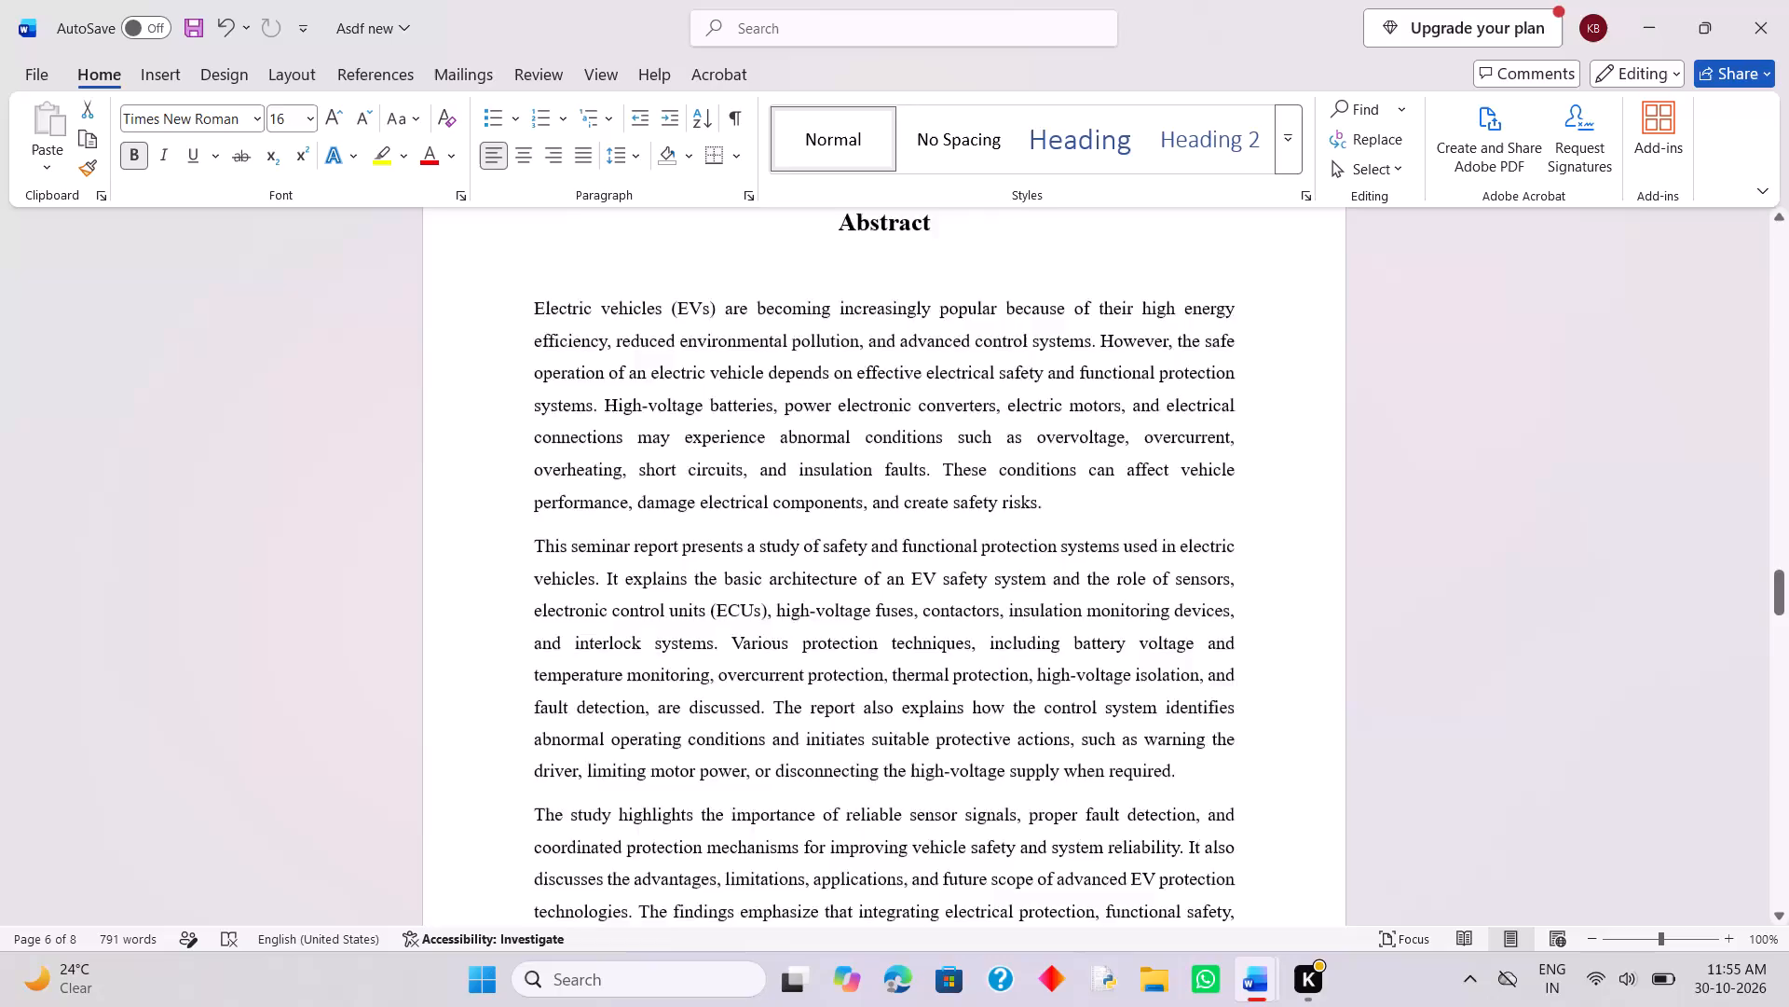
Look through the front matter of the Asdf new document, from the title page and certificate to the List of Figures table.
{"action": "scroll", "coordinate": [1192, 652], "scroll_direction": "right", "scroll_amount": 1}
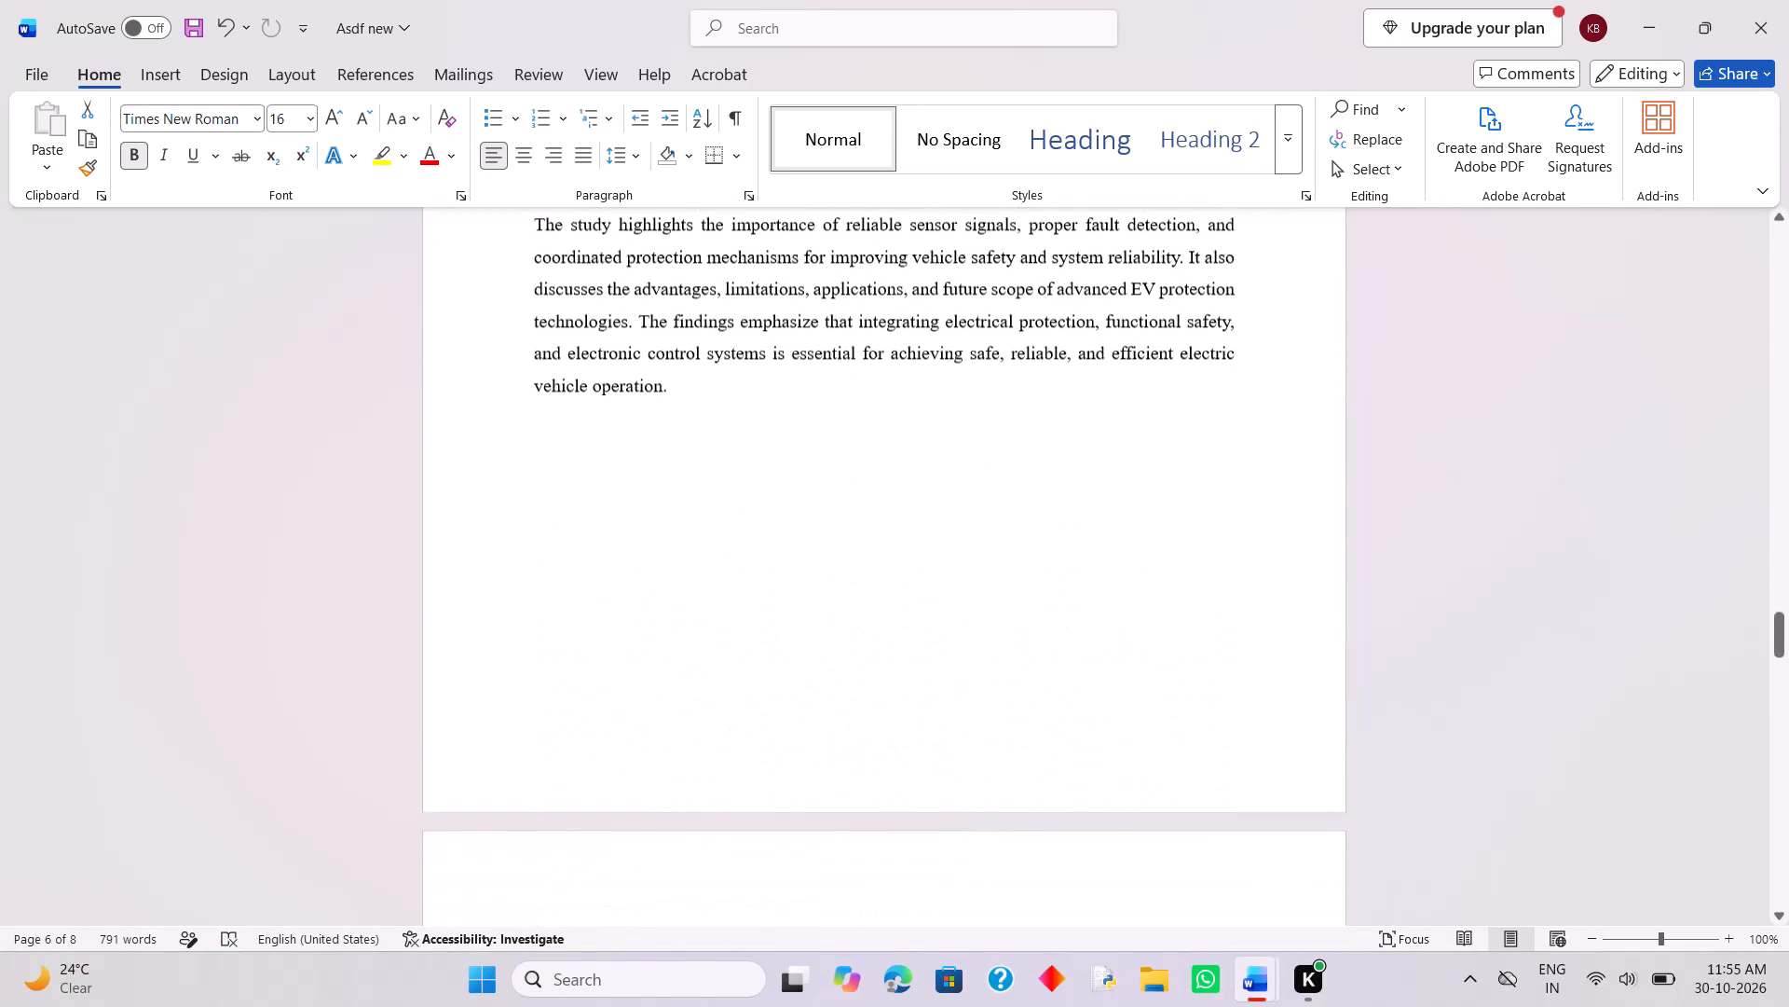
{"action": "scroll", "coordinate": [1192, 652], "scroll_direction": "right", "scroll_amount": 1}
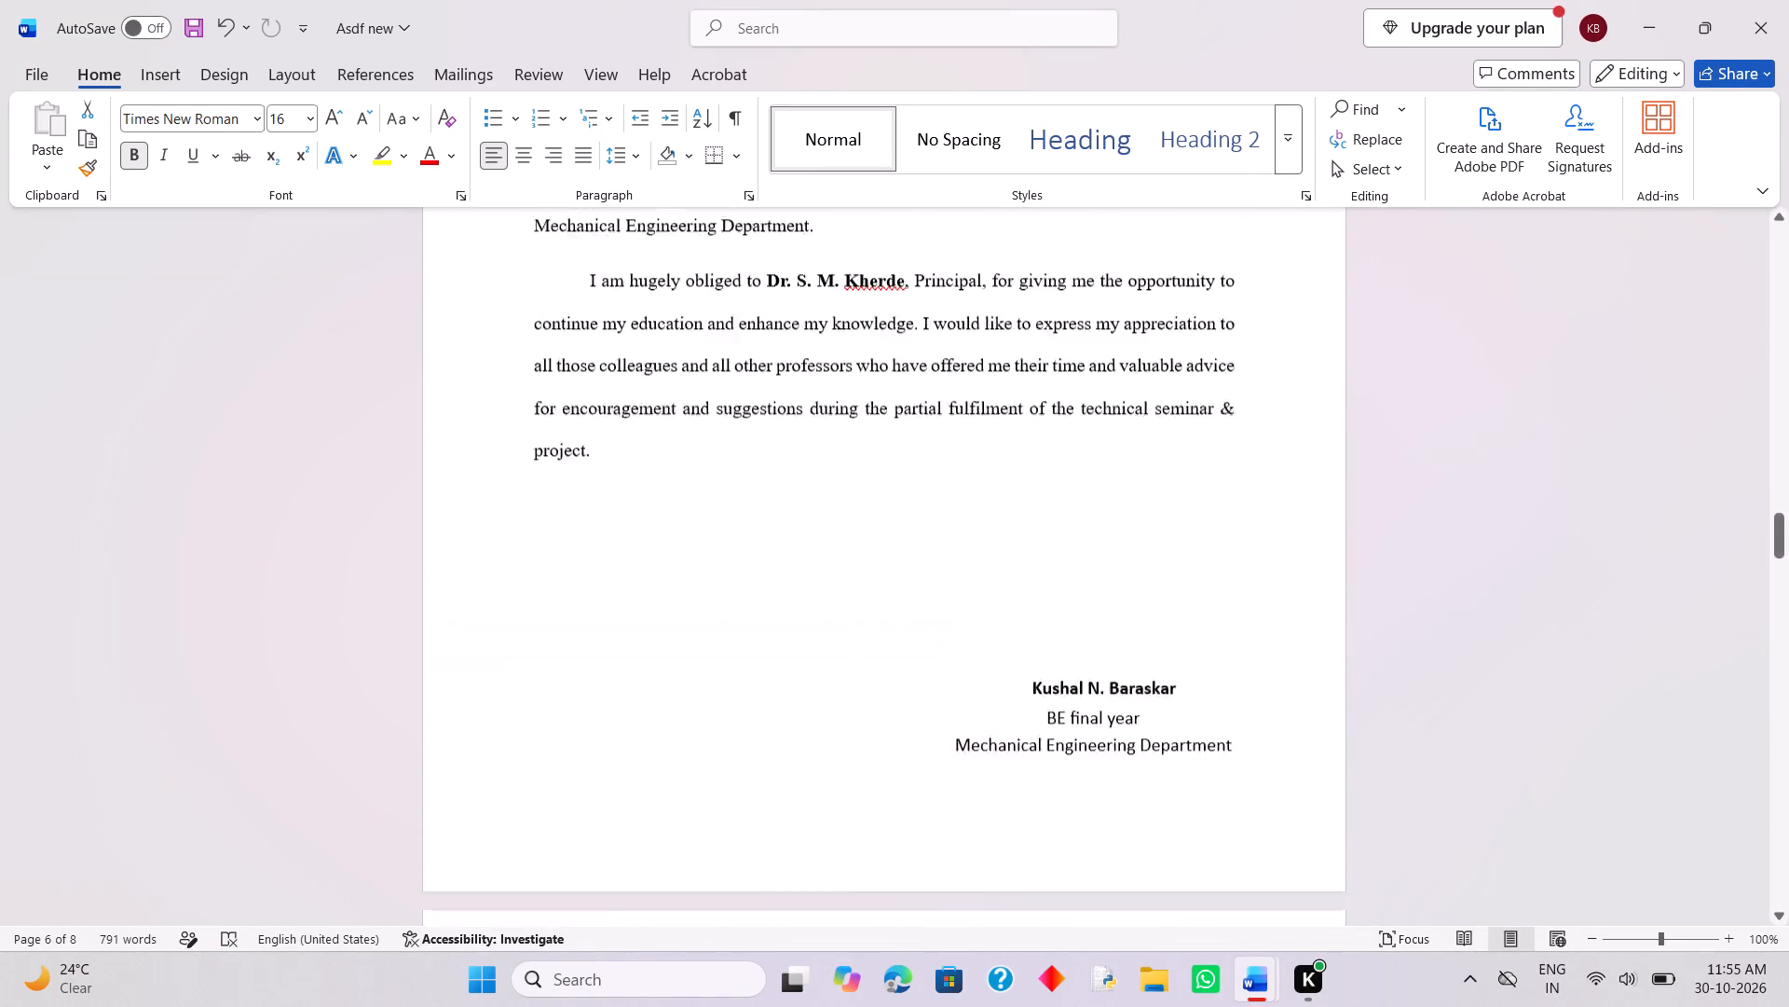
{"action": "scroll", "coordinate": [1192, 652], "scroll_direction": "right", "scroll_amount": 1}
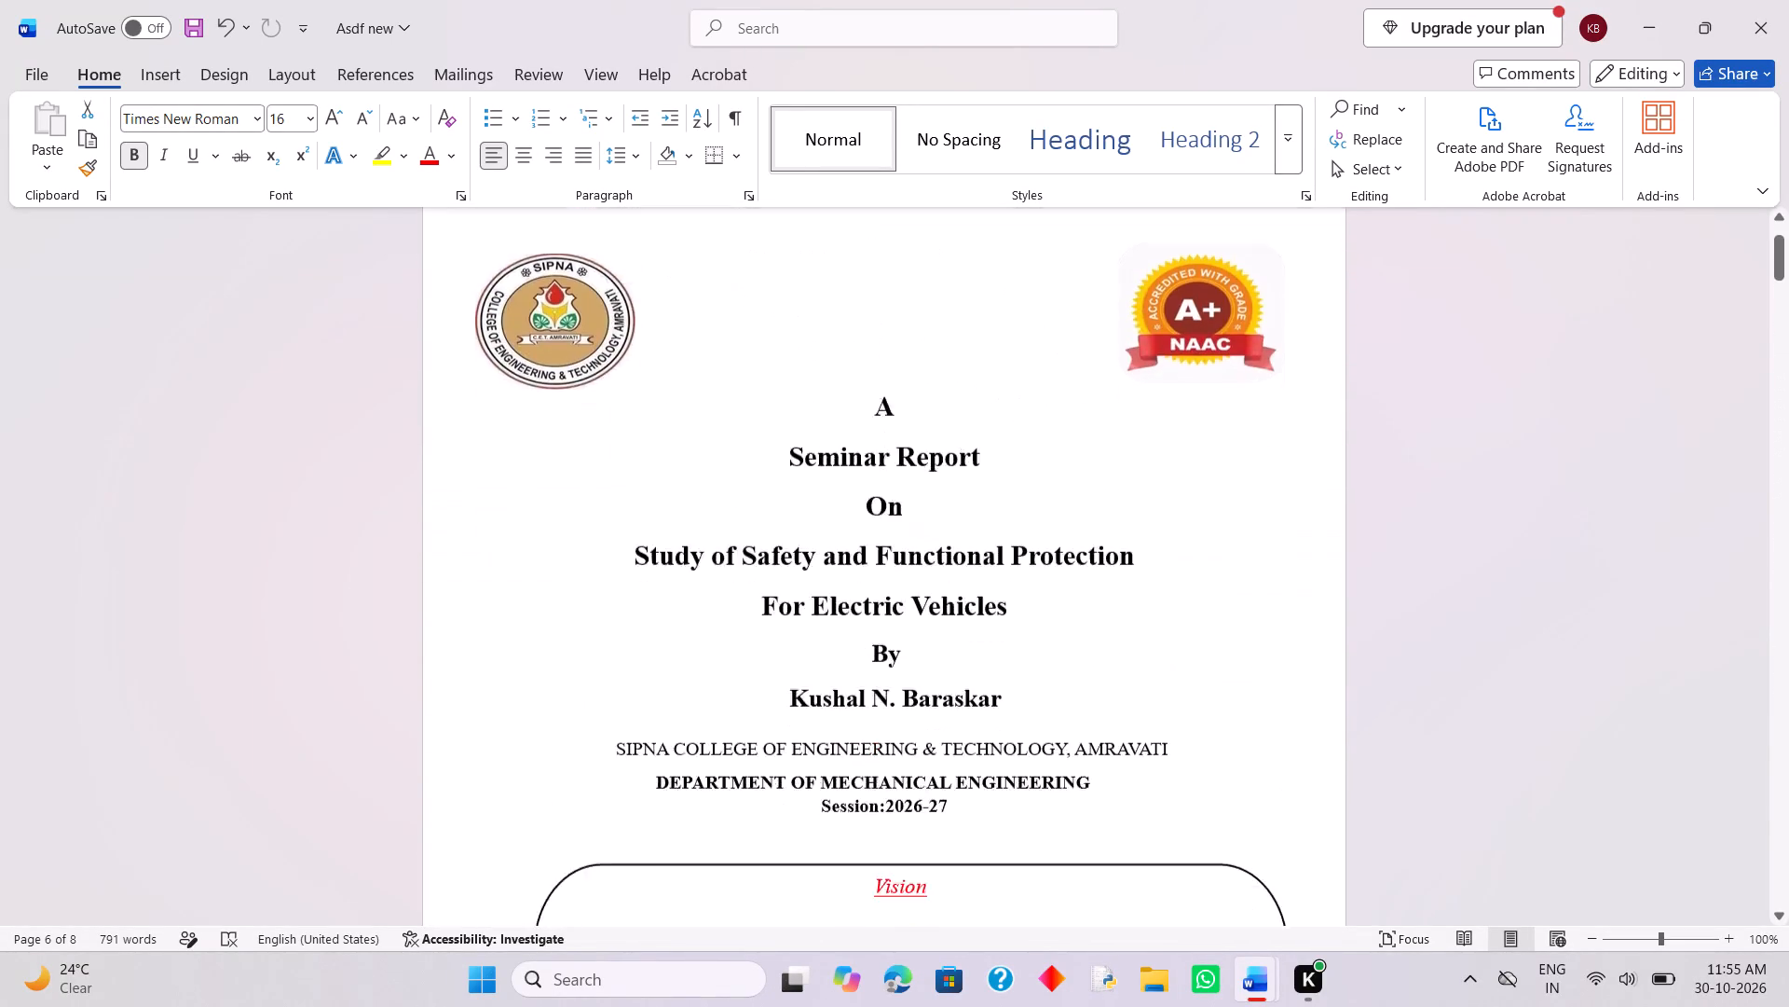
{"action": "scroll", "coordinate": [1192, 652], "scroll_direction": "right", "scroll_amount": 1}
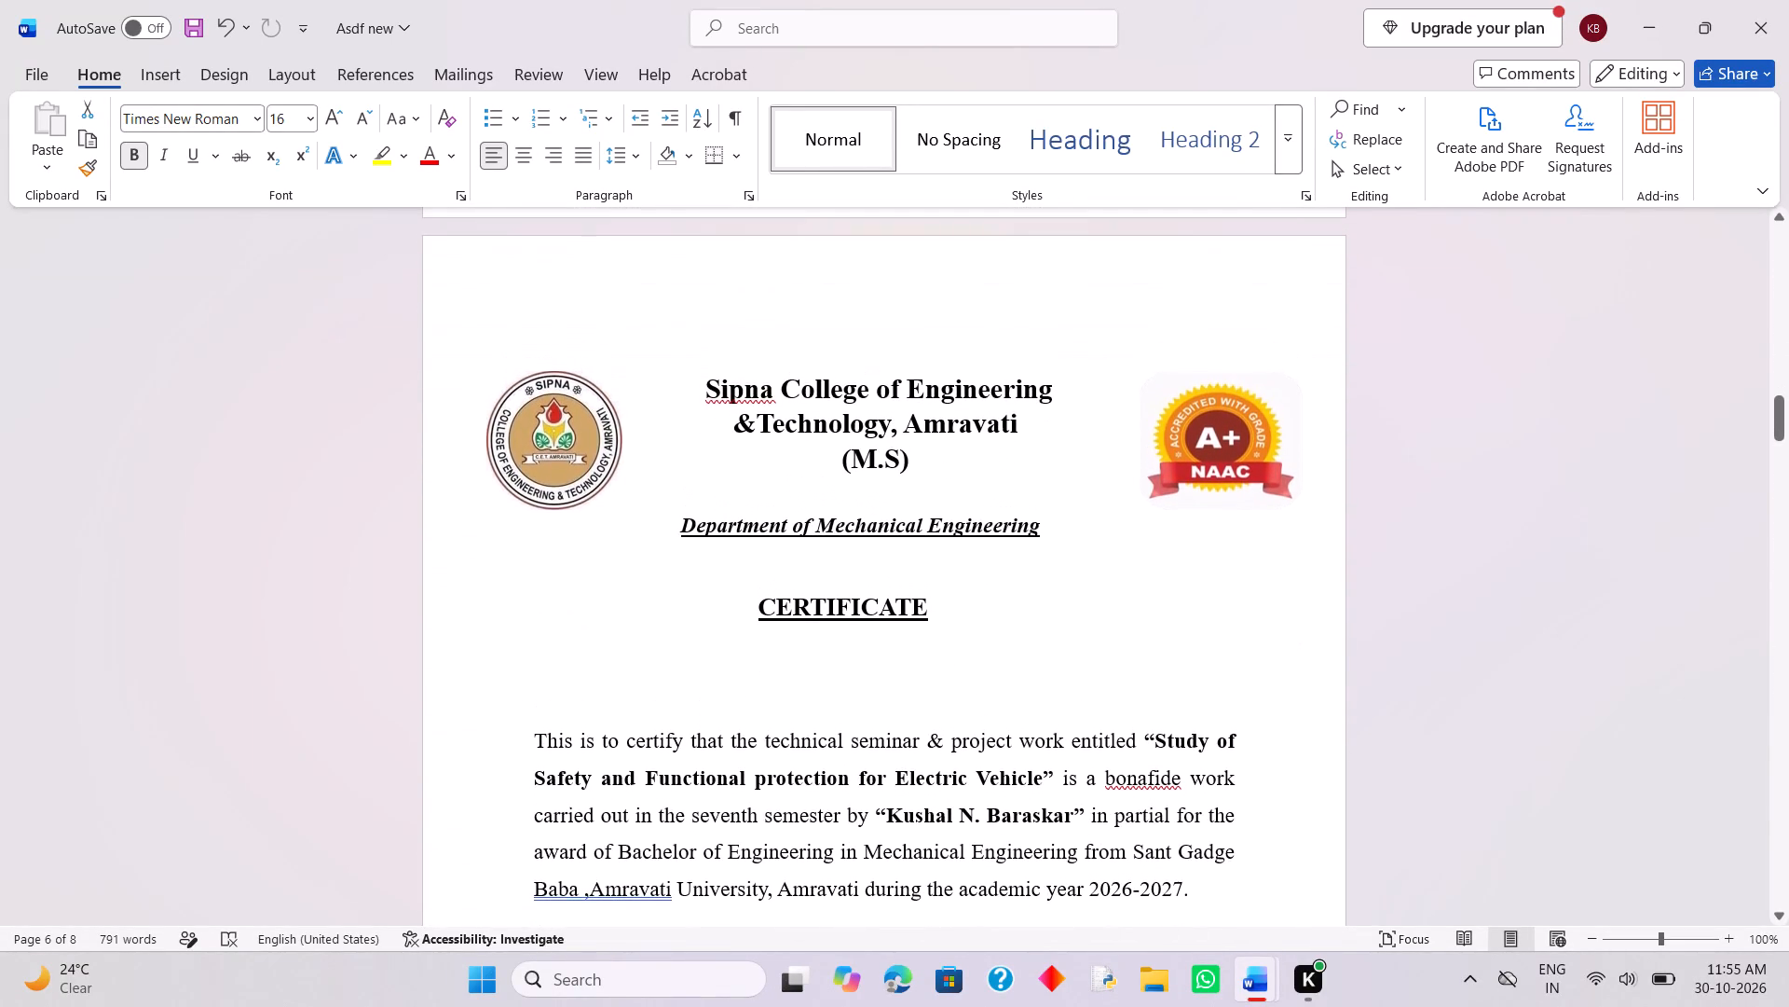
{"action": "left_click", "coordinate": [1122, 836]}
{"action": "scroll", "coordinate": [1122, 836], "scroll_direction": "down", "scroll_amount": 1}
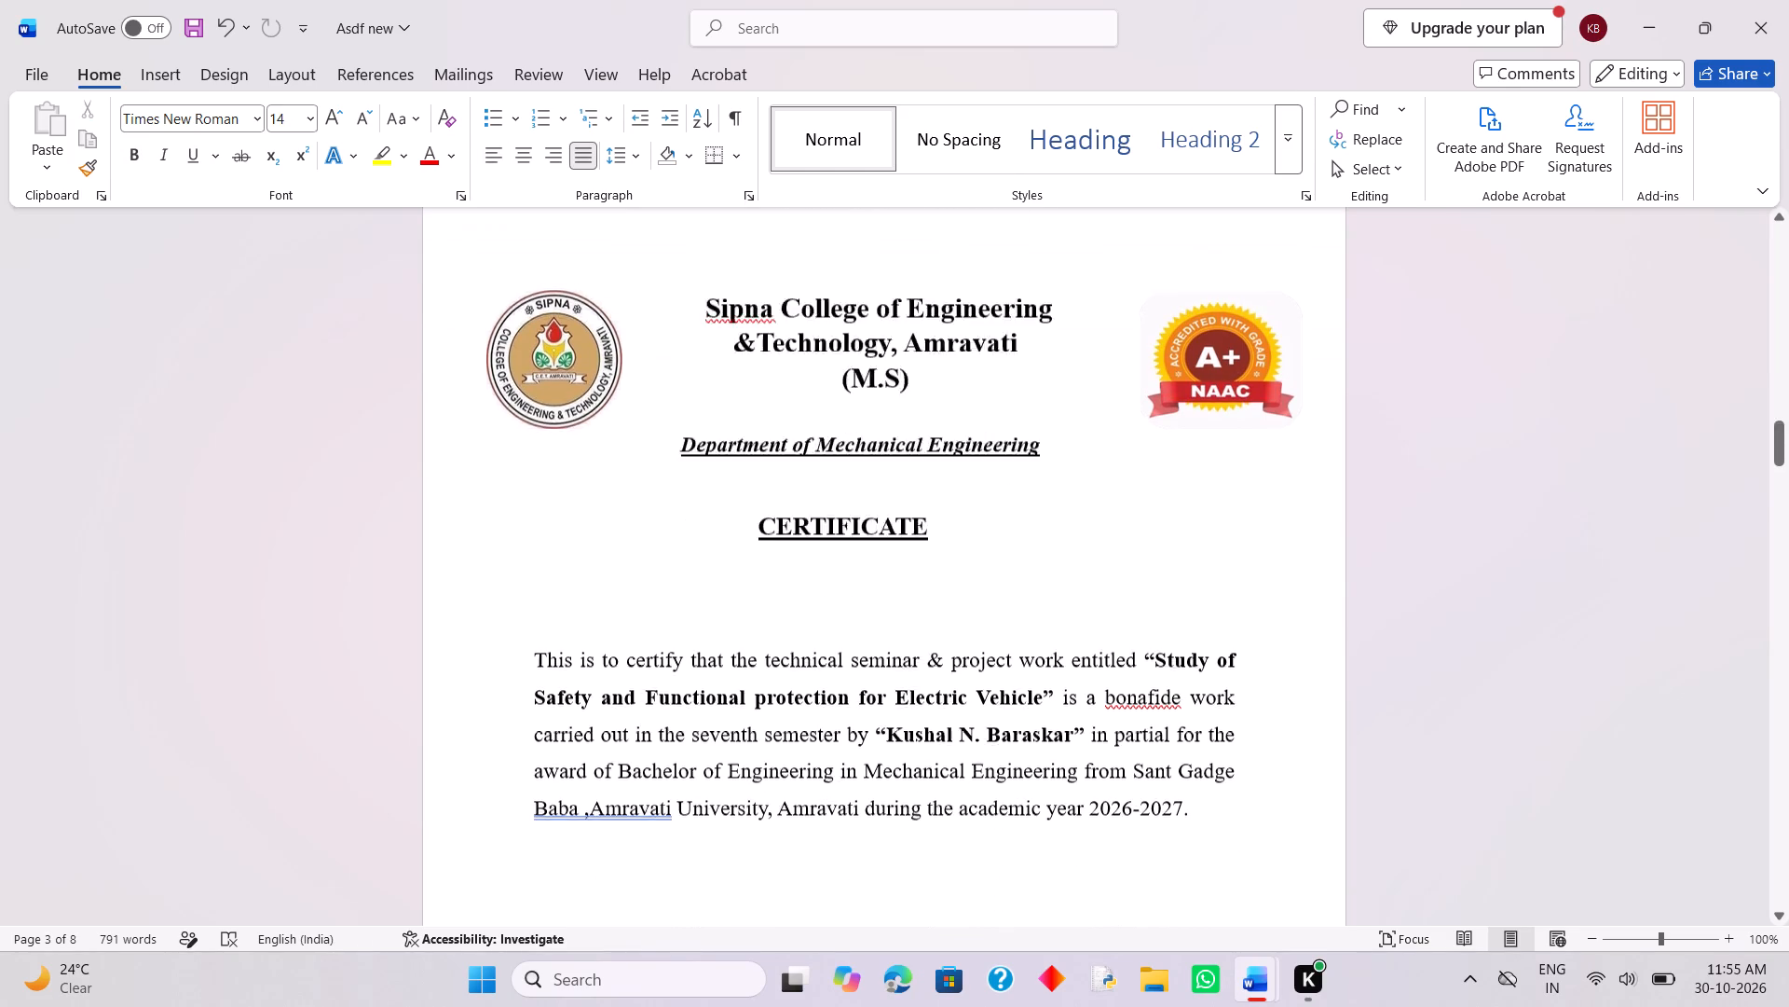
{"action": "scroll", "coordinate": [1122, 836], "scroll_direction": "down", "scroll_amount": 1}
{"action": "left_click", "coordinate": [1122, 836]}
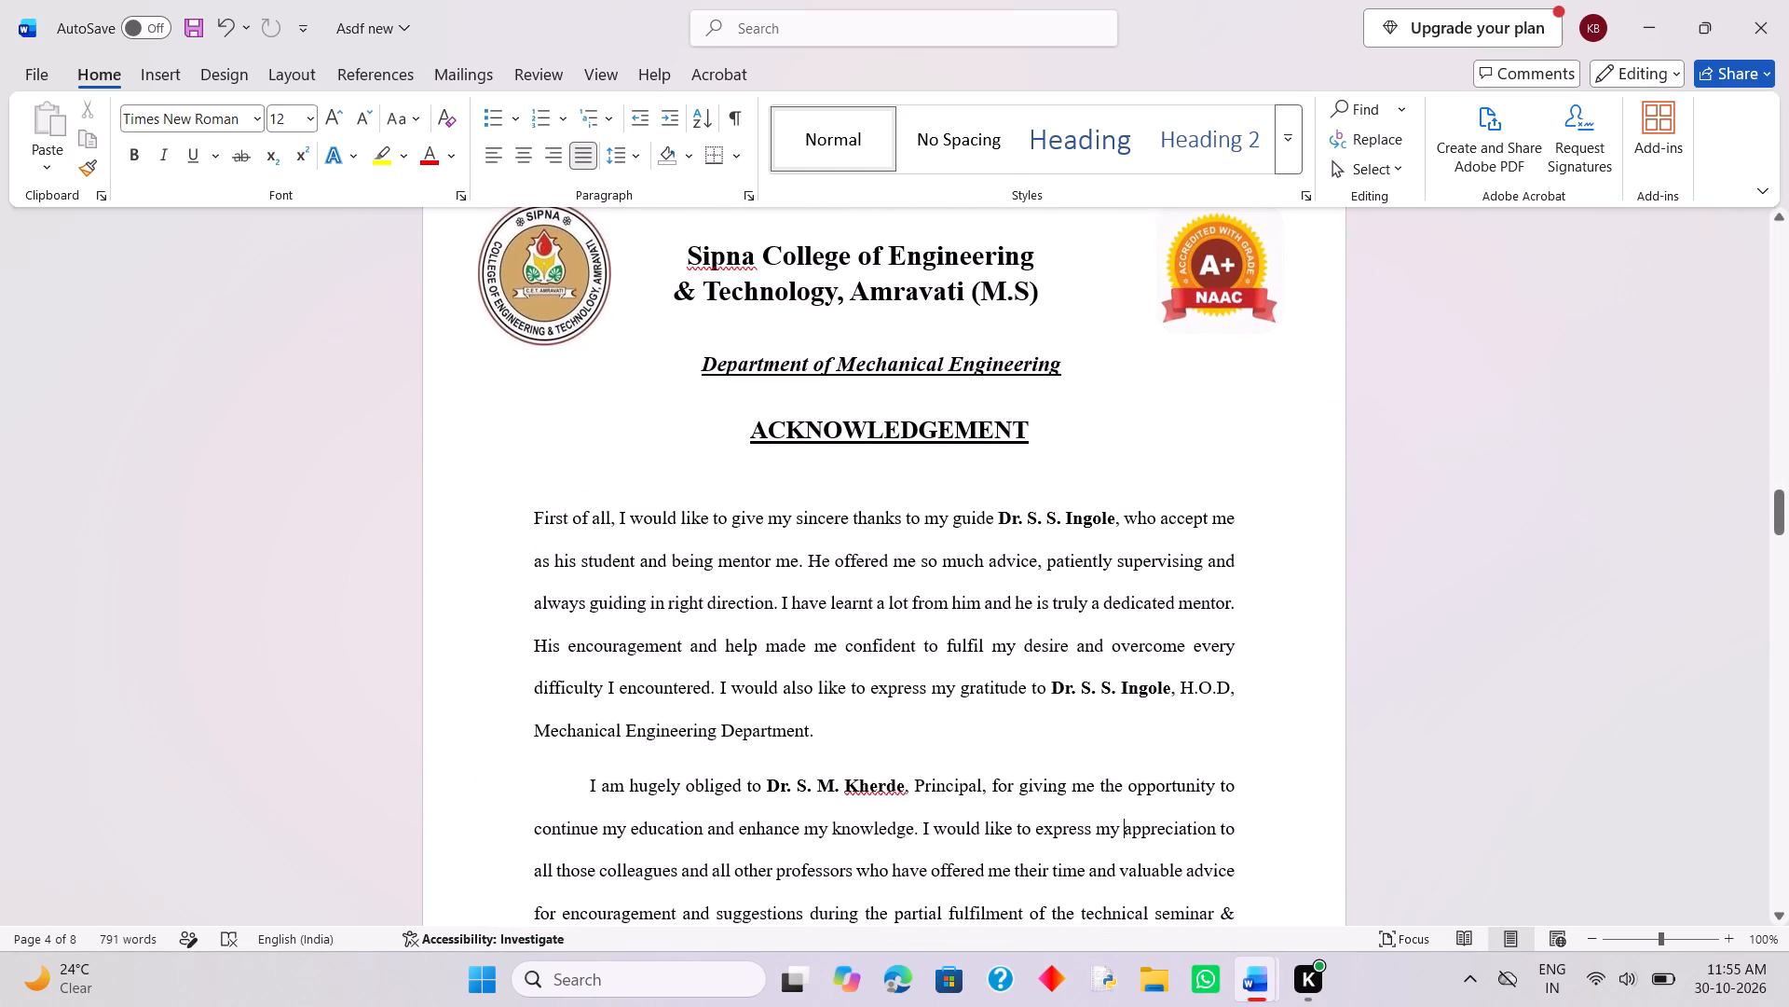
{"action": "scroll", "coordinate": [1122, 836], "scroll_direction": "down", "scroll_amount": 1}
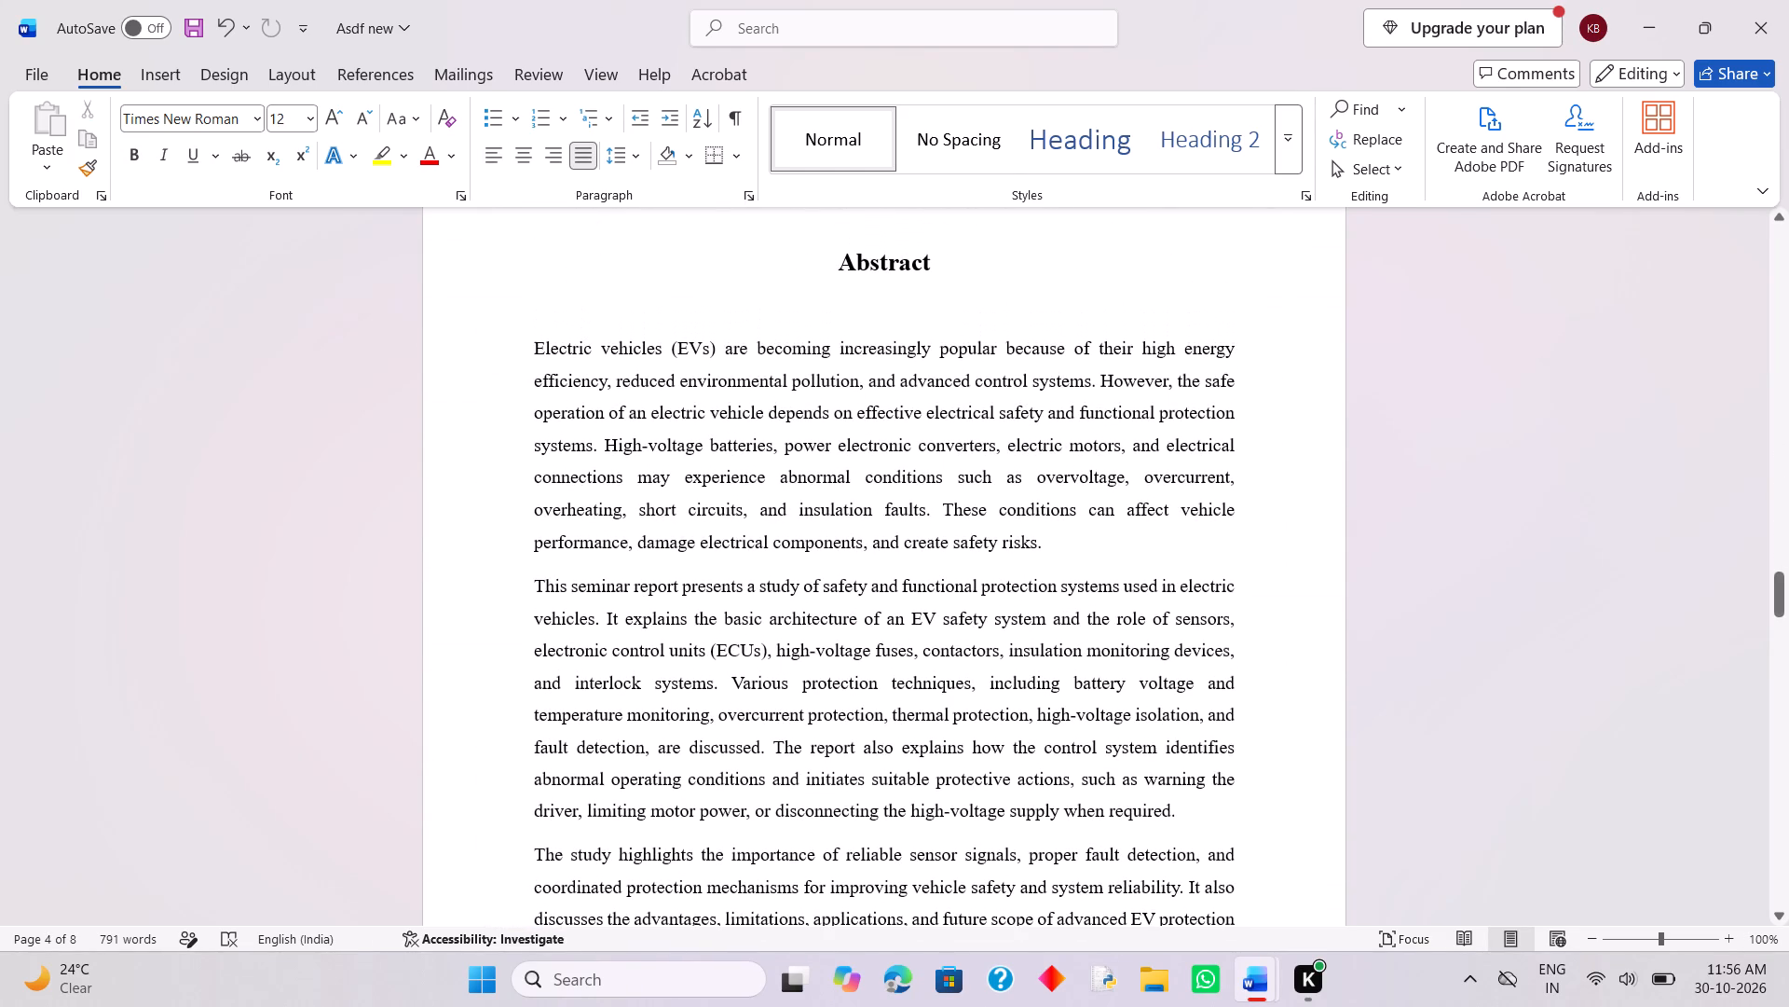
{"action": "left_click", "coordinate": [1122, 836]}
{"action": "scroll", "coordinate": [1122, 836], "scroll_direction": "down", "scroll_amount": 1}
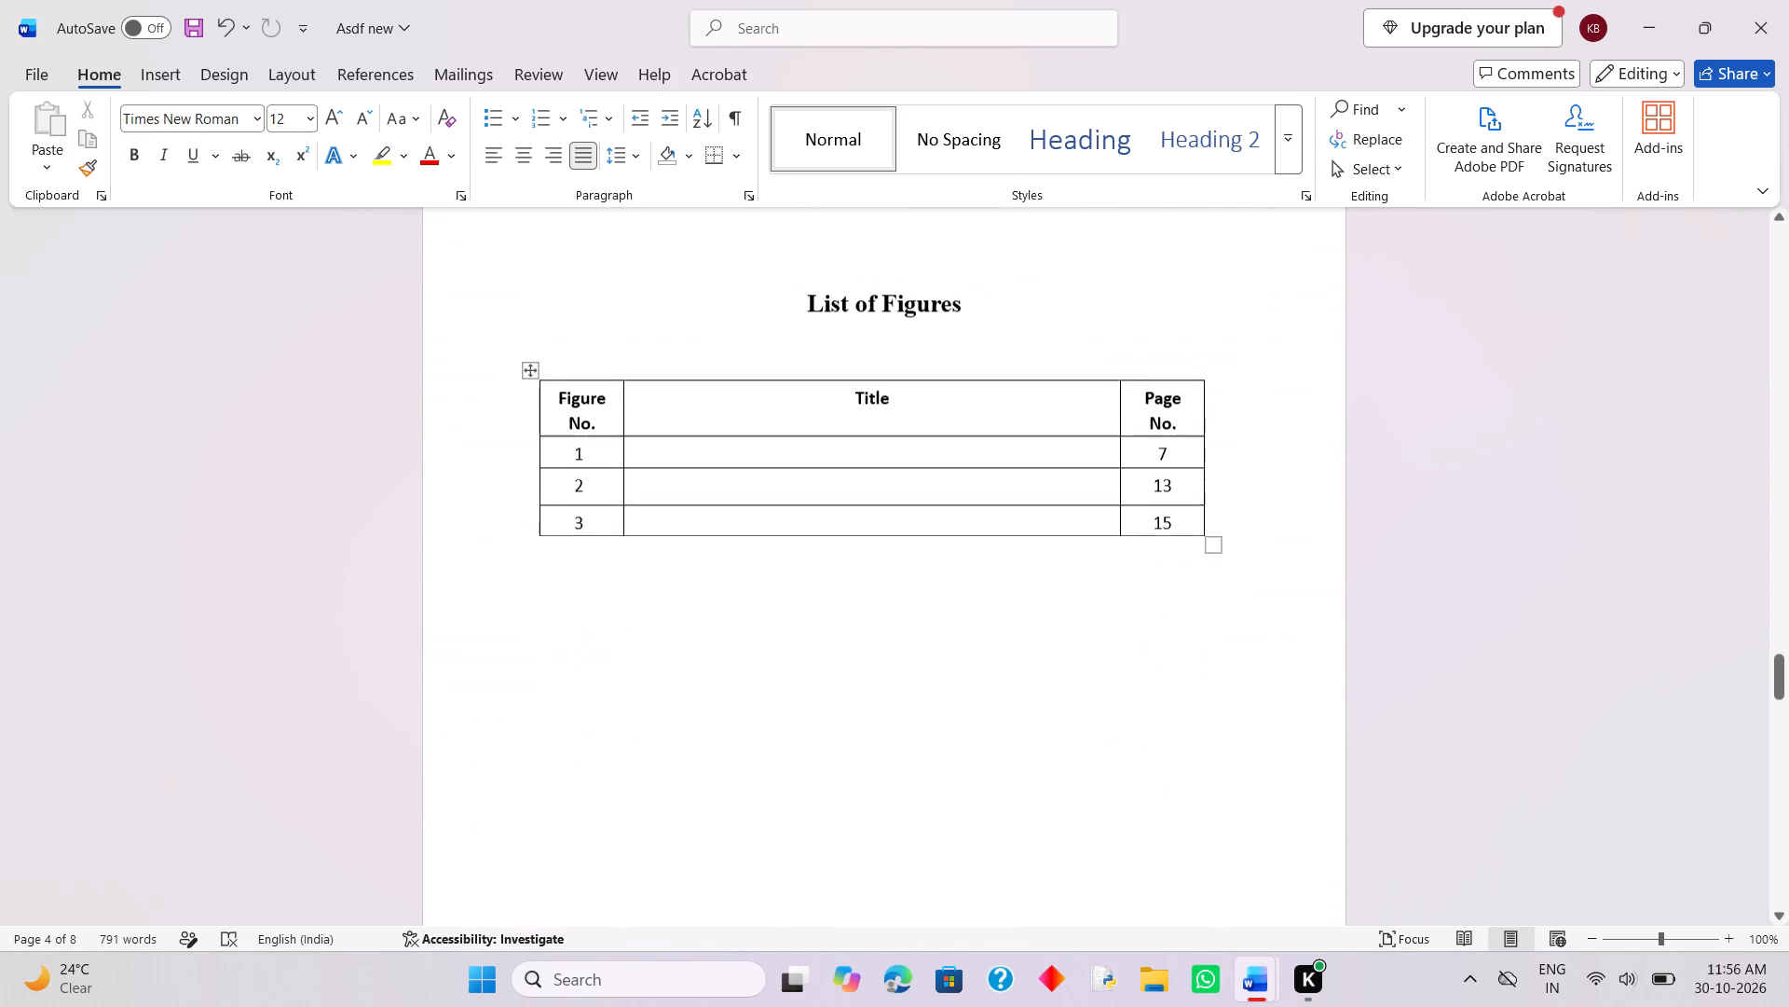
{"action": "scroll", "coordinate": [1122, 836], "scroll_direction": "down", "scroll_amount": 1}
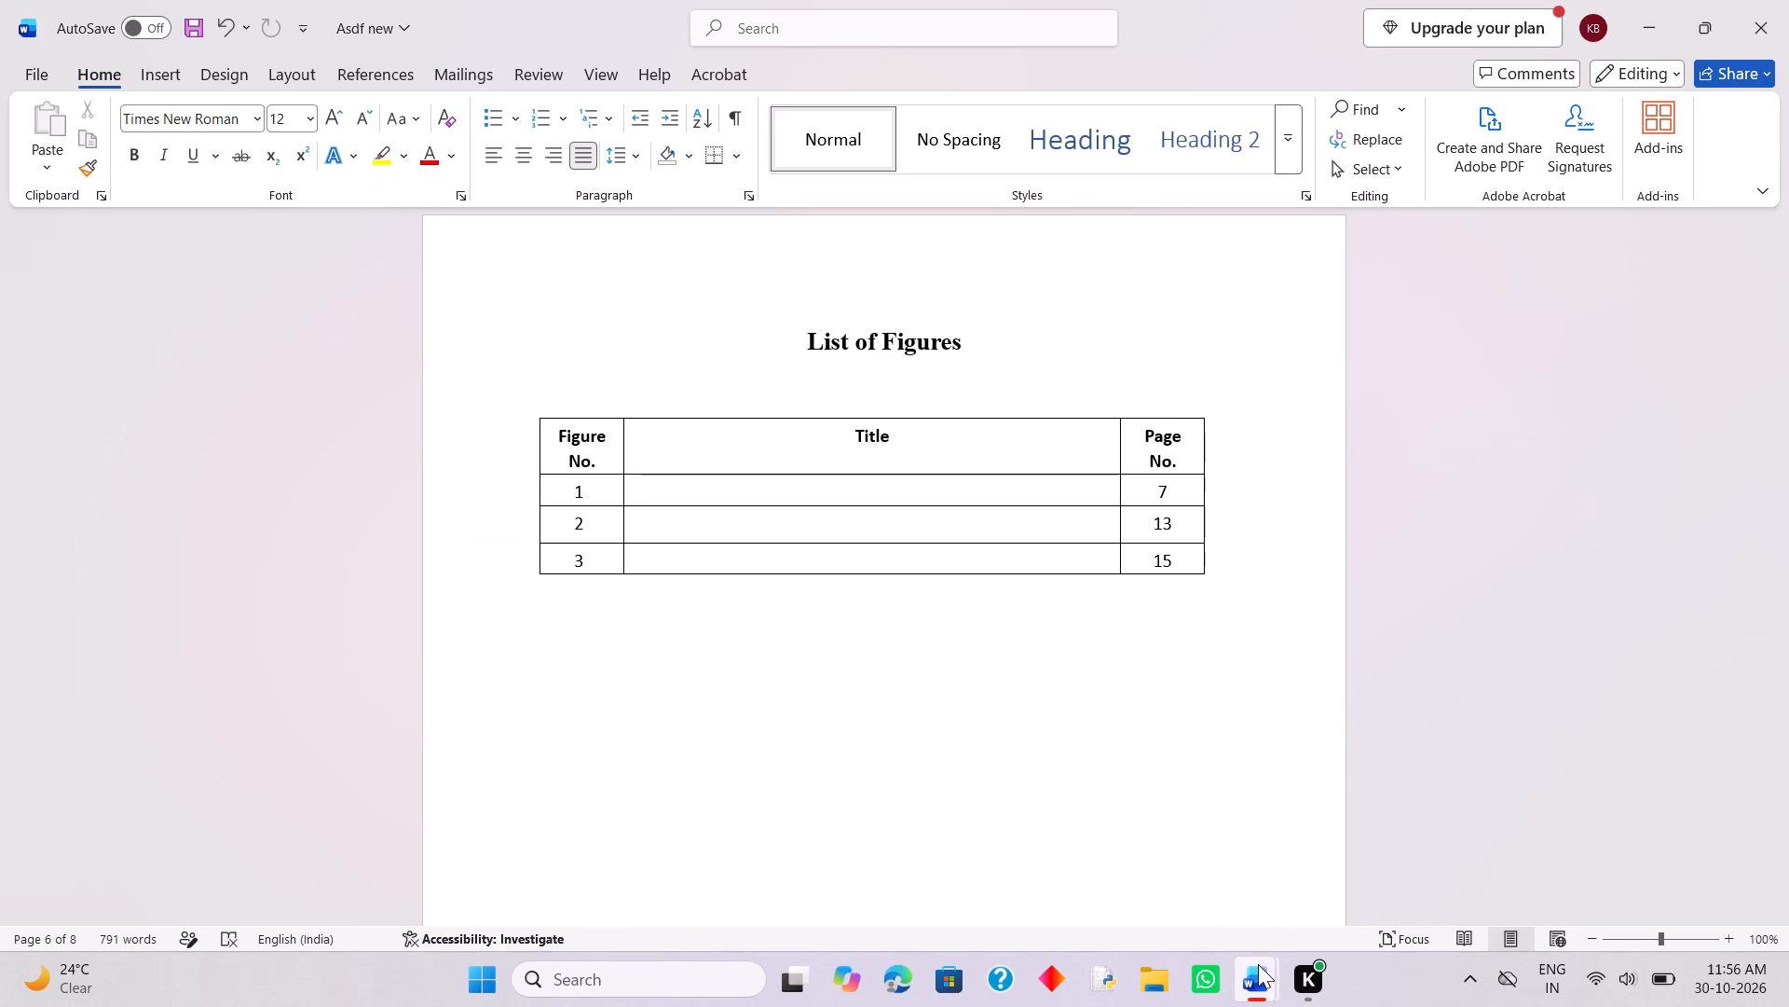
Copy the Fig 1 caption title "Basic EV Safety Architecture" from the k final report document into figure 1's Title cell in Asdf new.
{"action": "left_click", "coordinate": [1377, 903]}
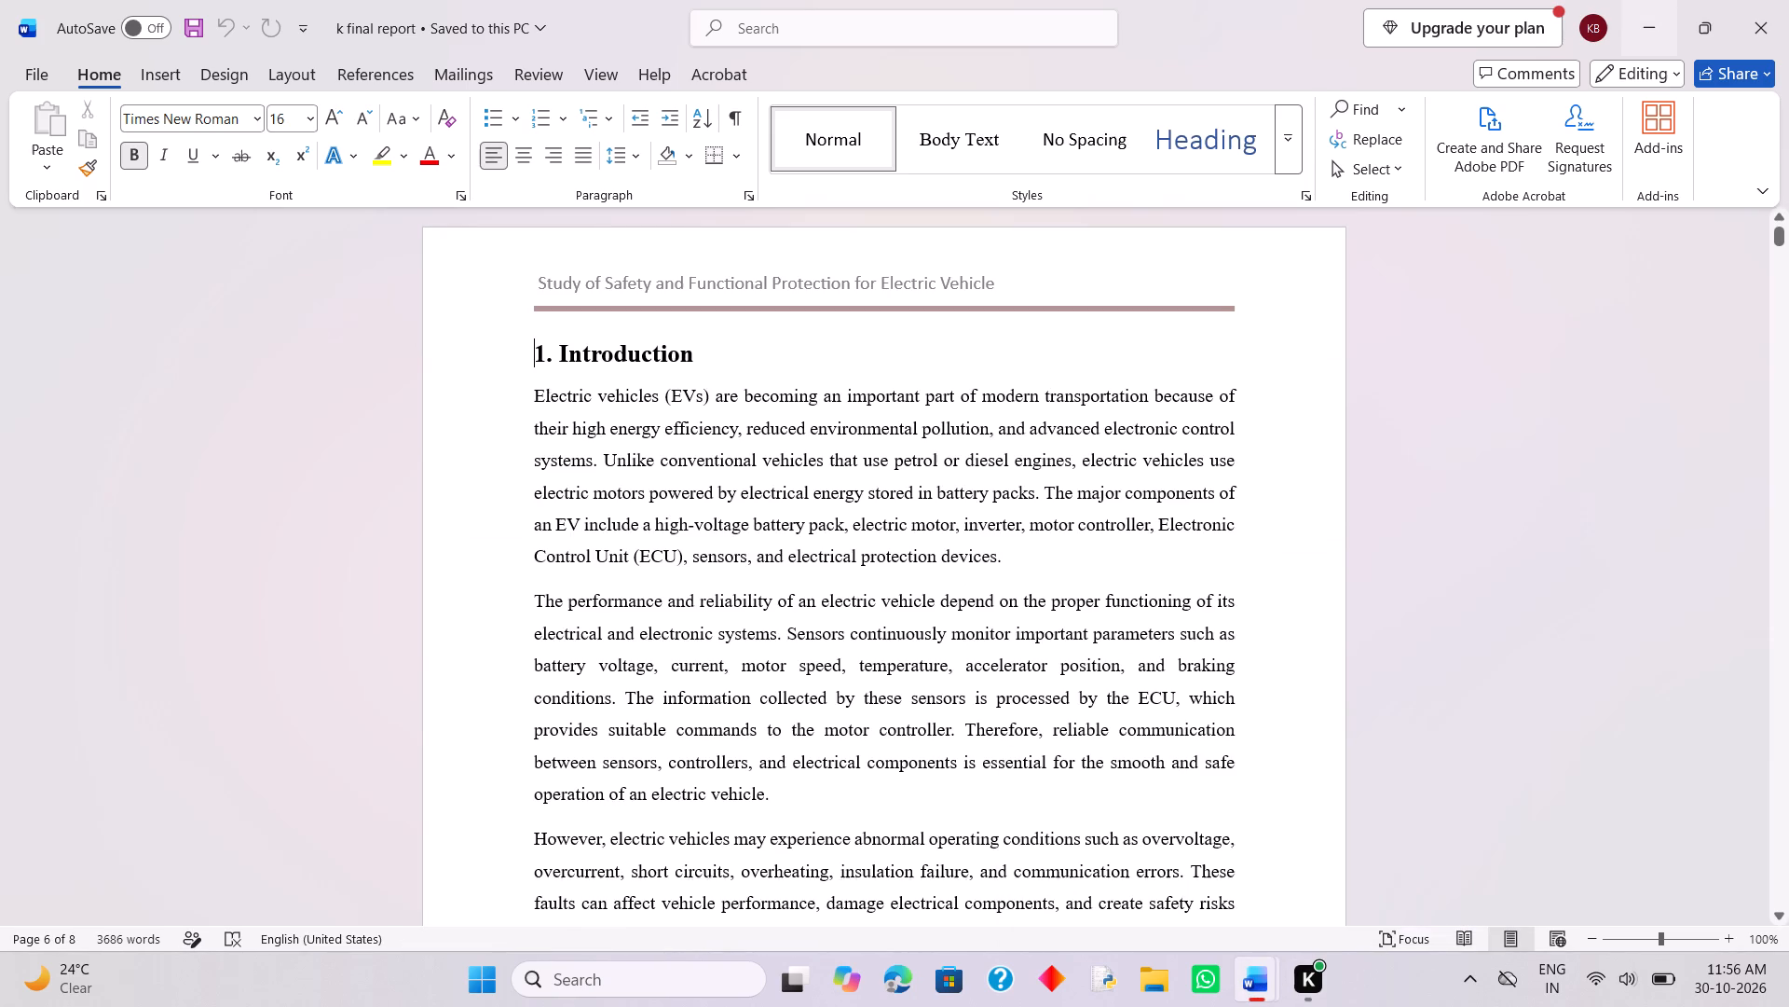
{"action": "scroll", "coordinate": [1310, 624], "scroll_direction": "down", "scroll_amount": 2}
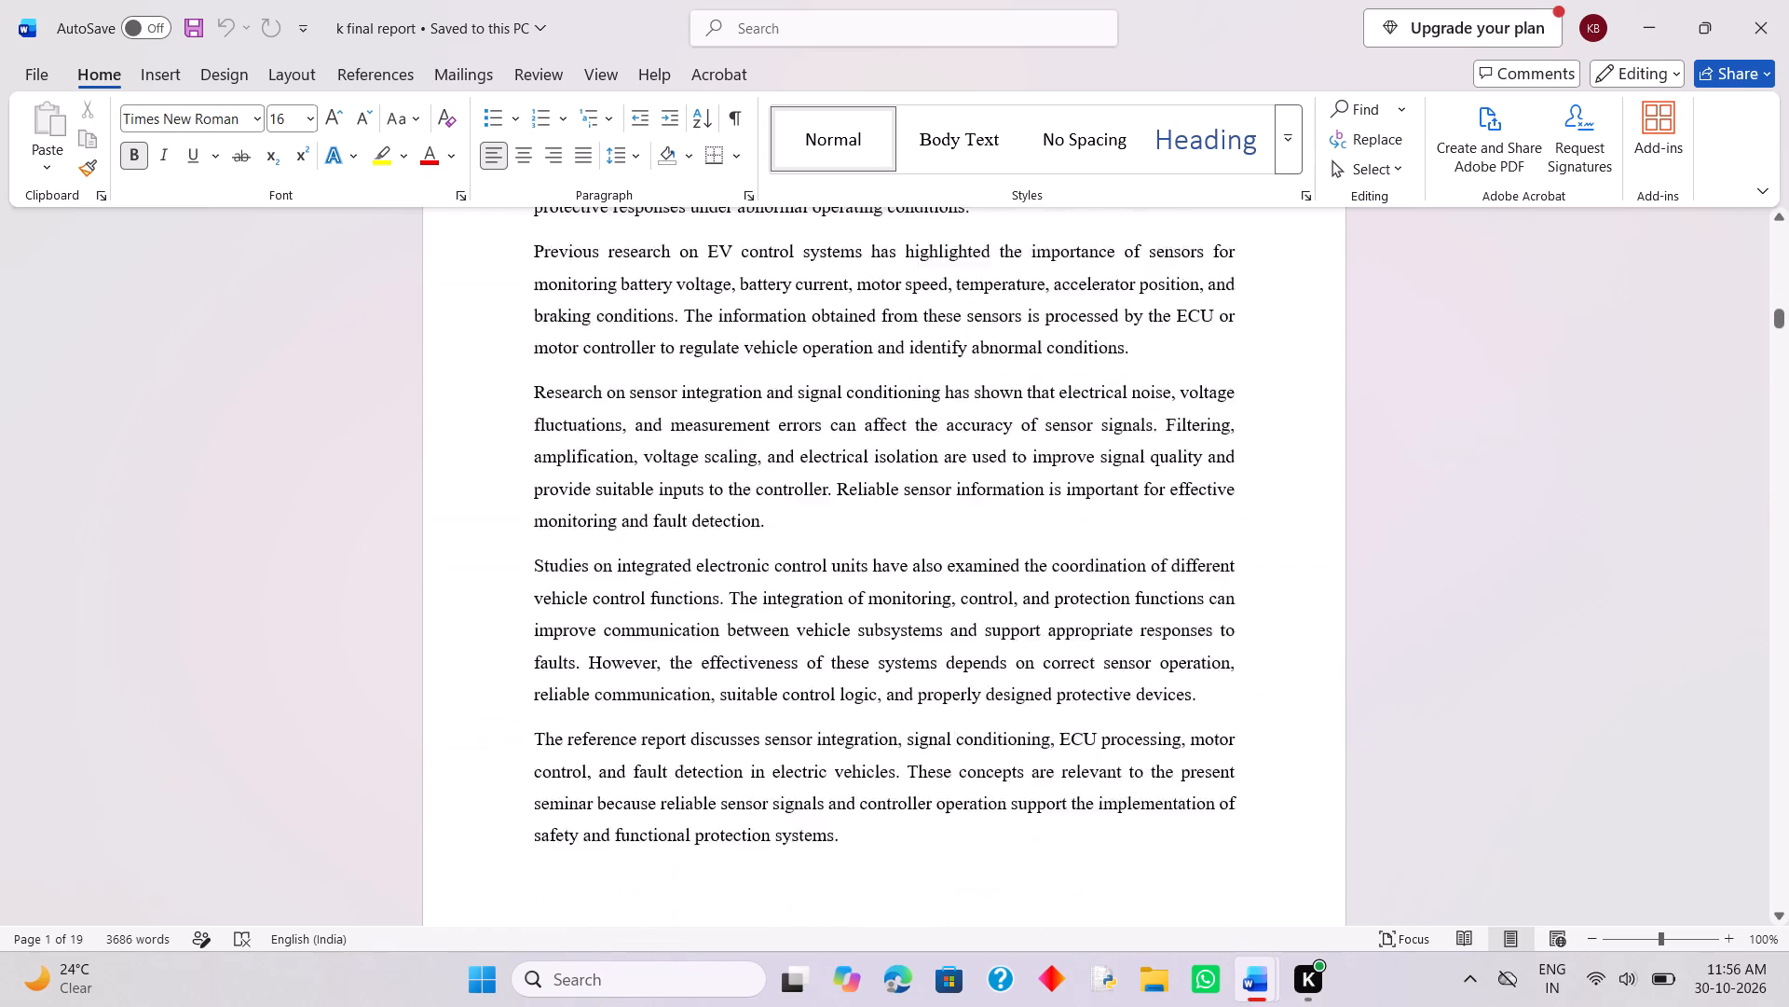
{"action": "scroll", "coordinate": [1310, 624], "scroll_direction": "down", "scroll_amount": 3}
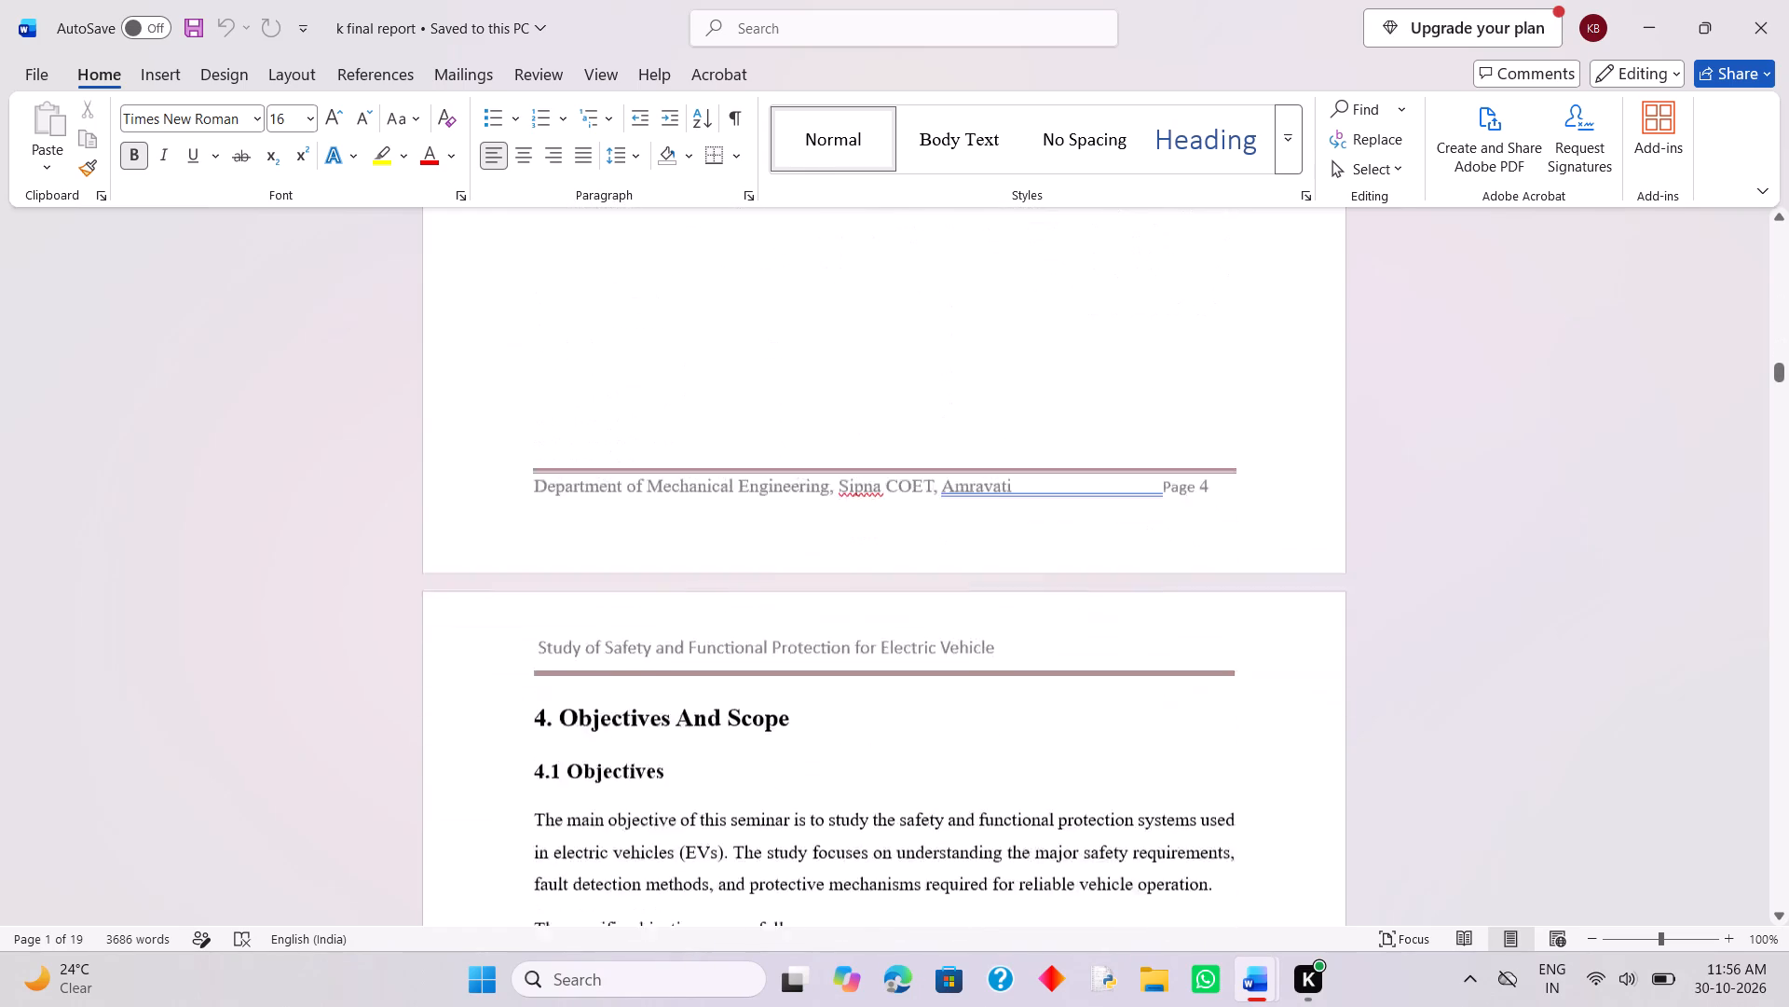
{"action": "scroll", "coordinate": [1310, 624], "scroll_direction": "down", "scroll_amount": 2}
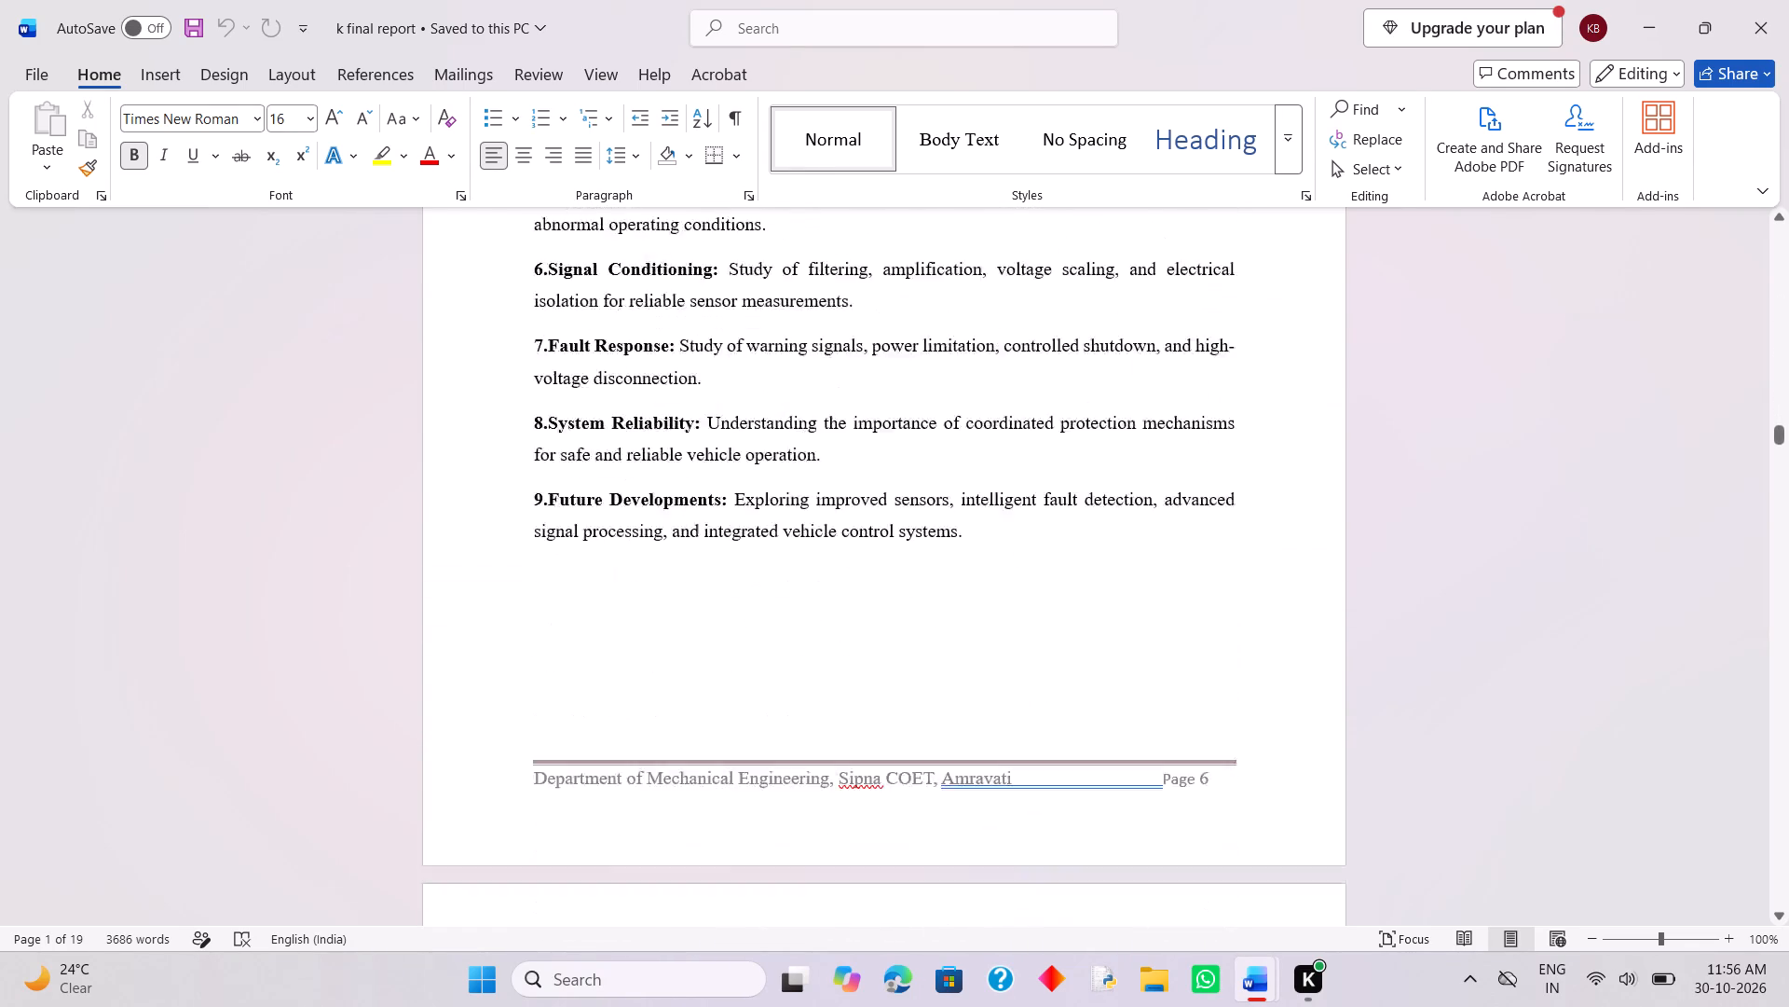
{"action": "scroll", "coordinate": [1310, 624], "scroll_direction": "down", "scroll_amount": 2}
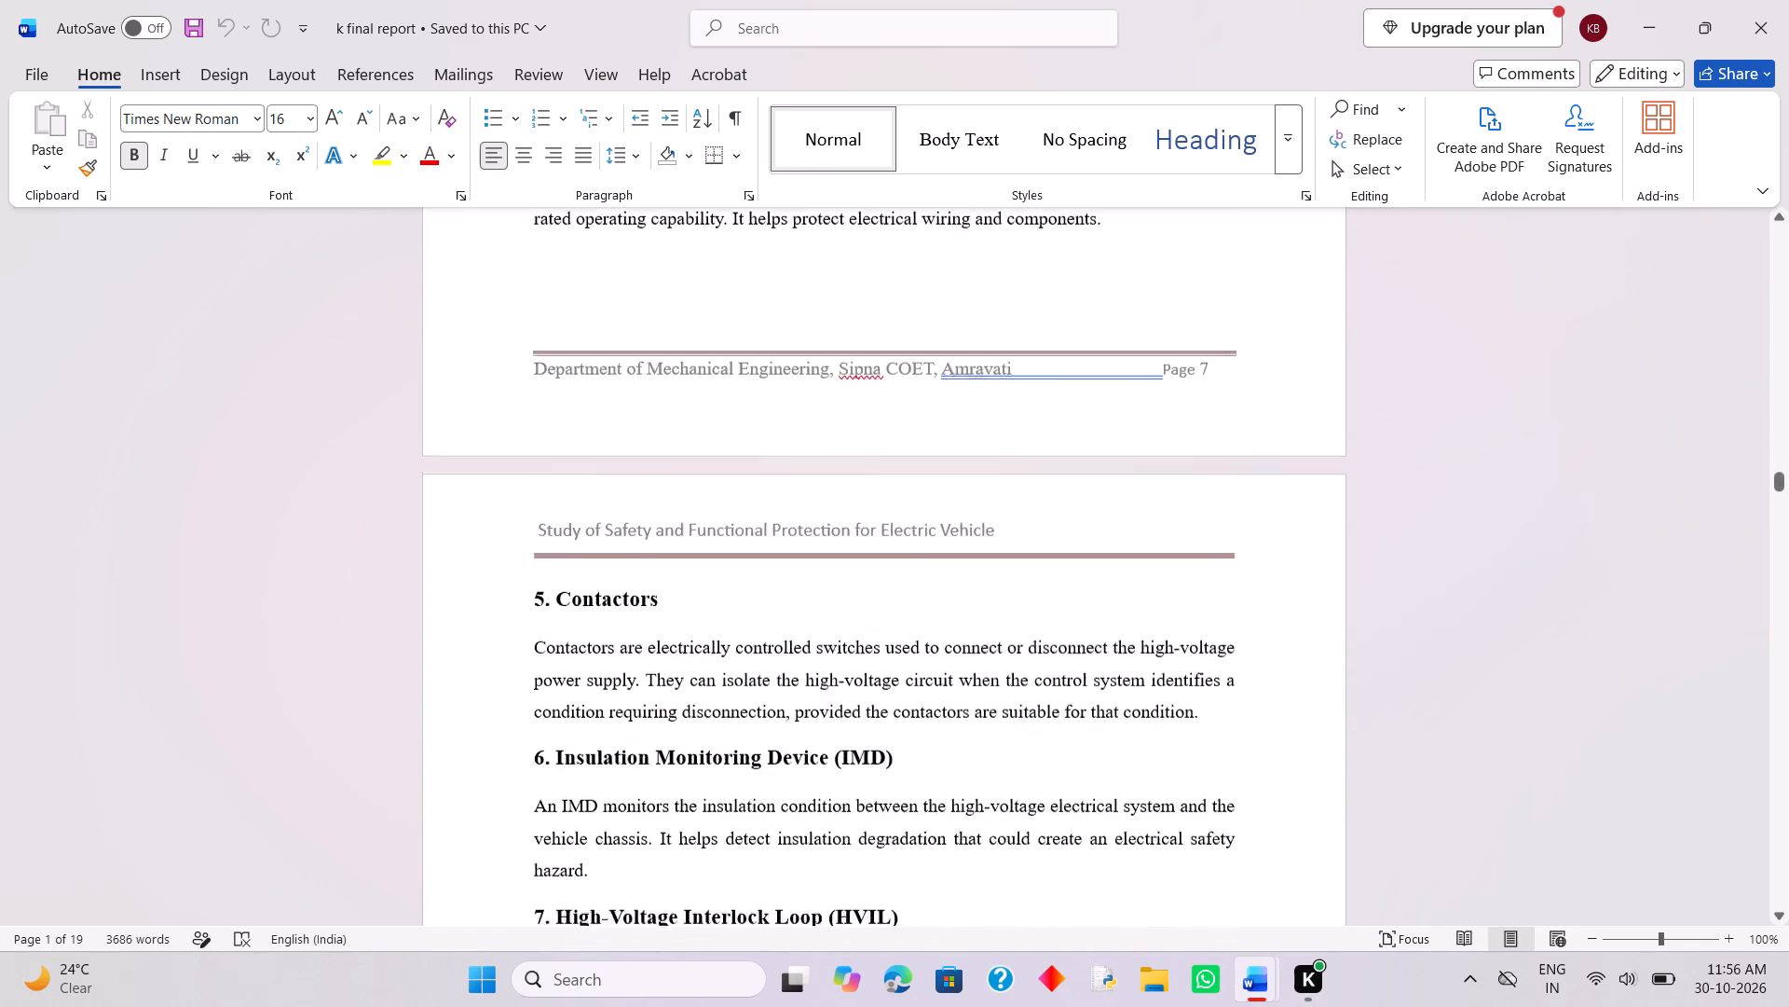
{"action": "scroll", "coordinate": [1310, 624], "scroll_direction": "down", "scroll_amount": 1}
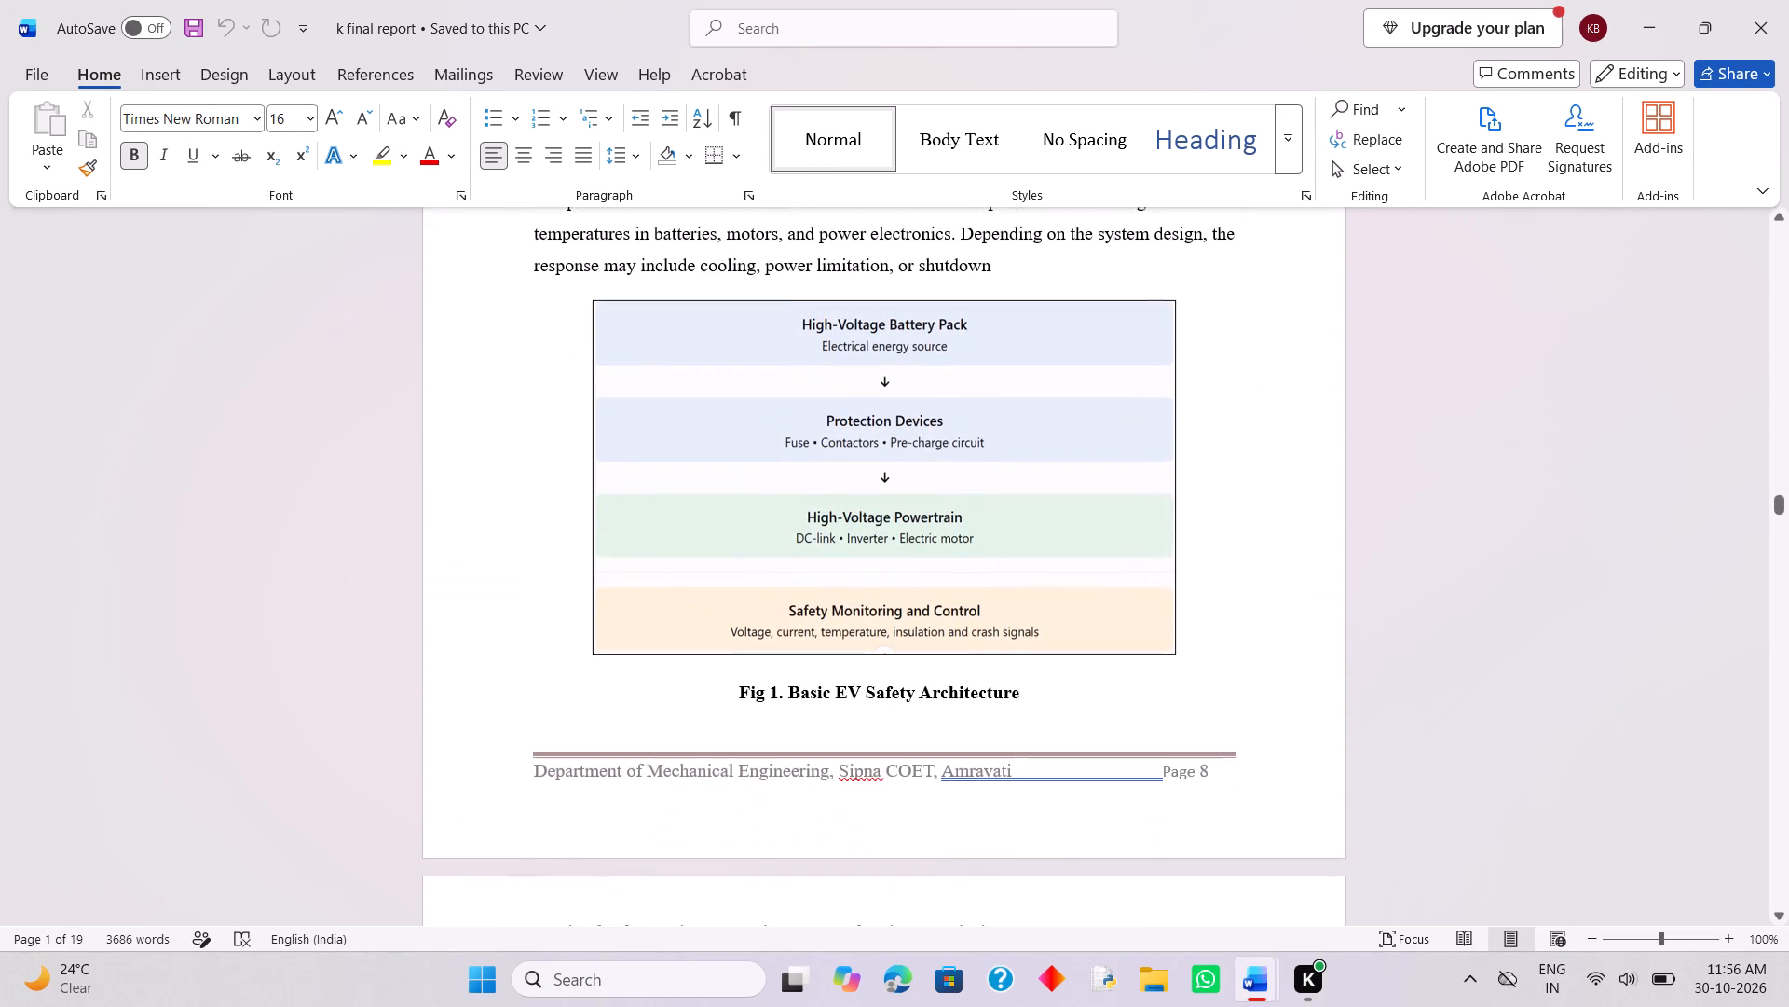
{"action": "scroll", "coordinate": [1310, 624], "scroll_direction": "down", "scroll_amount": 1}
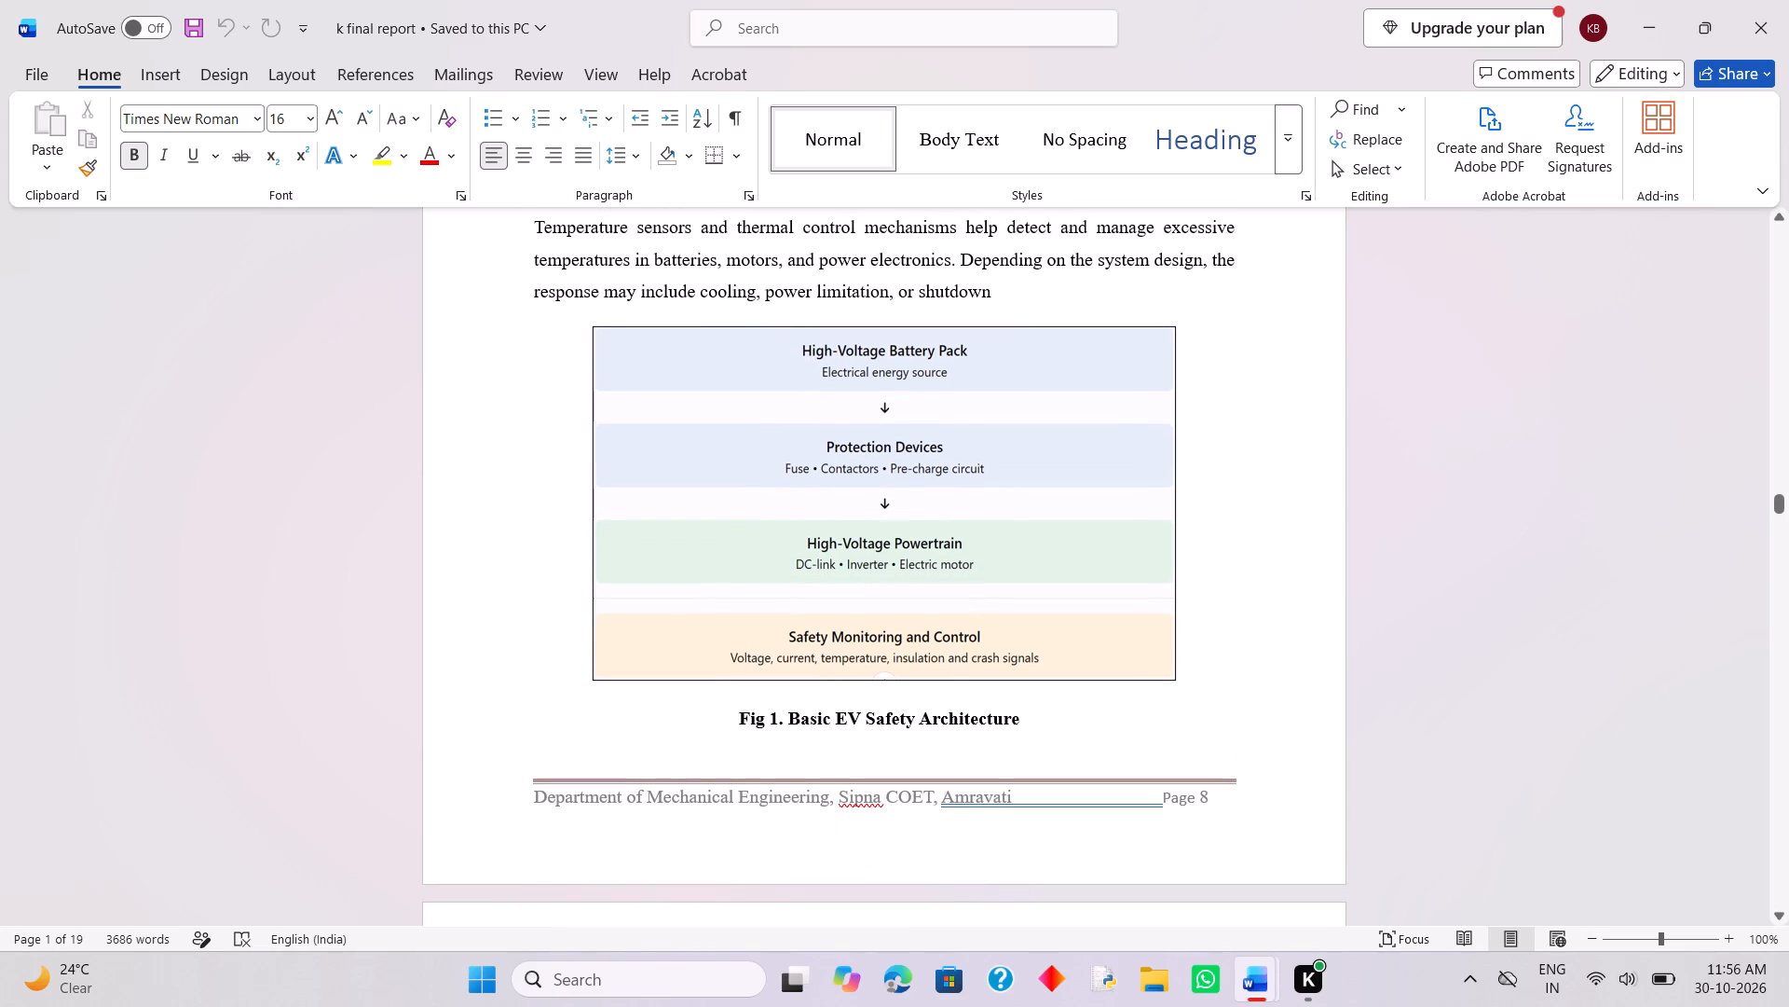
{"action": "left_click_drag", "start_coordinate": [1024, 717], "coordinate": [790, 726]}
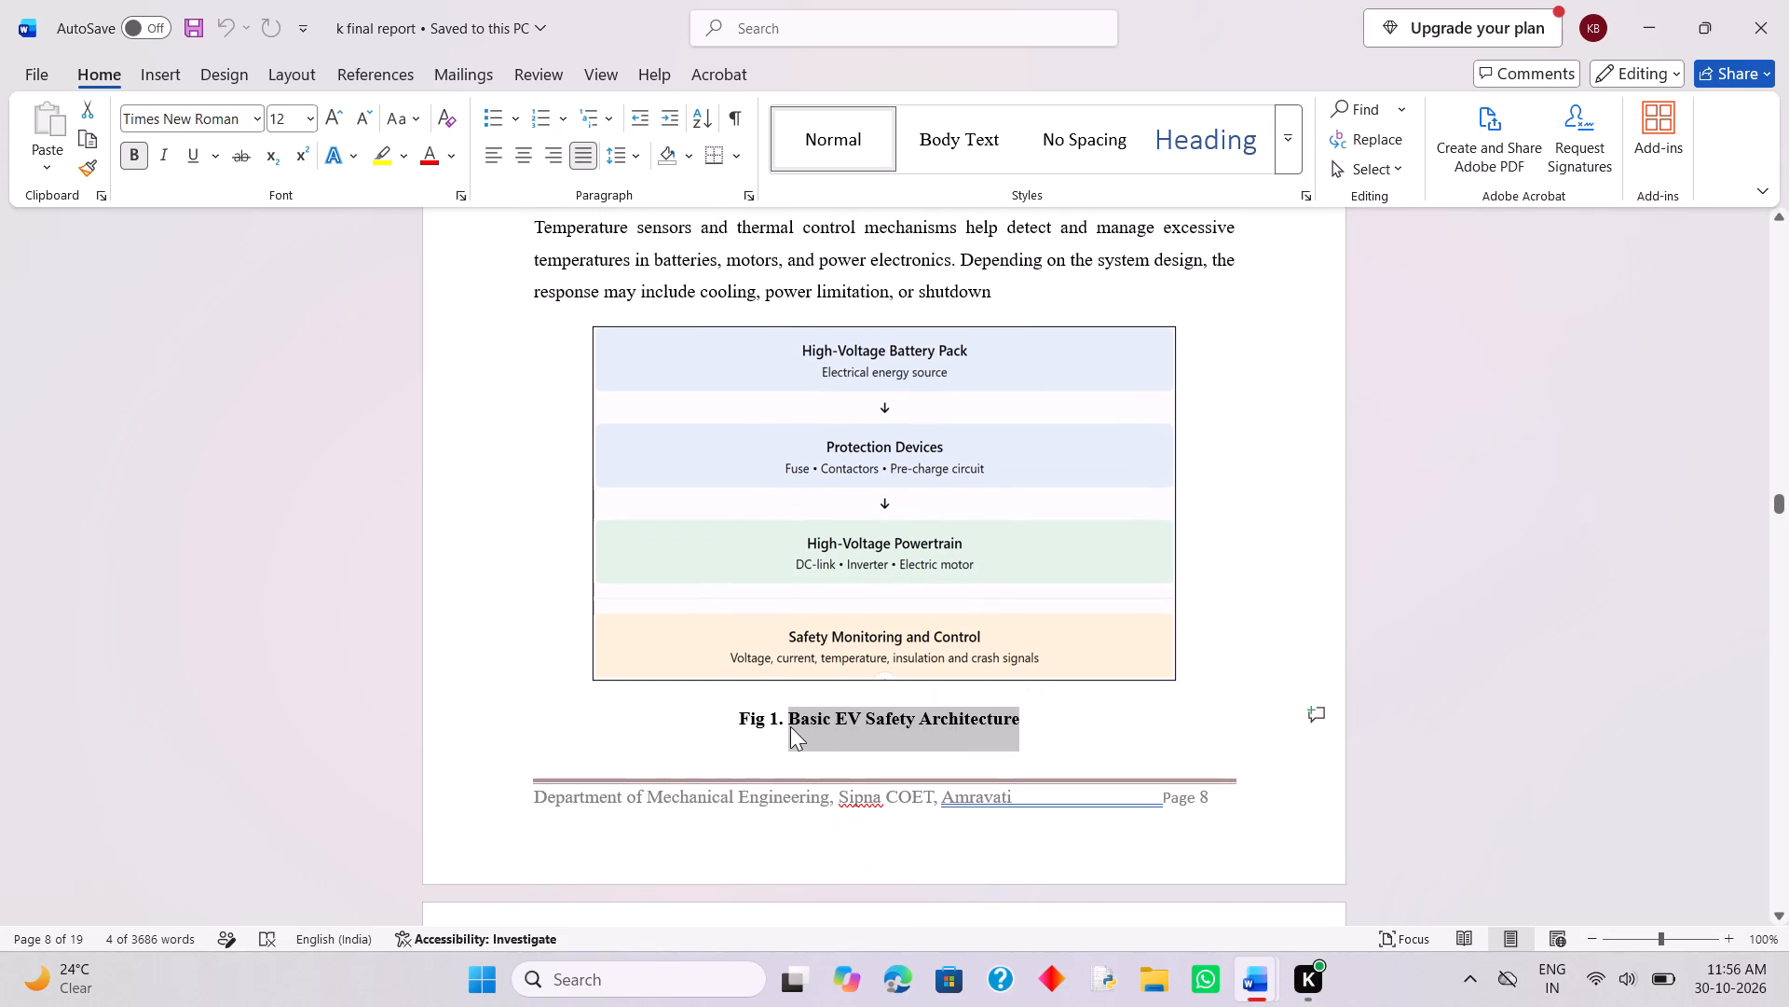
{"action": "key", "text": "ctrl+c"}
{"action": "left_click", "coordinate": [1190, 904]}
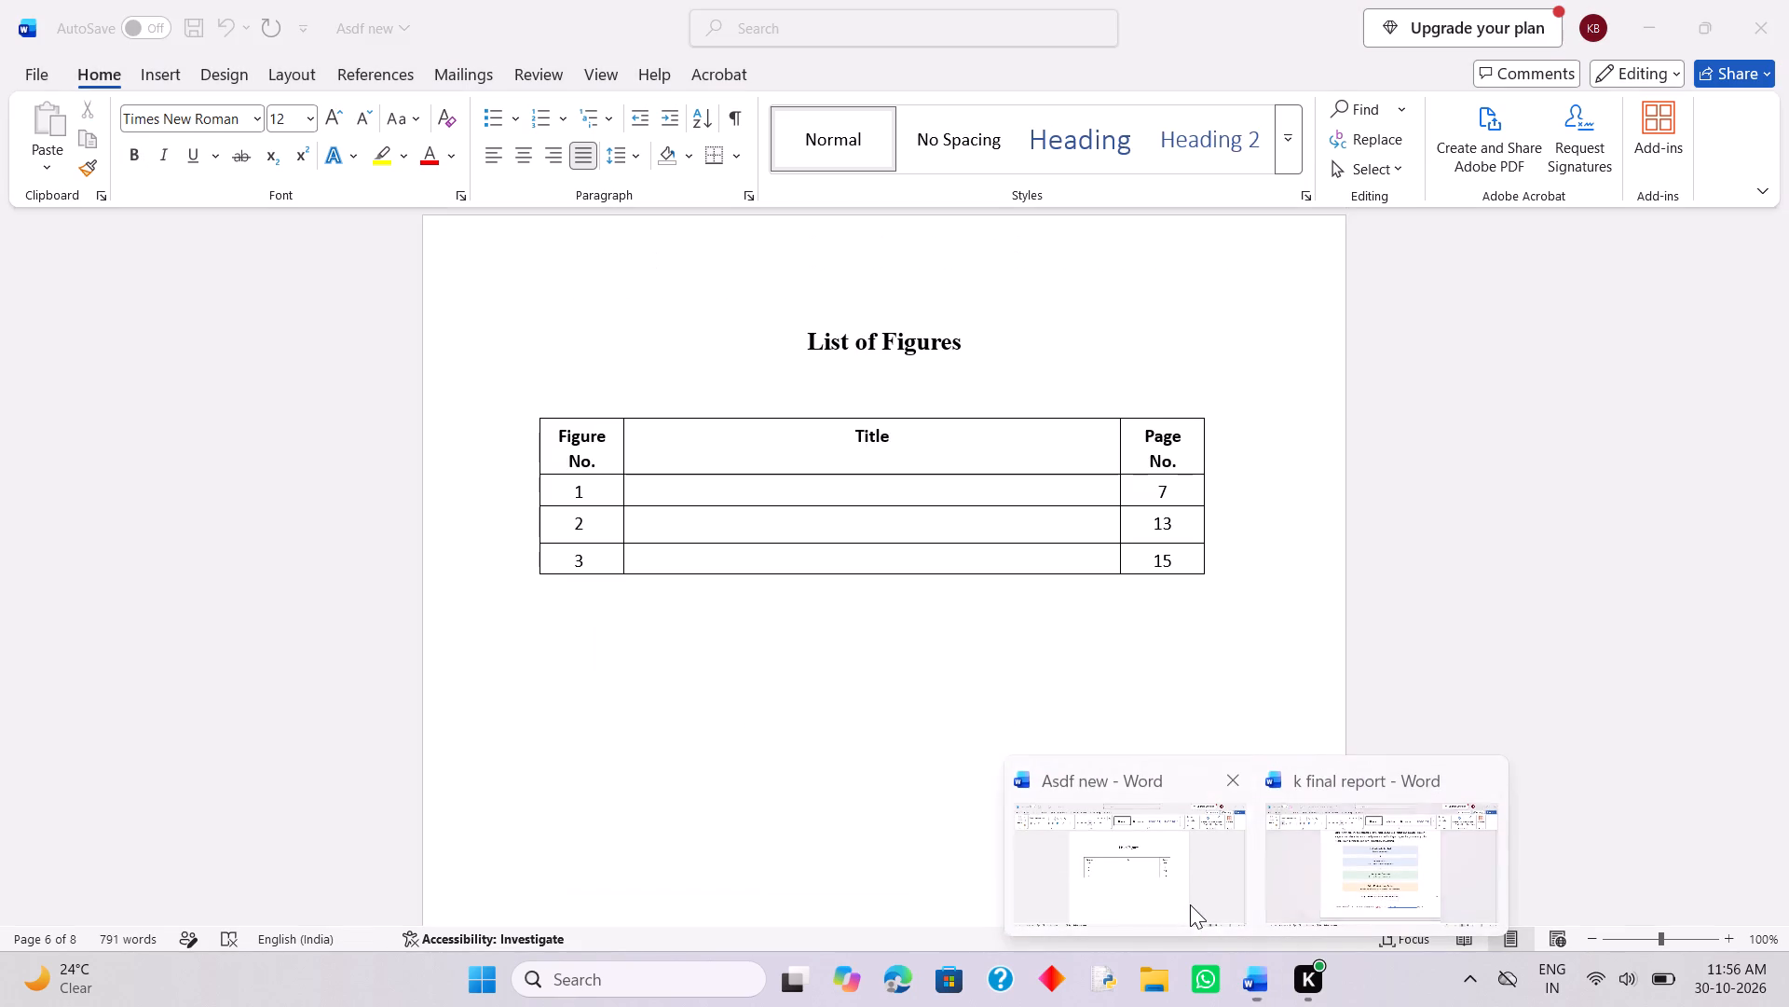
{"action": "left_click", "coordinate": [763, 490]}
{"action": "key", "text": "ctrl+v"}
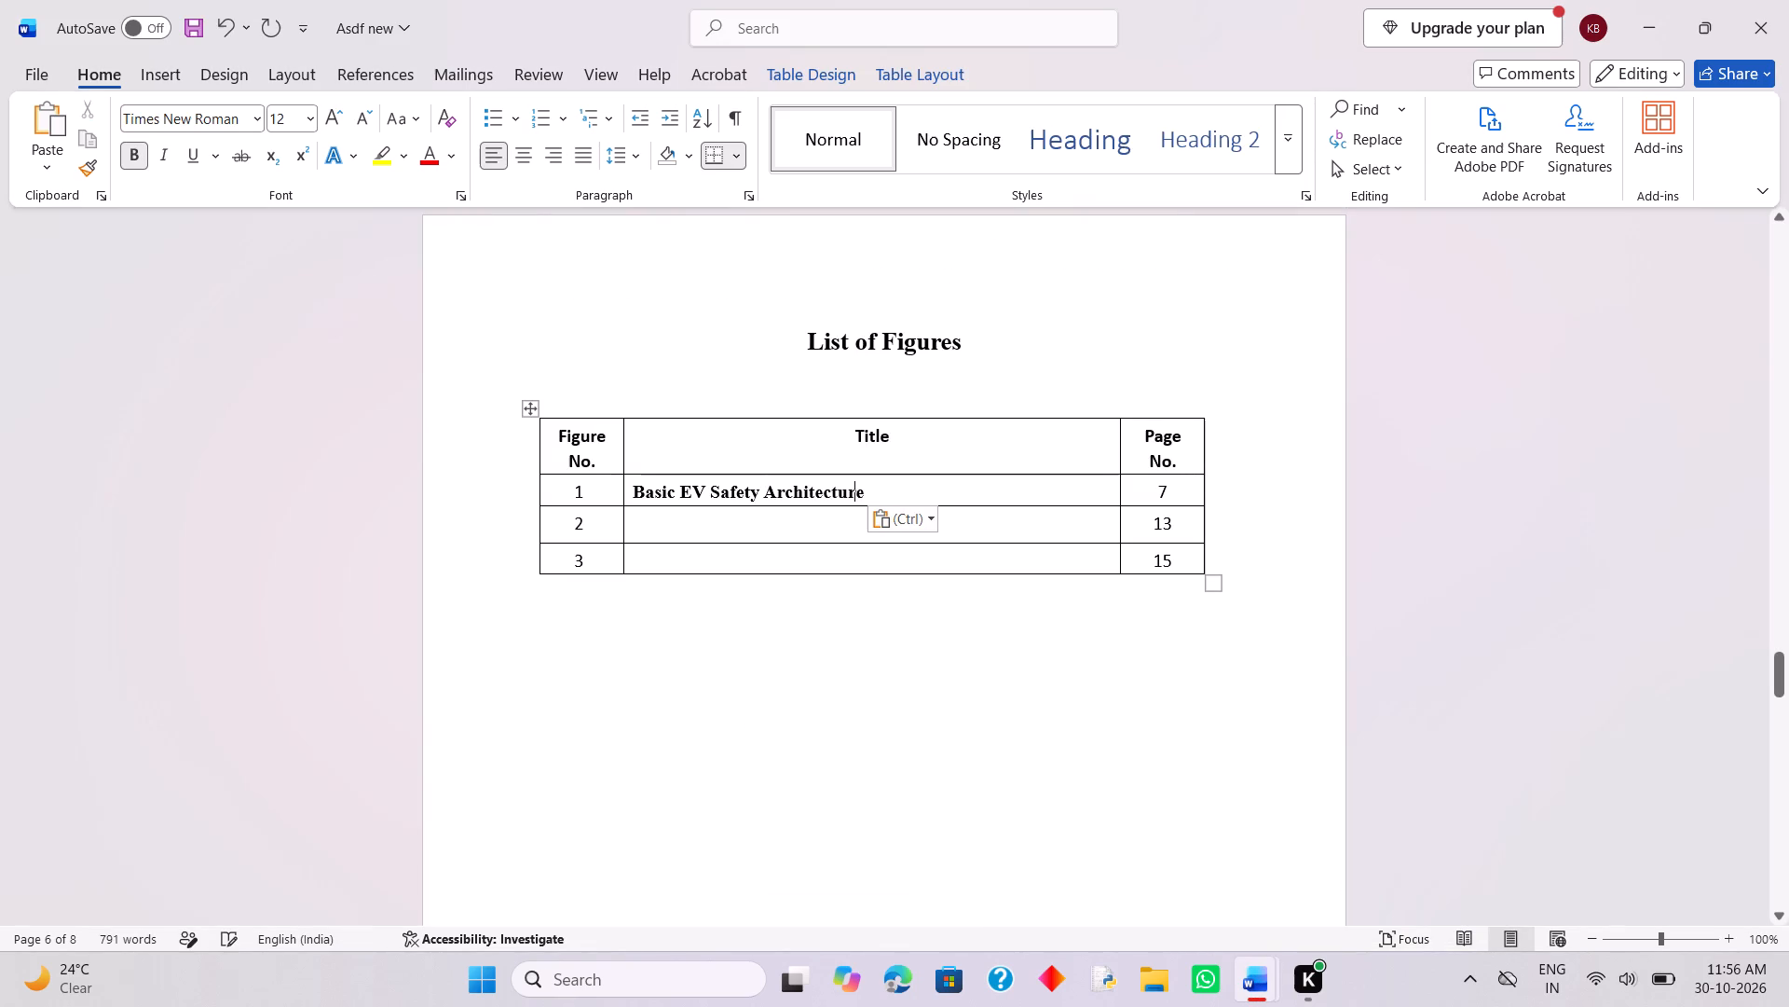
Remove the bold from figure 1's title in the List of Figures table and centre it in its cell.
{"action": "left_click_drag", "start_coordinate": [870, 488], "coordinate": [666, 493]}
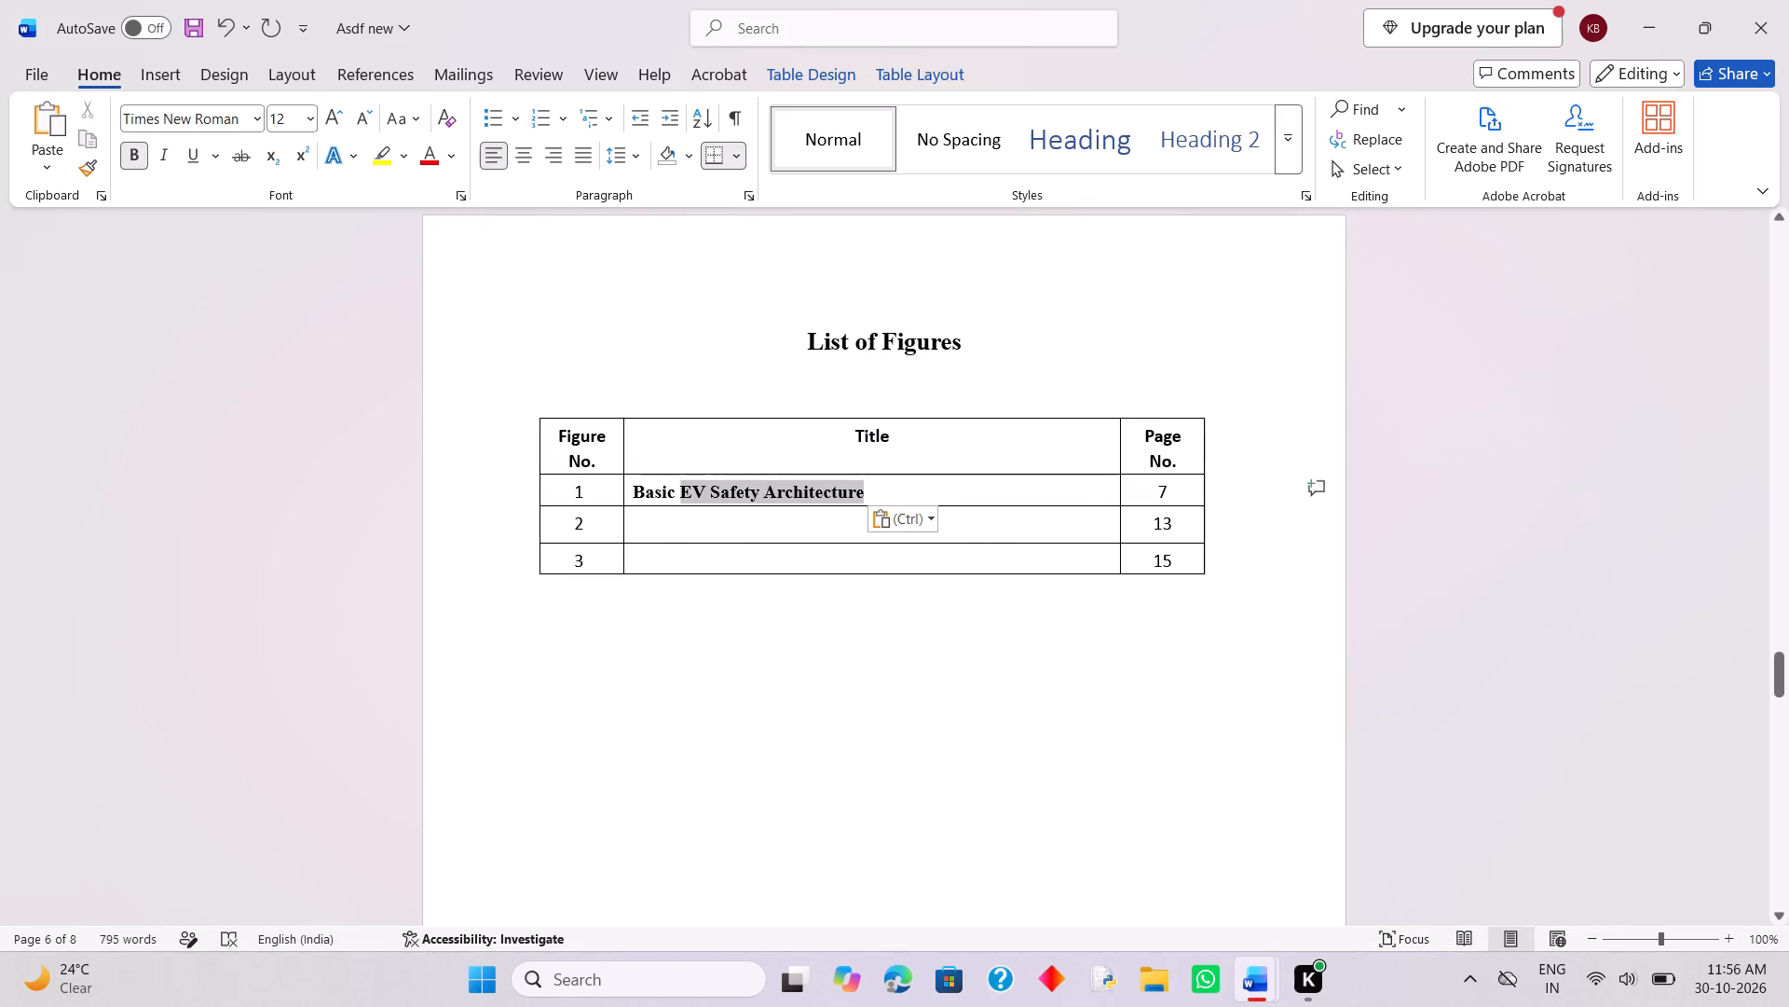
{"action": "left_click_drag", "start_coordinate": [666, 493], "coordinate": [640, 489]}
{"action": "left_click", "coordinate": [665, 562]}
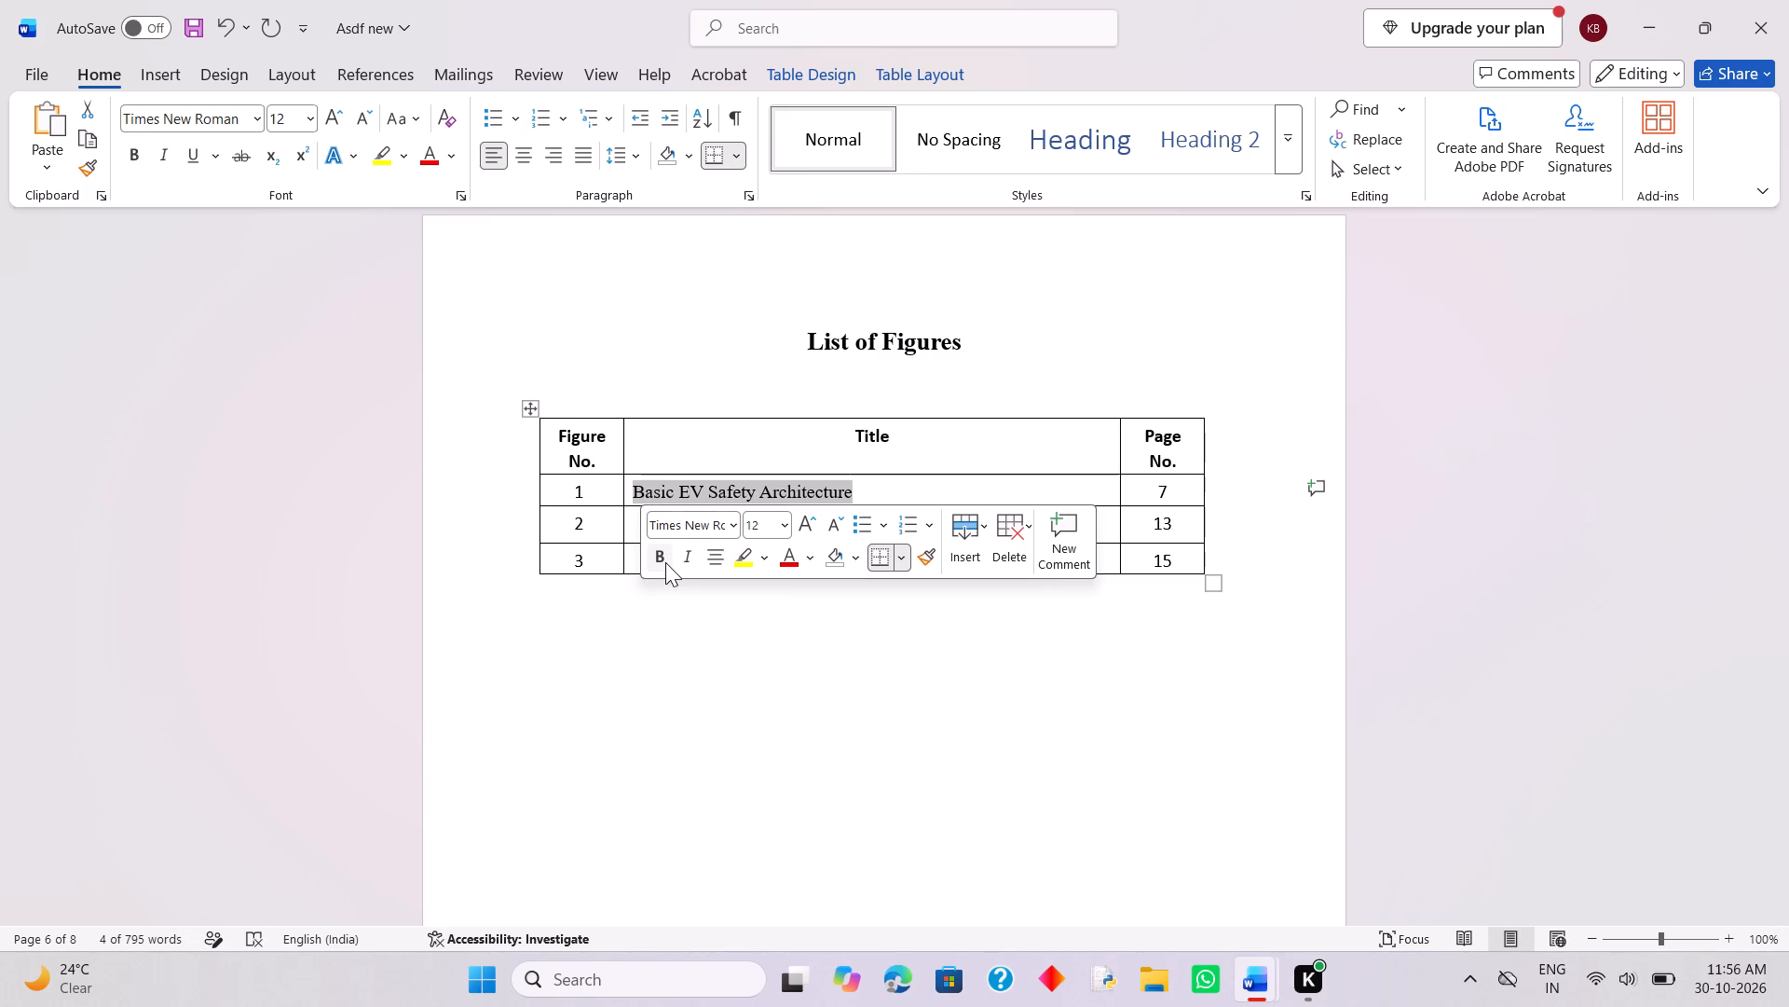
{"action": "left_click", "coordinate": [665, 562]}
{"action": "left_click", "coordinate": [665, 562]}
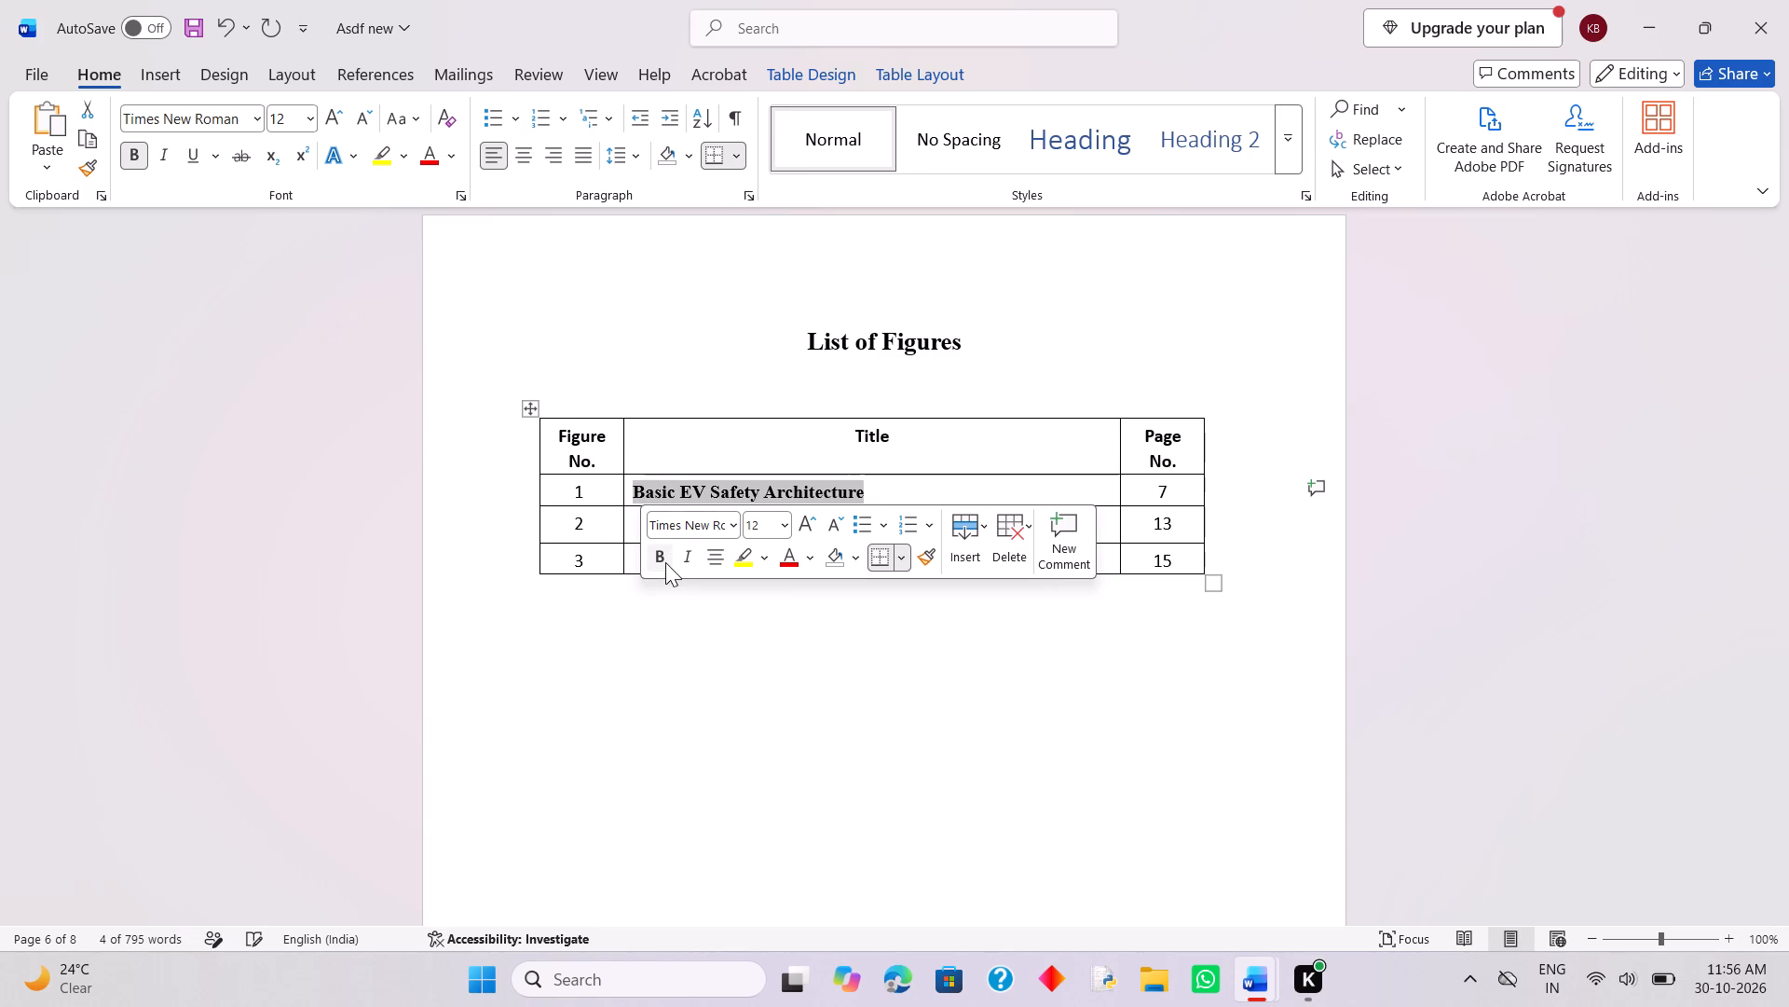
{"action": "left_click", "coordinate": [517, 159]}
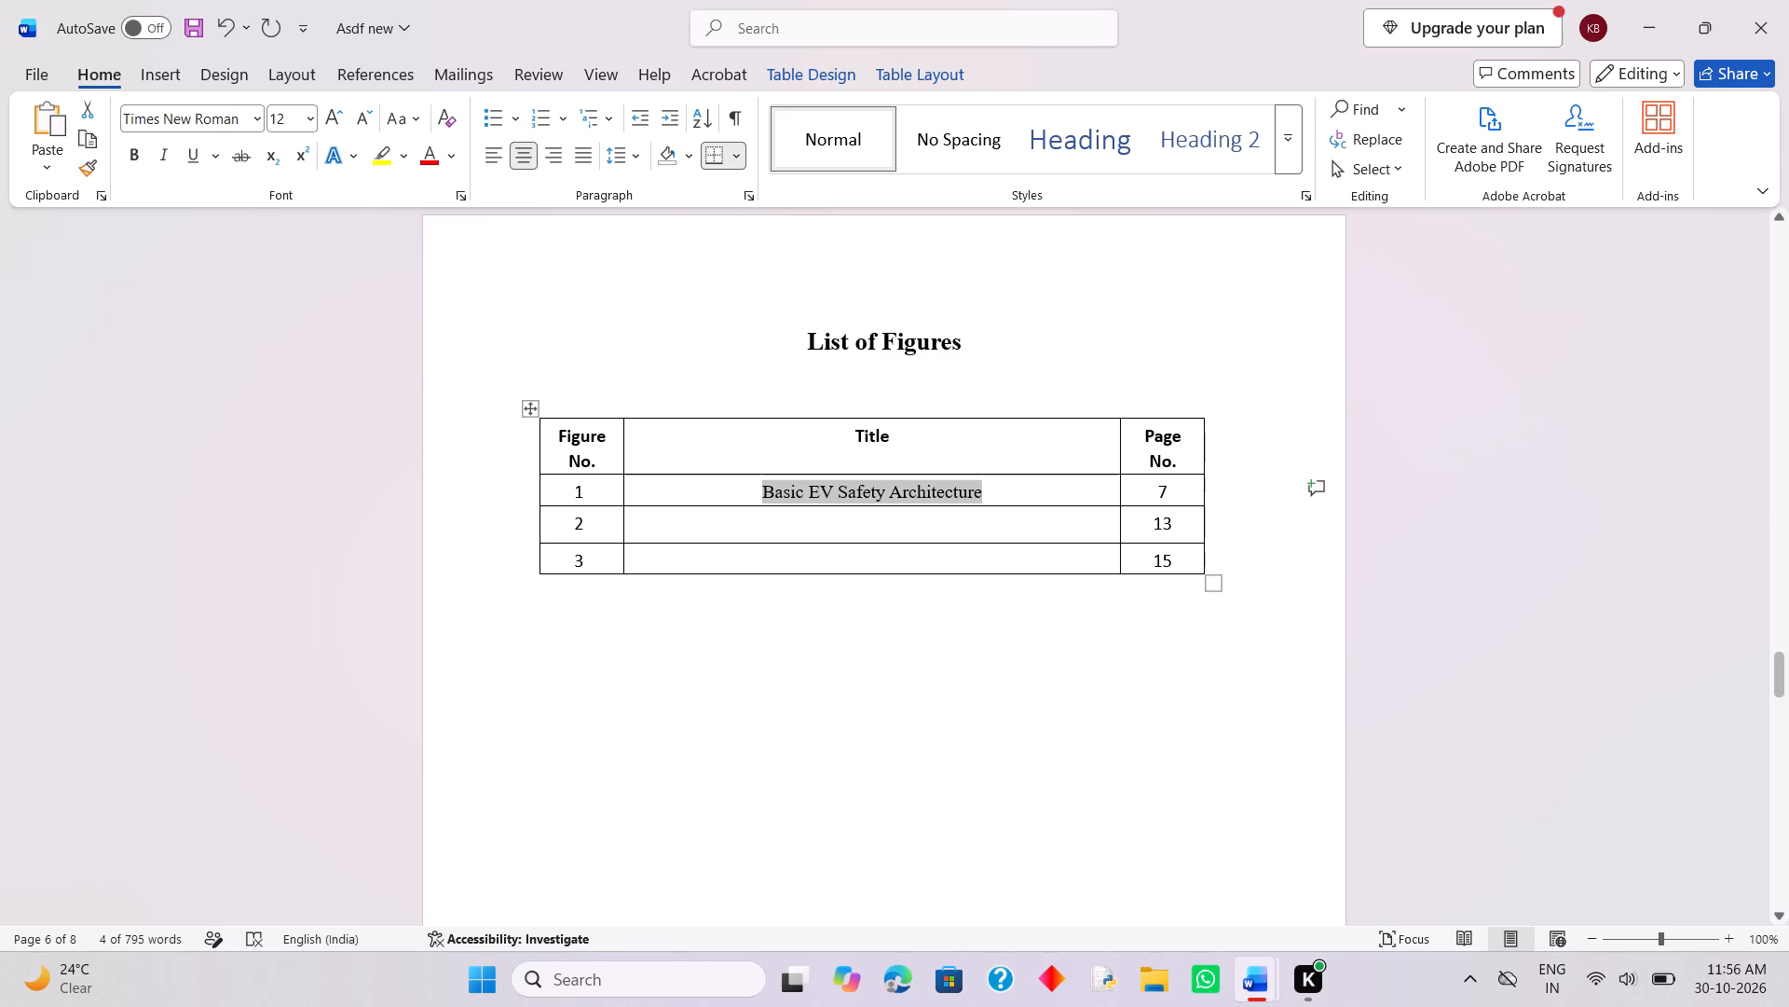
{"action": "left_click", "coordinate": [846, 646]}
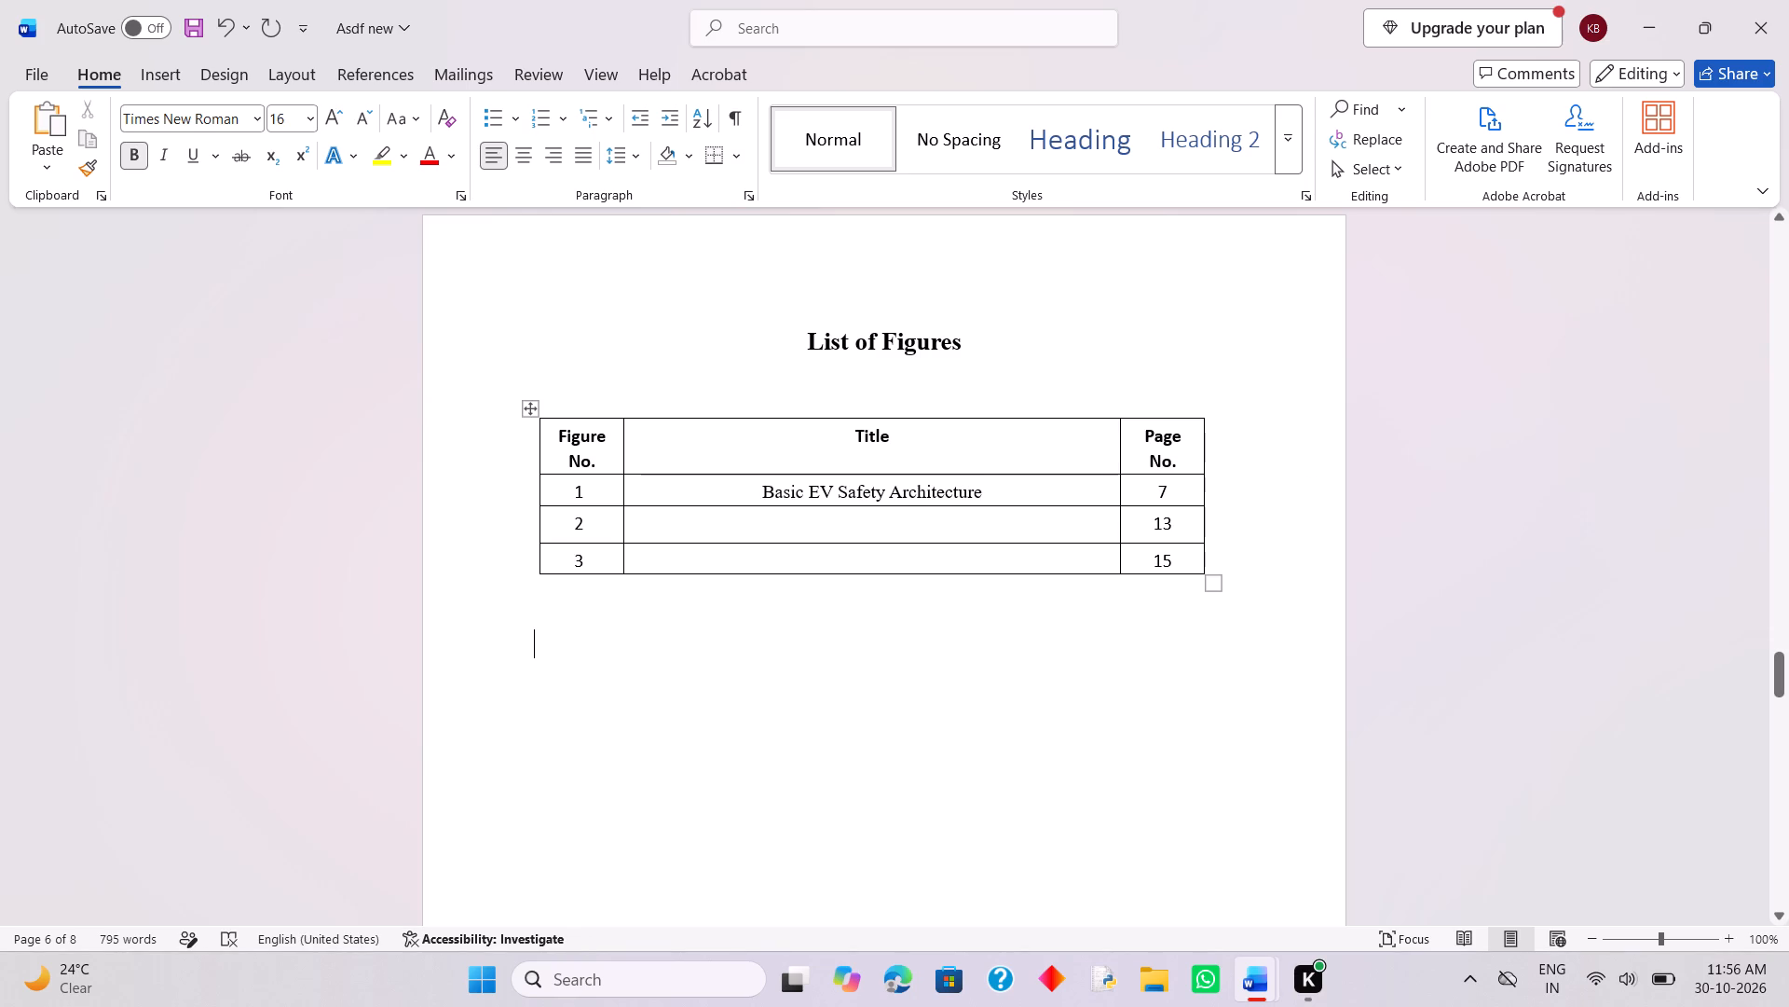
Set figure 1's page number in the List of Figures table to 8.
{"action": "left_click", "coordinate": [1175, 493]}
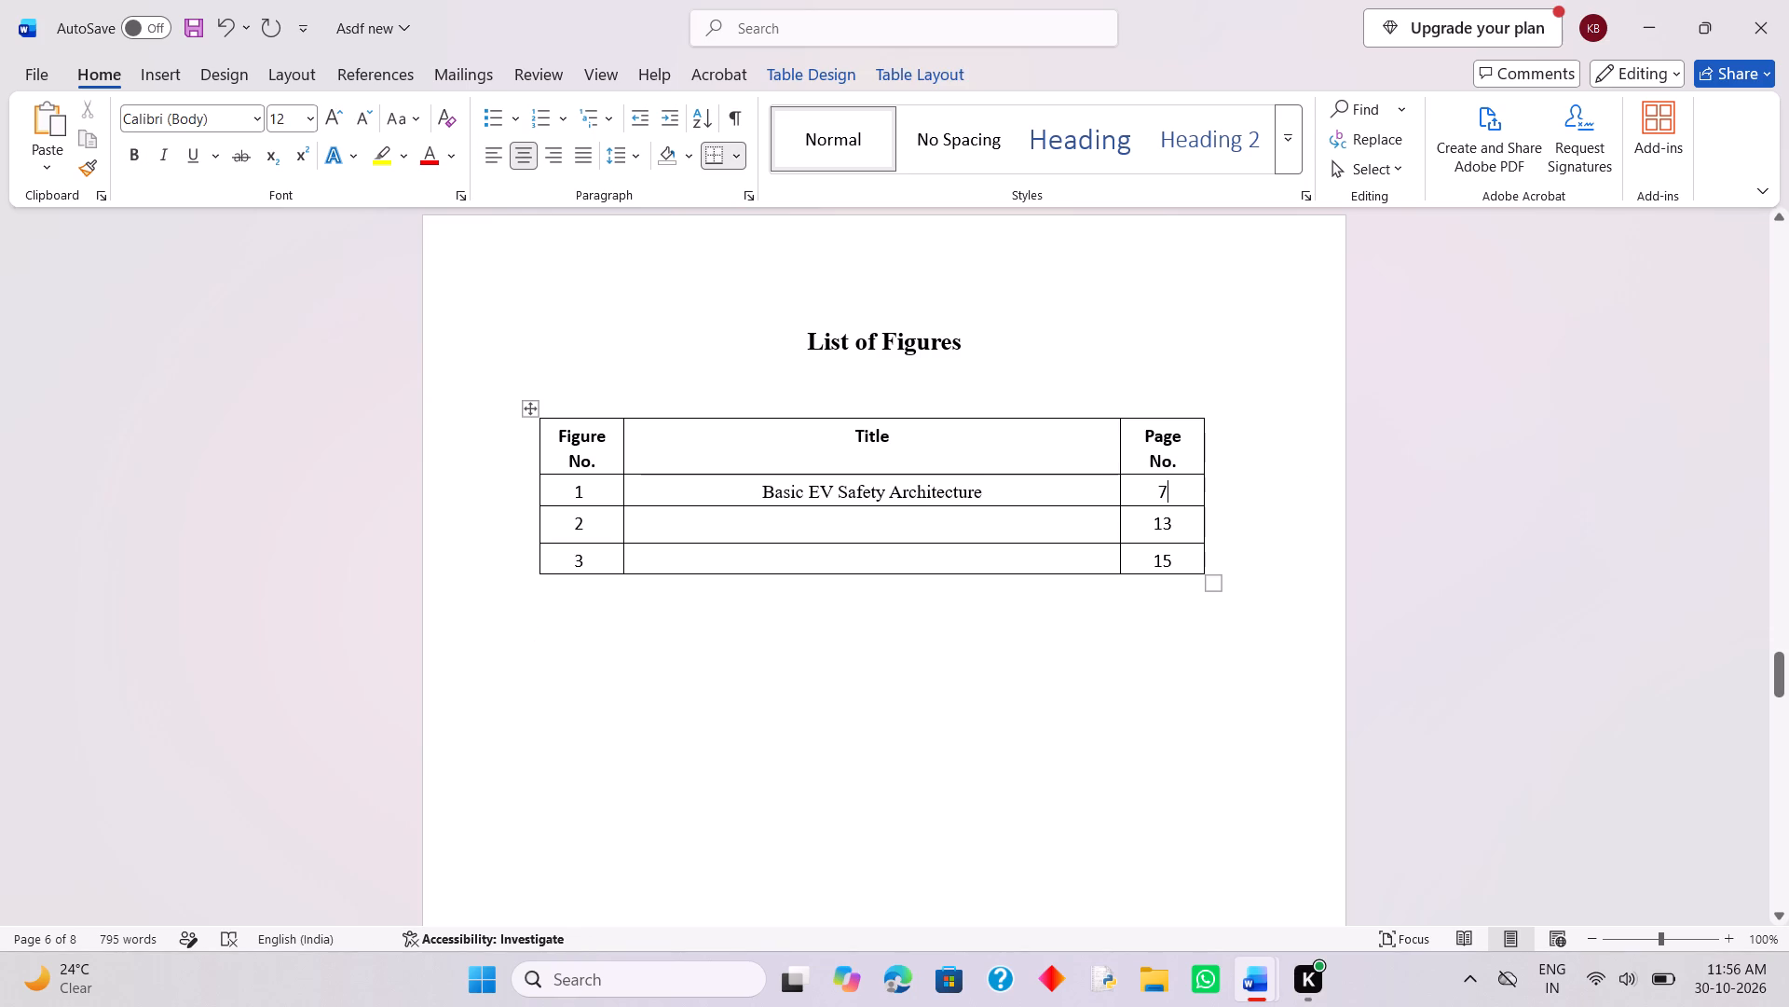
{"action": "key", "text": "BackSpace"}
{"action": "key", "text": "BackSpace"}
{"action": "key", "text": "BackSpace"}
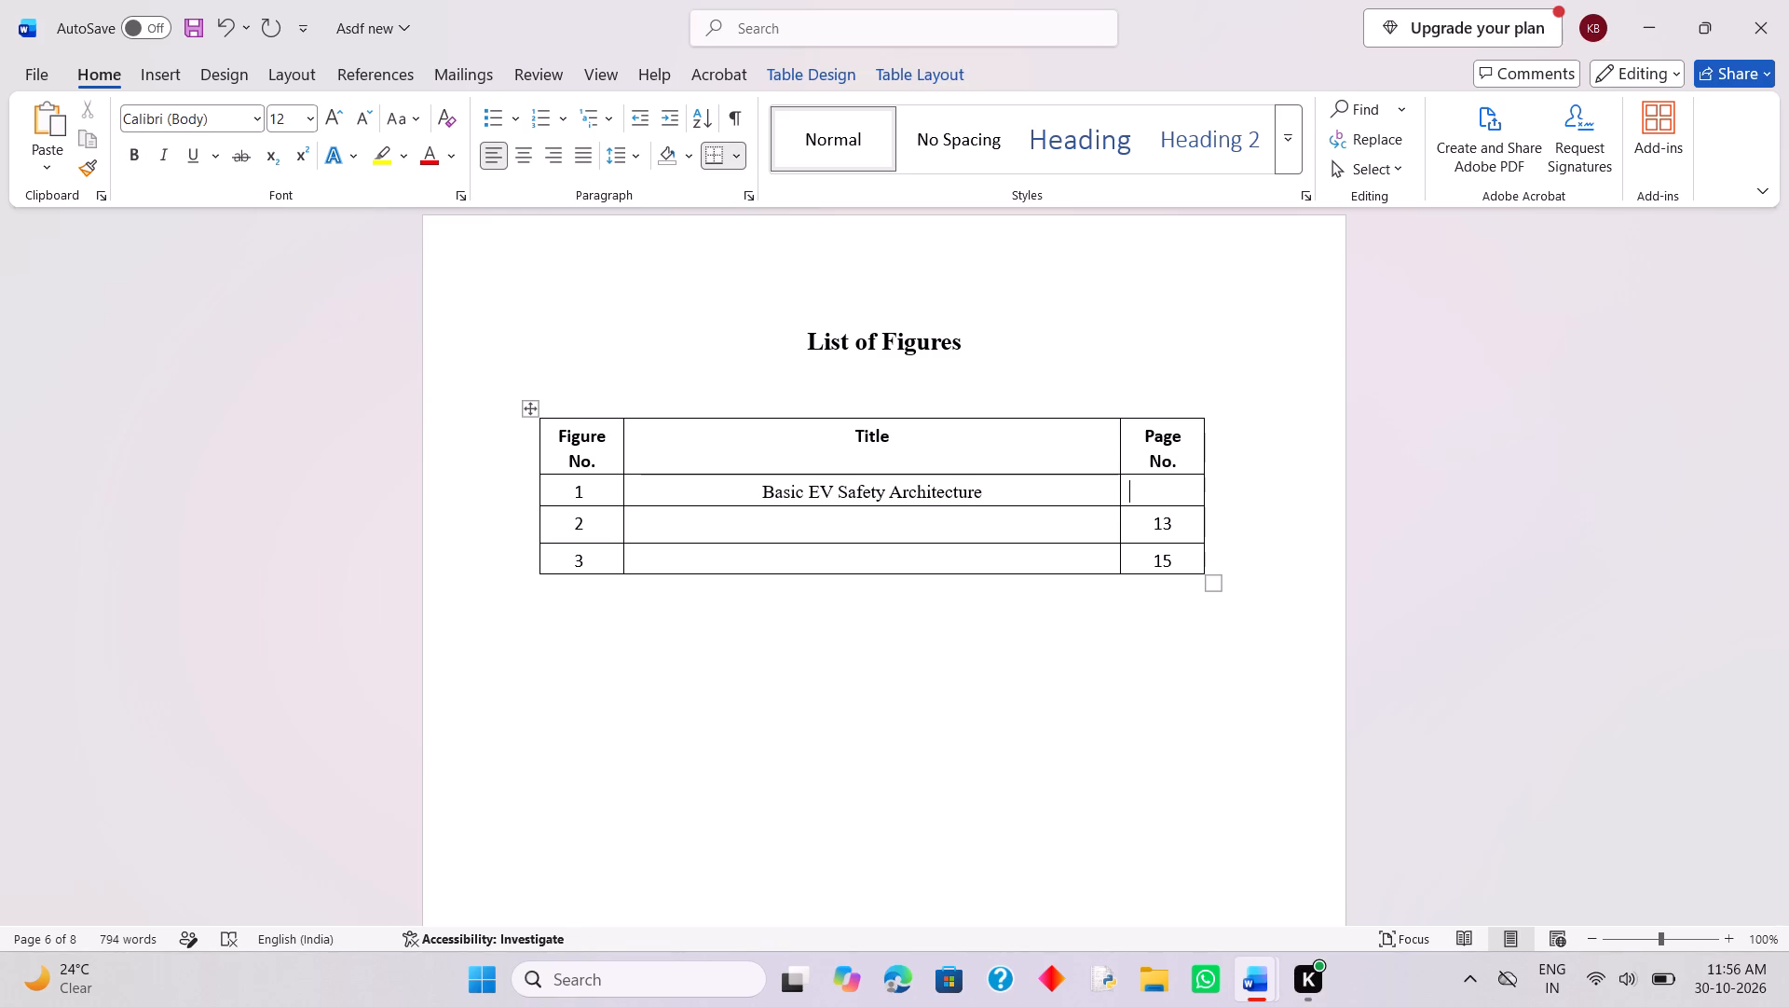
{"action": "key", "text": "Up"}
{"action": "key", "text": "Down"}
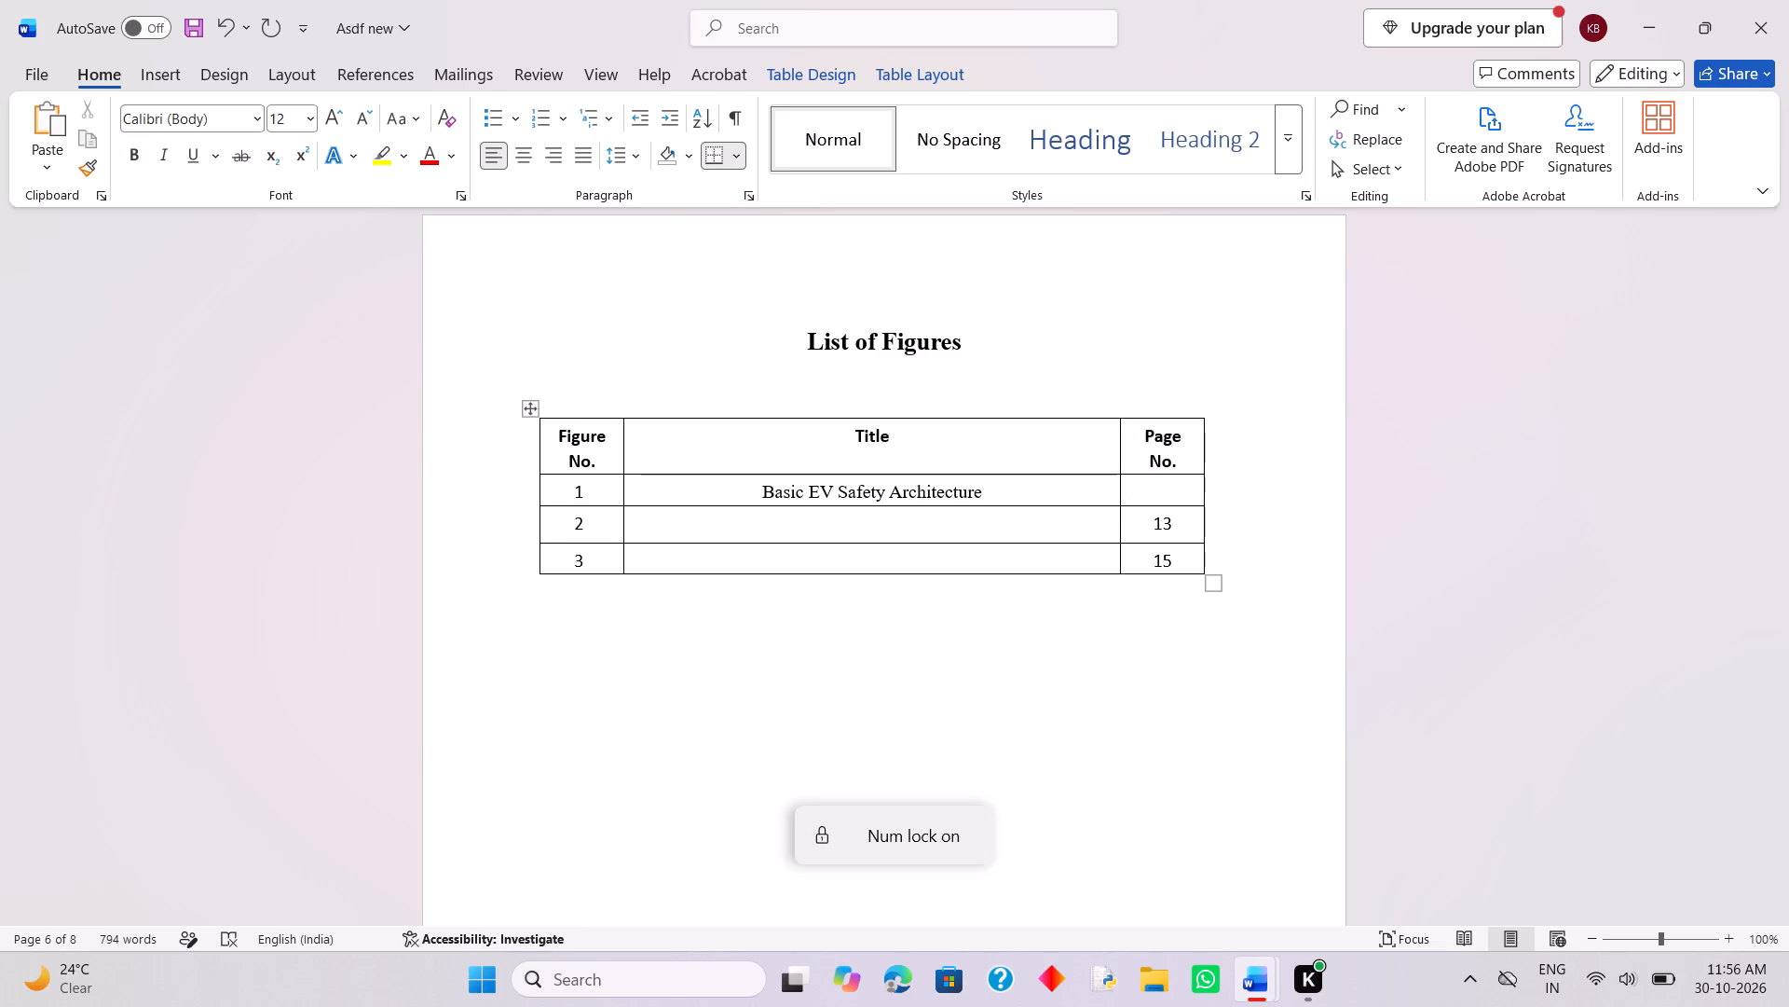
{"action": "key", "text": "8"}
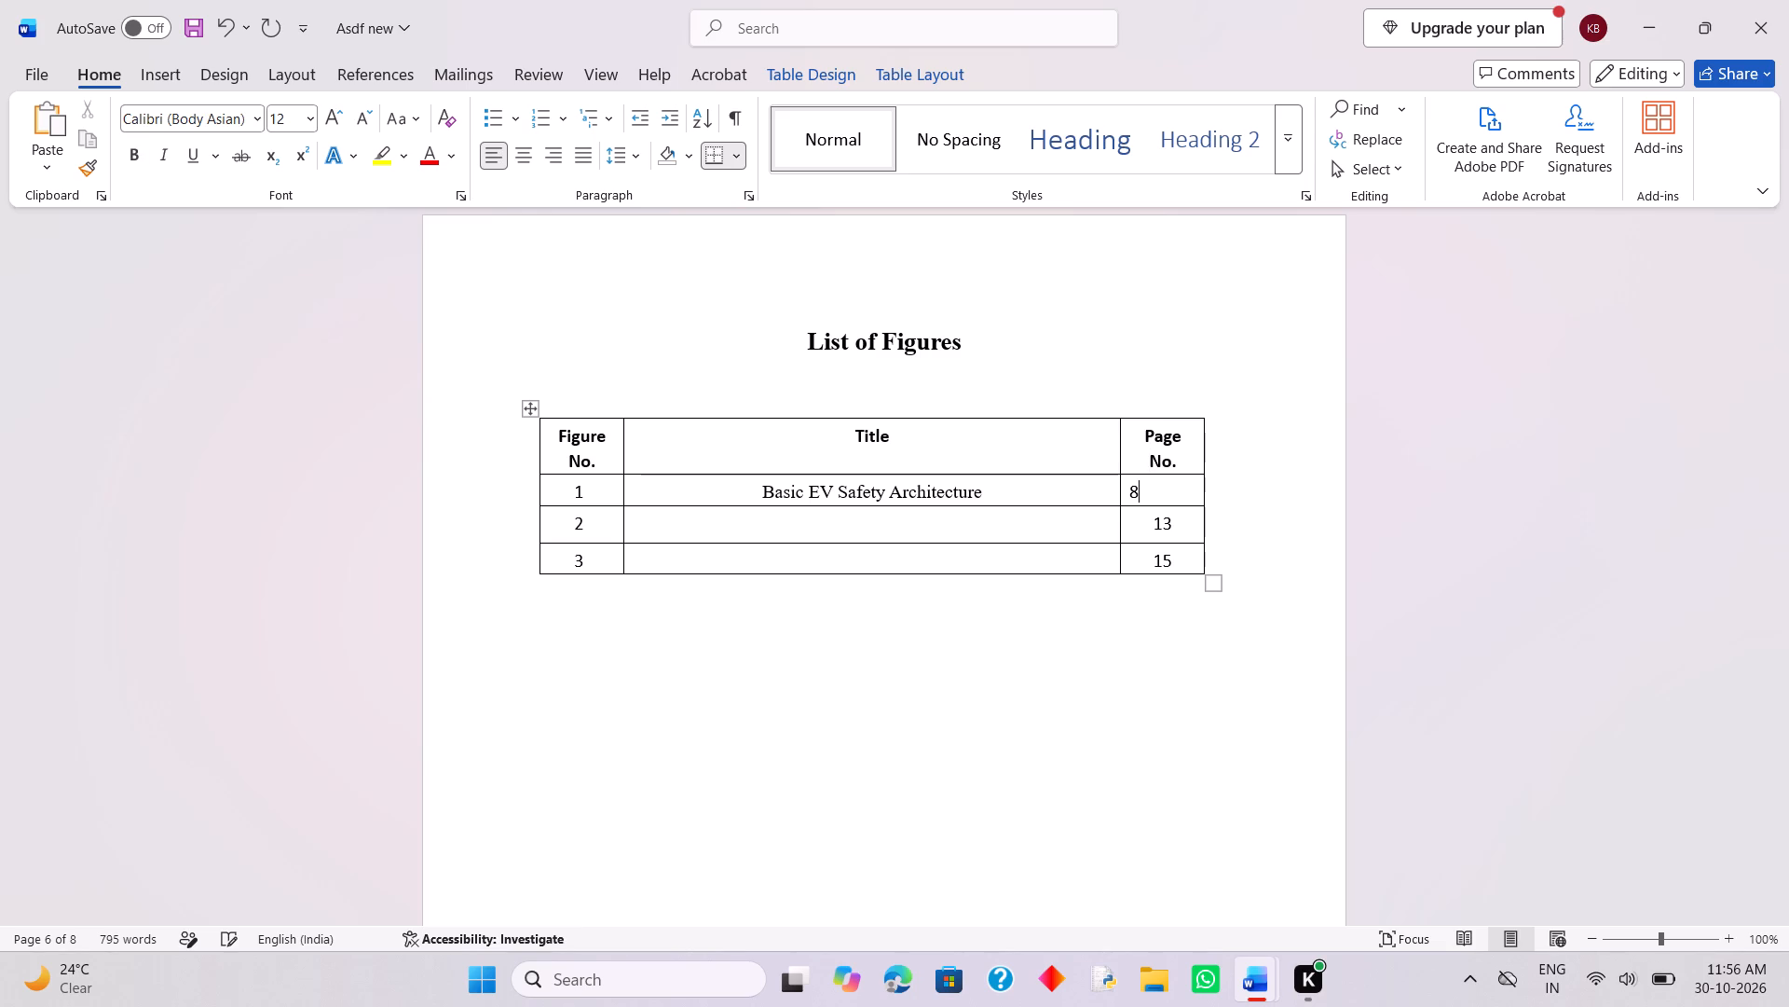
Copy the Fig 2 caption title "Functional Safety Block Diagram" from the k final report document into figure 2's Title cell in Asdf new.
{"action": "left_click", "coordinate": [937, 531]}
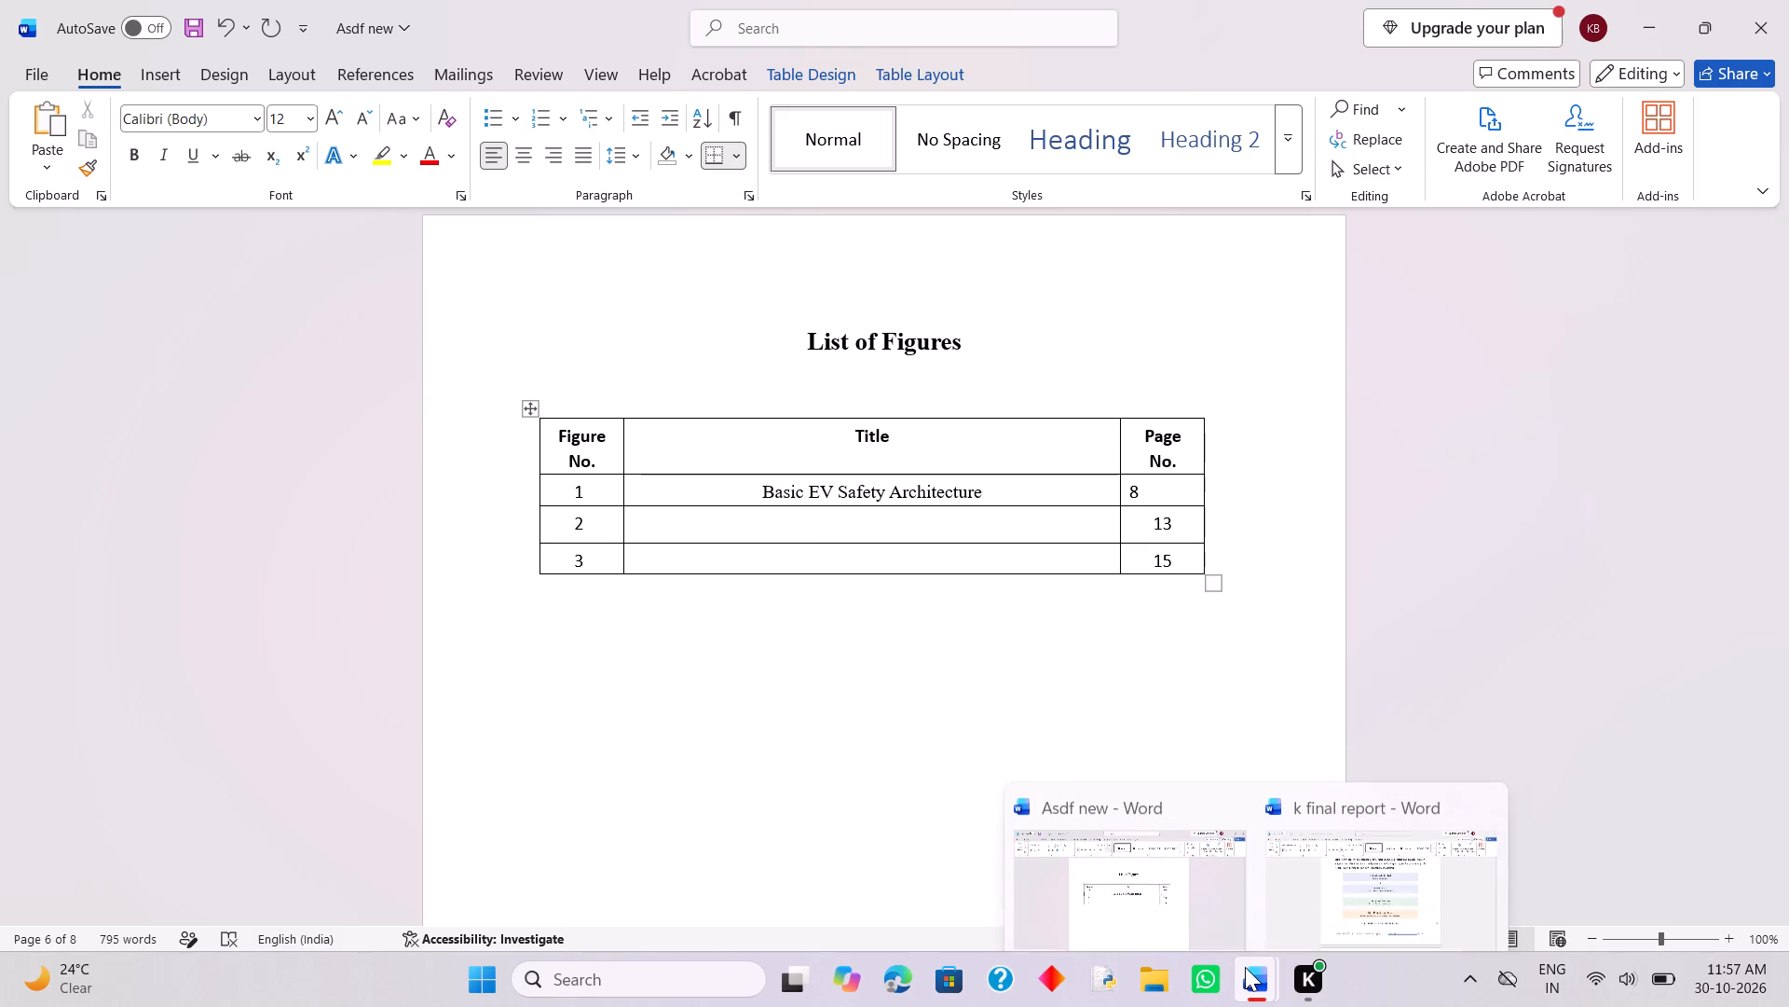
{"action": "left_click", "coordinate": [1357, 881]}
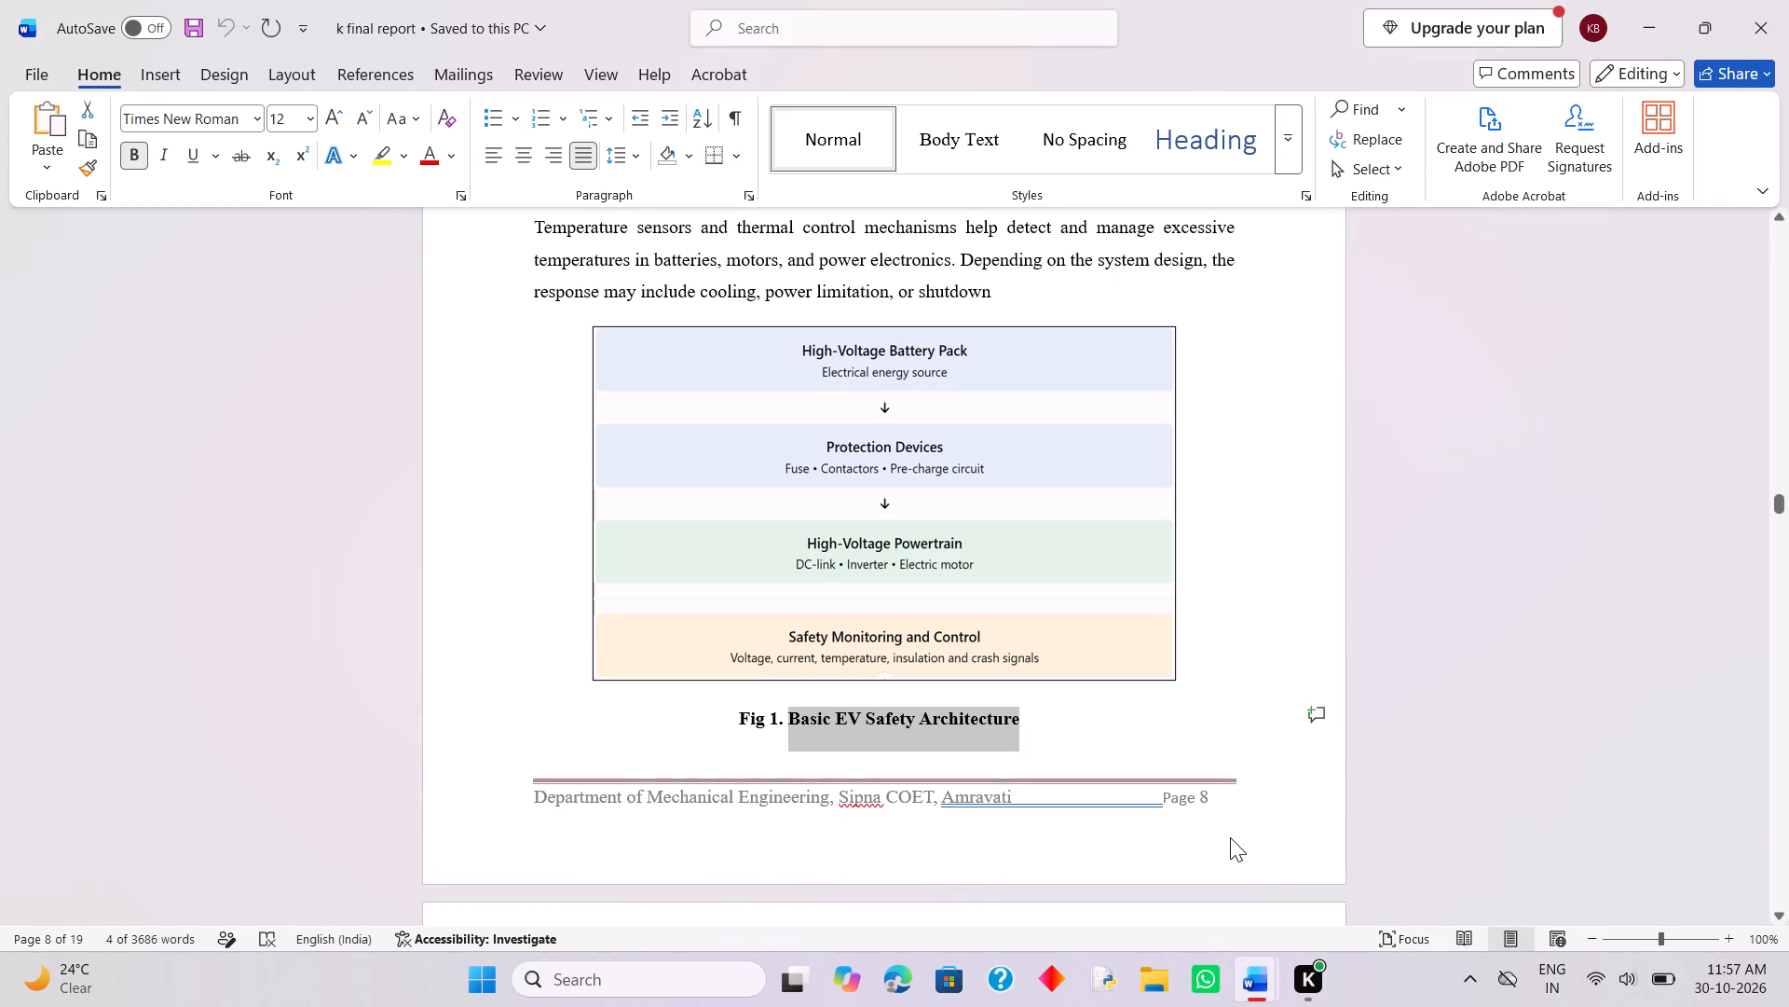
{"action": "left_click", "coordinate": [1230, 837]}
{"action": "scroll", "coordinate": [1230, 837], "scroll_direction": "down", "scroll_amount": 1}
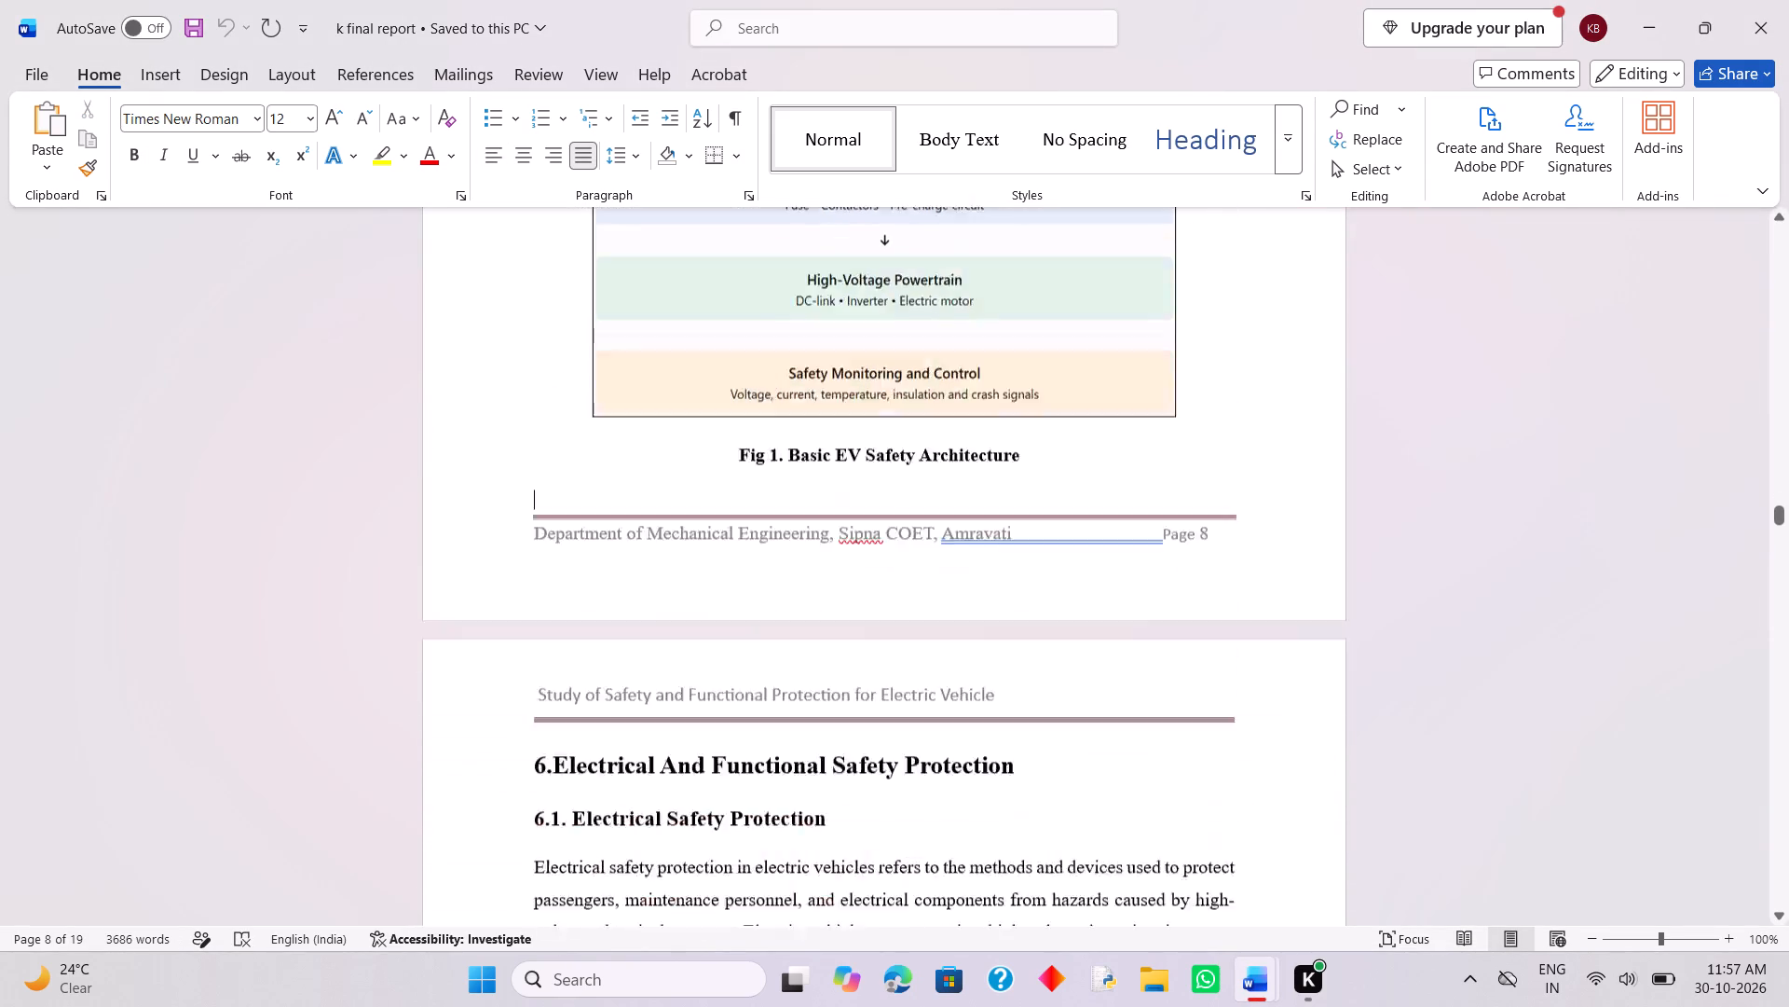
{"action": "scroll", "coordinate": [1230, 837], "scroll_direction": "down", "scroll_amount": 1}
{"action": "scroll", "coordinate": [1230, 837], "scroll_direction": "right", "scroll_amount": 1}
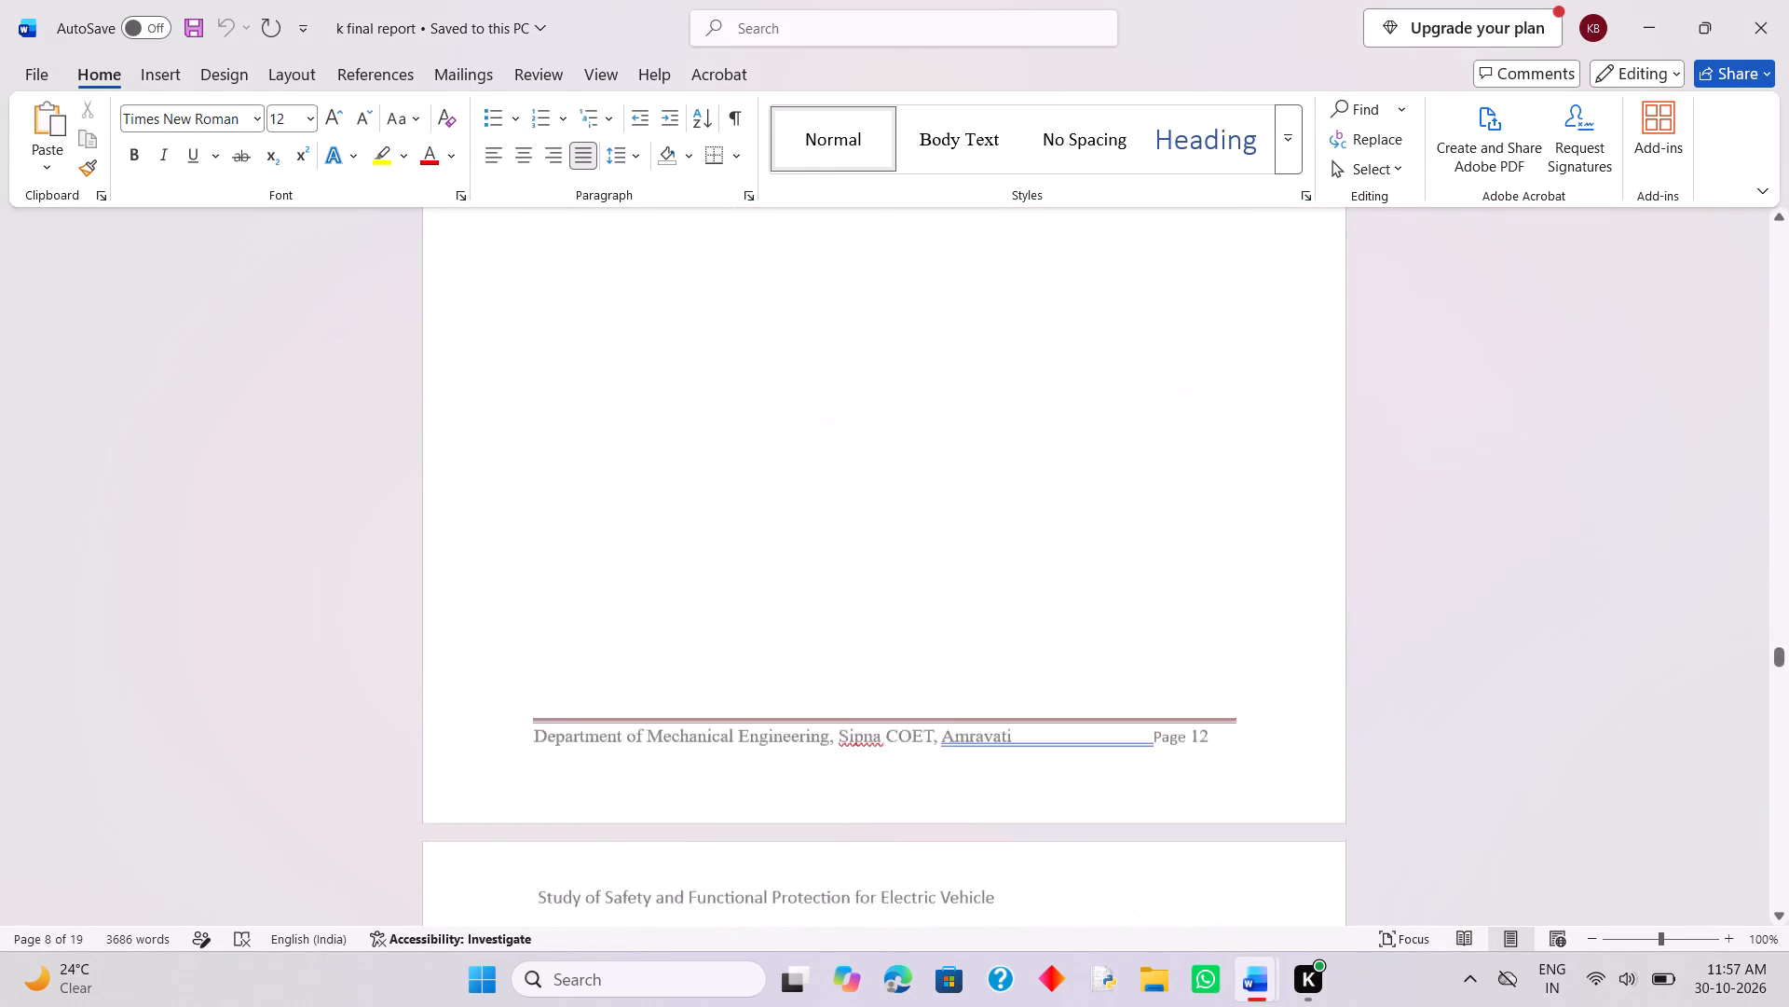
{"action": "scroll", "coordinate": [1230, 837], "scroll_direction": "right", "scroll_amount": 1}
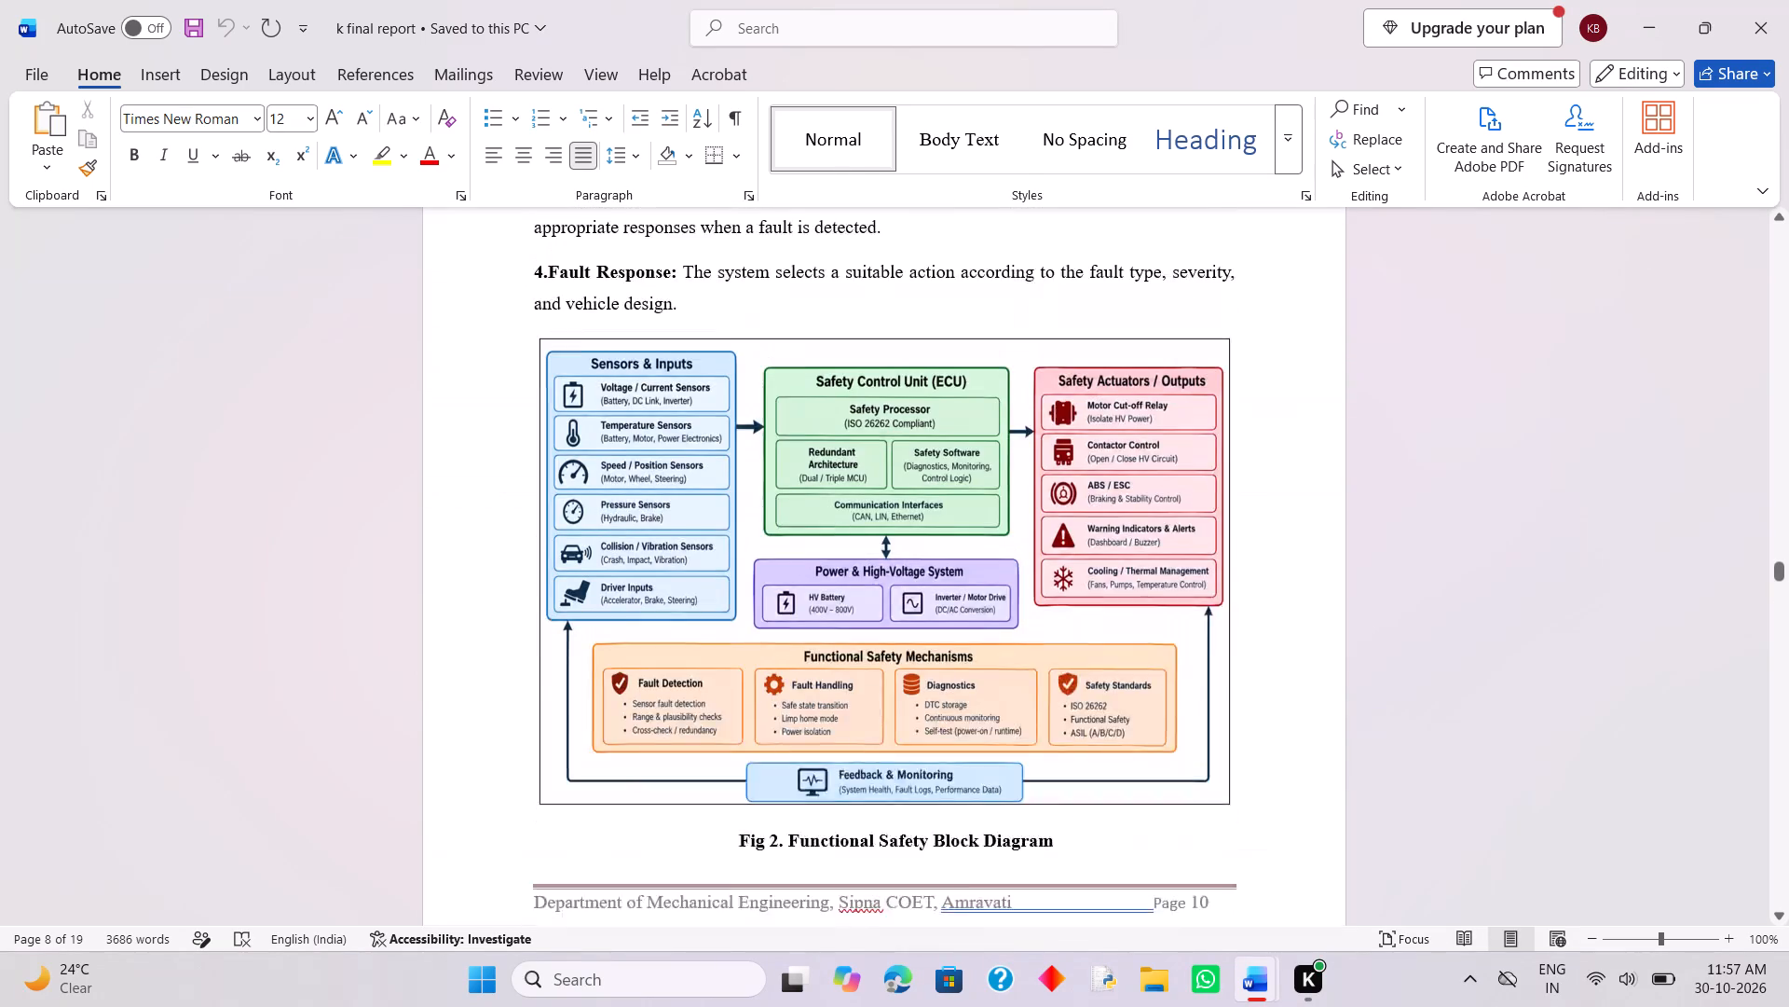
{"action": "scroll", "coordinate": [1230, 837], "scroll_direction": "right", "scroll_amount": 1}
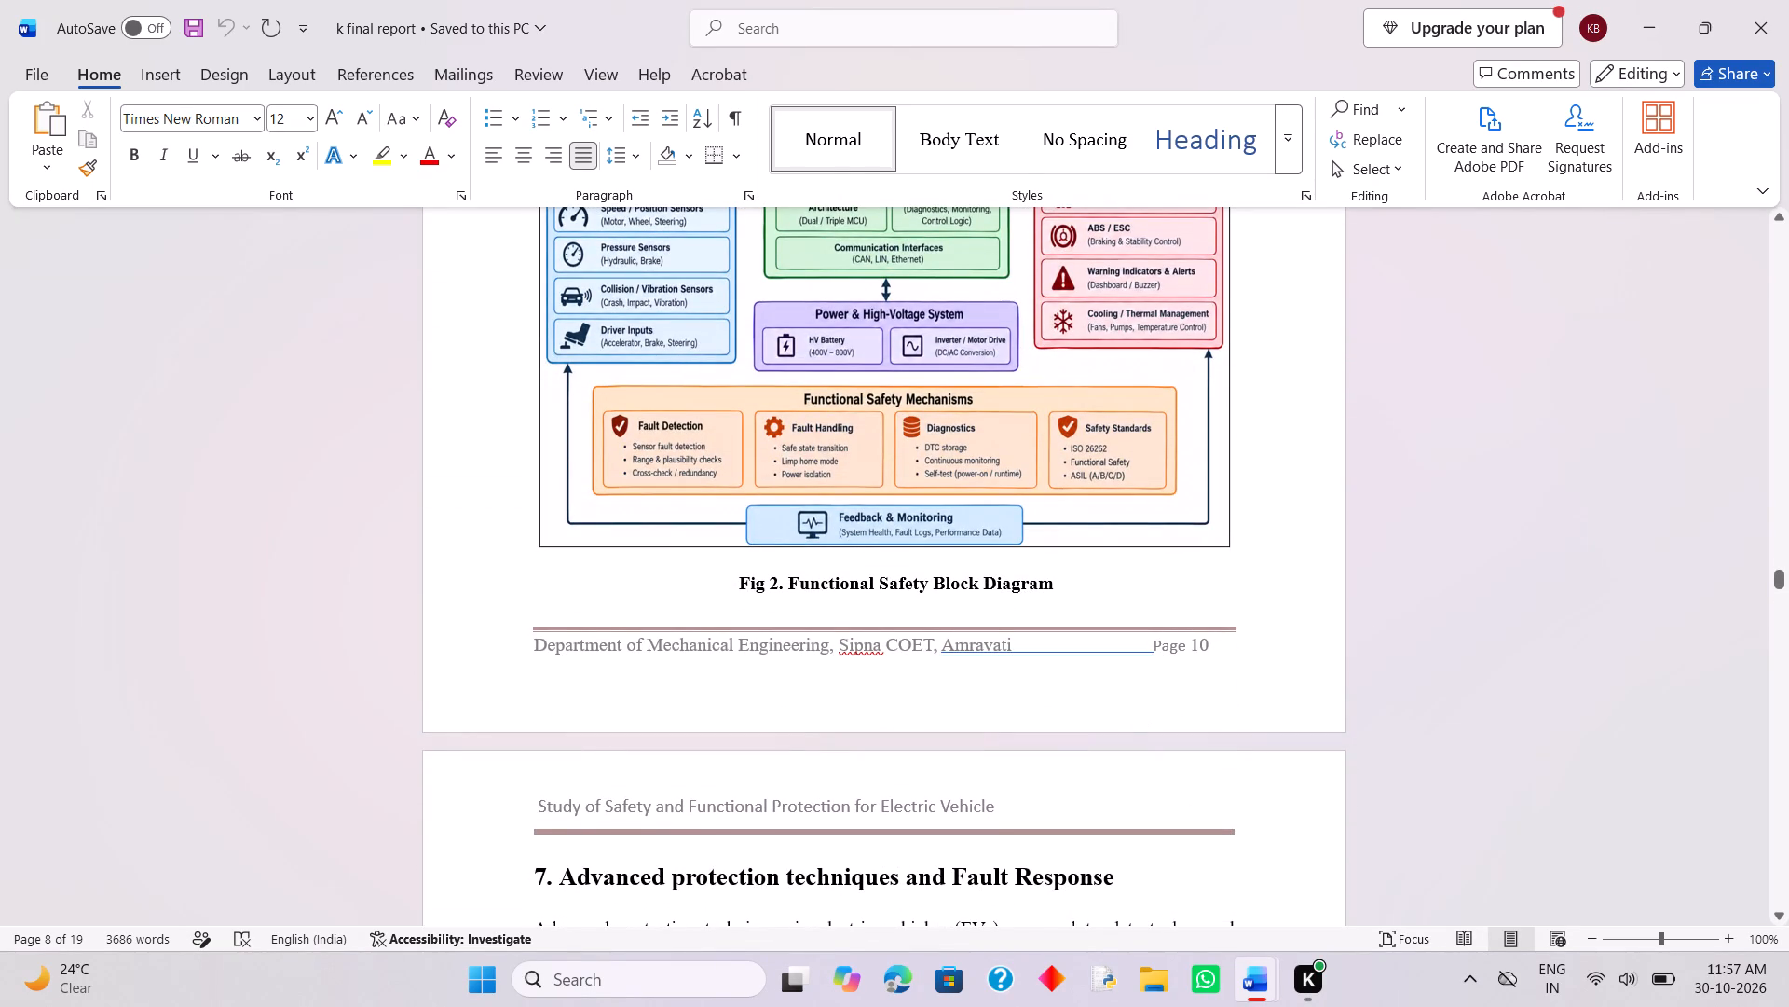
{"action": "left_click_drag", "start_coordinate": [1072, 597], "coordinate": [773, 593]}
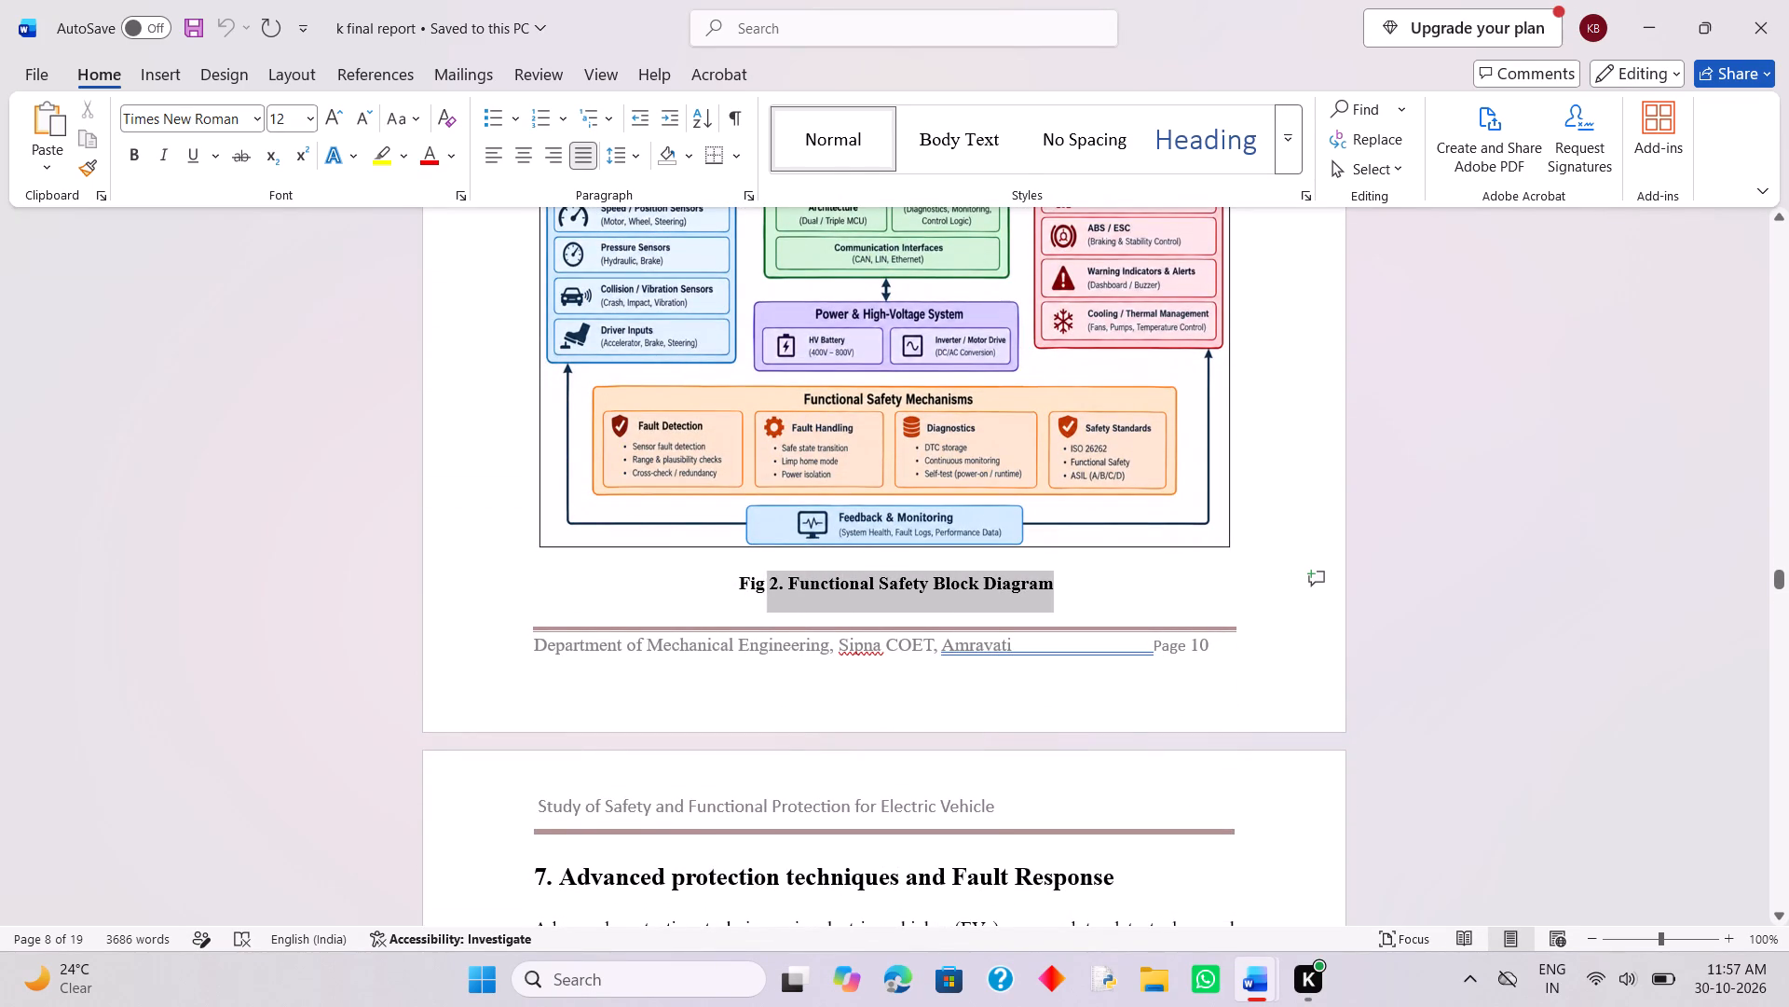
{"action": "left_click_drag", "start_coordinate": [773, 593], "coordinate": [789, 592]}
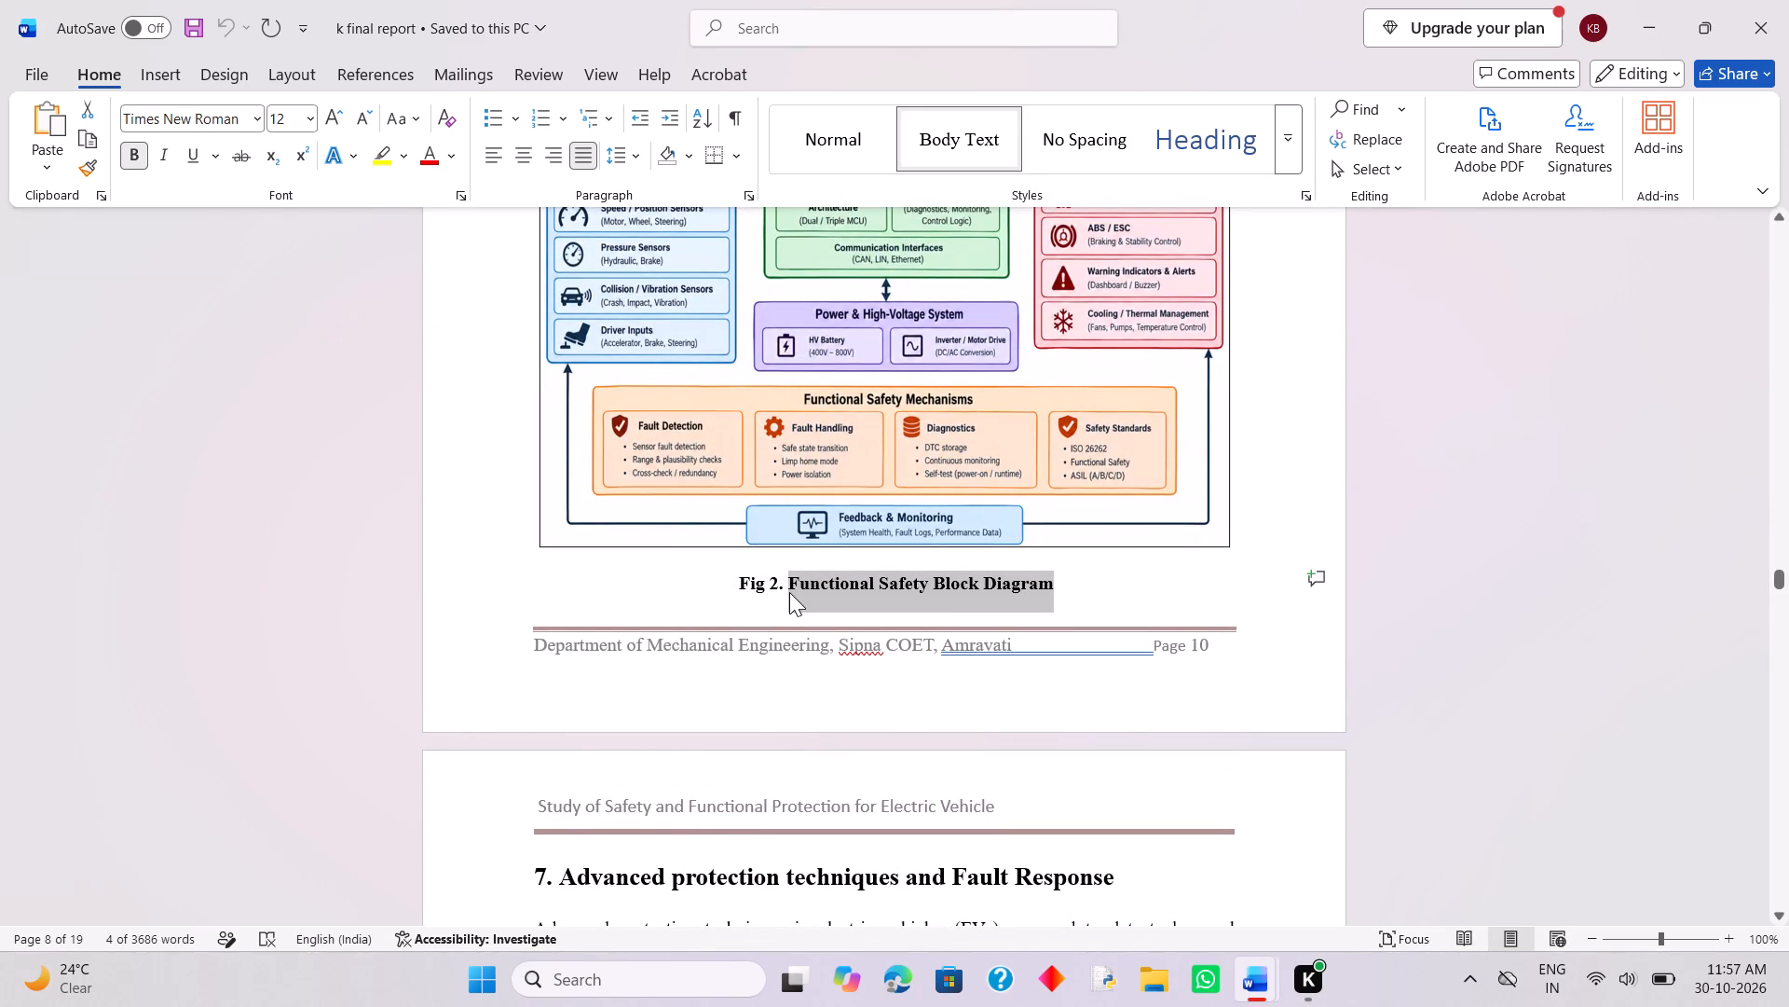
{"action": "key", "text": "ctrl+c"}
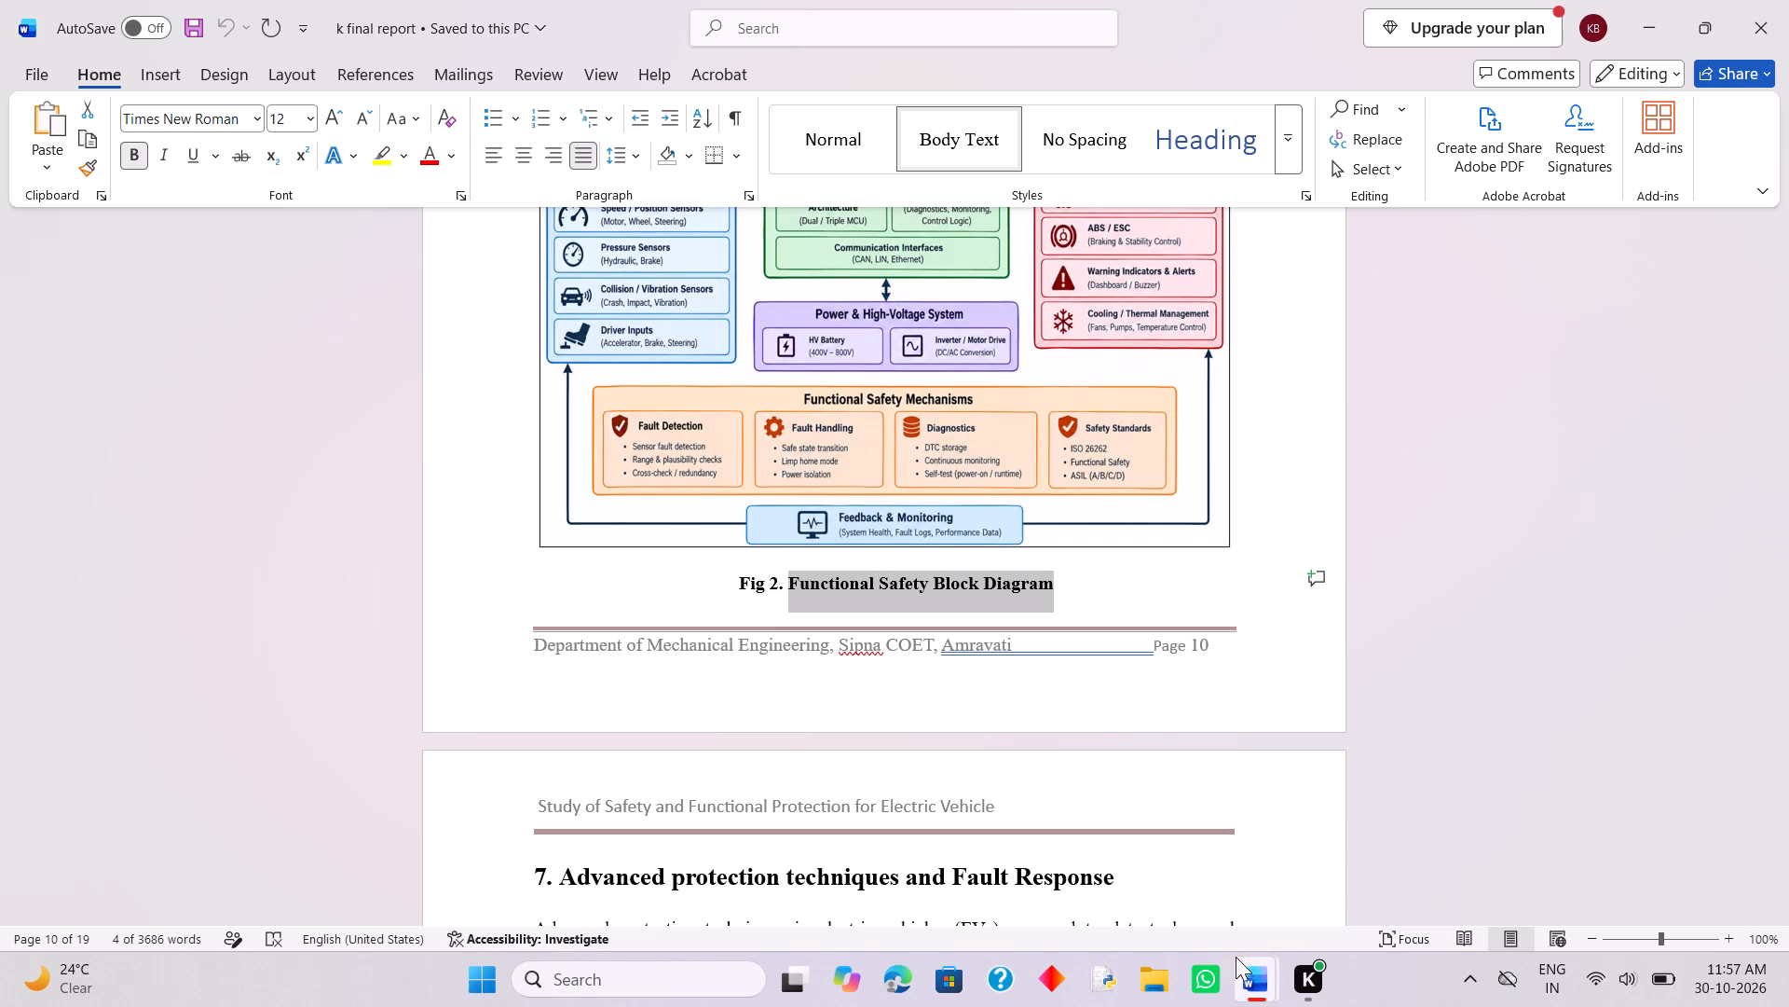
{"action": "left_click", "coordinate": [1174, 907]}
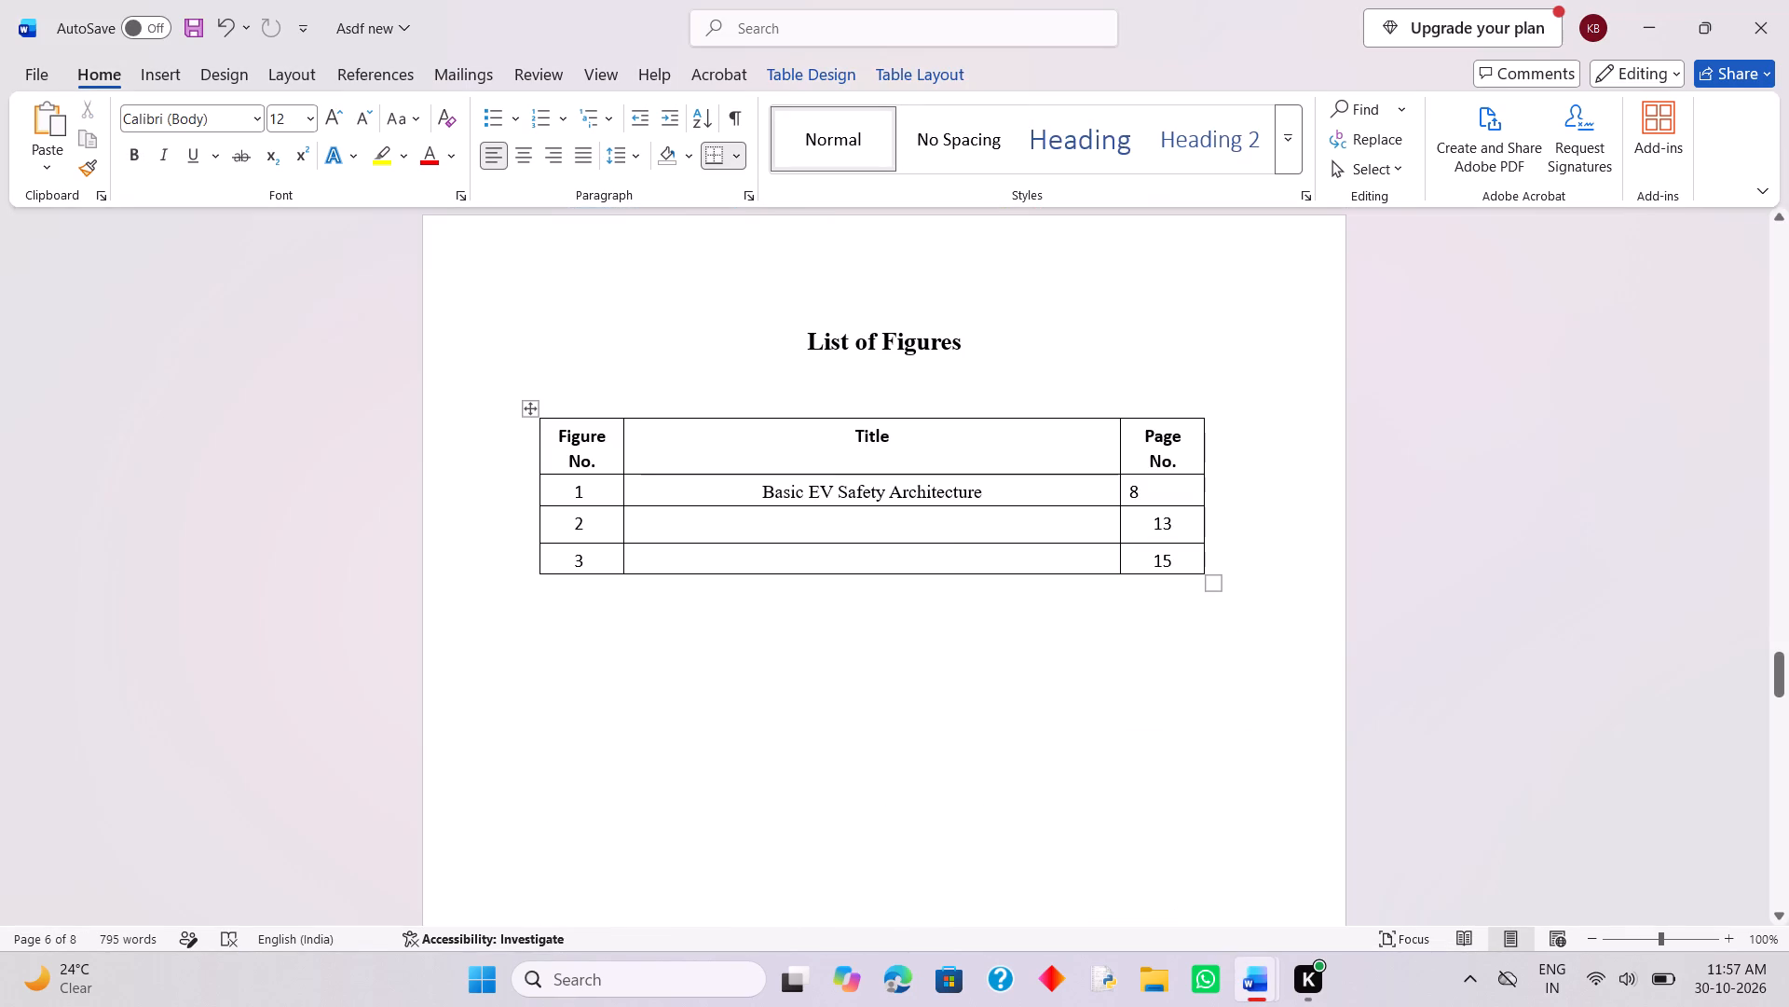
{"action": "key", "text": "ctrl+v"}
Remove the bold from figure 2's title in the List of Figures table, set its font to Times New Roman and centre it.
{"action": "left_click_drag", "start_coordinate": [913, 516], "coordinate": [887, 517]}
{"action": "left_click_drag", "start_coordinate": [887, 517], "coordinate": [653, 512]}
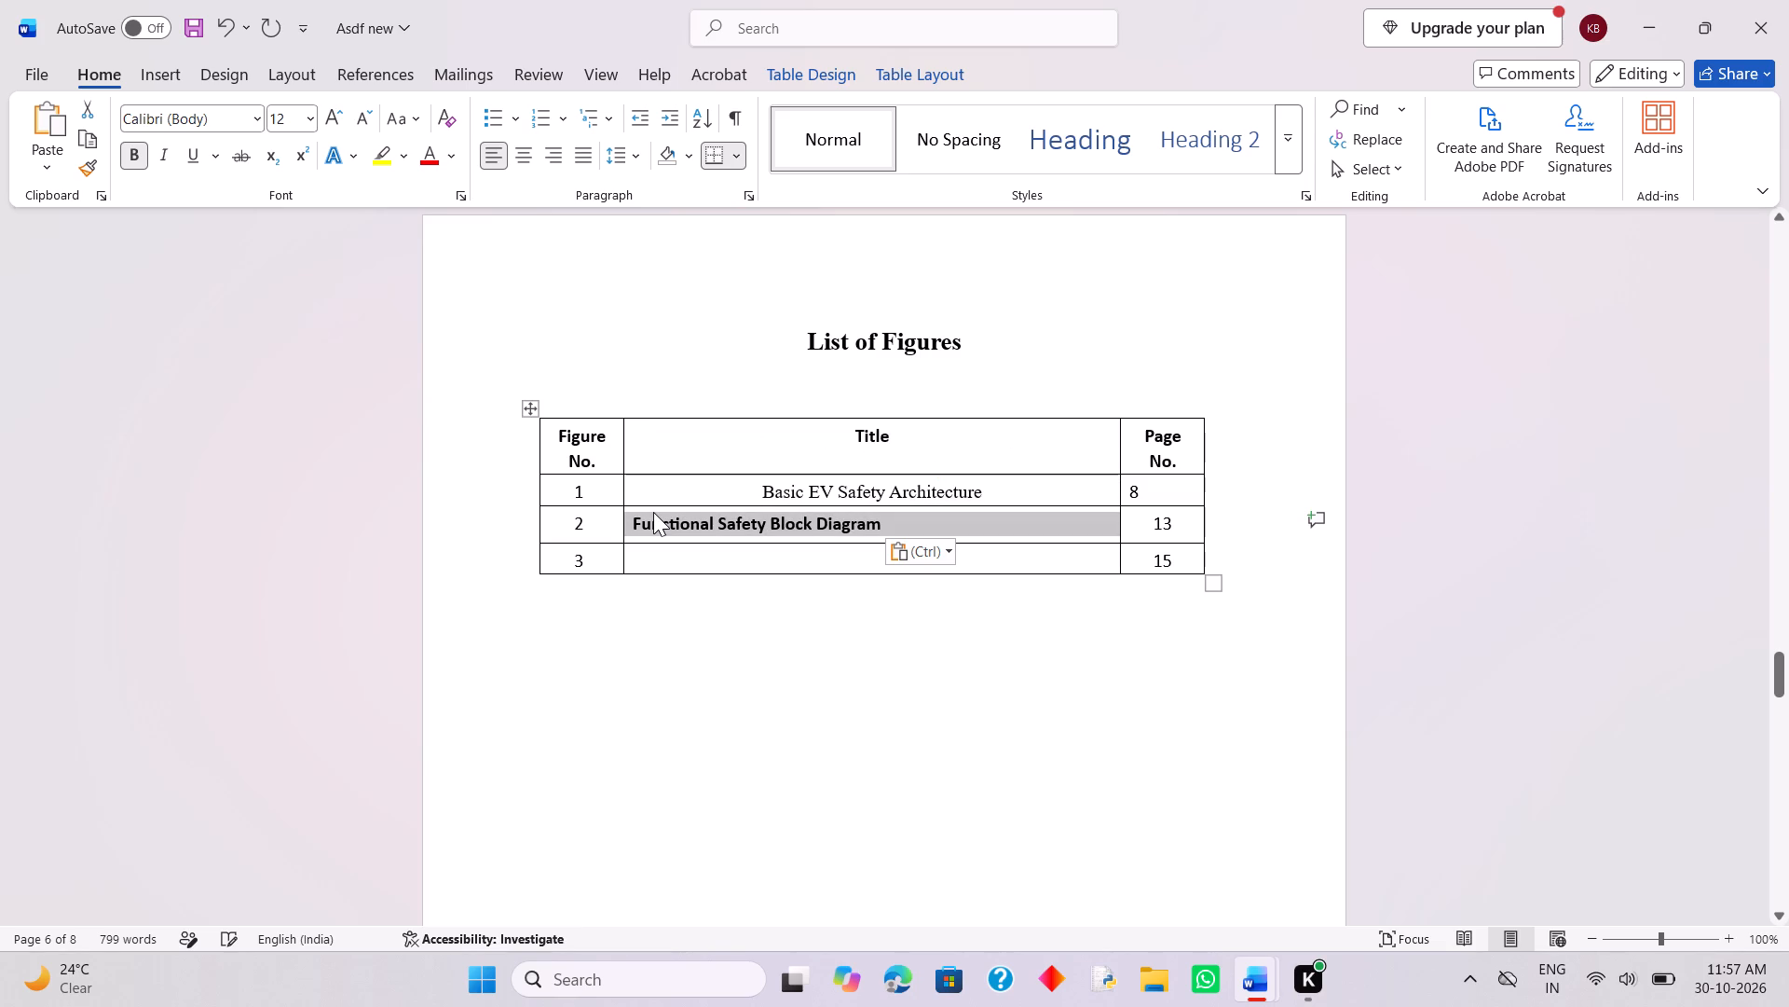
{"action": "left_click", "coordinate": [134, 156]}
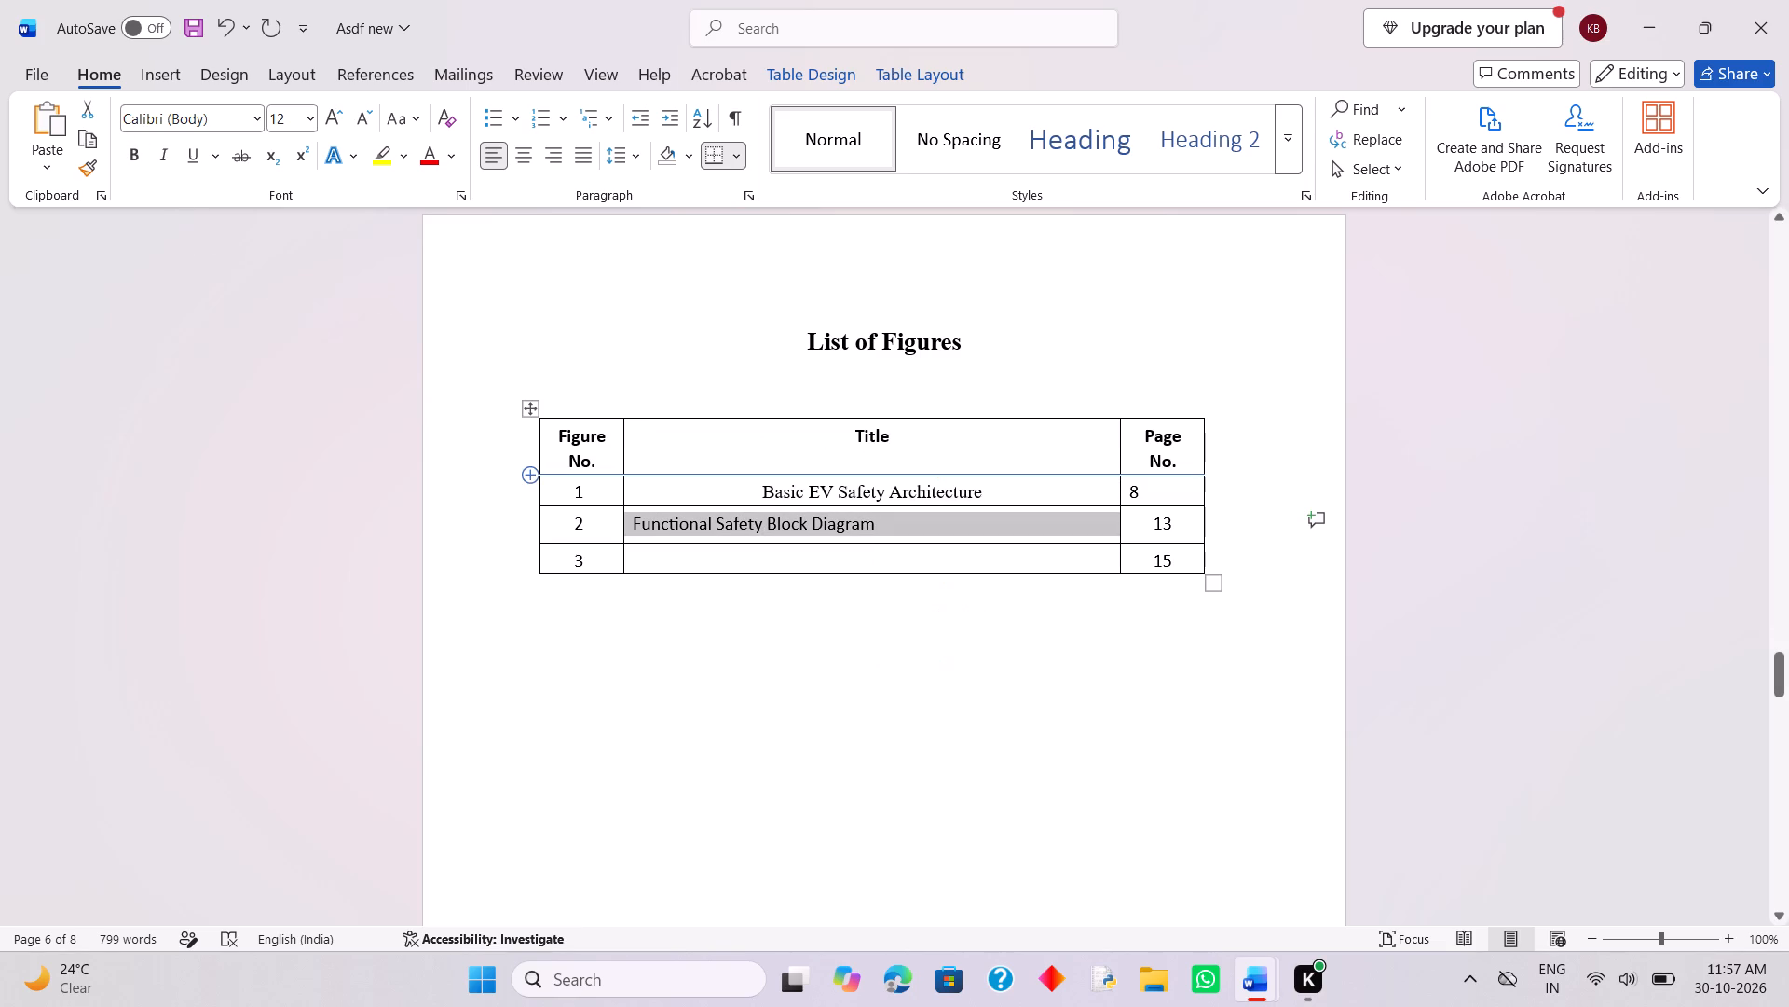
{"action": "left_click", "coordinate": [254, 119]}
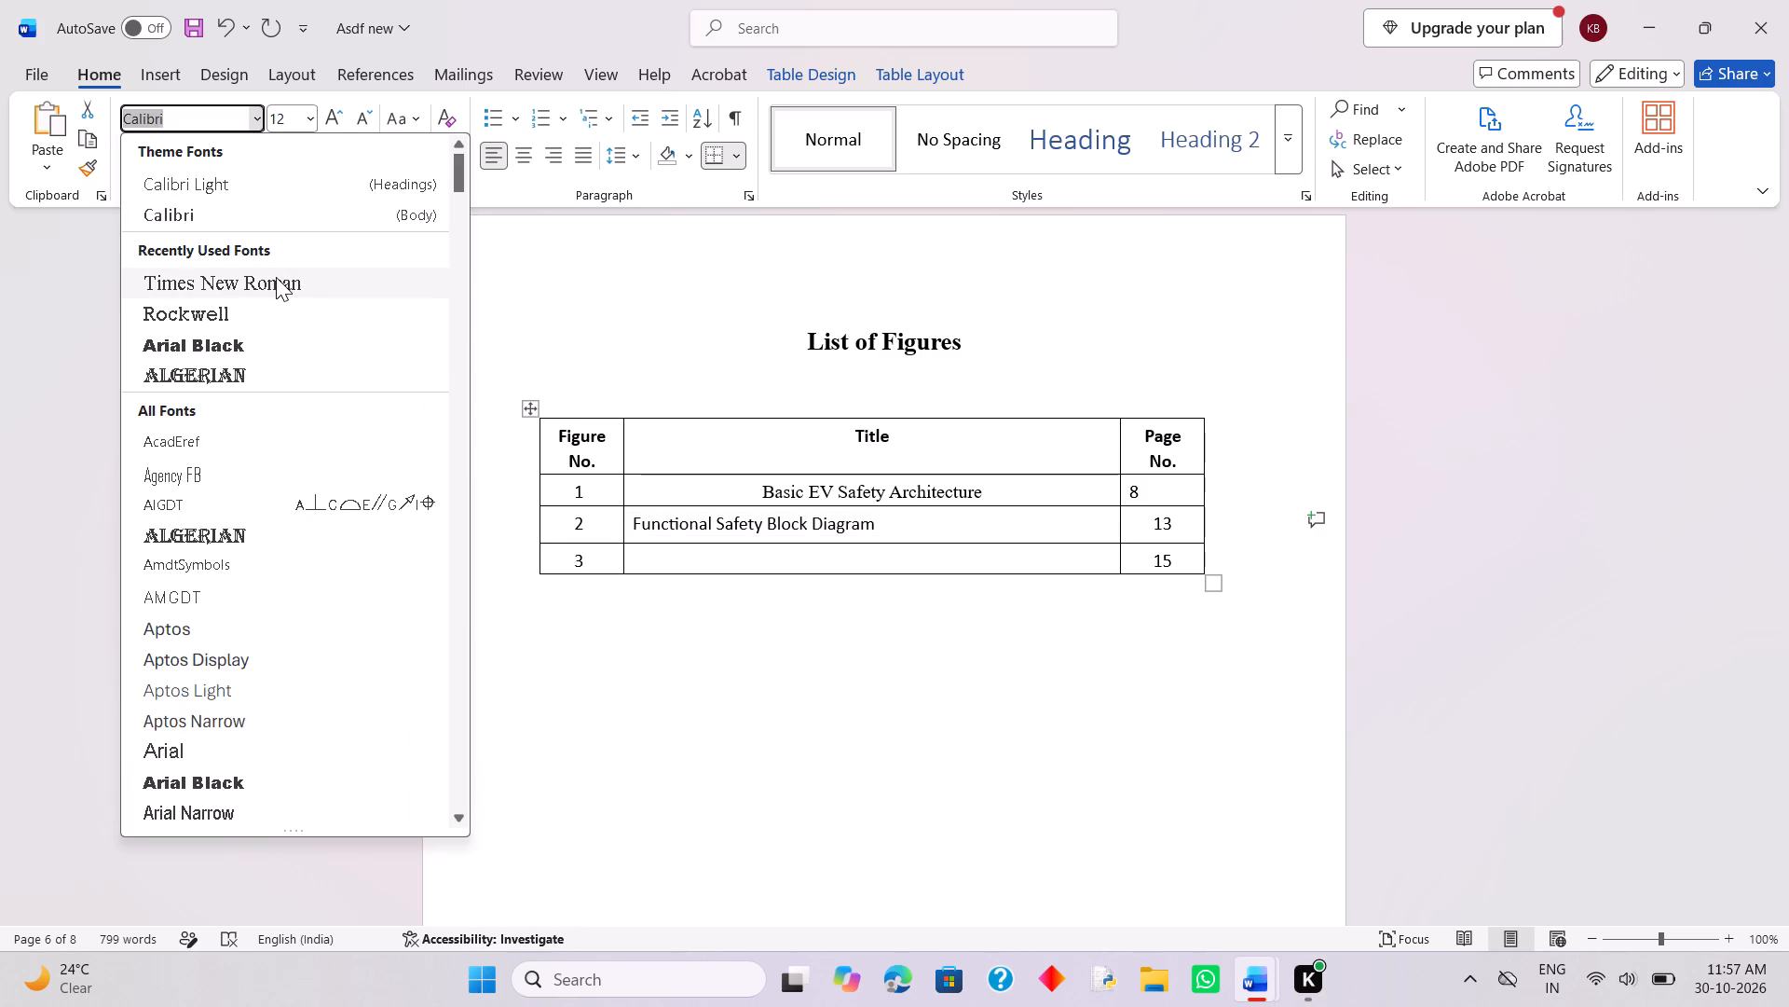
{"action": "left_click", "coordinate": [276, 278]}
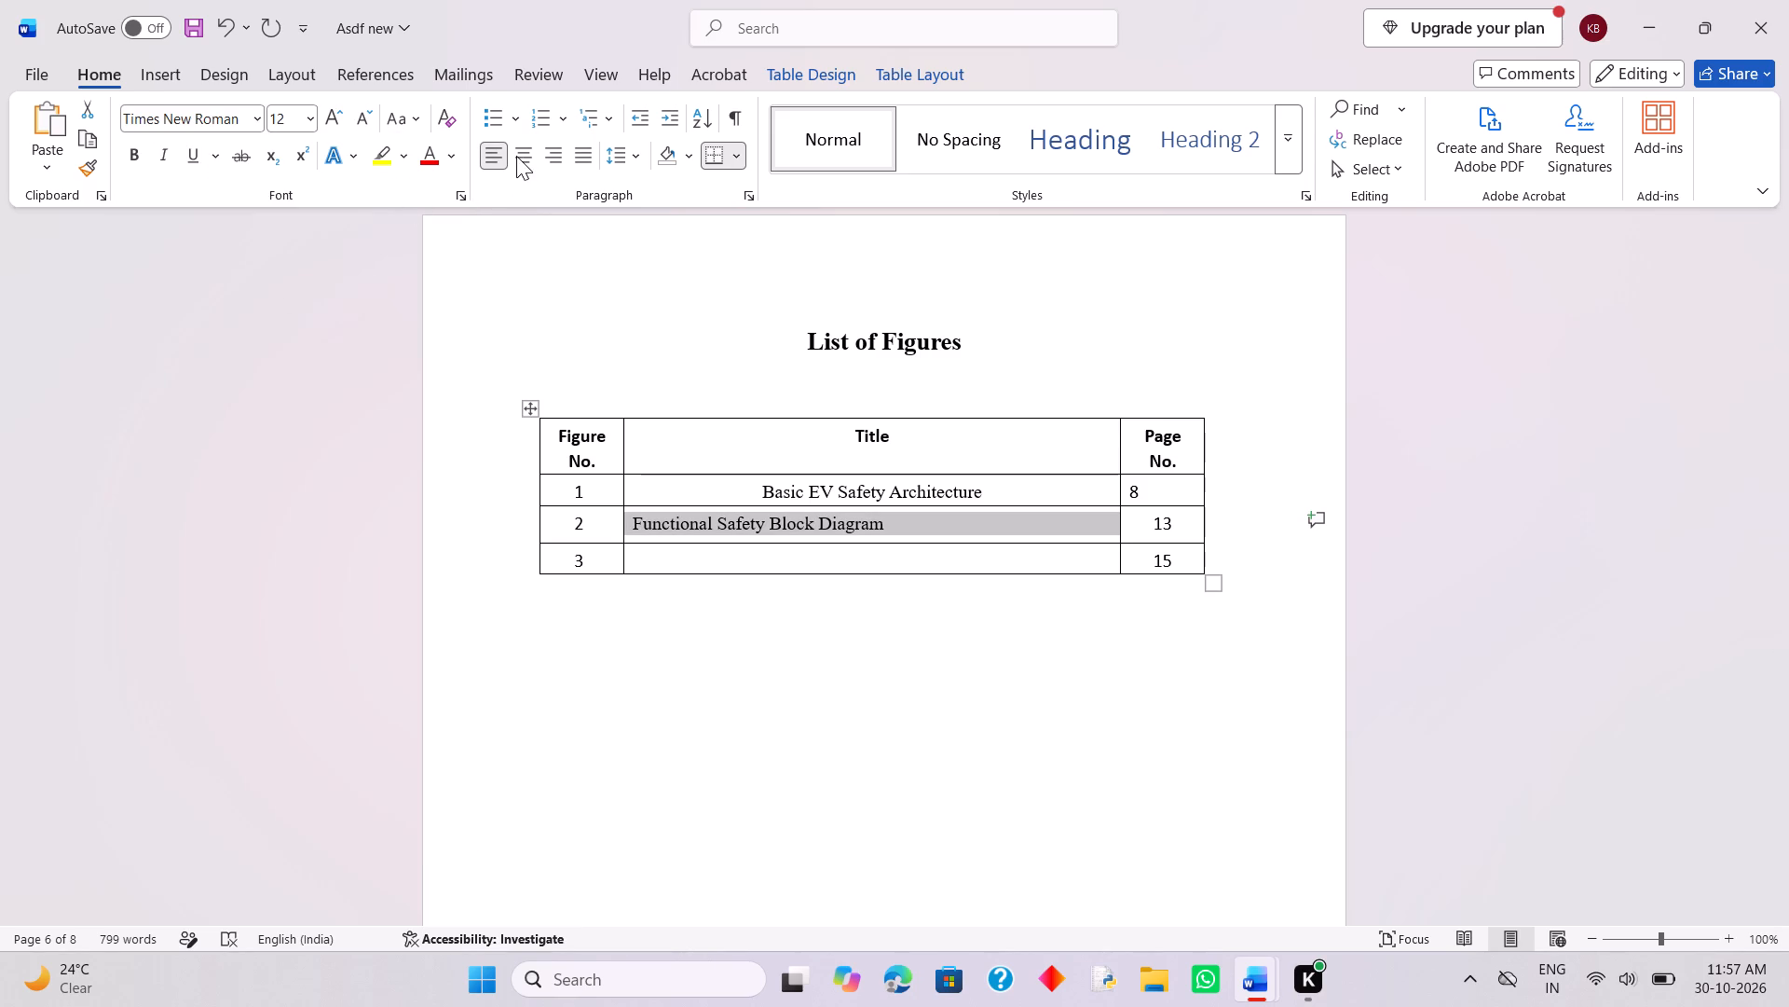
{"action": "left_click", "coordinate": [516, 156]}
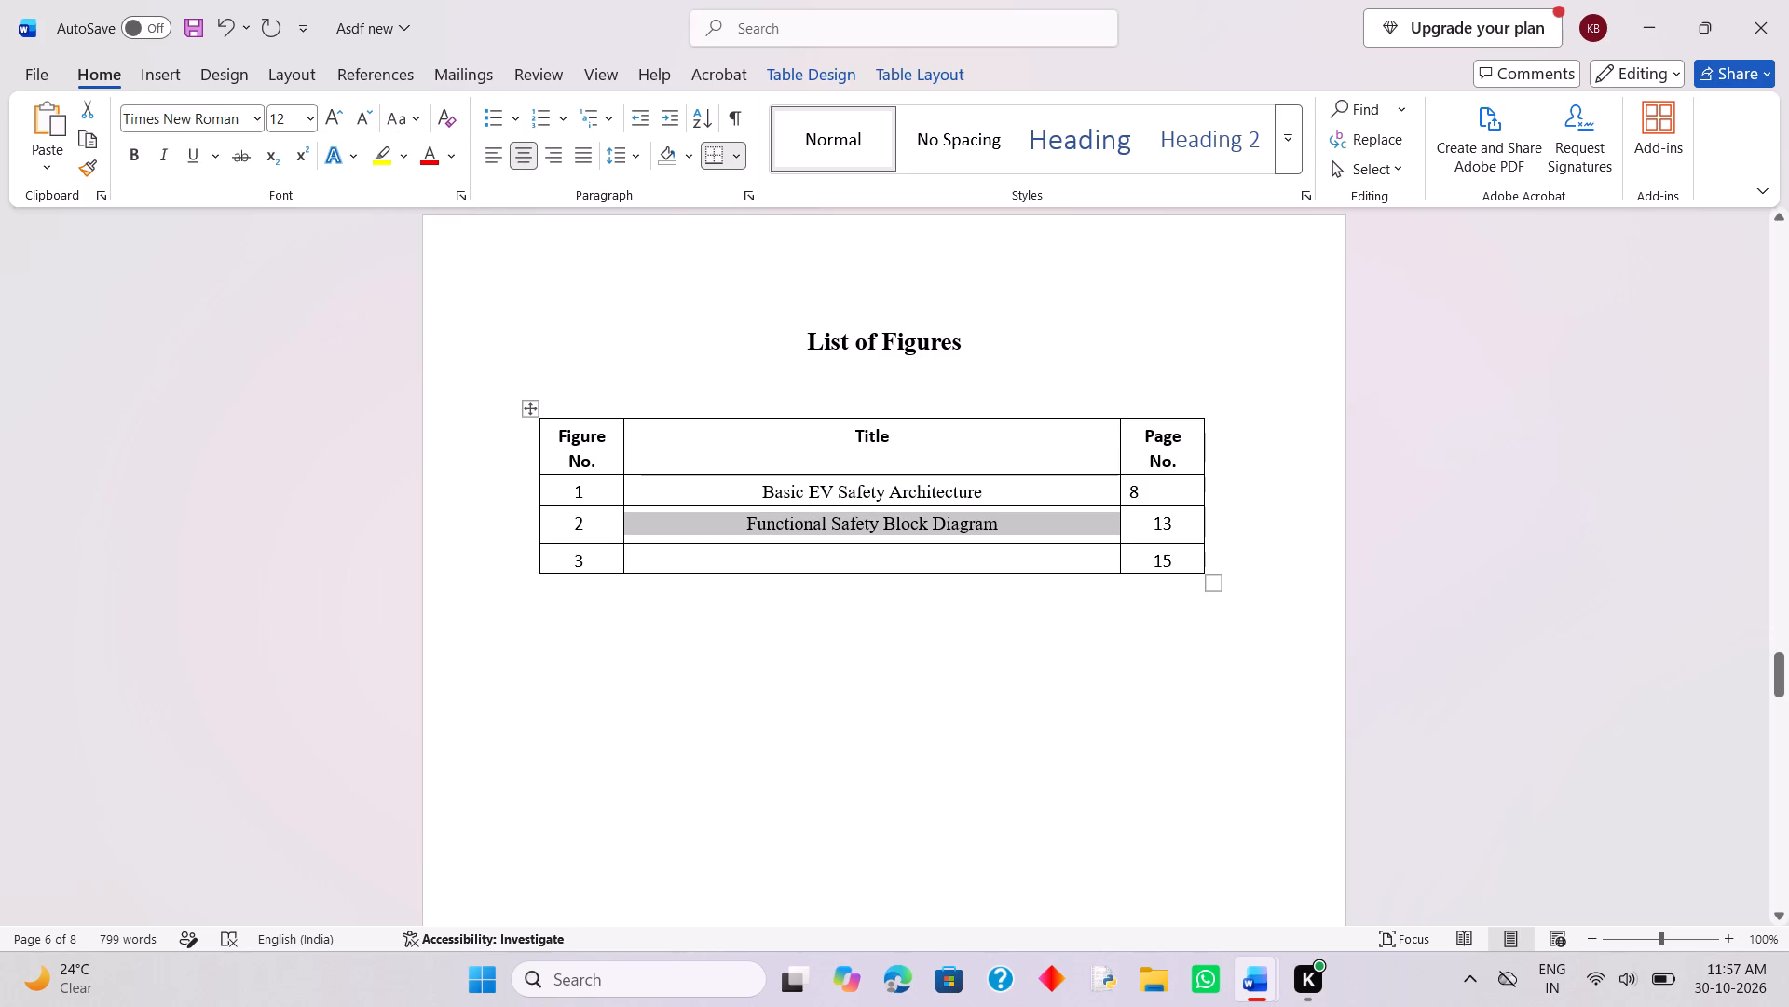
{"action": "left_click_drag", "start_coordinate": [1024, 495], "coordinate": [717, 489]}
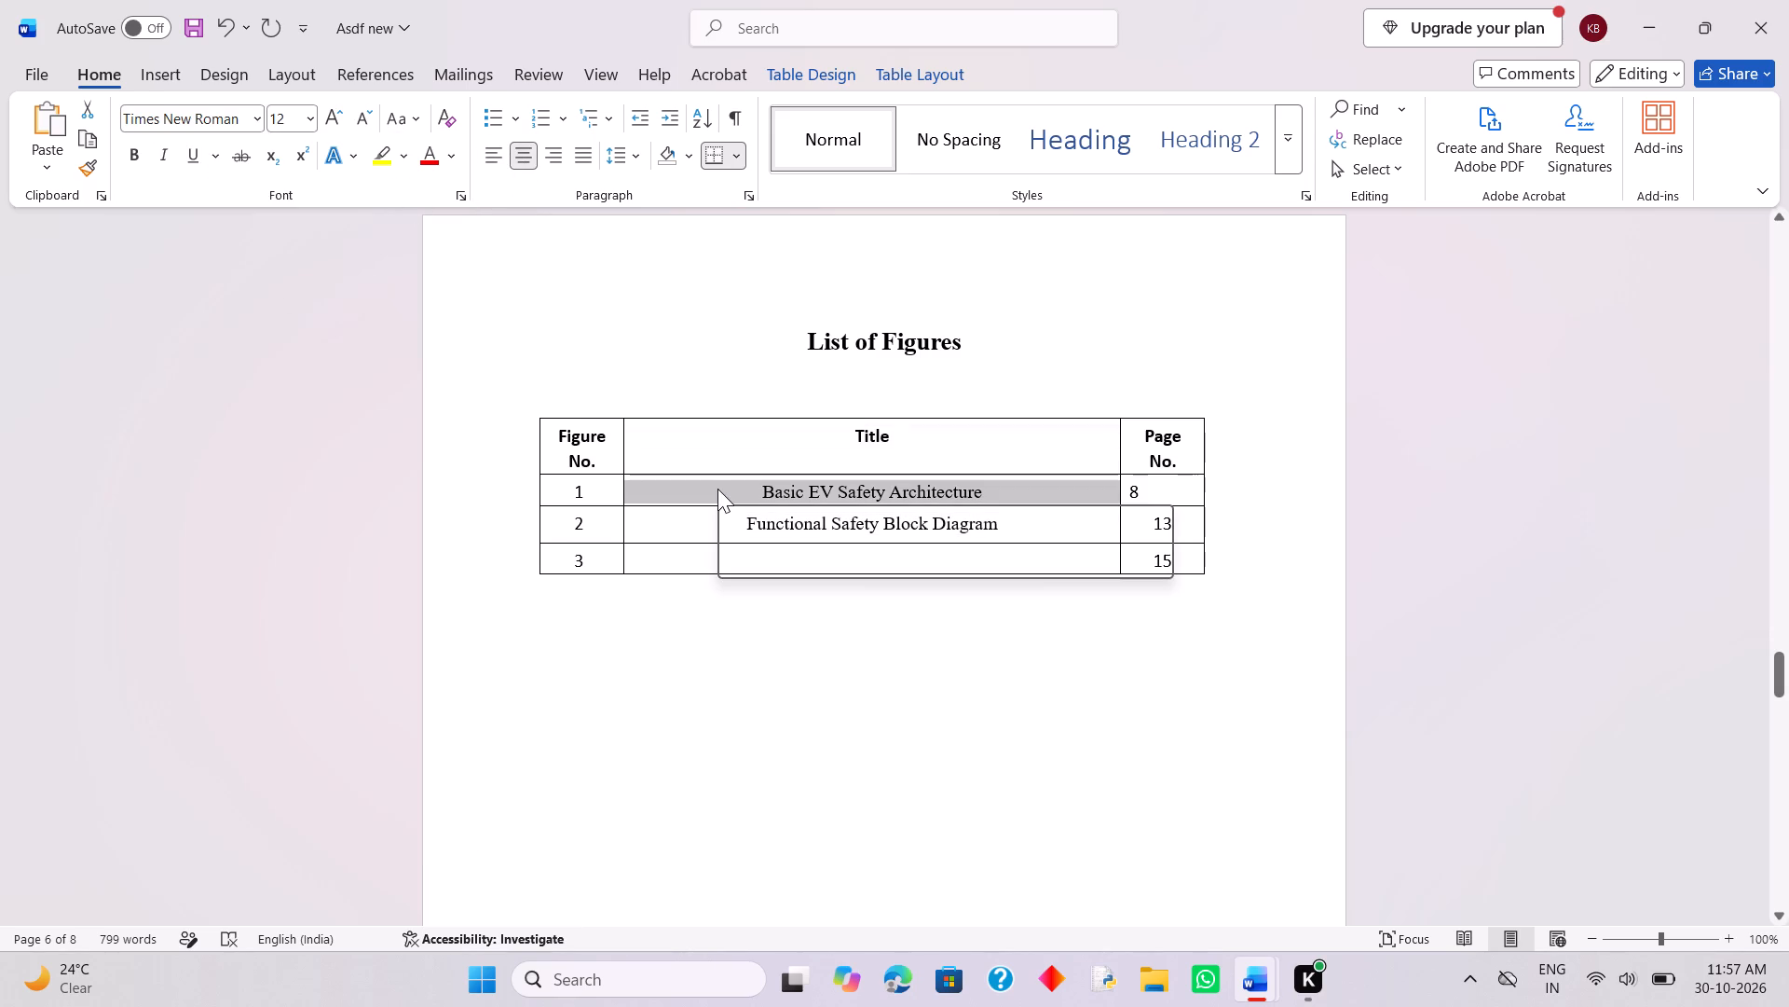
{"action": "left_click", "coordinate": [901, 700]}
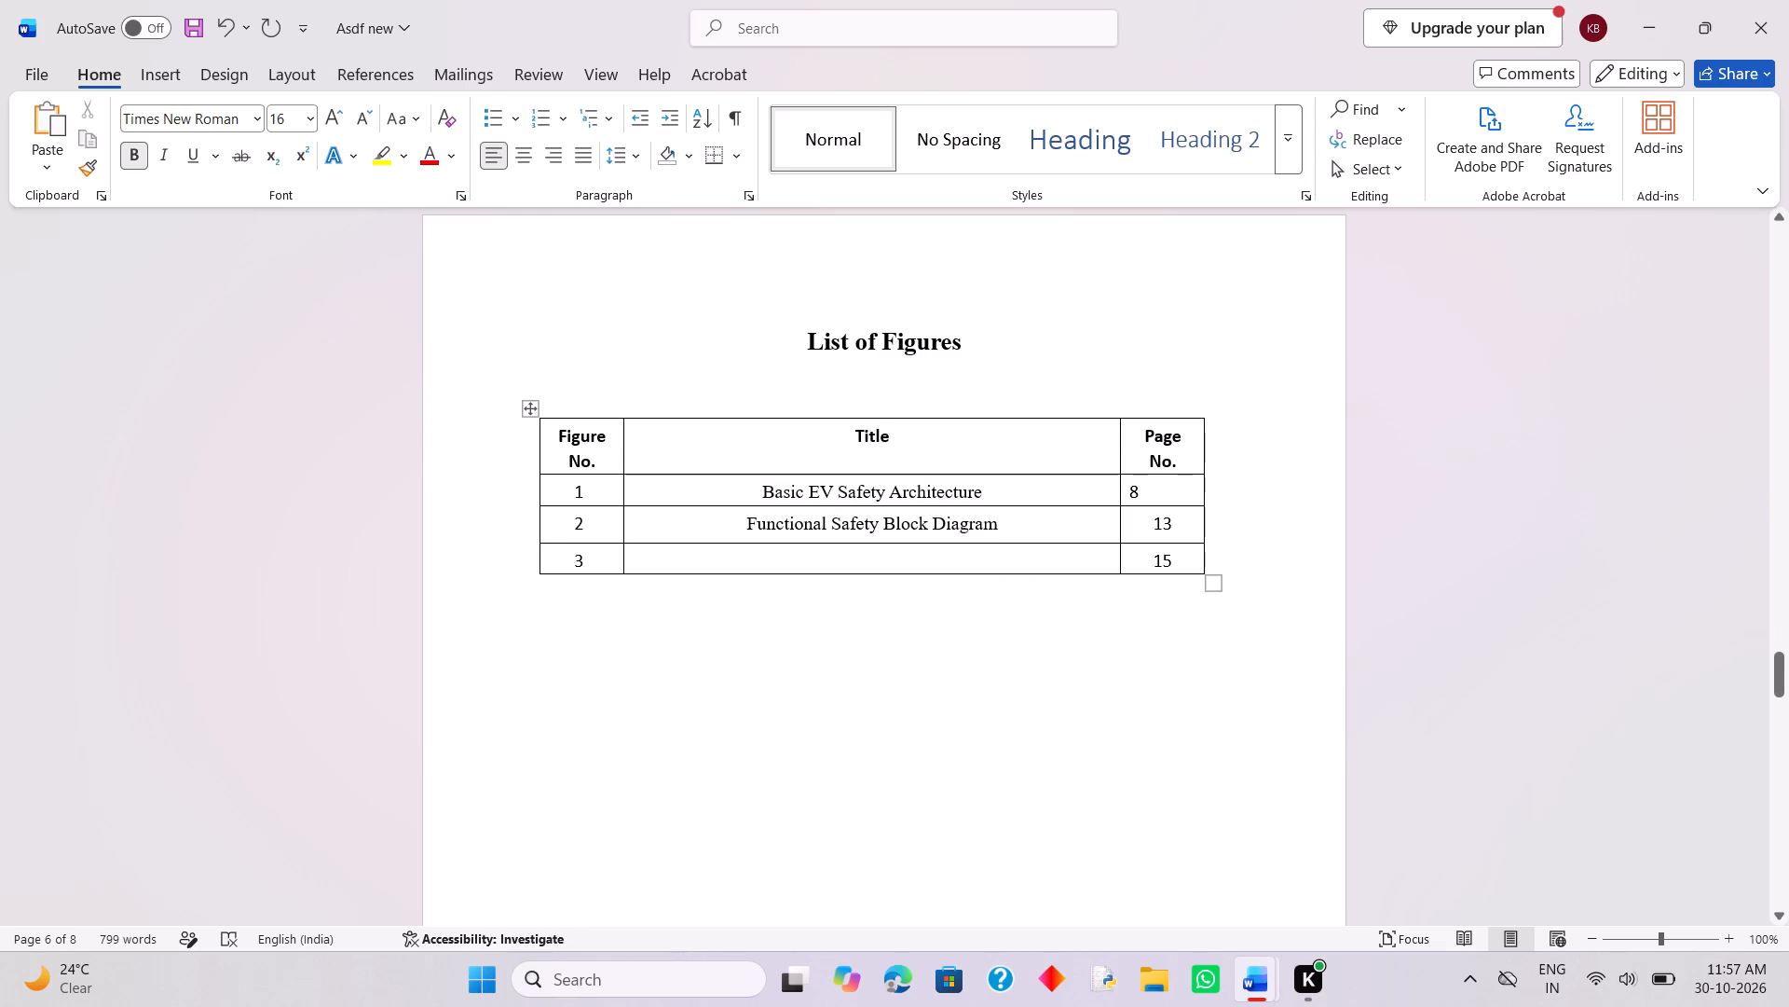
Set figure 2's page number in the List of Figures table to 10.
{"action": "left_click", "coordinate": [1174, 529]}
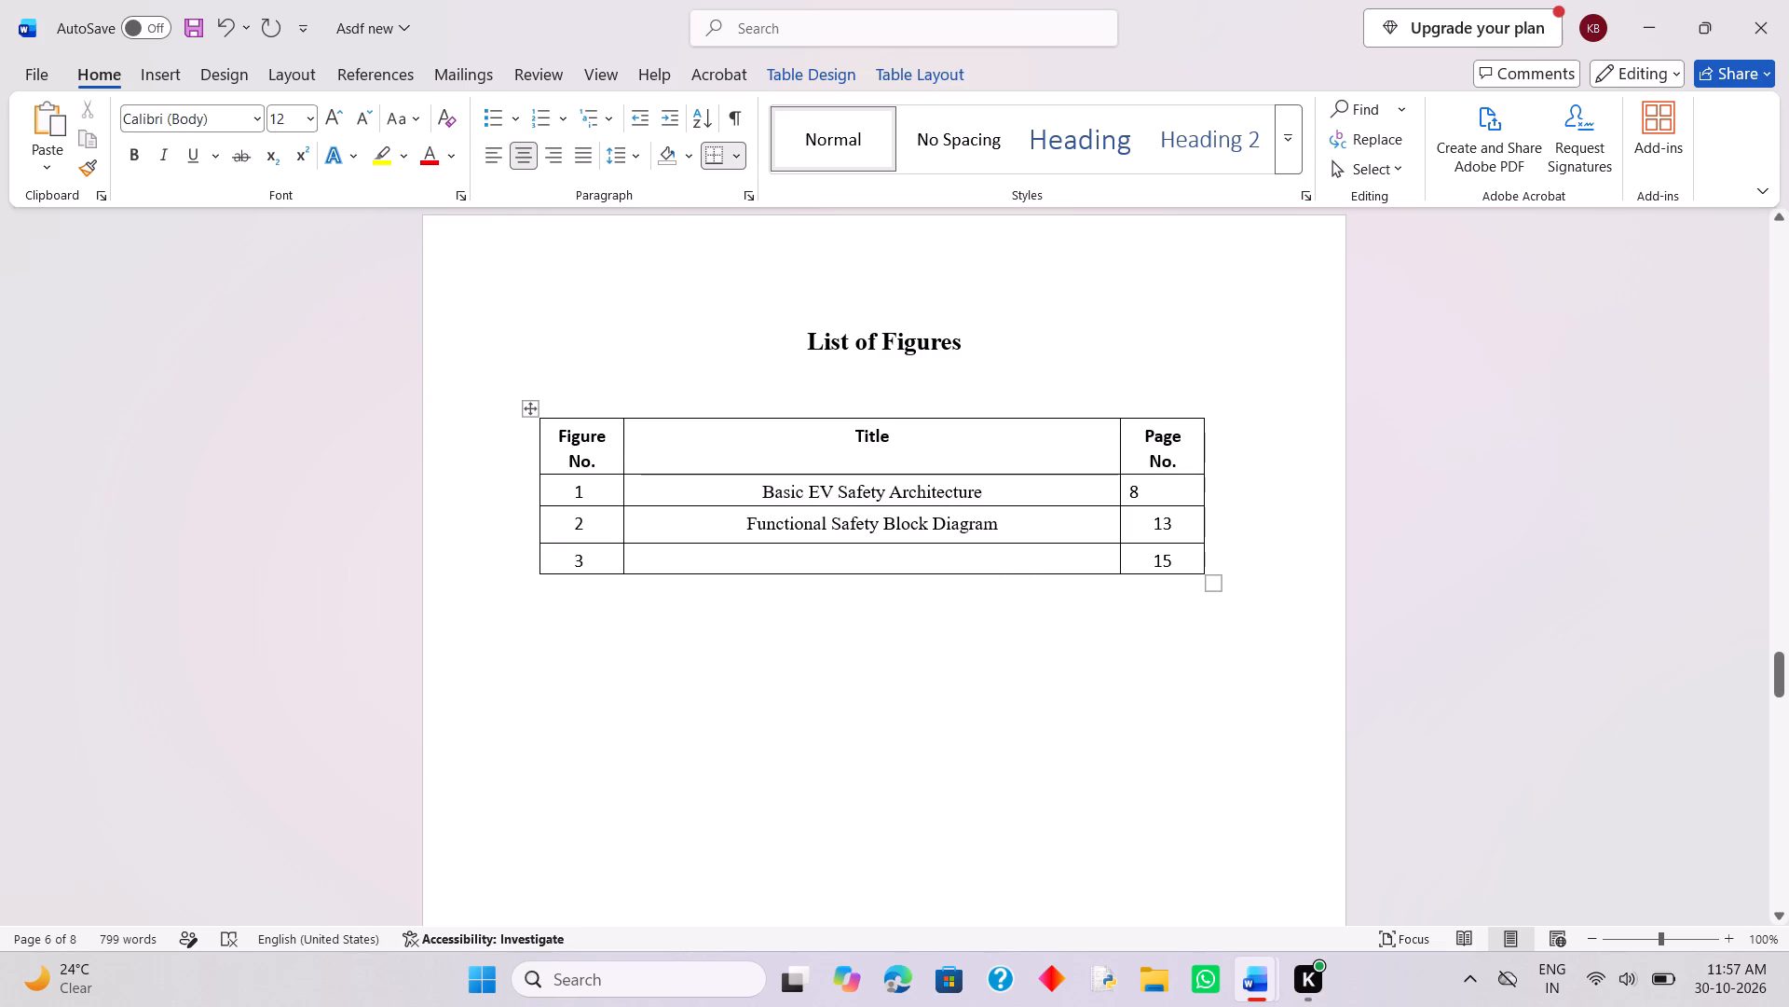
{"action": "key", "text": "BackSpace"}
{"action": "key", "text": "BackSpace"}
{"action": "key", "text": "BackSpace"}
{"action": "type", "text": "10"}
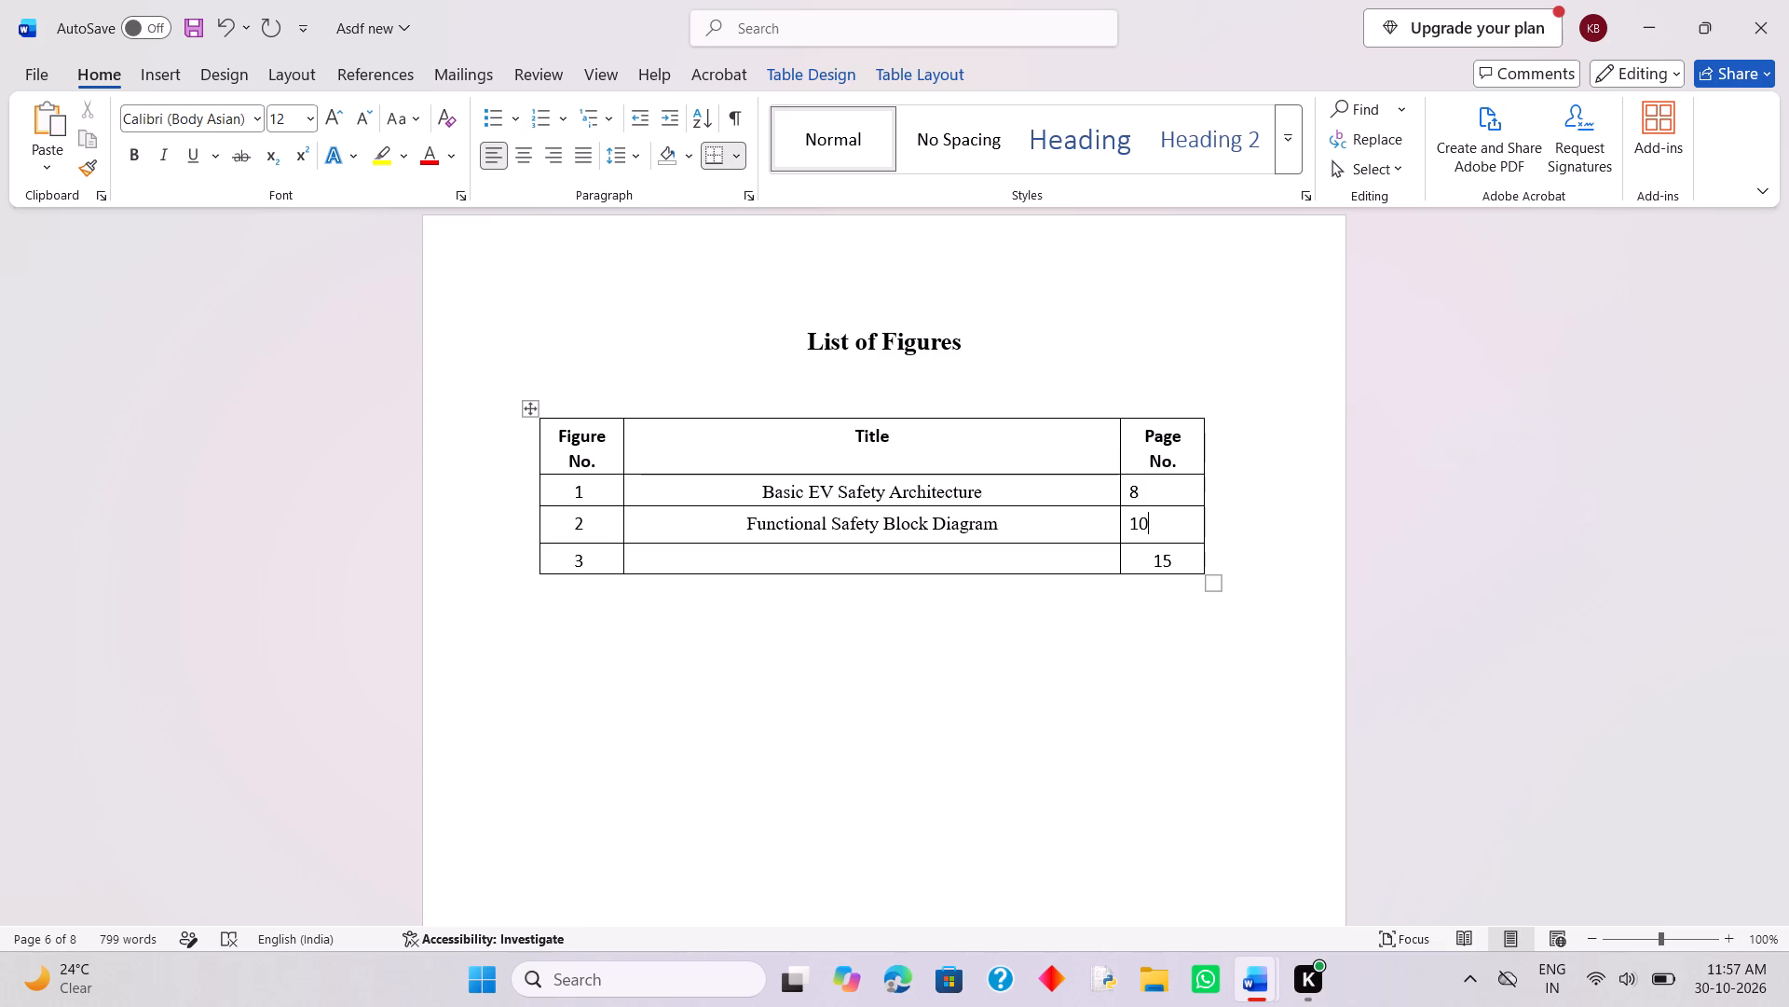
{"action": "key", "text": "BackSpace"}
{"action": "key", "text": "BackSpace"}
{"action": "key", "text": "BackSpace"}
{"action": "type", "text": "10"}
Clear the page number in figure 3's row of the List of Figures table.
{"action": "key", "text": "Down"}
{"action": "key", "text": "Right"}
{"action": "key", "text": "Right"}
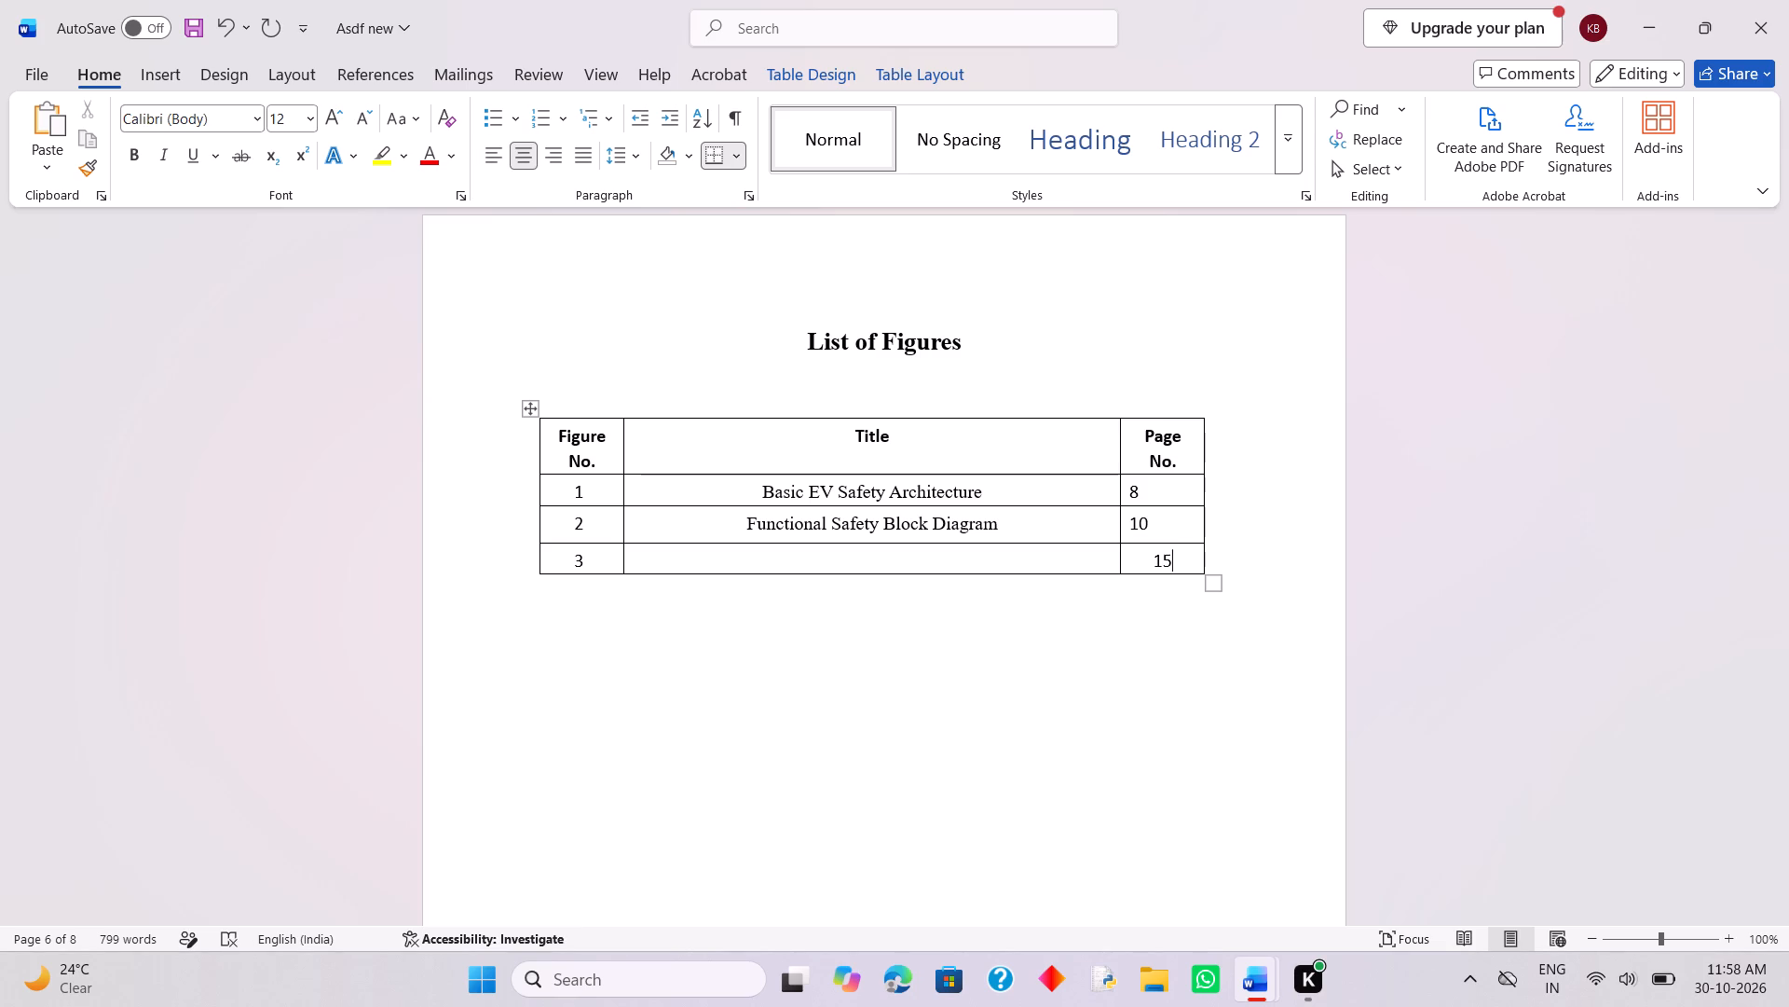
{"action": "key", "text": "BackSpace"}
{"action": "key", "text": "BackSpace"}
{"action": "key", "text": "BackSpace"}
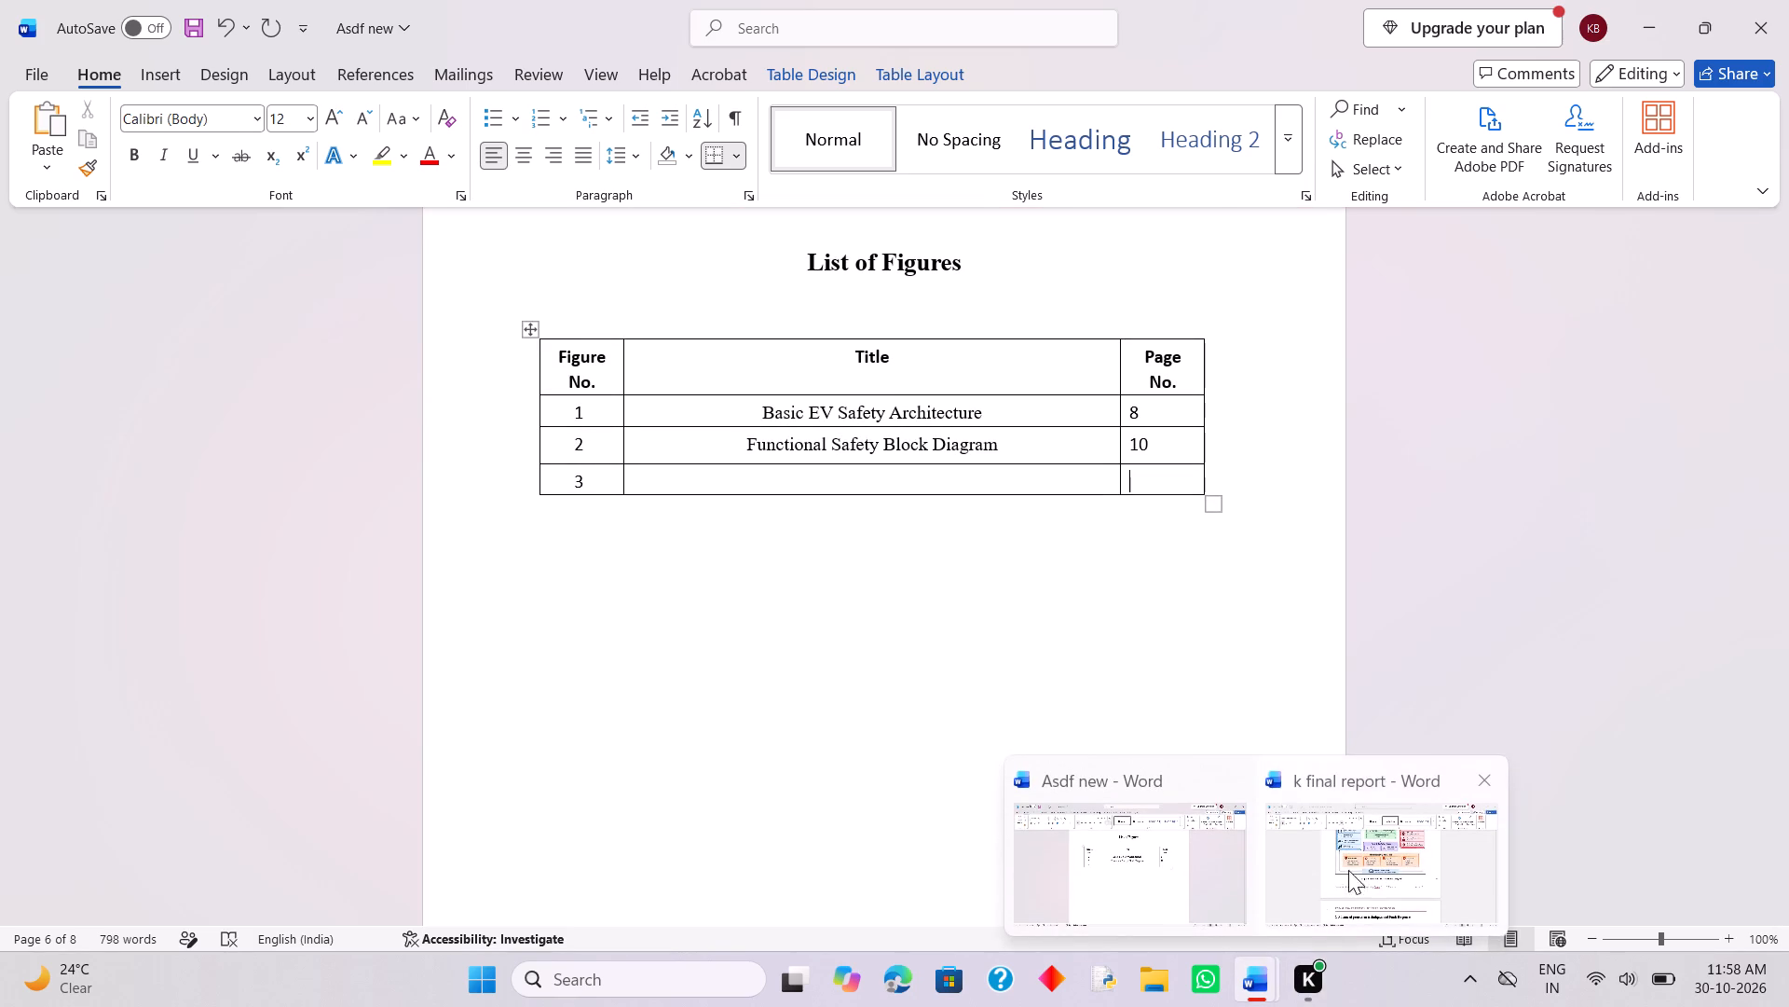
Copy the Fig 3 caption title "Fault Response Block Diagram" from the k final report document into figure 3's Title cell in Asdf new.
{"action": "left_click", "coordinate": [1352, 863]}
{"action": "scroll", "coordinate": [1234, 852], "scroll_direction": "down", "scroll_amount": 1}
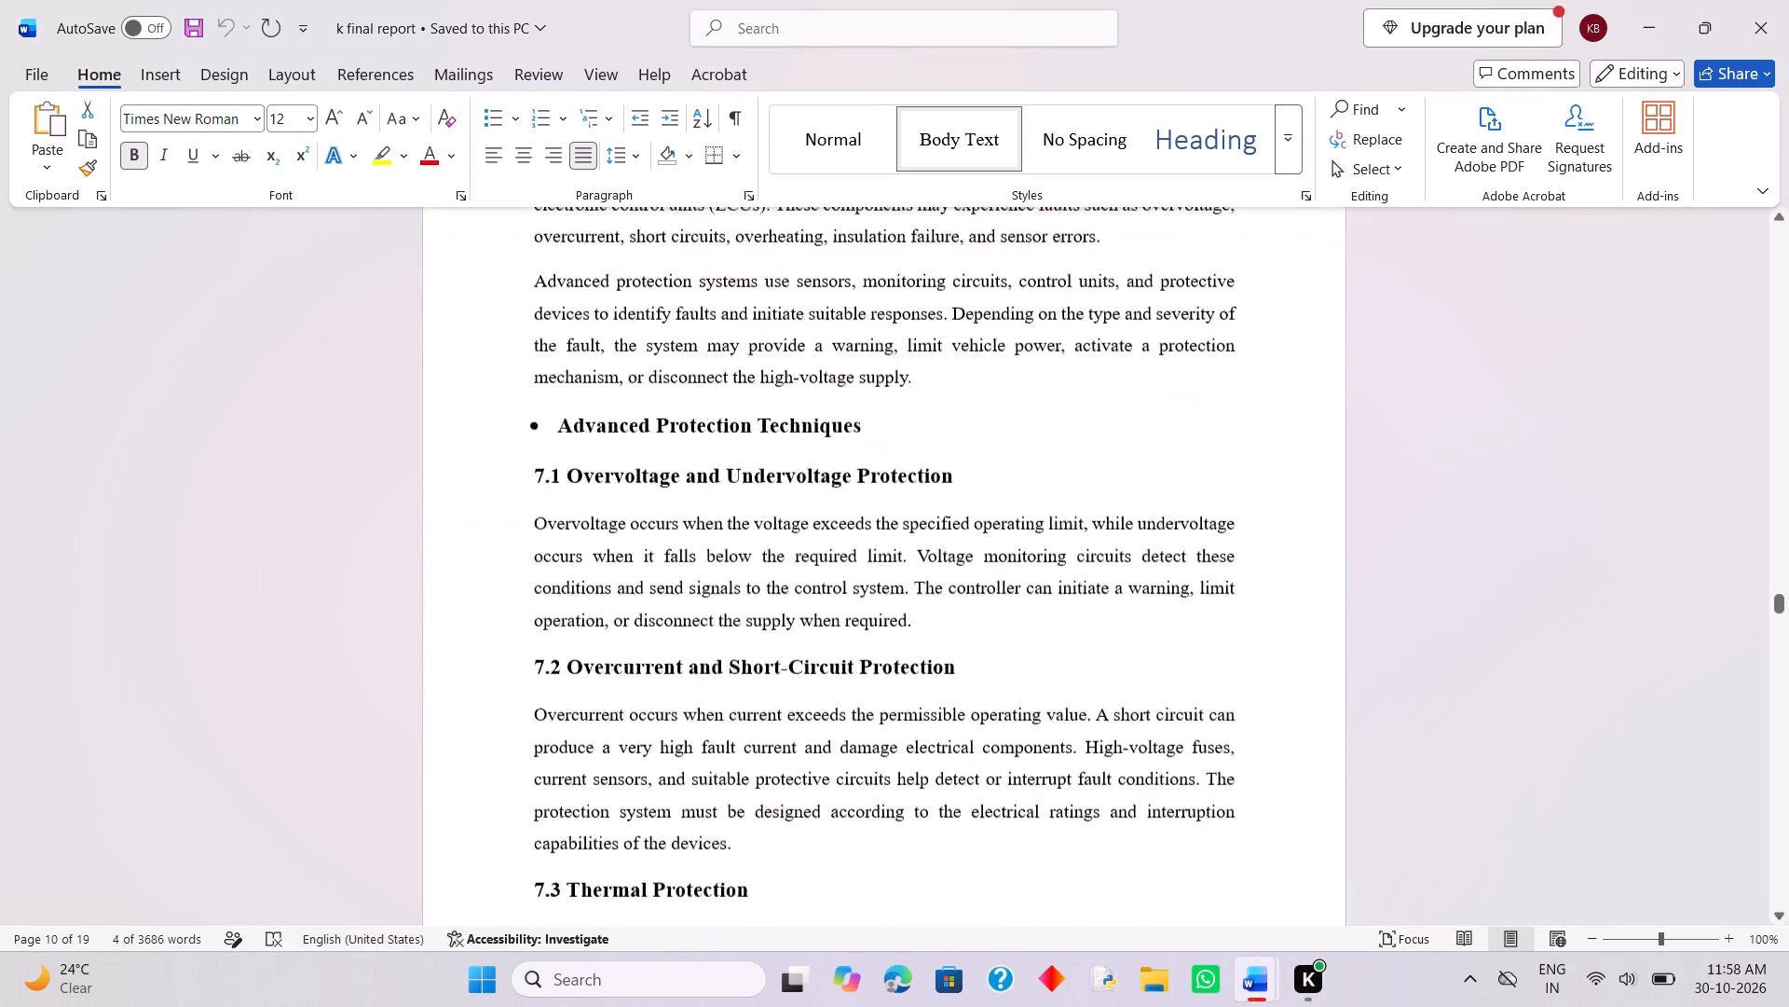
{"action": "scroll", "coordinate": [1234, 852], "scroll_direction": "down", "scroll_amount": 2}
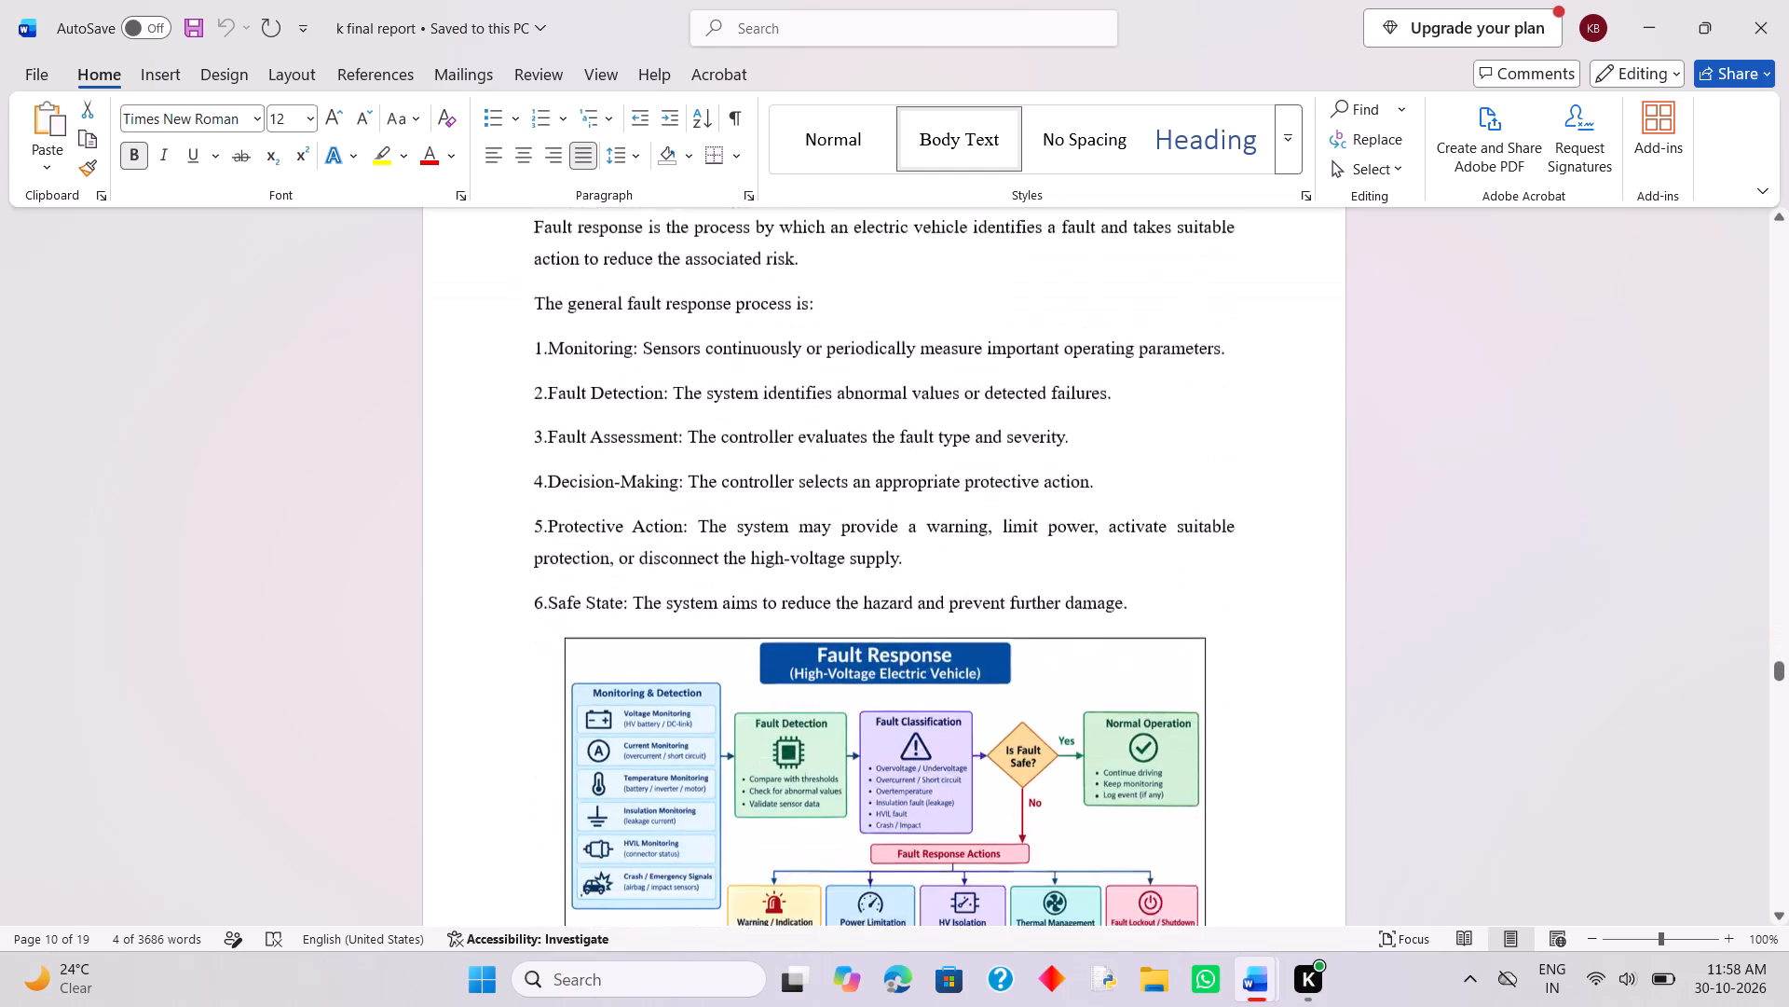
{"action": "scroll", "coordinate": [1234, 852], "scroll_direction": "down", "scroll_amount": 1}
{"action": "left_click_drag", "start_coordinate": [1038, 752], "coordinate": [921, 742]}
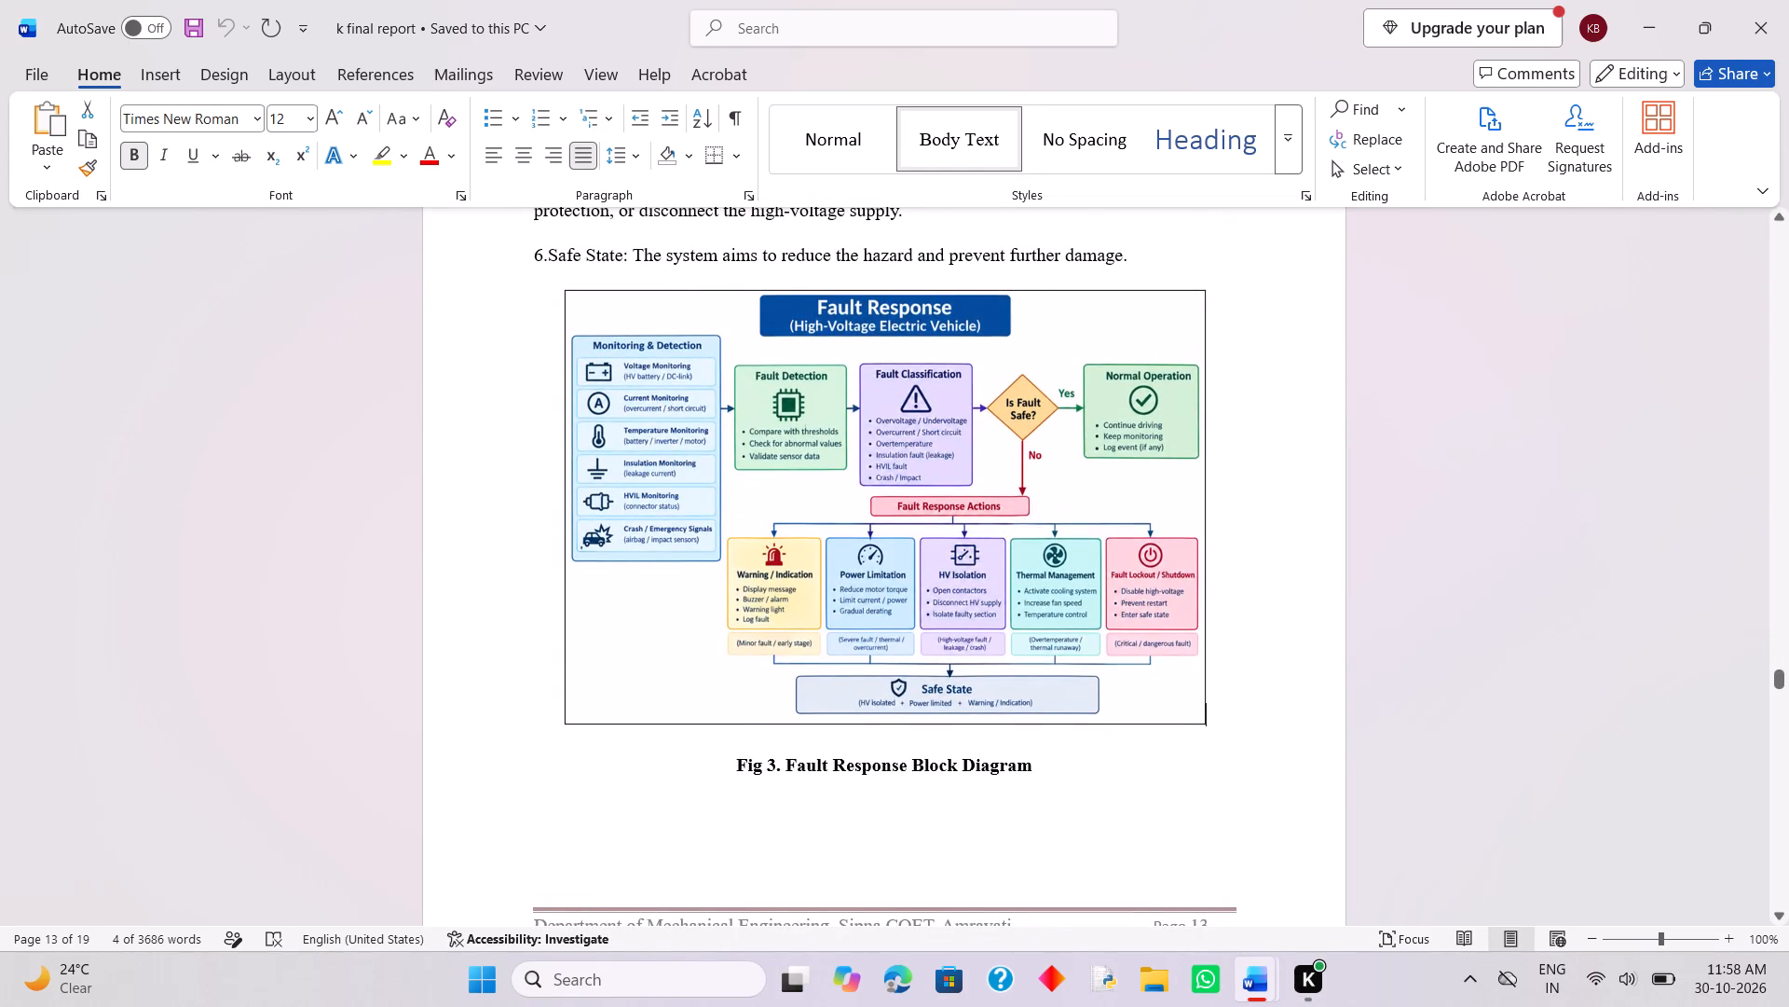
{"action": "left_click_drag", "start_coordinate": [921, 742], "coordinate": [1025, 804]}
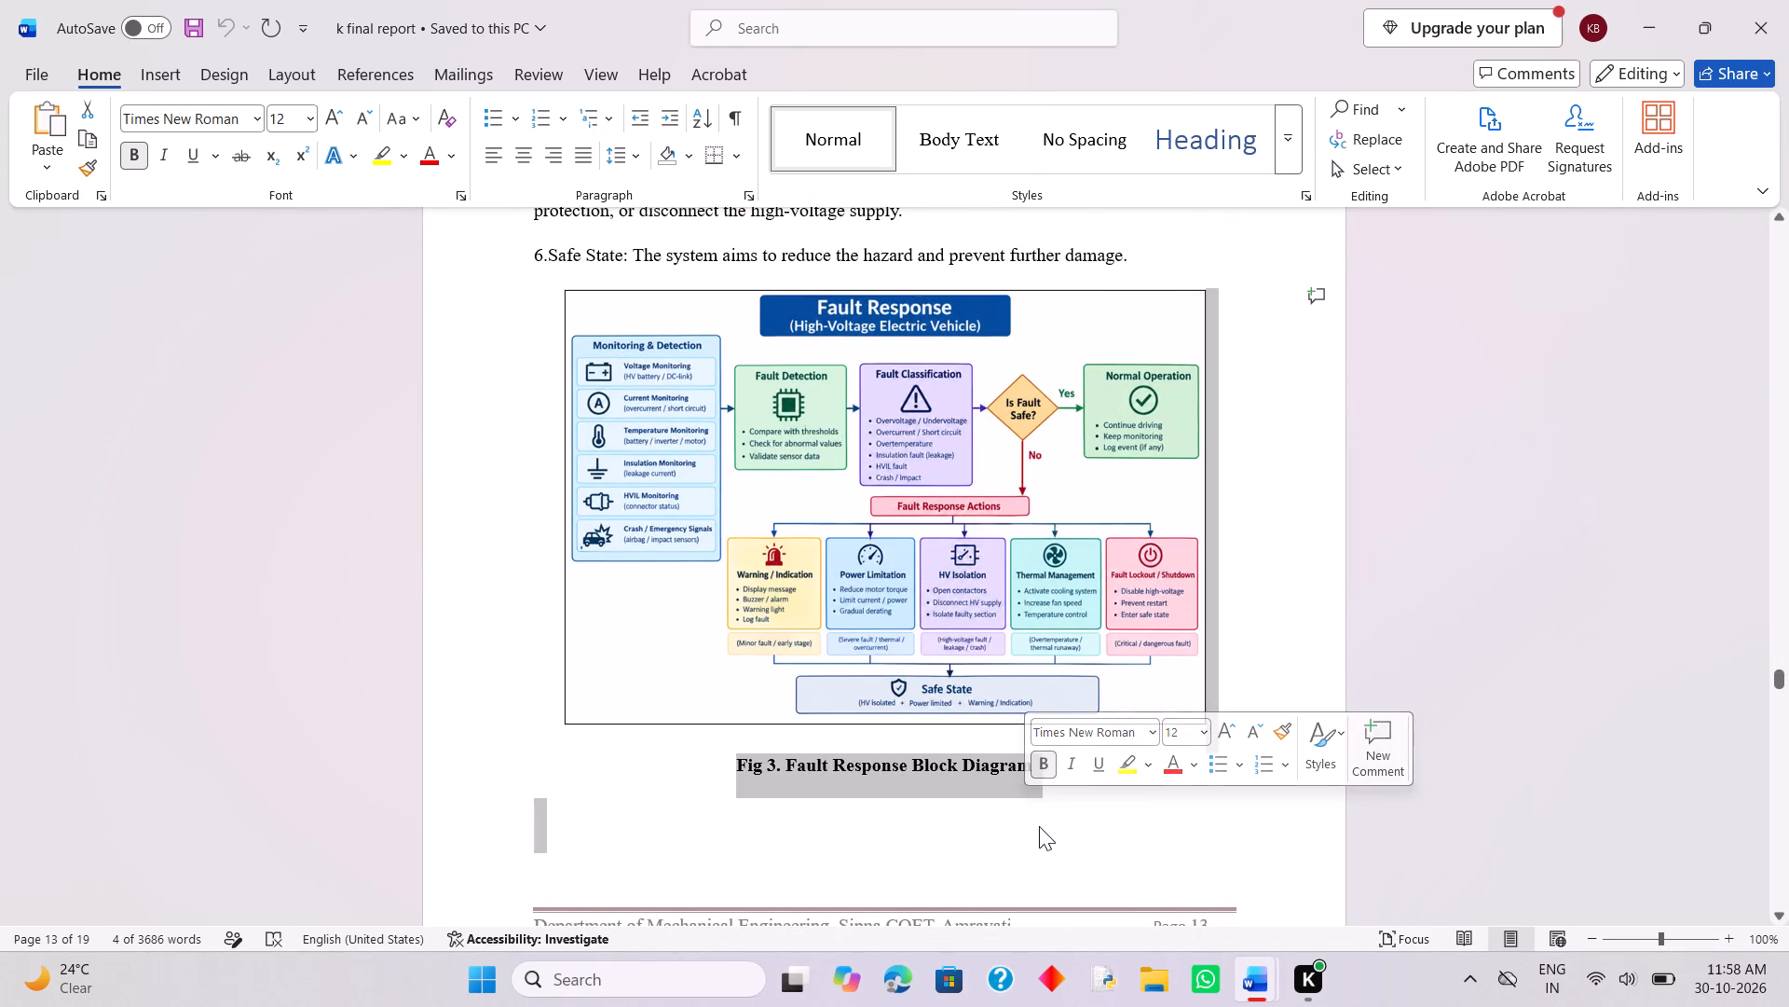
{"action": "left_click", "coordinate": [1039, 826]}
{"action": "left_click_drag", "start_coordinate": [1035, 767], "coordinate": [891, 766]}
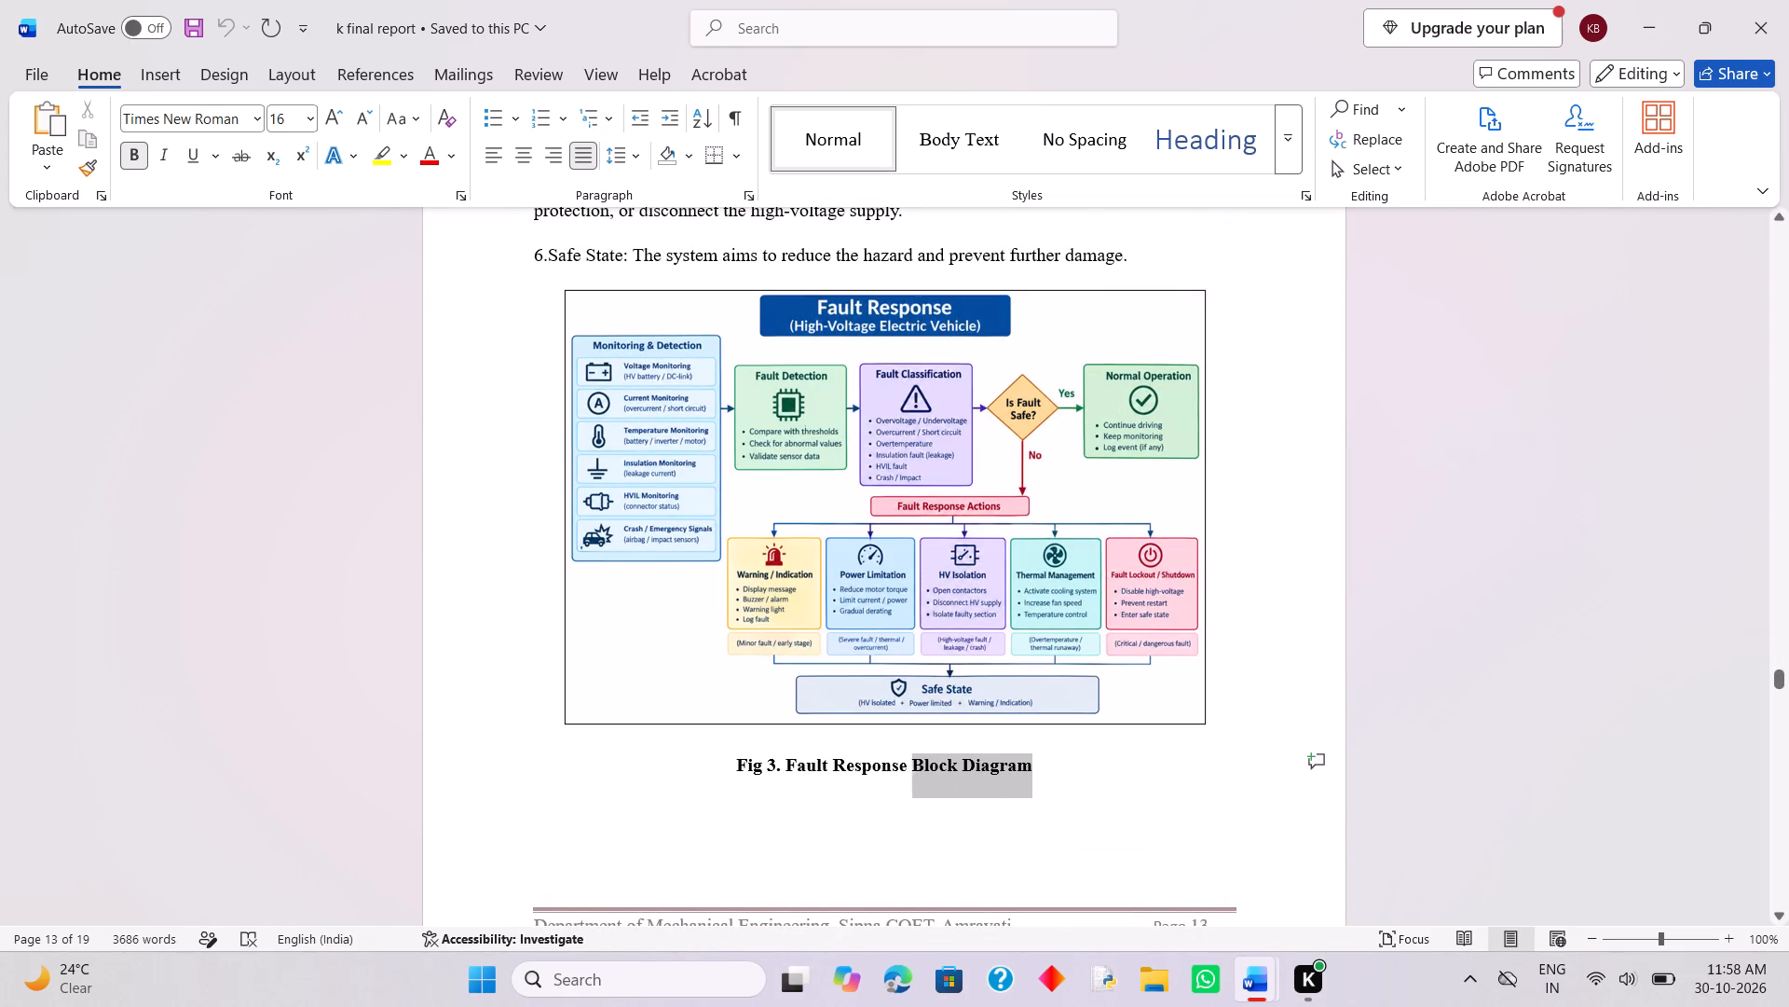
{"action": "left_click_drag", "start_coordinate": [891, 766], "coordinate": [805, 761]}
{"action": "key", "text": "ctrl+c"}
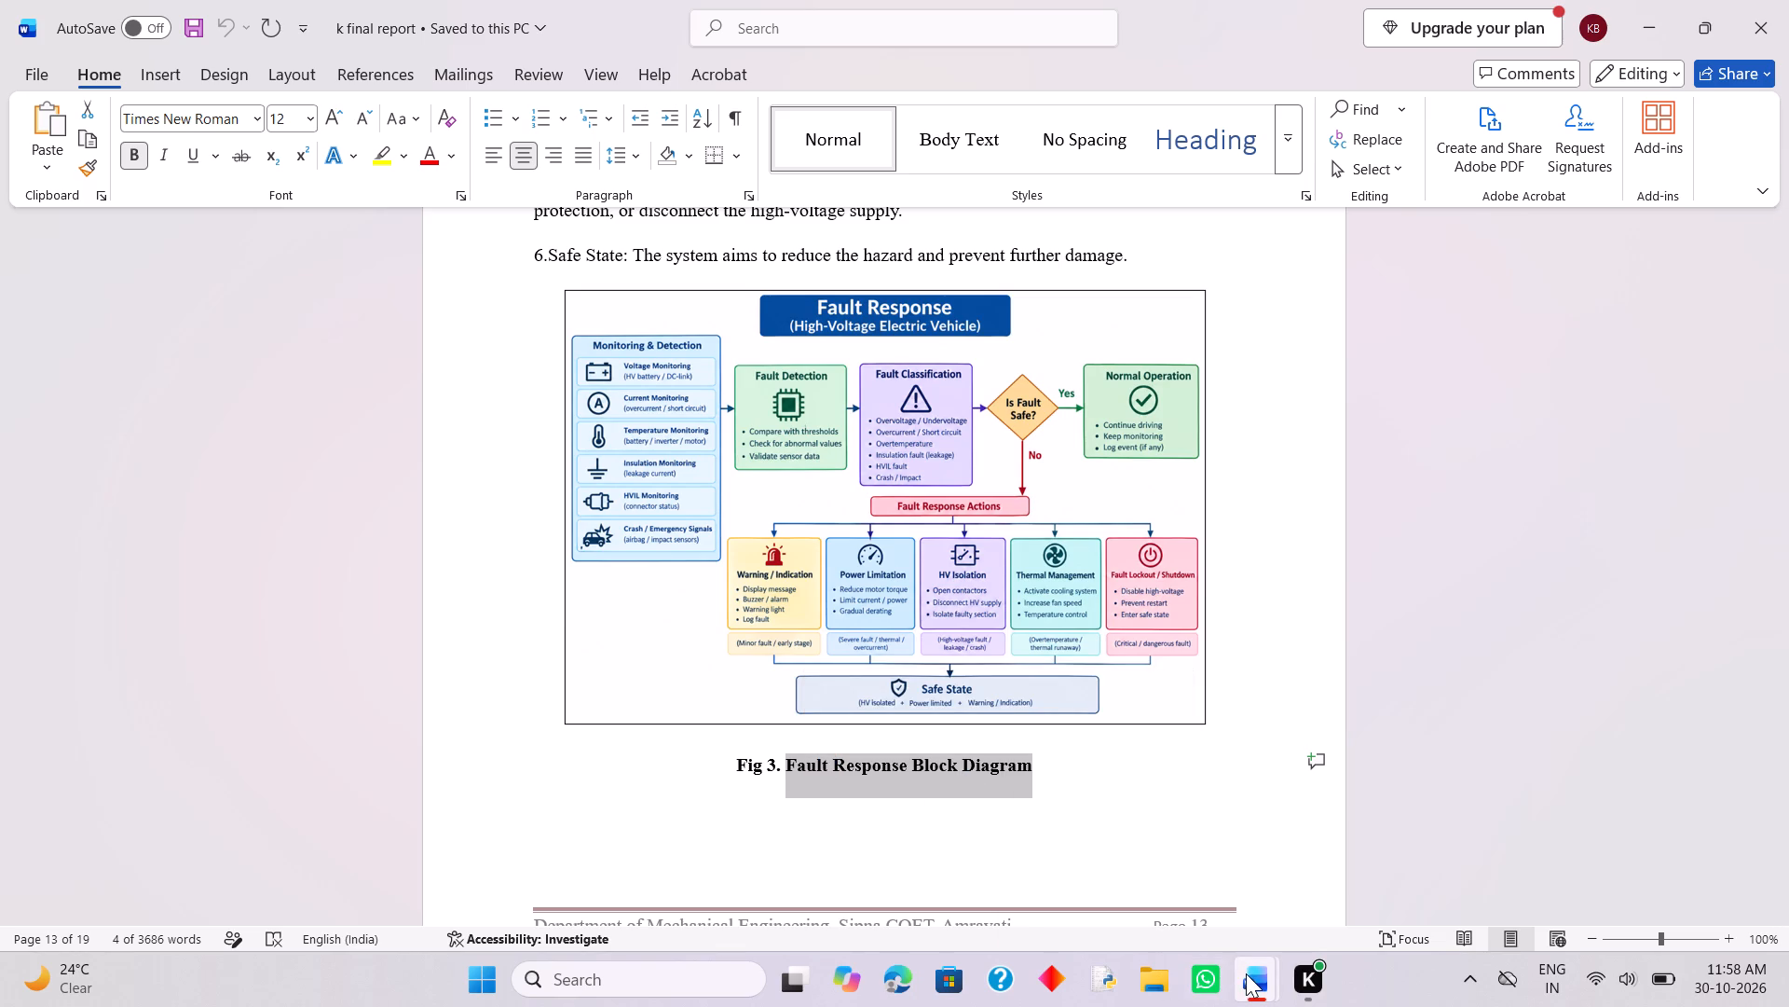
{"action": "left_click", "coordinate": [1133, 859]}
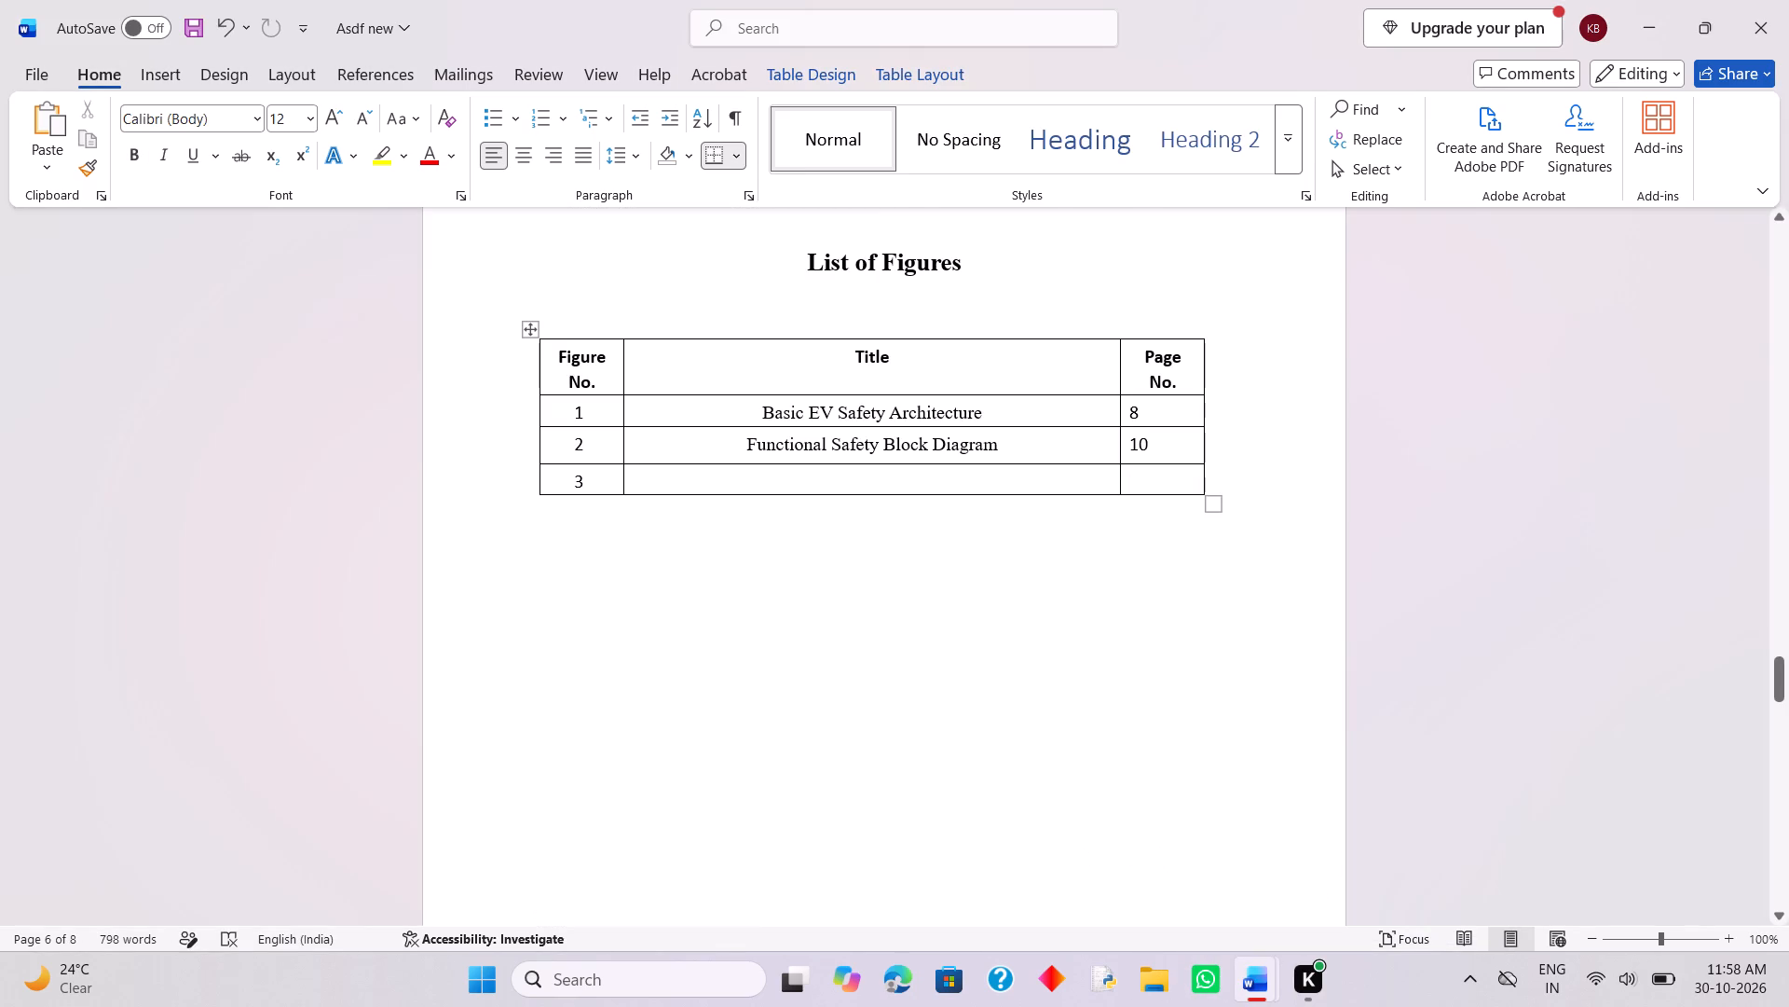
{"action": "left_click", "coordinate": [698, 477]}
{"action": "key", "text": "ctrl+v"}
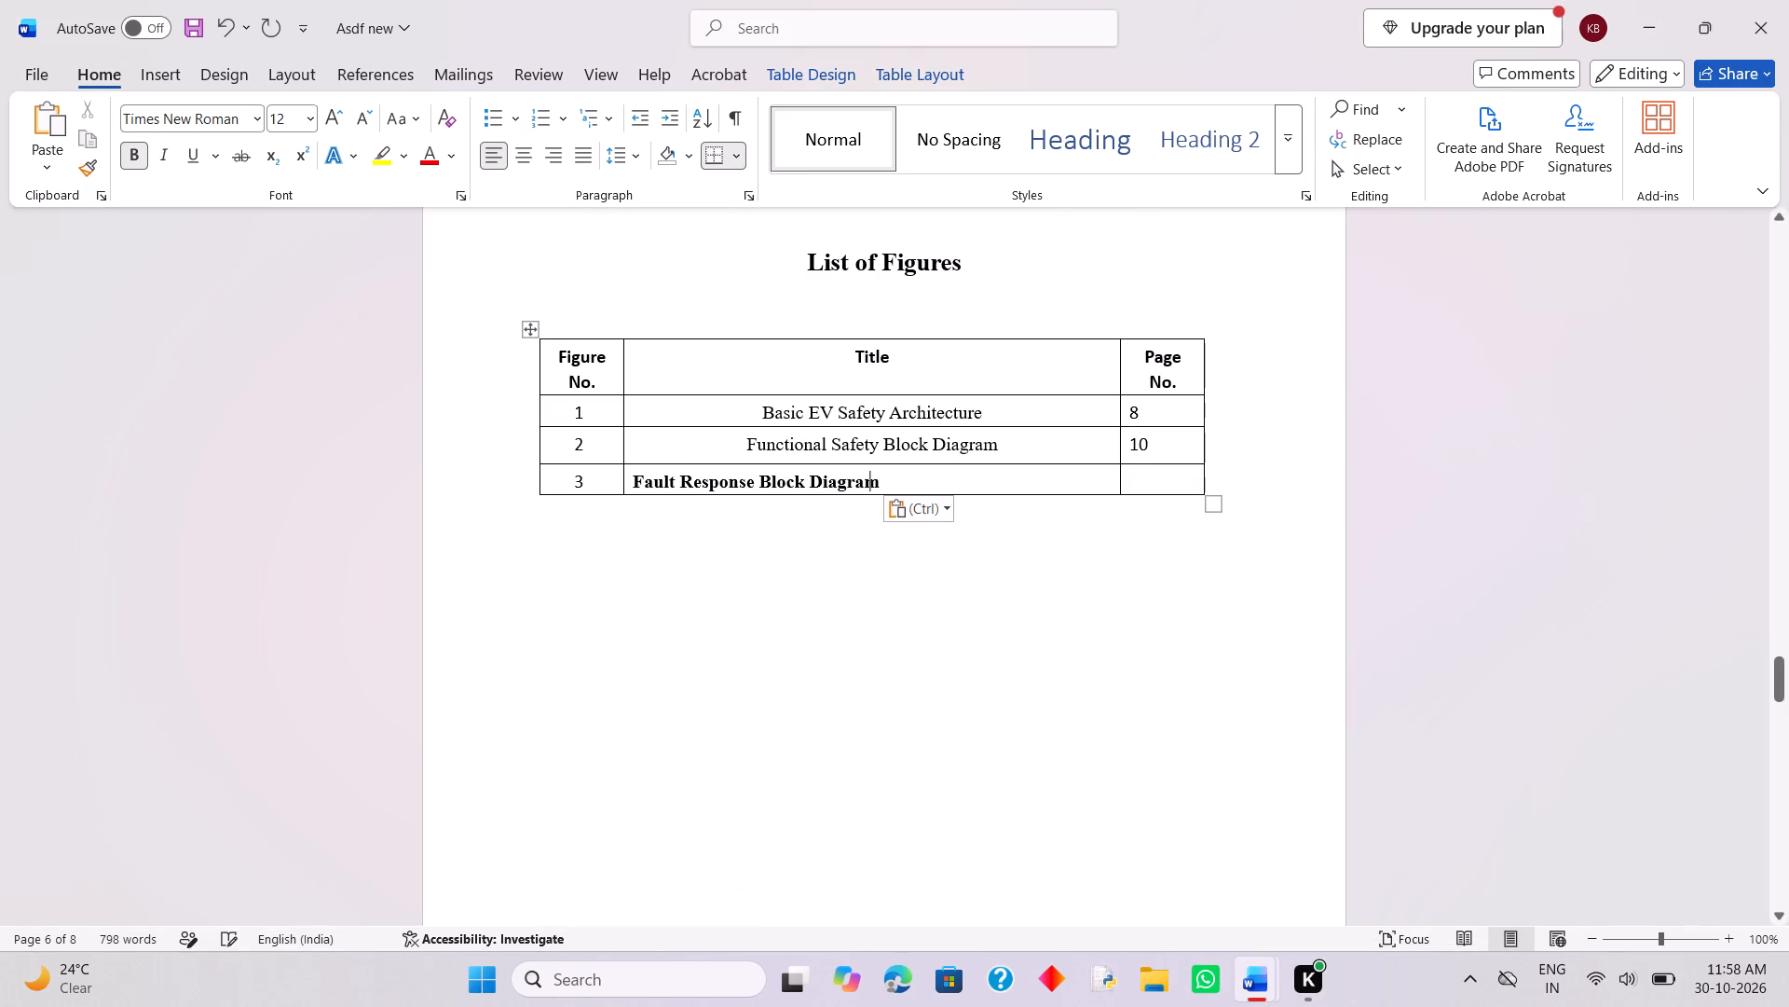
Remove the bold from figure 3's title in the List of Figures table and centre it in its cell.
{"action": "left_click_drag", "start_coordinate": [881, 481], "coordinate": [672, 476]}
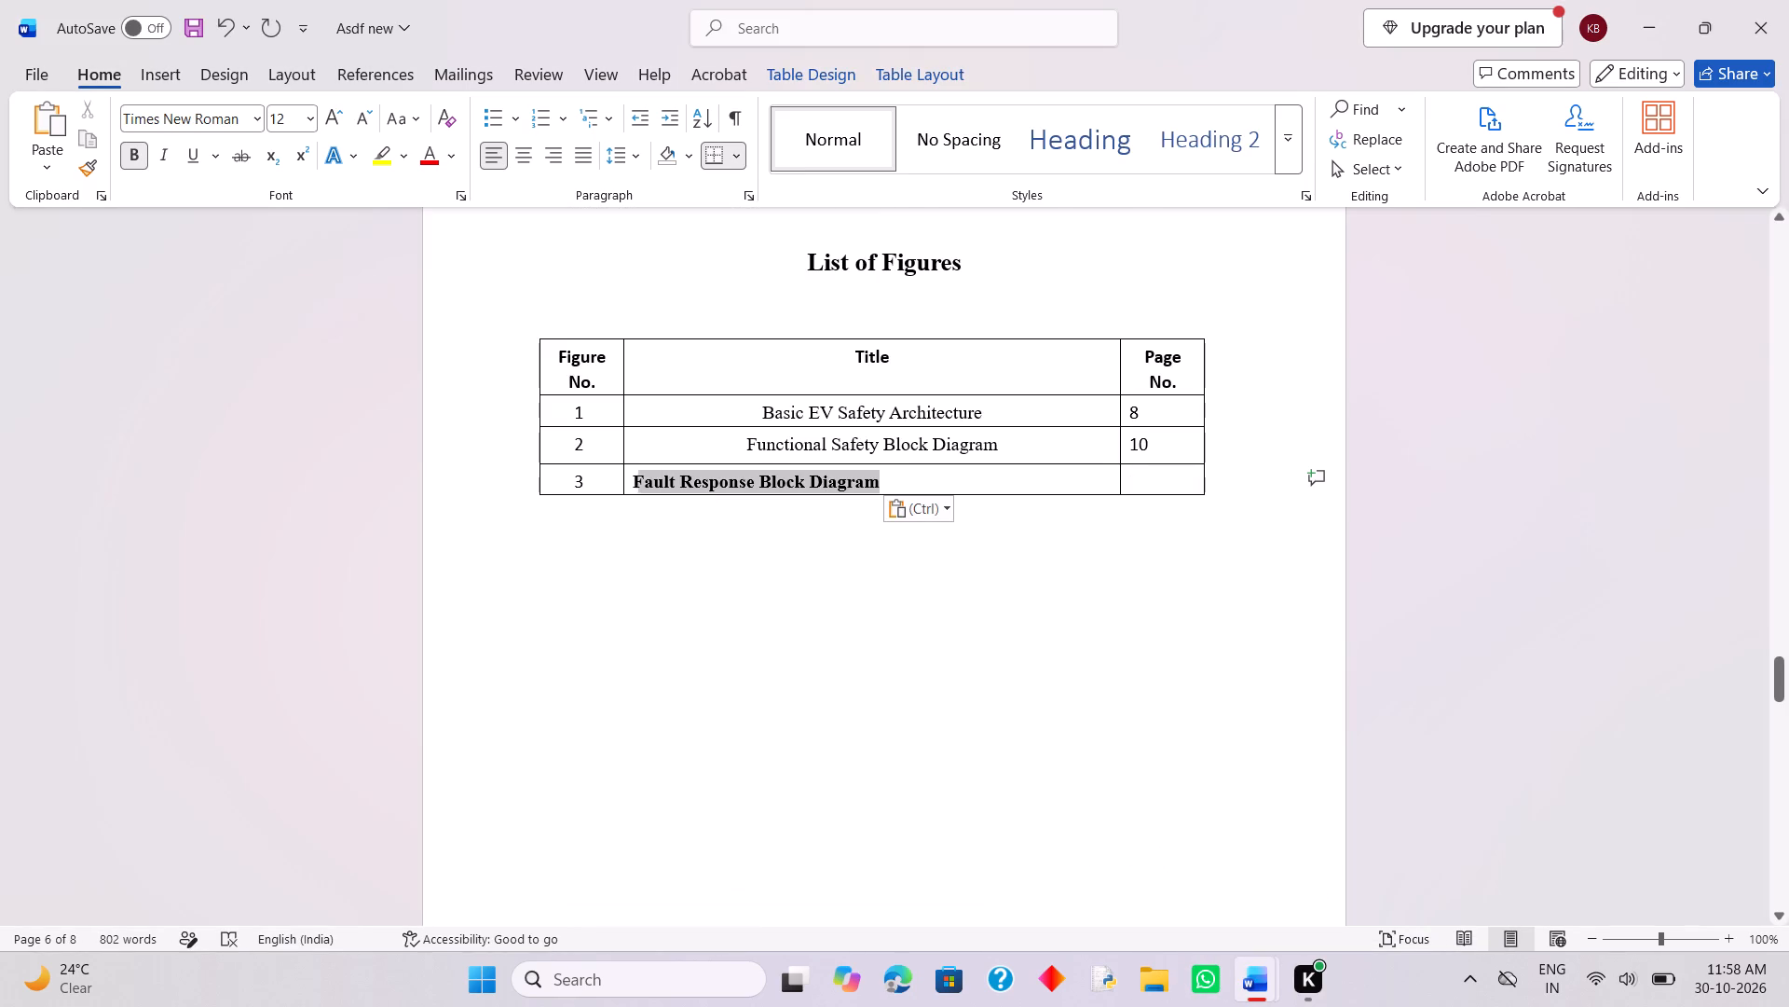
{"action": "left_click_drag", "start_coordinate": [672, 476], "coordinate": [650, 478]}
{"action": "left_click", "coordinate": [670, 445]}
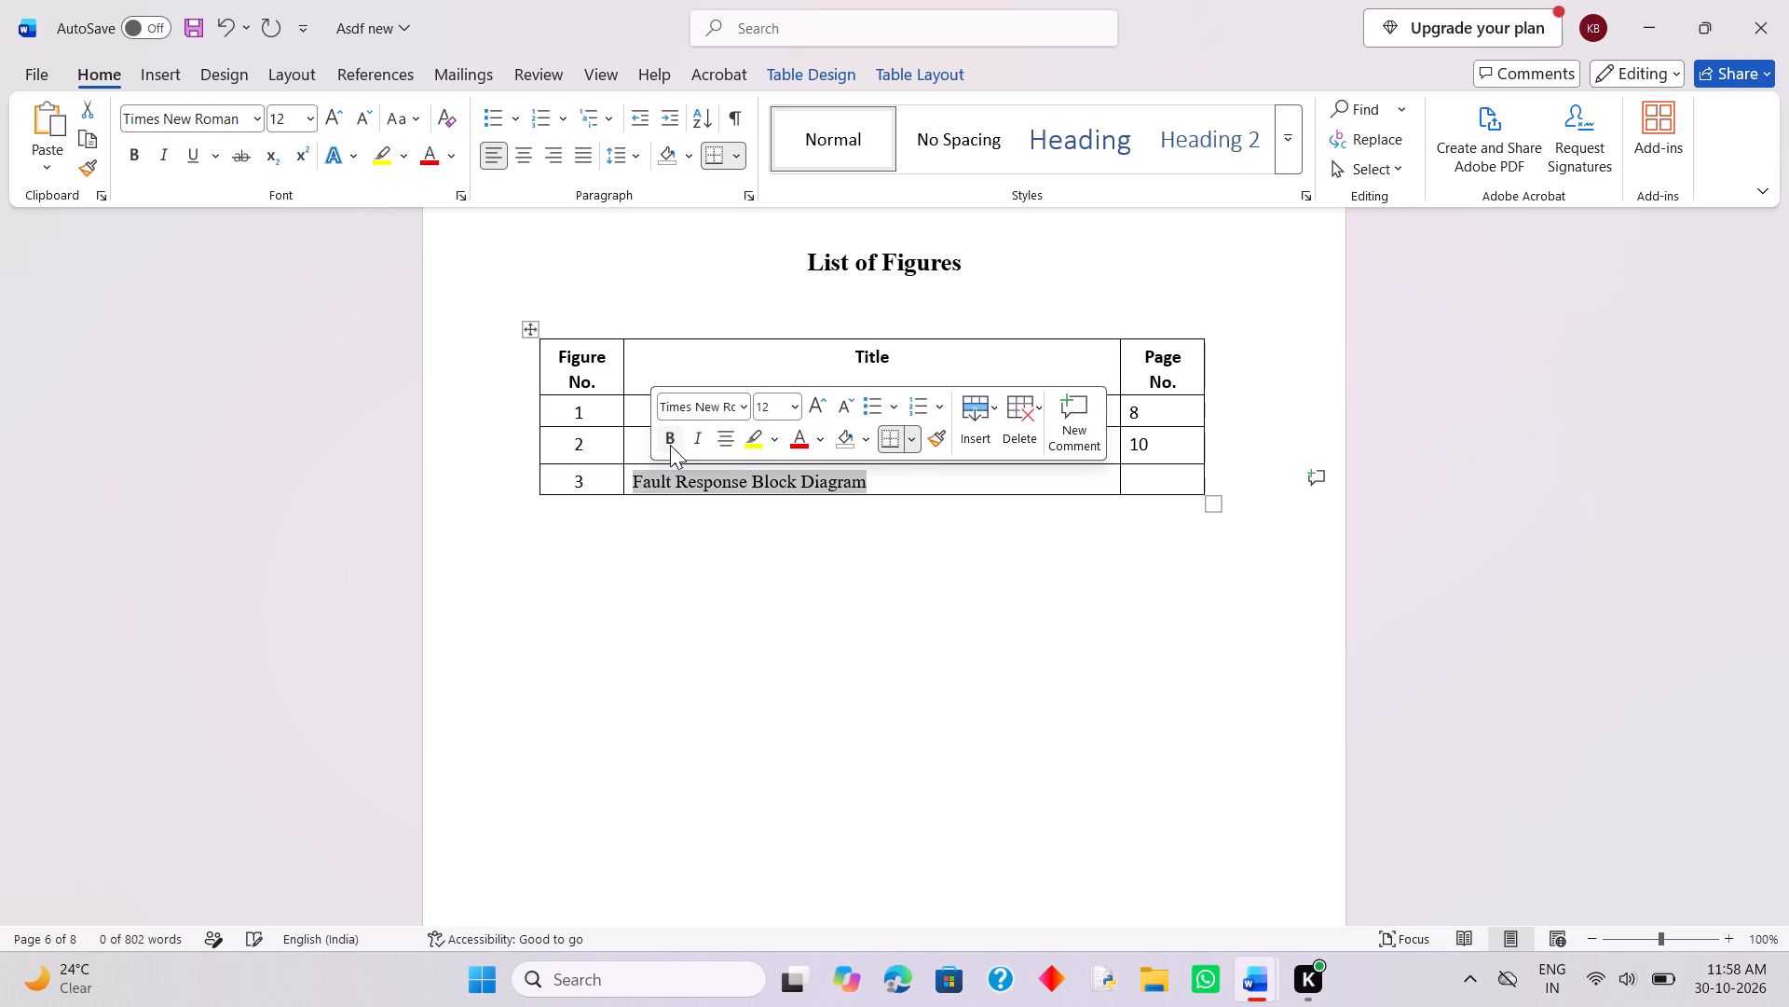
{"action": "left_click", "coordinate": [529, 156]}
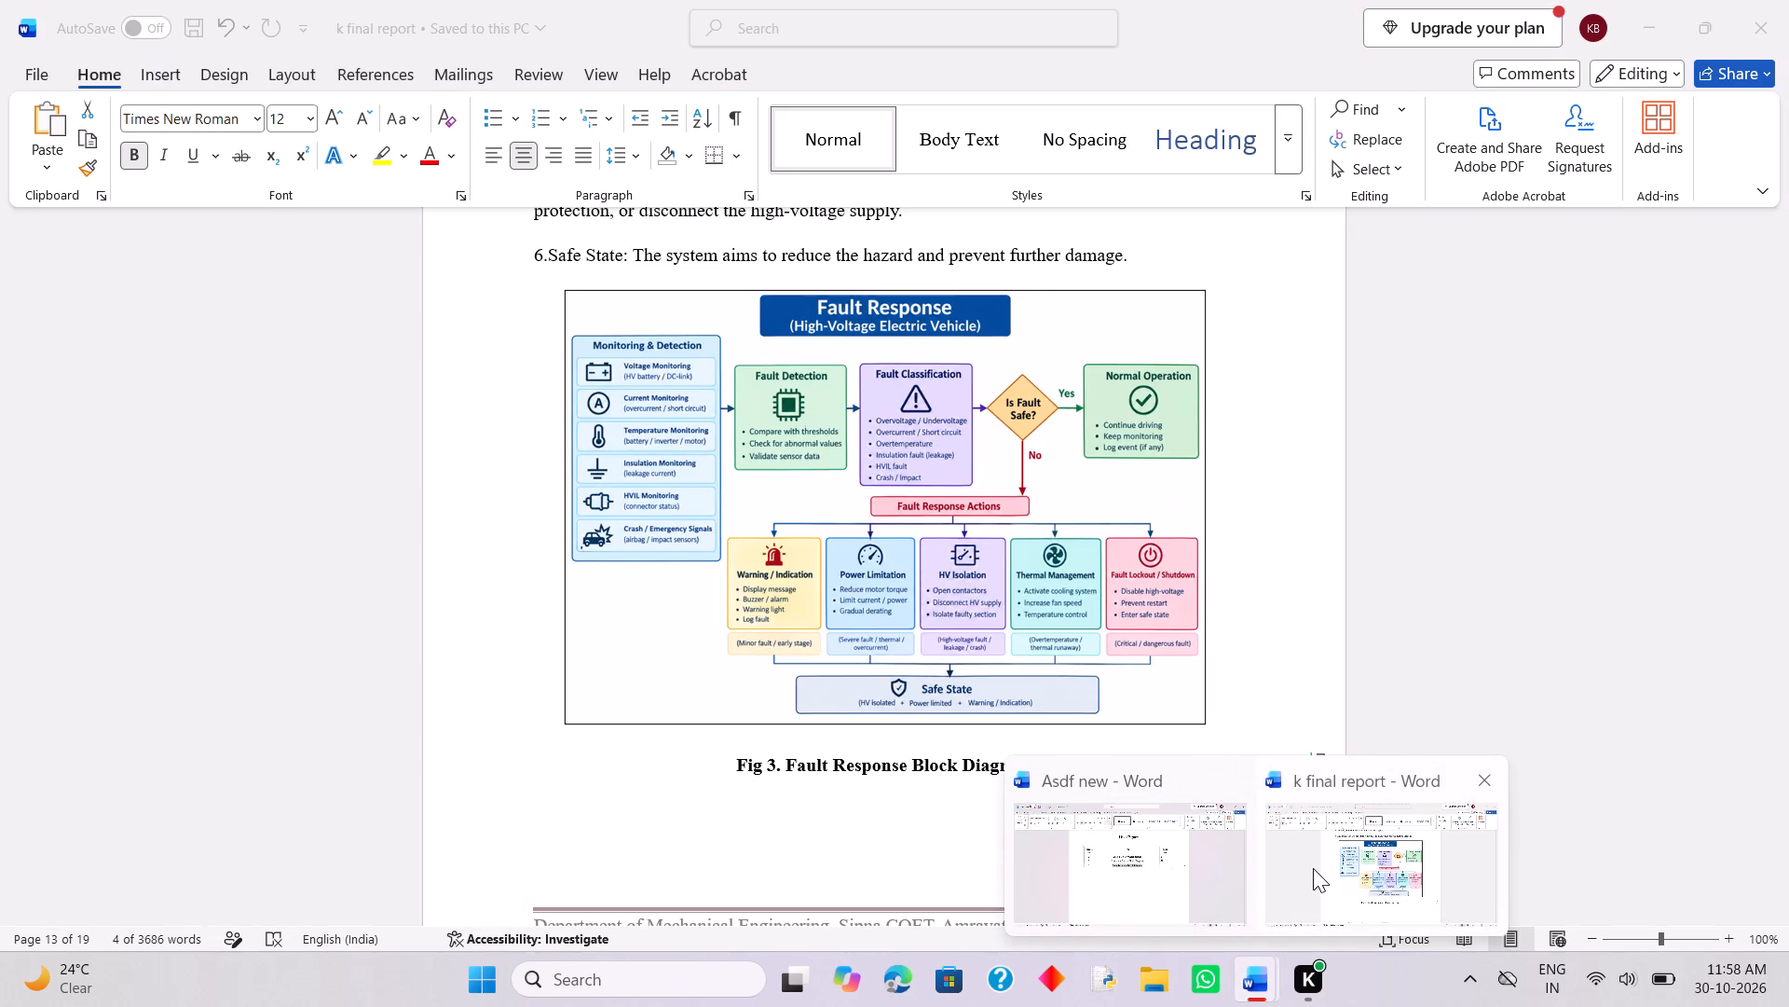
Look up the Fig 3 page number in the k final report document and enter 13 as figure 3's page number in Asdf new.
{"action": "left_click", "coordinate": [1311, 866]}
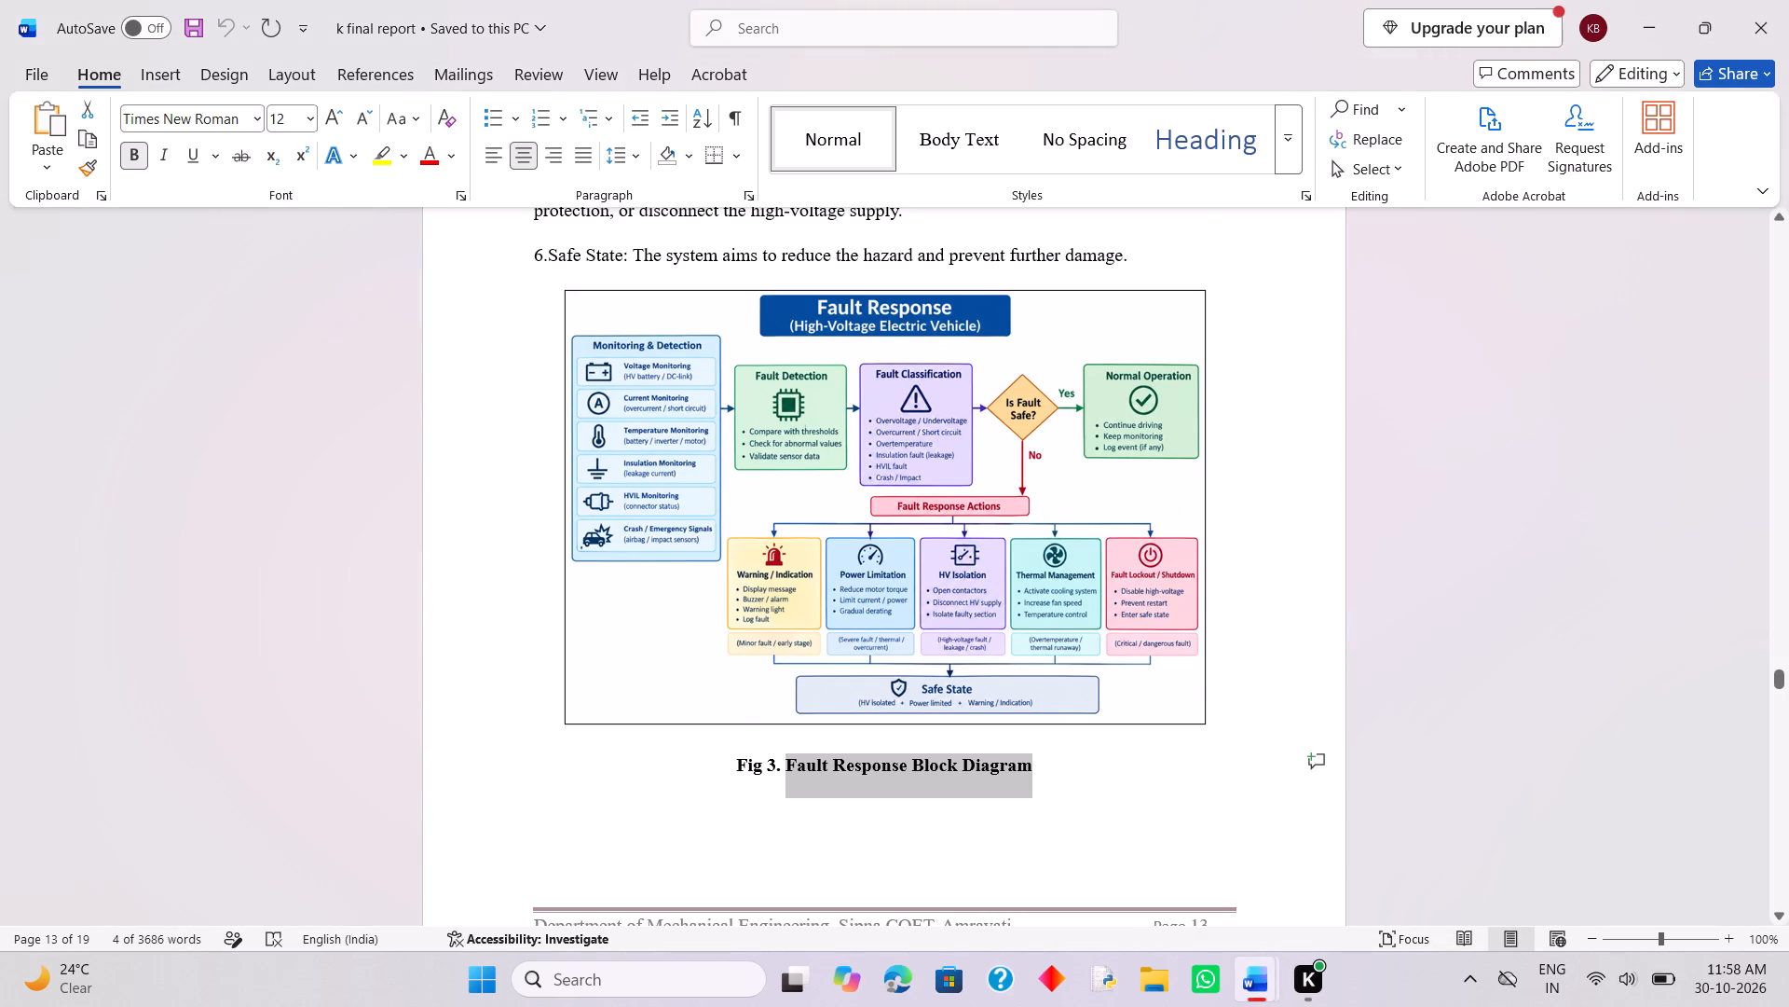
{"action": "scroll", "coordinate": [1274, 866], "scroll_direction": "down", "scroll_amount": 1}
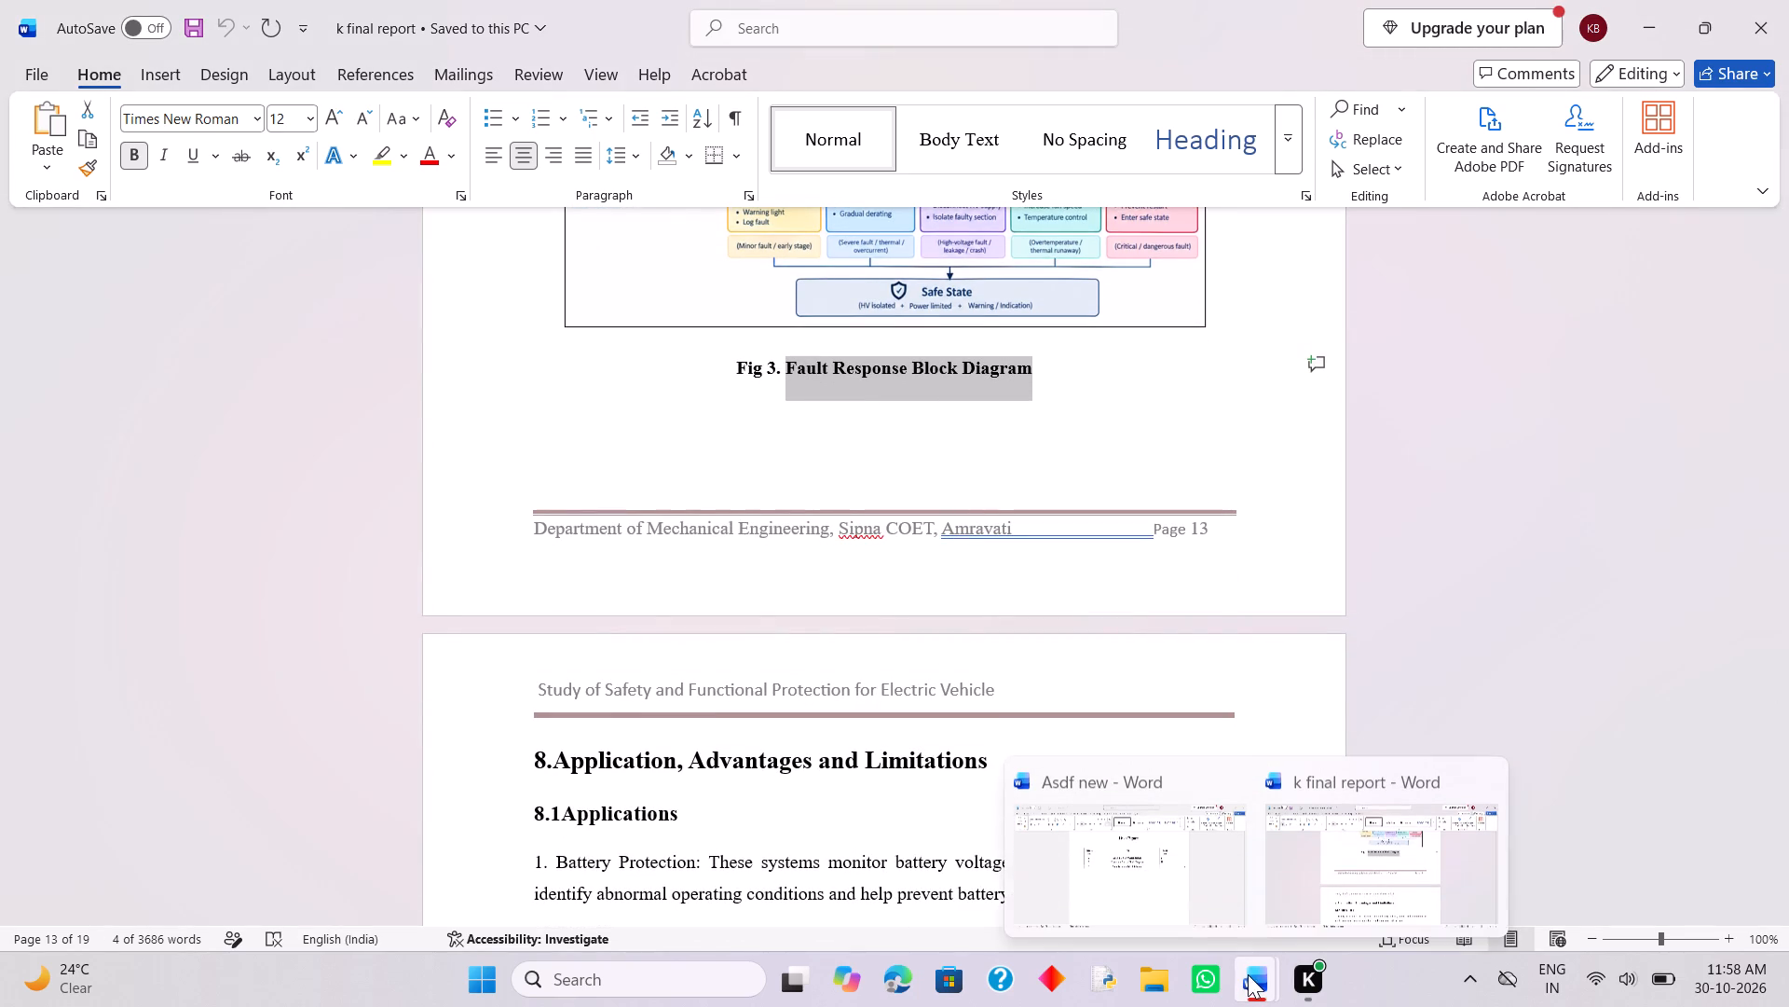
{"action": "left_click", "coordinate": [1204, 872]}
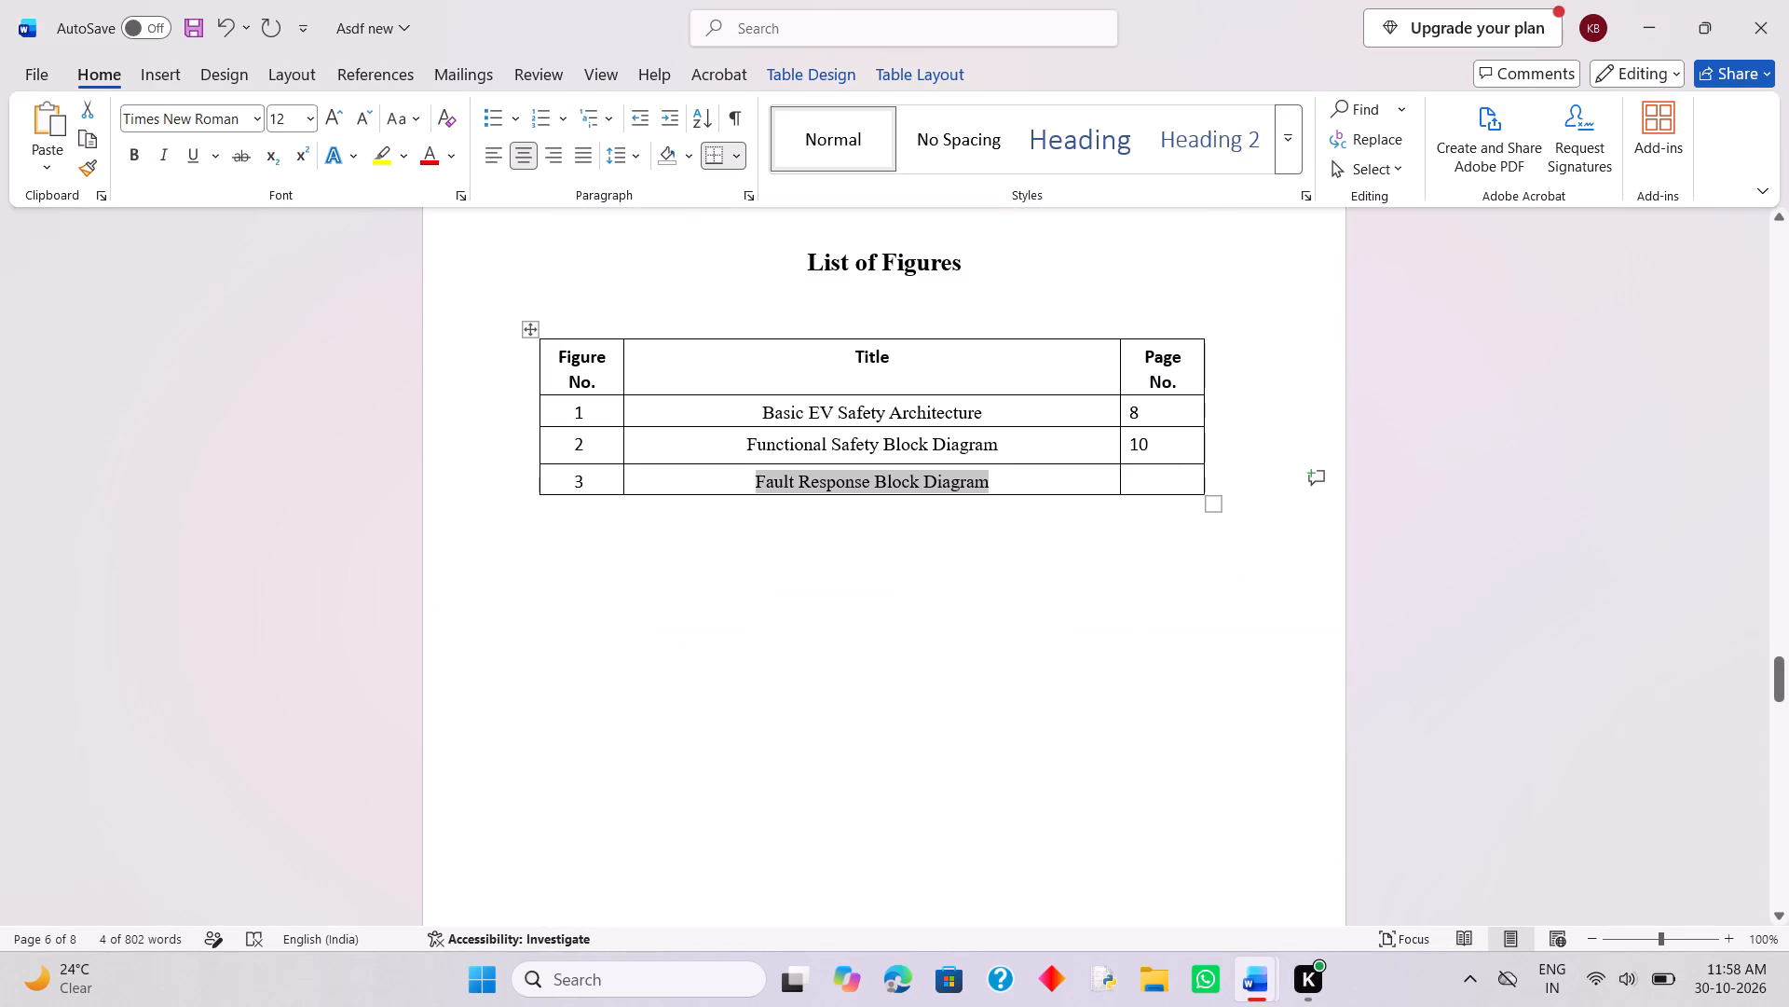
{"action": "left_click", "coordinate": [1154, 478]}
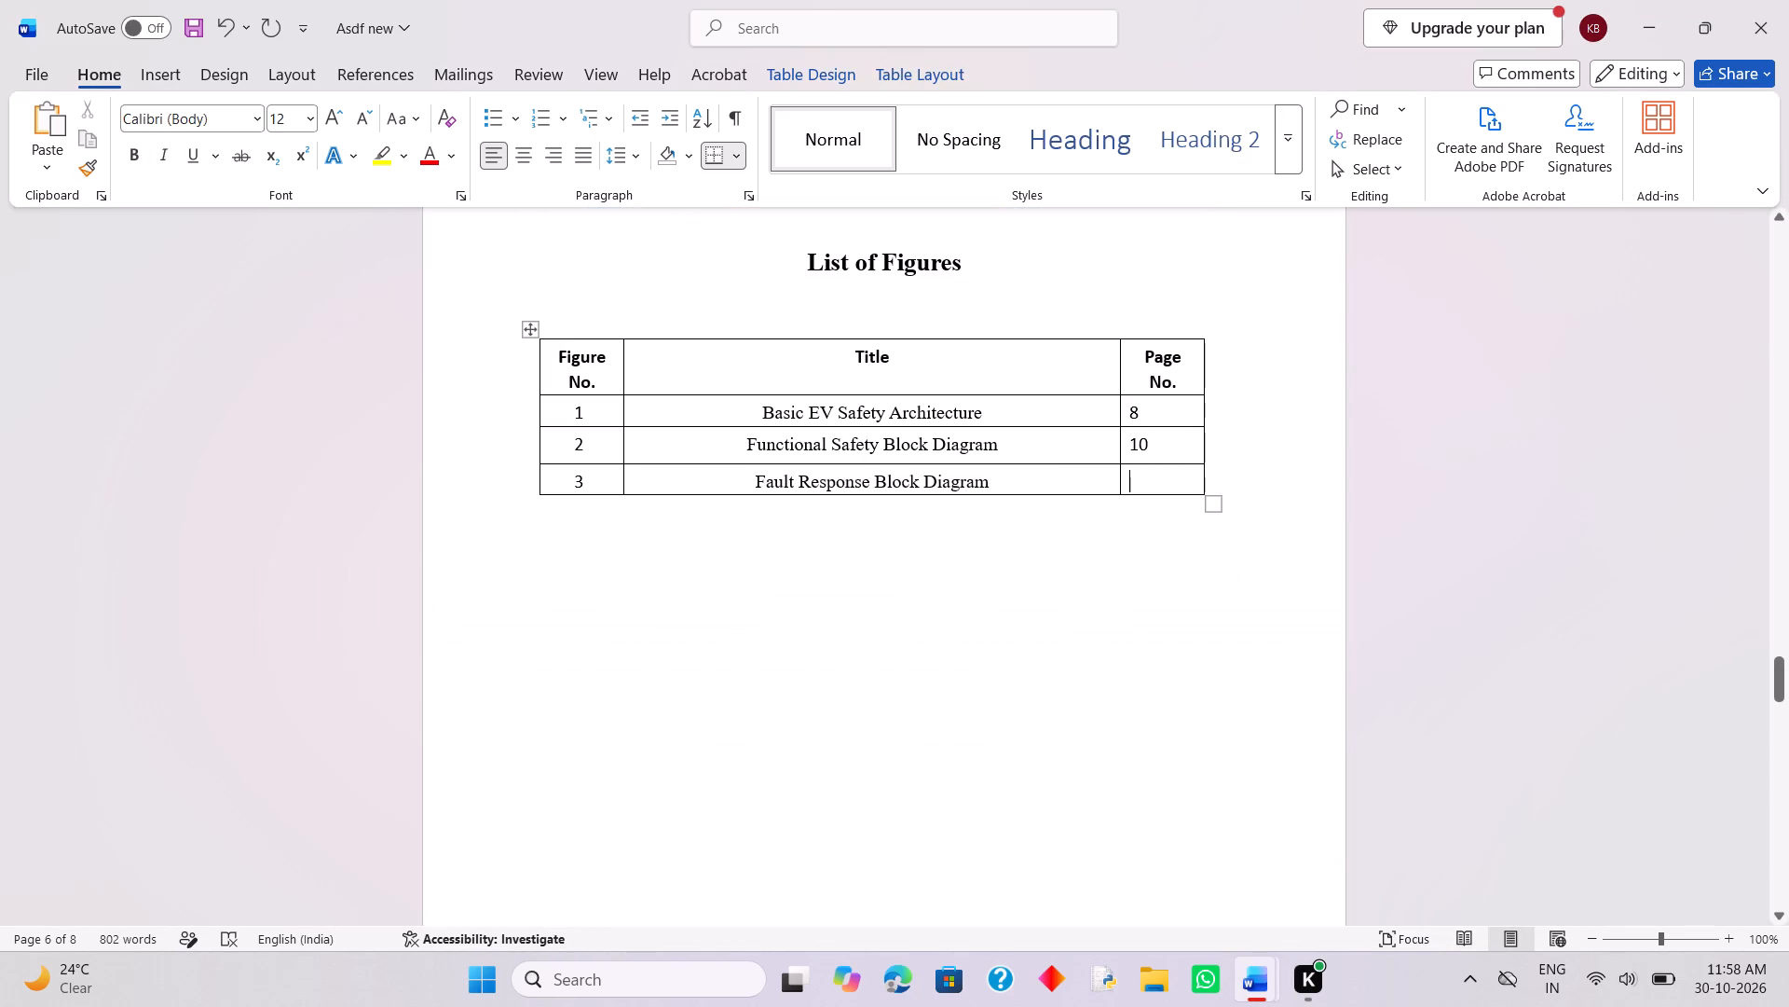
{"action": "type", "text": "13"}
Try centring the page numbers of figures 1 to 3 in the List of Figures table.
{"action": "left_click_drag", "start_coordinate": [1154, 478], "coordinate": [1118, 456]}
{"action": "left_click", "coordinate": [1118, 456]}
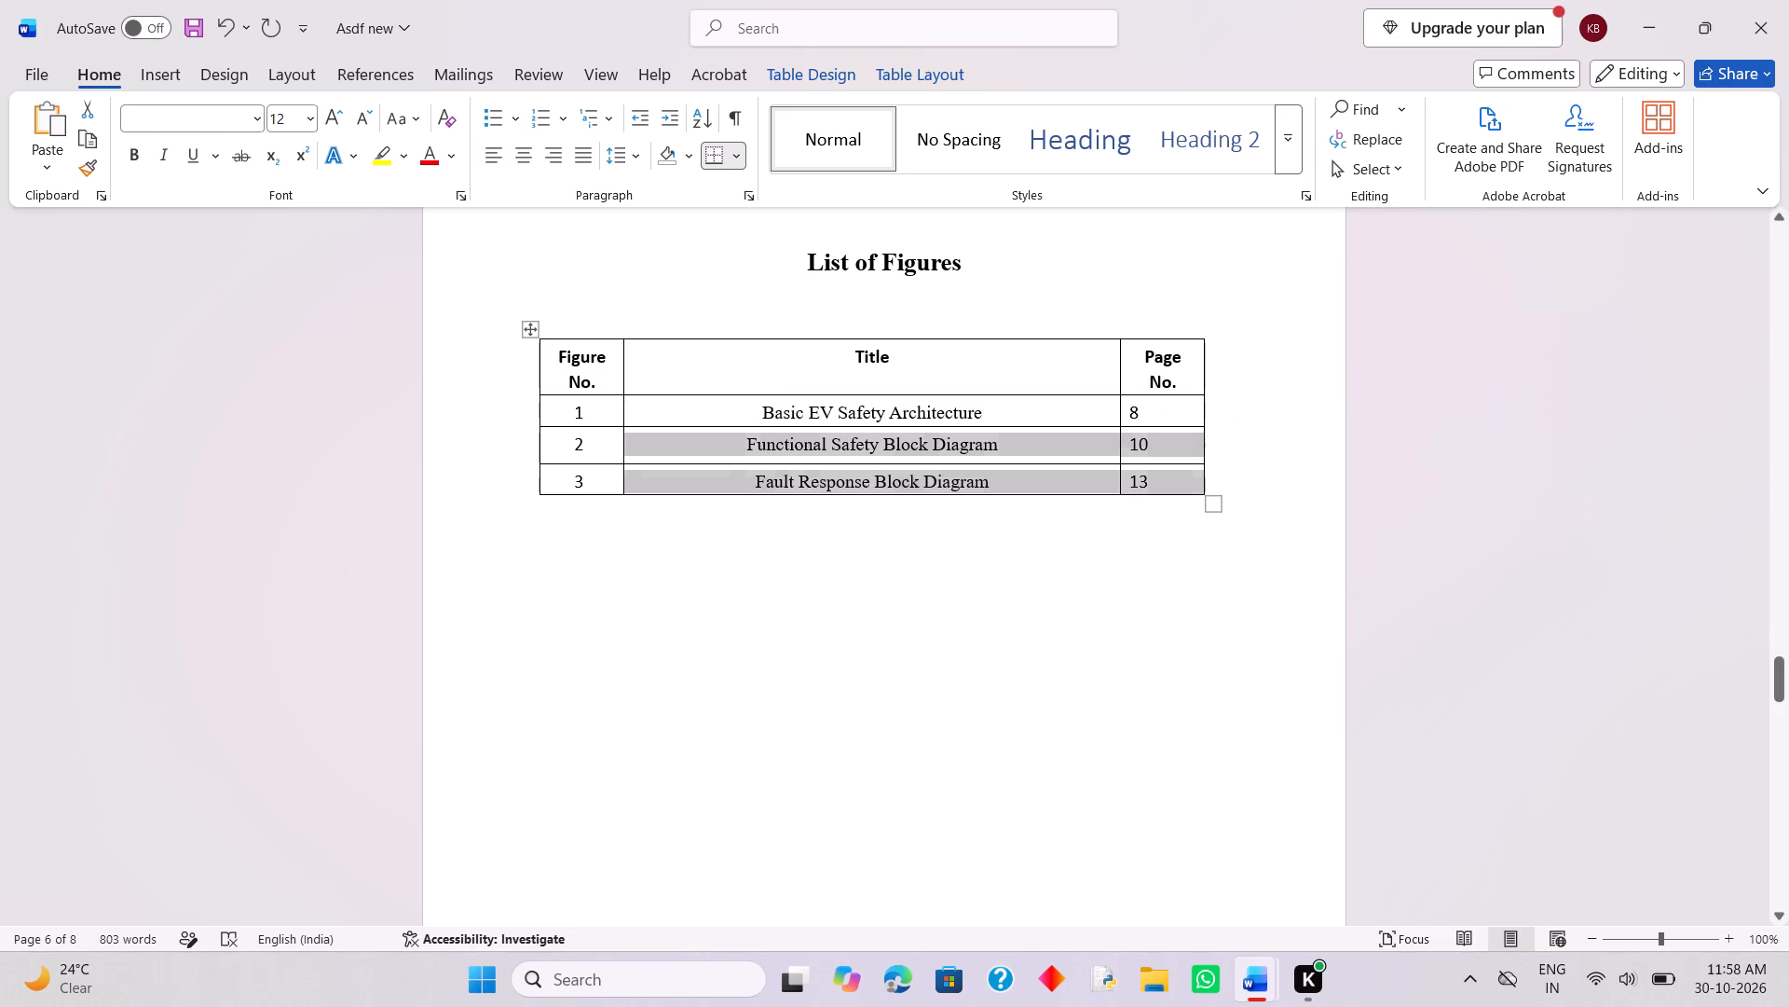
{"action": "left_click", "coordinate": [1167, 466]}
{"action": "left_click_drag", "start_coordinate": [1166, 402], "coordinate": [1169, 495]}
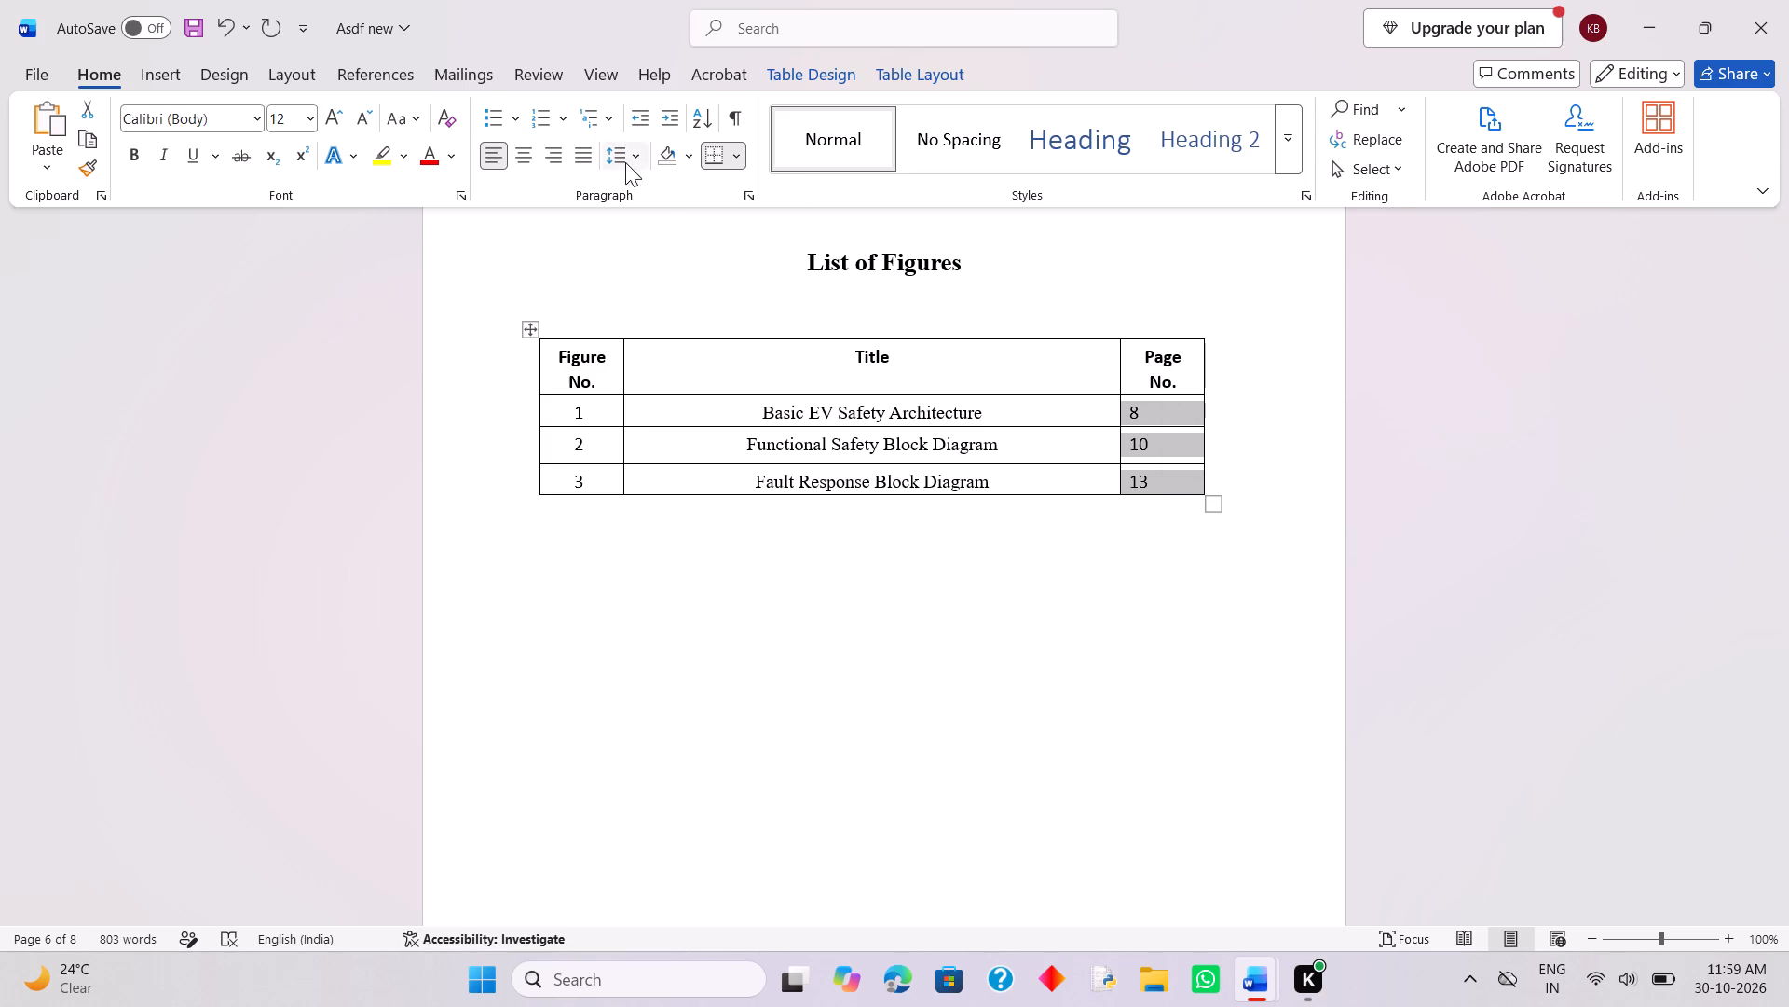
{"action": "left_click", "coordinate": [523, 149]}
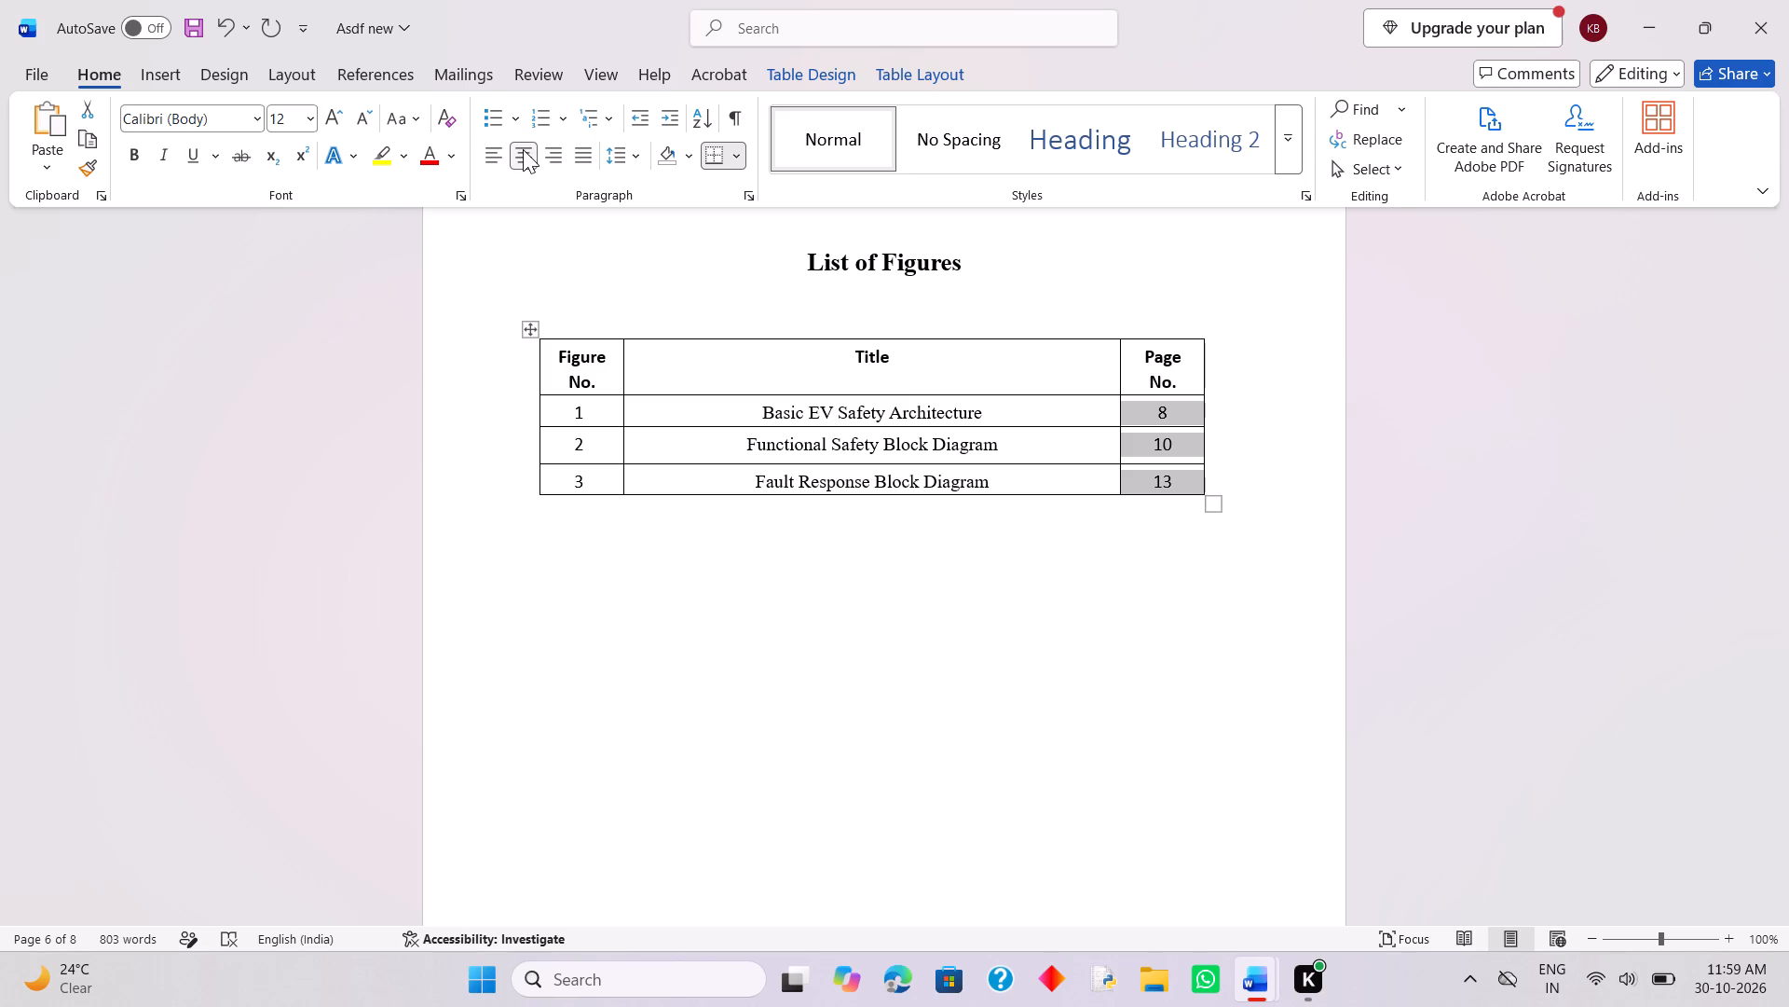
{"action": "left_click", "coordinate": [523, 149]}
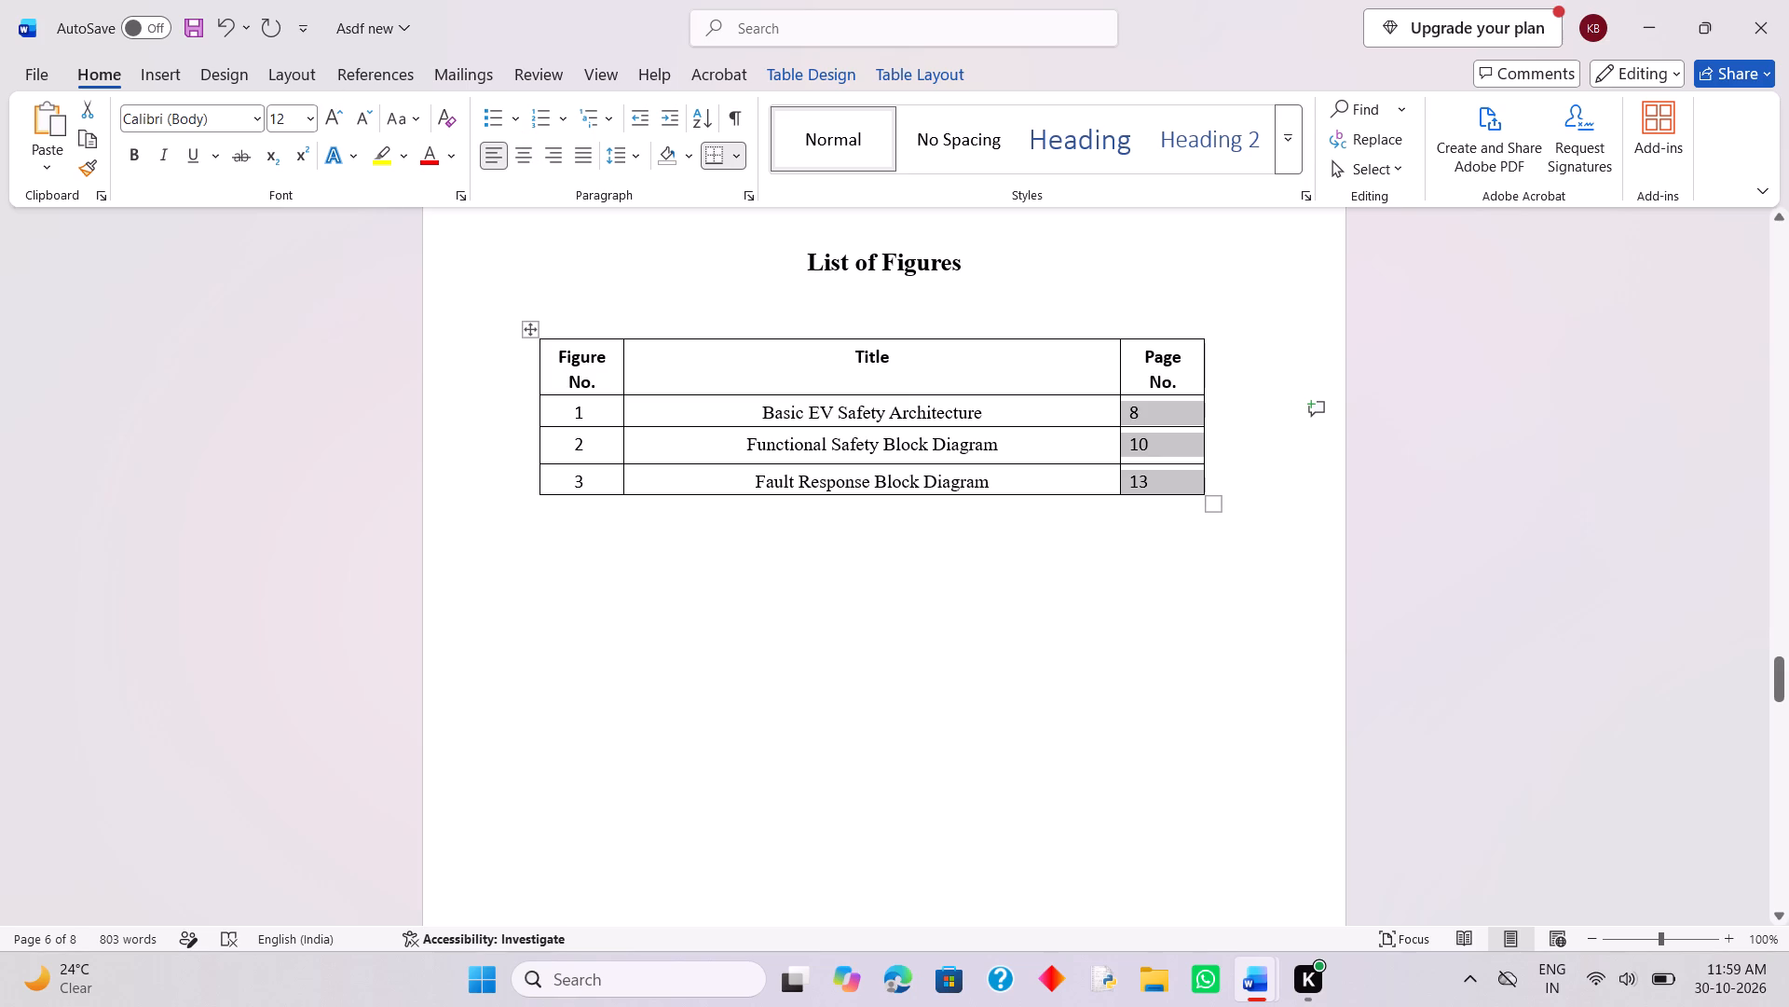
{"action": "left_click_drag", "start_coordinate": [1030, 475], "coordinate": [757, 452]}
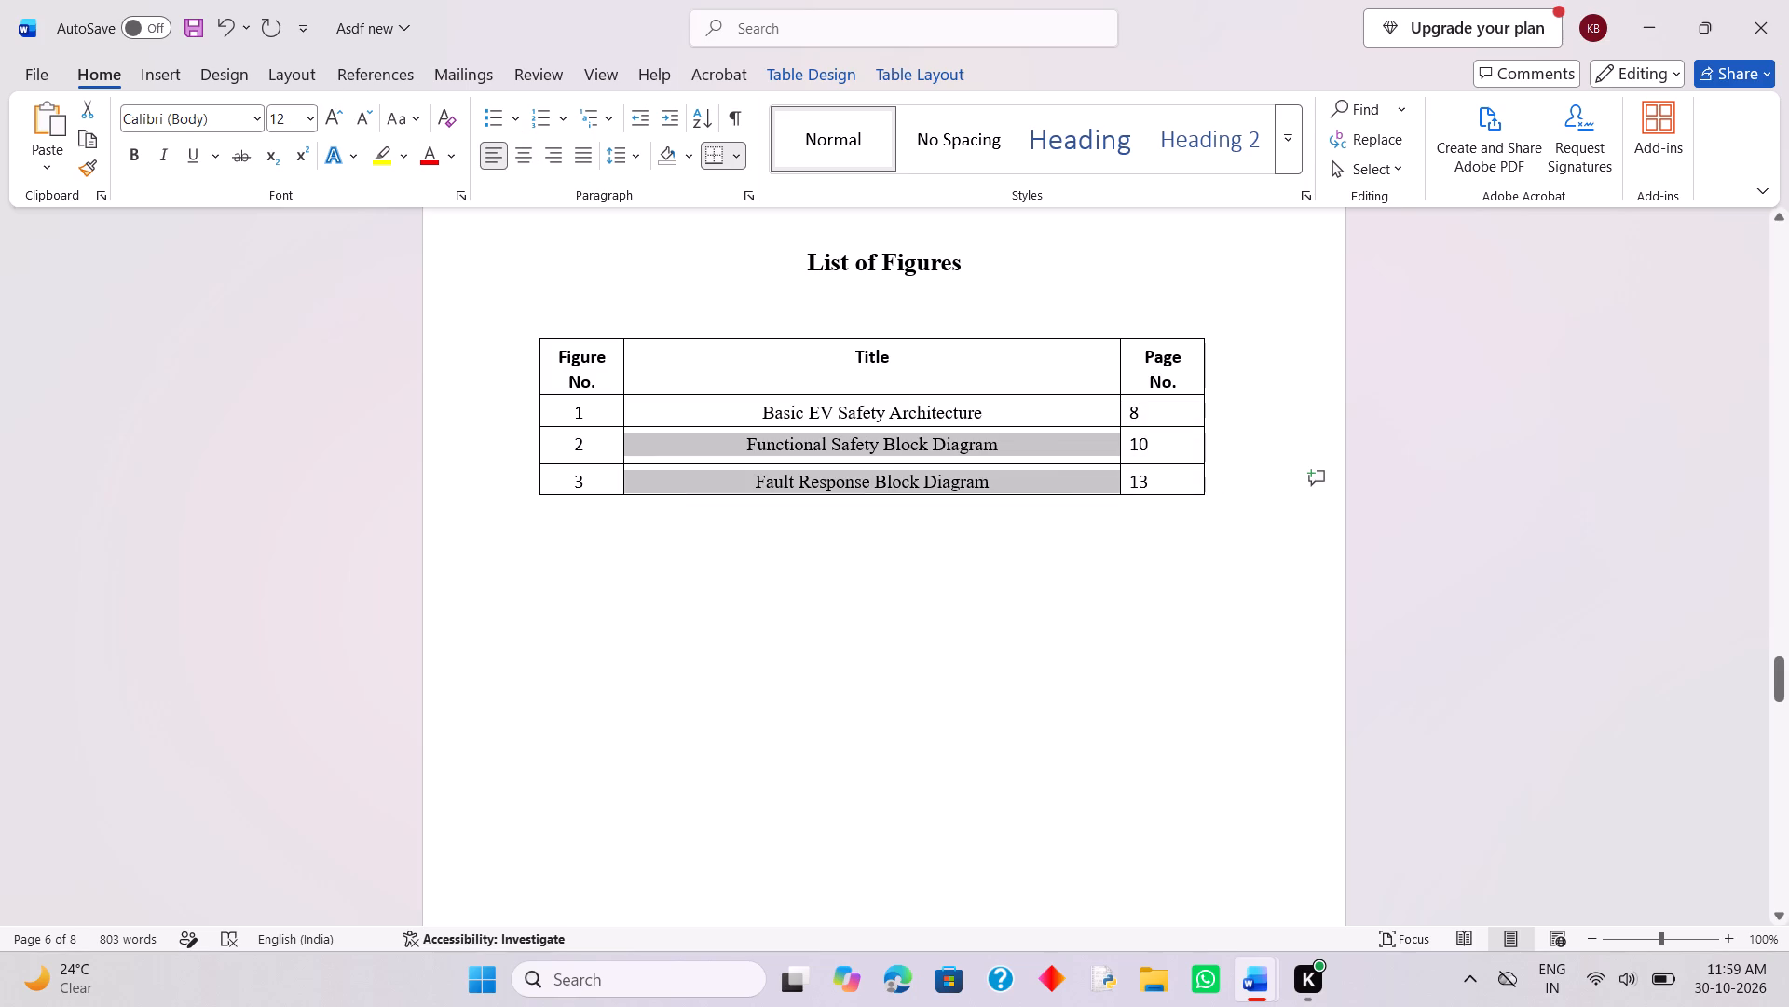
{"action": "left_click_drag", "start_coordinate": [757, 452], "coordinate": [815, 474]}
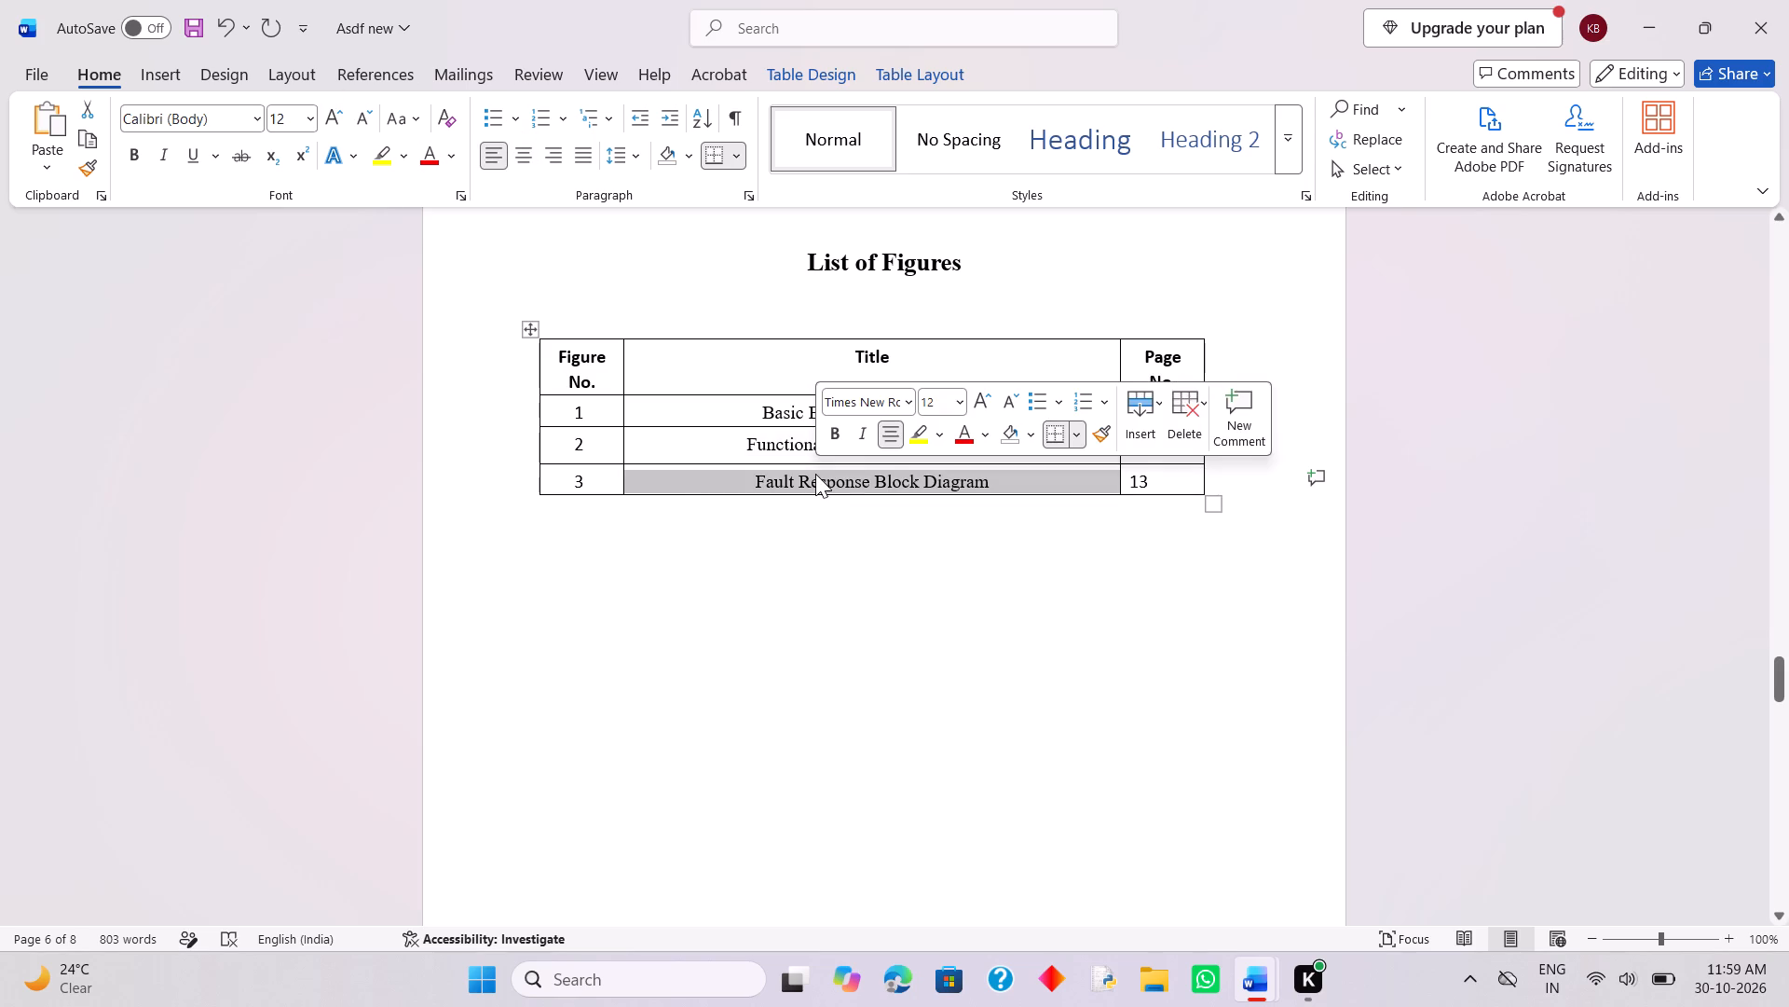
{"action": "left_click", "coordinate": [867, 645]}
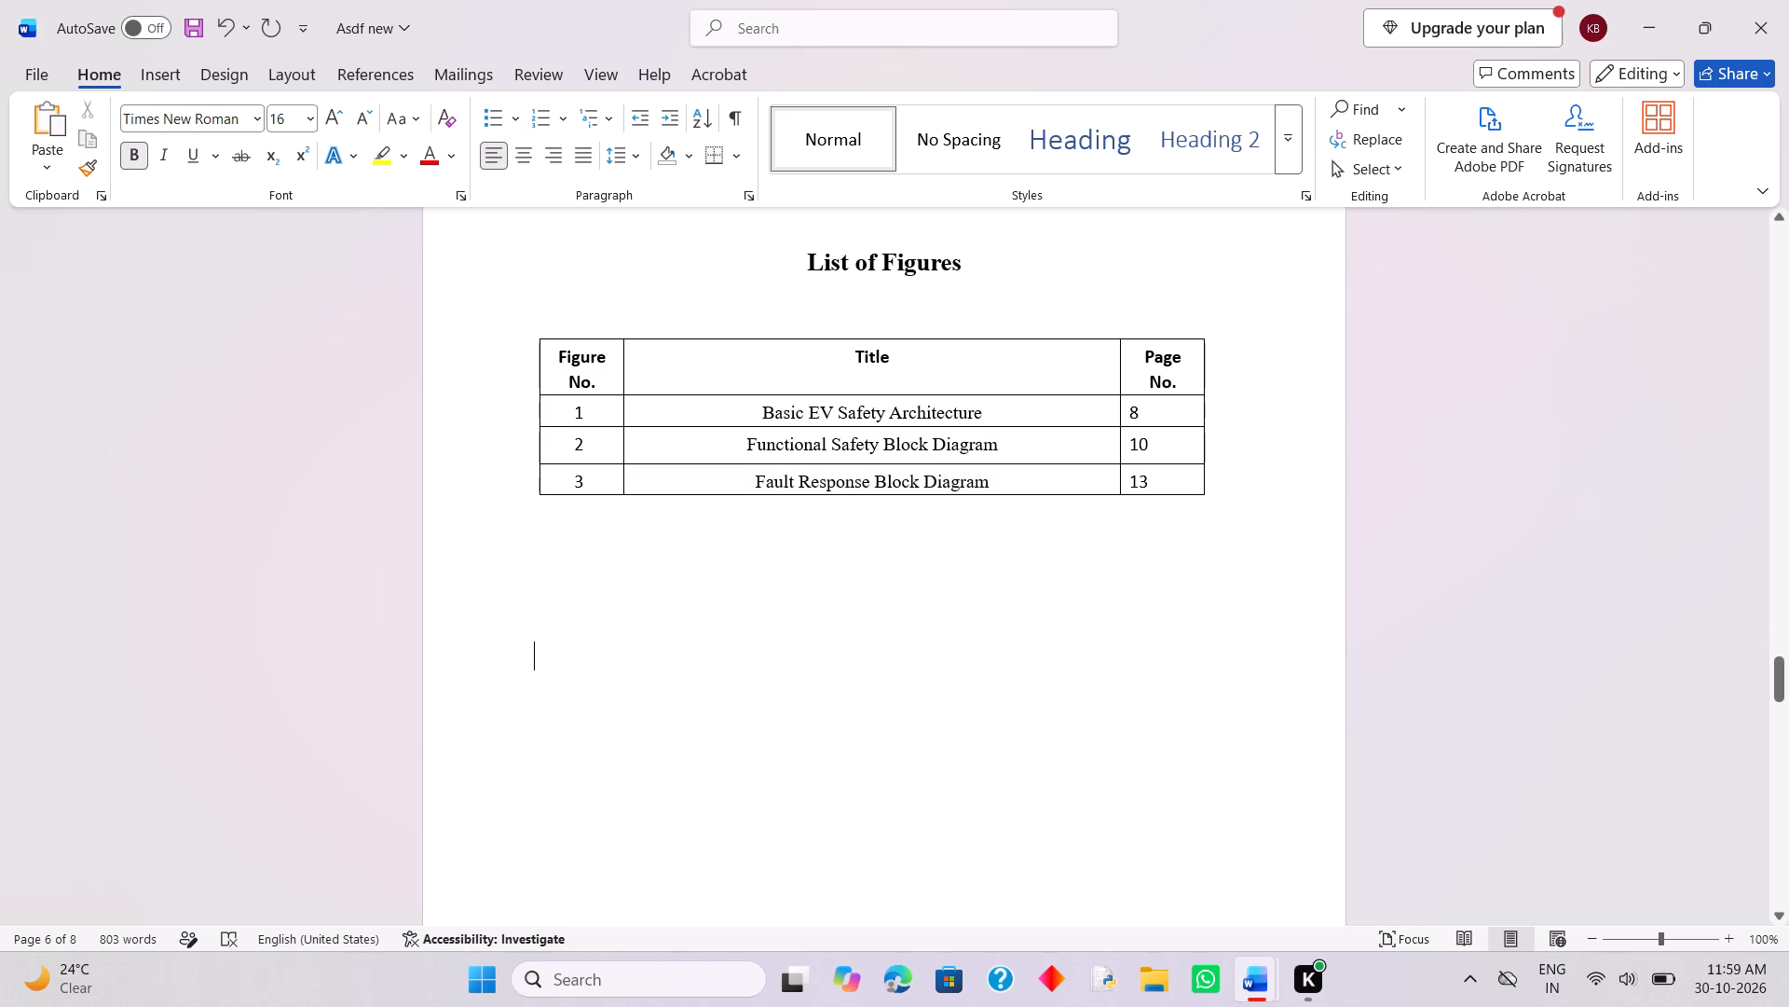
Delete the surplus blank lines above the Contents heading, keeping the heading on the same page as its chapter table.
{"action": "scroll", "coordinate": [867, 645], "scroll_direction": "right", "scroll_amount": 1}
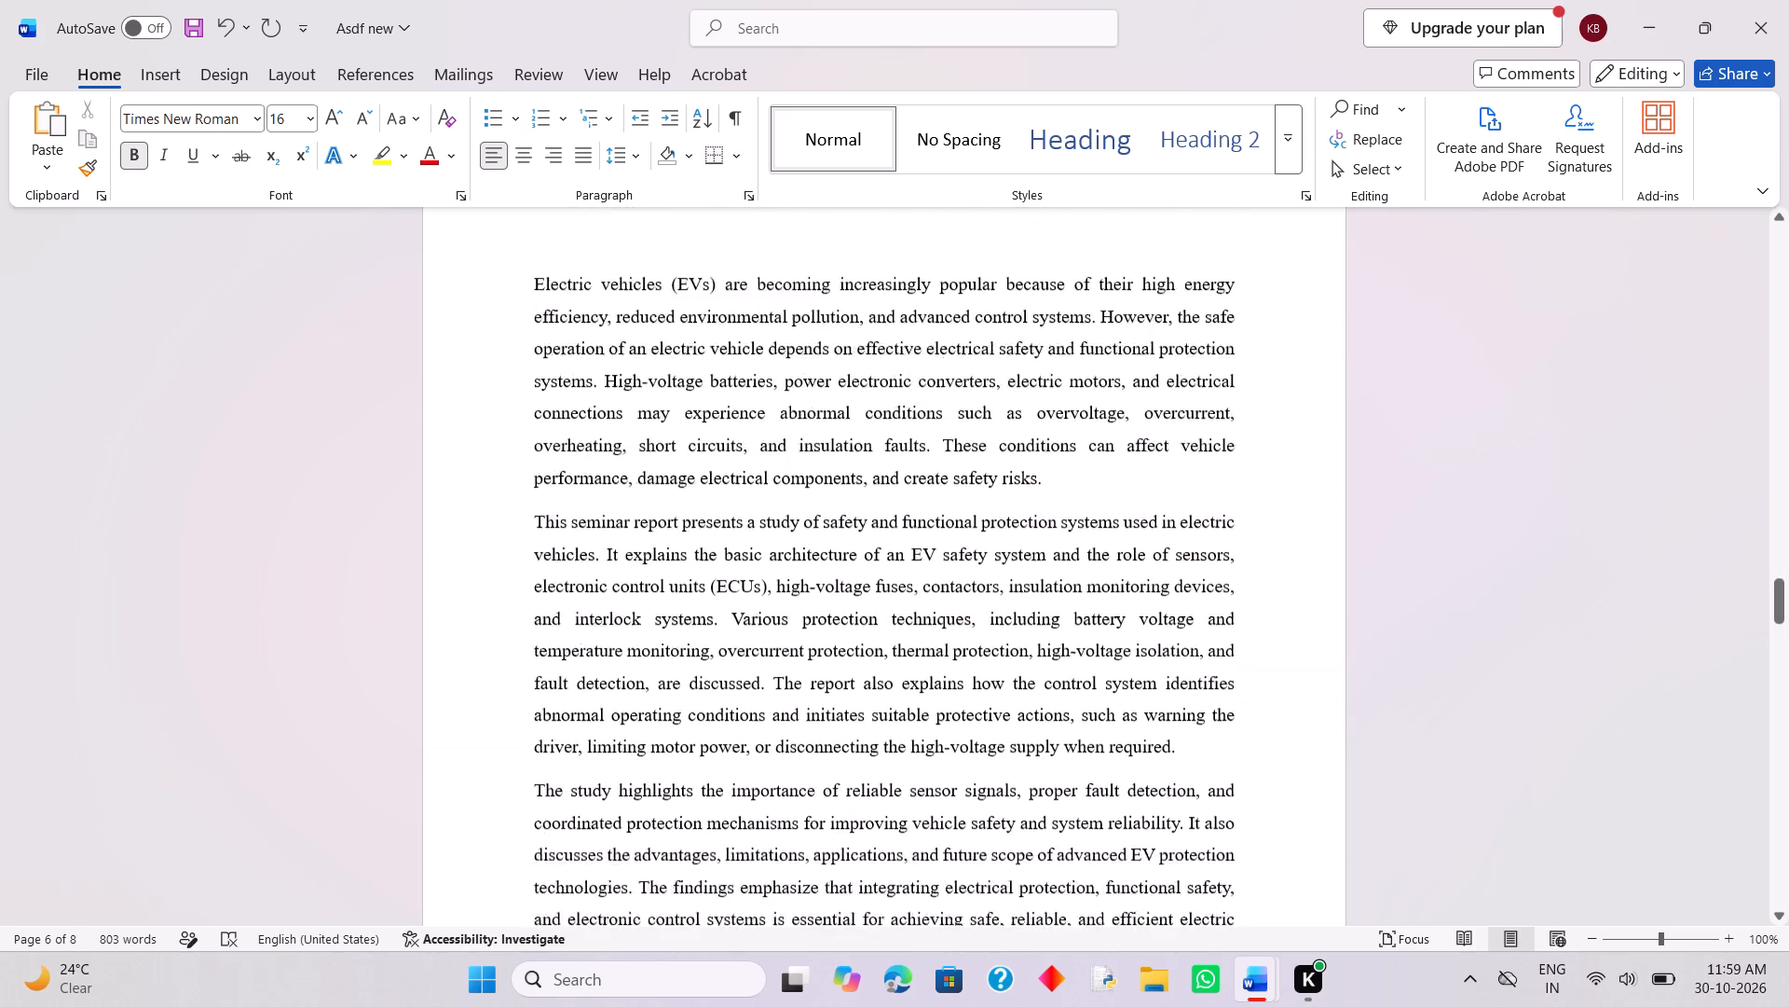
{"action": "scroll", "coordinate": [867, 645], "scroll_direction": "right", "scroll_amount": 1}
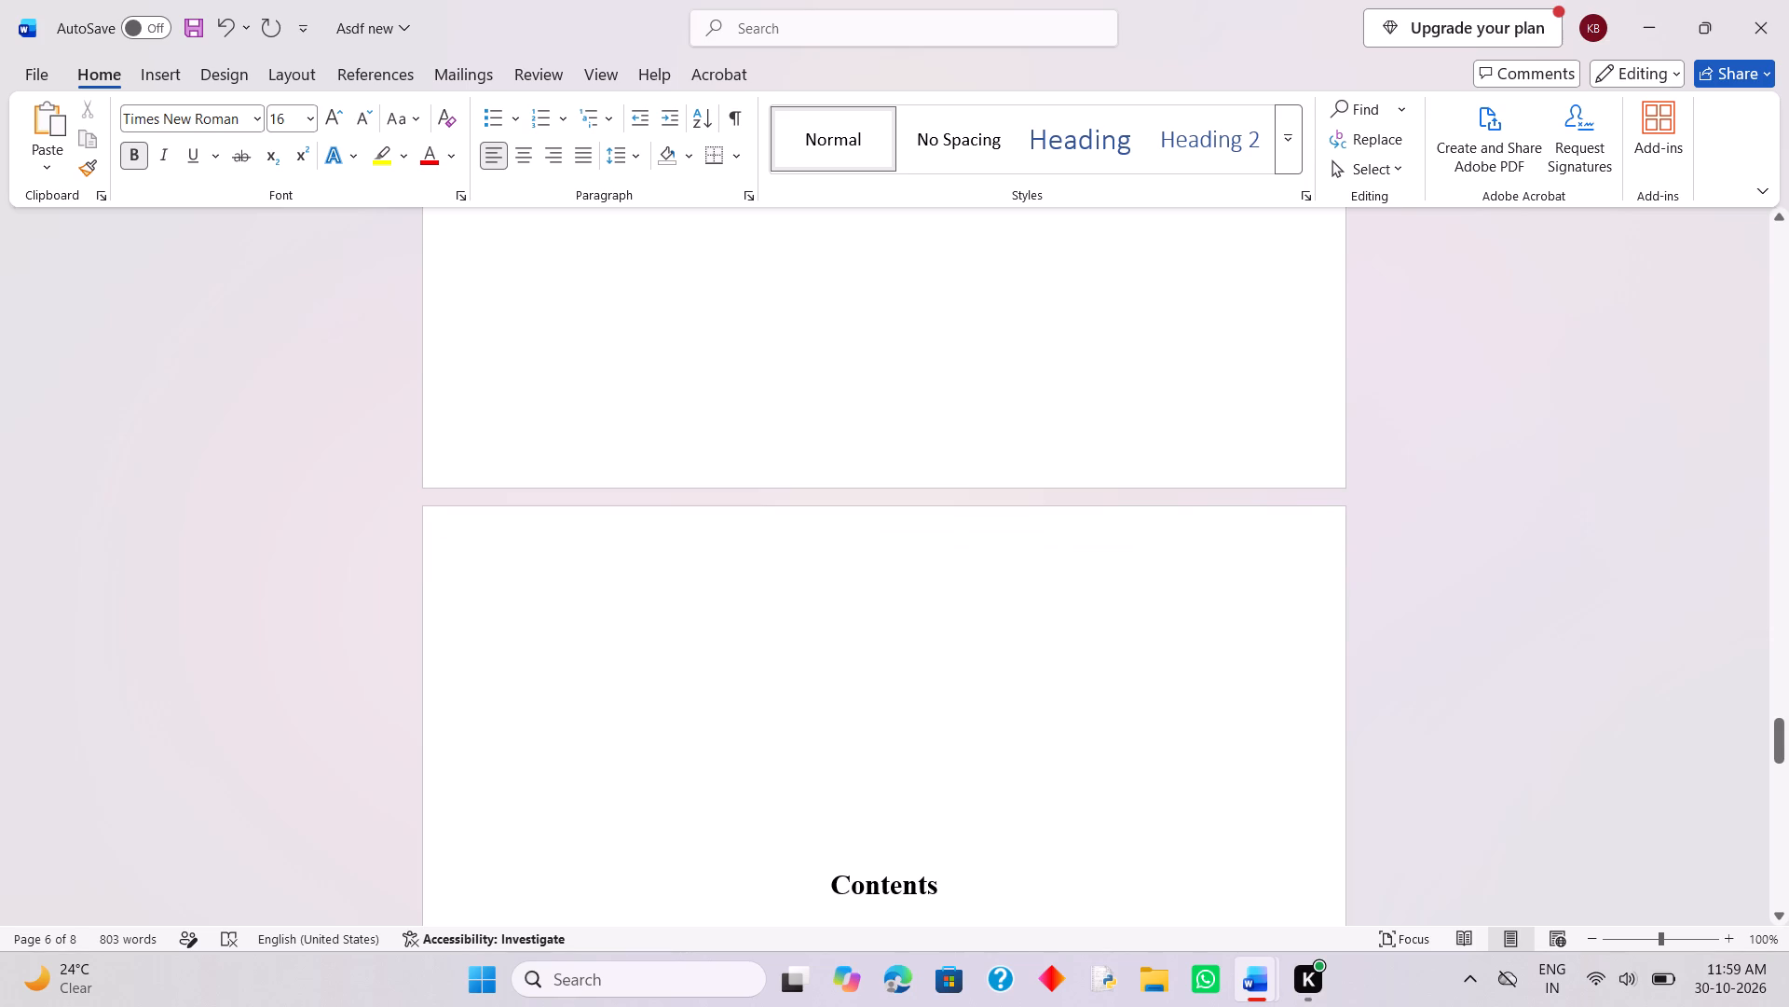
{"action": "left_click", "coordinate": [853, 821]}
{"action": "key", "text": "BackSpace"}
{"action": "key", "text": "BackSpace"}
{"action": "key", "text": "BackSpace"}
{"action": "key", "text": "BackSpace"}
{"action": "key", "text": "BackSpace"}
{"action": "key", "text": "BackSpace"}
{"action": "key", "text": "BackSpace"}
{"action": "key", "text": "BackSpace"}
{"action": "key", "text": "BackSpace"}
{"action": "key", "text": "BackSpace"}
{"action": "key", "text": "BackSpace"}
{"action": "key", "text": "BackSpace"}
{"action": "key", "text": "BackSpace"}
{"action": "key", "text": "BackSpace"}
{"action": "key", "text": "BackSpace"}
{"action": "key", "text": "BackSpace"}
{"action": "key", "text": "BackSpace"}
{"action": "key", "text": "BackSpace"}
{"action": "key", "text": "BackSpace"}
{"action": "key", "text": "BackSpace"}
{"action": "key", "text": "BackSpace"}
{"action": "key", "text": "BackSpace"}
{"action": "key", "text": "BackSpace"}
{"action": "key", "text": "BackSpace"}
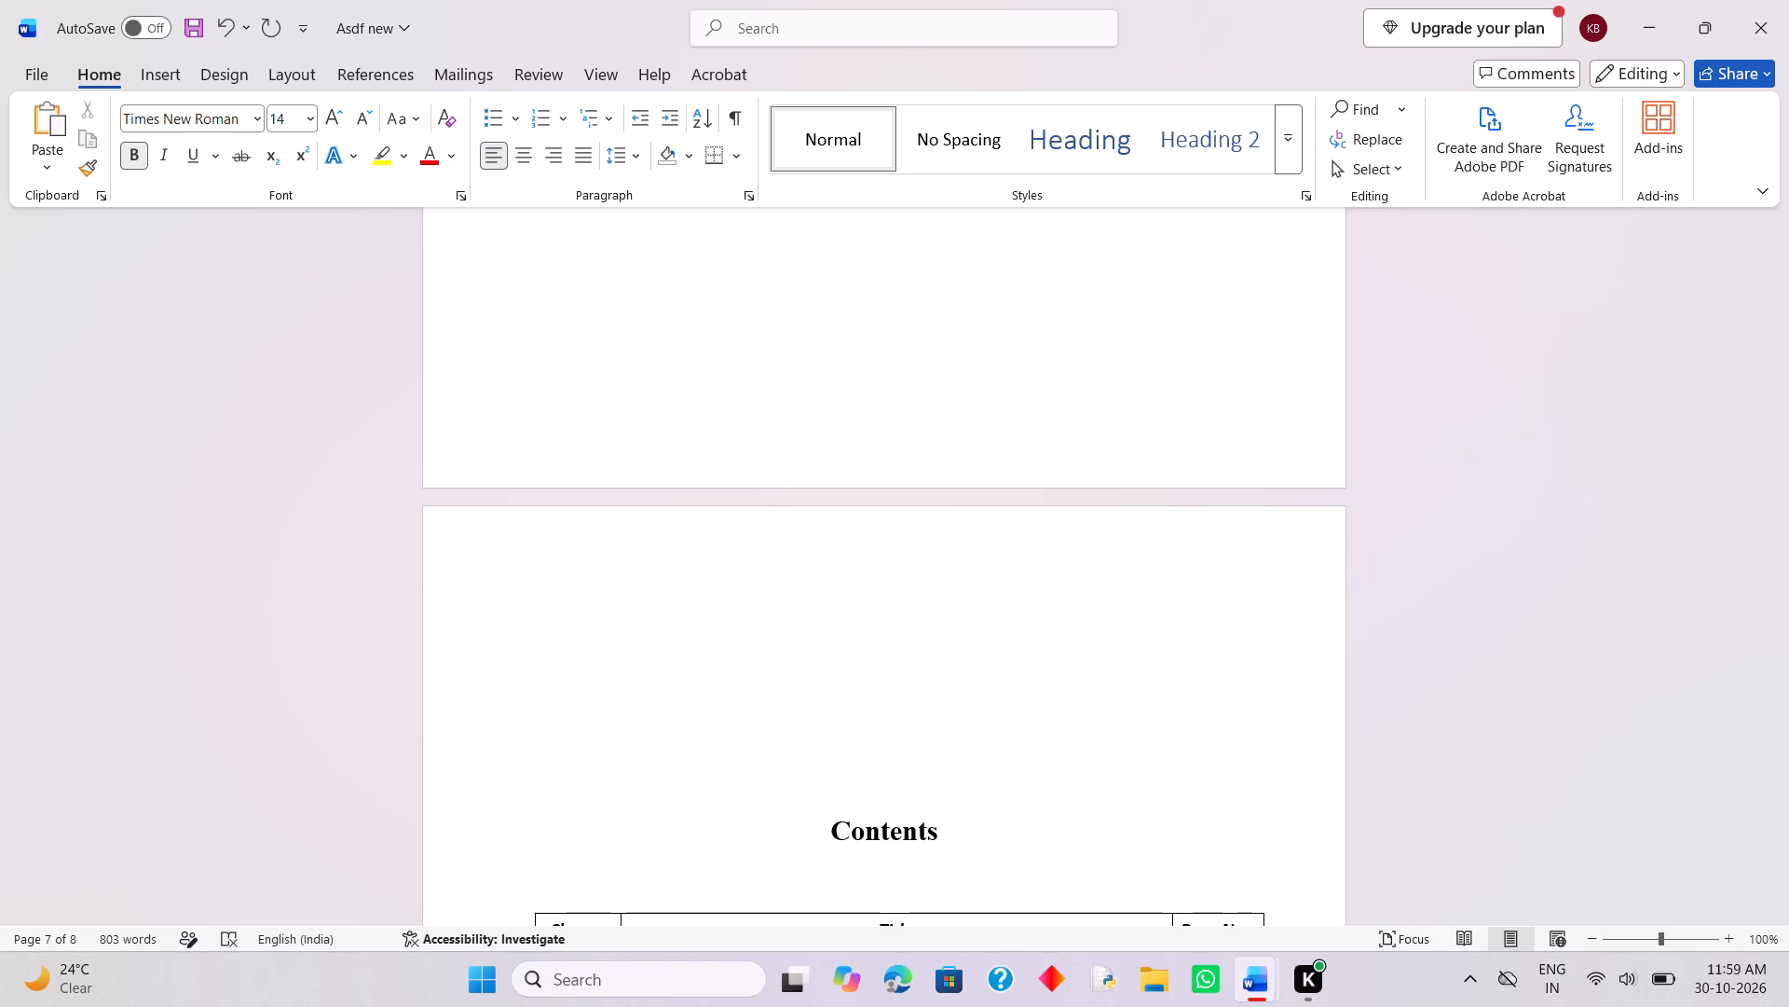
{"action": "key", "text": "ctrl+BackSpace"}
{"action": "key", "text": "ctrl+BackSpace"}
{"action": "key", "text": "ctrl+BackSpace"}
{"action": "key", "text": "ctrl+BackSpace"}
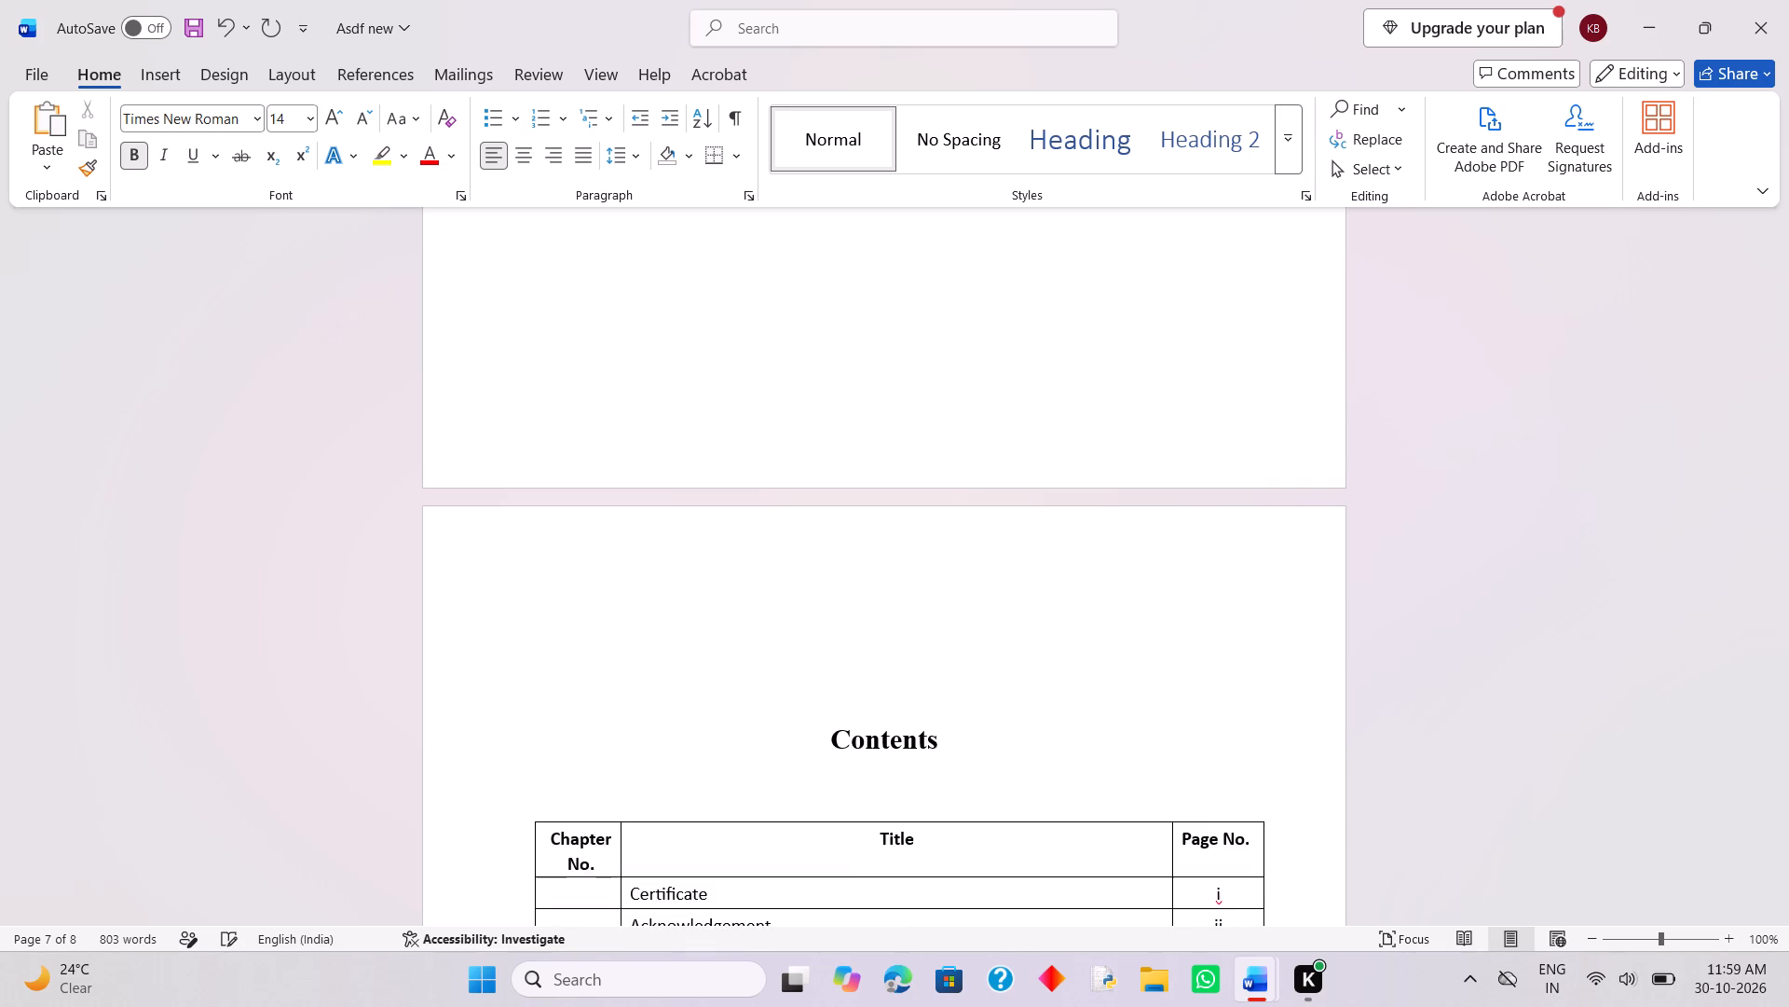
{"action": "key", "text": "ctrl+BackSpace"}
{"action": "key", "text": "ctrl+BackSpace"}
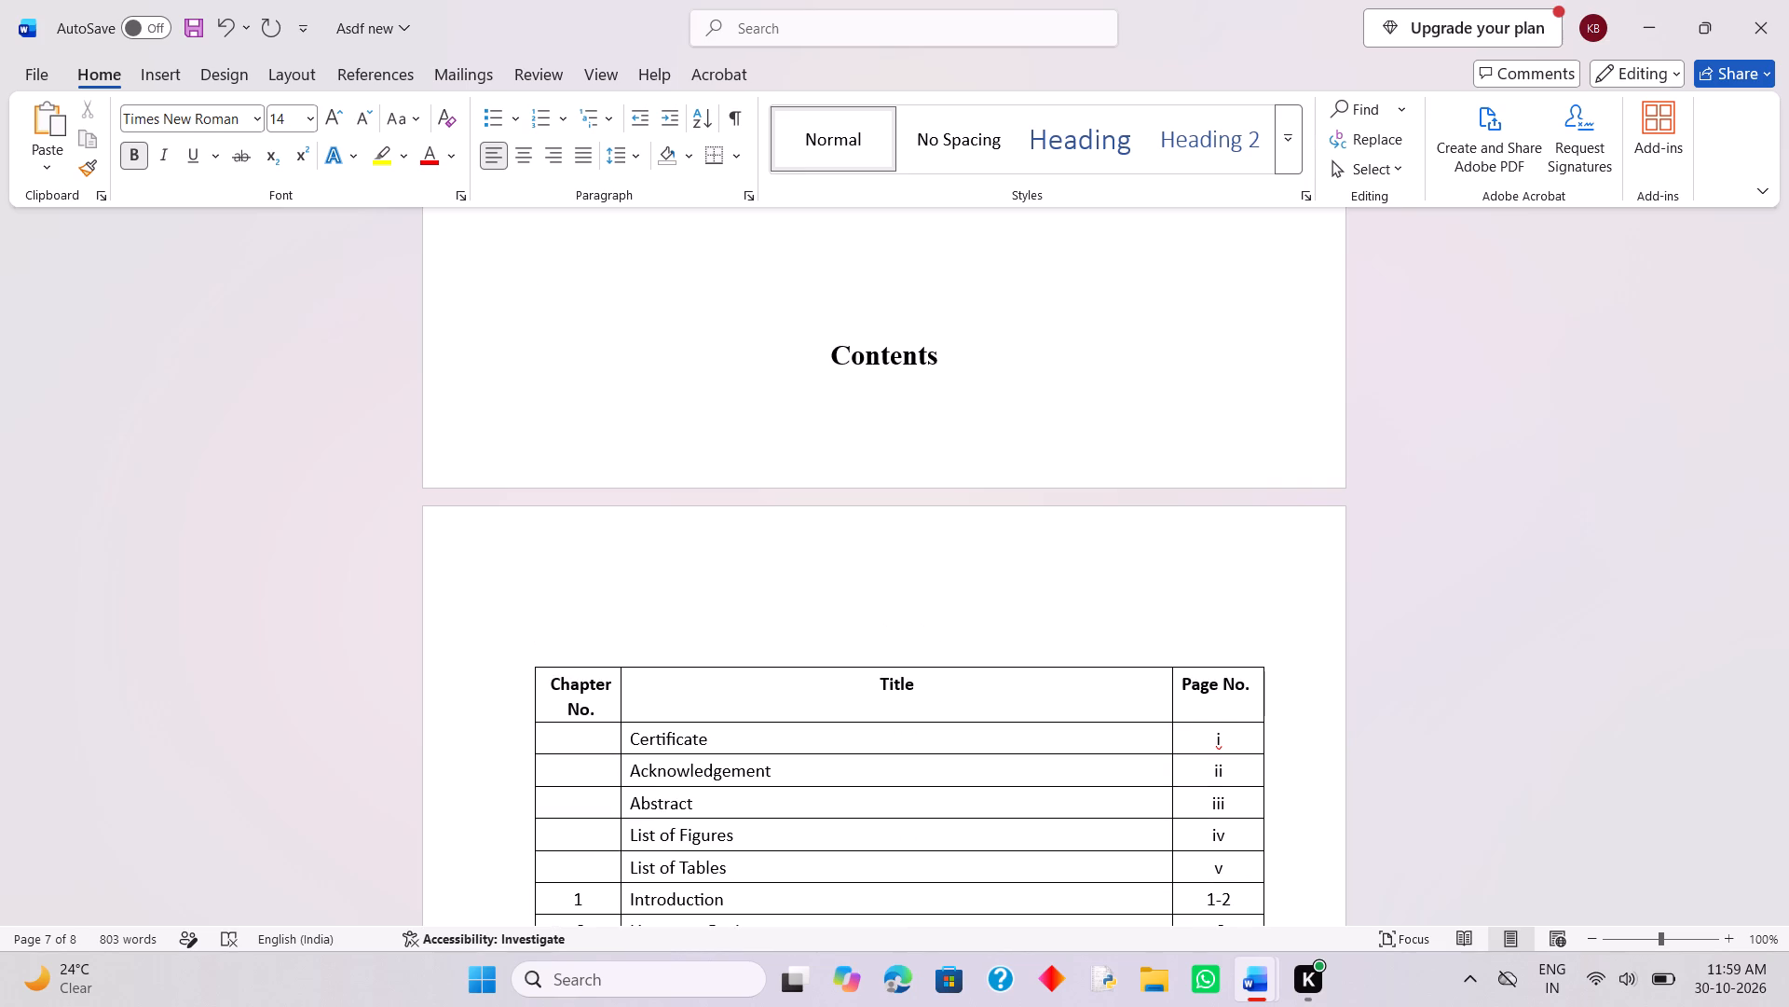
{"action": "key", "text": "Return"}
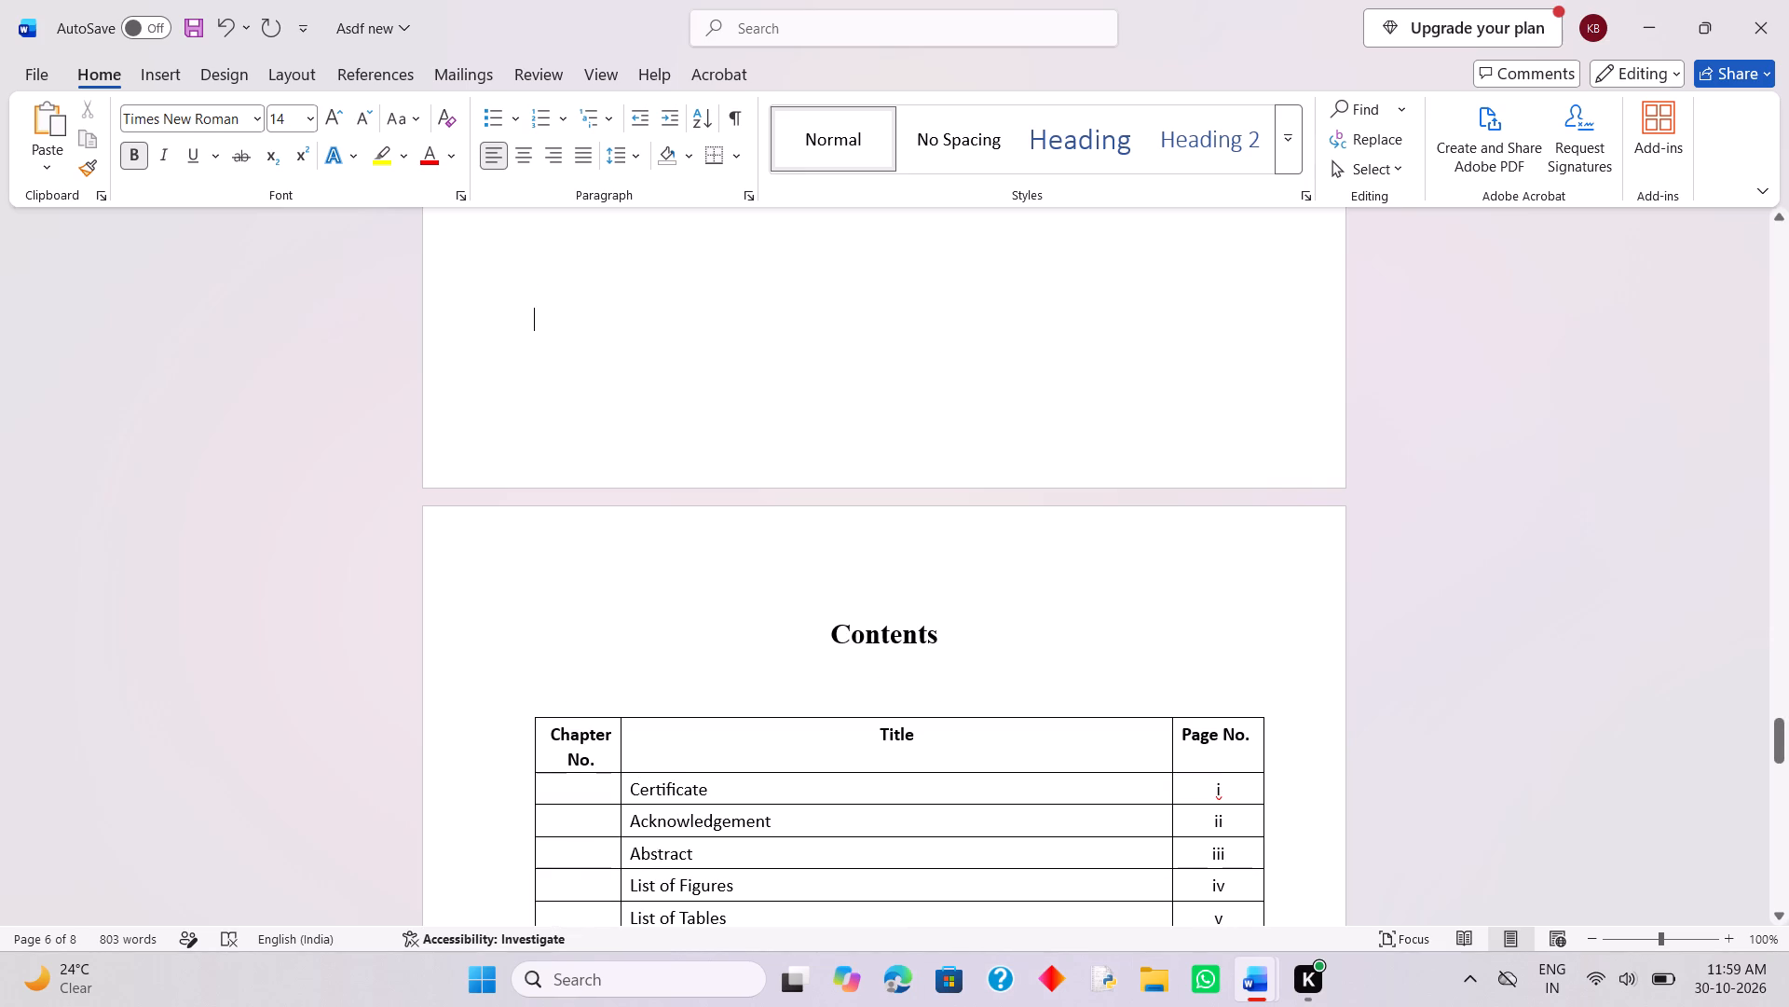
Check the Contents table's chapter entries against the chapter headings and page numbers in the k final report document, from Introduction through Scope.
{"action": "scroll", "coordinate": [995, 676], "scroll_direction": "down", "scroll_amount": 1}
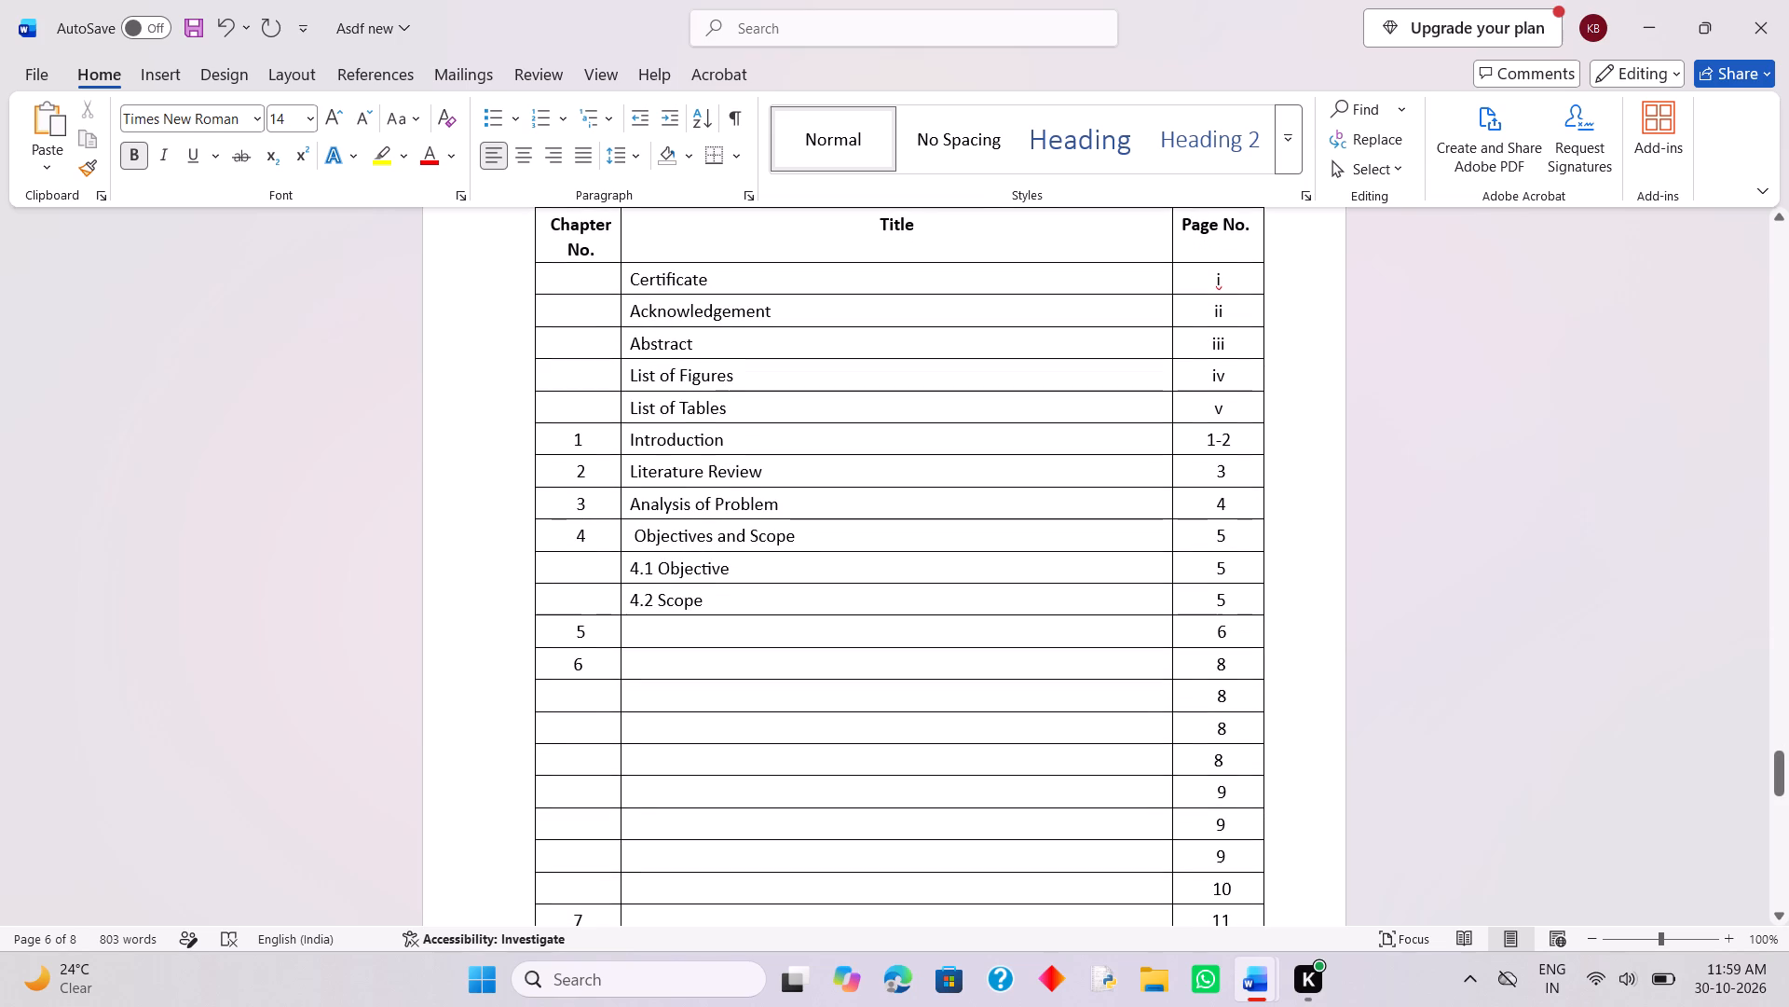
{"action": "scroll", "coordinate": [995, 676], "scroll_direction": "down", "scroll_amount": 4}
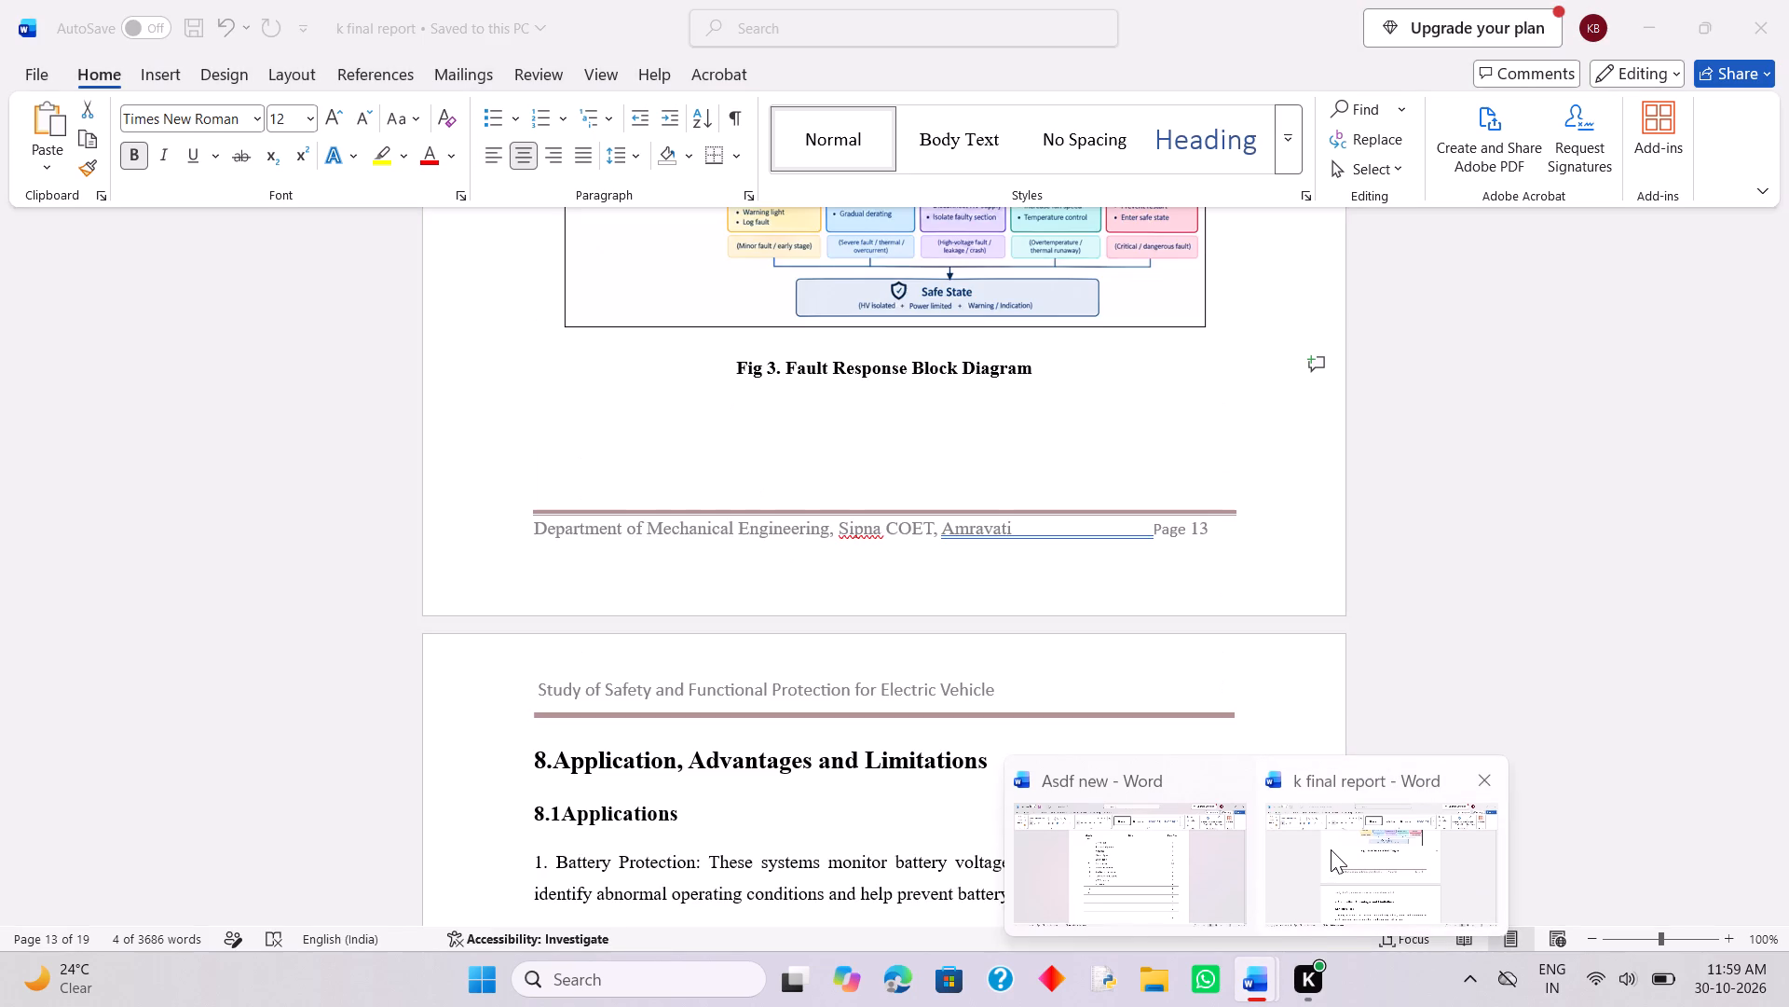
{"action": "left_click", "coordinate": [1331, 849]}
{"action": "scroll", "coordinate": [1149, 540], "scroll_direction": "up", "scroll_amount": 7}
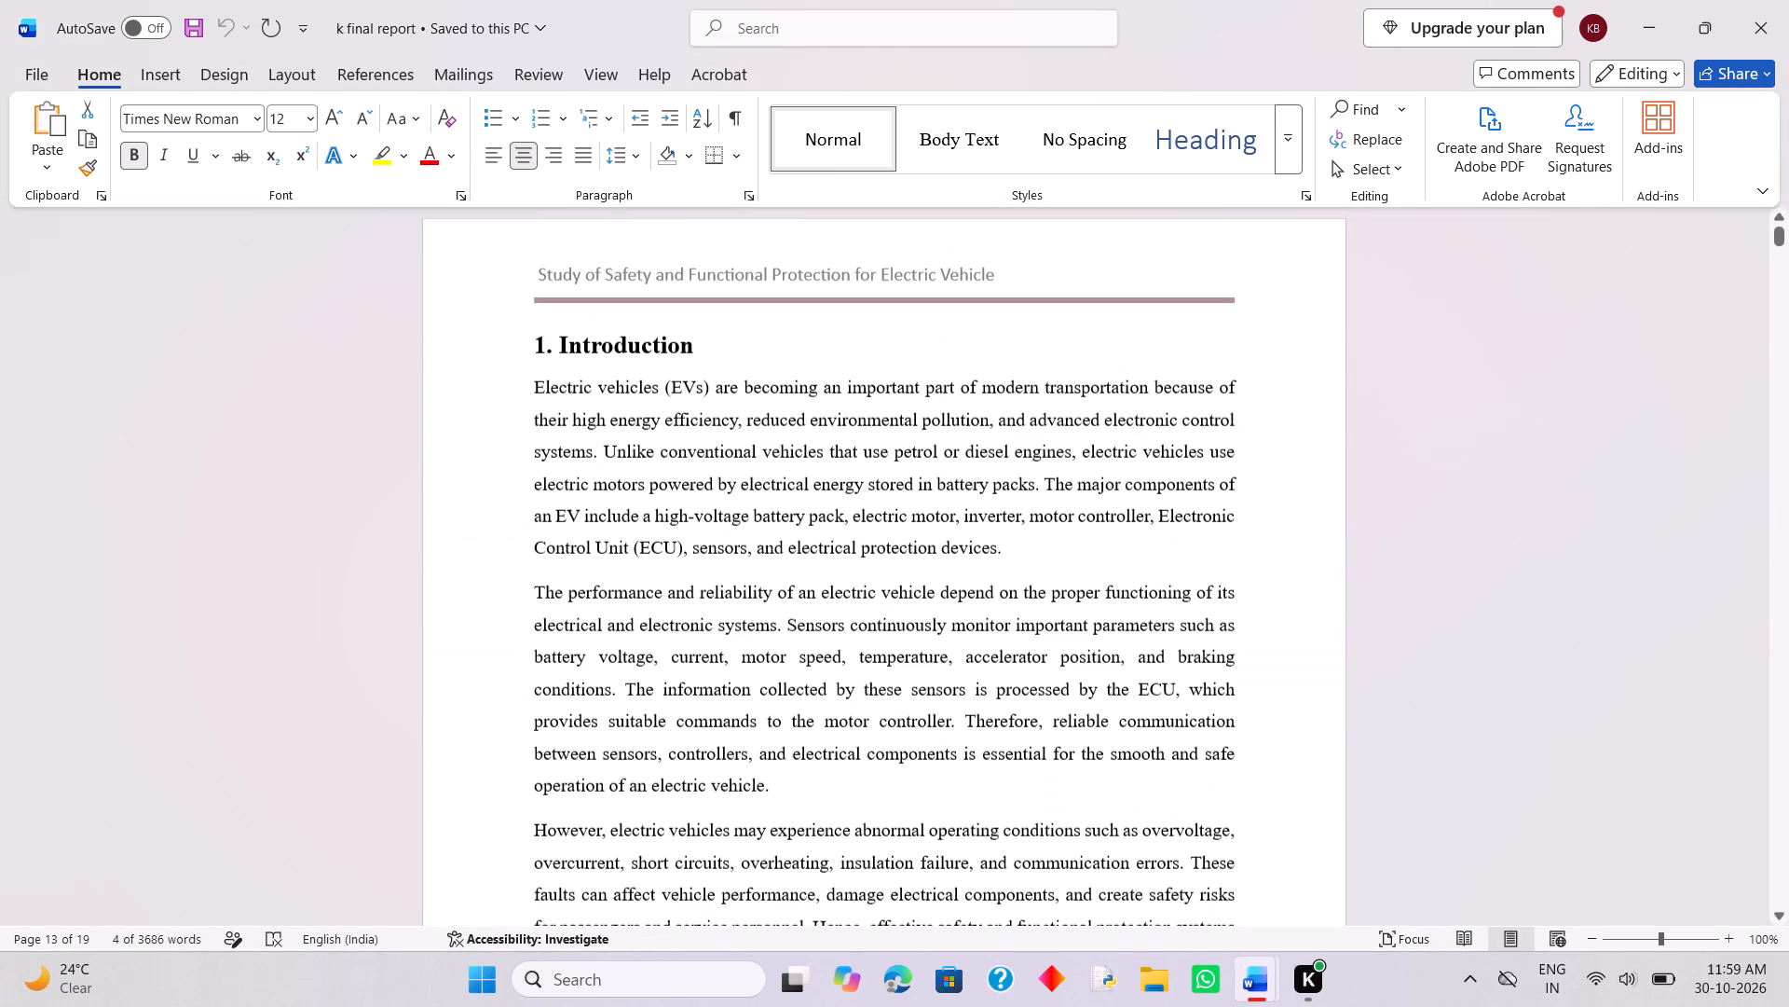
{"action": "left_click", "coordinate": [1149, 540]}
{"action": "scroll", "coordinate": [1149, 540], "scroll_direction": "down", "scroll_amount": 1}
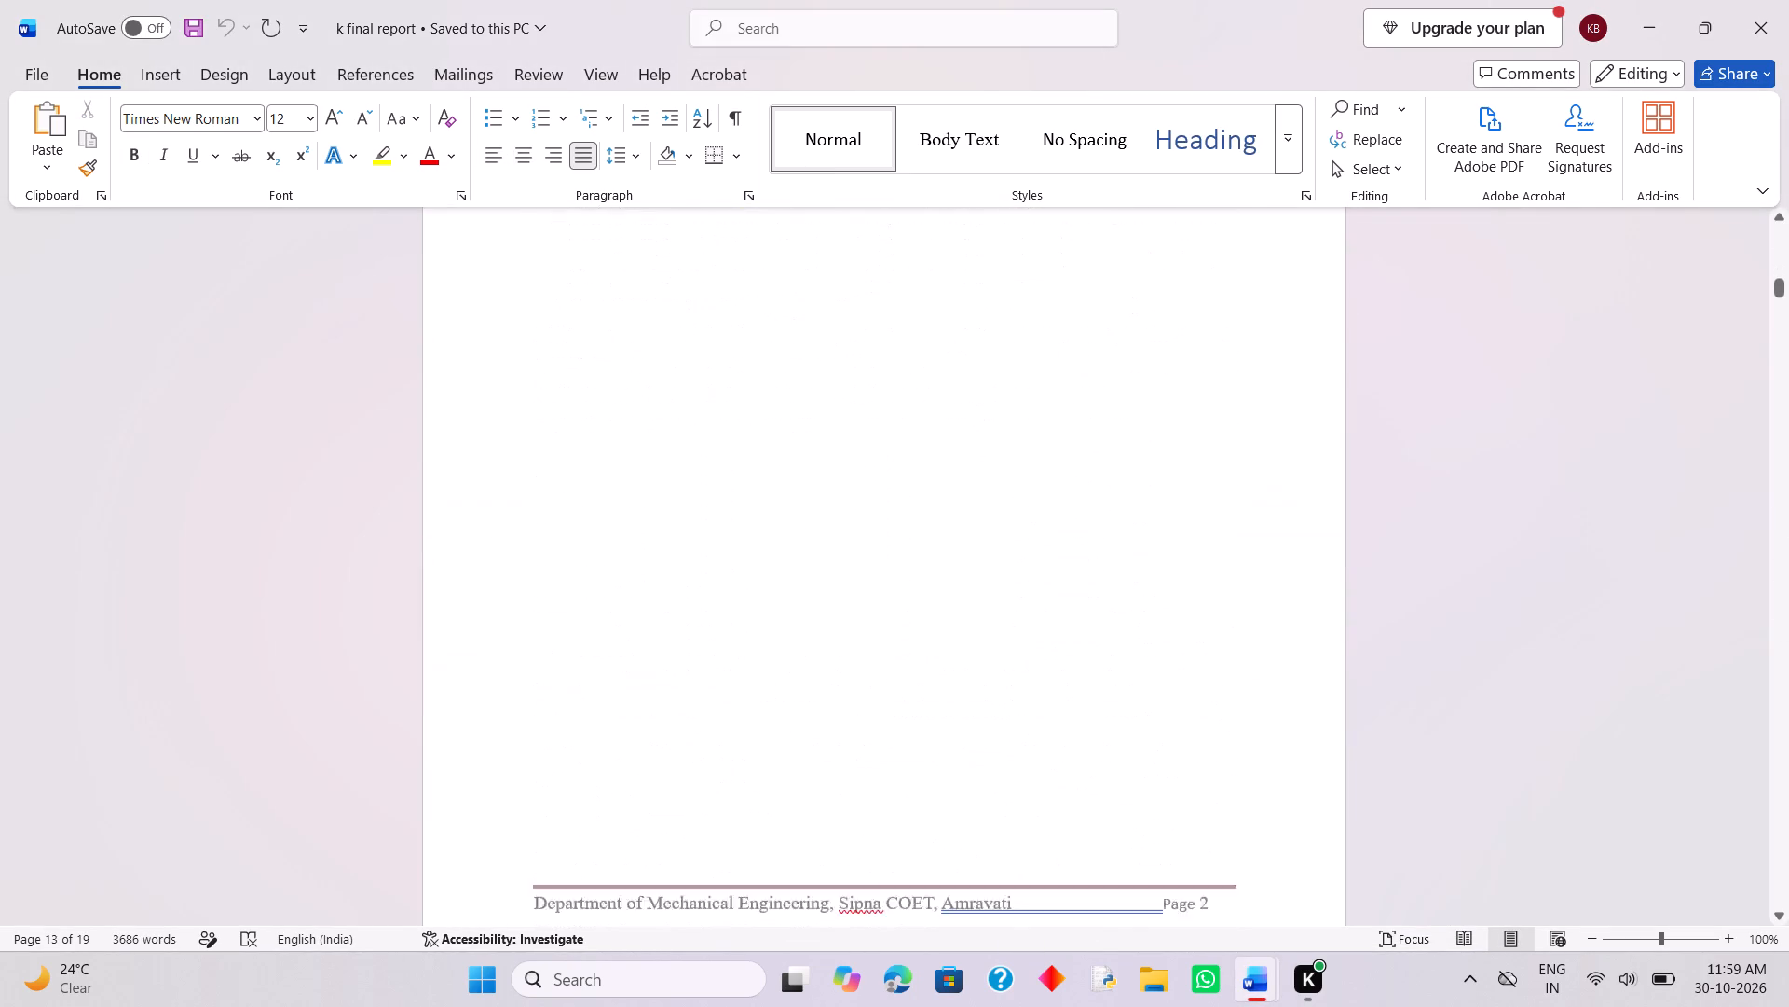
{"action": "scroll", "coordinate": [1149, 540], "scroll_direction": "down", "scroll_amount": 2}
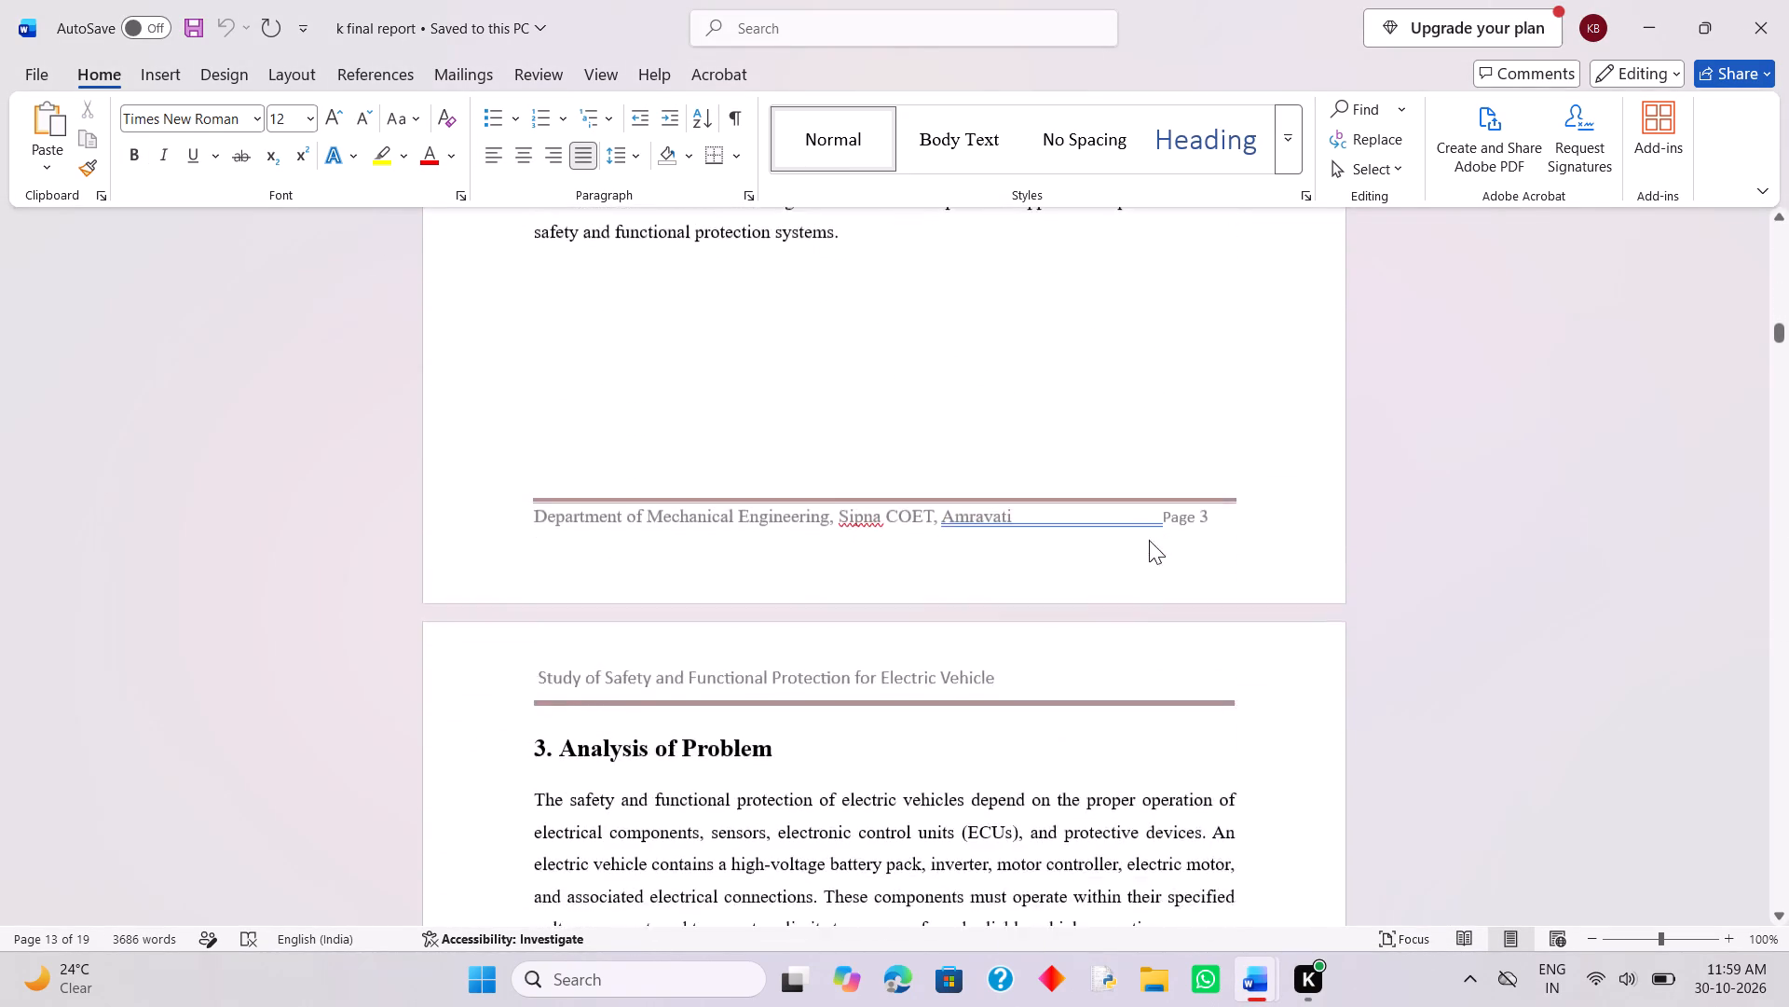
{"action": "scroll", "coordinate": [1149, 540], "scroll_direction": "down", "scroll_amount": 2}
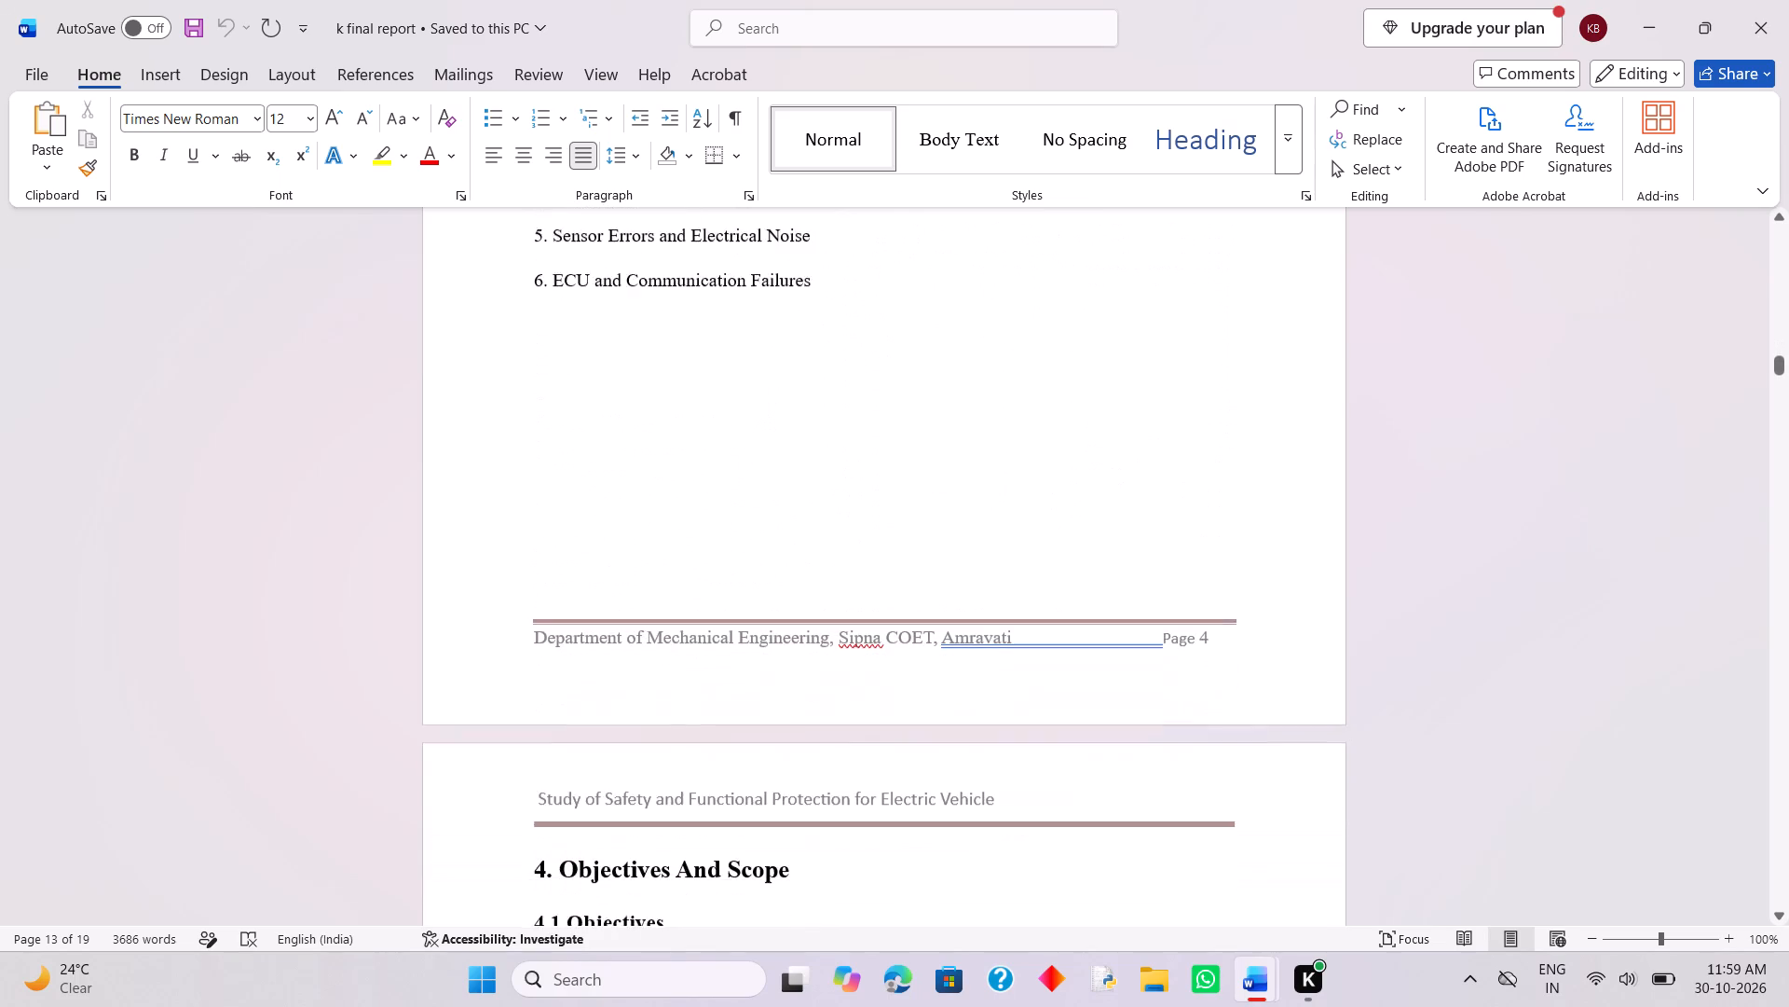
{"action": "scroll", "coordinate": [1149, 540], "scroll_direction": "down", "scroll_amount": 2}
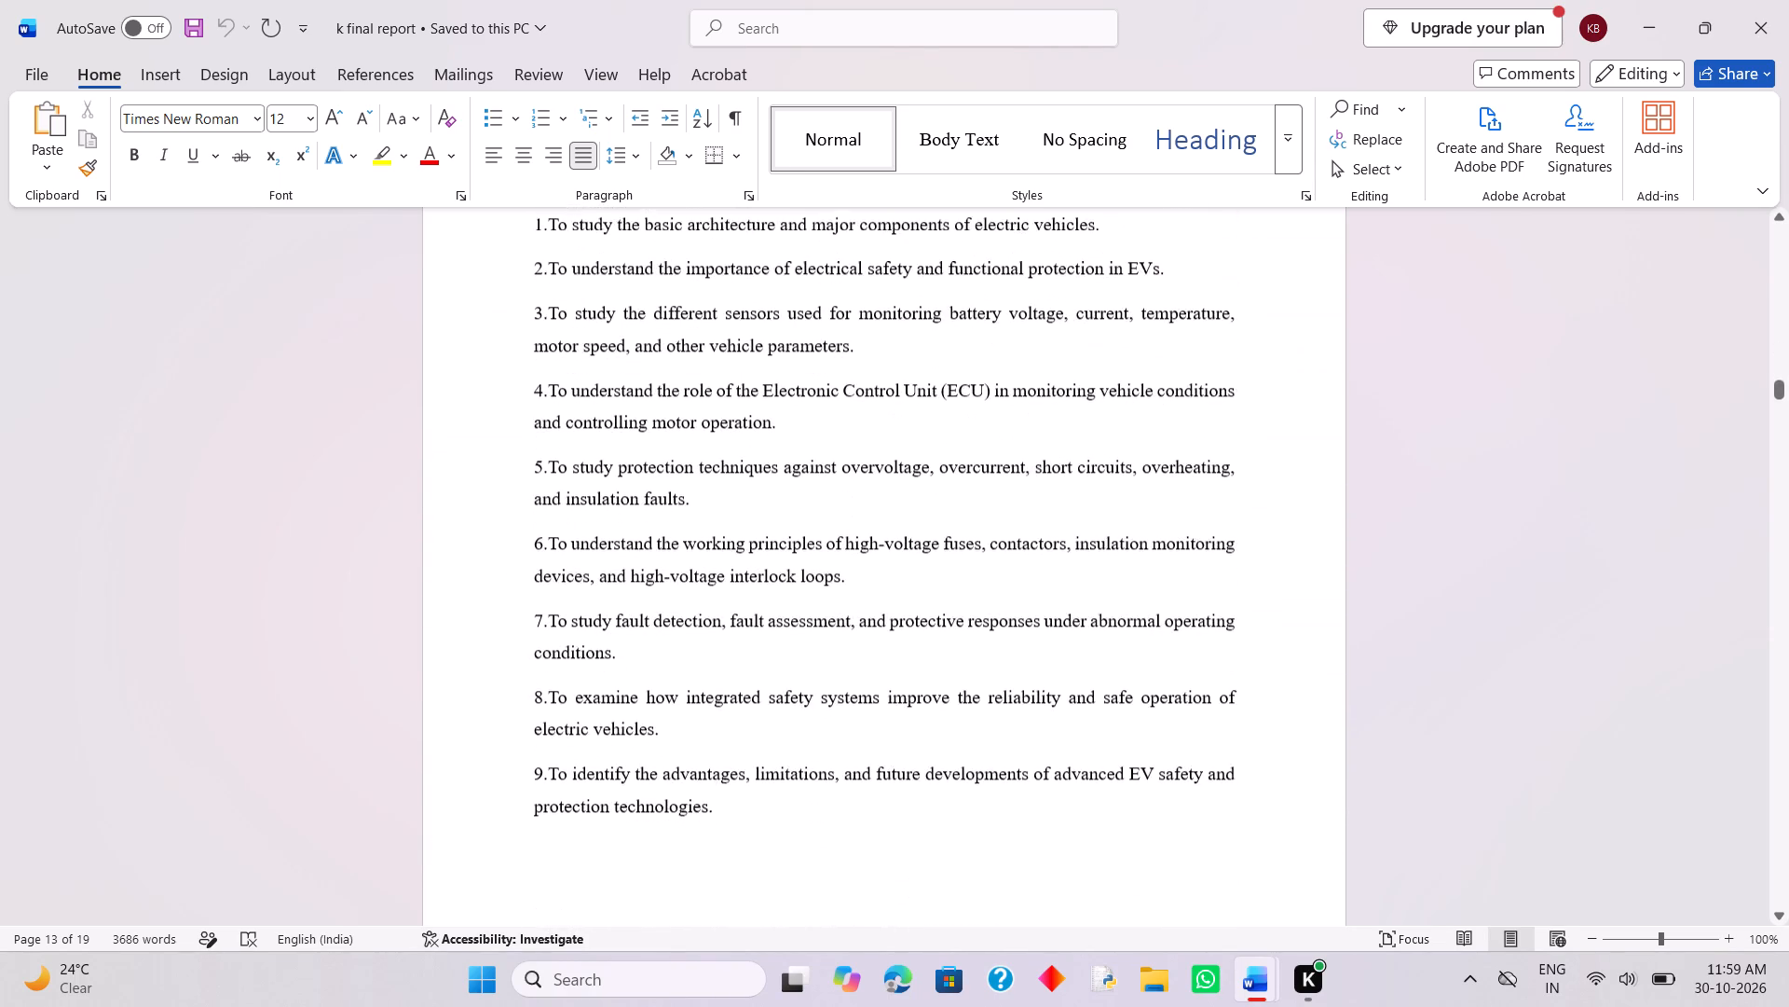
{"action": "scroll", "coordinate": [1149, 540], "scroll_direction": "down", "scroll_amount": 1}
{"action": "scroll", "coordinate": [1149, 540], "scroll_direction": "up", "scroll_amount": 1}
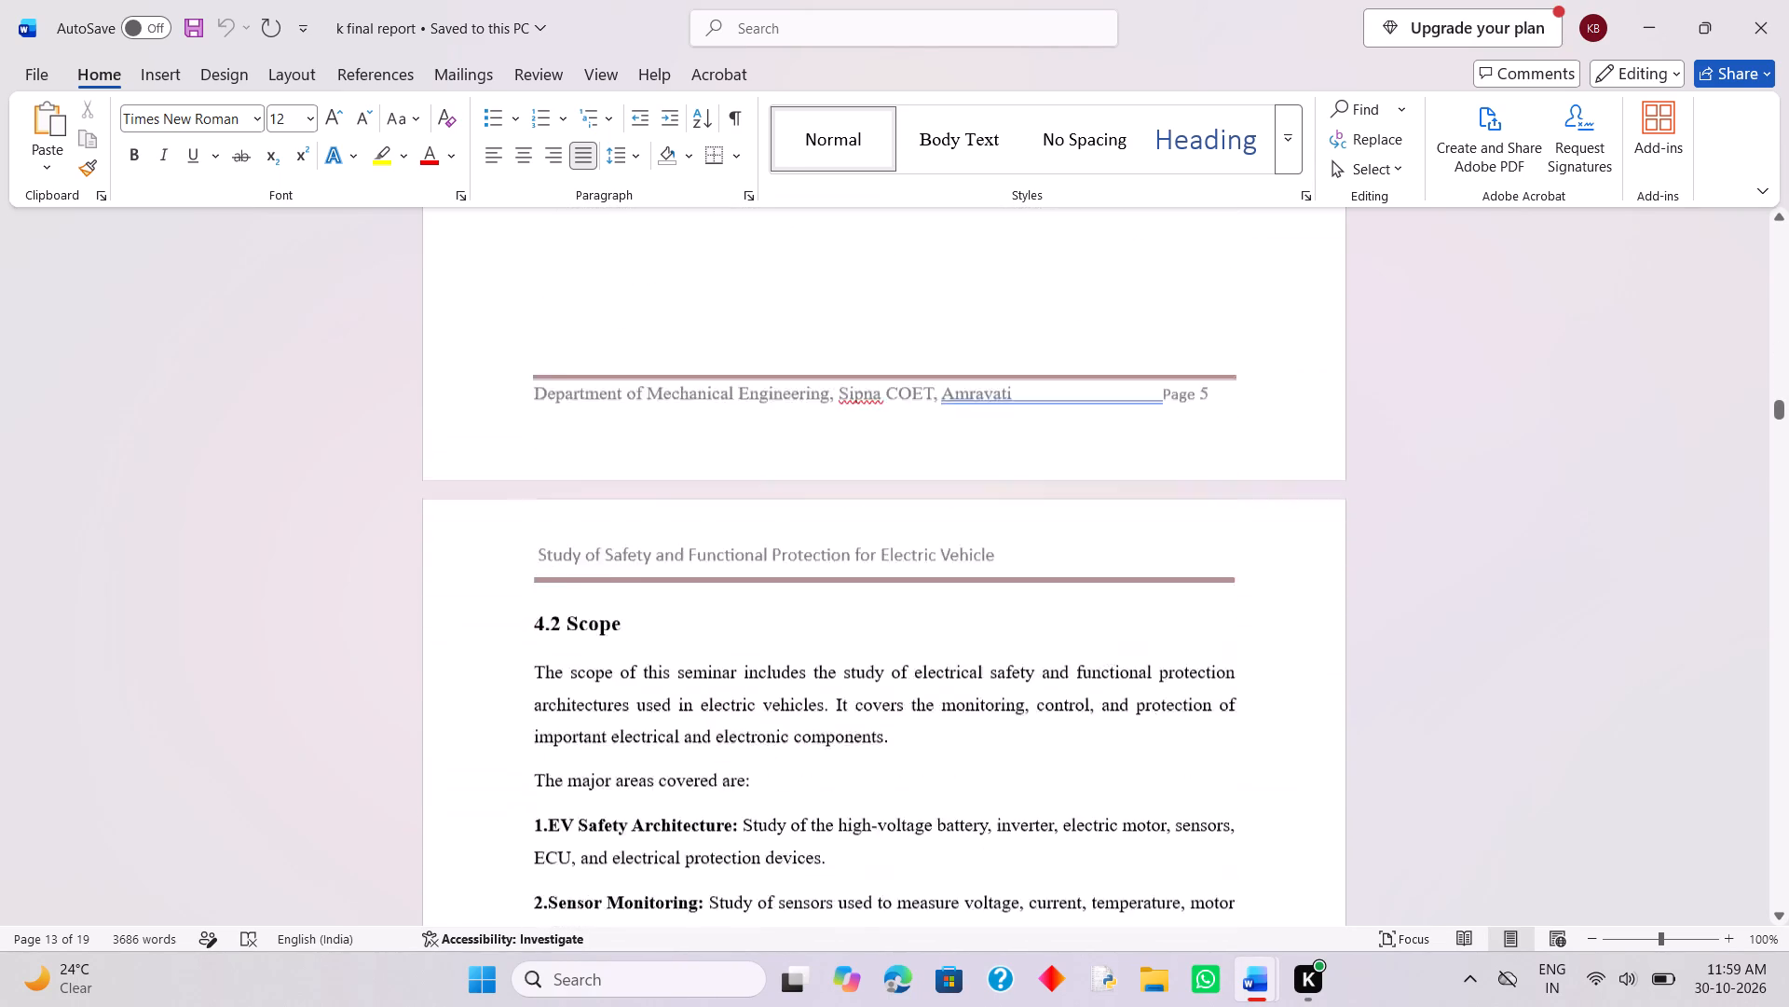
{"action": "scroll", "coordinate": [1149, 540], "scroll_direction": "up", "scroll_amount": 2}
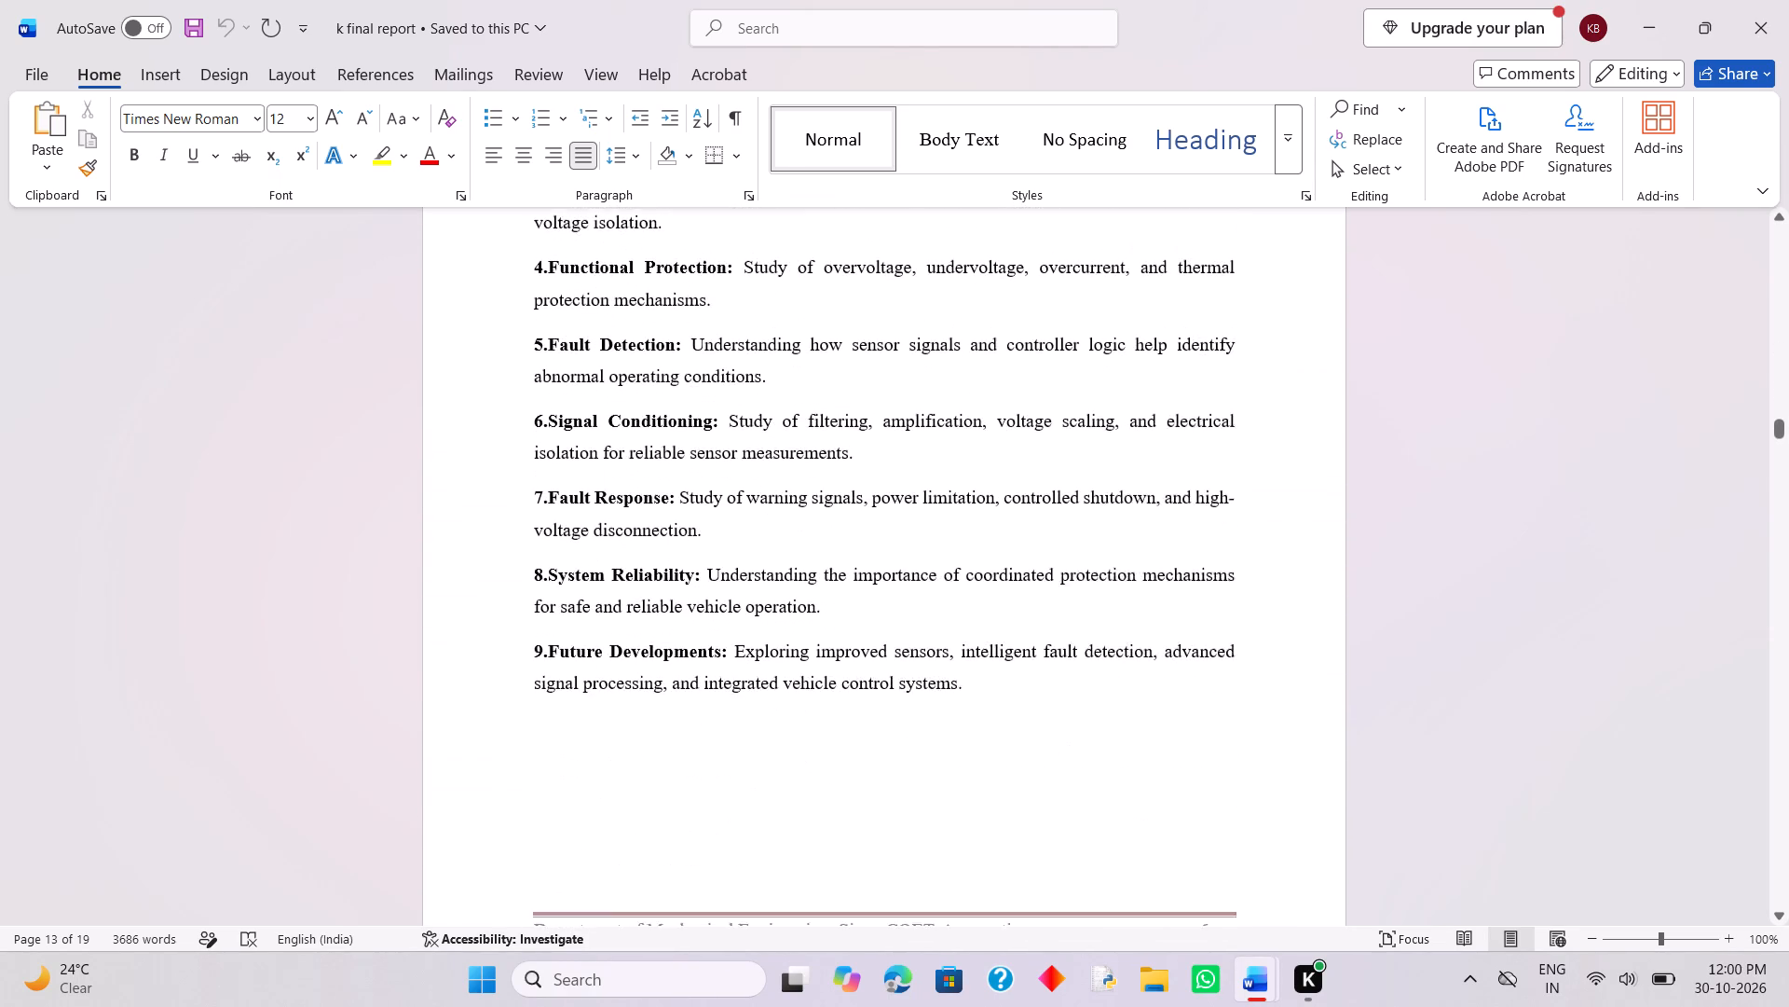
{"action": "scroll", "coordinate": [1149, 540], "scroll_direction": "up", "scroll_amount": 1}
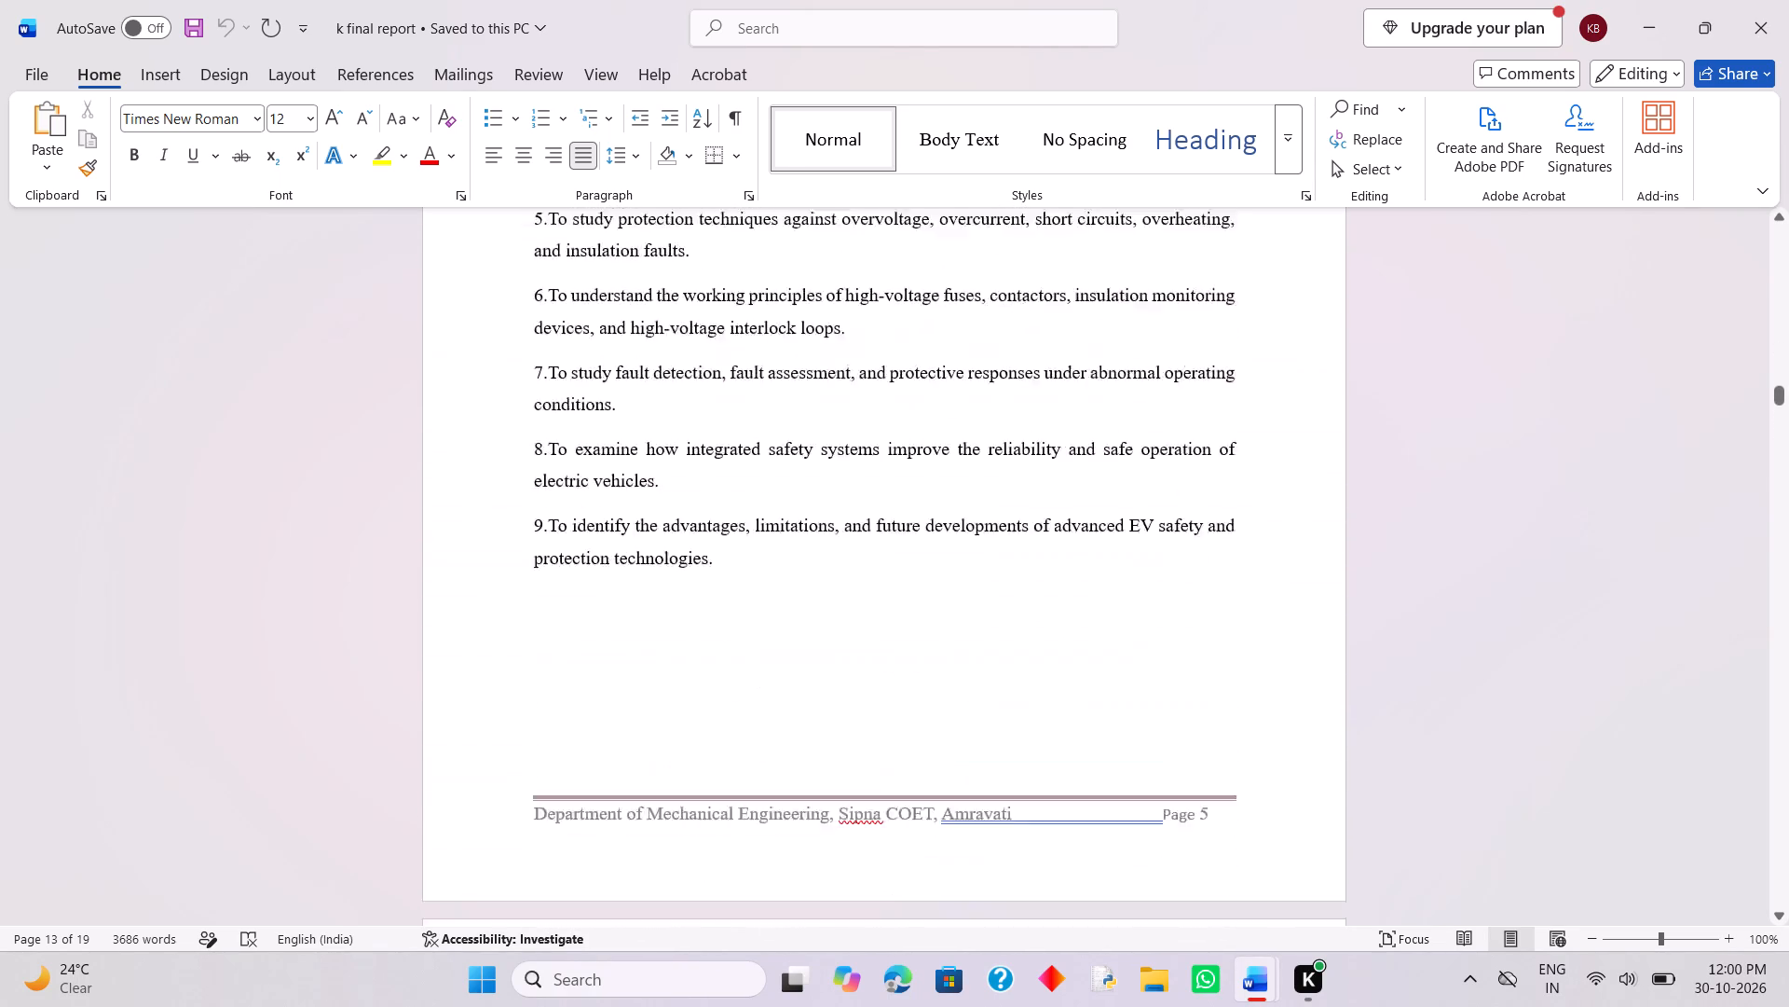
{"action": "scroll", "coordinate": [1149, 540], "scroll_direction": "up", "scroll_amount": 1}
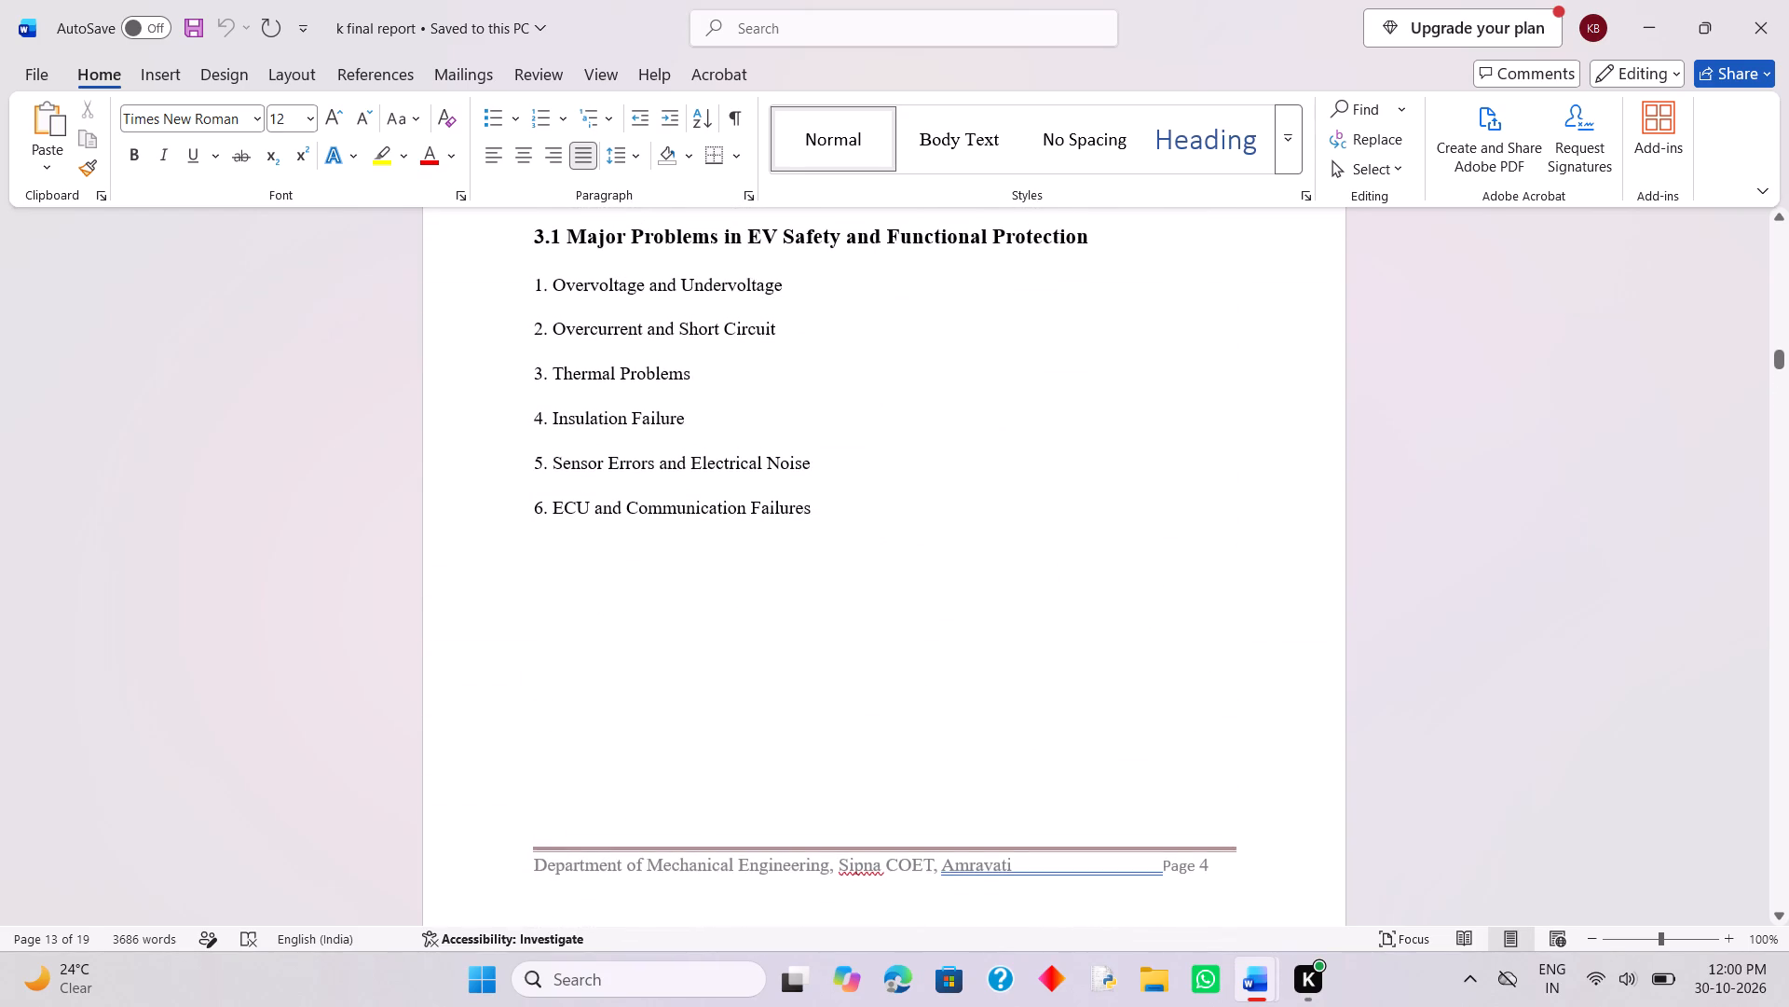
{"action": "scroll", "coordinate": [1149, 540], "scroll_direction": "up", "scroll_amount": 1}
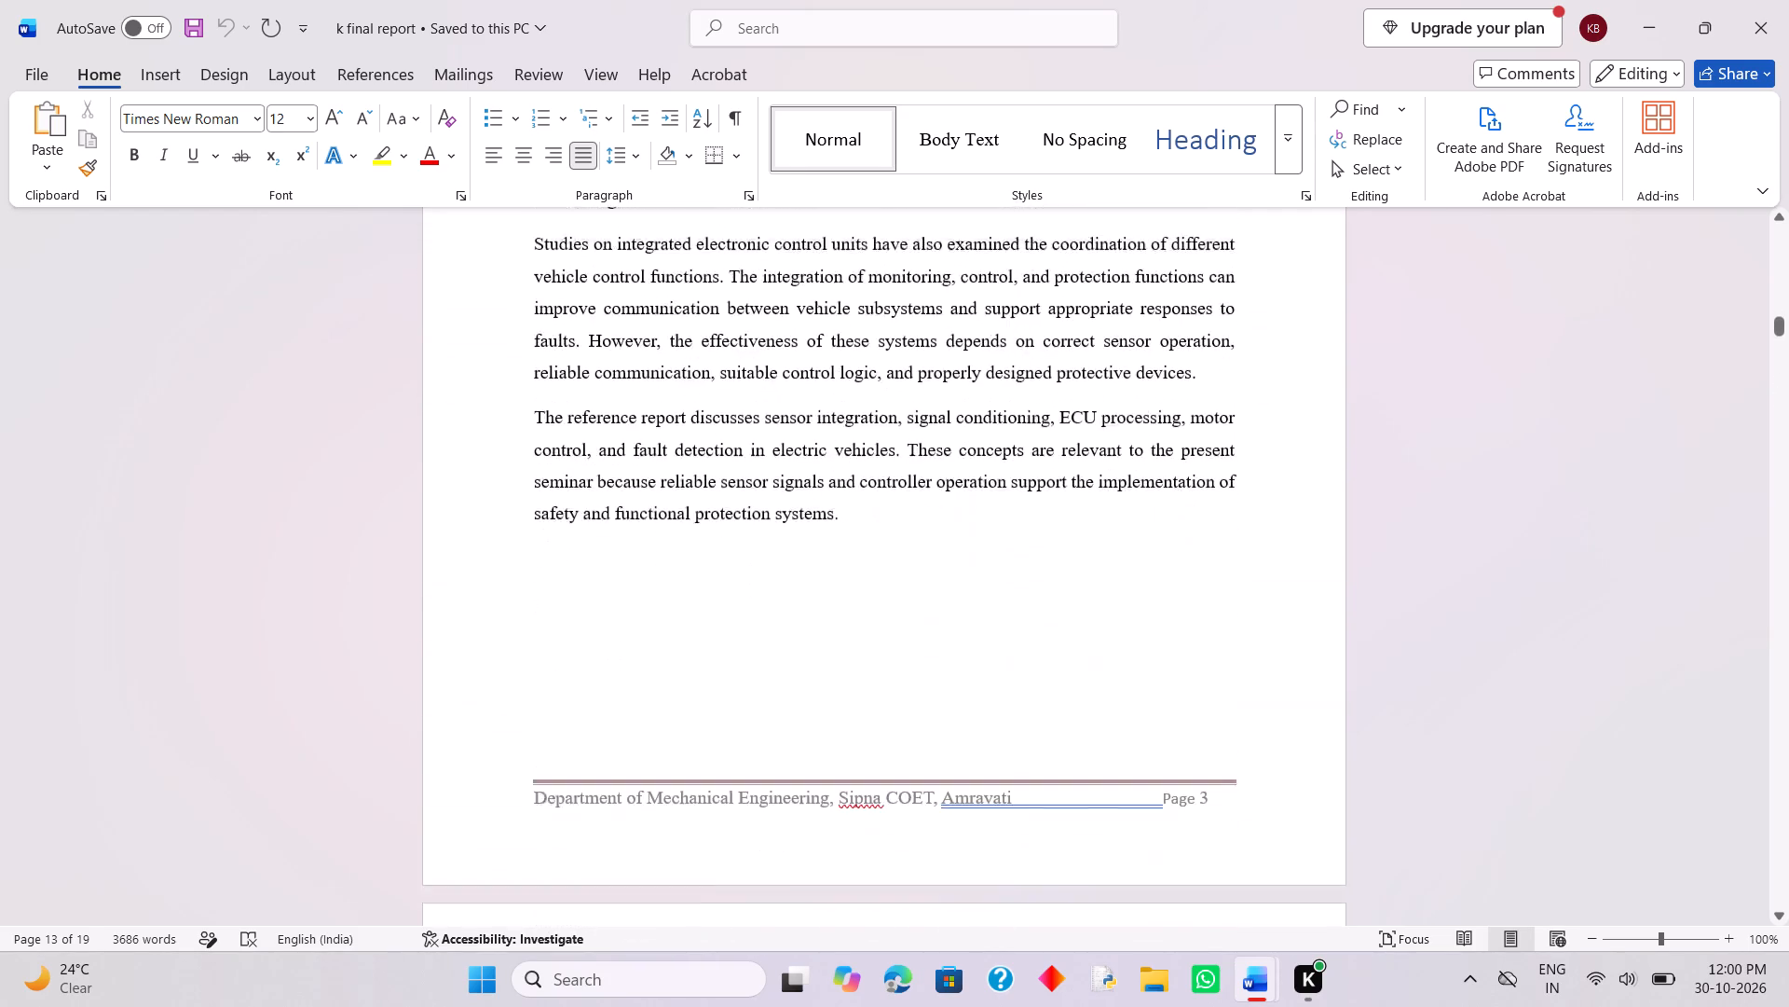
{"action": "scroll", "coordinate": [1149, 540], "scroll_direction": "up", "scroll_amount": 1}
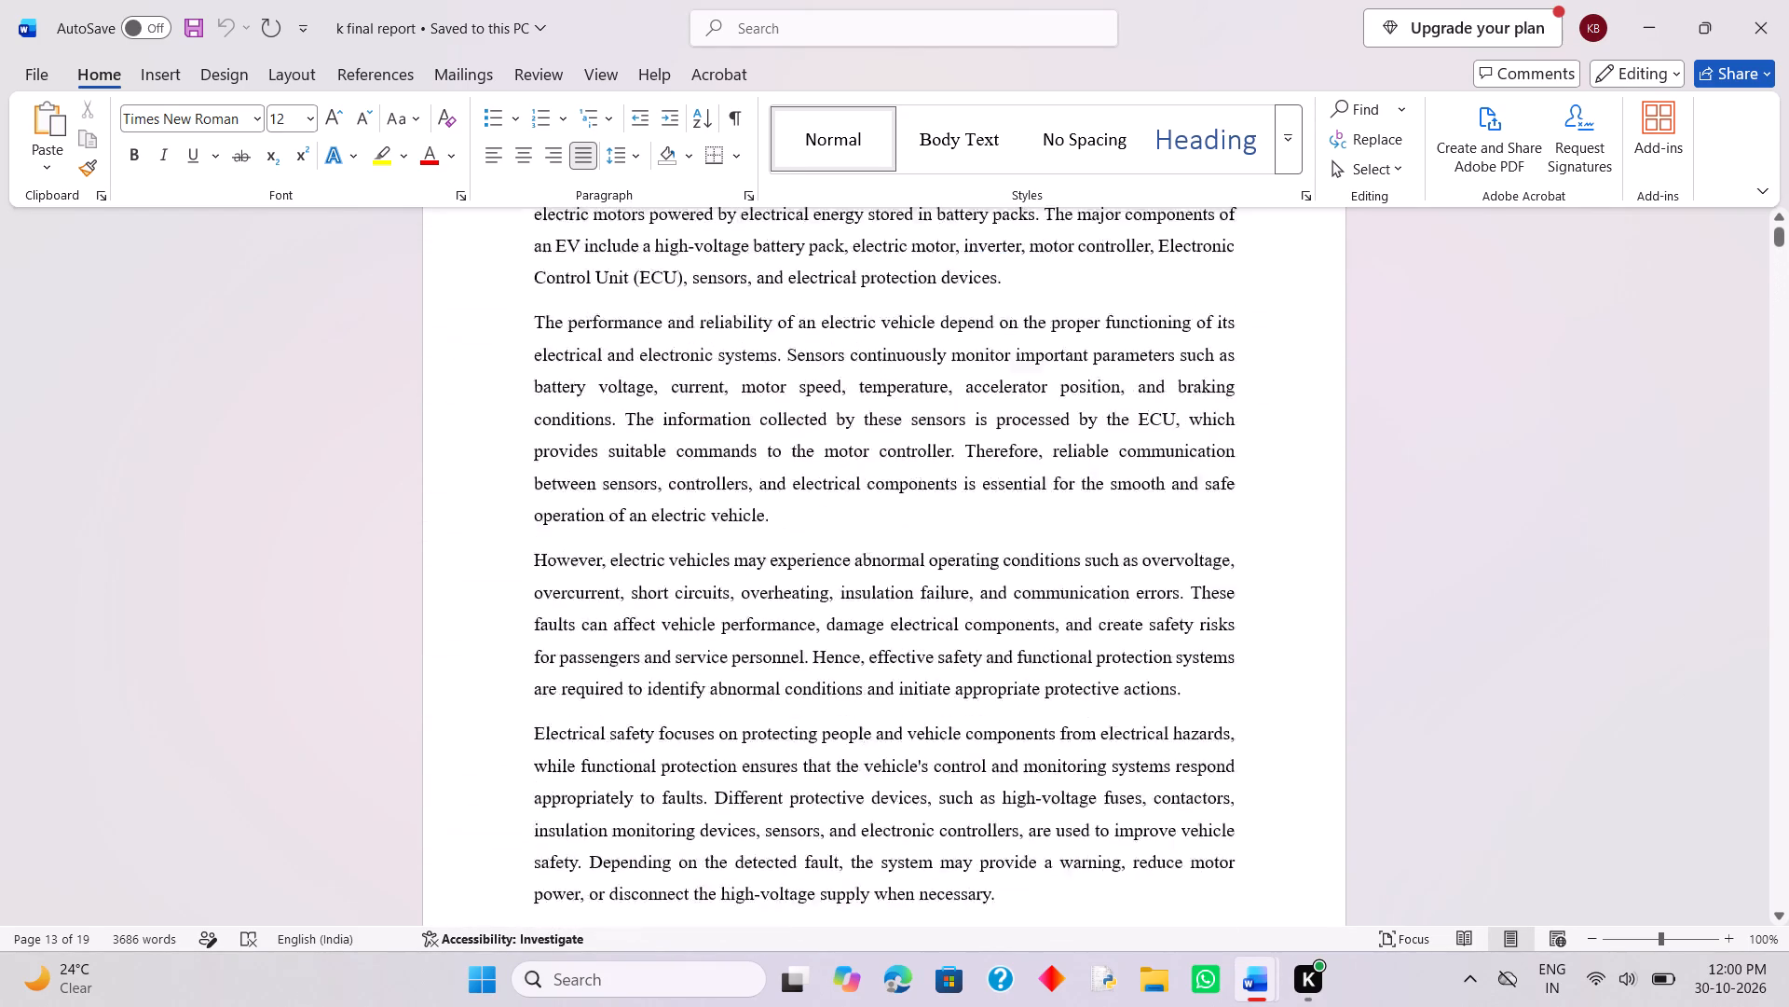
{"action": "scroll", "coordinate": [1149, 540], "scroll_direction": "up", "scroll_amount": 1}
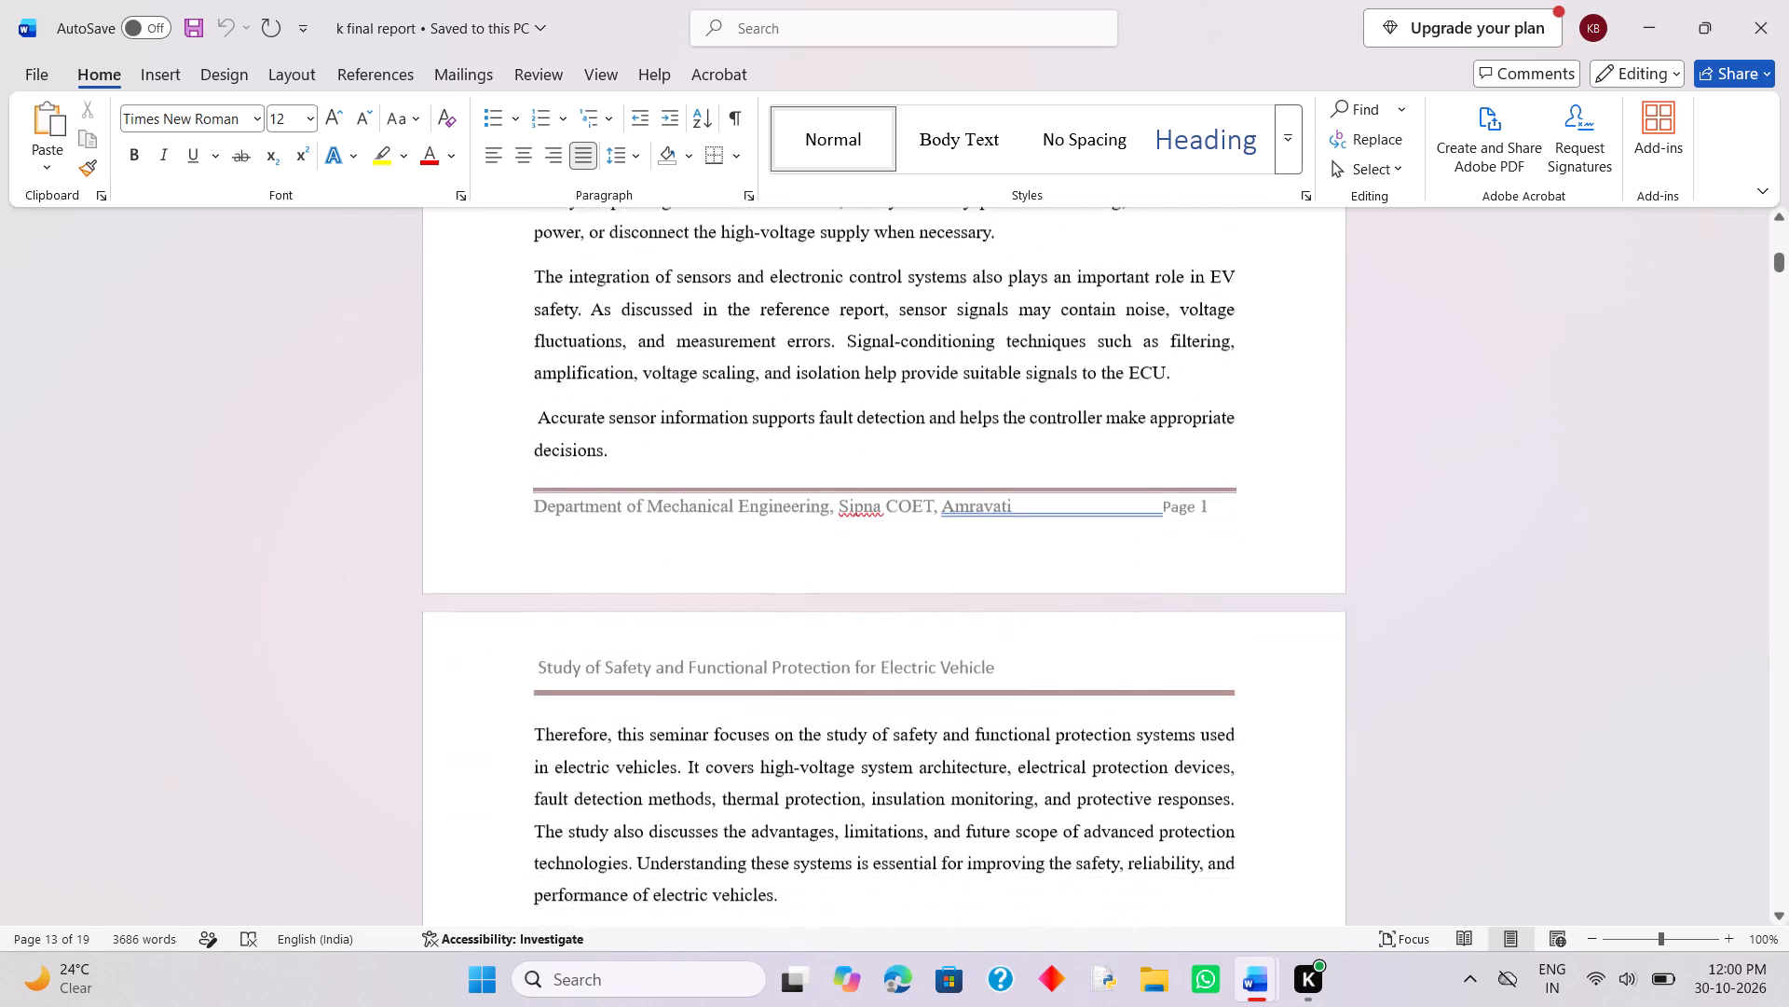
{"action": "scroll", "coordinate": [1149, 540], "scroll_direction": "up", "scroll_amount": 1}
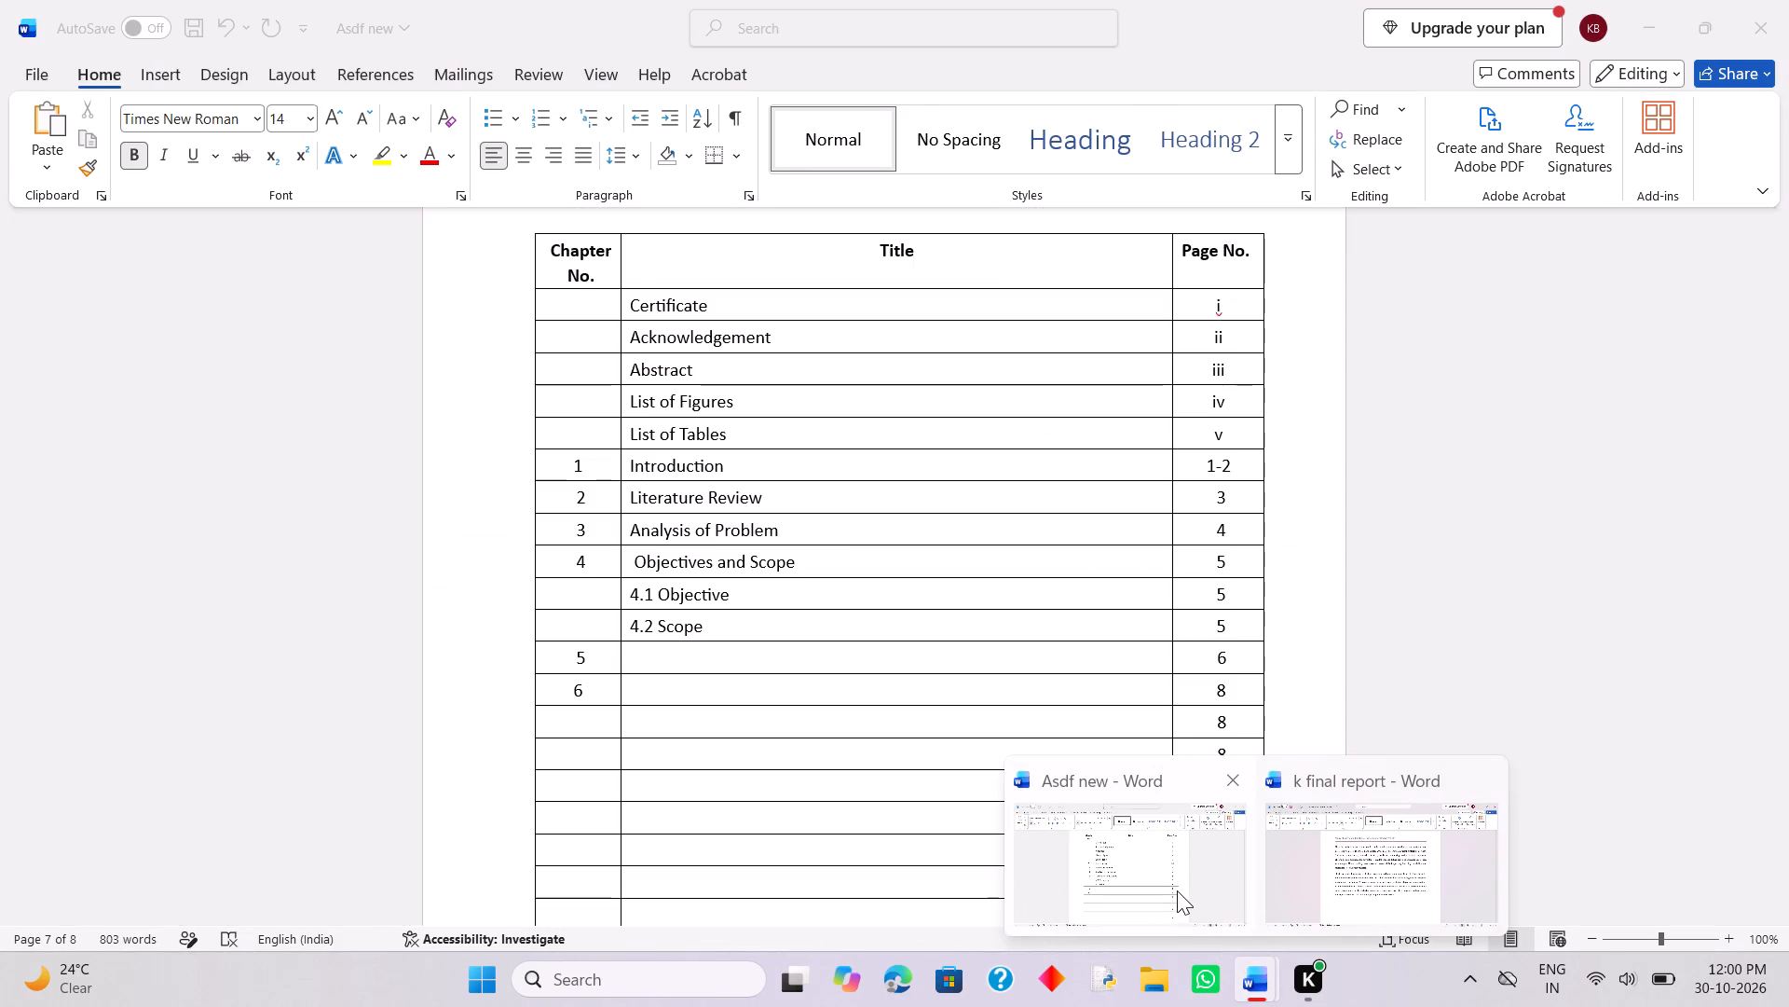
In the Asdf new Contents table, set the page number of 4.2 Scope to 6.
{"action": "left_click", "coordinate": [1177, 890]}
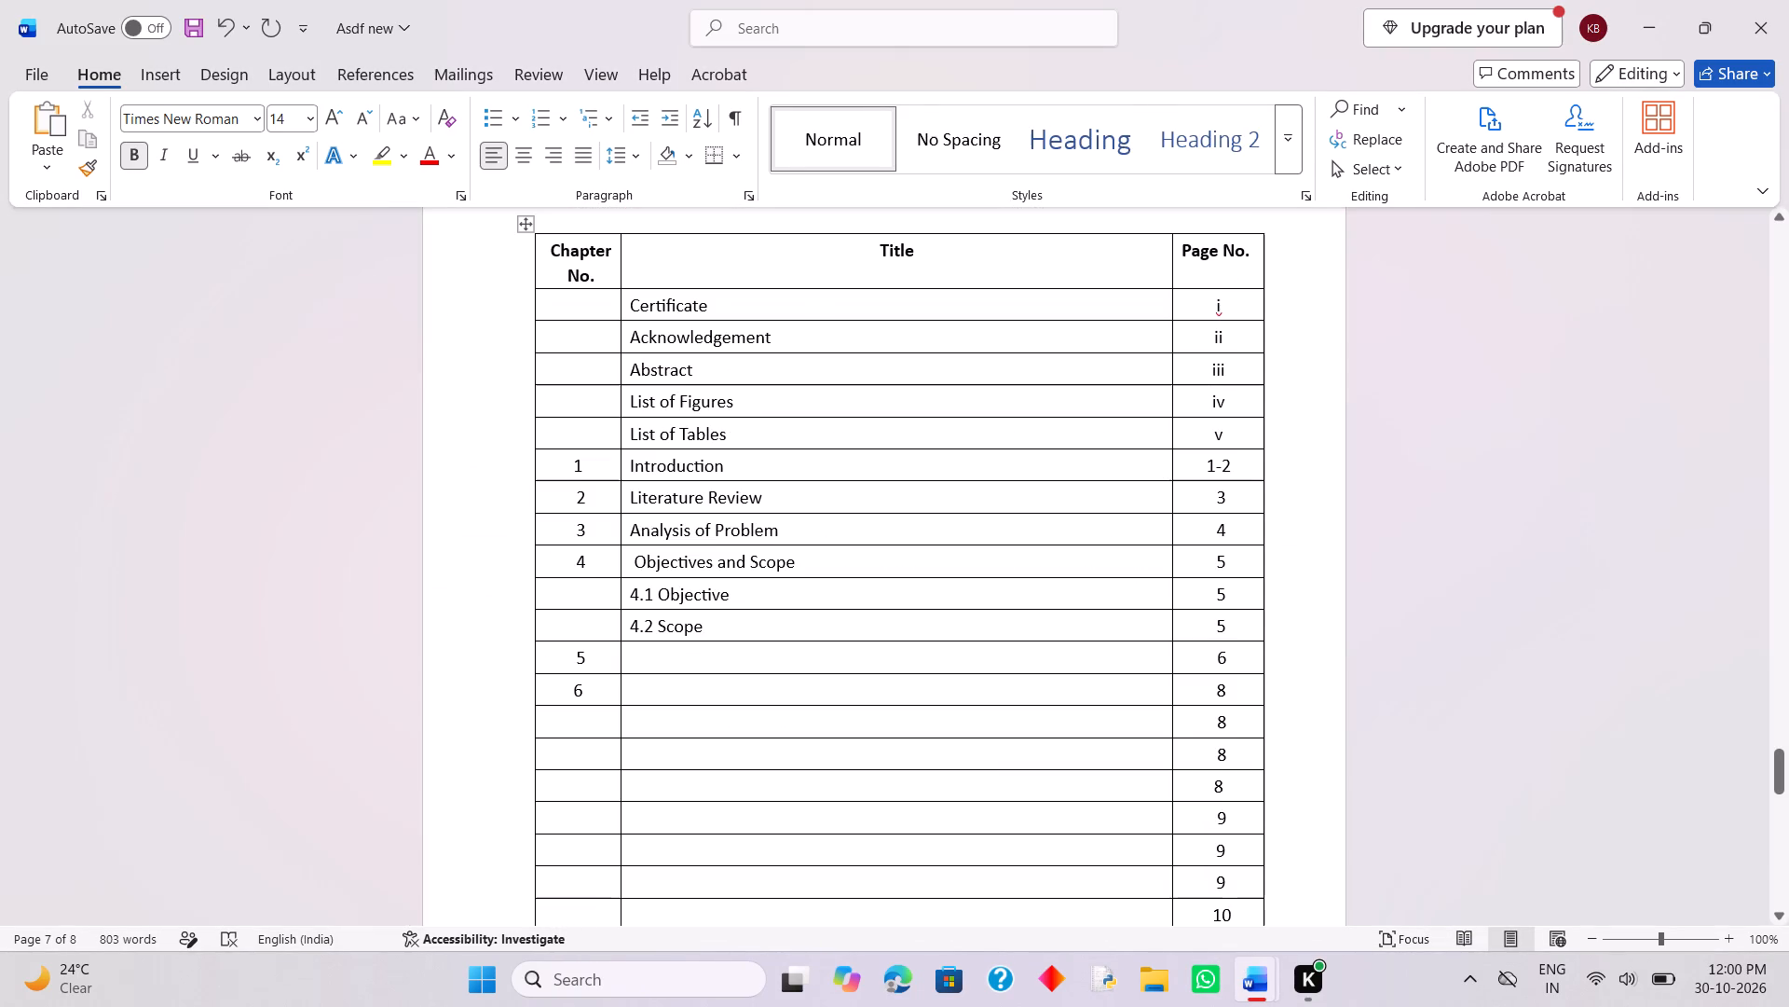
{"action": "left_click", "coordinate": [1236, 471]}
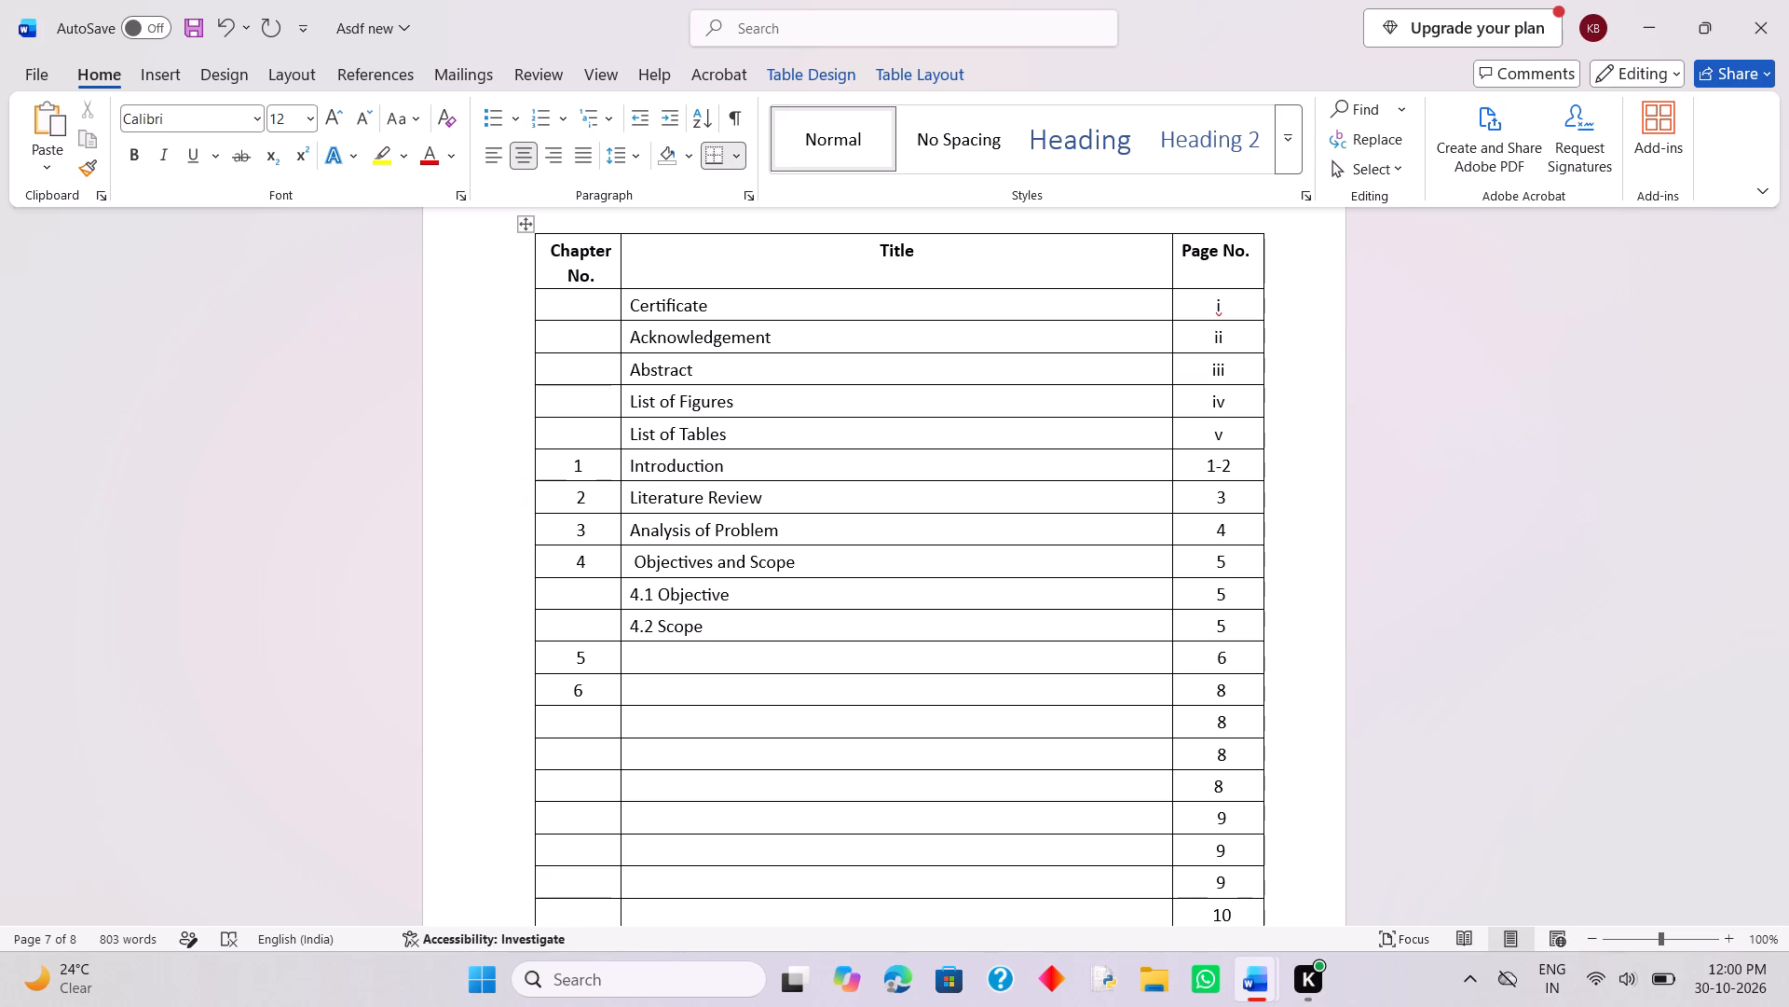
{"action": "left_click", "coordinate": [1235, 498]}
{"action": "left_click", "coordinate": [1230, 623]}
{"action": "key", "text": "BackSpace"}
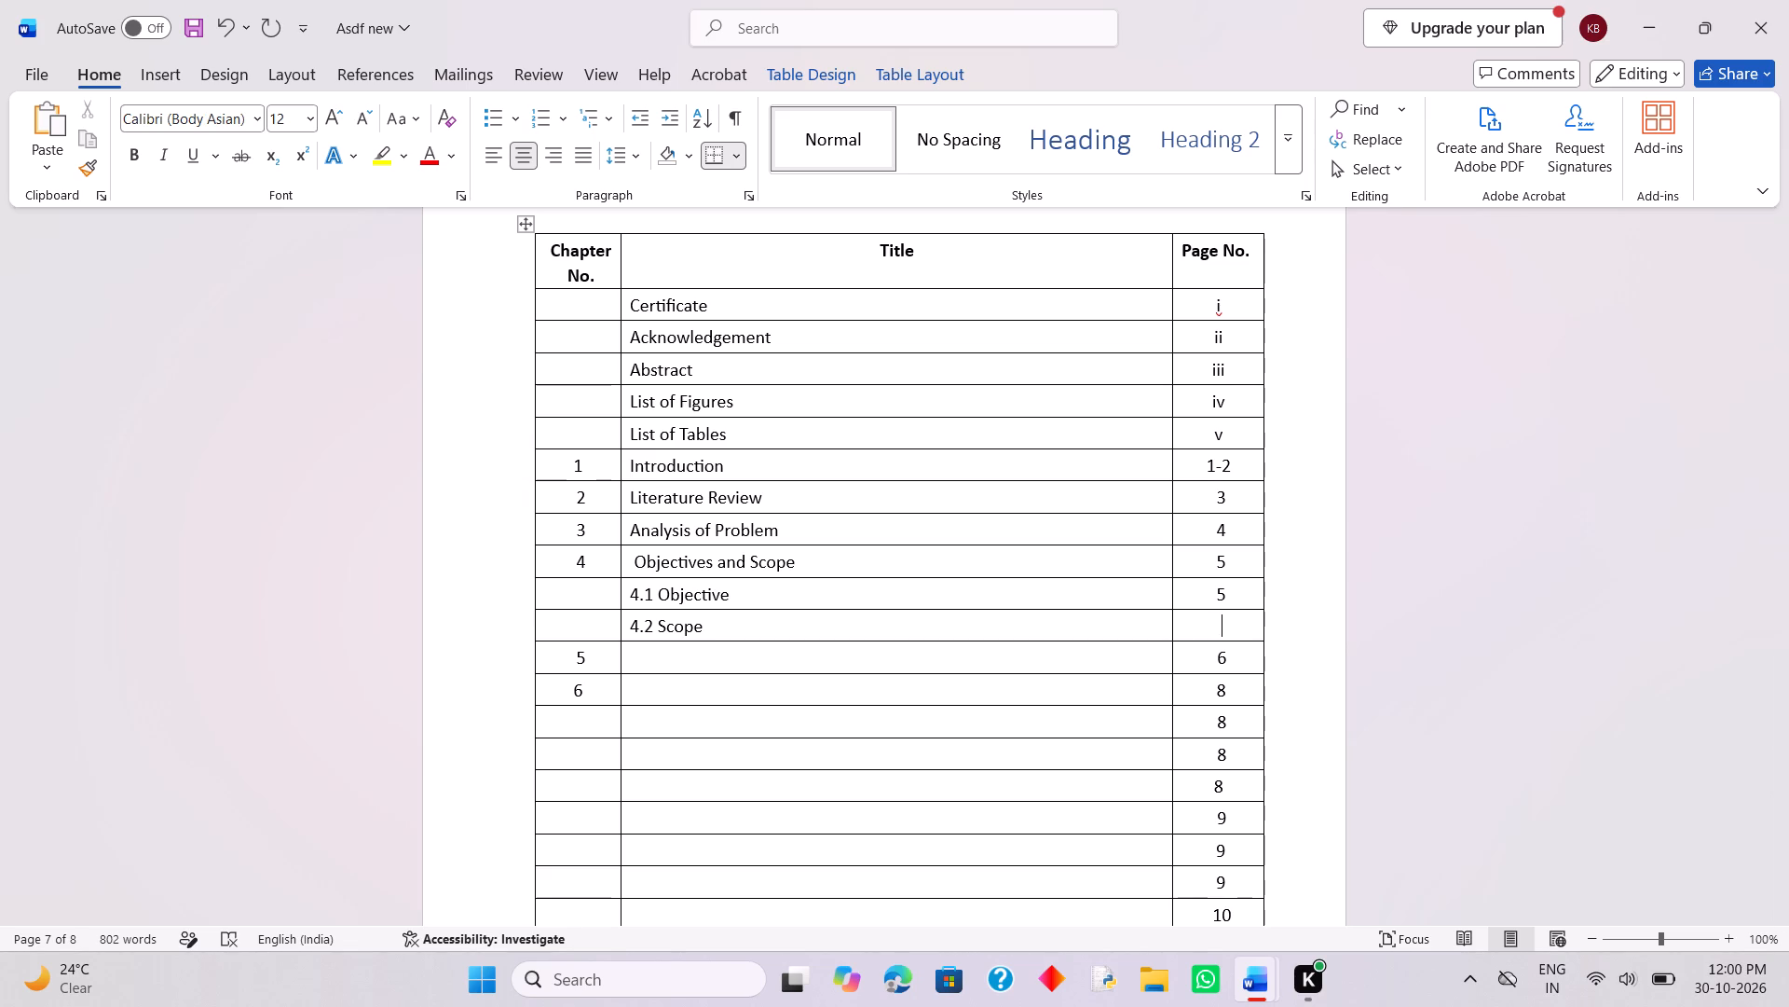
{"action": "key", "text": "6"}
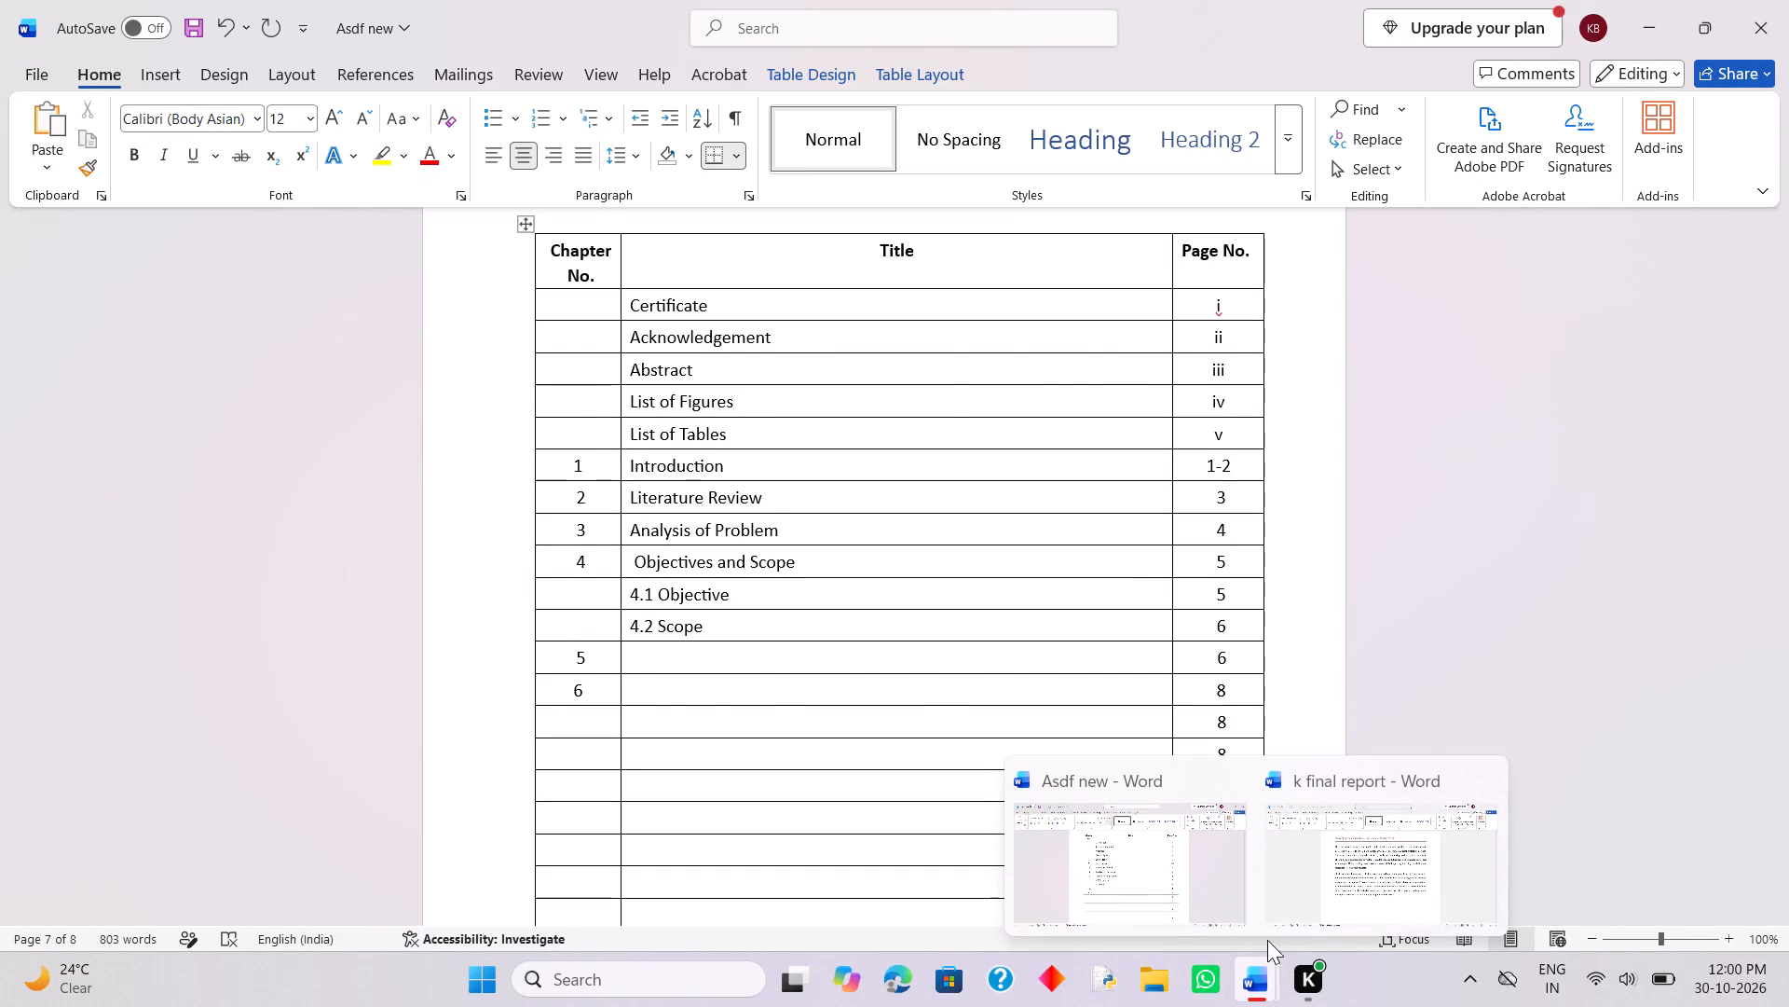
Copy the chapter 5 heading "Ev Safety System Overview" from k final report into the chapter 5 title cell of Asdf new's Contents table.
{"action": "left_click", "coordinate": [1318, 873]}
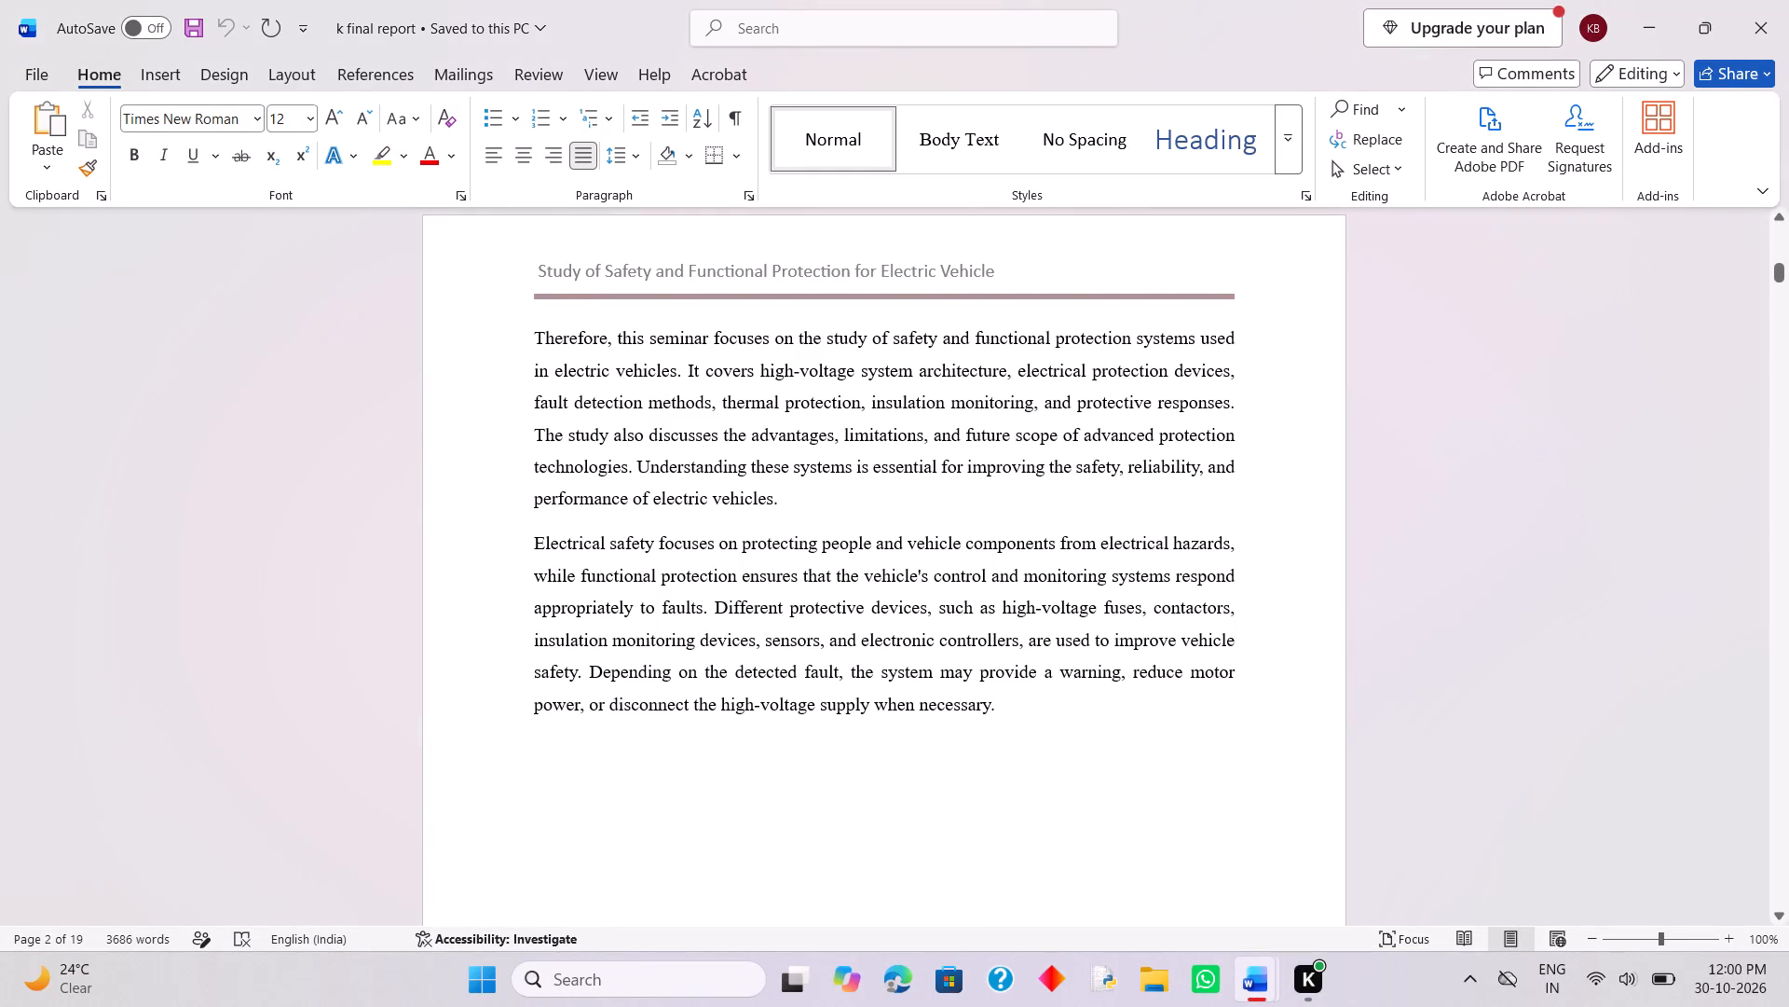
{"action": "scroll", "coordinate": [1127, 808], "scroll_direction": "down", "scroll_amount": 2}
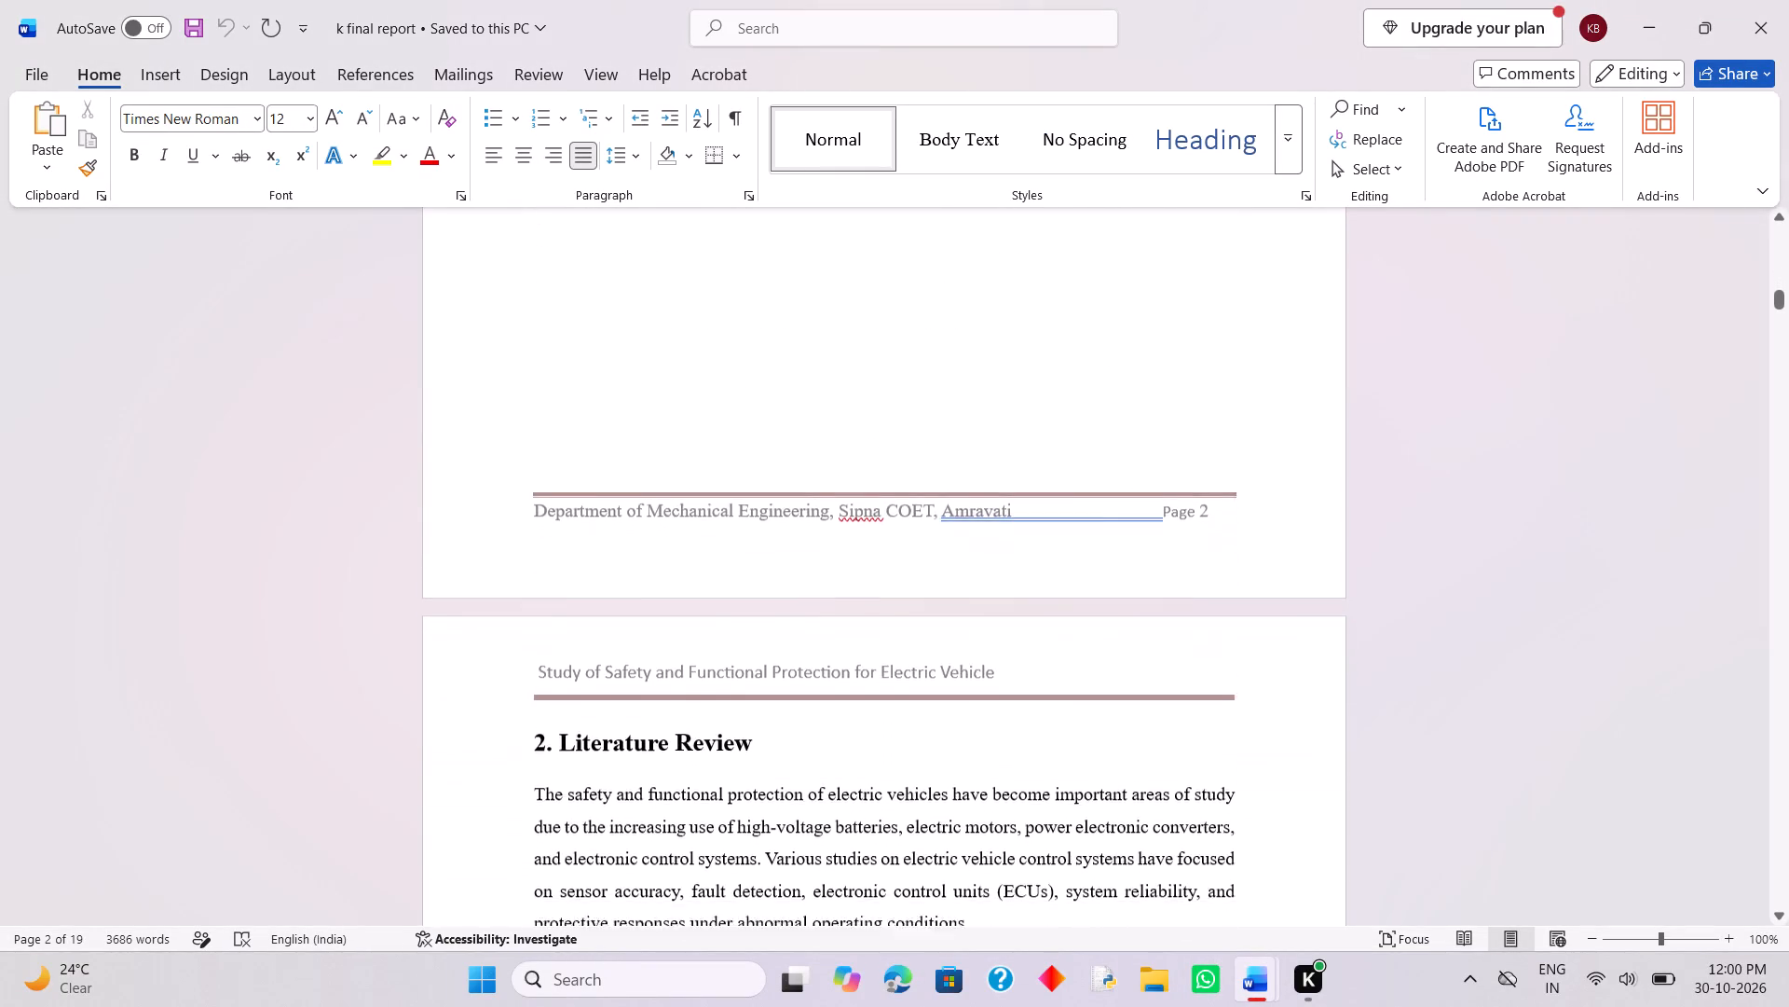
{"action": "scroll", "coordinate": [1127, 808], "scroll_direction": "down", "scroll_amount": 2}
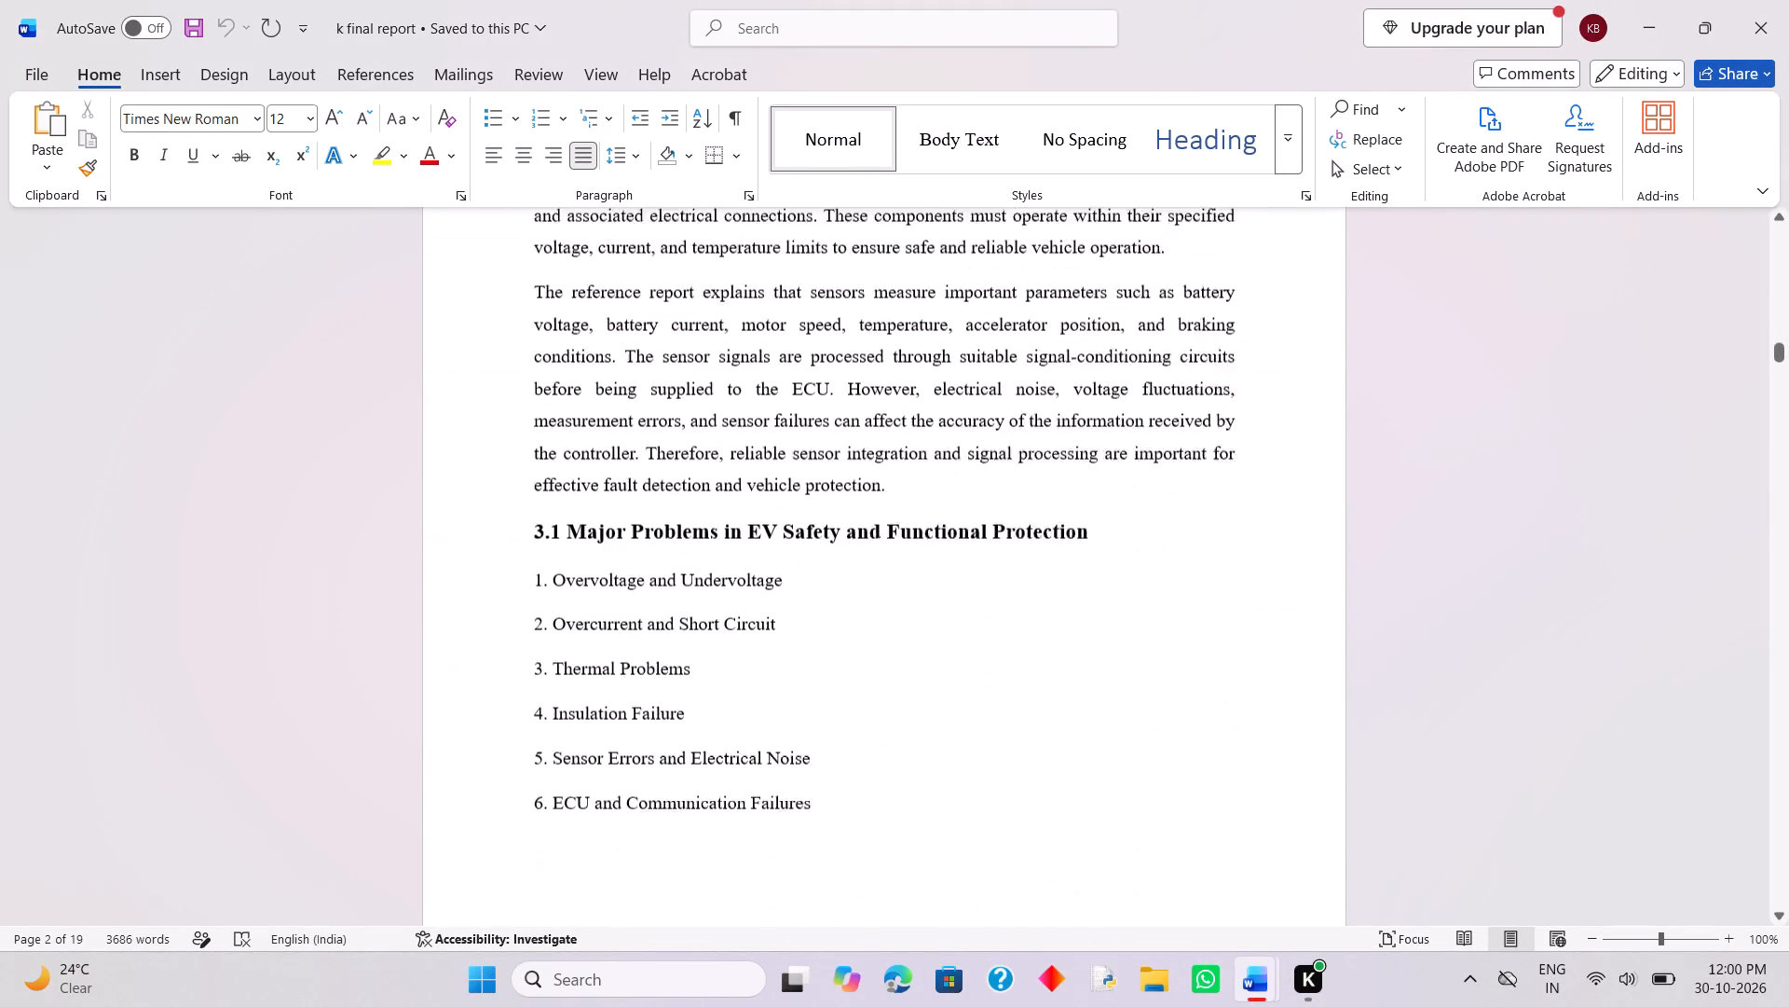
{"action": "scroll", "coordinate": [1127, 808], "scroll_direction": "down", "scroll_amount": 3}
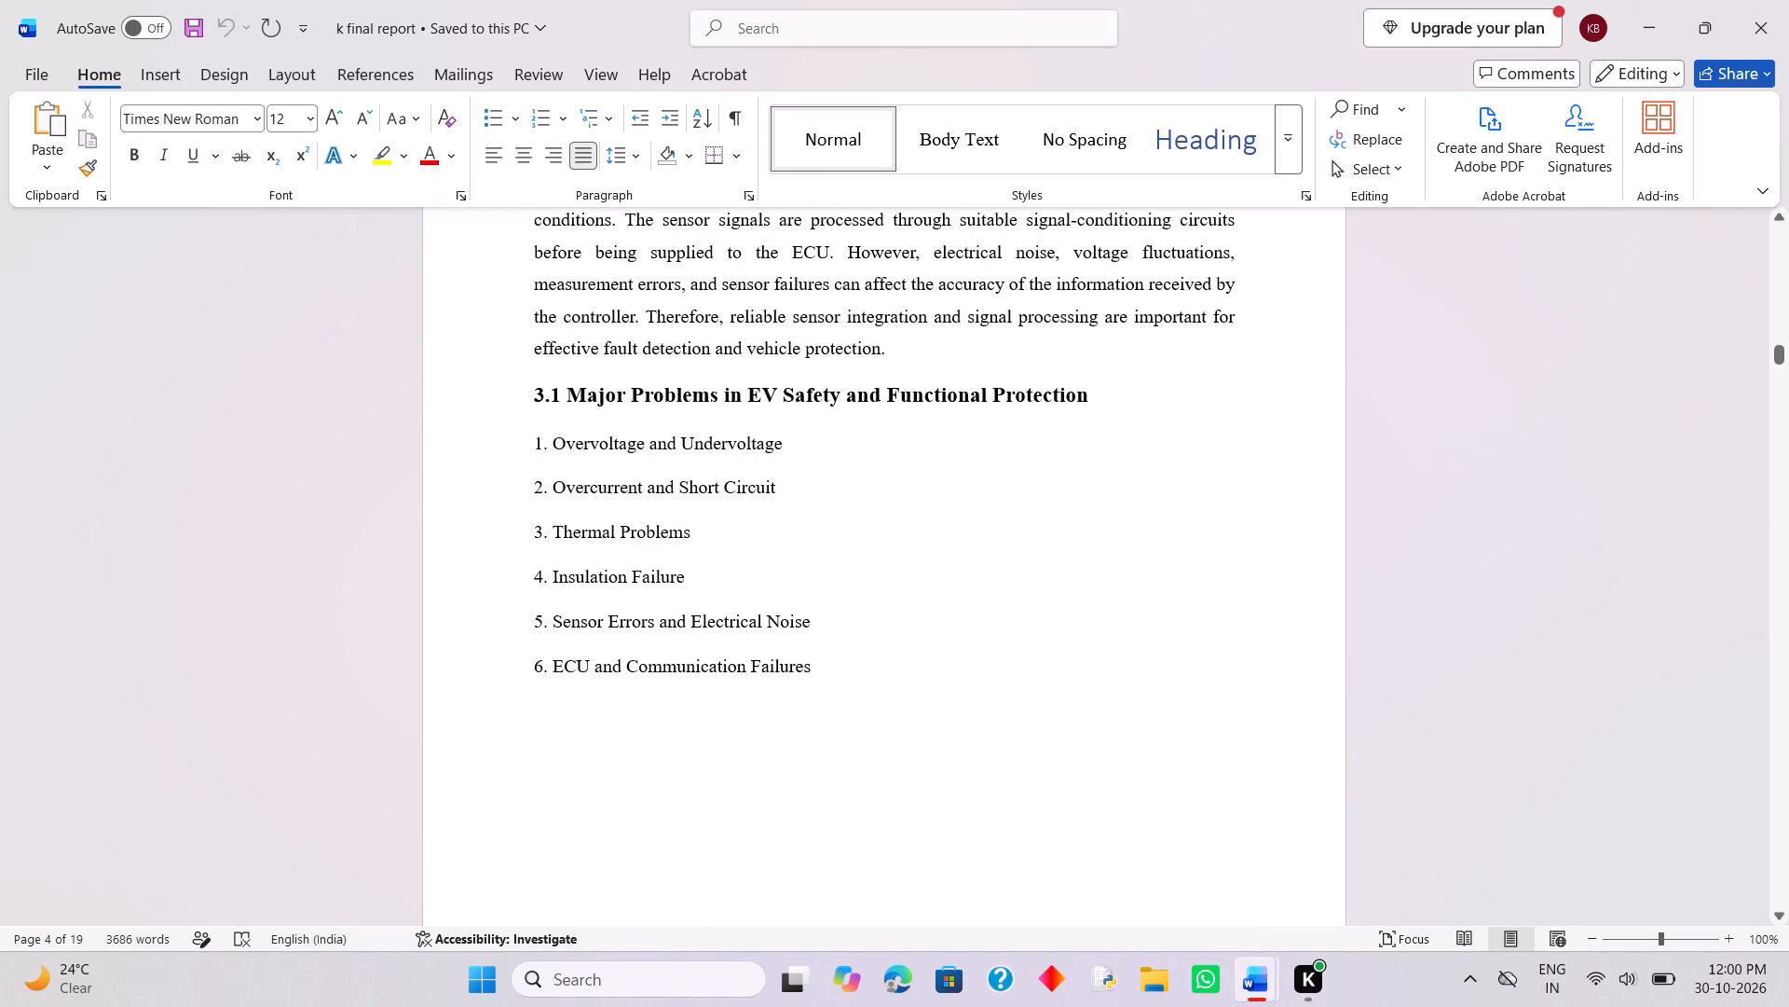
{"action": "scroll", "coordinate": [1127, 808], "scroll_direction": "down", "scroll_amount": 1}
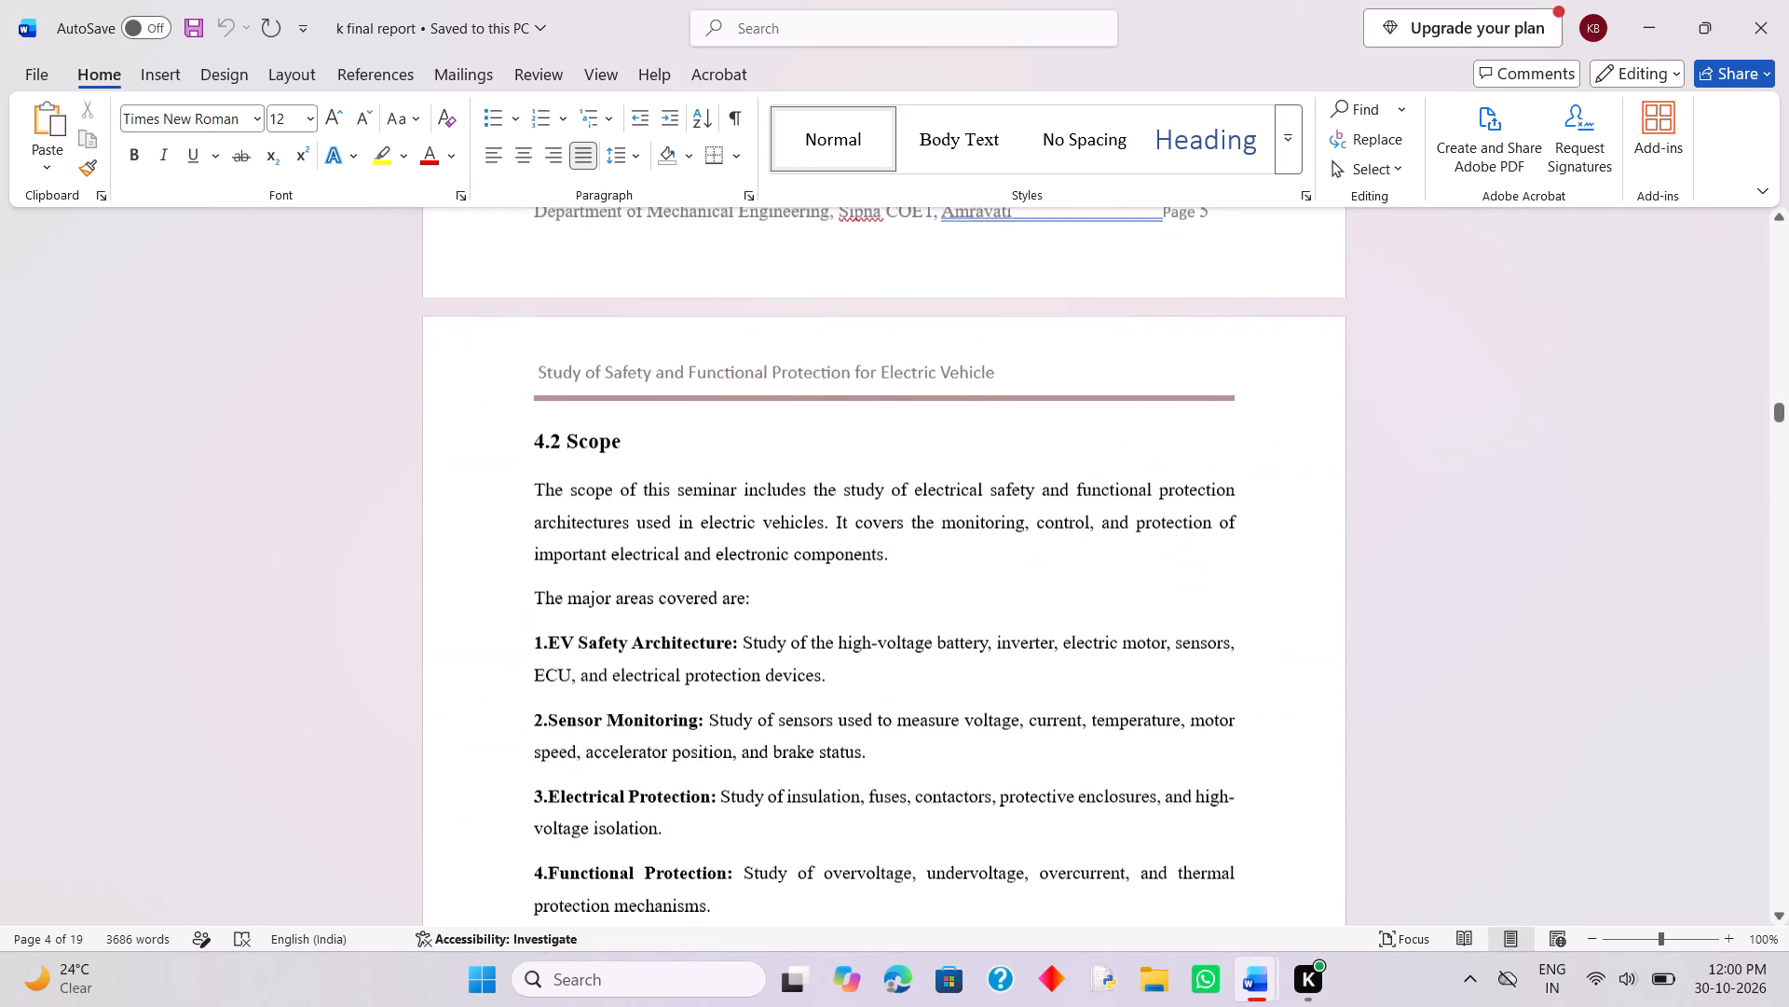
{"action": "scroll", "coordinate": [1127, 808], "scroll_direction": "down", "scroll_amount": 2}
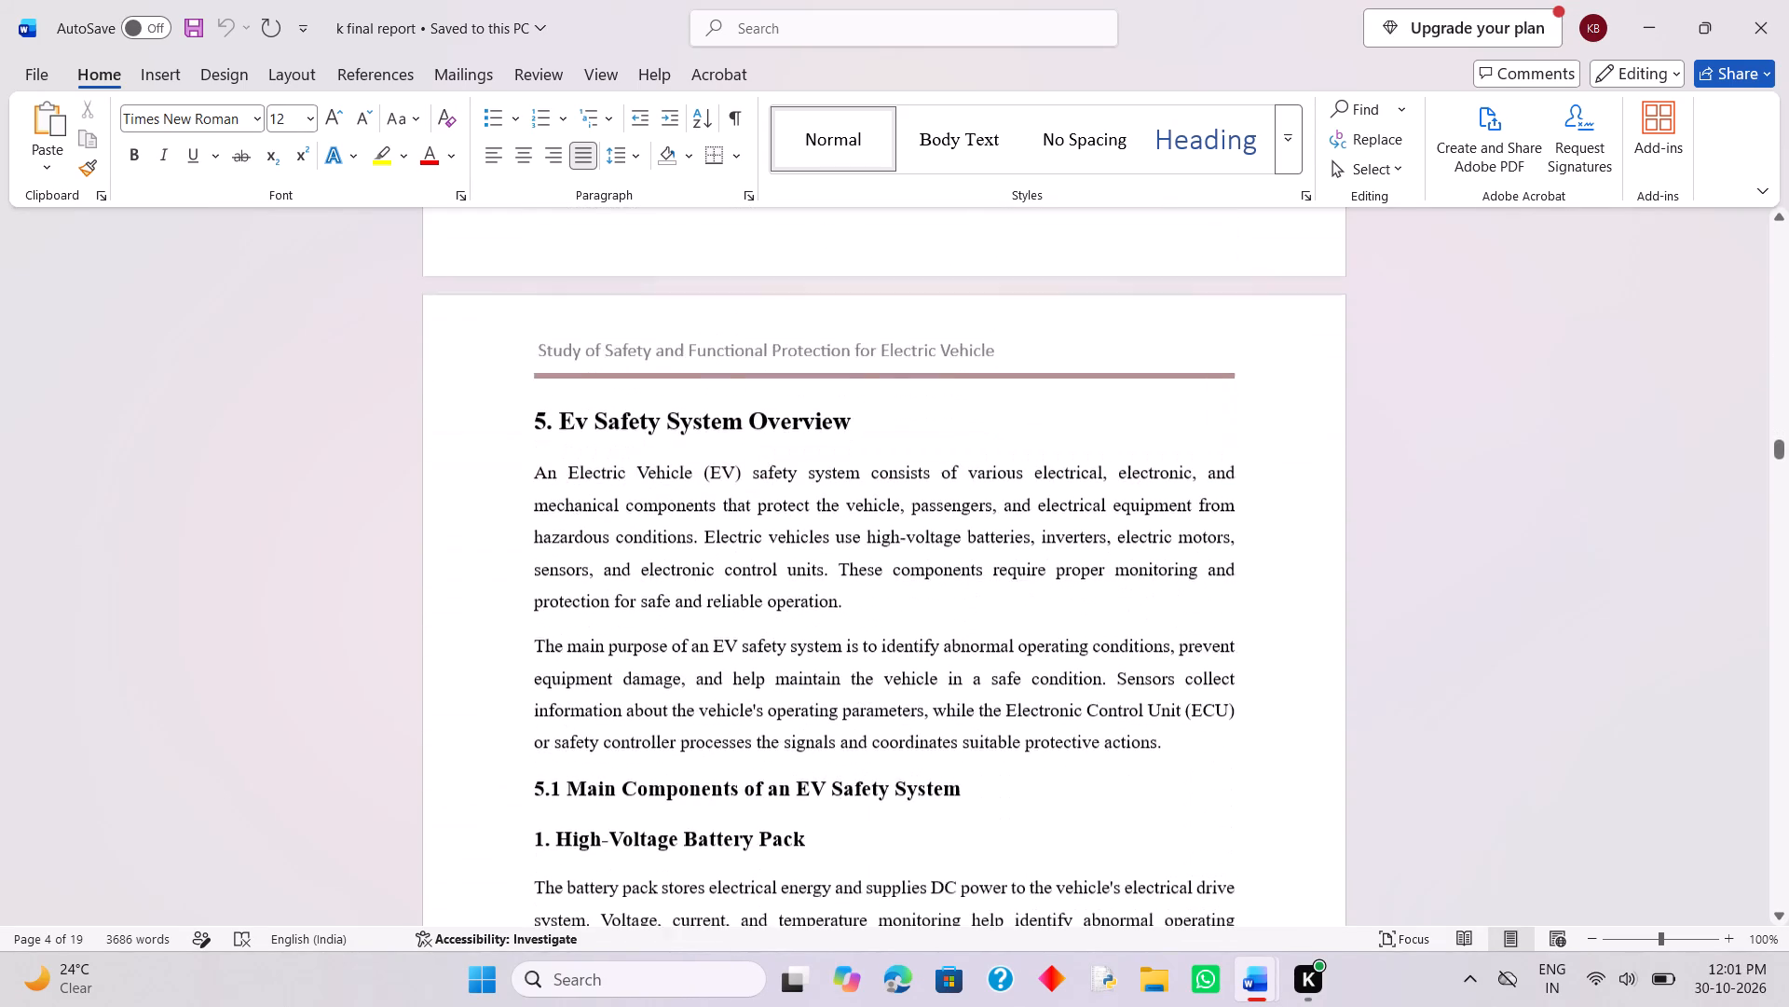
{"action": "scroll", "coordinate": [1127, 808], "scroll_direction": "right", "scroll_amount": 1}
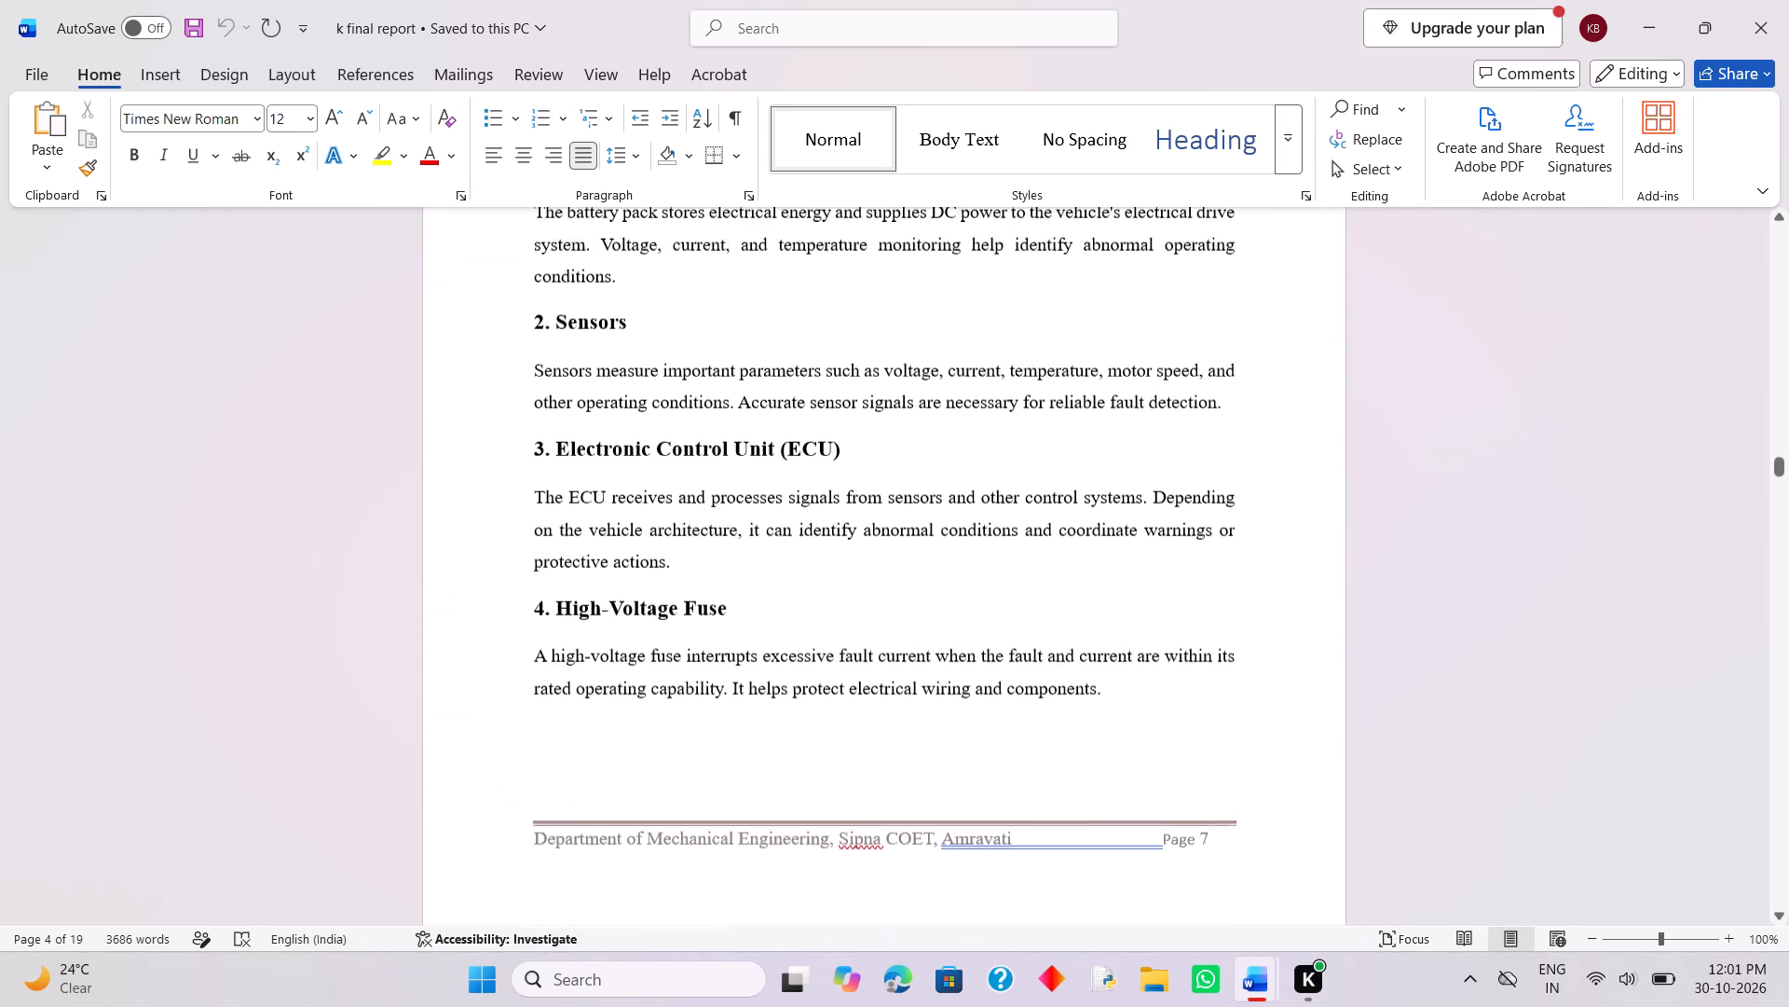
{"action": "scroll", "coordinate": [1127, 808], "scroll_direction": "right", "scroll_amount": 1}
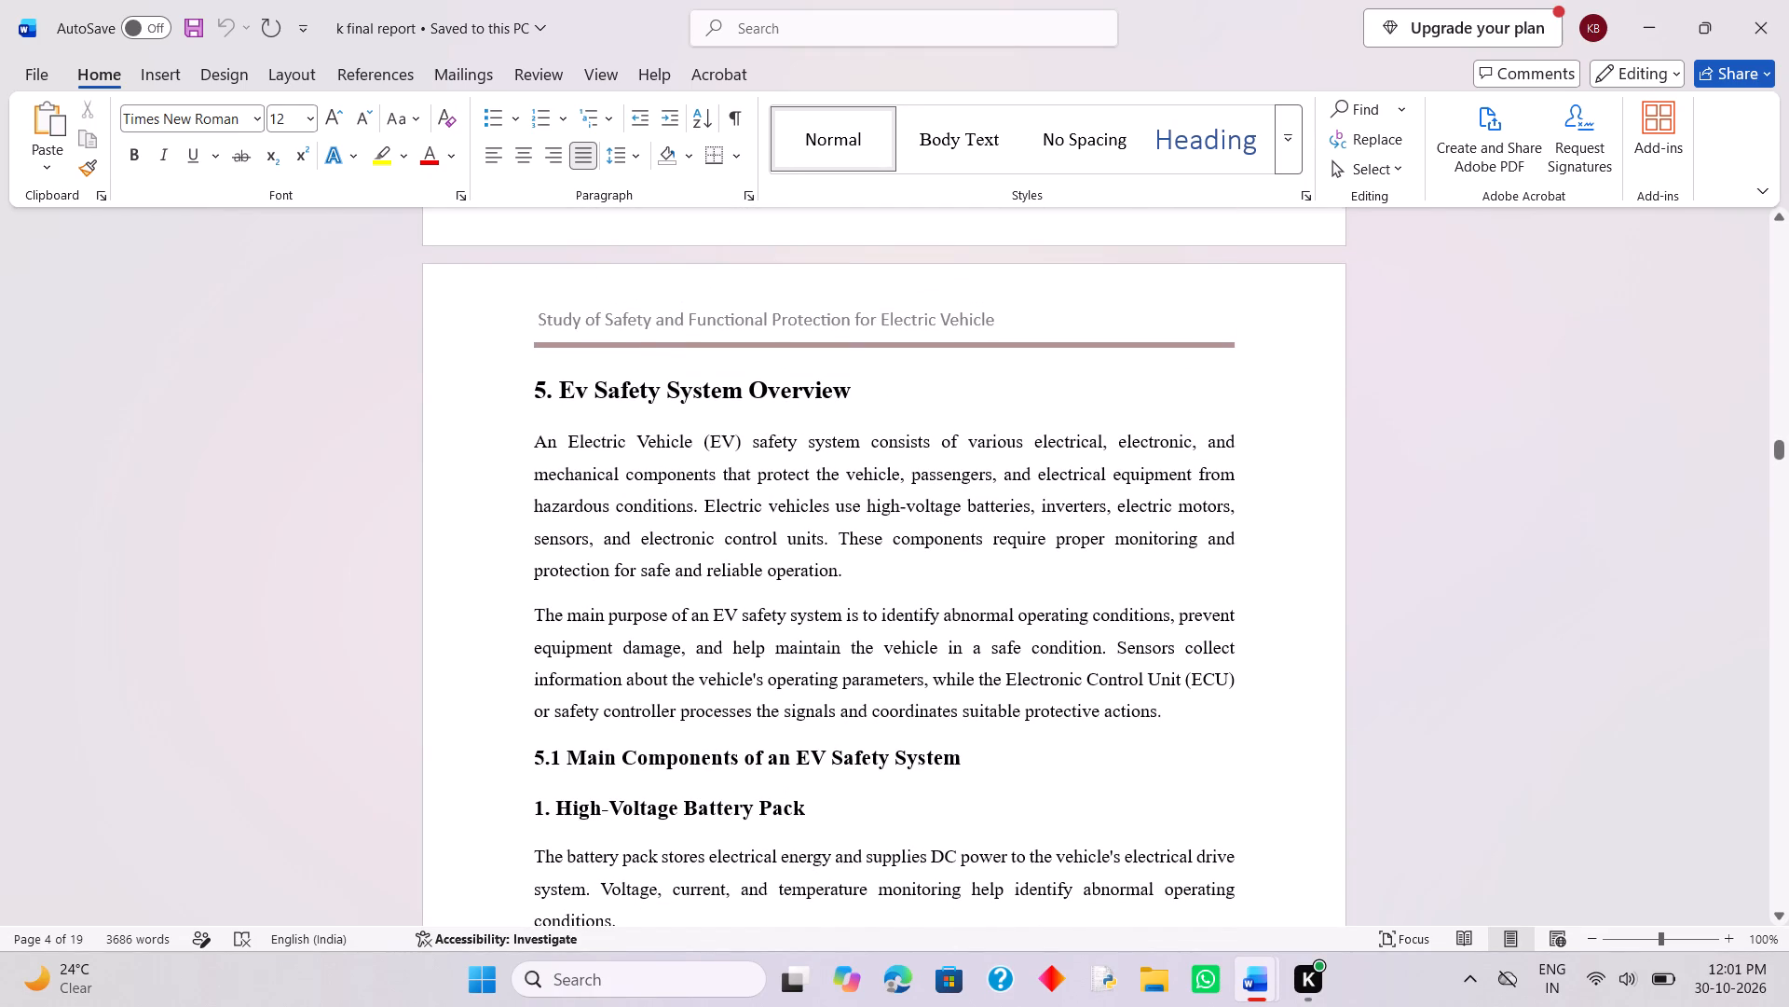
{"action": "left_click_drag", "start_coordinate": [851, 393], "coordinate": [561, 393]}
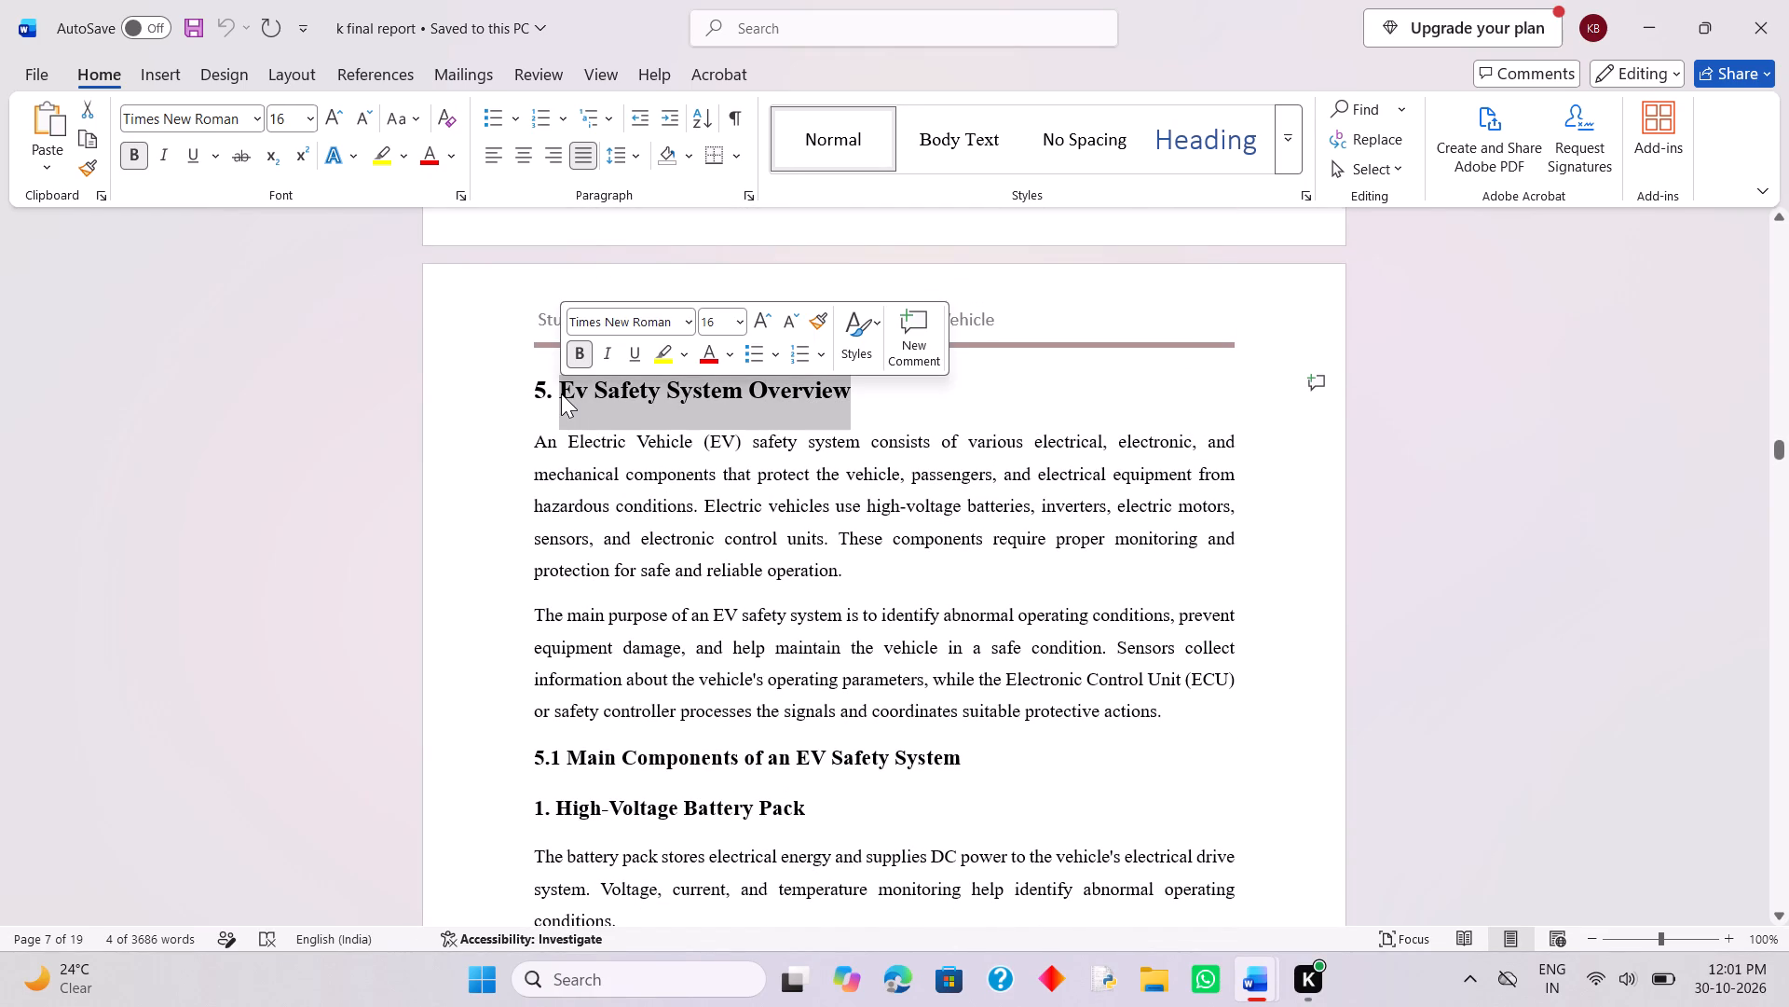
{"action": "key", "text": "ctrl+c"}
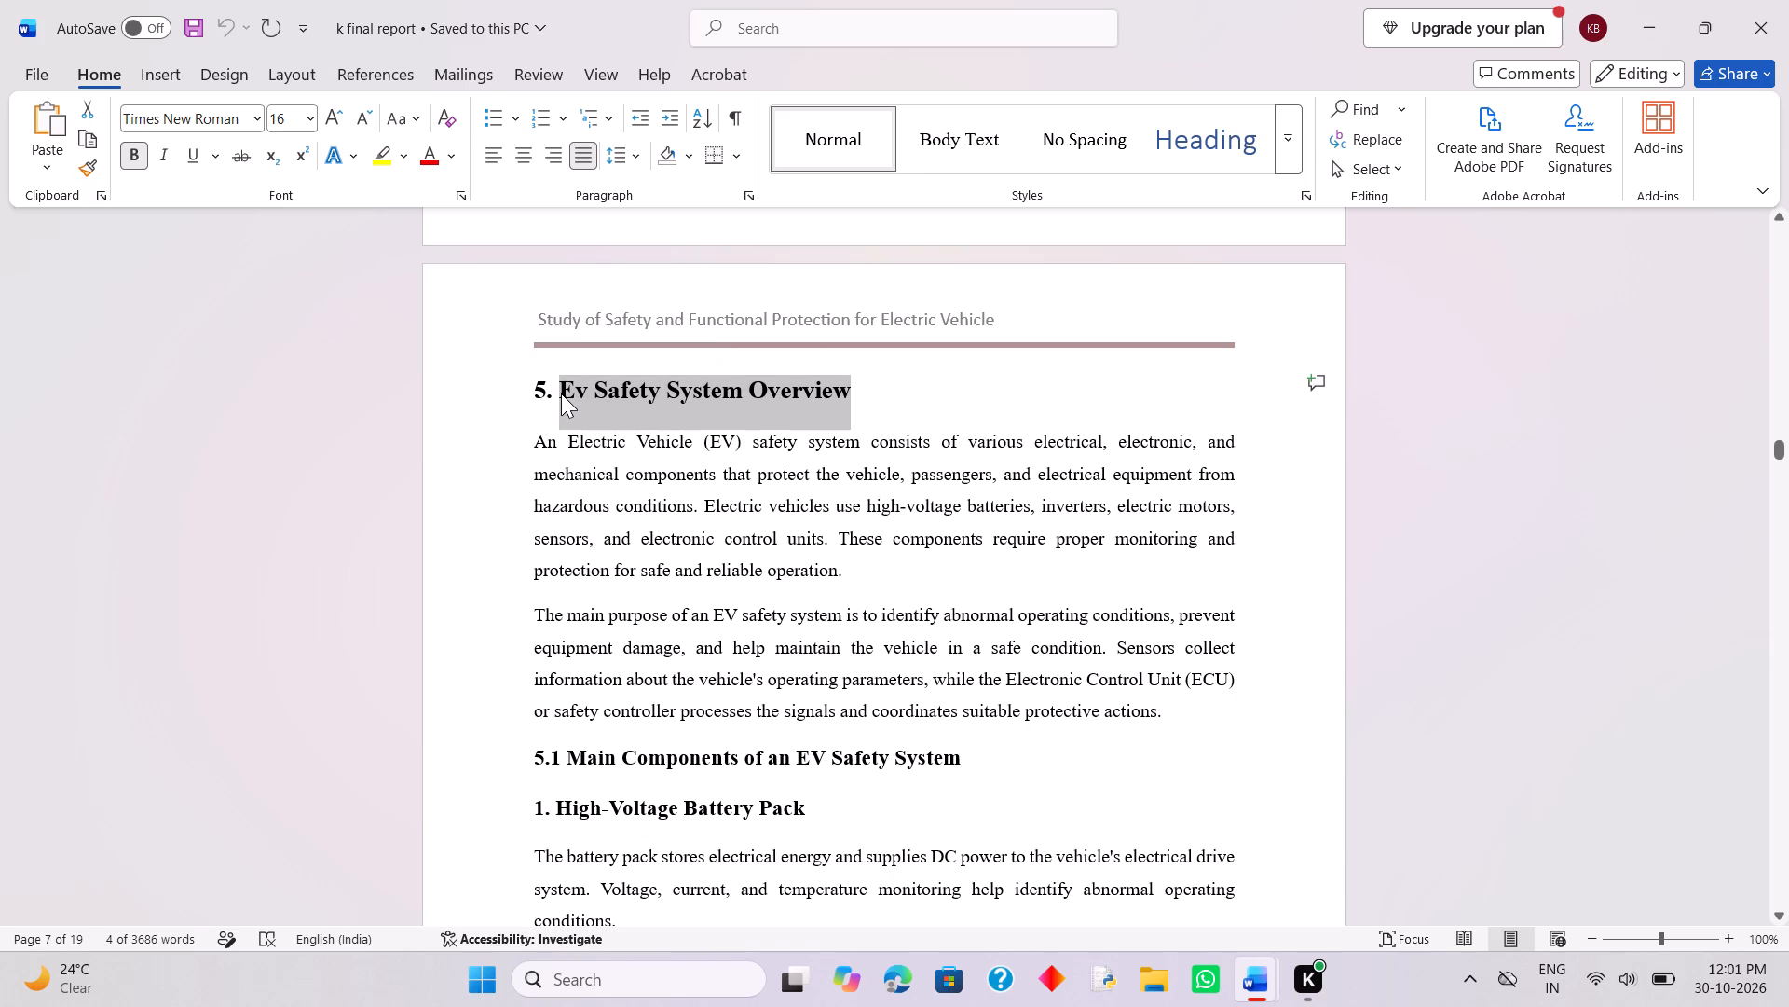
{"action": "left_click", "coordinate": [1136, 877]}
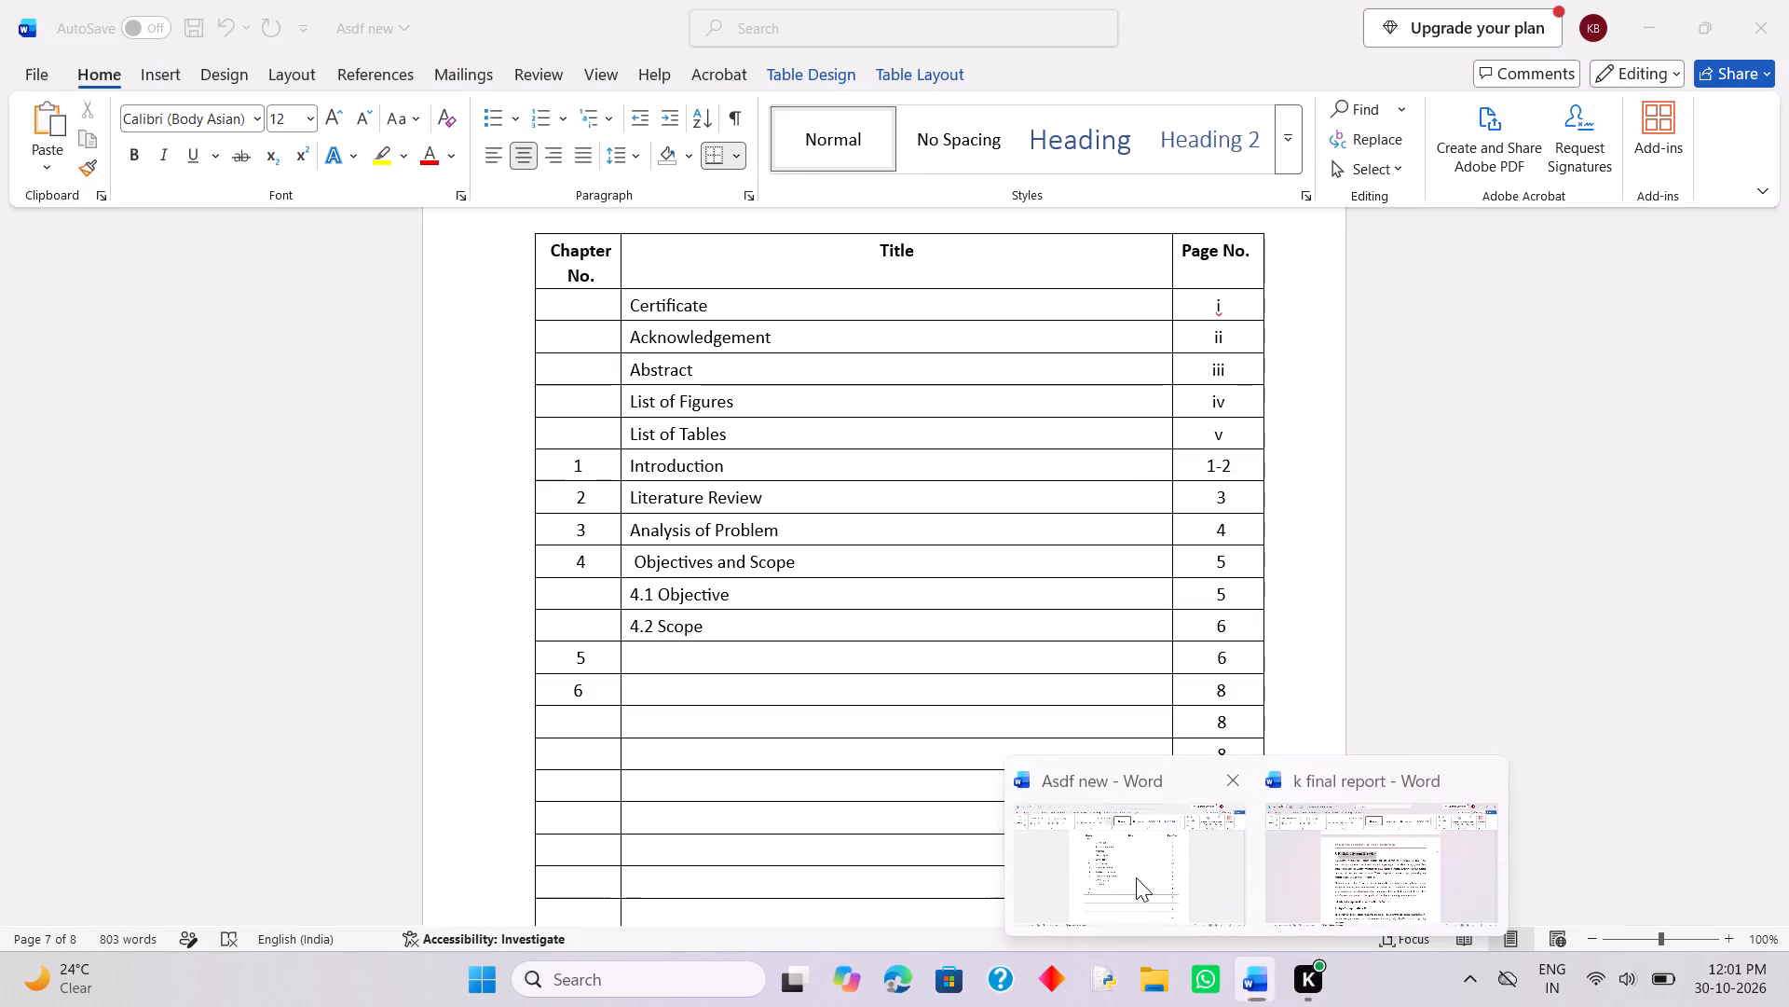
{"action": "left_click", "coordinate": [661, 655]}
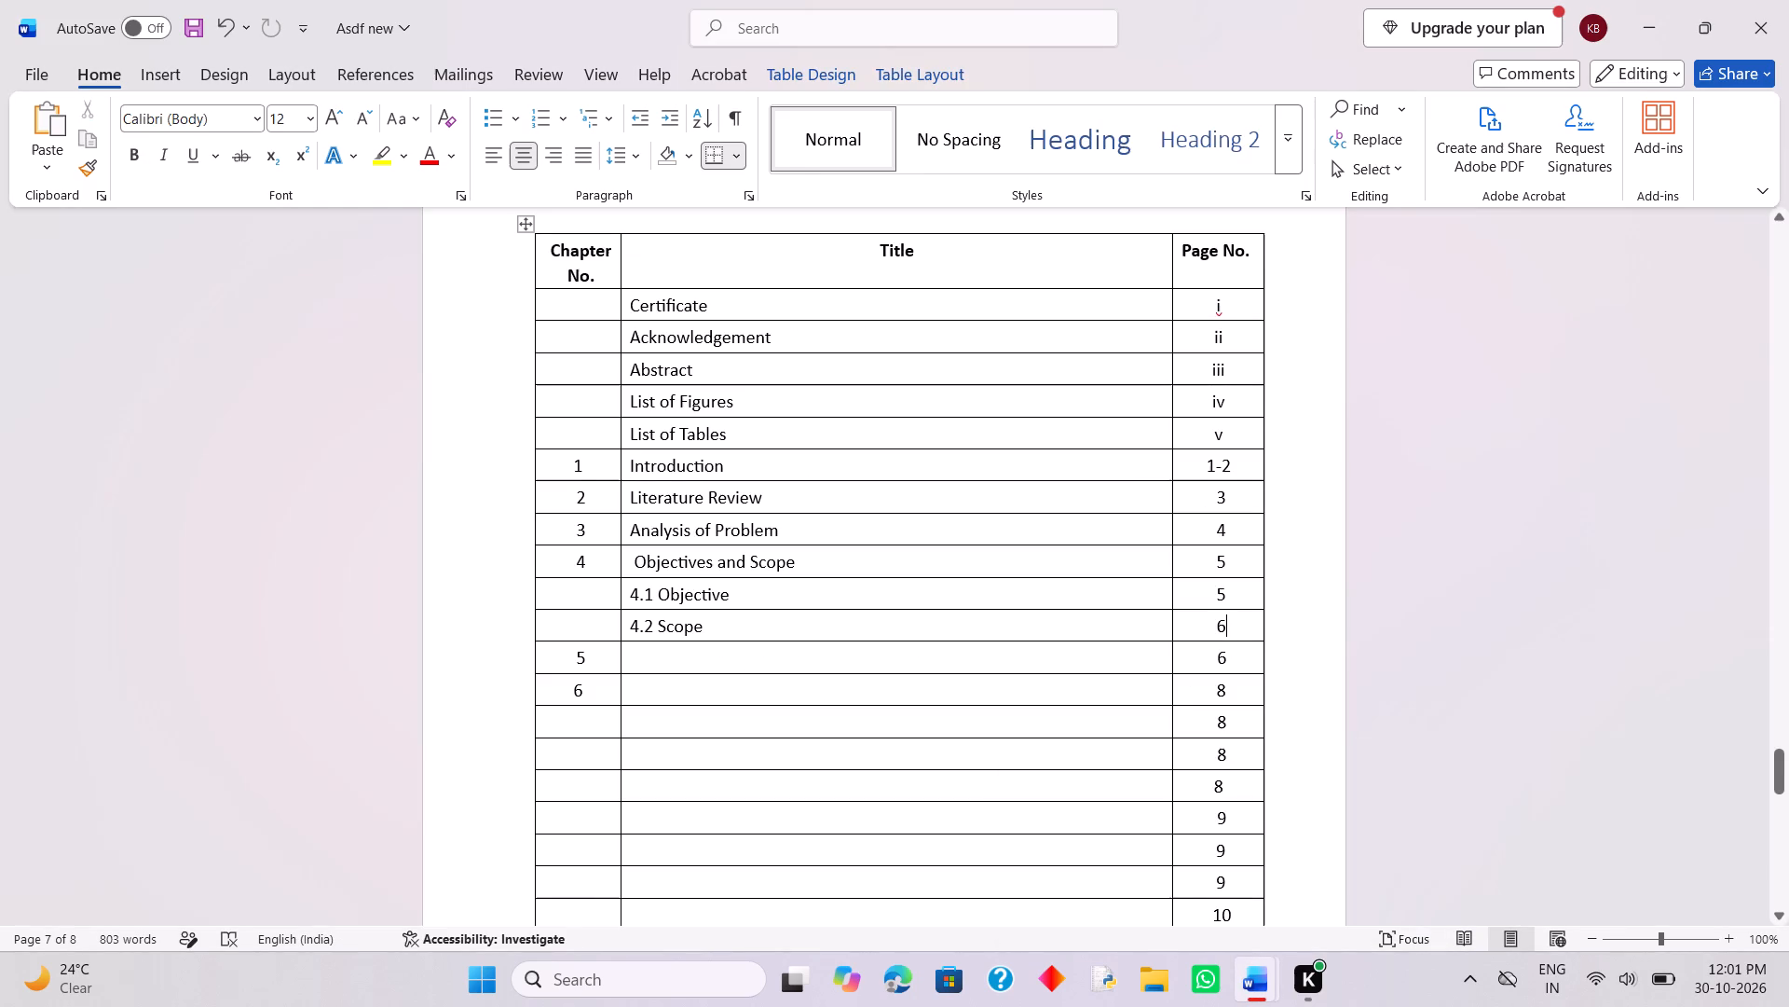
{"action": "key", "text": "ctrl+v"}
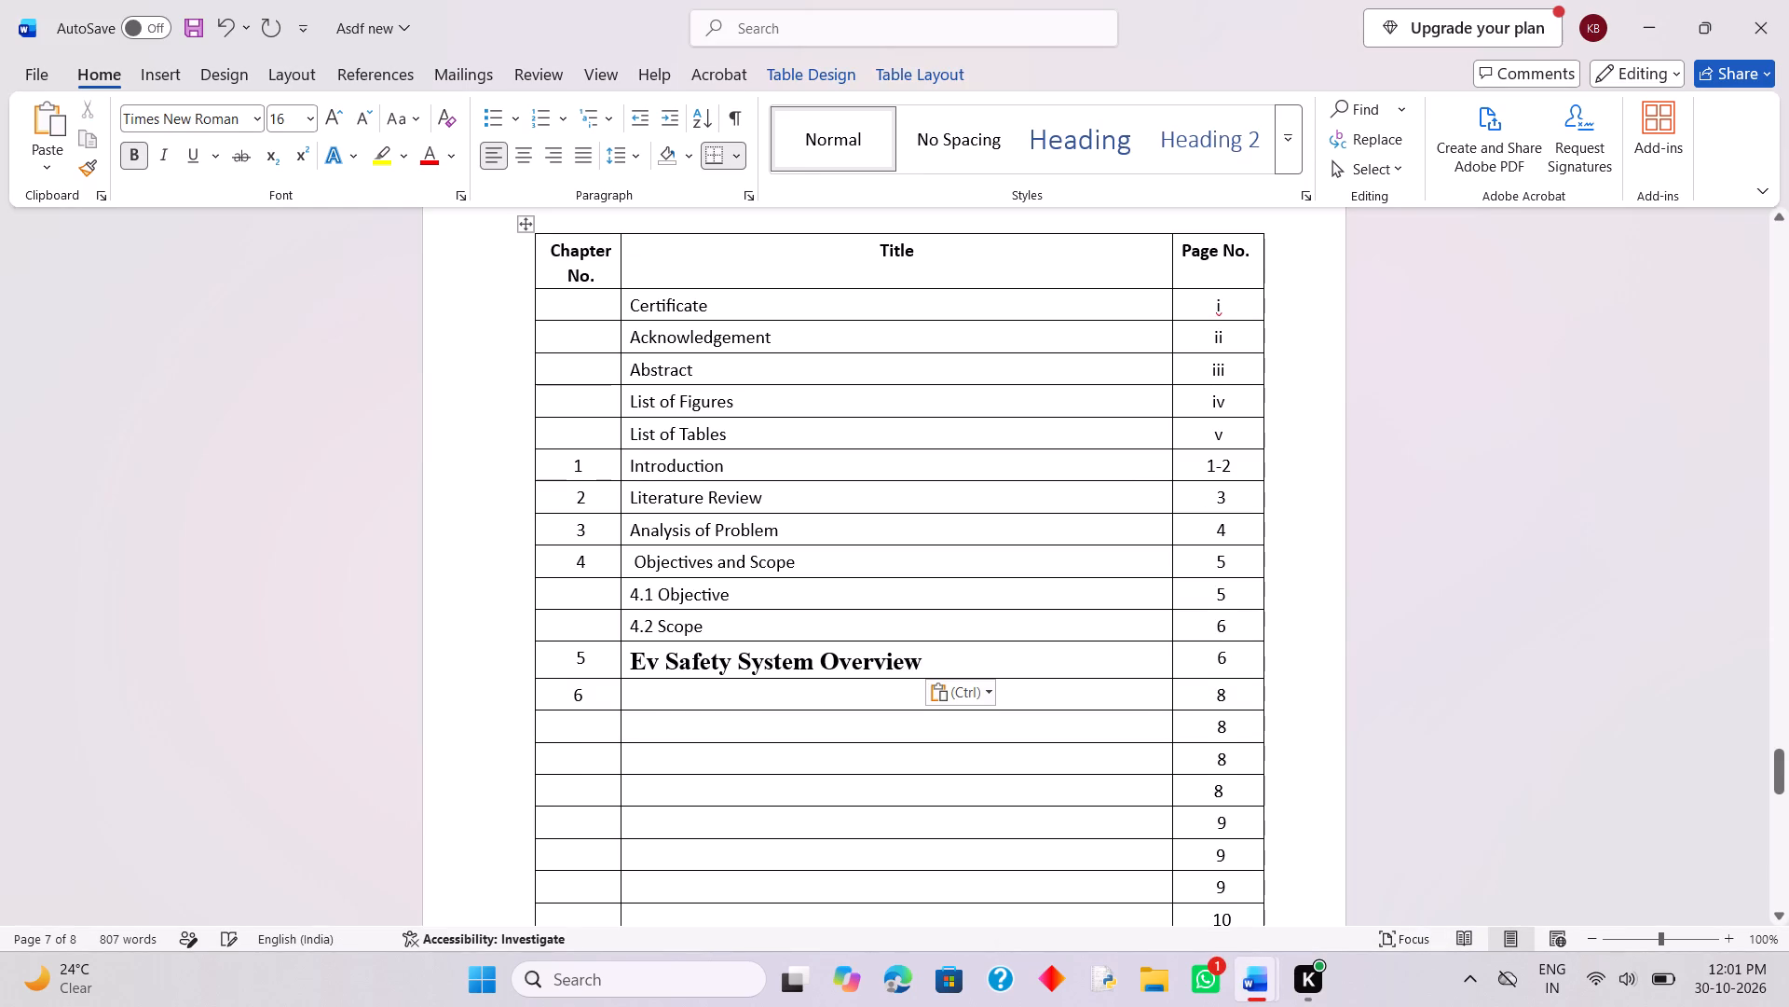
Format the chapter 5 title in the Contents table as 12 pt and remove its bold.
{"action": "left_click_drag", "start_coordinate": [952, 666], "coordinate": [641, 656]}
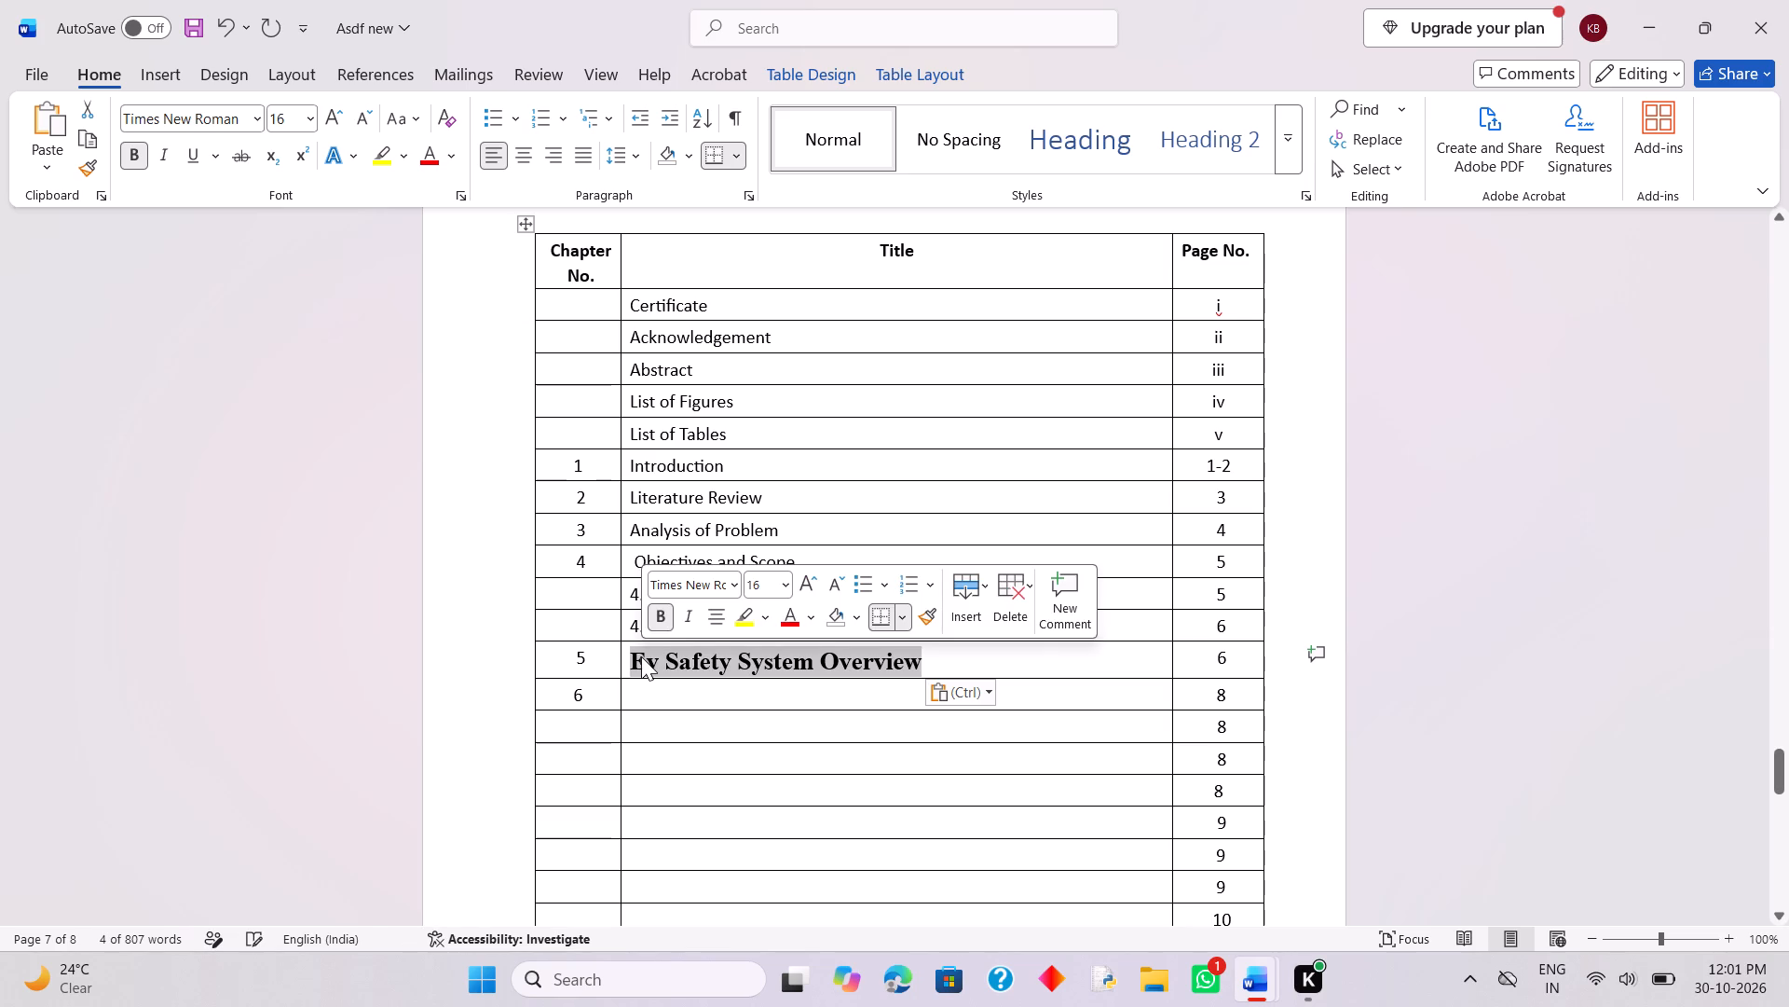
{"action": "left_click", "coordinate": [785, 594]}
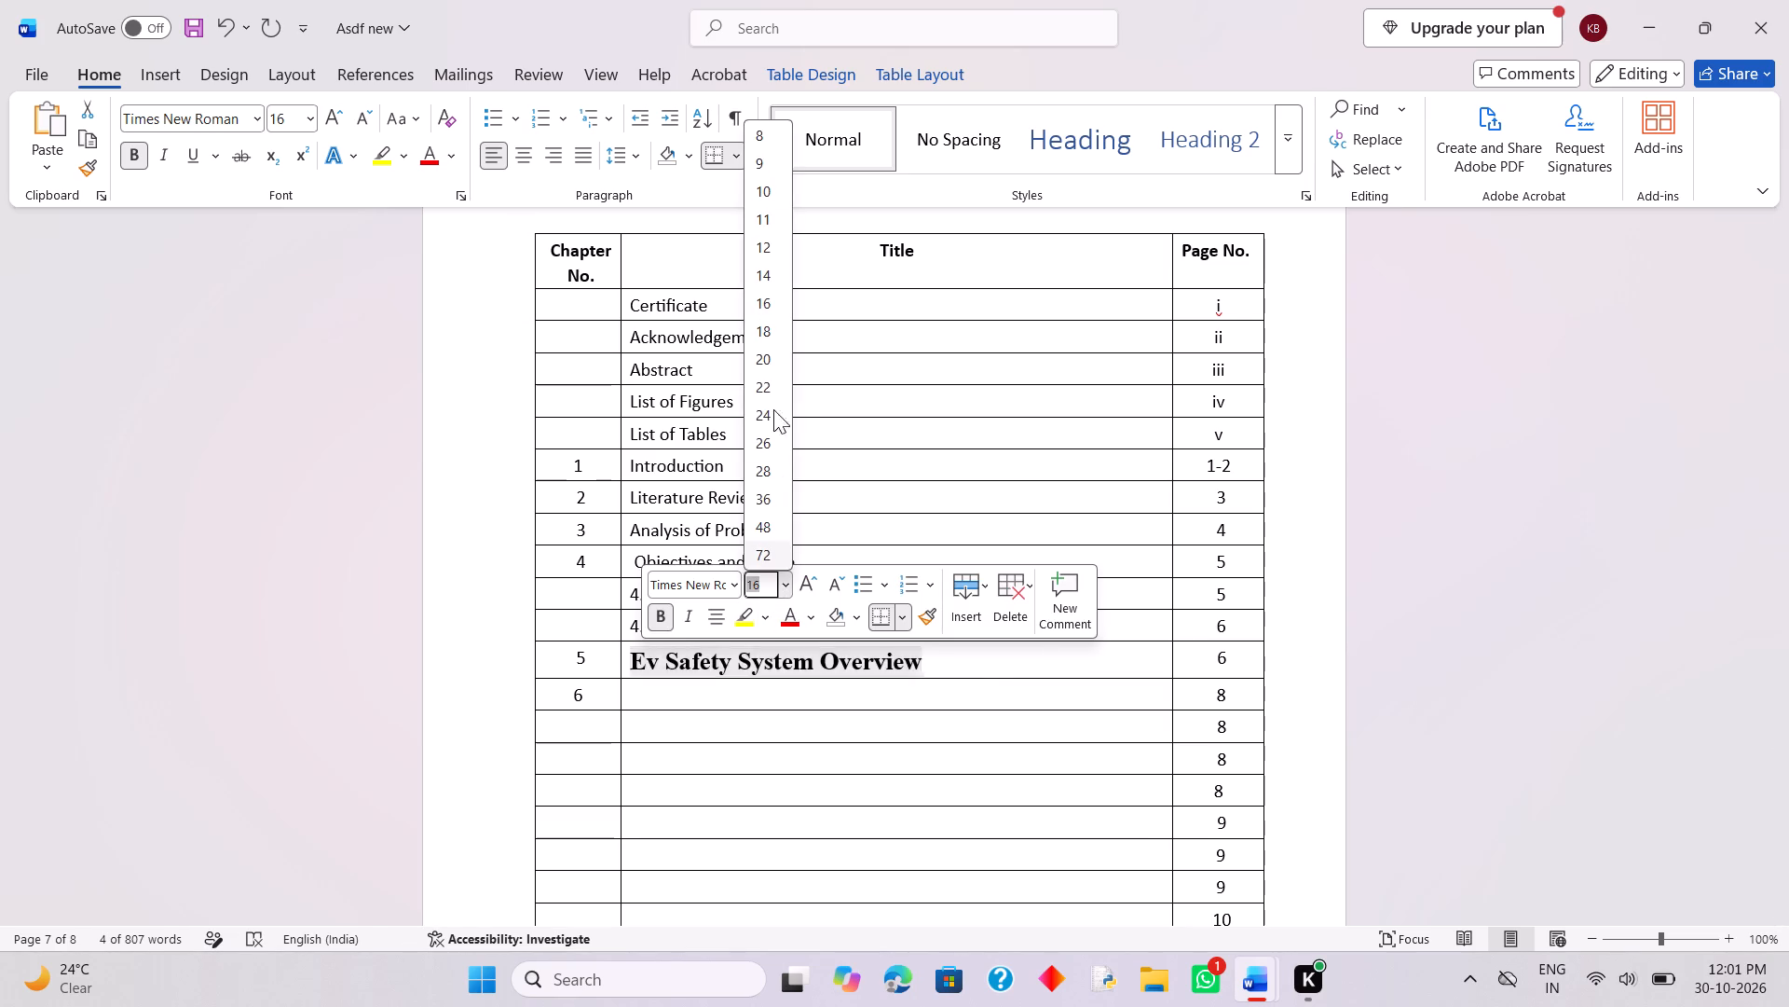
{"action": "left_click", "coordinate": [762, 245]}
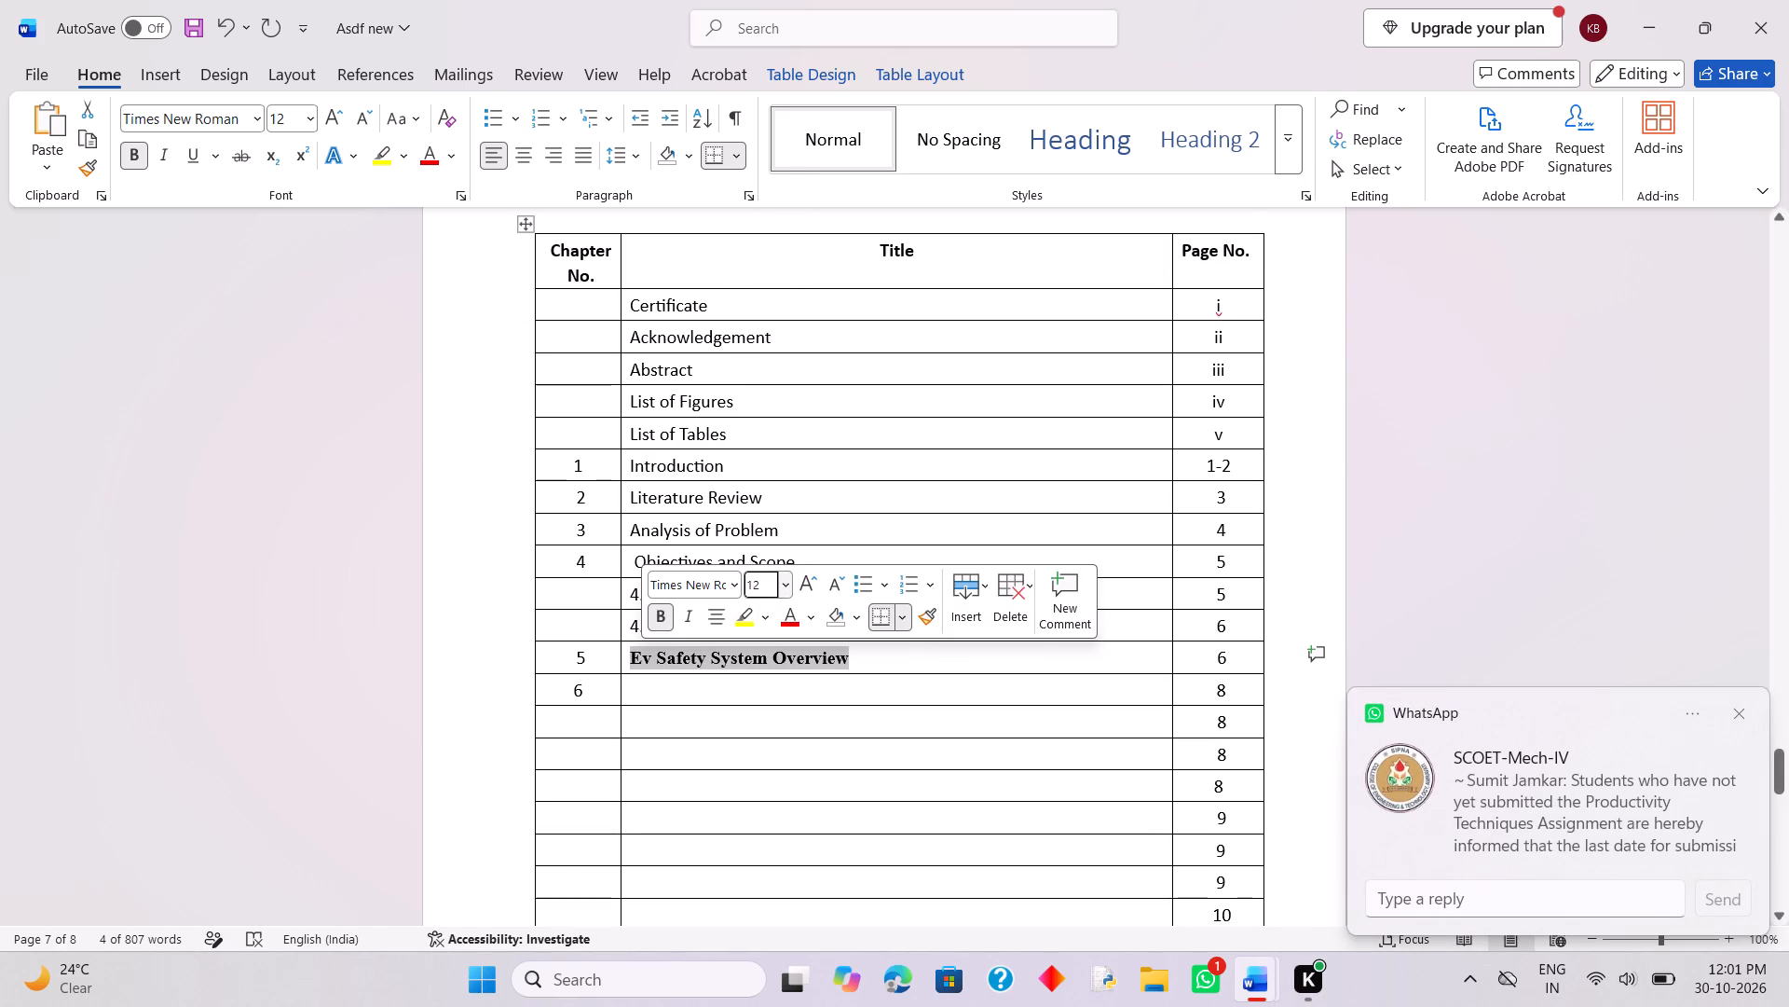
{"action": "left_click", "coordinate": [137, 152]}
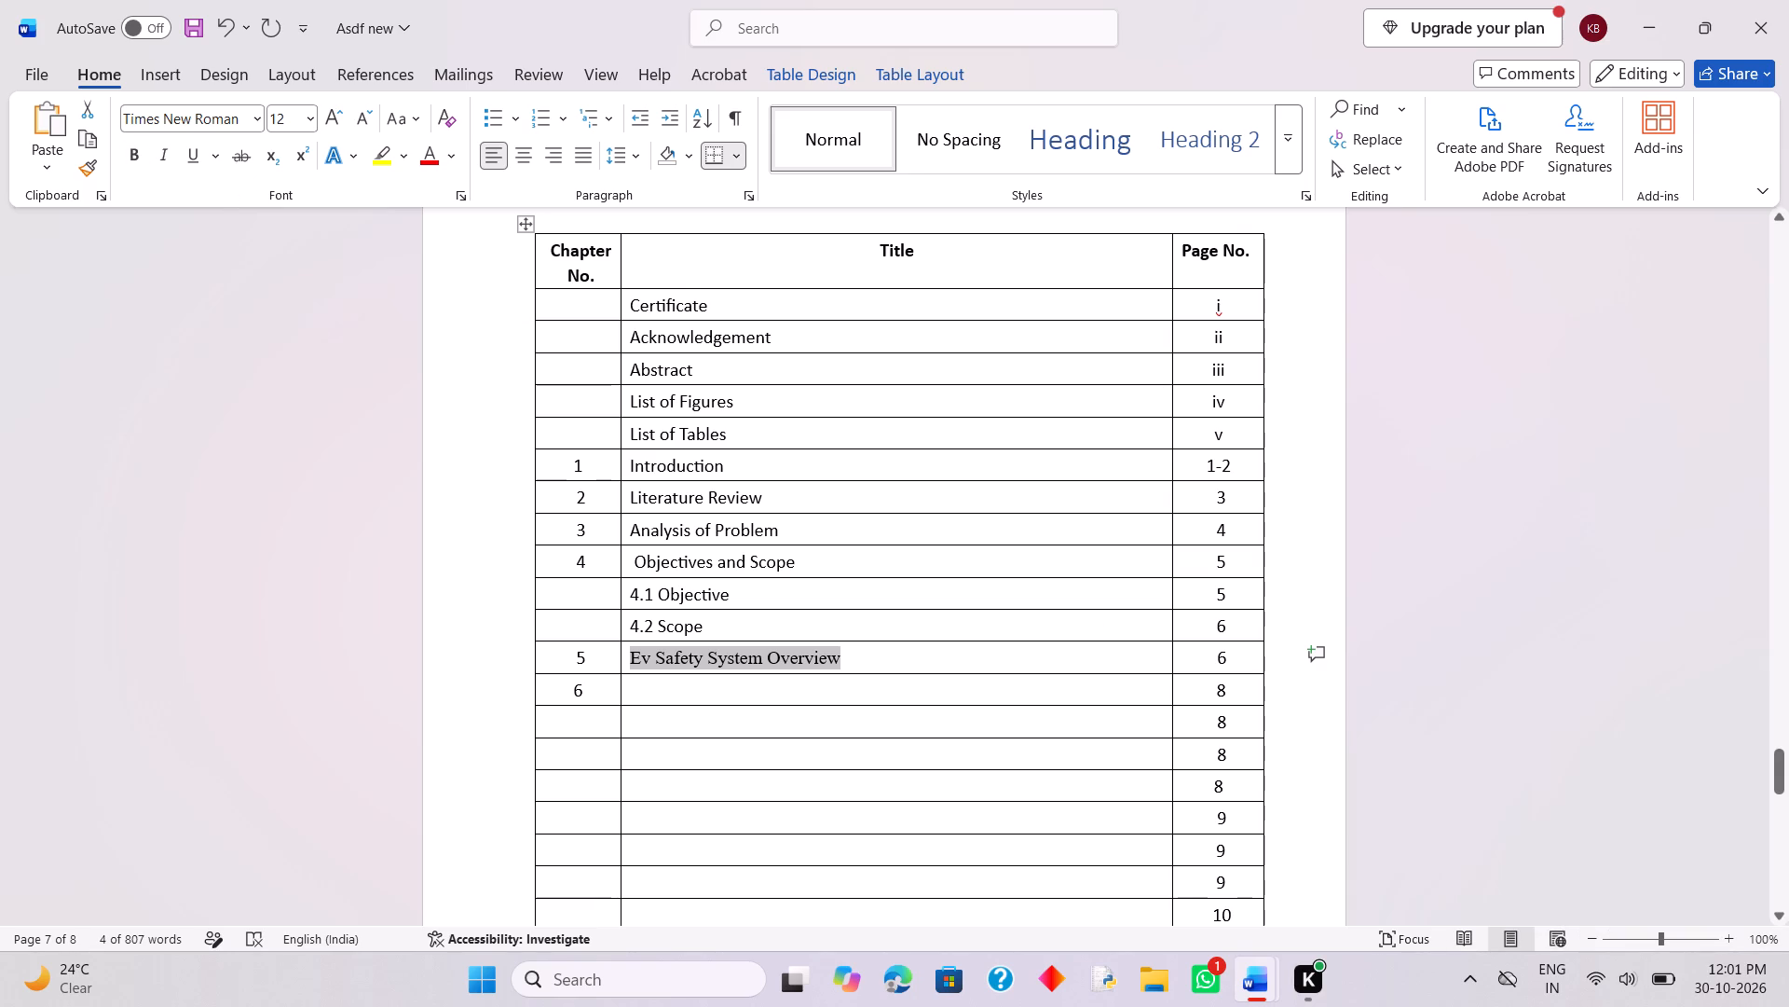
Set the page number of chapter 5, Ev Safety System Overview, to 7.
{"action": "left_click", "coordinate": [1228, 659]}
{"action": "key", "text": "BackSpace"}
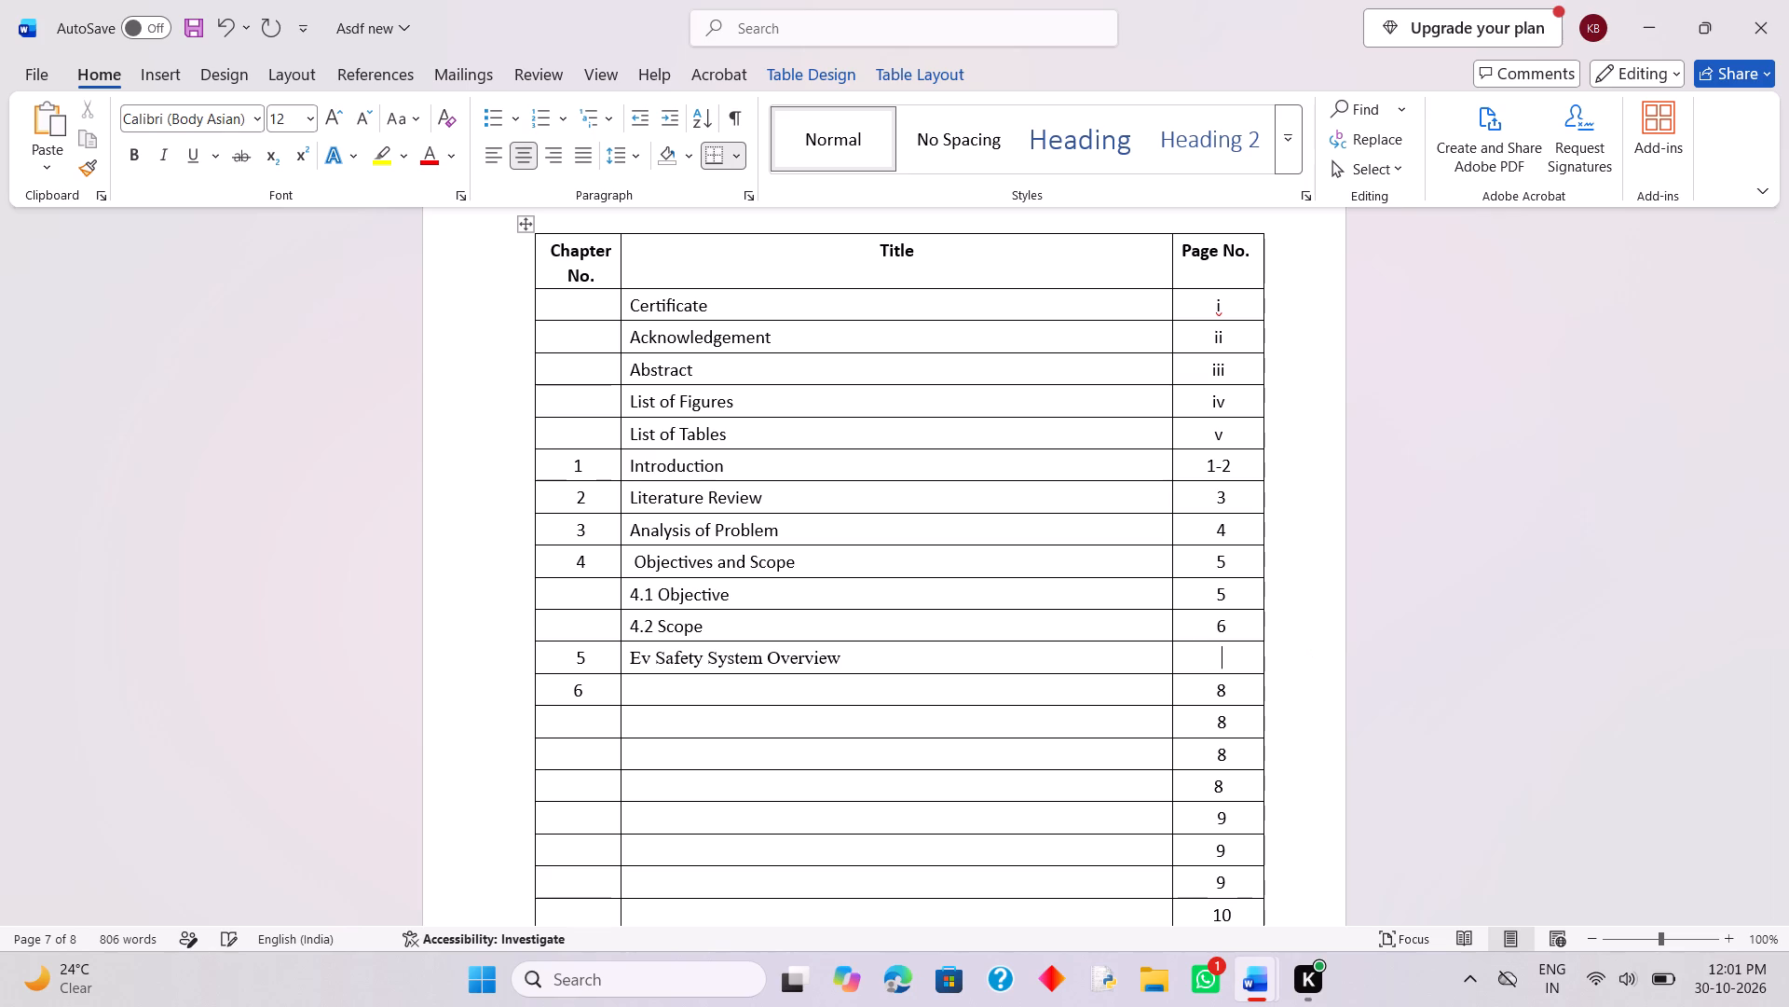
{"action": "key", "text": "7"}
Clear the old page numbers in the Contents table from the chapter 6 row through the last row before chapter 8.
{"action": "key", "text": "Down"}
{"action": "key", "text": "BackSpace"}
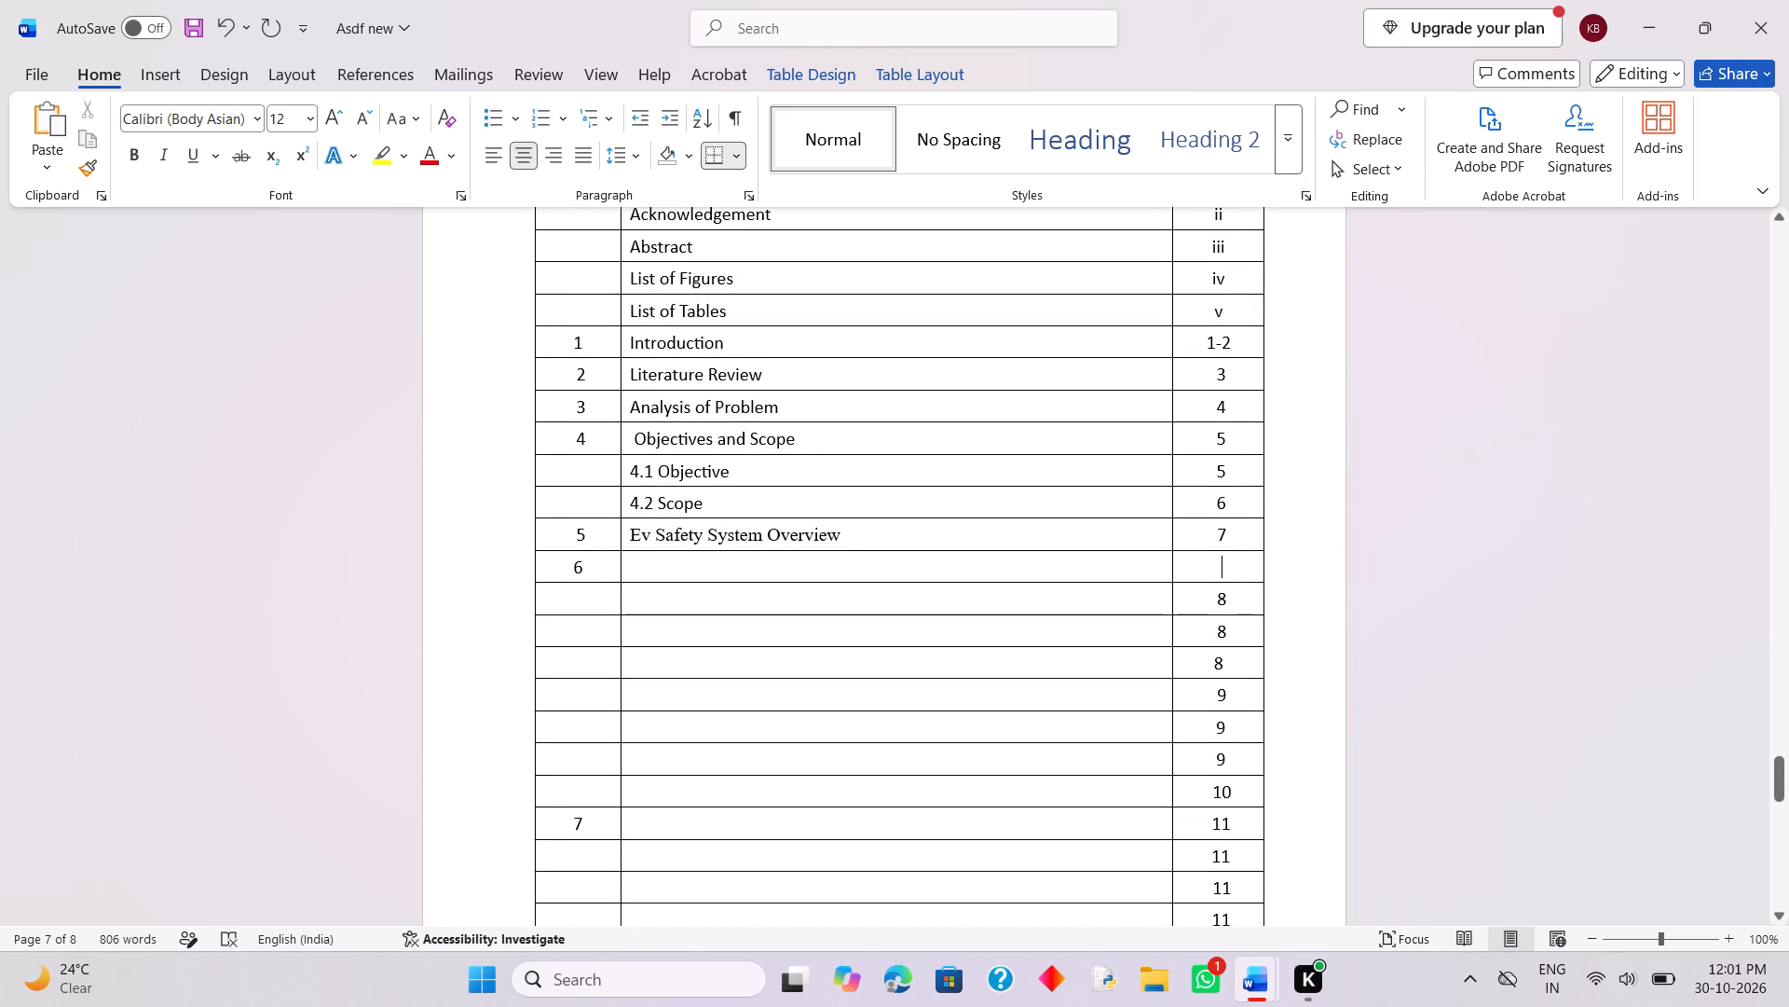
{"action": "left_click_drag", "start_coordinate": [1211, 594], "coordinate": [1243, 628]}
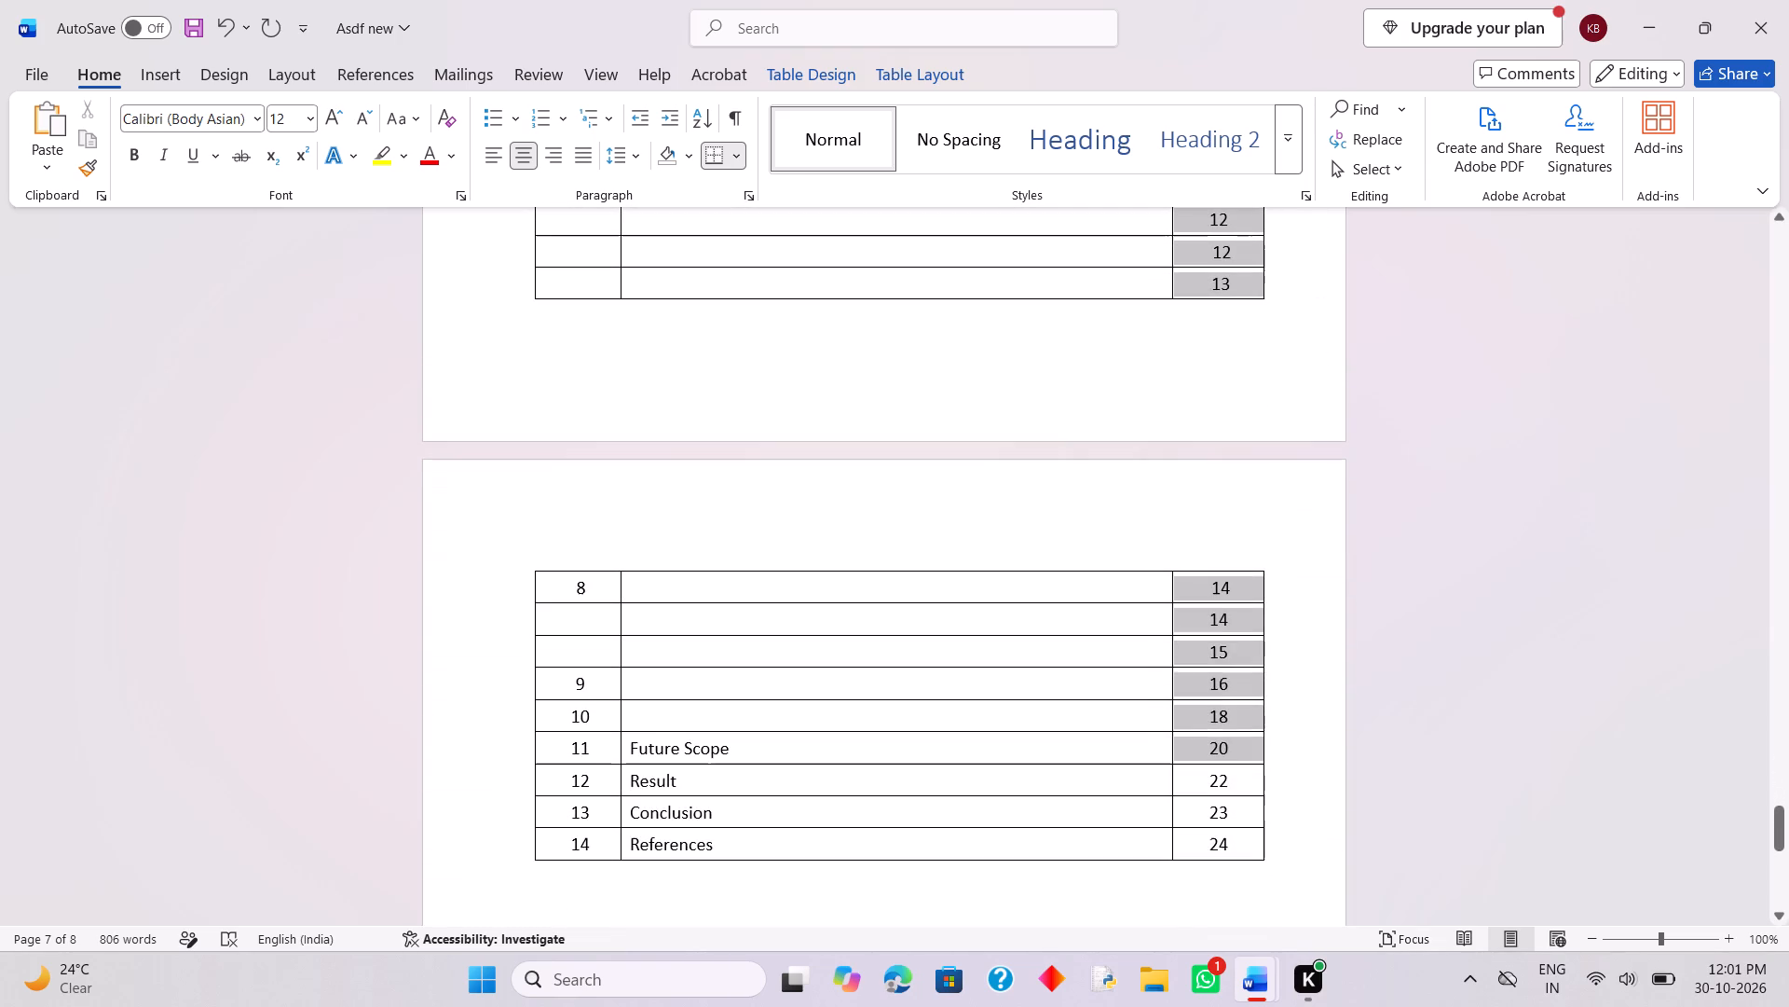
{"action": "left_click_drag", "start_coordinate": [1243, 628], "coordinate": [1234, 310]}
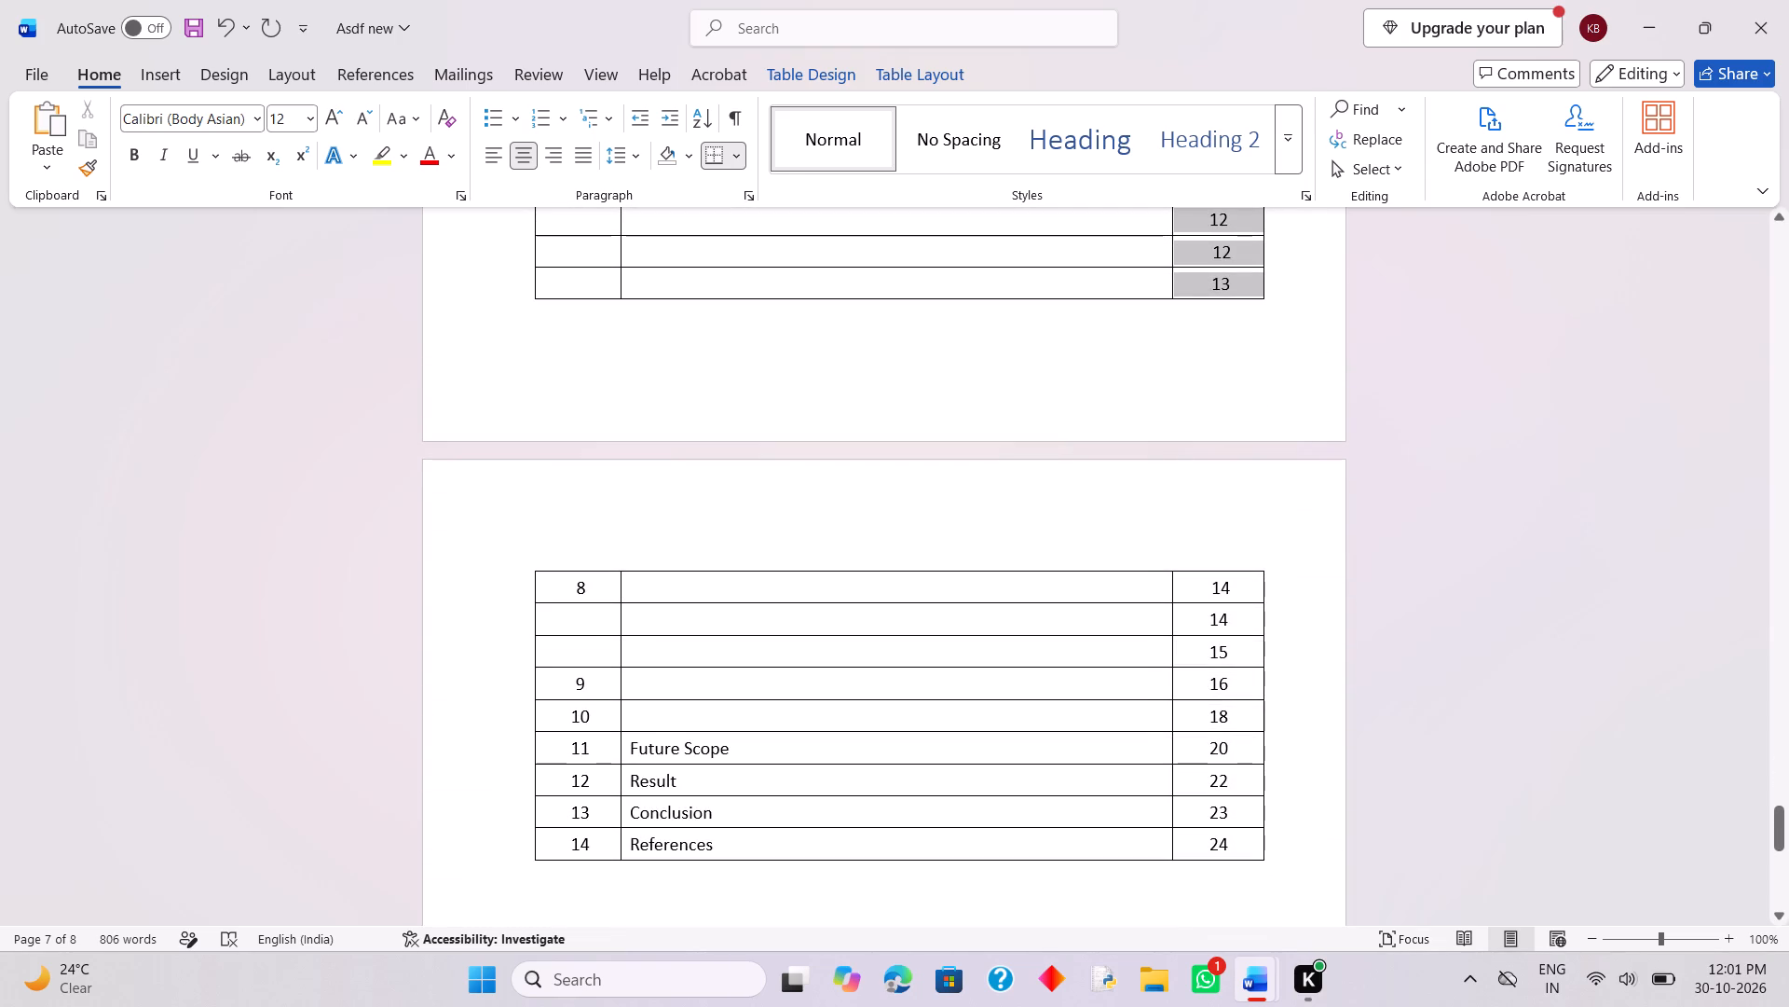
{"action": "left_click_drag", "start_coordinate": [1234, 310], "coordinate": [1234, 313]}
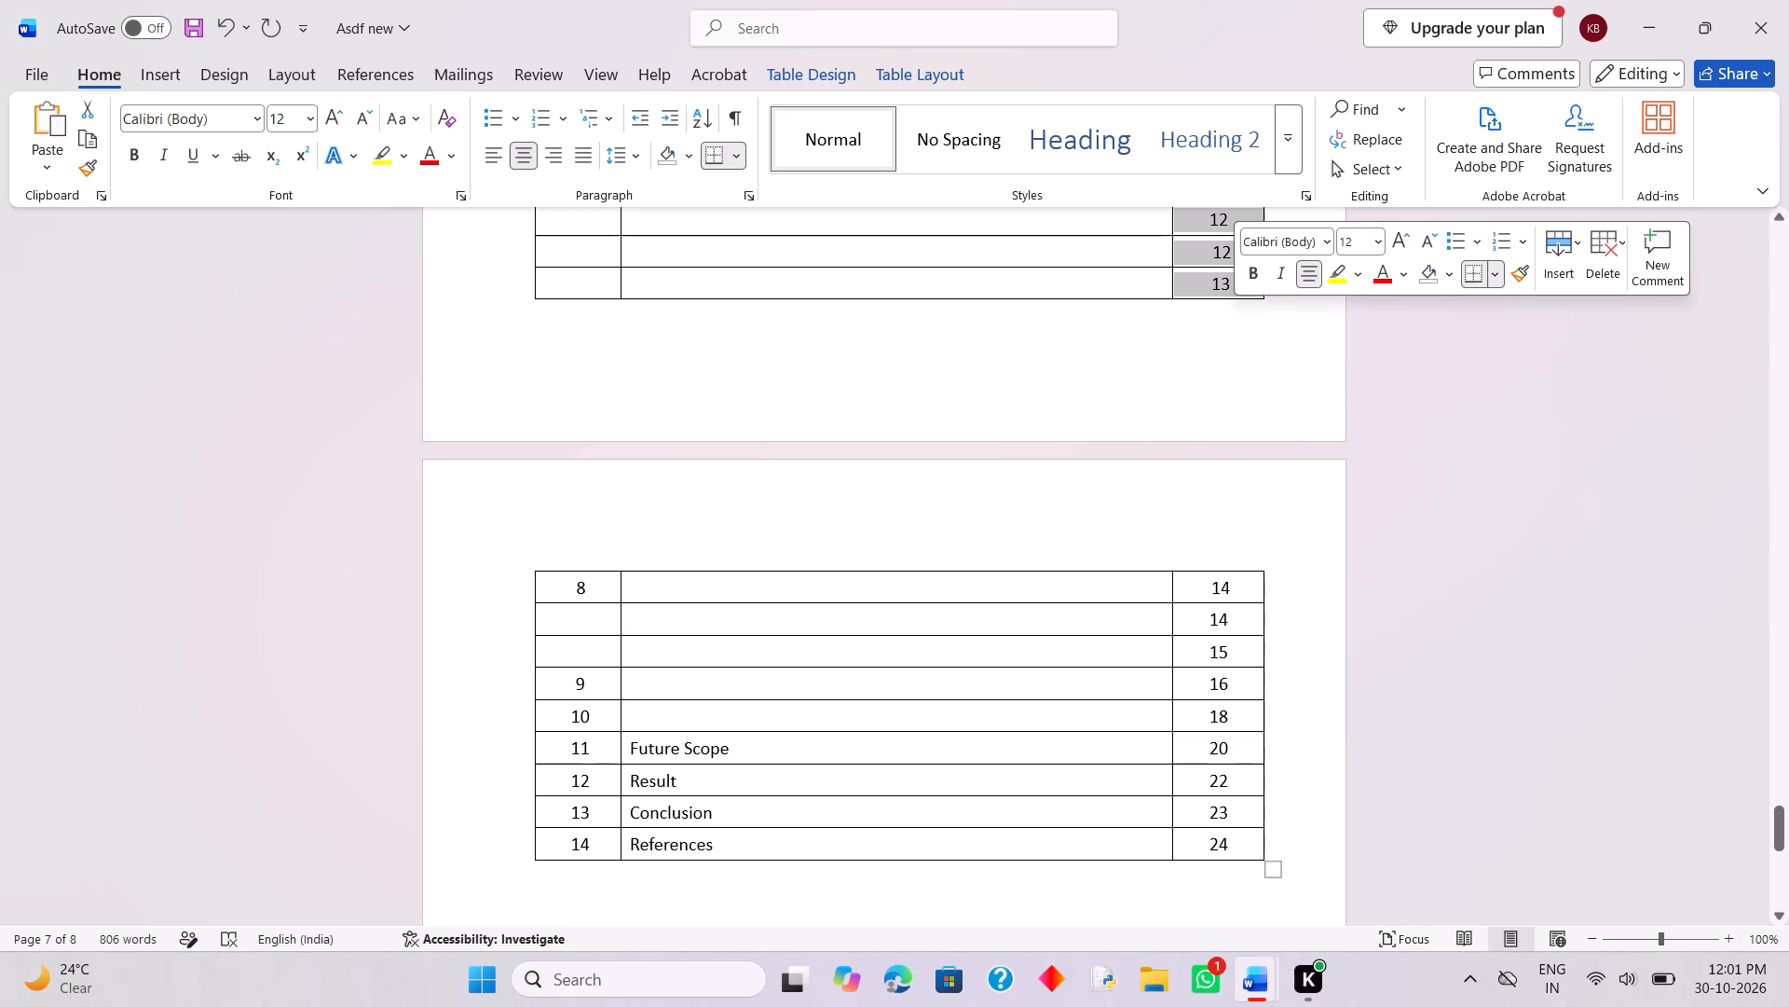
{"action": "left_click", "coordinate": [1234, 313], "text": "ctrl"}
{"action": "key", "text": "ctrl+x"}
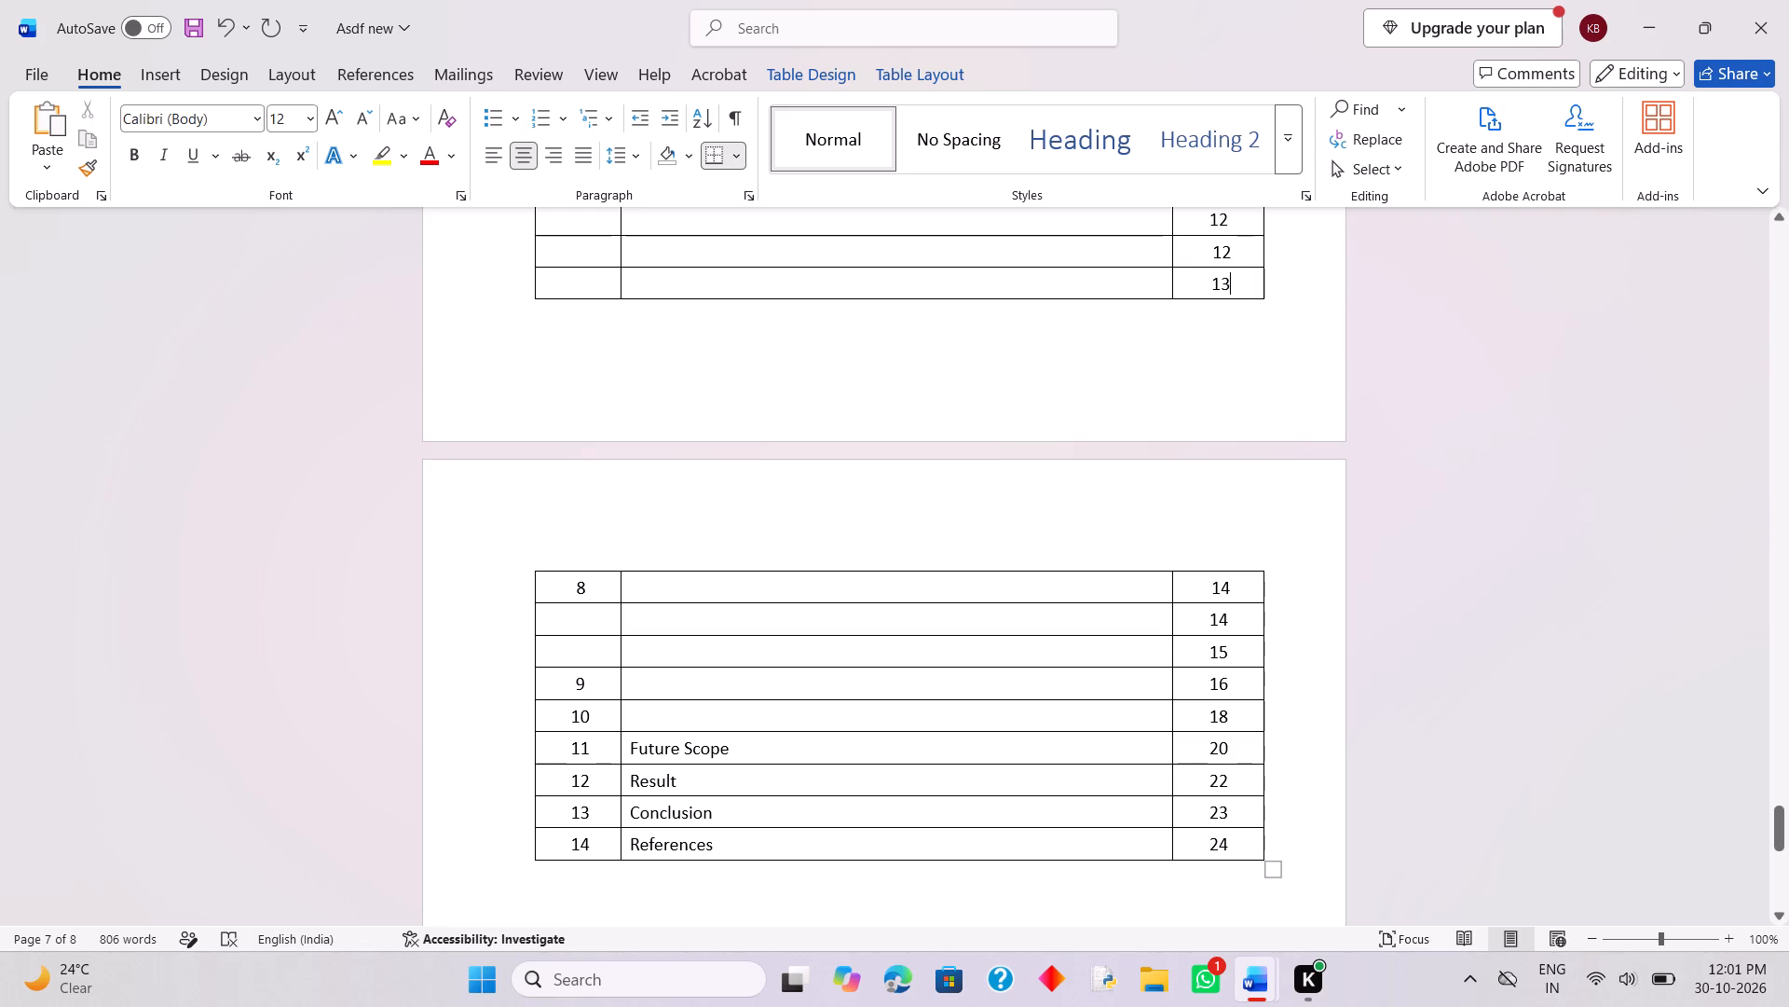
{"action": "scroll", "coordinate": [1234, 315], "scroll_direction": "up", "scroll_amount": 1}
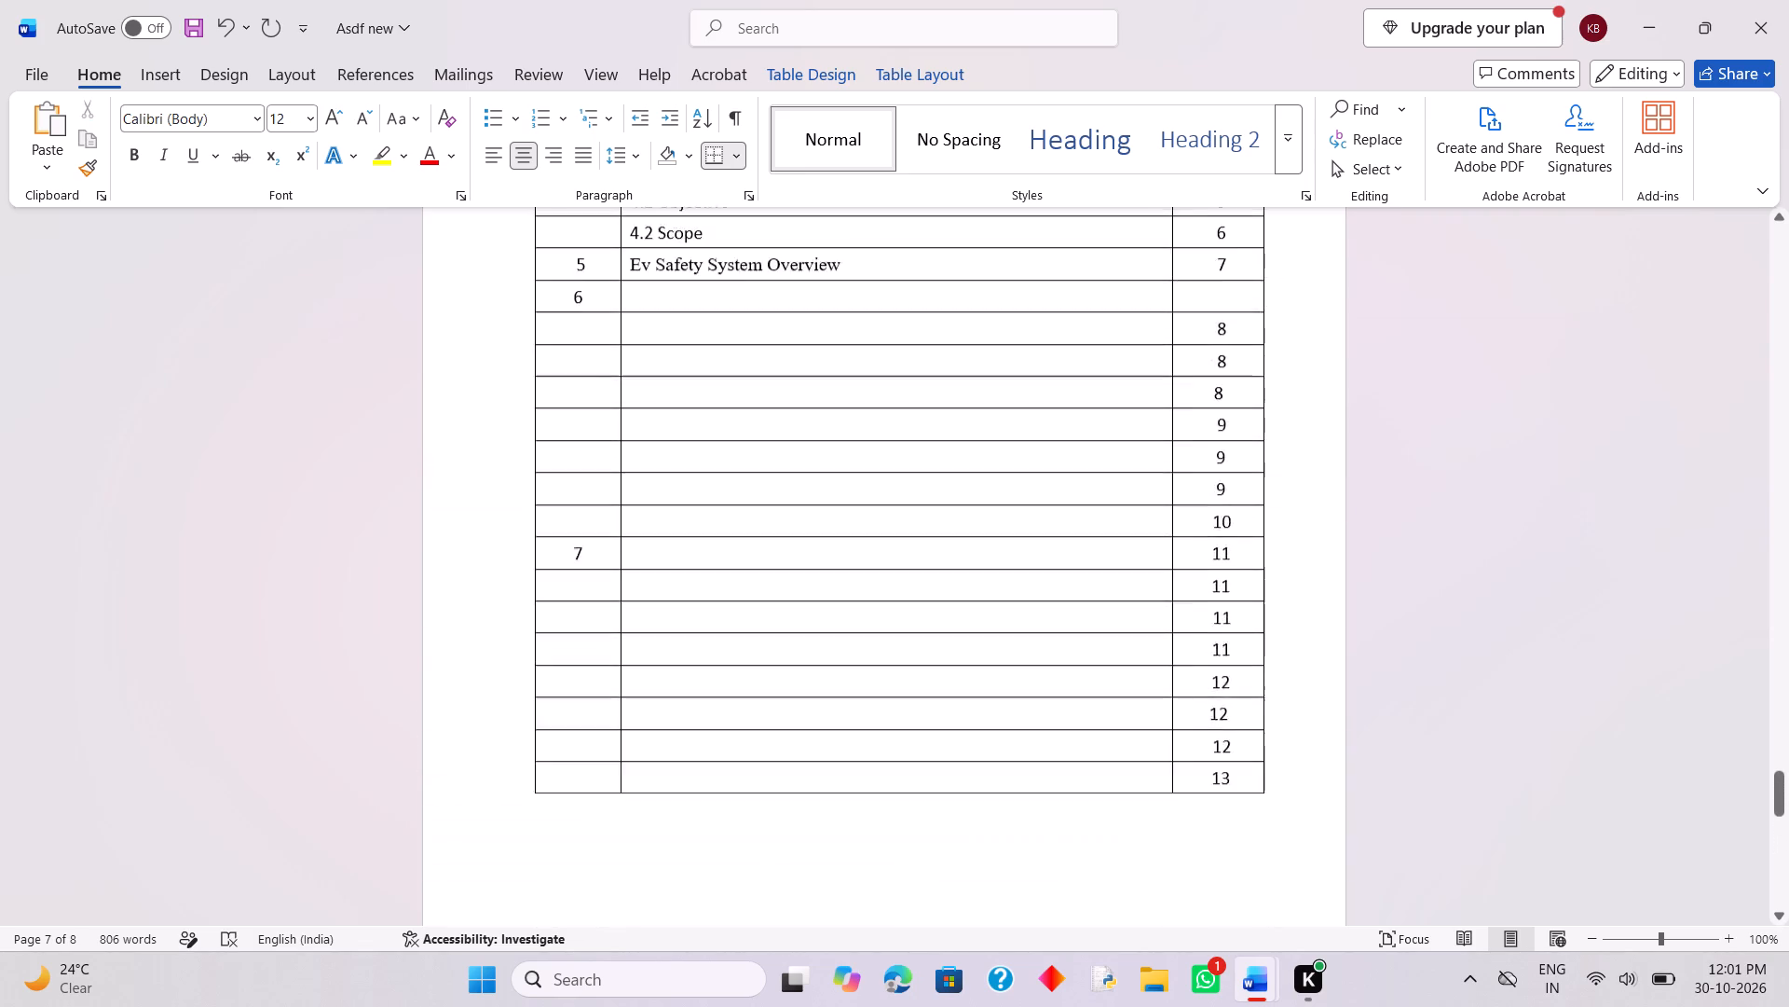
{"action": "scroll", "coordinate": [1236, 317], "scroll_direction": "up", "scroll_amount": 1}
{"action": "left_click_drag", "start_coordinate": [1203, 427], "coordinate": [1224, 596]}
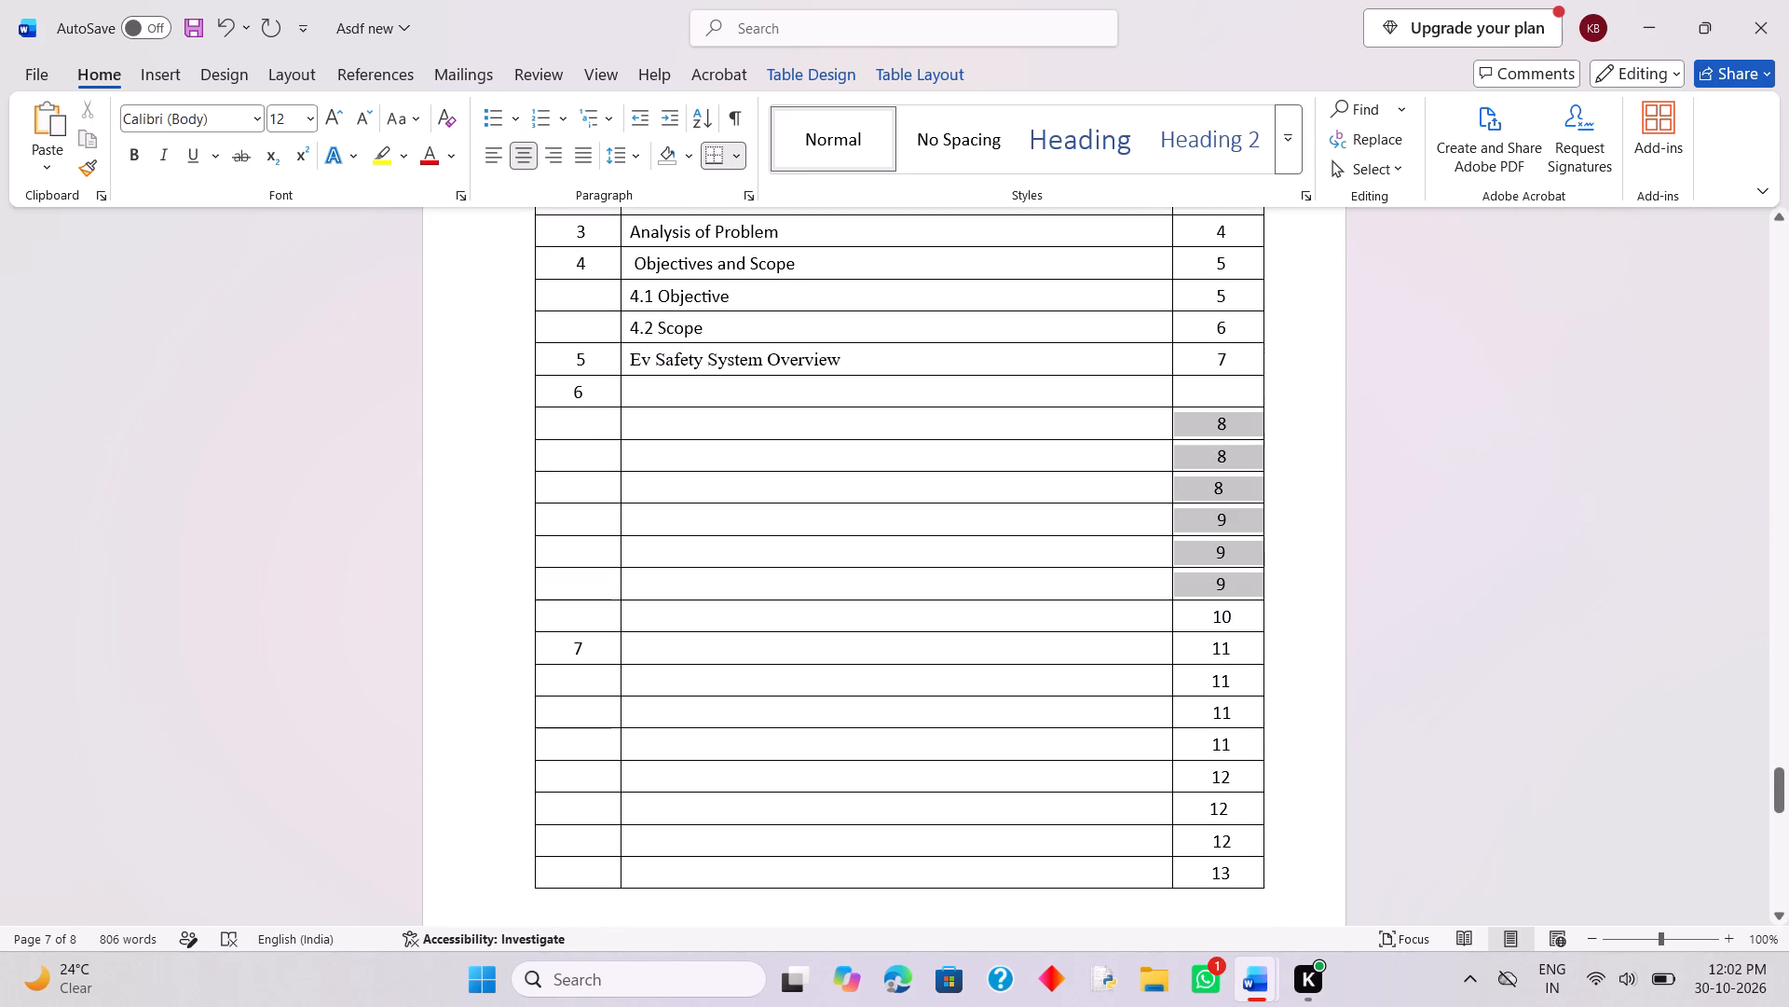
{"action": "left_click_drag", "start_coordinate": [1224, 596], "coordinate": [1212, 902]}
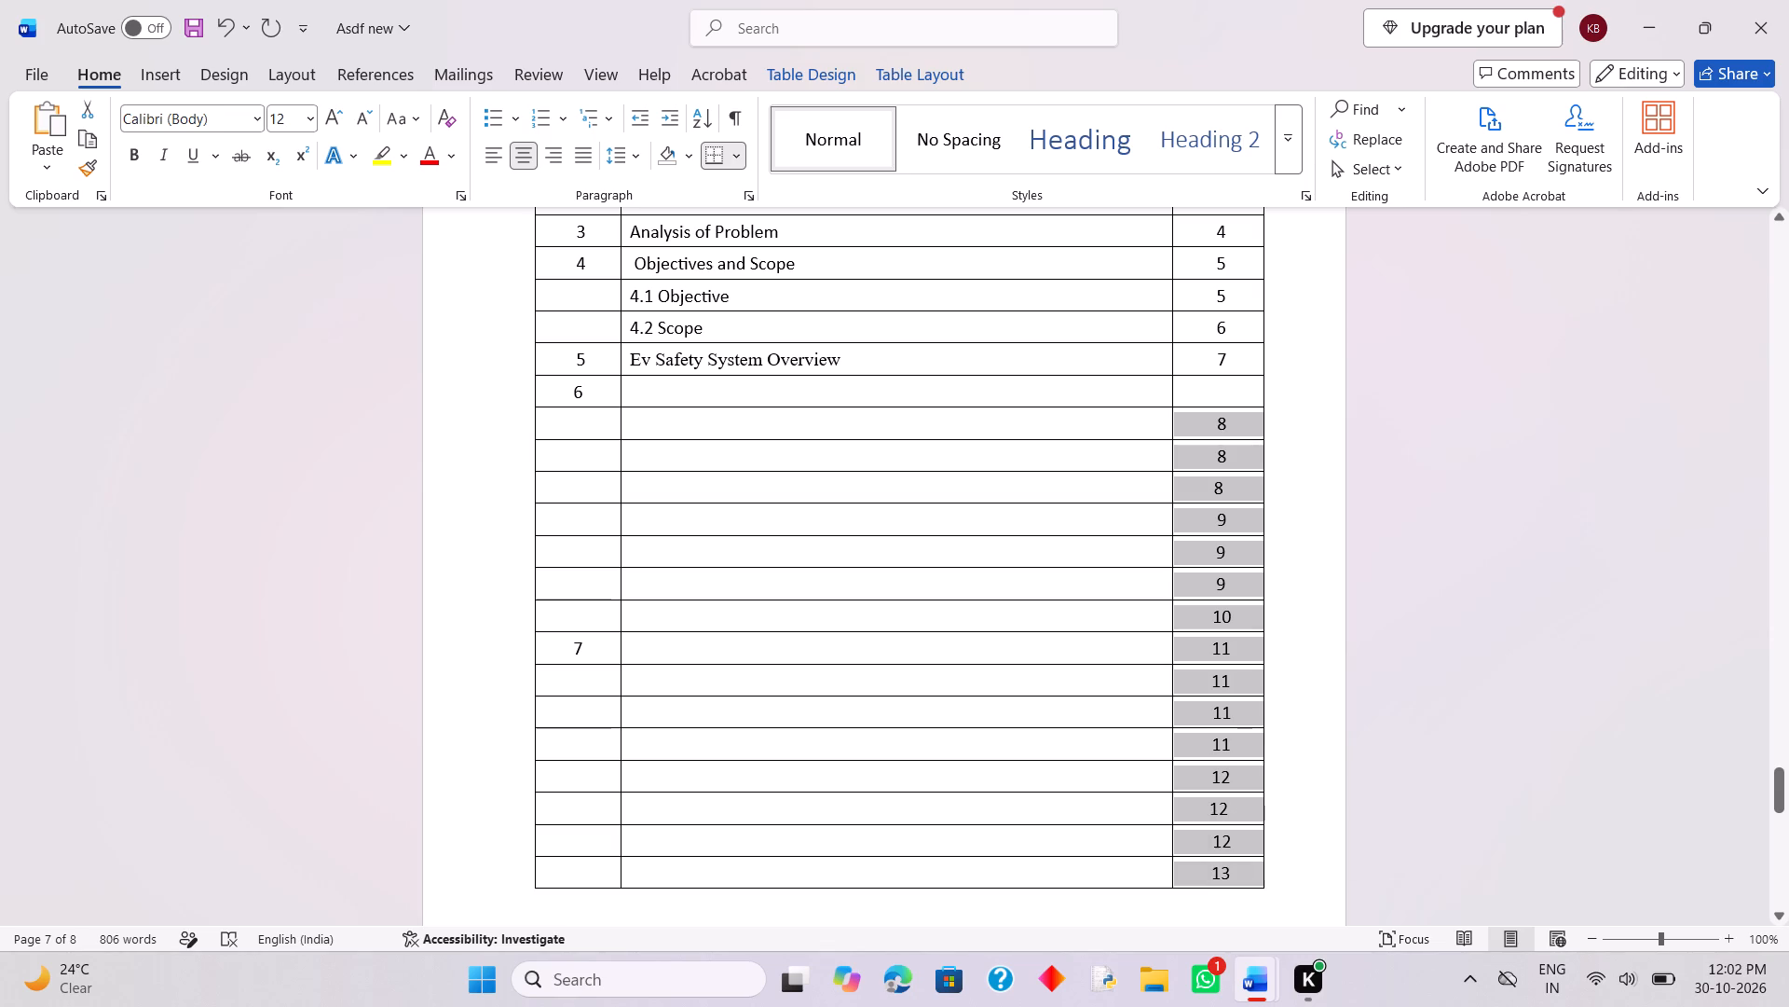
{"action": "key", "text": "ctrl+x"}
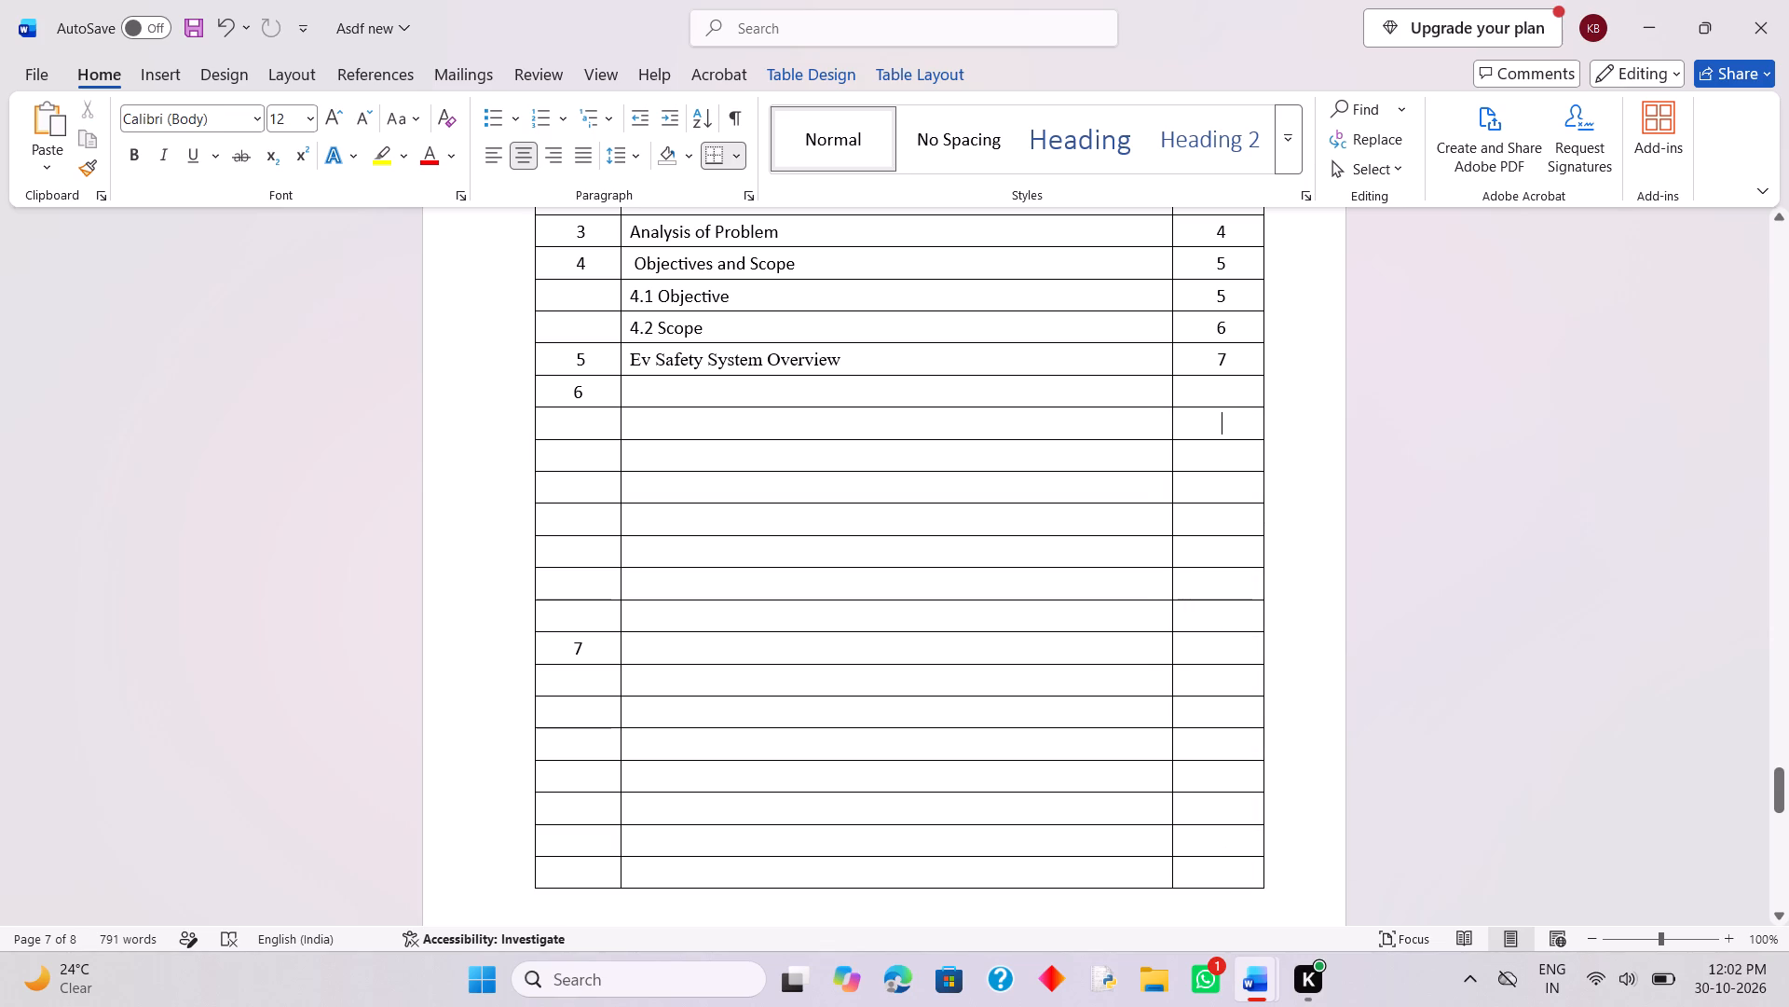
Clear the chapter number 7 from the number column of the Contents table.
{"action": "left_click", "coordinate": [589, 652]}
{"action": "key", "text": "BackSpace"}
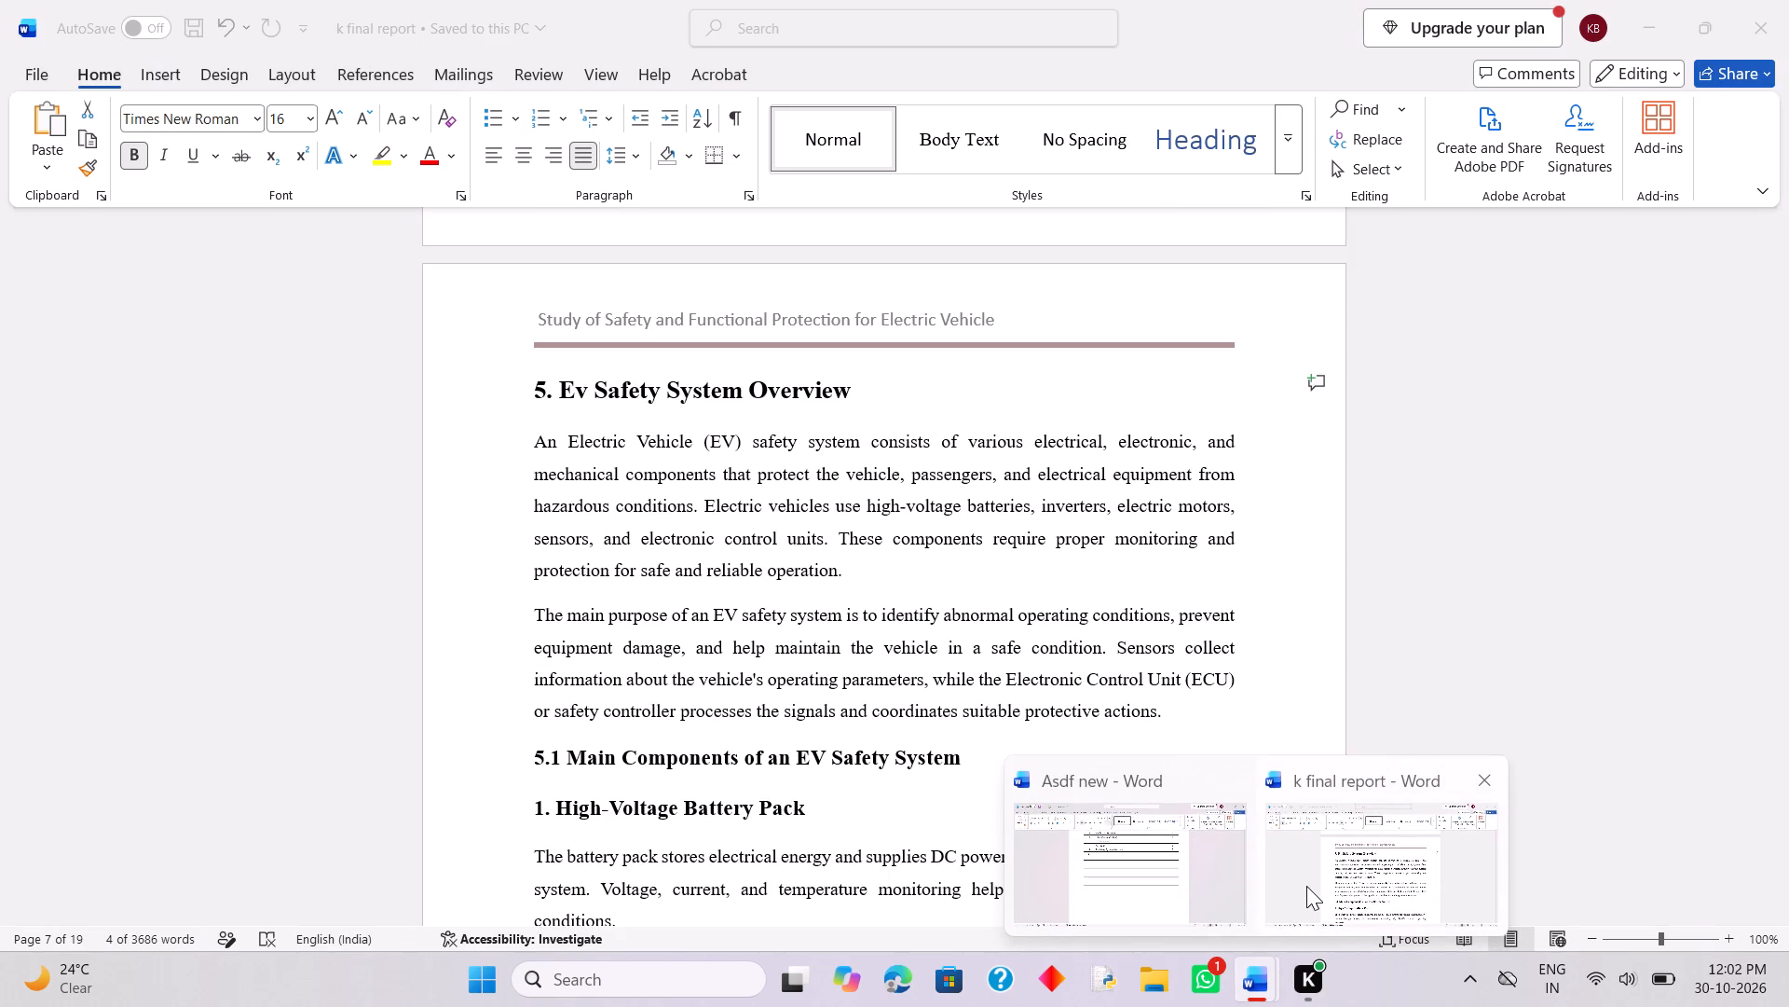
Examine chapter 5 in k final report for its subheadings and page numbers, up to the start of chapter 6.
{"action": "left_click", "coordinate": [1306, 886]}
{"action": "left_click", "coordinate": [1121, 671]}
{"action": "scroll", "coordinate": [1121, 671], "scroll_direction": "right", "scroll_amount": 1}
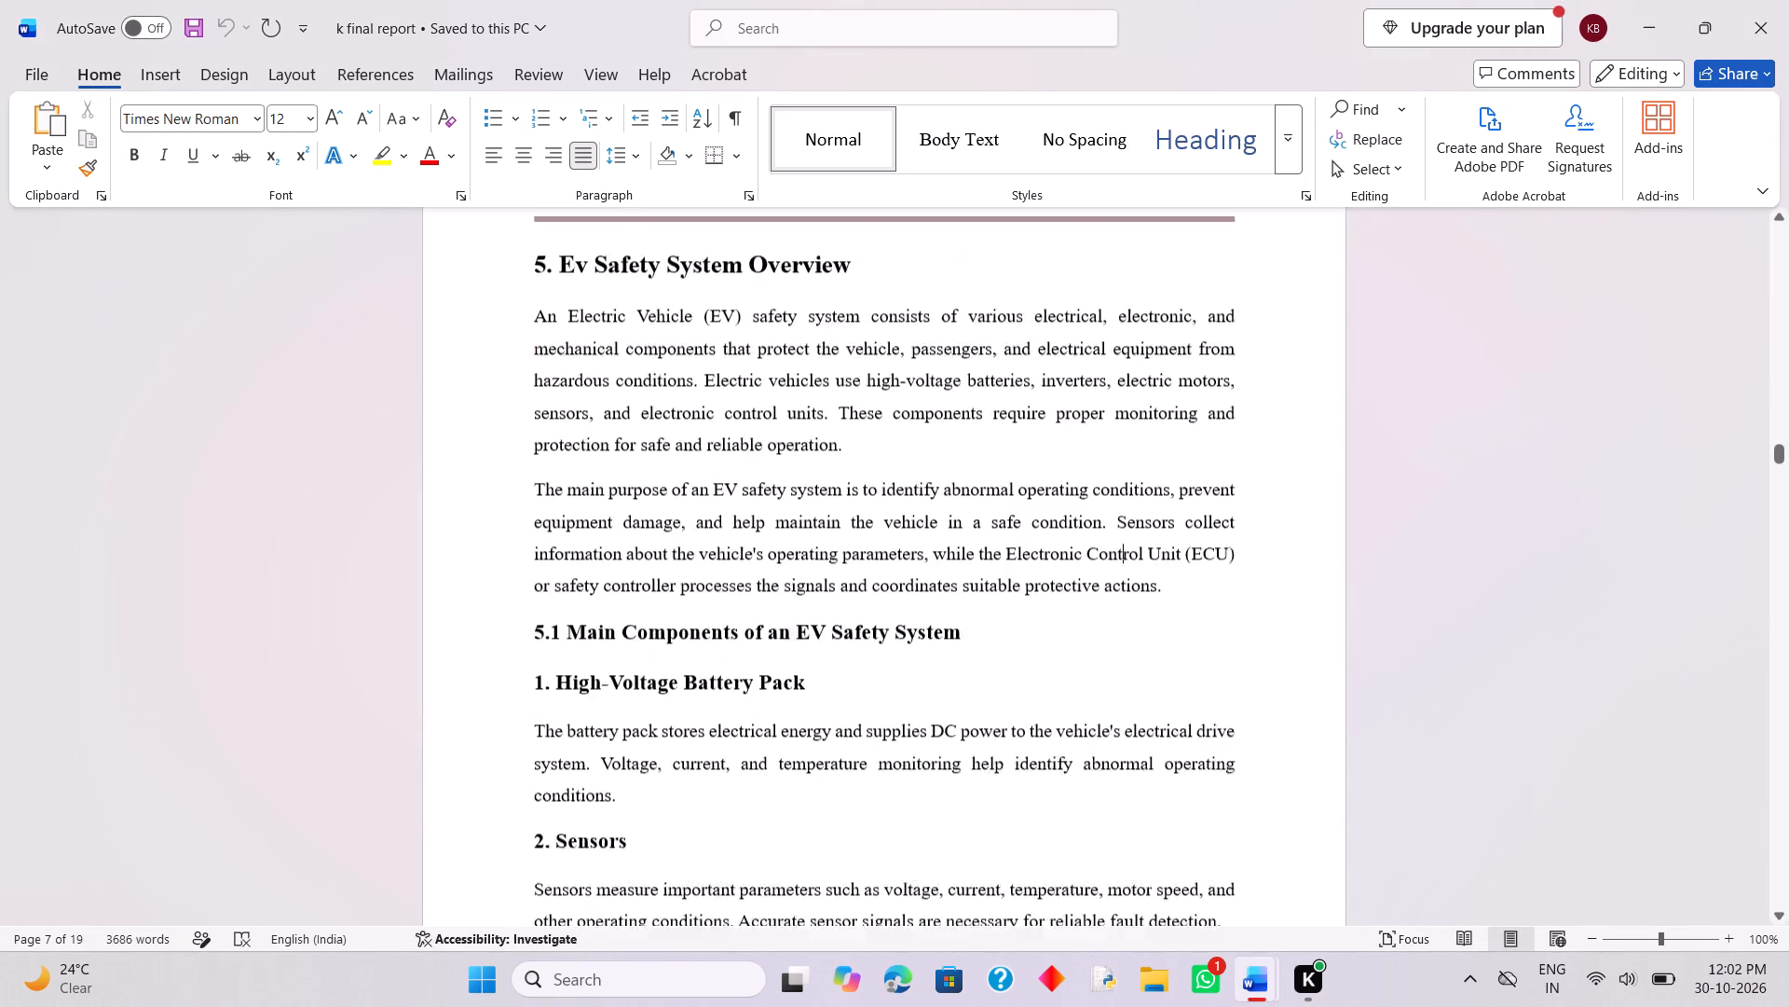
{"action": "scroll", "coordinate": [1121, 671], "scroll_direction": "right", "scroll_amount": 1}
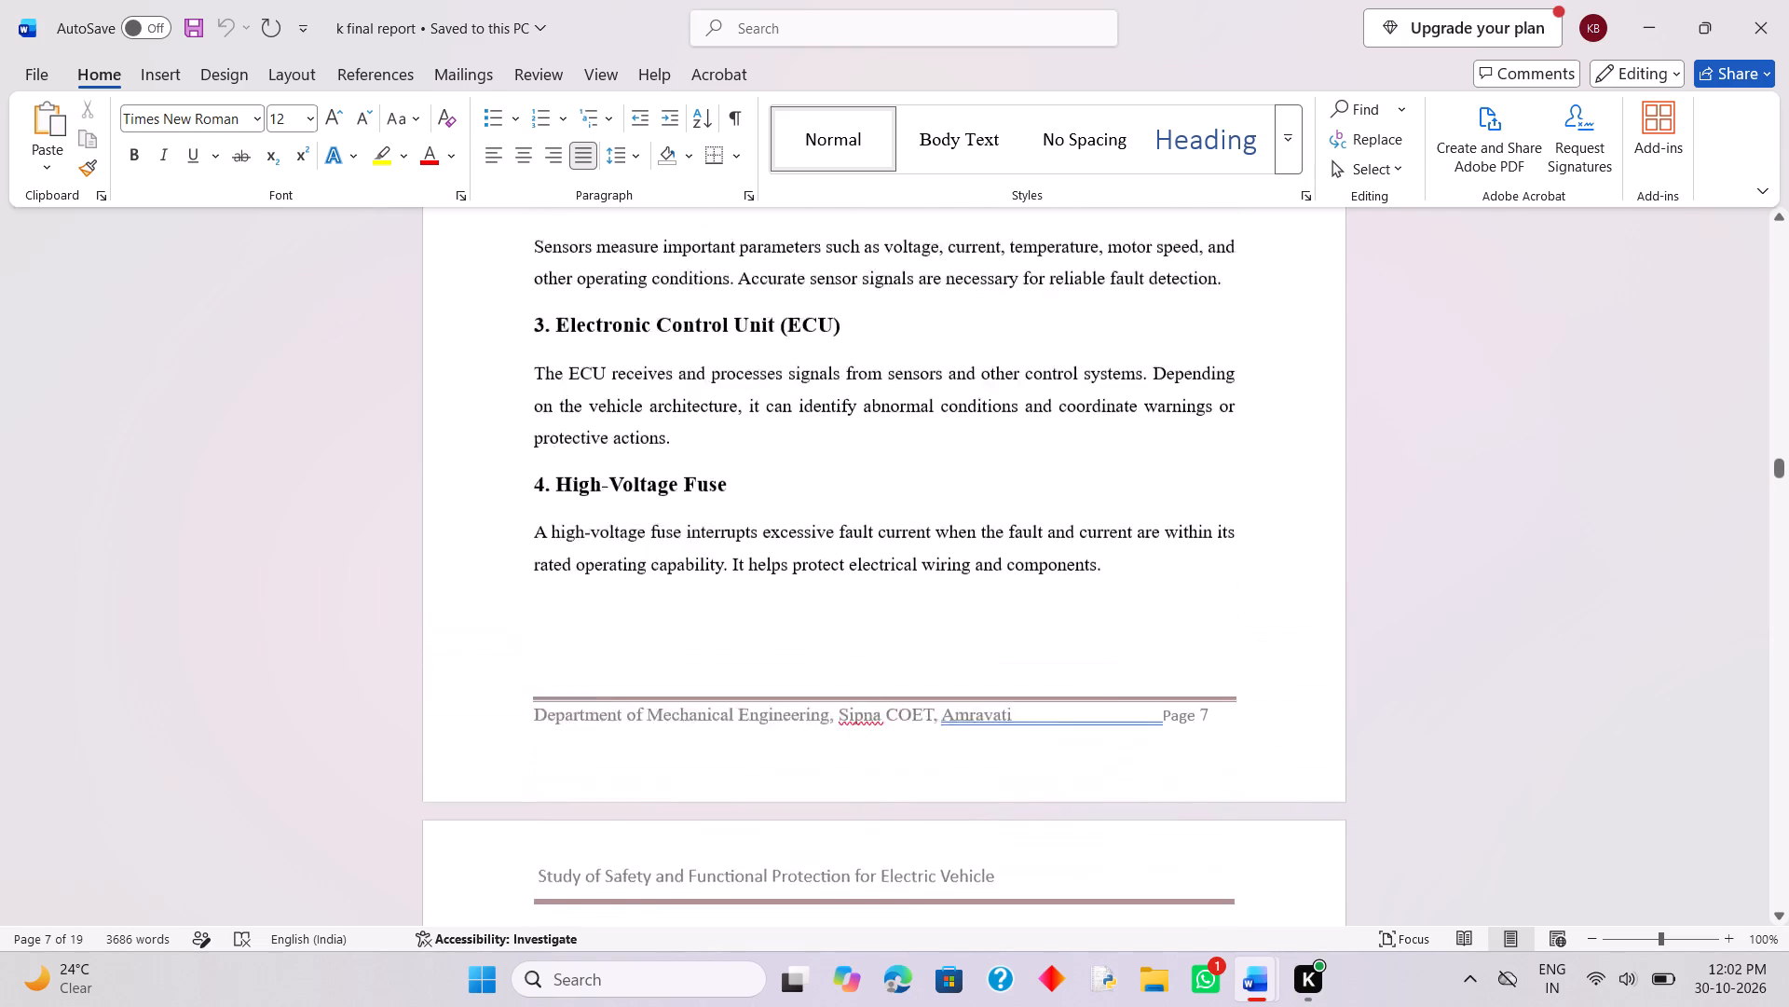
{"action": "scroll", "coordinate": [1121, 671], "scroll_direction": "right", "scroll_amount": 1}
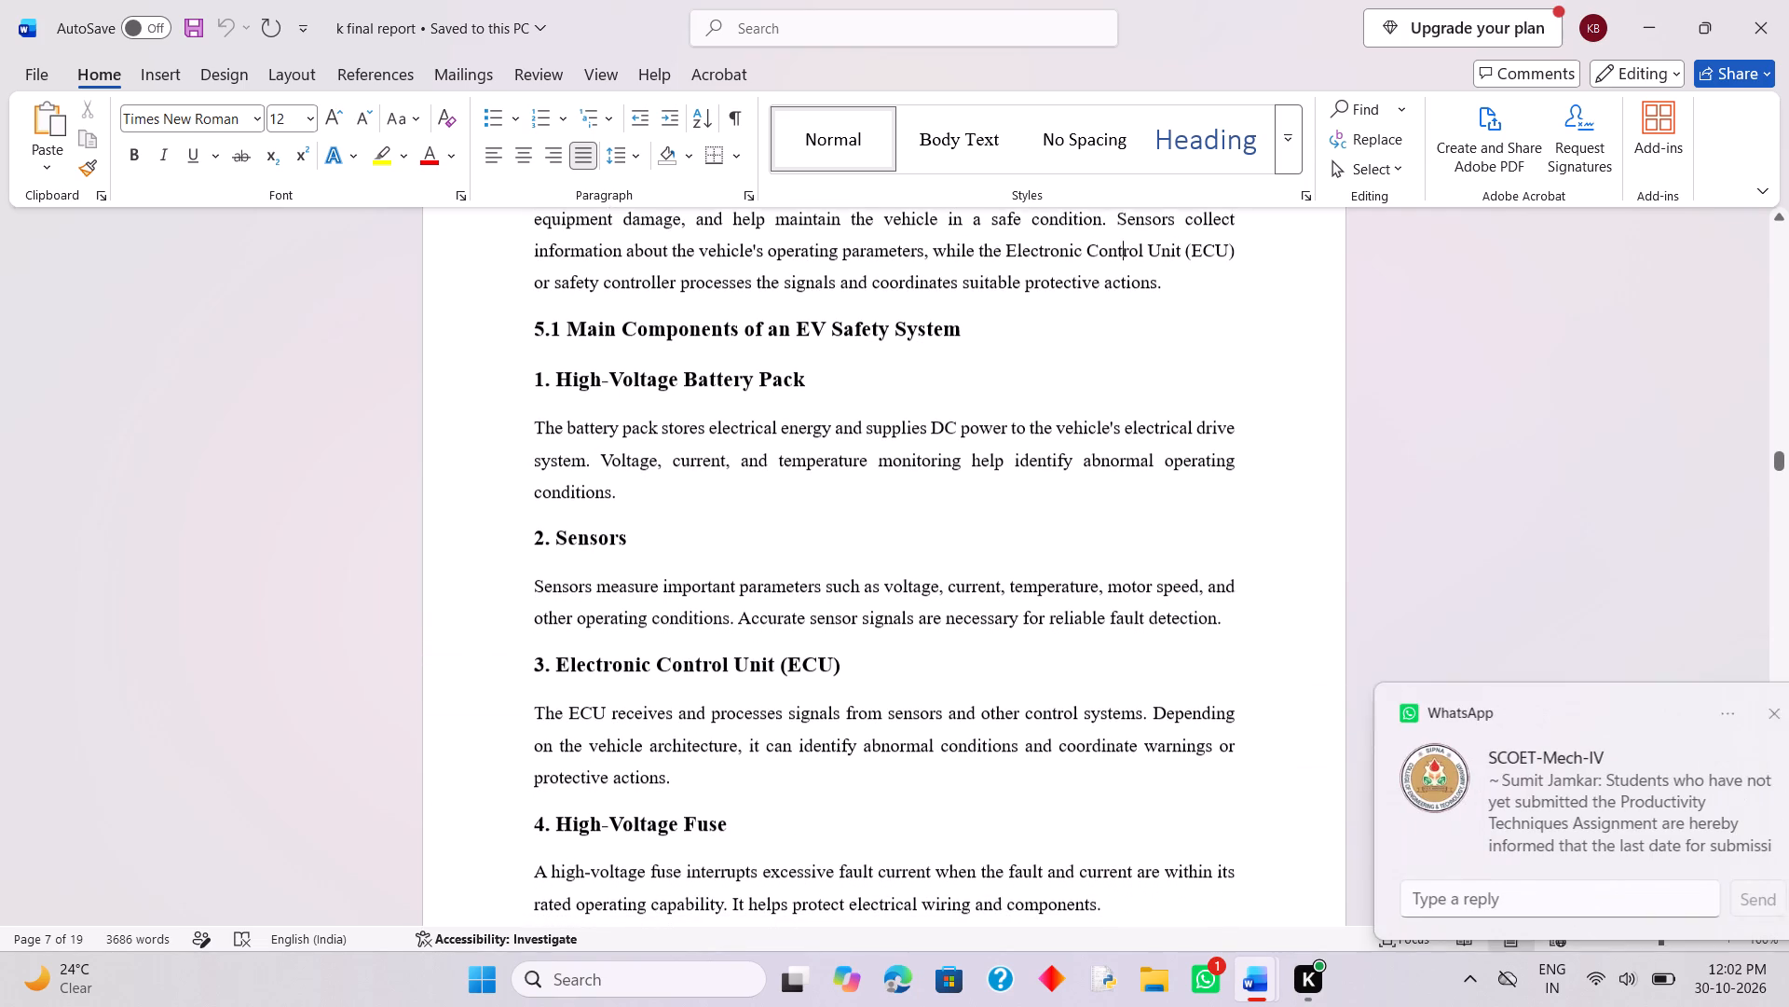
{"action": "scroll", "coordinate": [1121, 671], "scroll_direction": "right", "scroll_amount": 2}
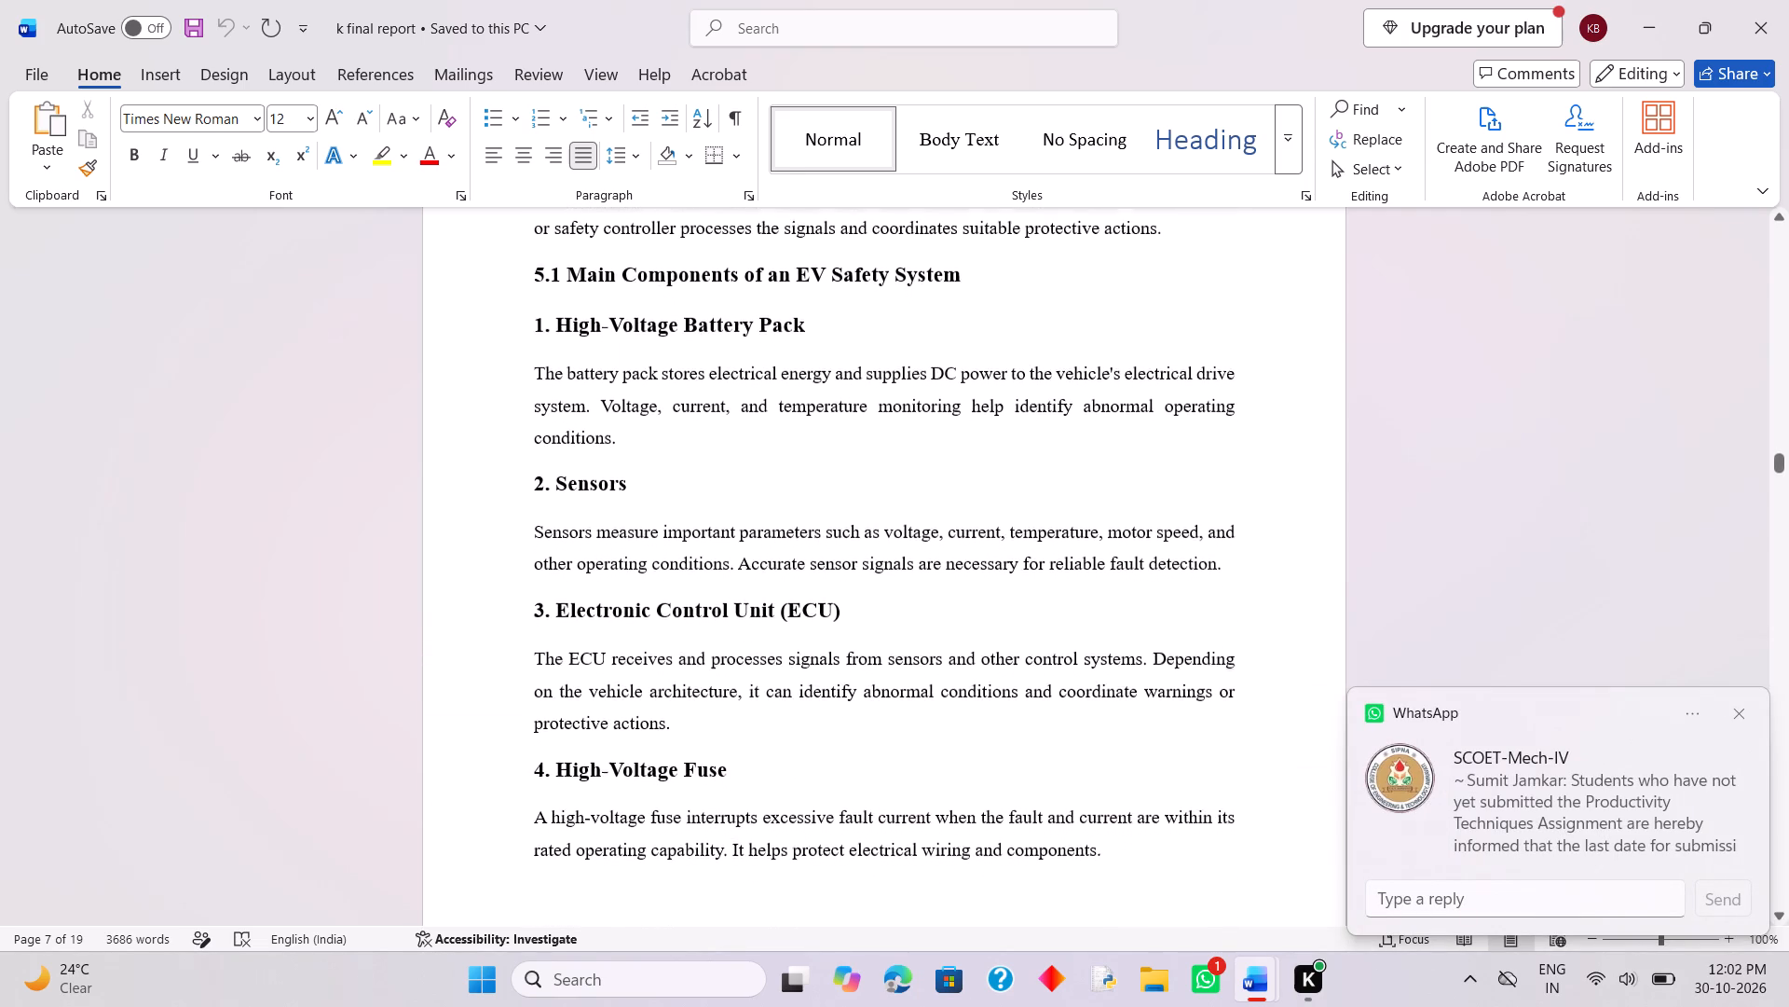
{"action": "scroll", "coordinate": [1121, 671], "scroll_direction": "right", "scroll_amount": 1}
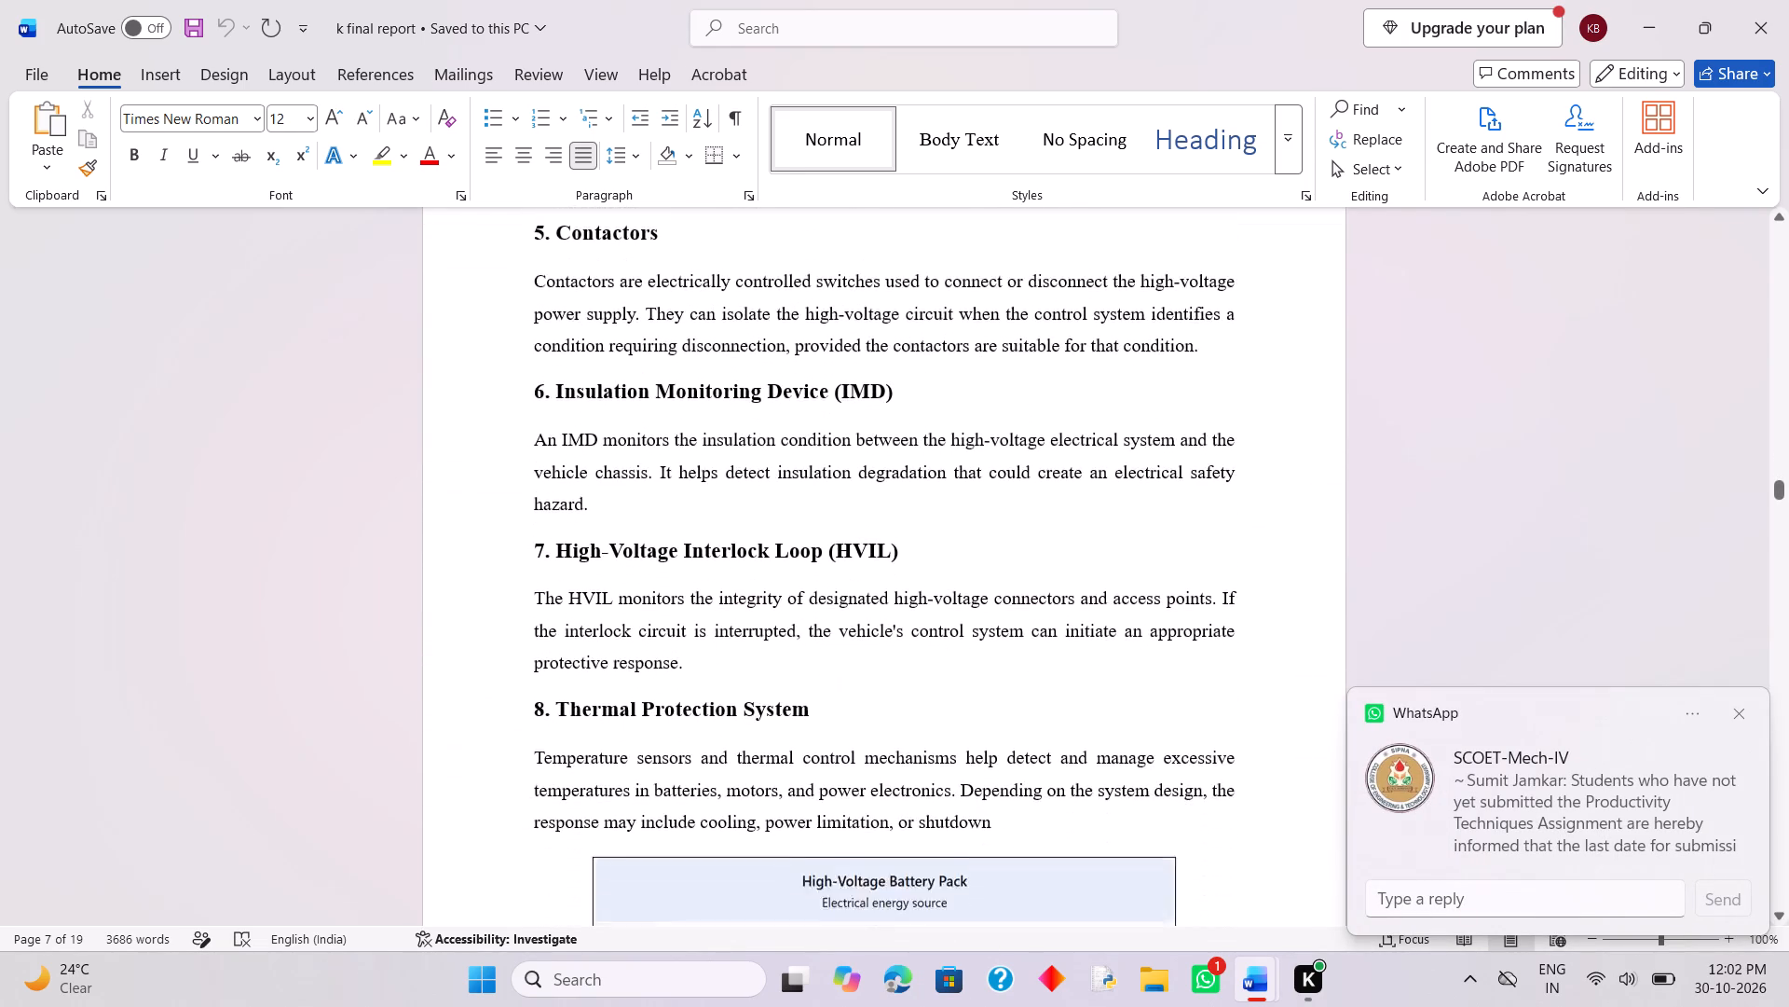
{"action": "scroll", "coordinate": [1121, 671], "scroll_direction": "right", "scroll_amount": 1}
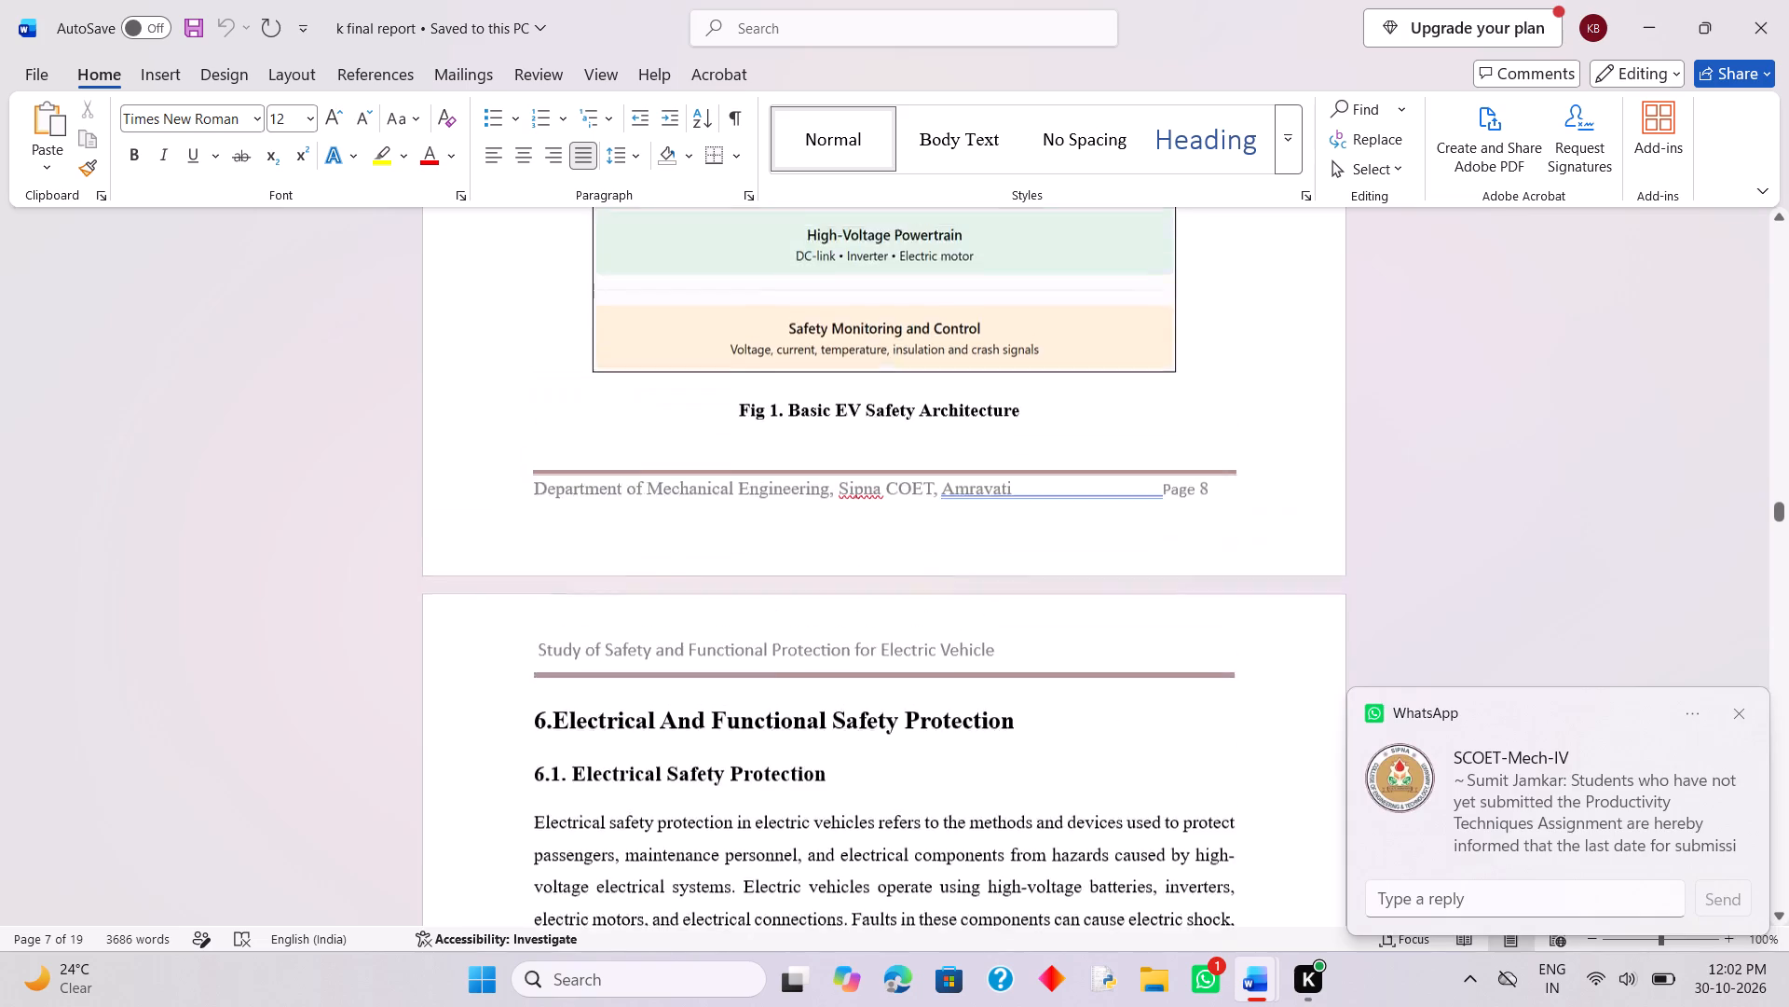
{"action": "scroll", "coordinate": [1121, 671], "scroll_direction": "right", "scroll_amount": 1}
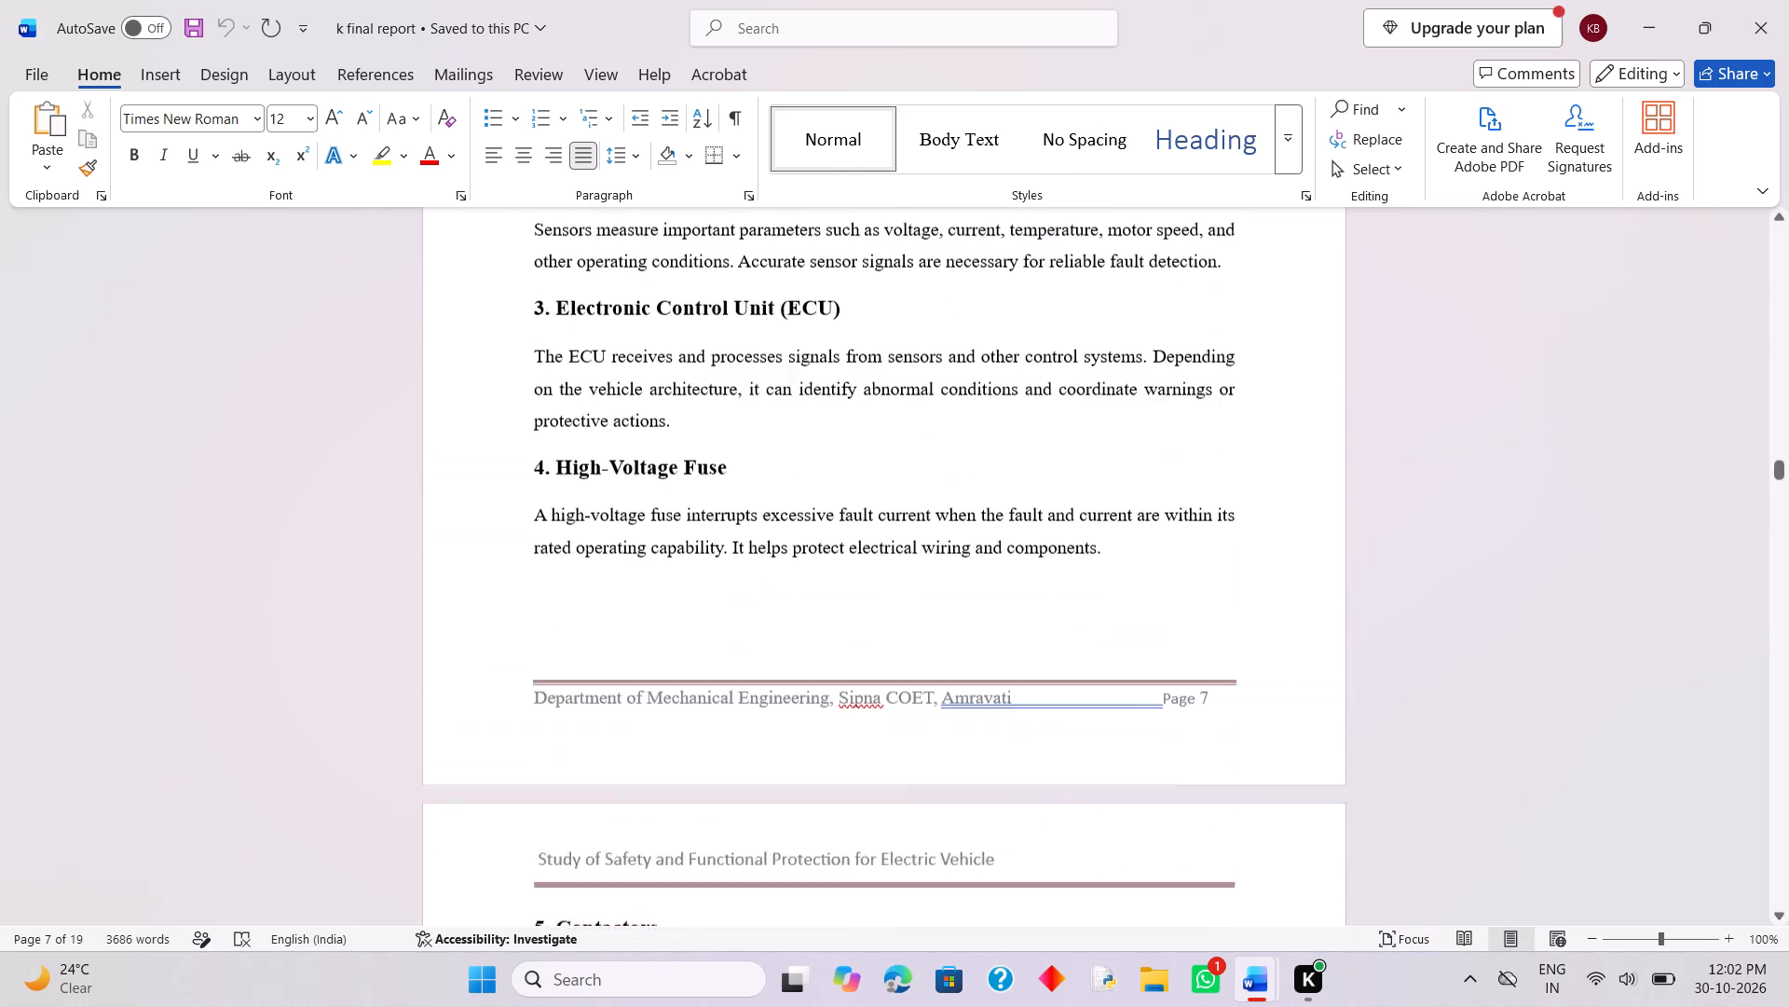
{"action": "scroll", "coordinate": [1121, 671], "scroll_direction": "right", "scroll_amount": 2}
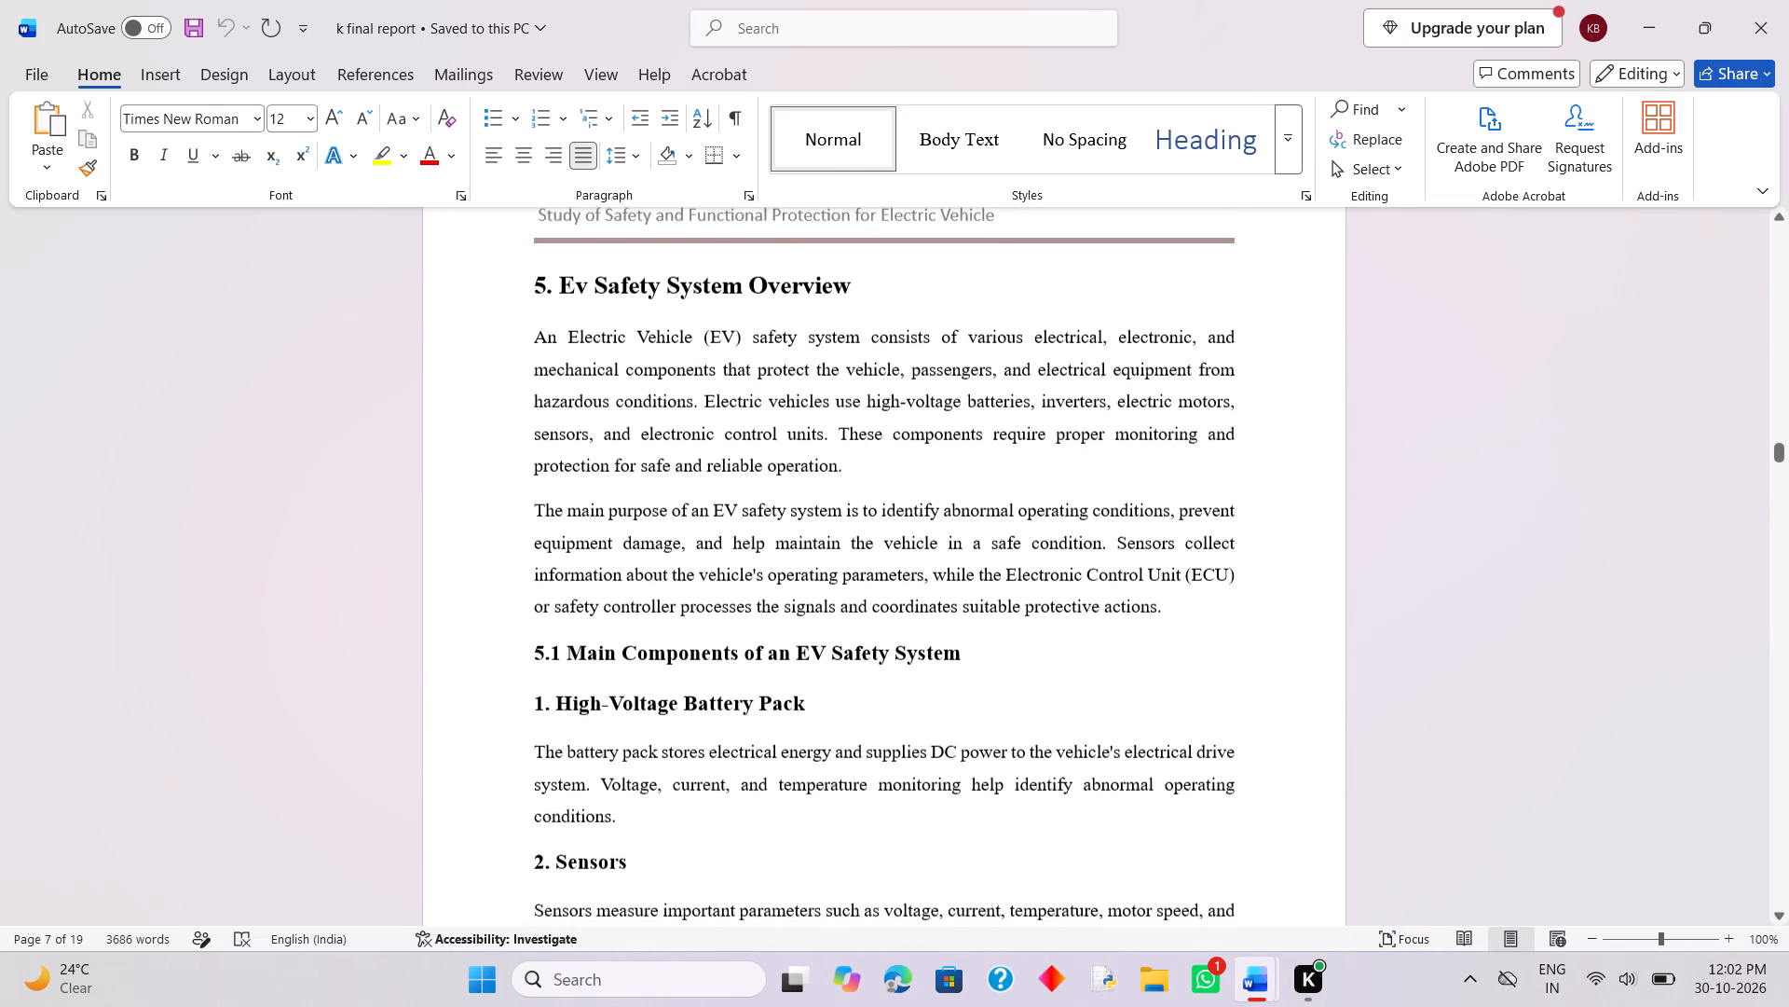
{"action": "scroll", "coordinate": [1121, 671], "scroll_direction": "right", "scroll_amount": 1}
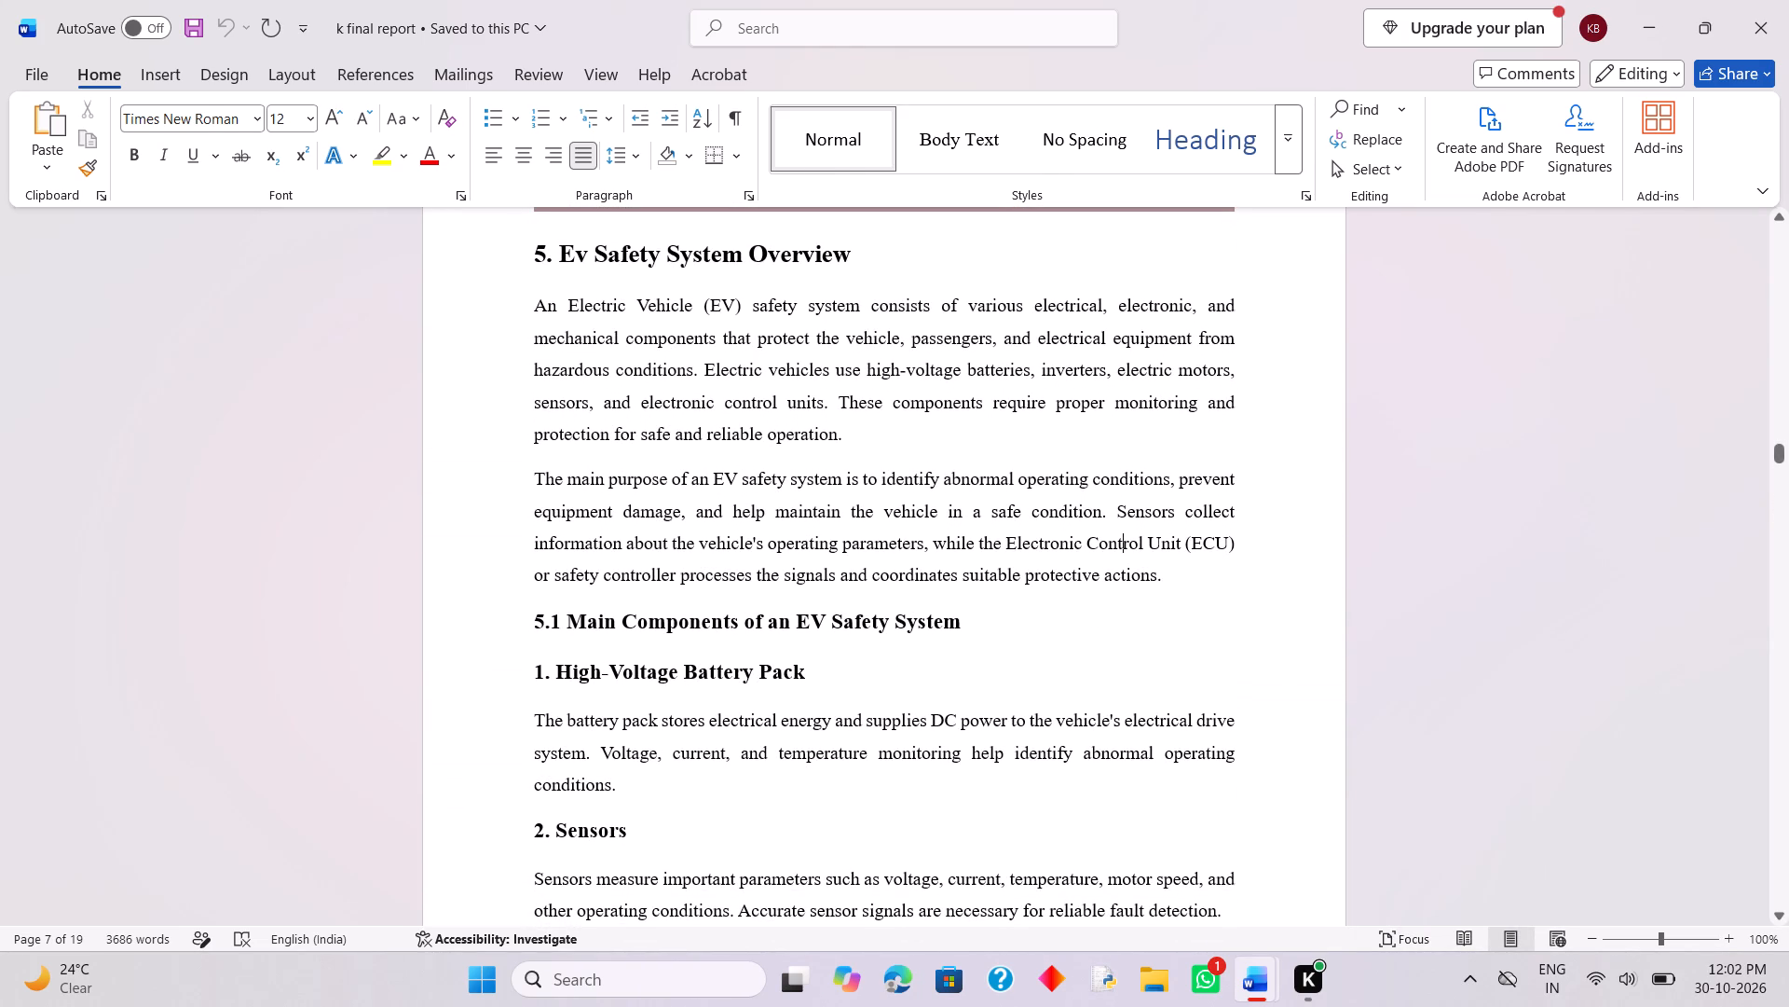
Copy the heading "5.1 Main Components of an EV Safety System" from k final report into Asdf new's Contents row below chapter 5, without the extra line.
{"action": "left_click_drag", "start_coordinate": [965, 615], "coordinate": [574, 628]}
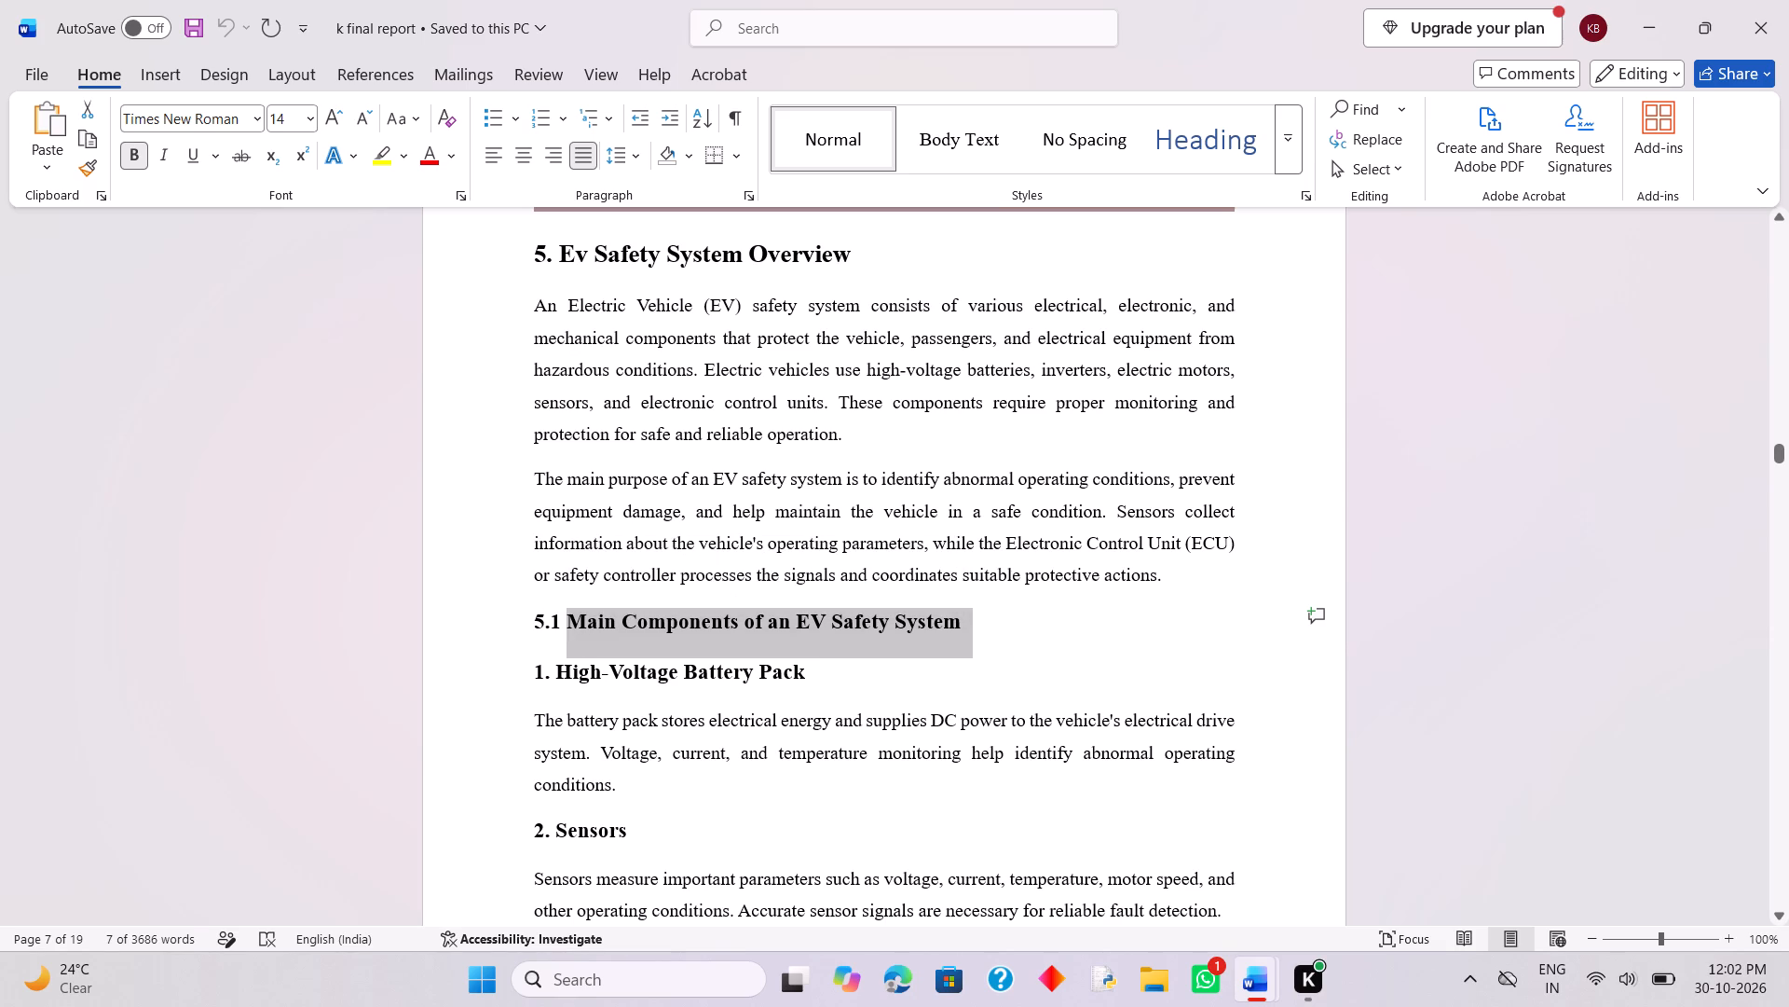
{"action": "left_click", "coordinate": [962, 615]}
{"action": "left_click_drag", "start_coordinate": [964, 615], "coordinate": [841, 628]}
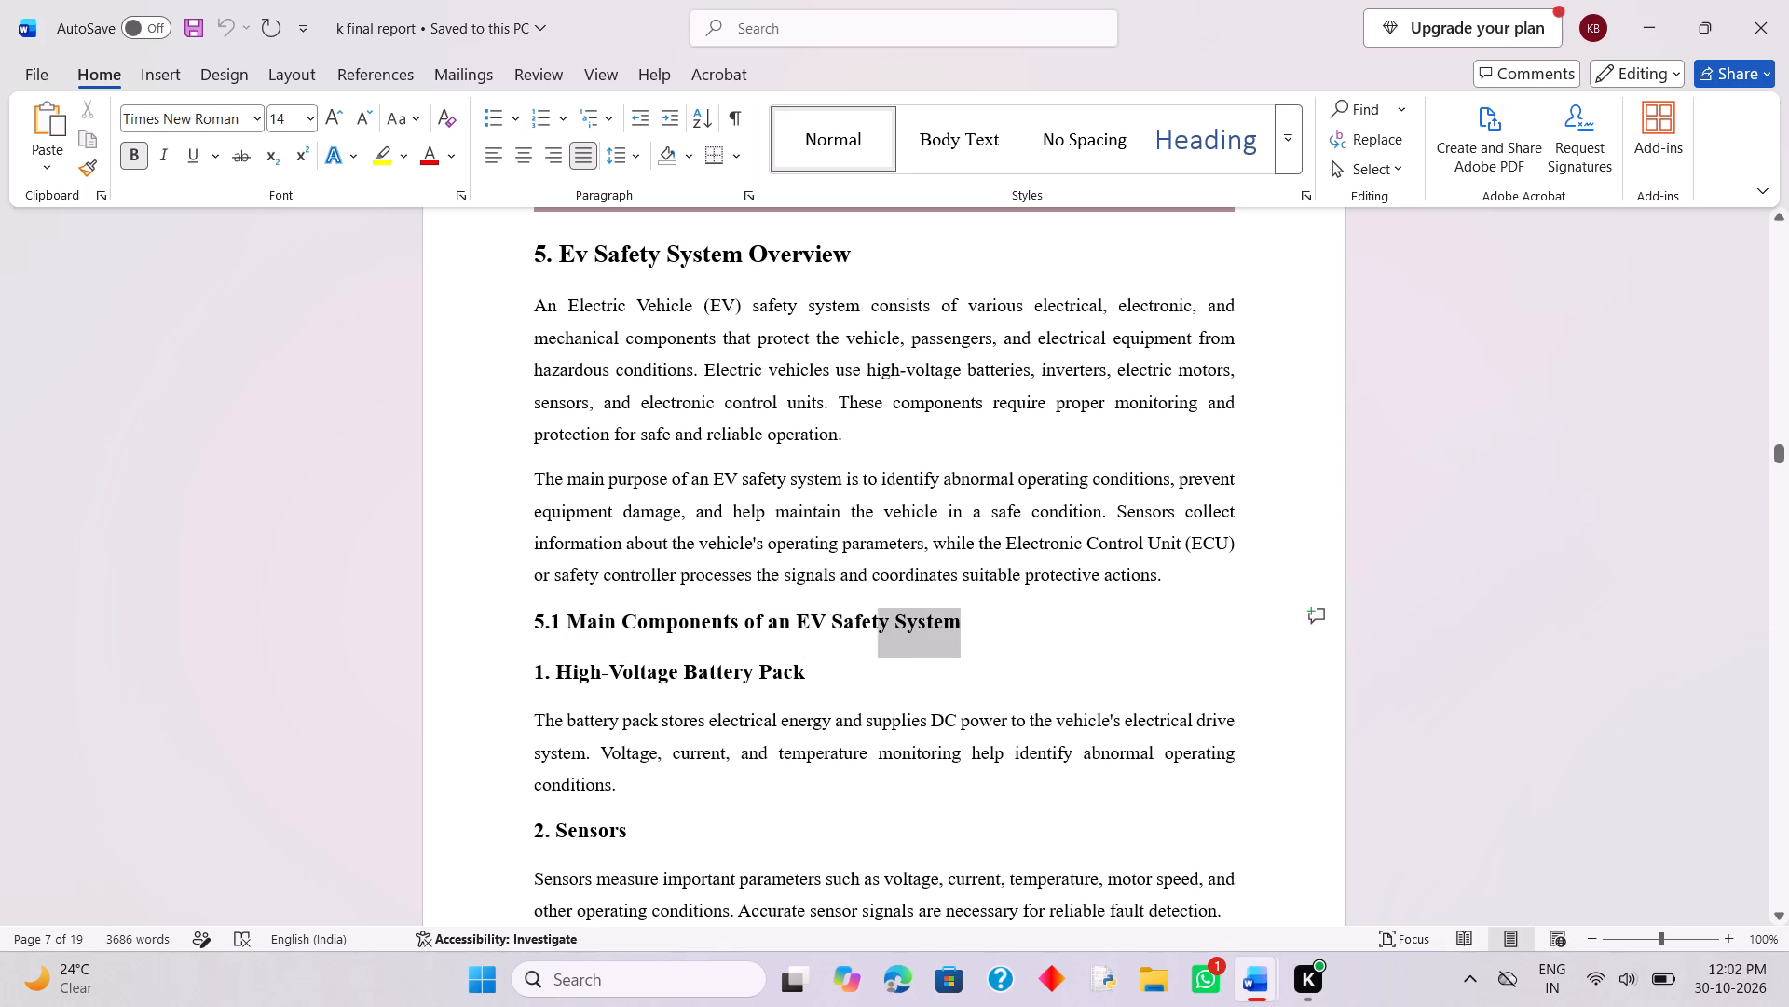
{"action": "left_click_drag", "start_coordinate": [841, 628], "coordinate": [533, 620]}
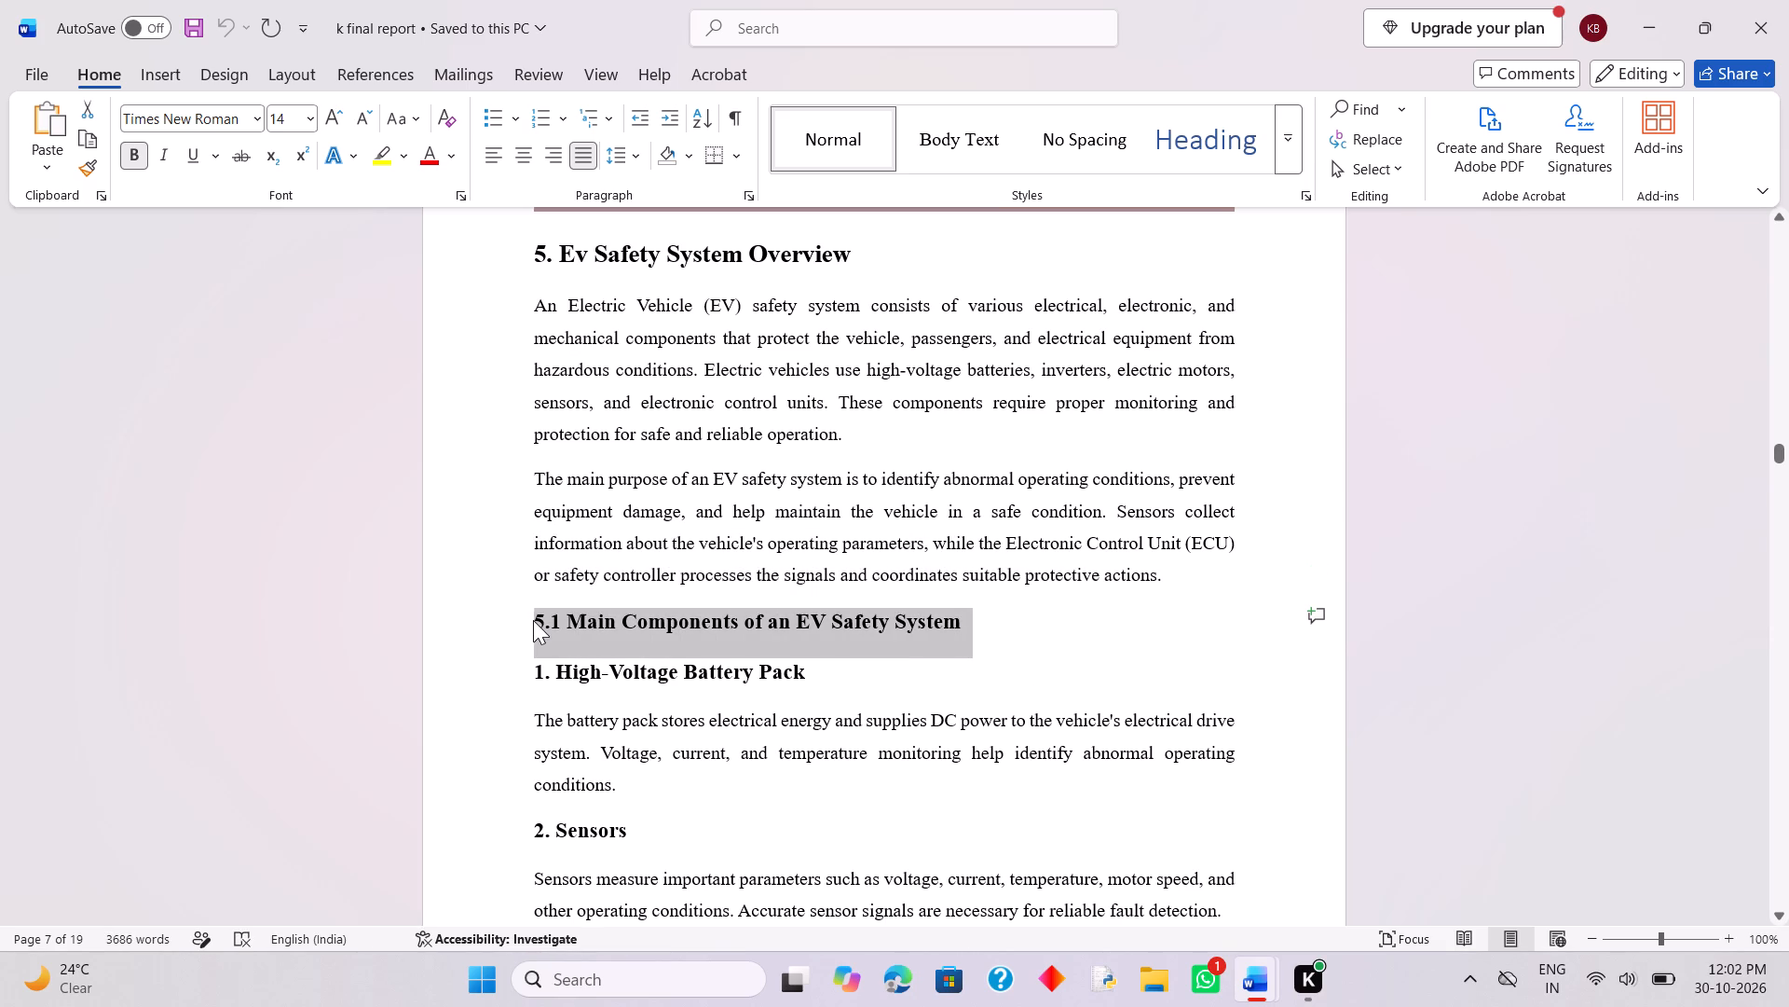
{"action": "key", "text": "ctrl+c"}
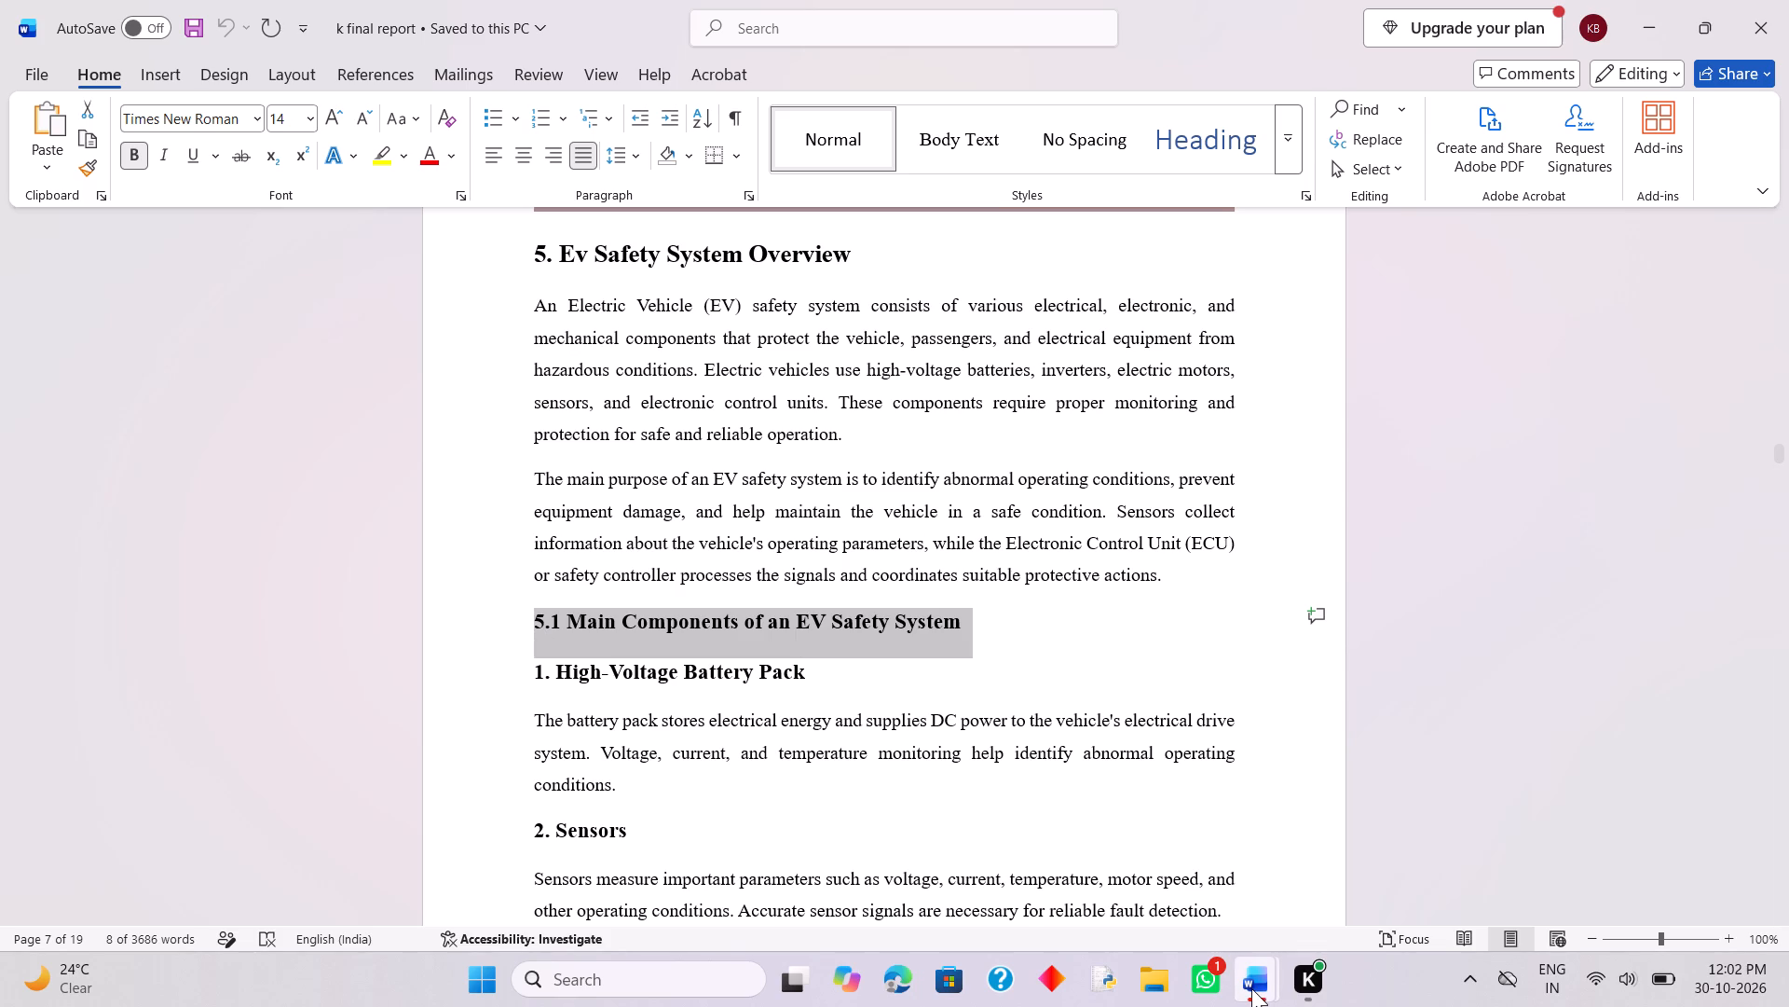
{"action": "left_click", "coordinate": [1159, 904]}
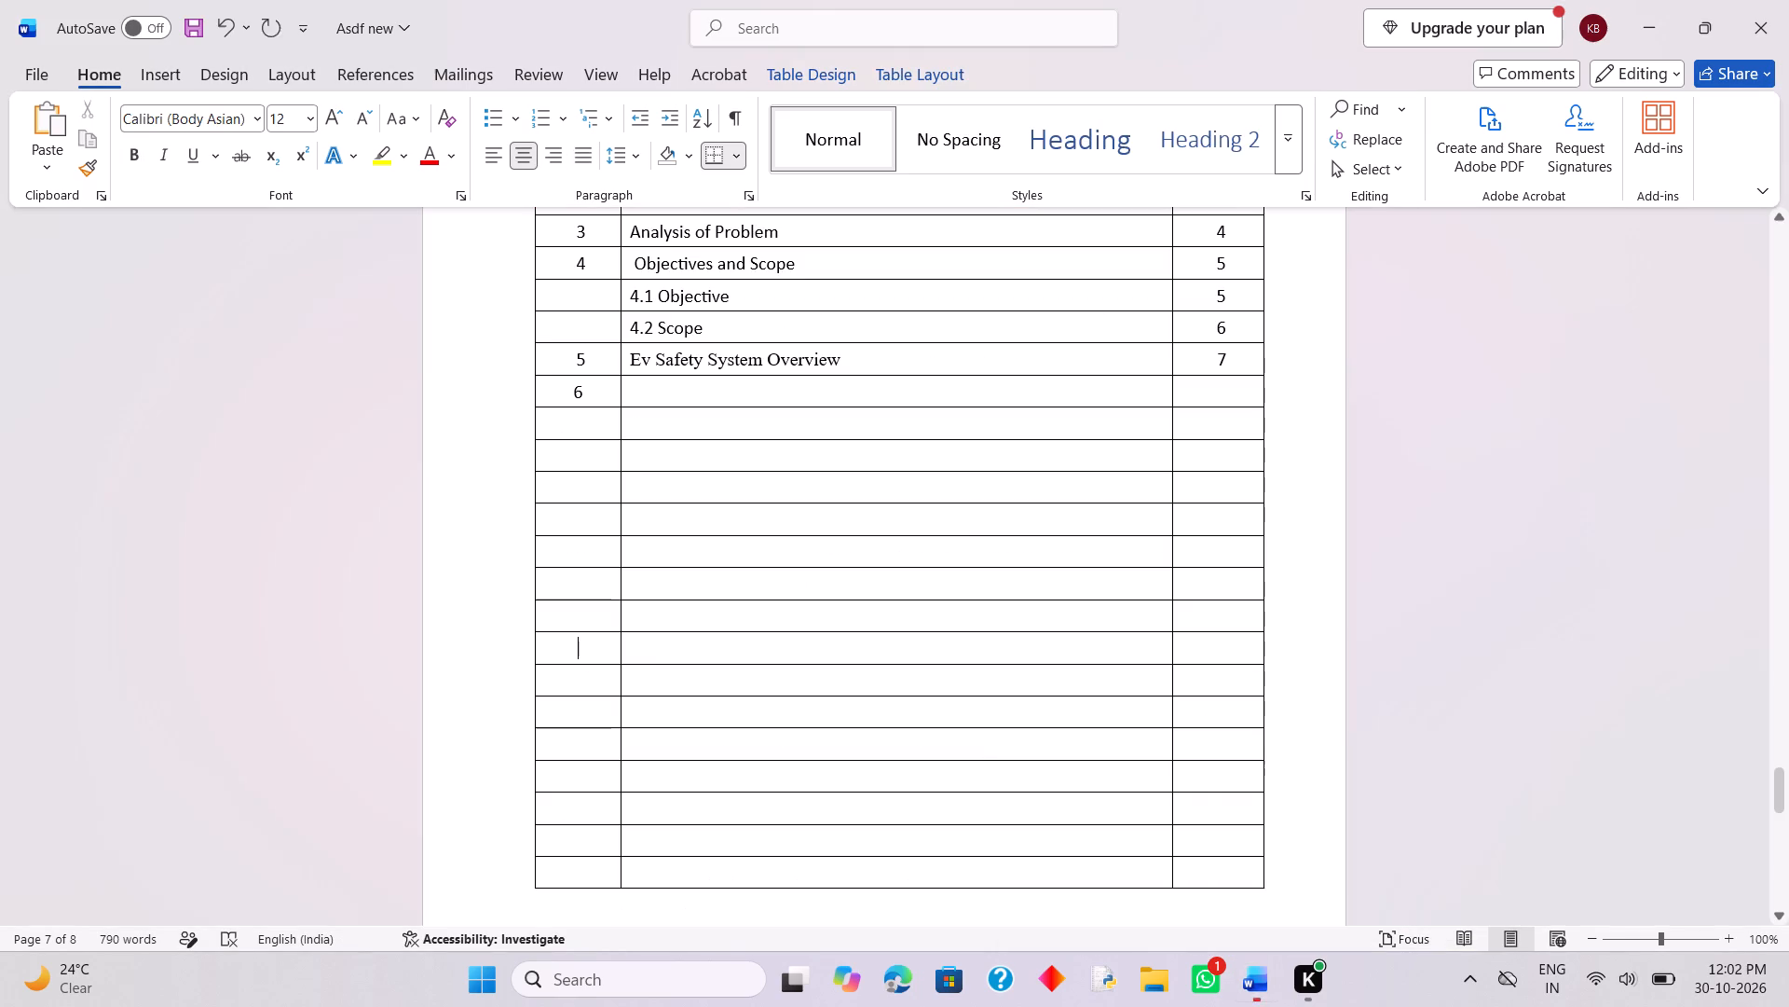
{"action": "left_click", "coordinate": [648, 389]}
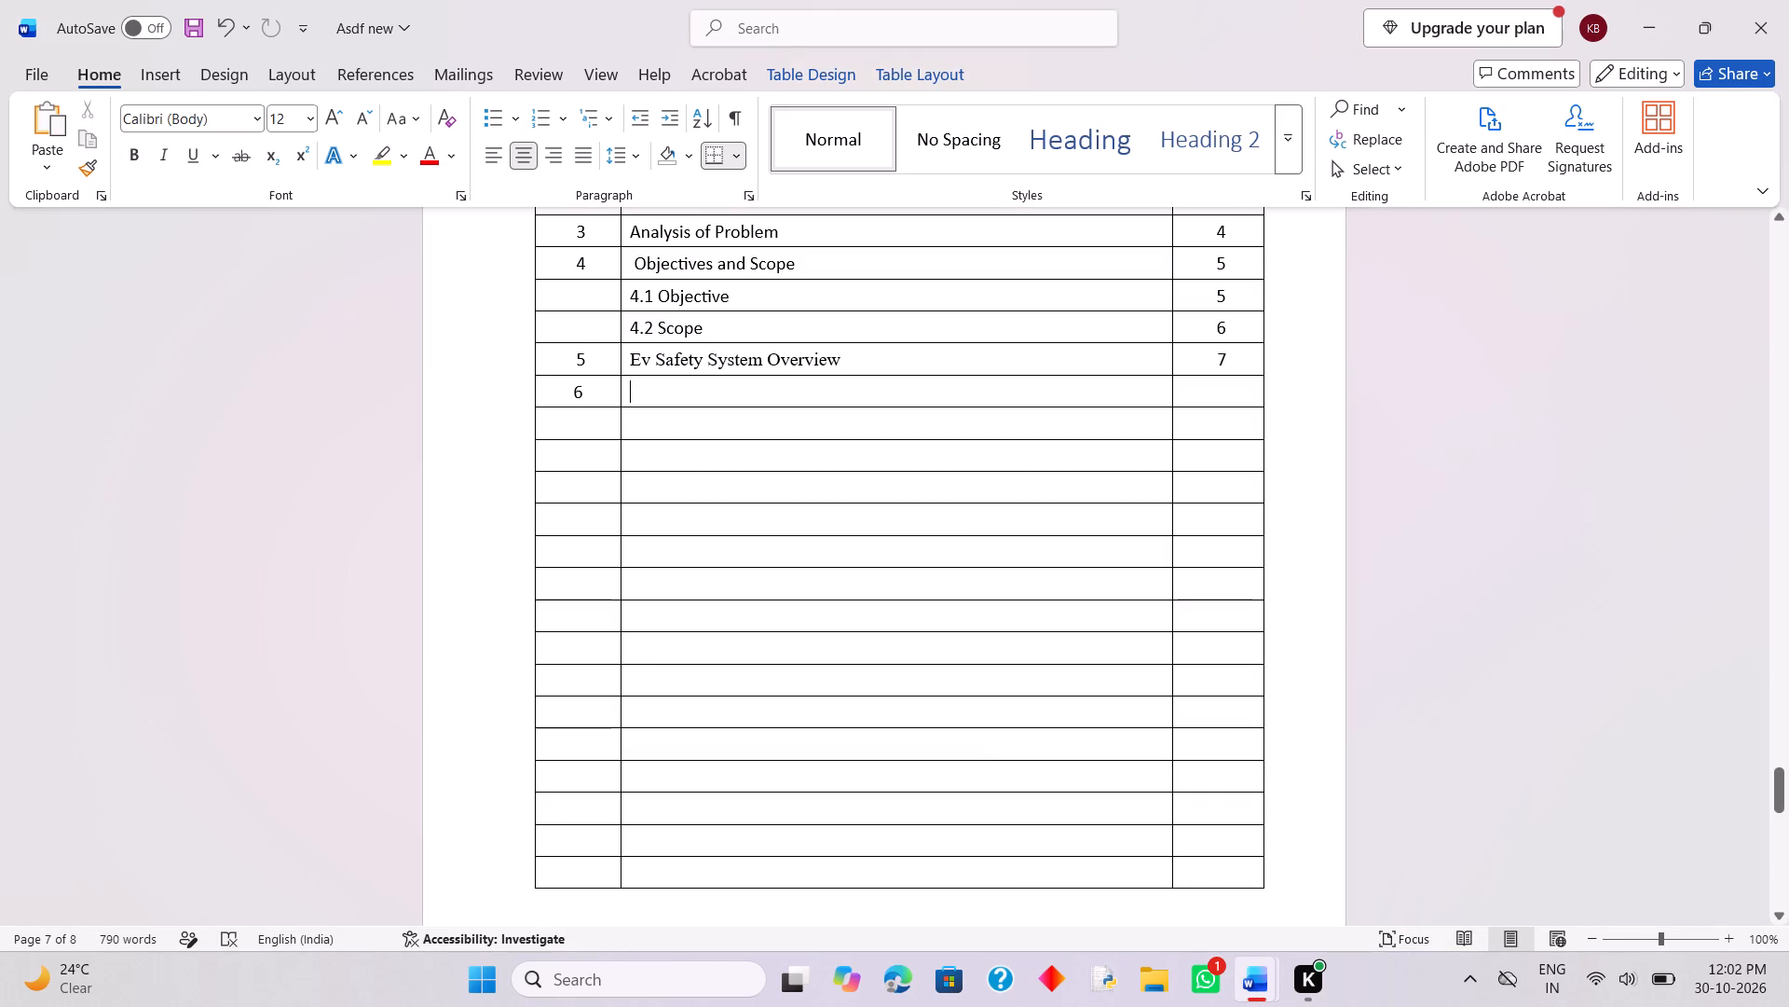
{"action": "key", "text": "ctrl+v"}
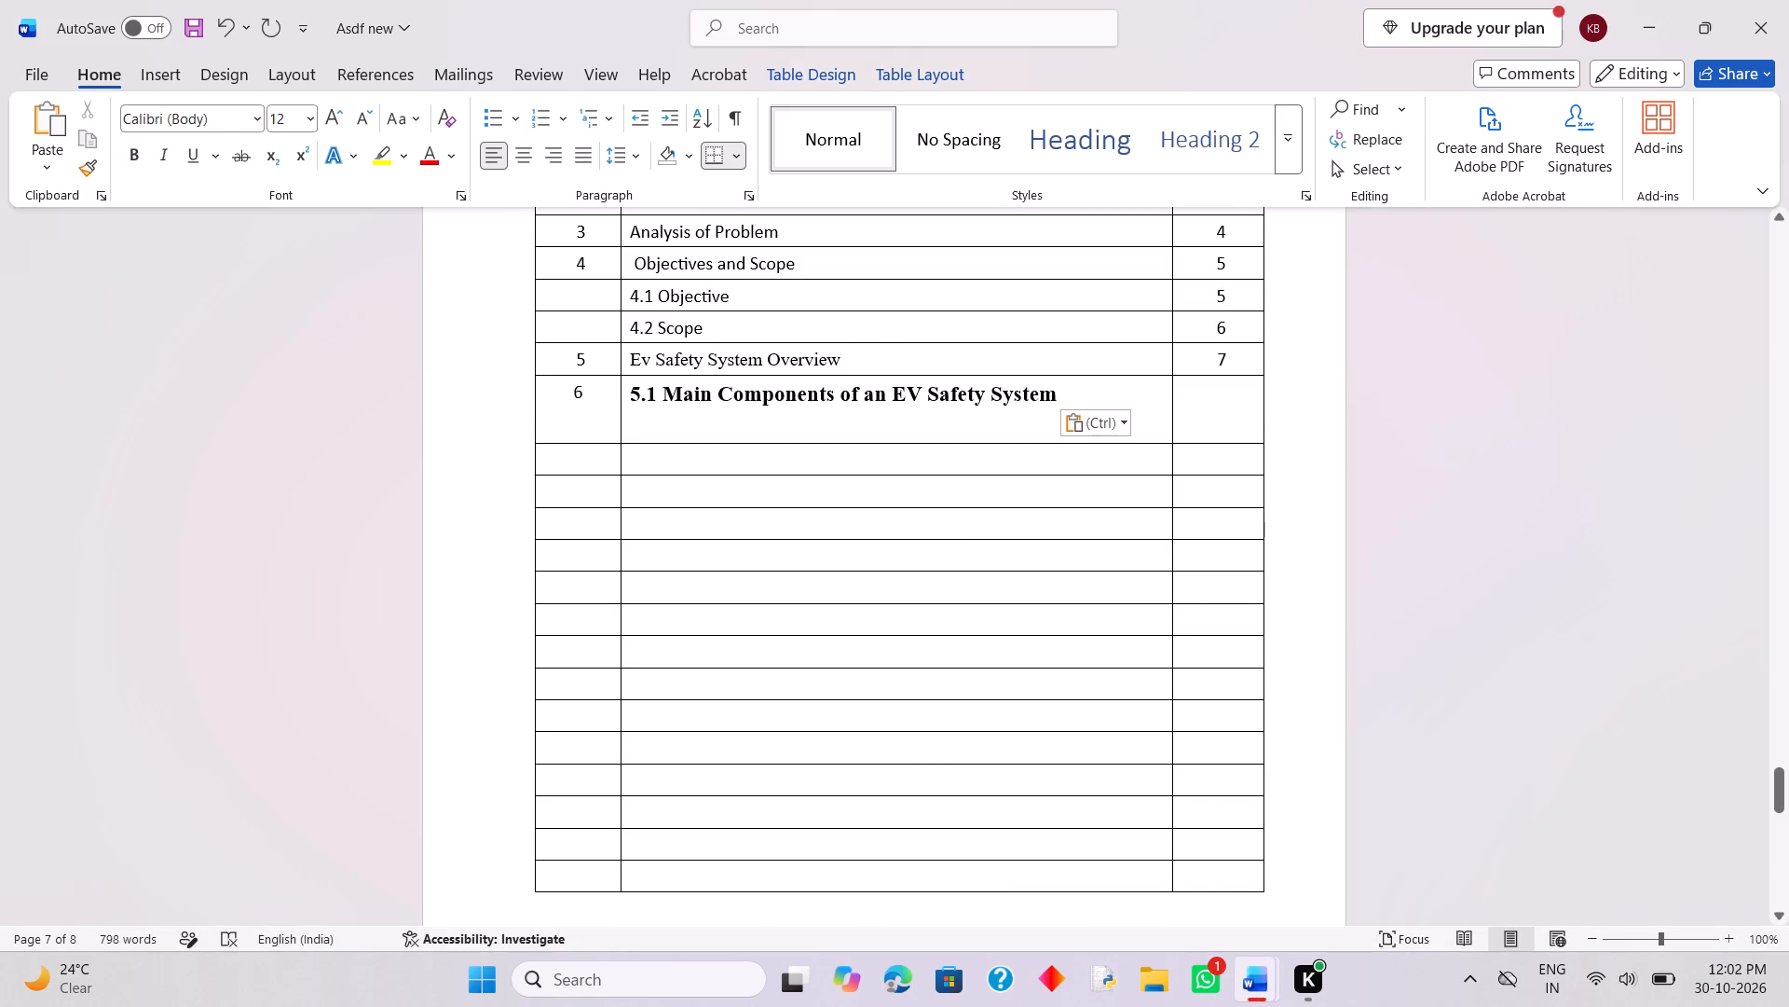
{"action": "key", "text": "BackSpace"}
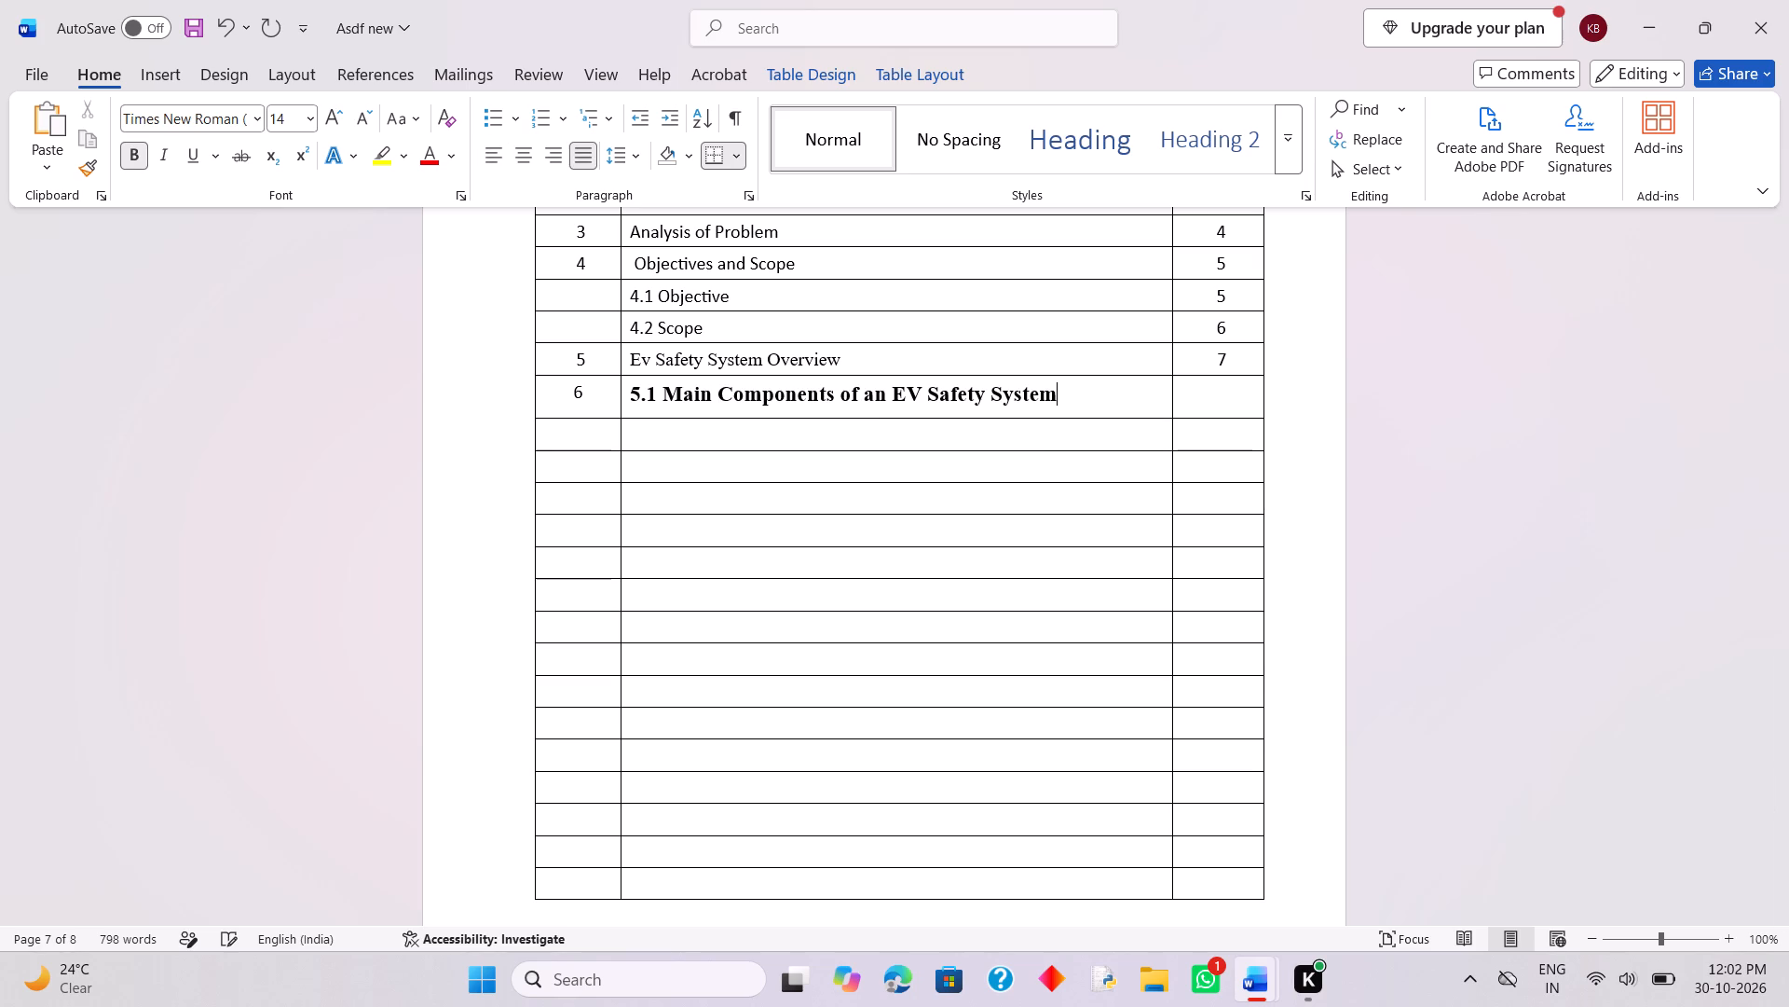
Clear the chapter number 6 from the number cell of the 5.1 row in the Contents table.
{"action": "left_click_drag", "start_coordinate": [1087, 391], "coordinate": [1048, 391]}
{"action": "left_click_drag", "start_coordinate": [1048, 391], "coordinate": [641, 376]}
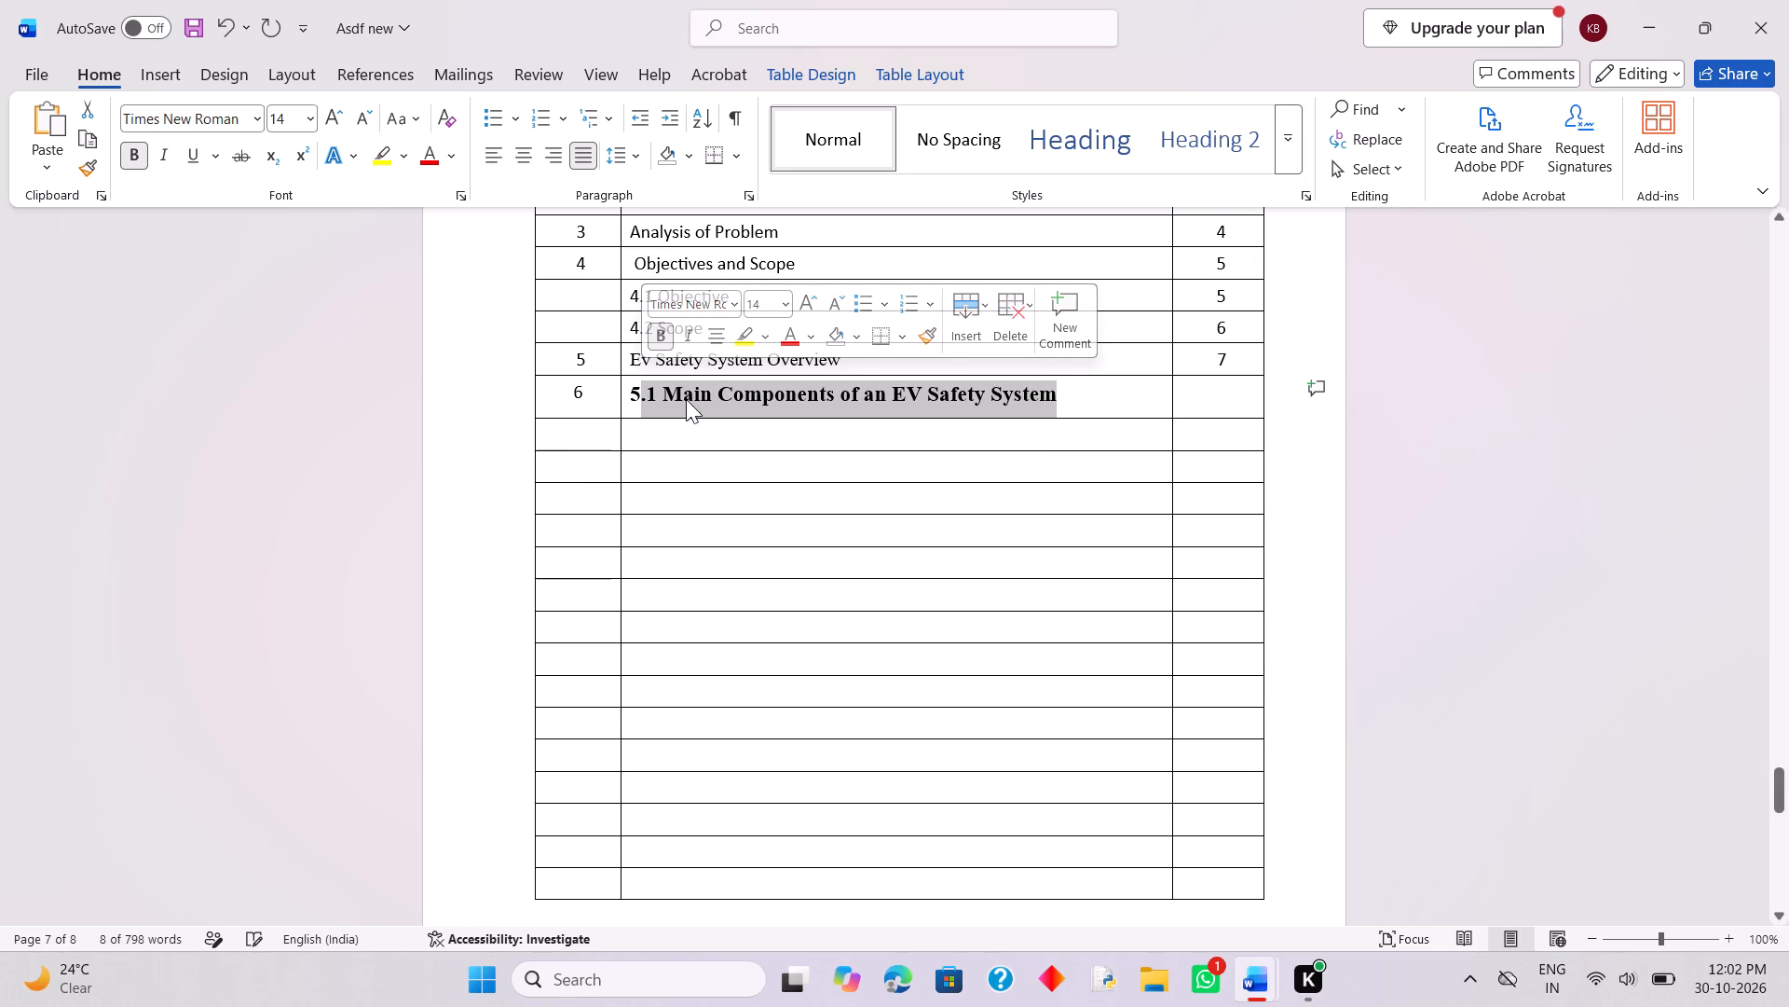
{"action": "left_click", "coordinate": [589, 398]}
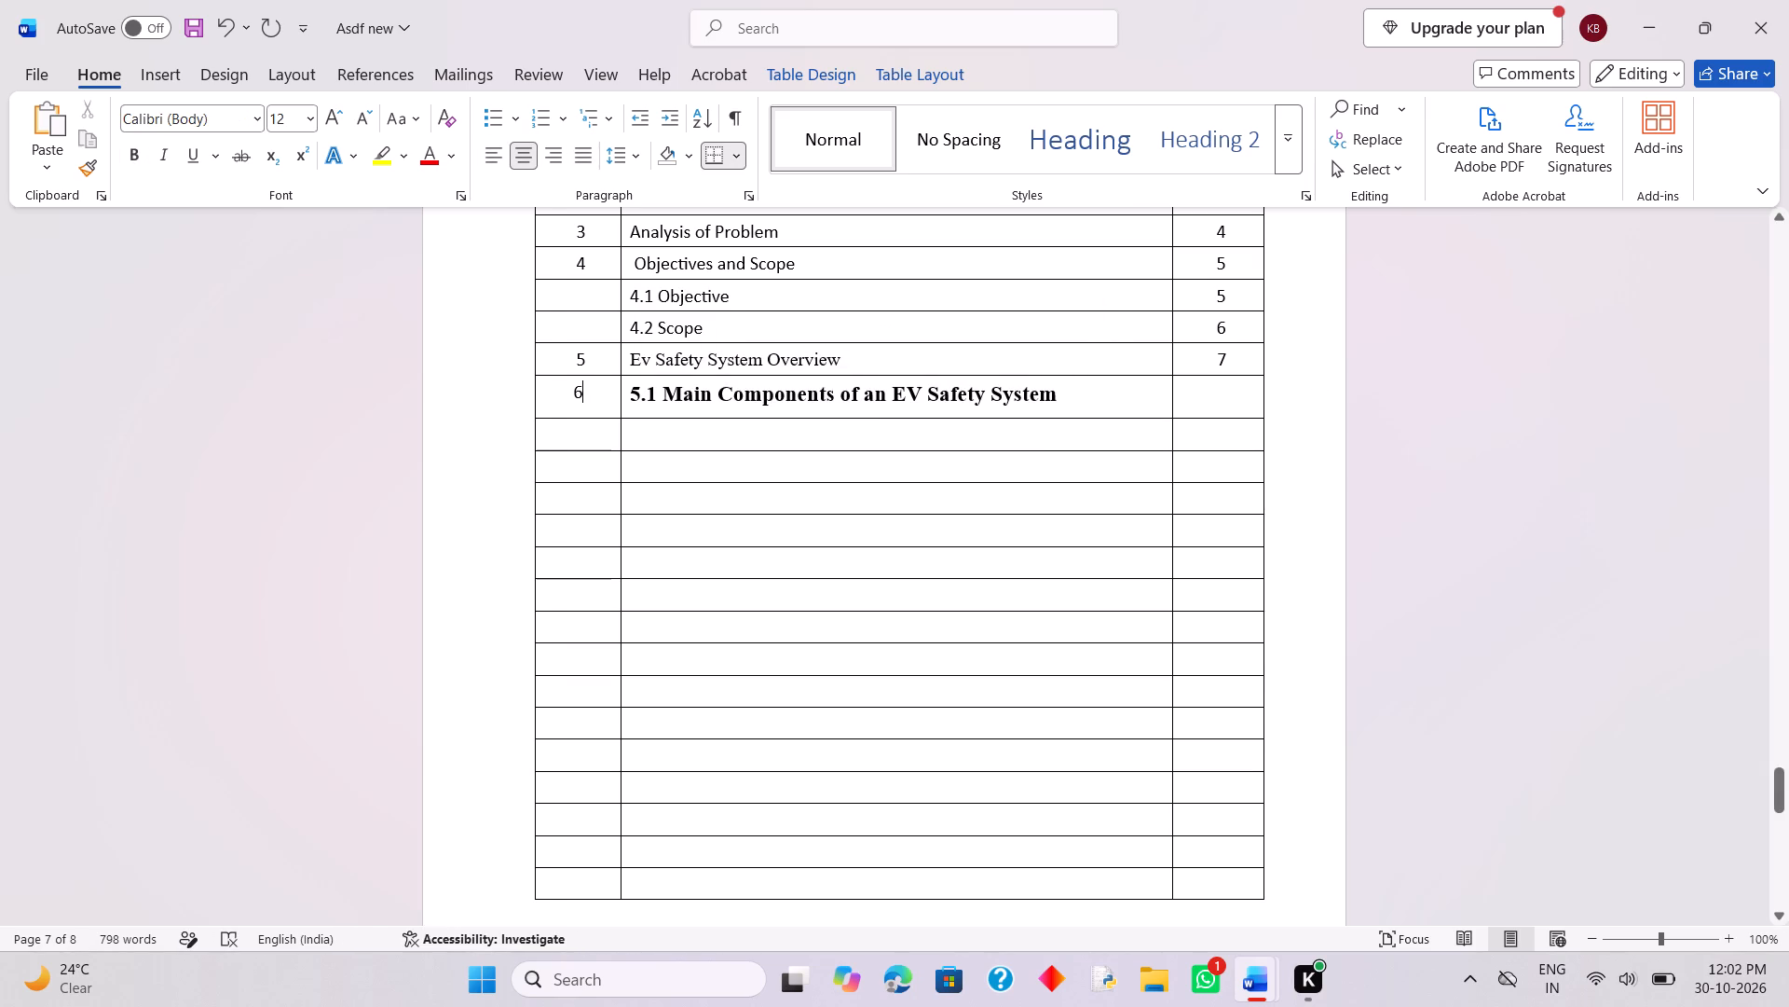
{"action": "key", "text": "BackSpace"}
{"action": "key", "text": "6"}
{"action": "key", "text": "BackSpace"}
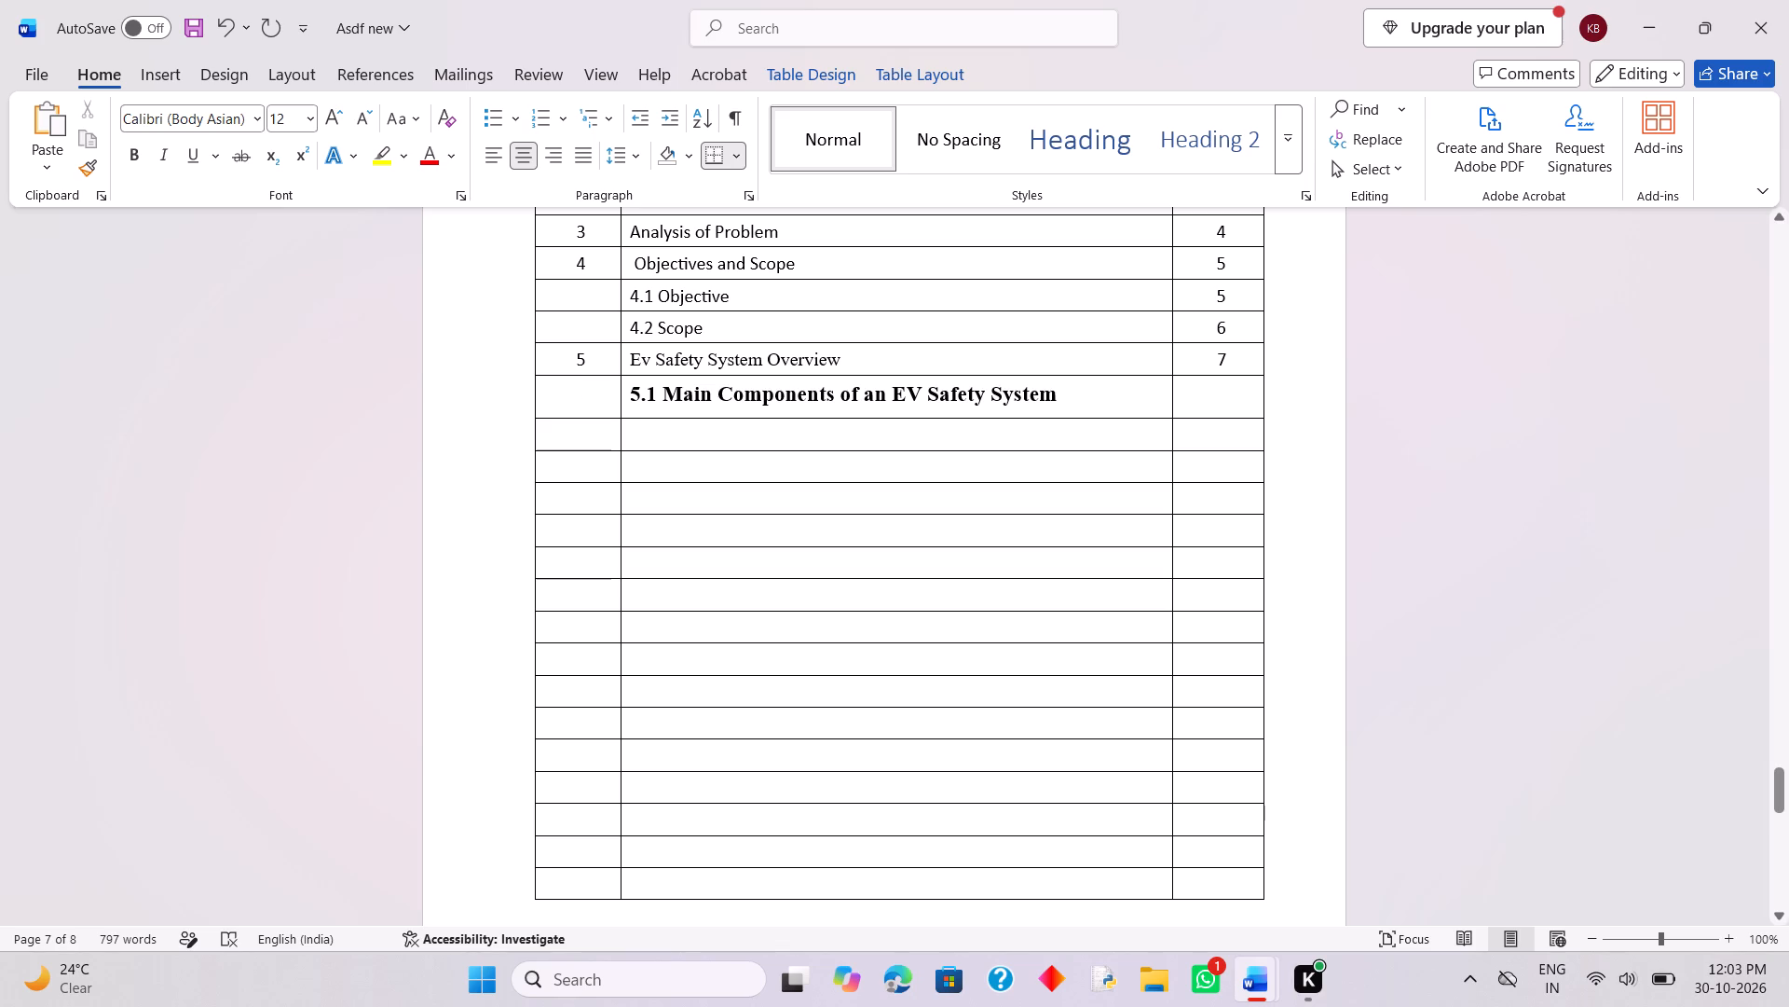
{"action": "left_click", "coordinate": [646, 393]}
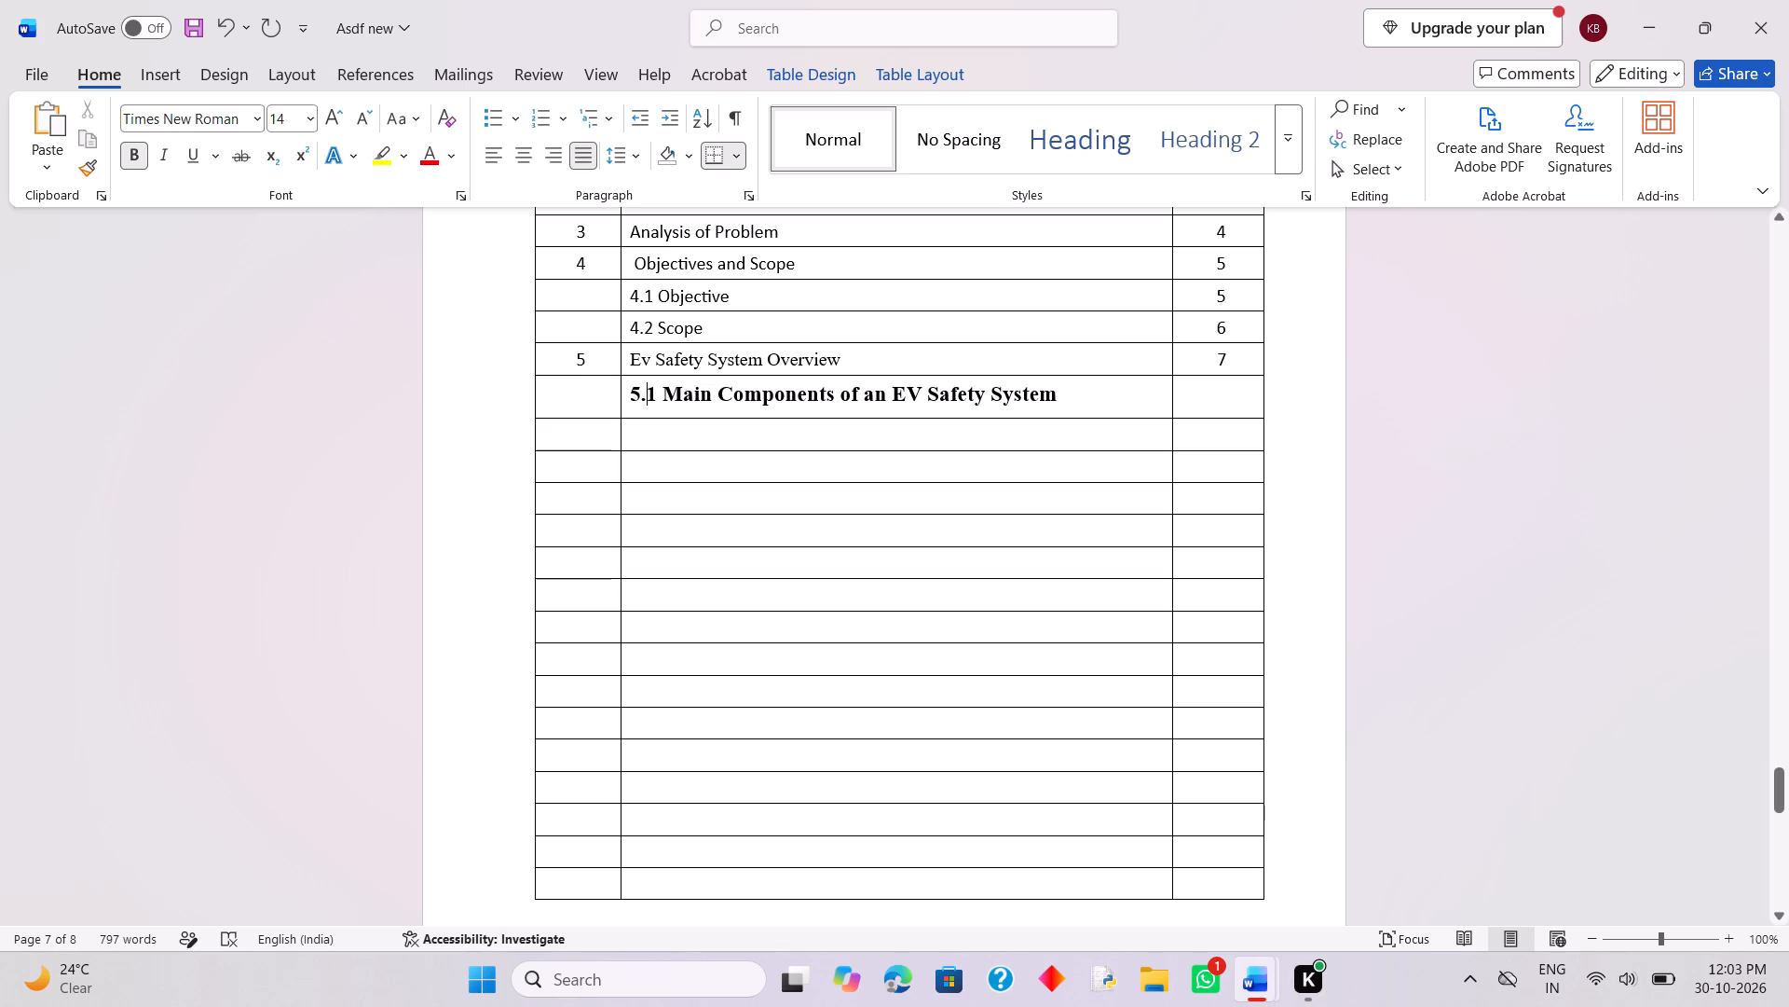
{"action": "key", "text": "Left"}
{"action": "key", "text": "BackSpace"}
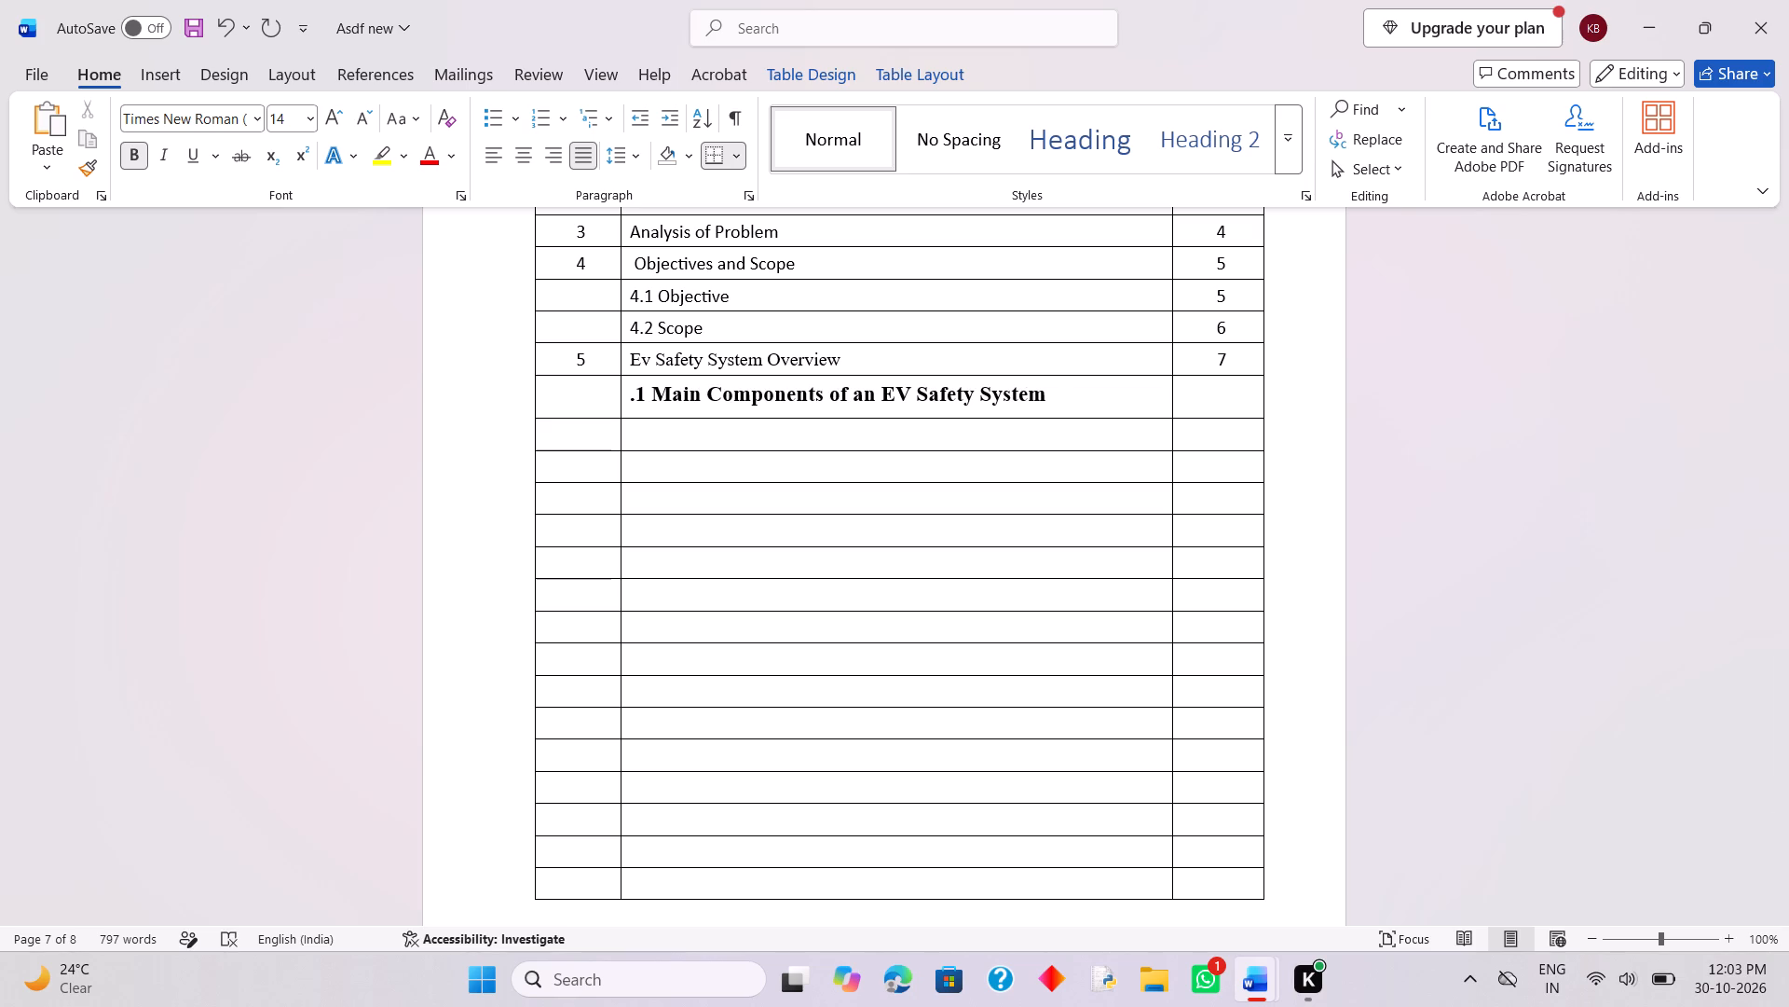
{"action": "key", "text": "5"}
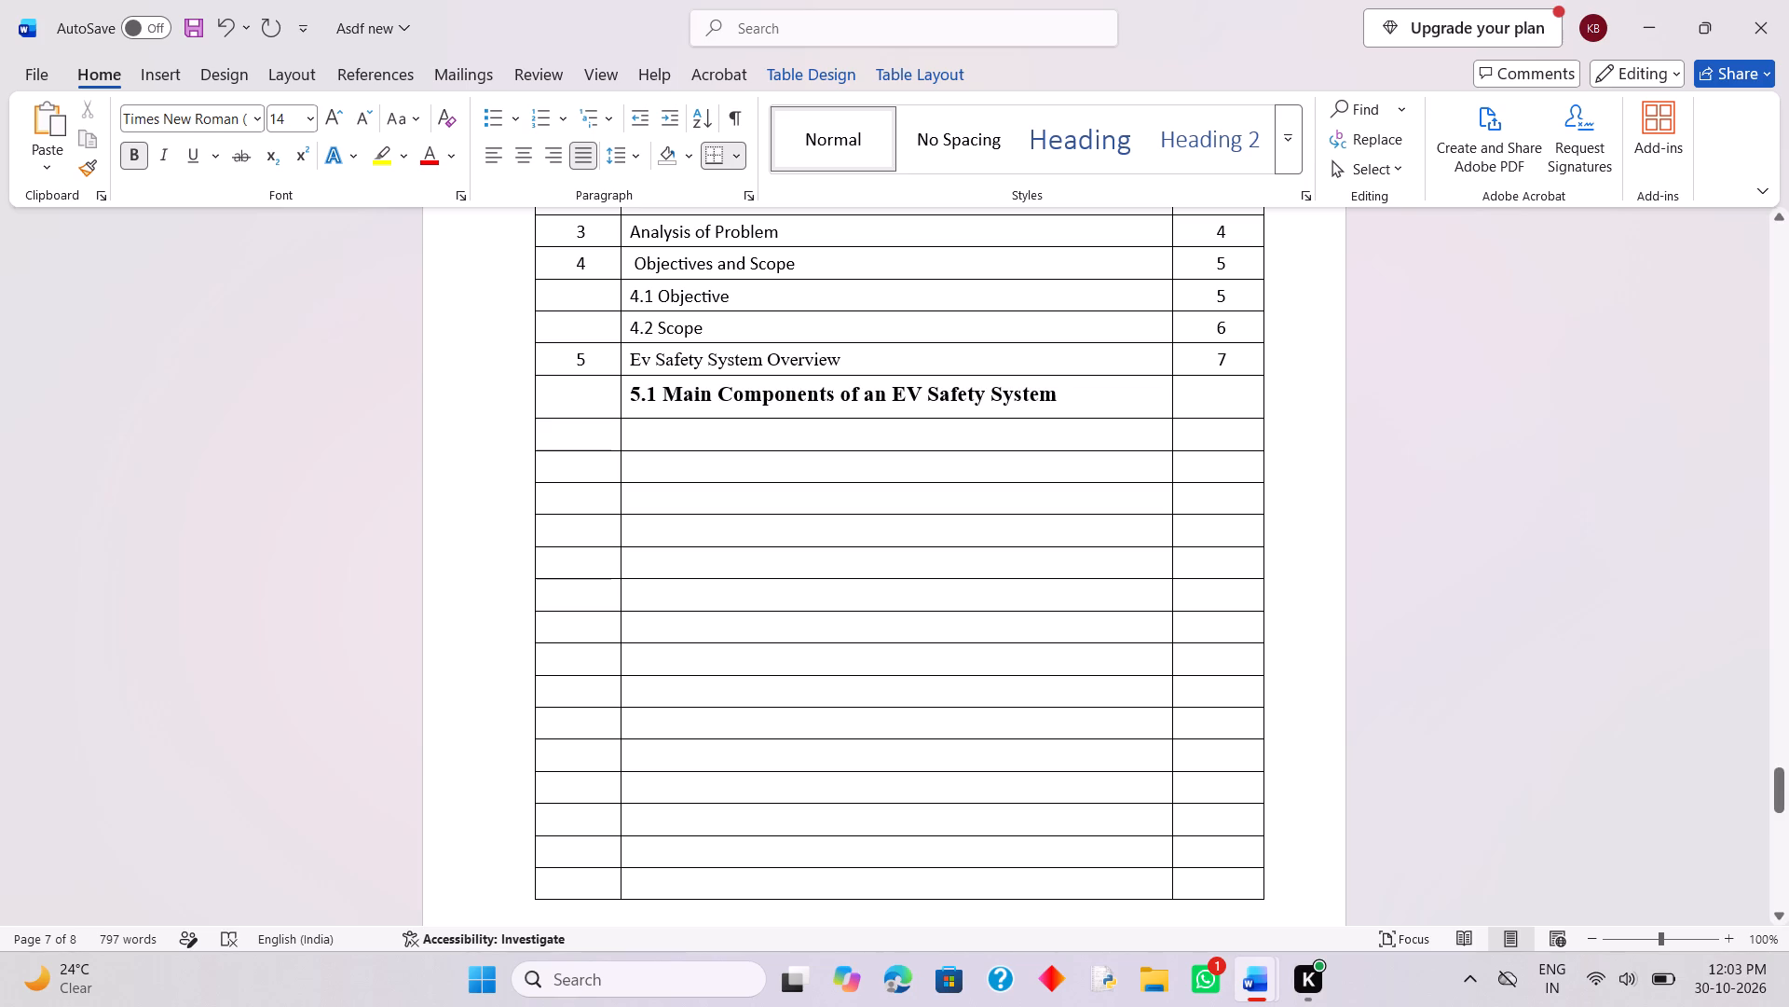
Format the 5.1 Main Components of an EV Safety System title in the Contents table as 12 pt and remove its bold.
{"action": "left_click_drag", "start_coordinate": [1066, 398], "coordinate": [728, 381]}
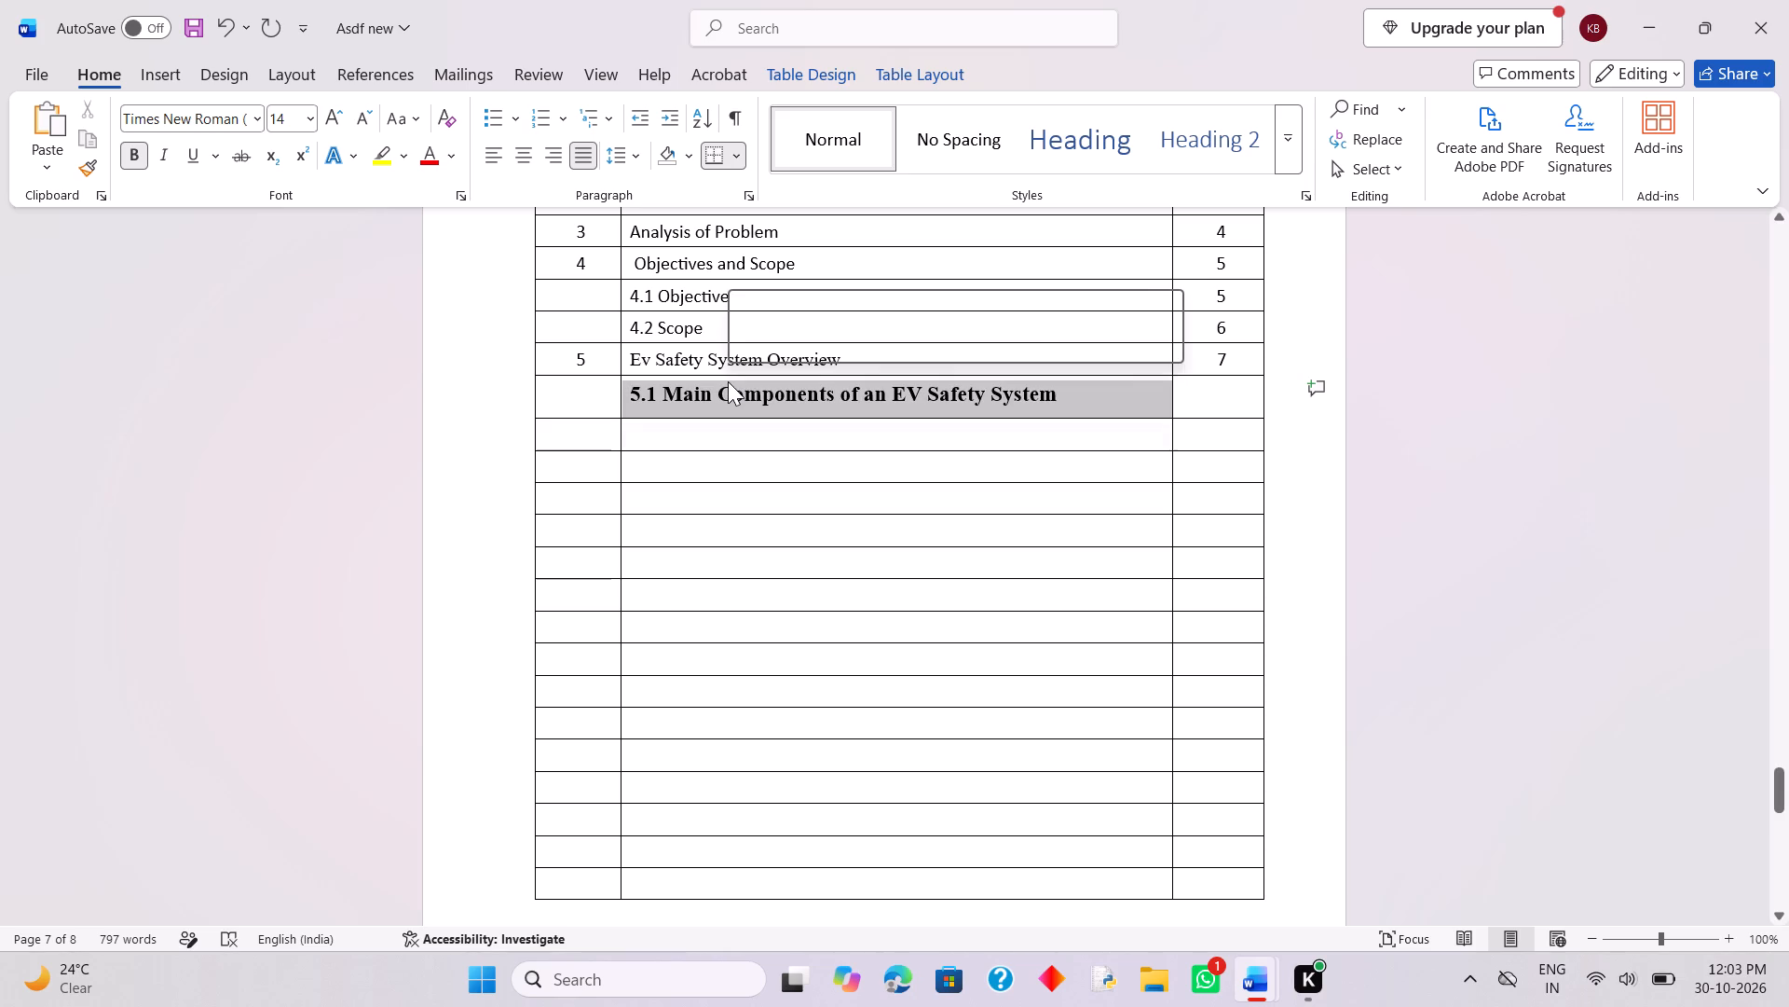
{"action": "left_click", "coordinate": [868, 310]}
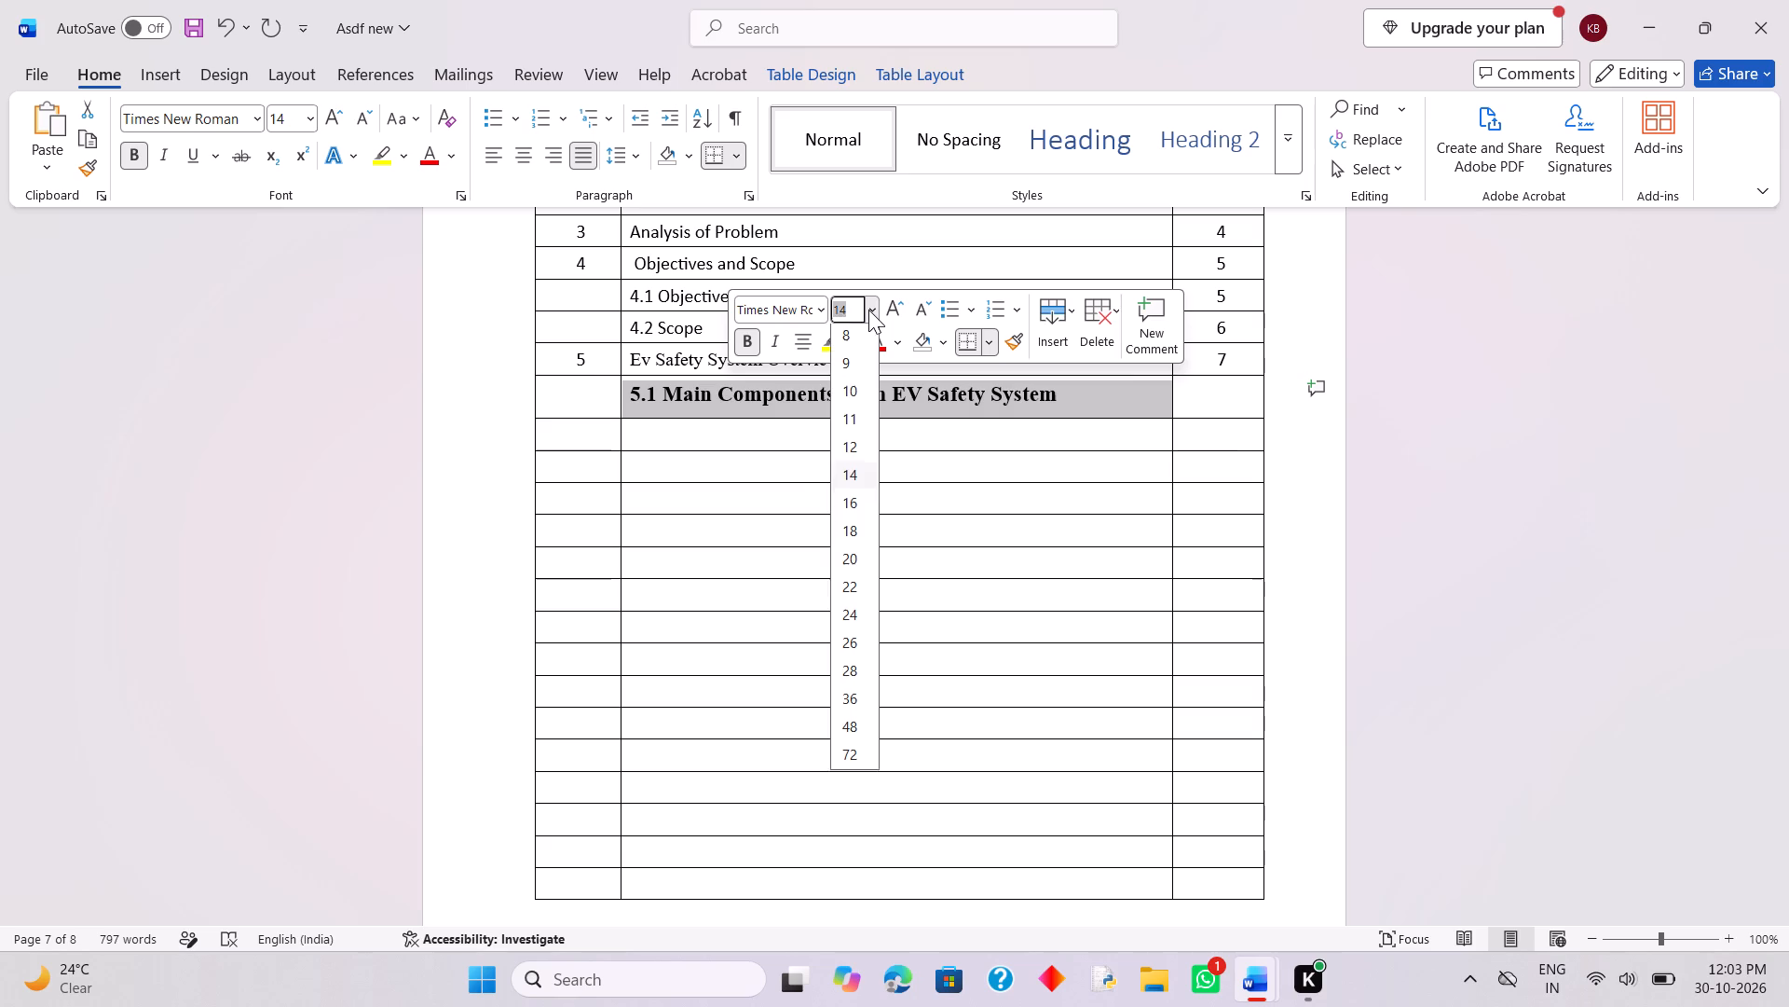
{"action": "left_click", "coordinate": [846, 452]}
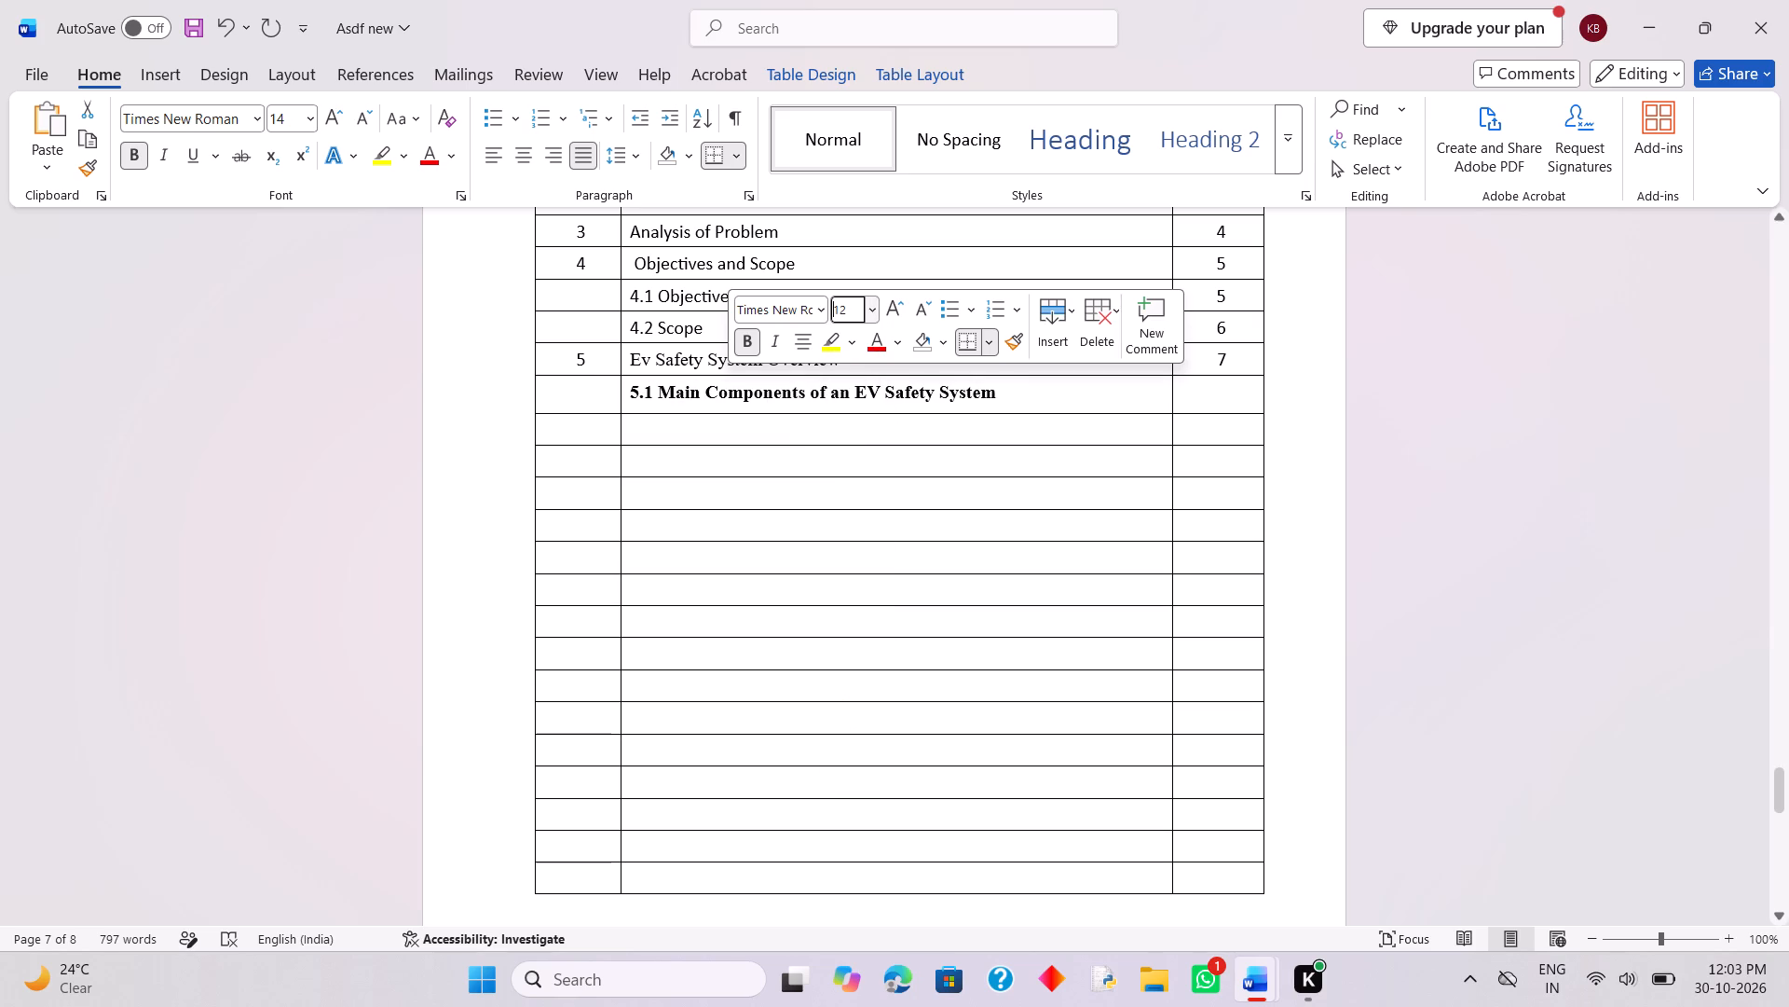
{"action": "left_click", "coordinate": [744, 340]}
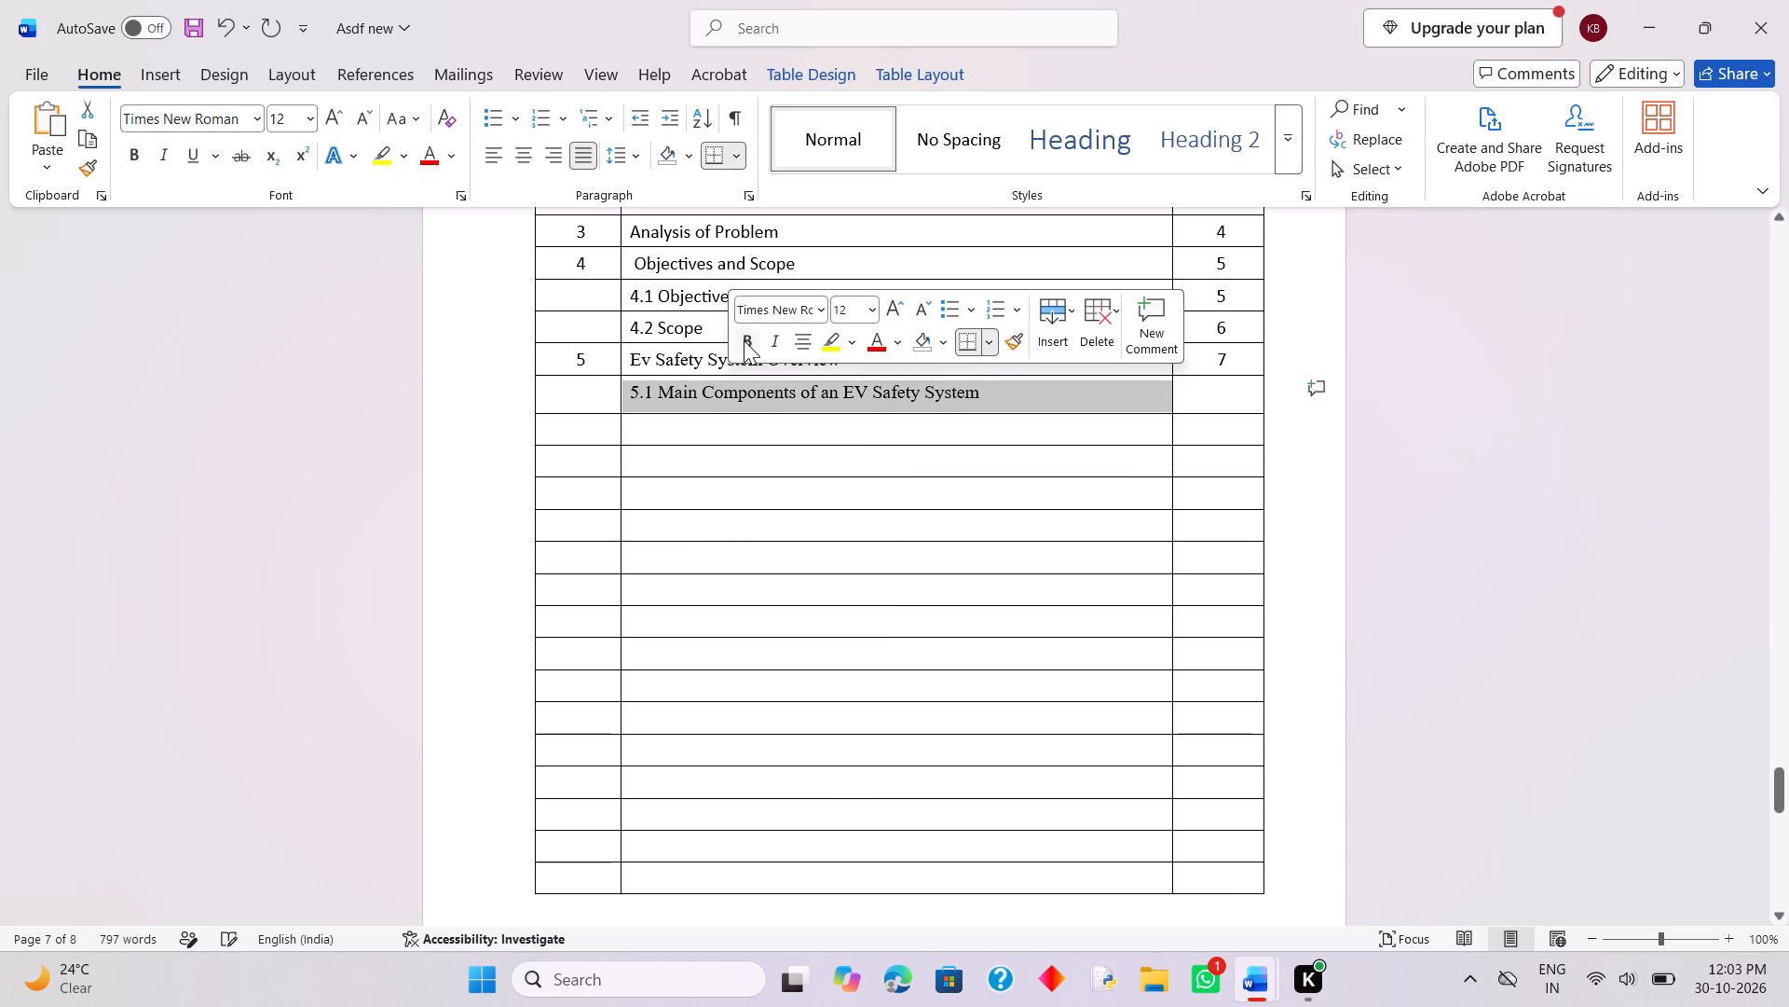
{"action": "left_click", "coordinate": [881, 442]}
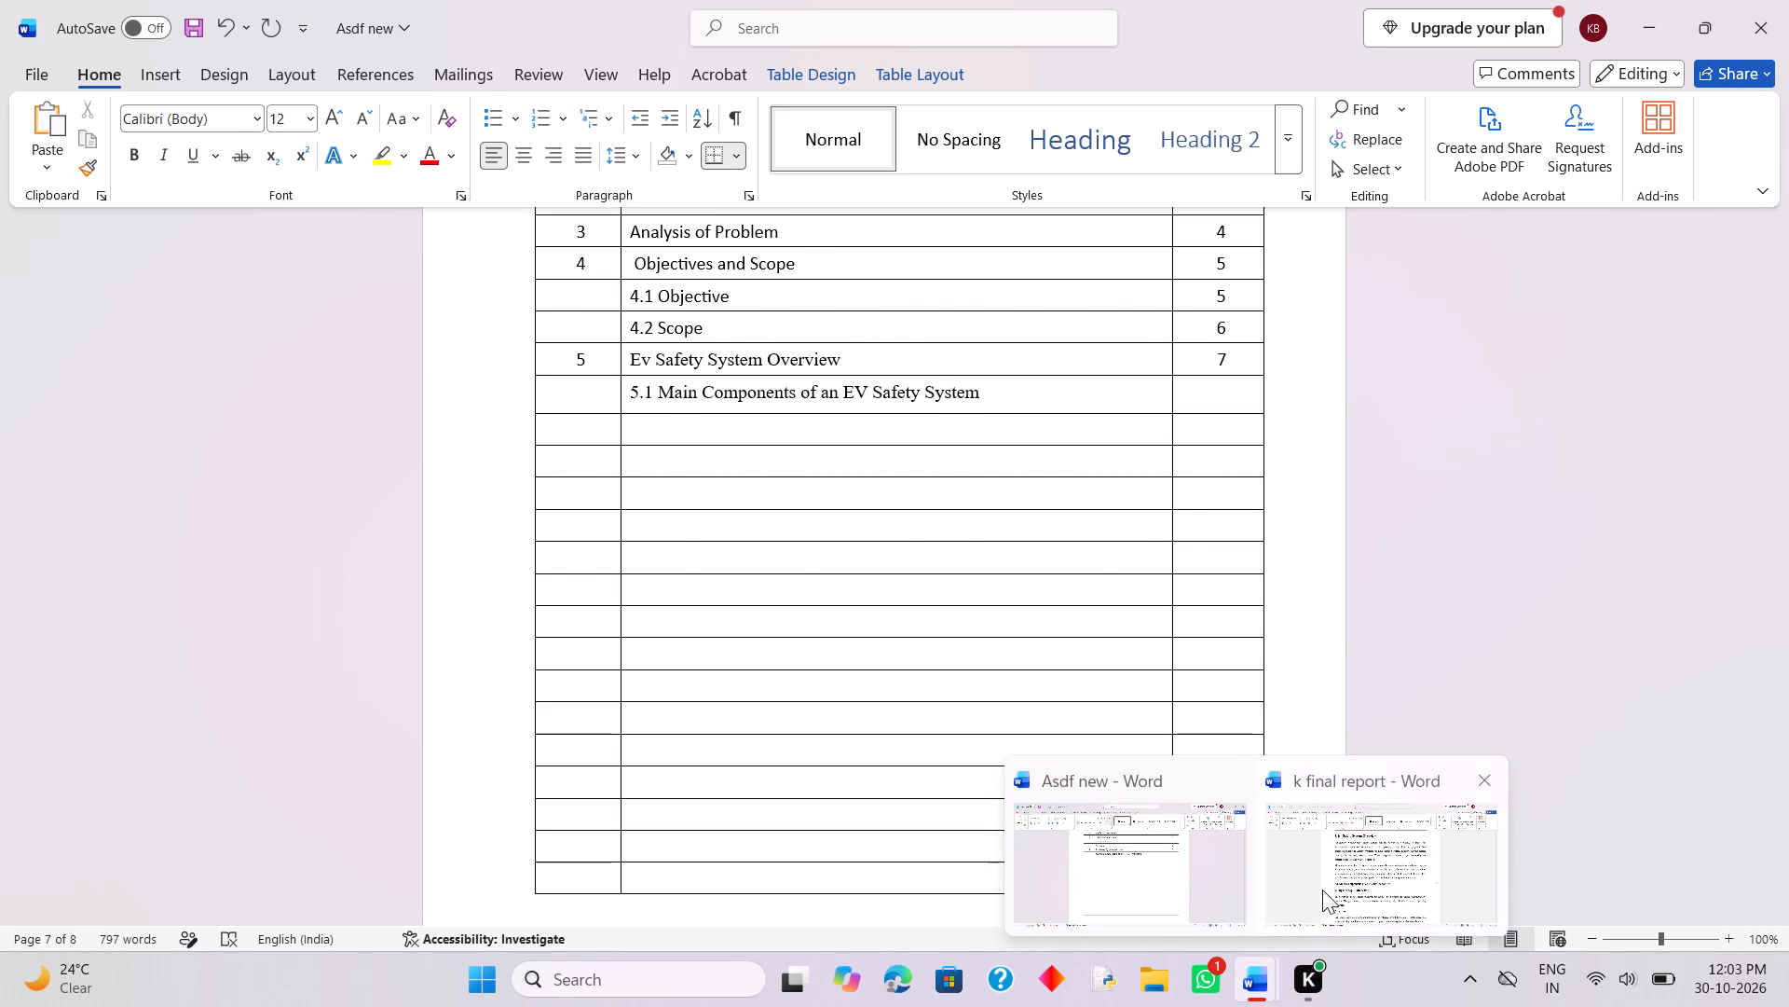
Examine k final report from chapter 5 through the references for chapter headings, subheadings and their page numbers.
{"action": "left_click", "coordinate": [1326, 887]}
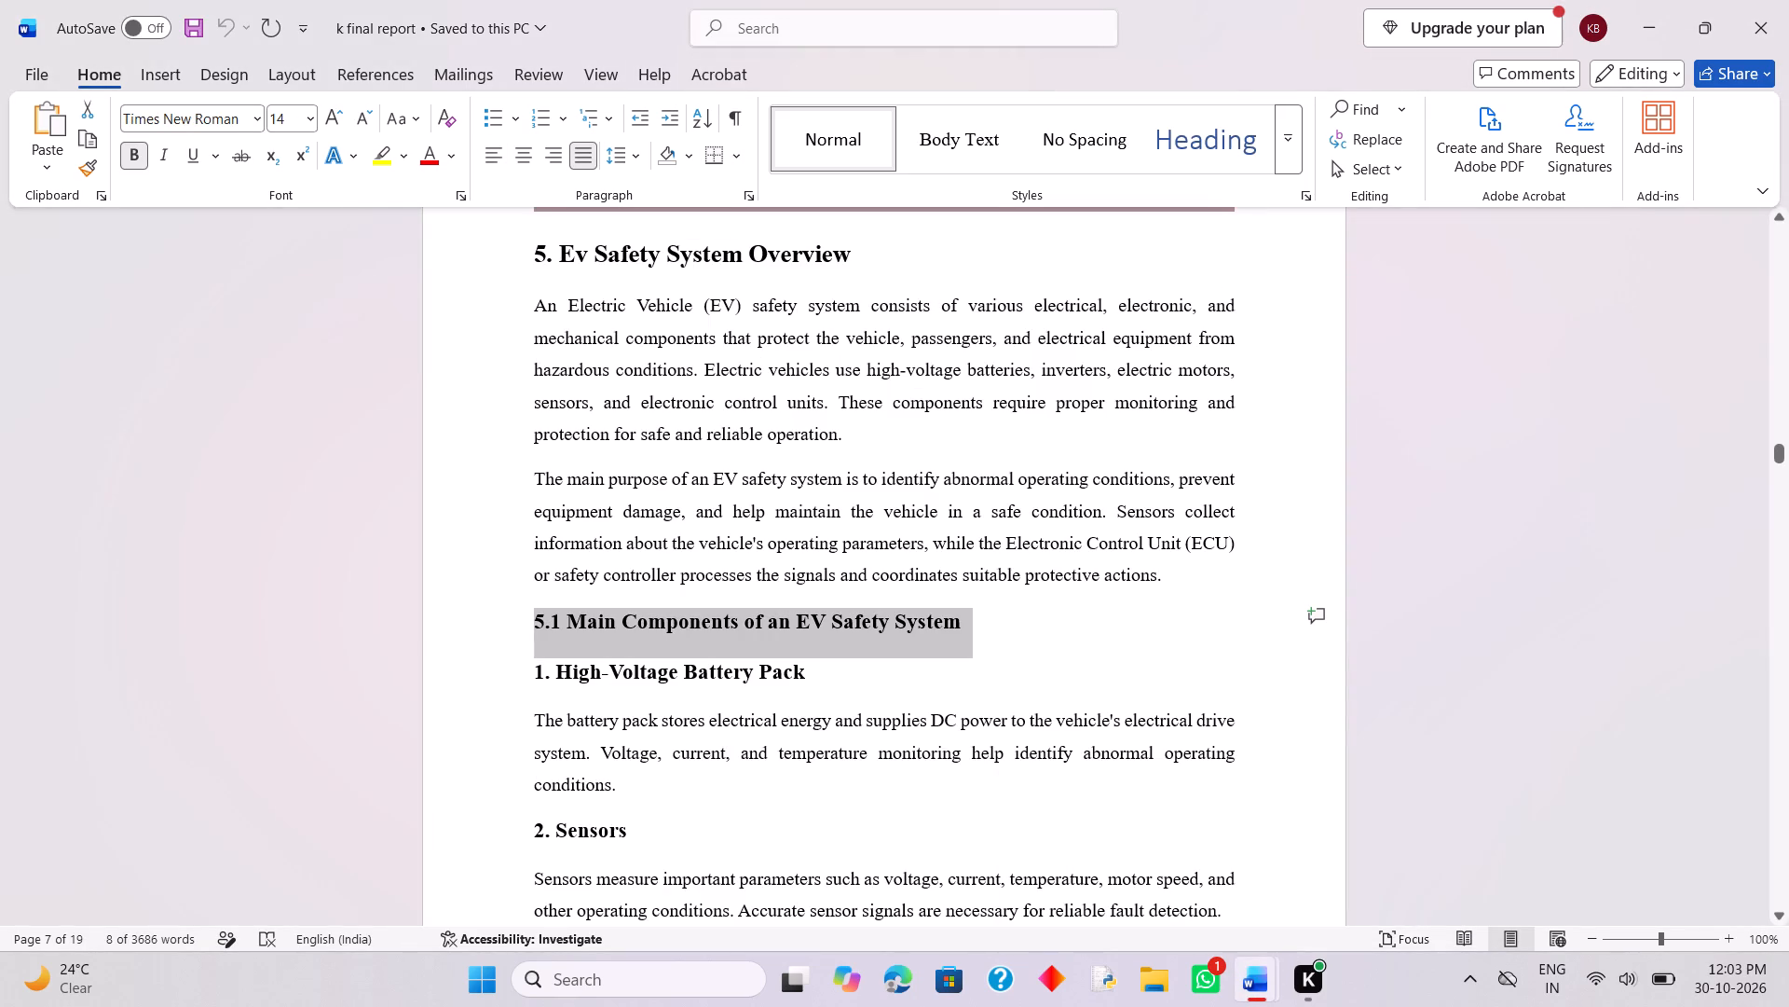
{"action": "left_click", "coordinate": [1054, 800]}
{"action": "scroll", "coordinate": [1054, 800], "scroll_direction": "down", "scroll_amount": 1}
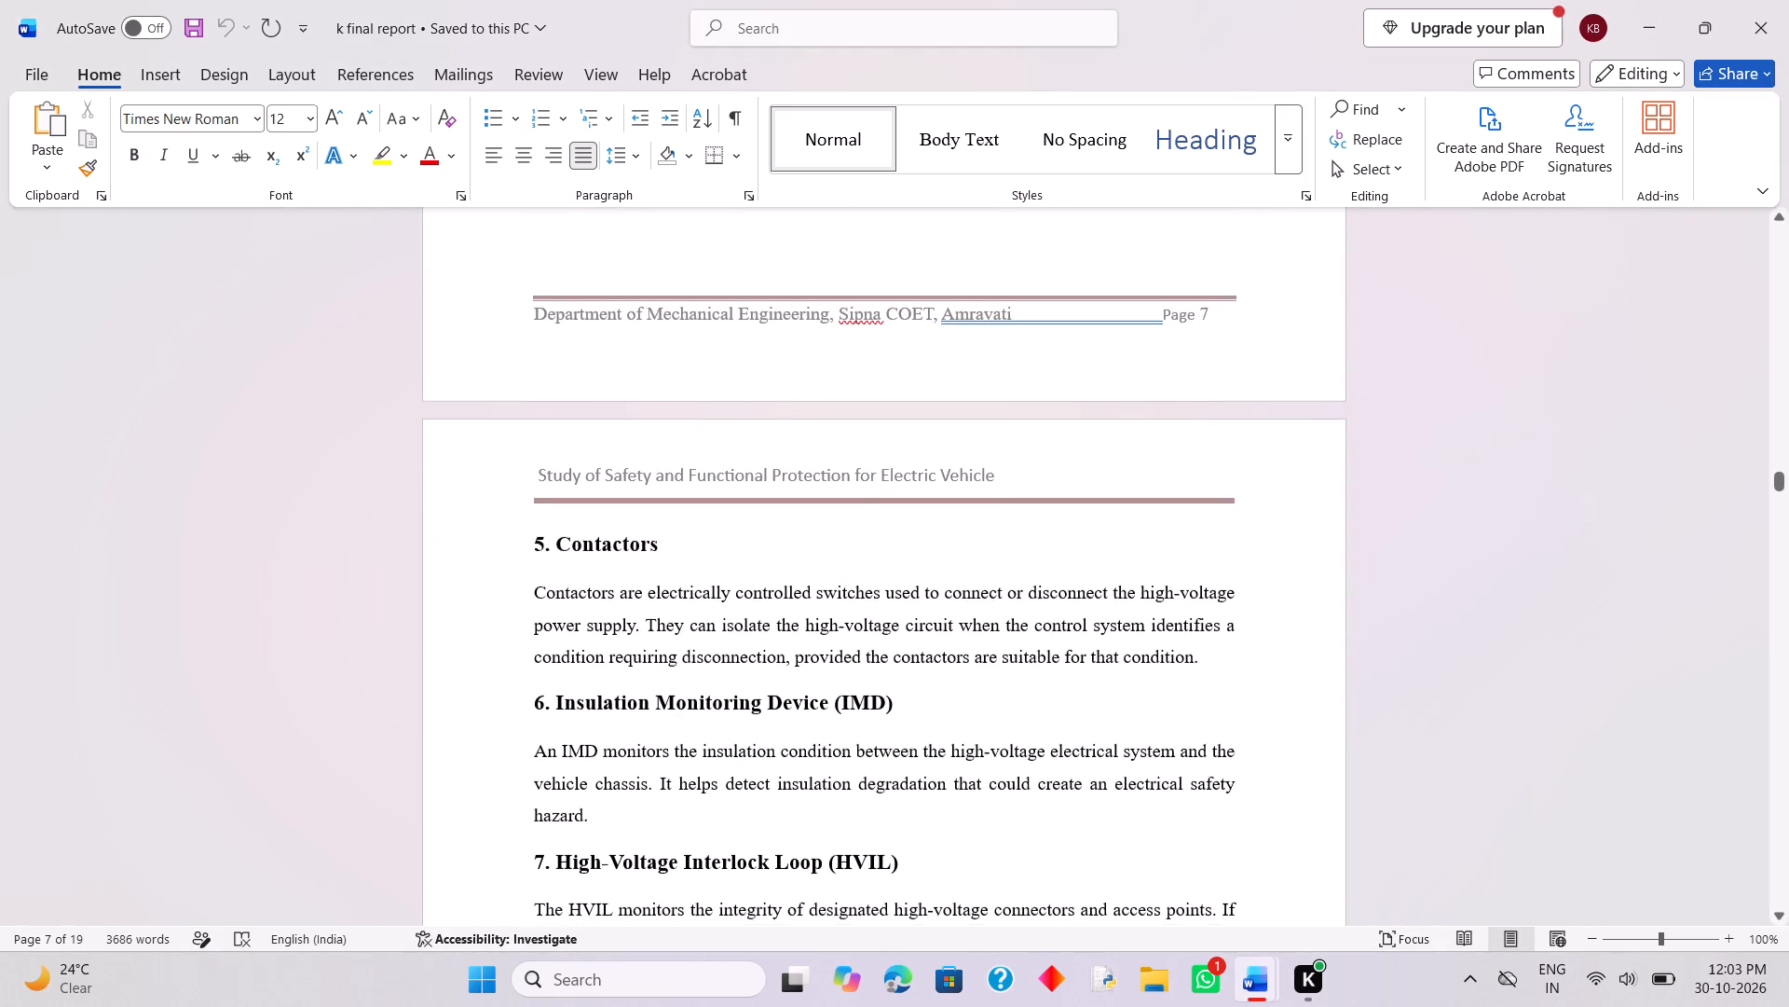
{"action": "scroll", "coordinate": [1054, 800], "scroll_direction": "down", "scroll_amount": 1}
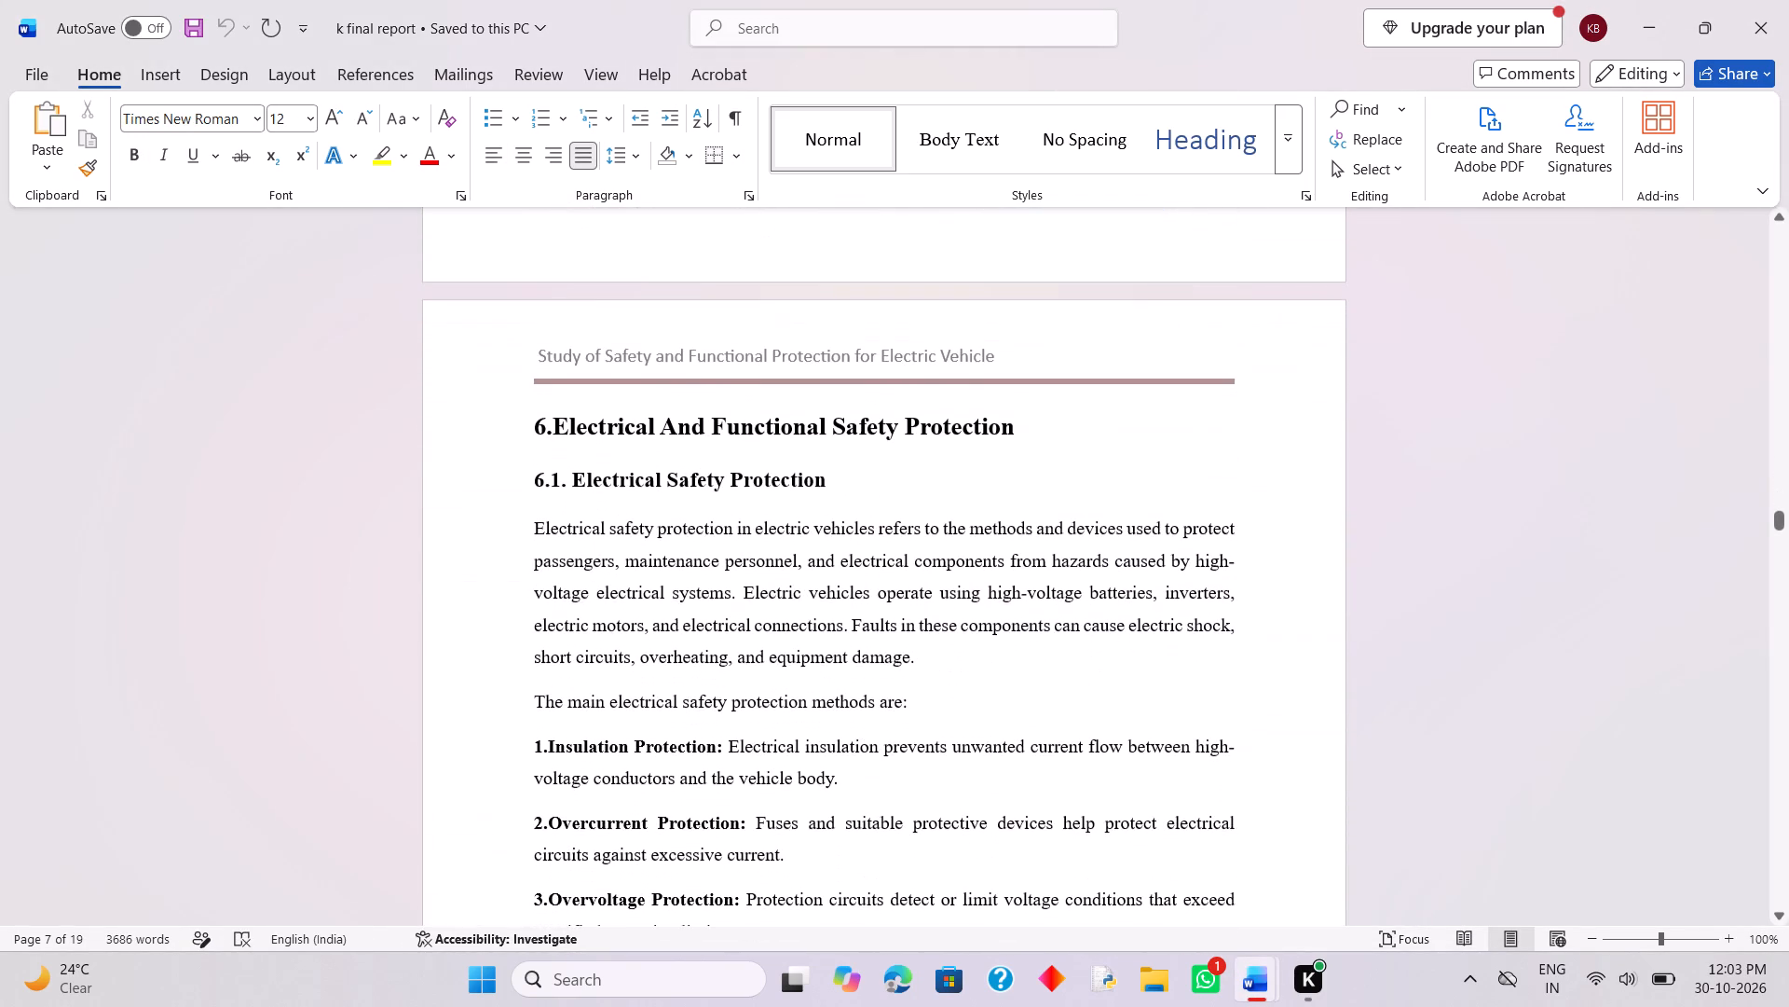
{"action": "scroll", "coordinate": [1054, 800], "scroll_direction": "down", "scroll_amount": 2}
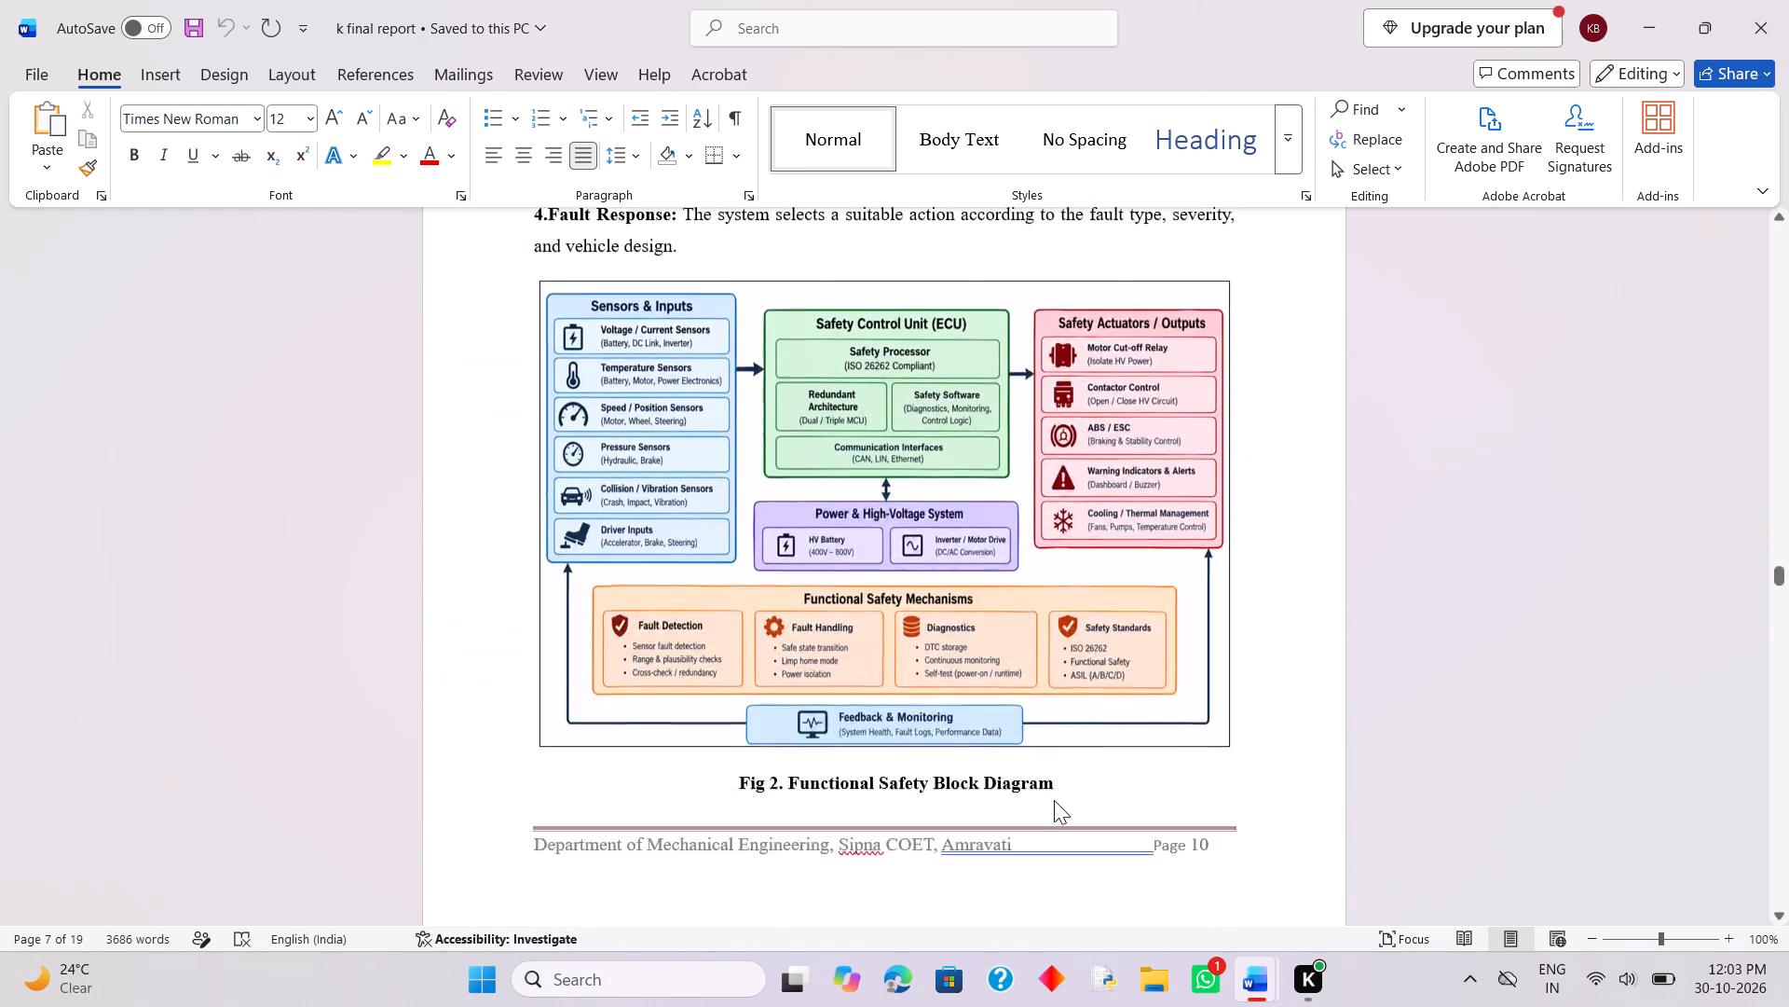
{"action": "scroll", "coordinate": [1054, 800], "scroll_direction": "down", "scroll_amount": 3}
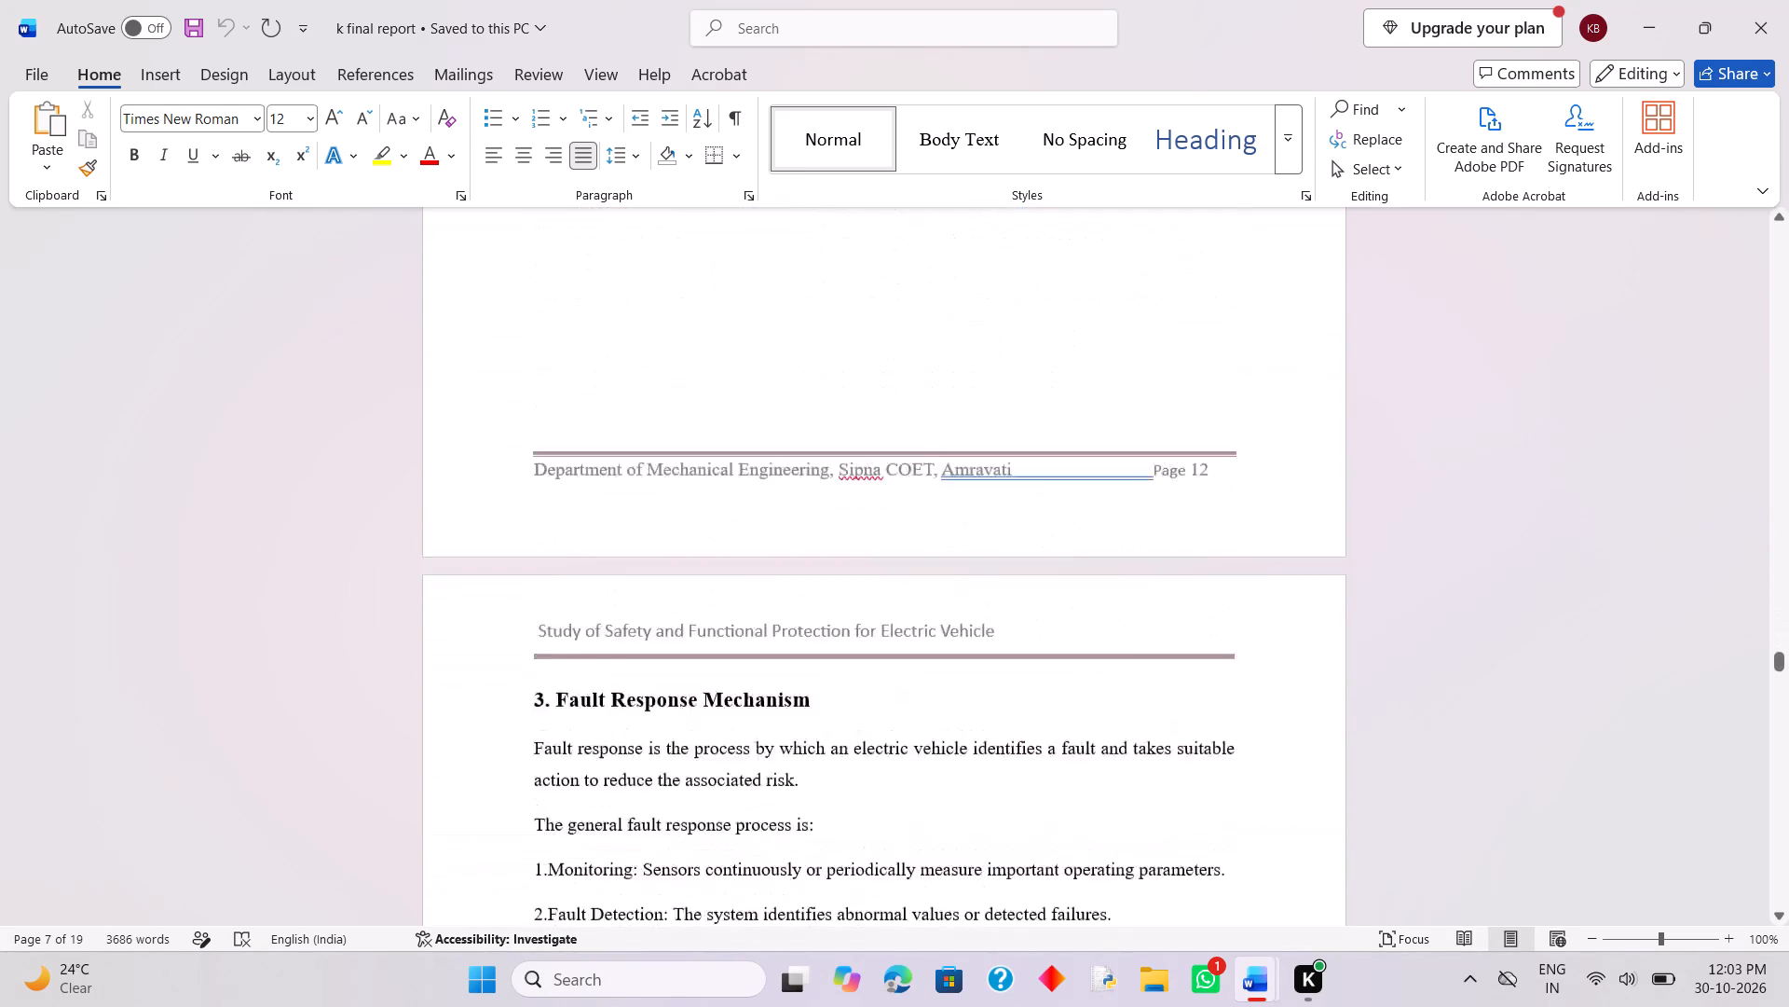
{"action": "scroll", "coordinate": [1054, 800], "scroll_direction": "down", "scroll_amount": 5}
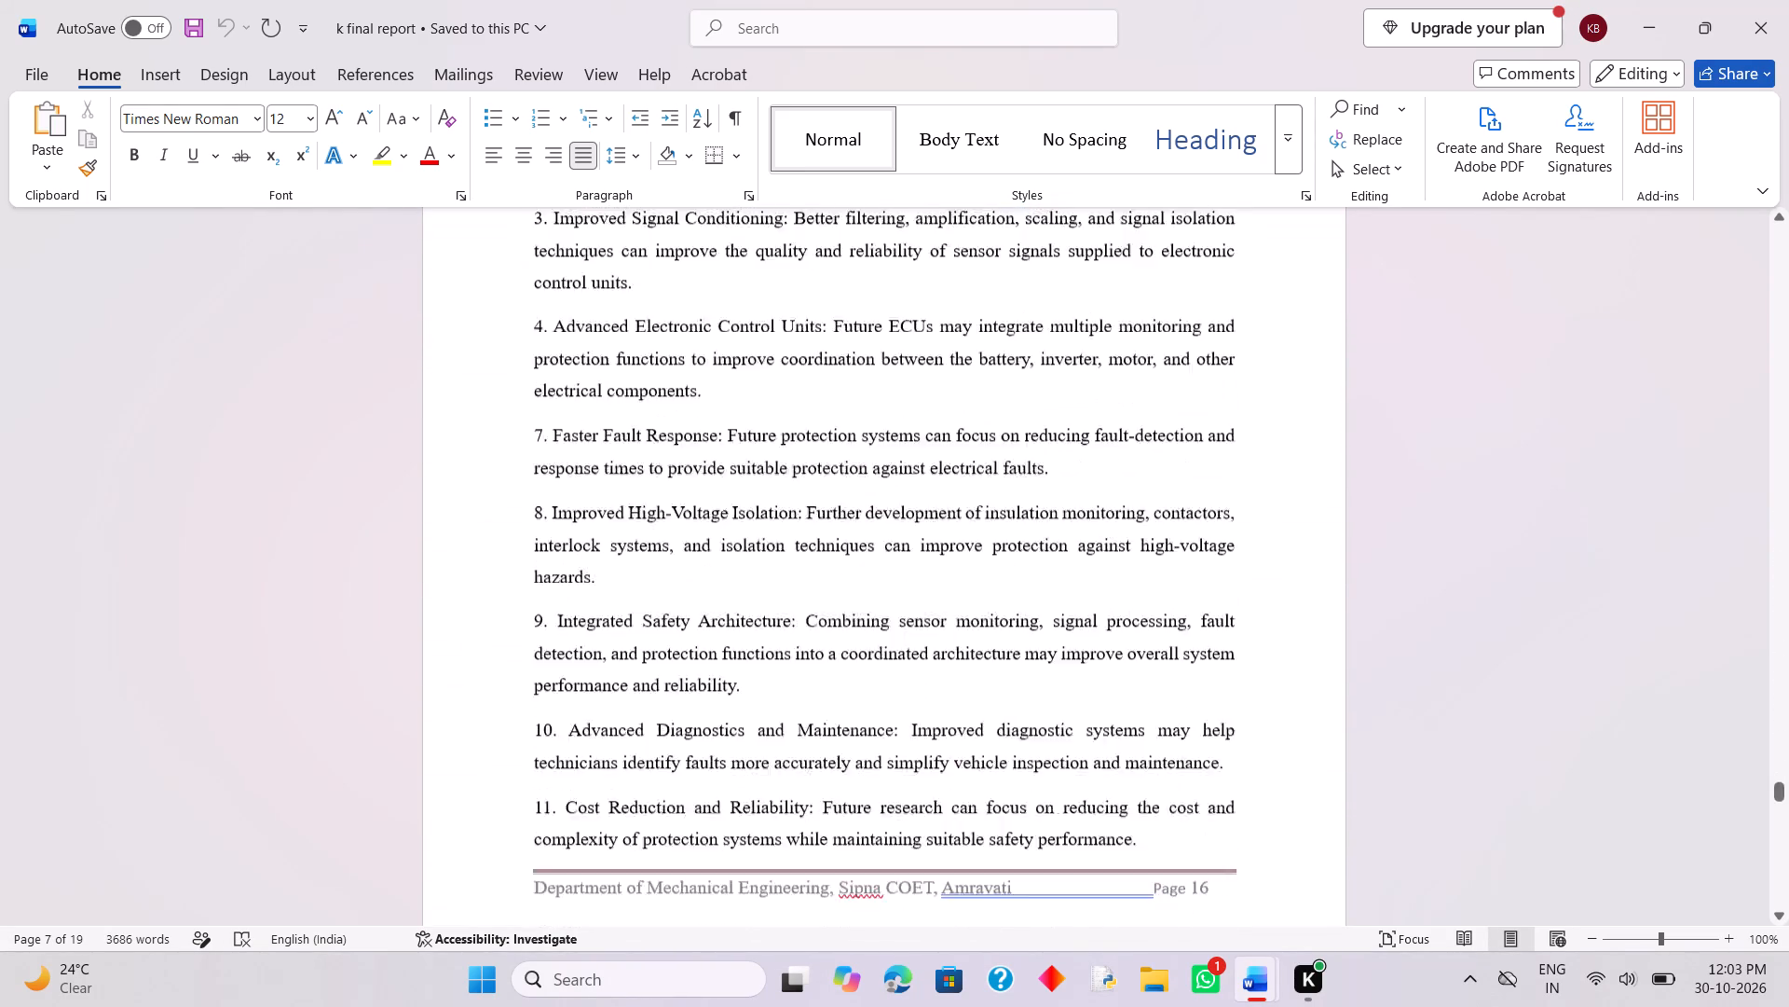
{"action": "scroll", "coordinate": [1054, 800], "scroll_direction": "down", "scroll_amount": 6}
Review k final report backwards from the references to the start of chapter 3, checking headings and page numbers.
{"action": "scroll", "coordinate": [1054, 800], "scroll_direction": "up", "scroll_amount": 1}
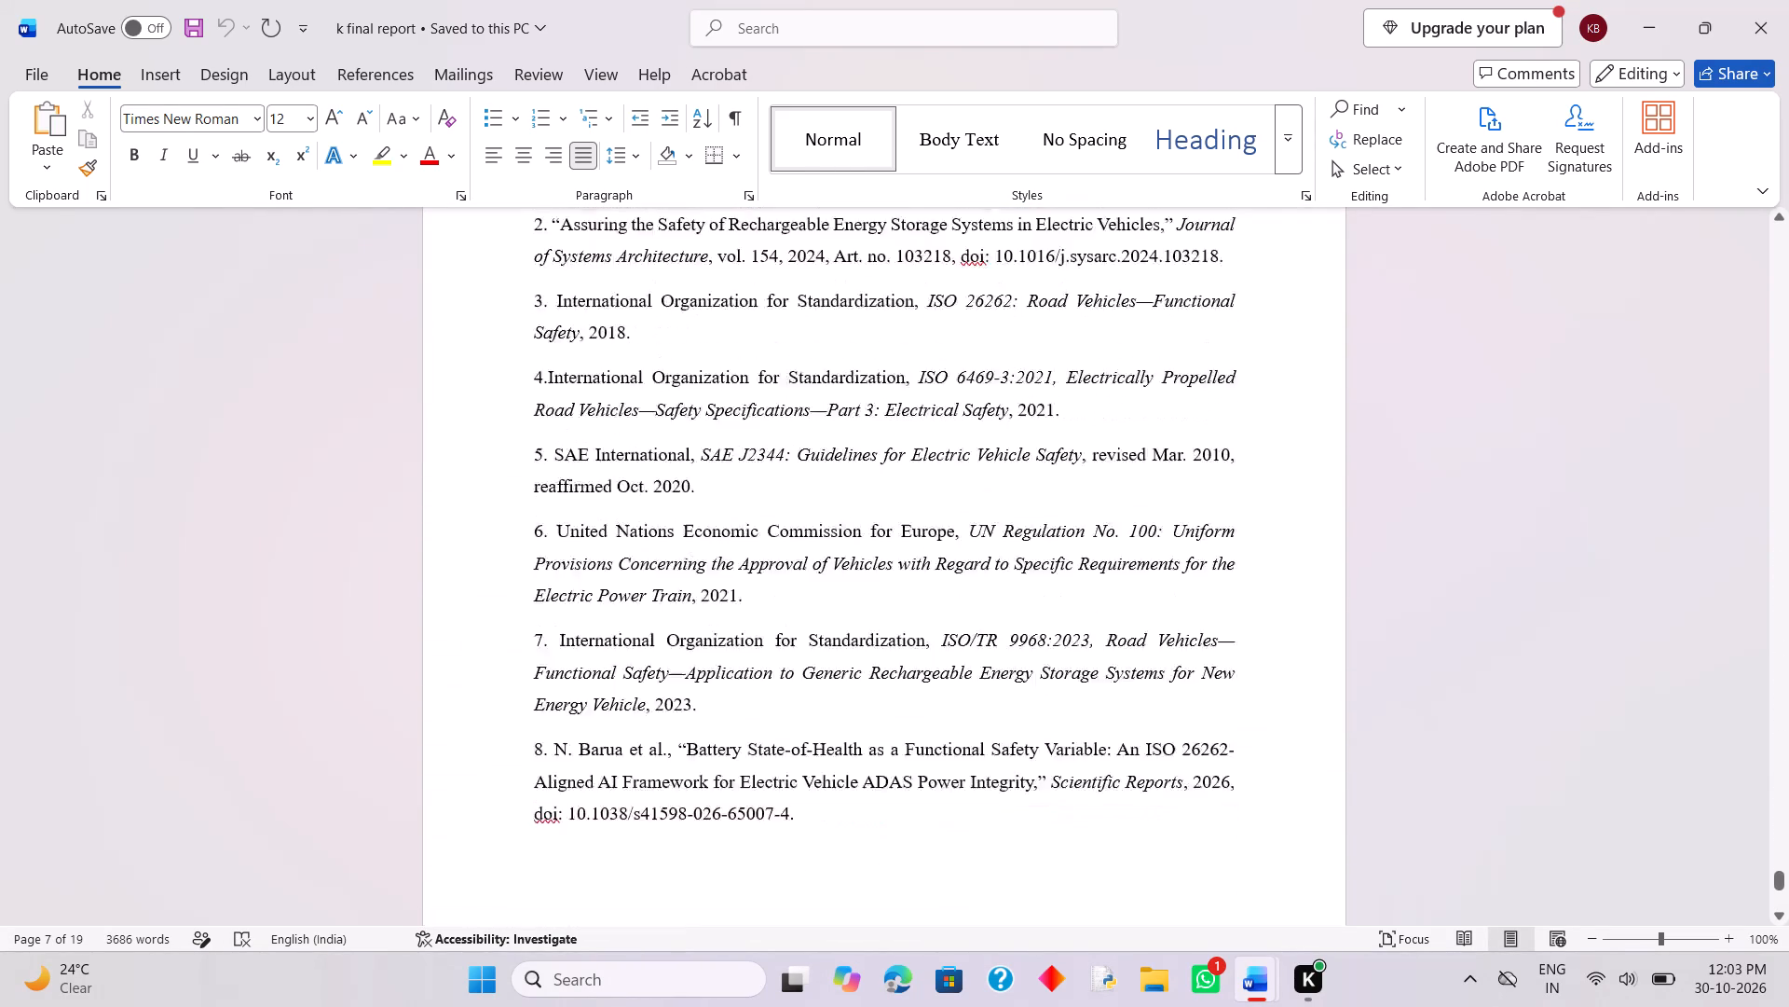
{"action": "scroll", "coordinate": [1054, 800], "scroll_direction": "up", "scroll_amount": 5}
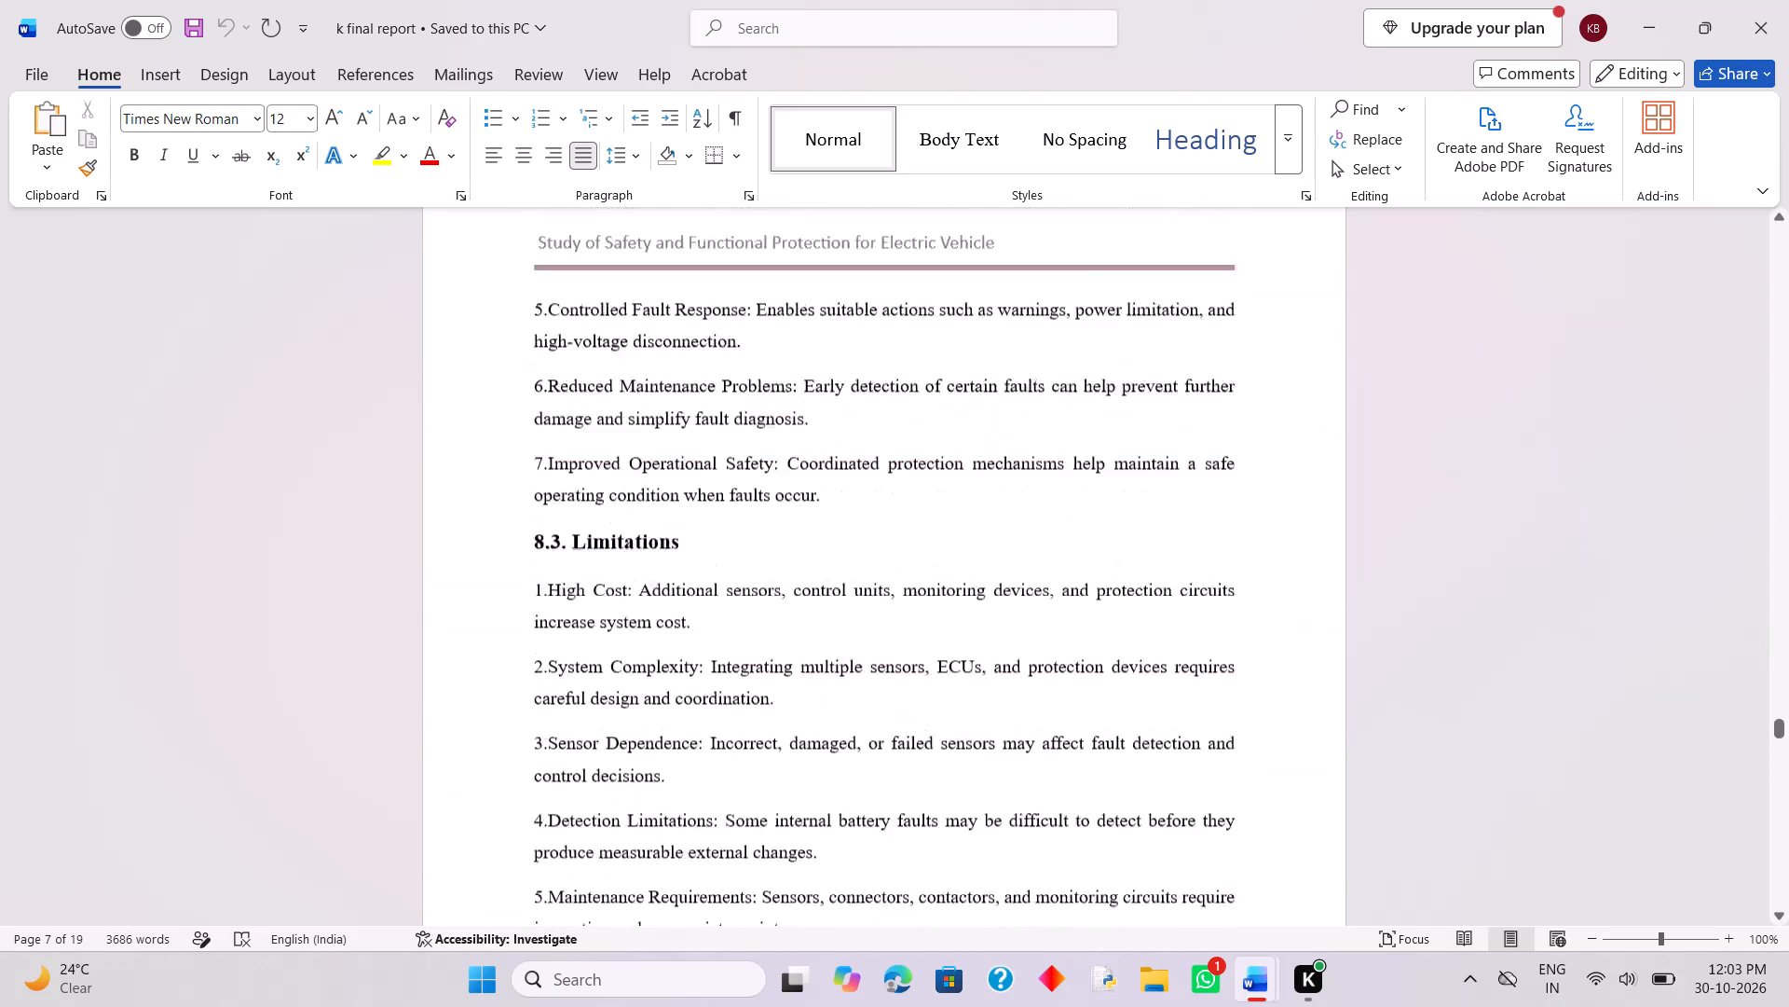
{"action": "scroll", "coordinate": [1054, 800], "scroll_direction": "up", "scroll_amount": 2}
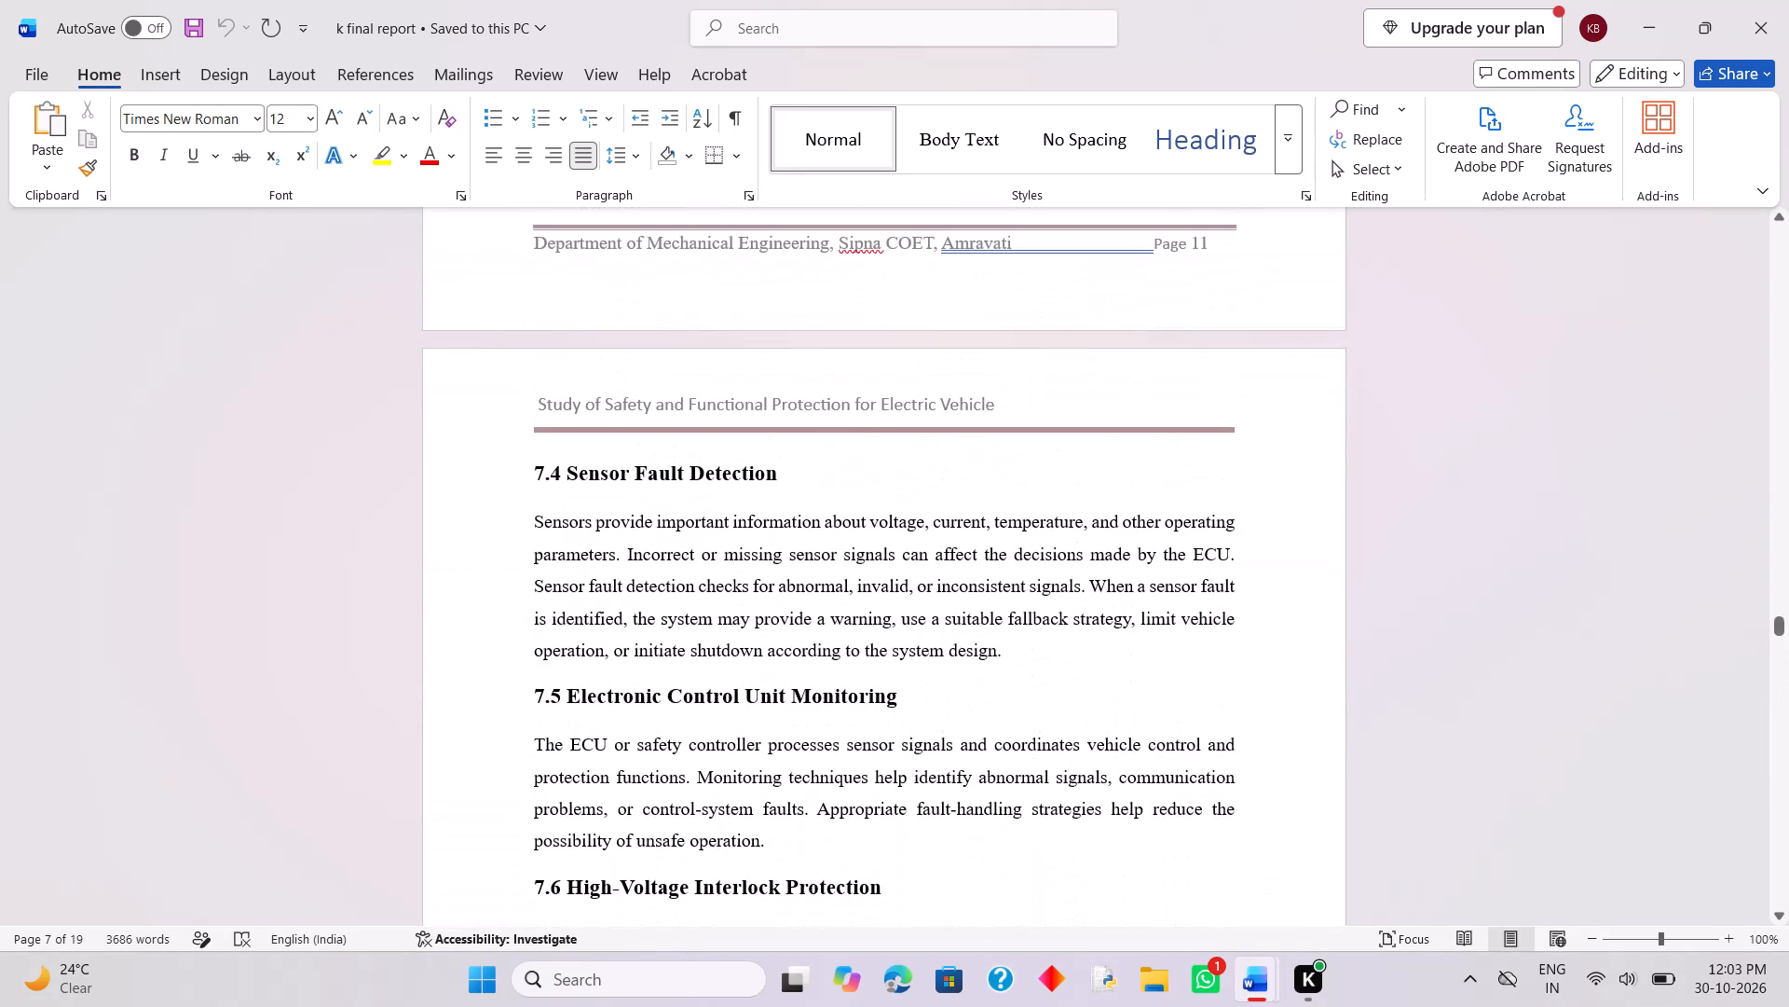
{"action": "scroll", "coordinate": [1054, 800], "scroll_direction": "up", "scroll_amount": 1}
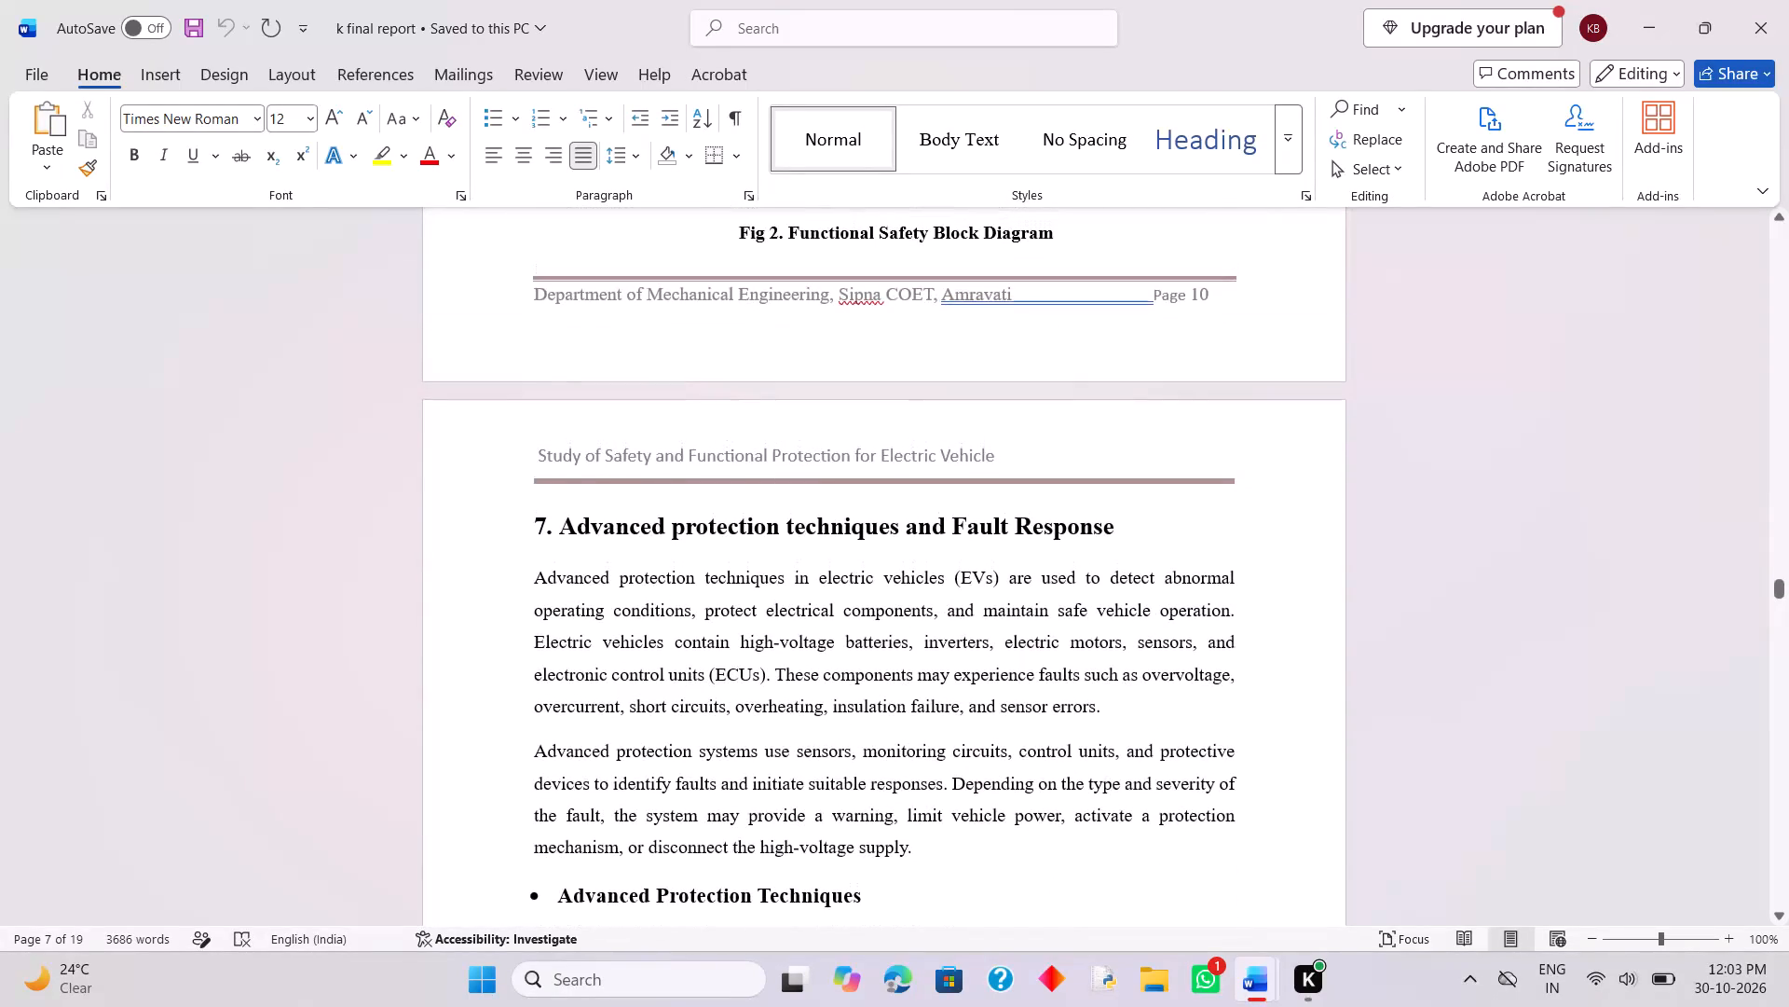
{"action": "scroll", "coordinate": [1054, 800], "scroll_direction": "up", "scroll_amount": 1}
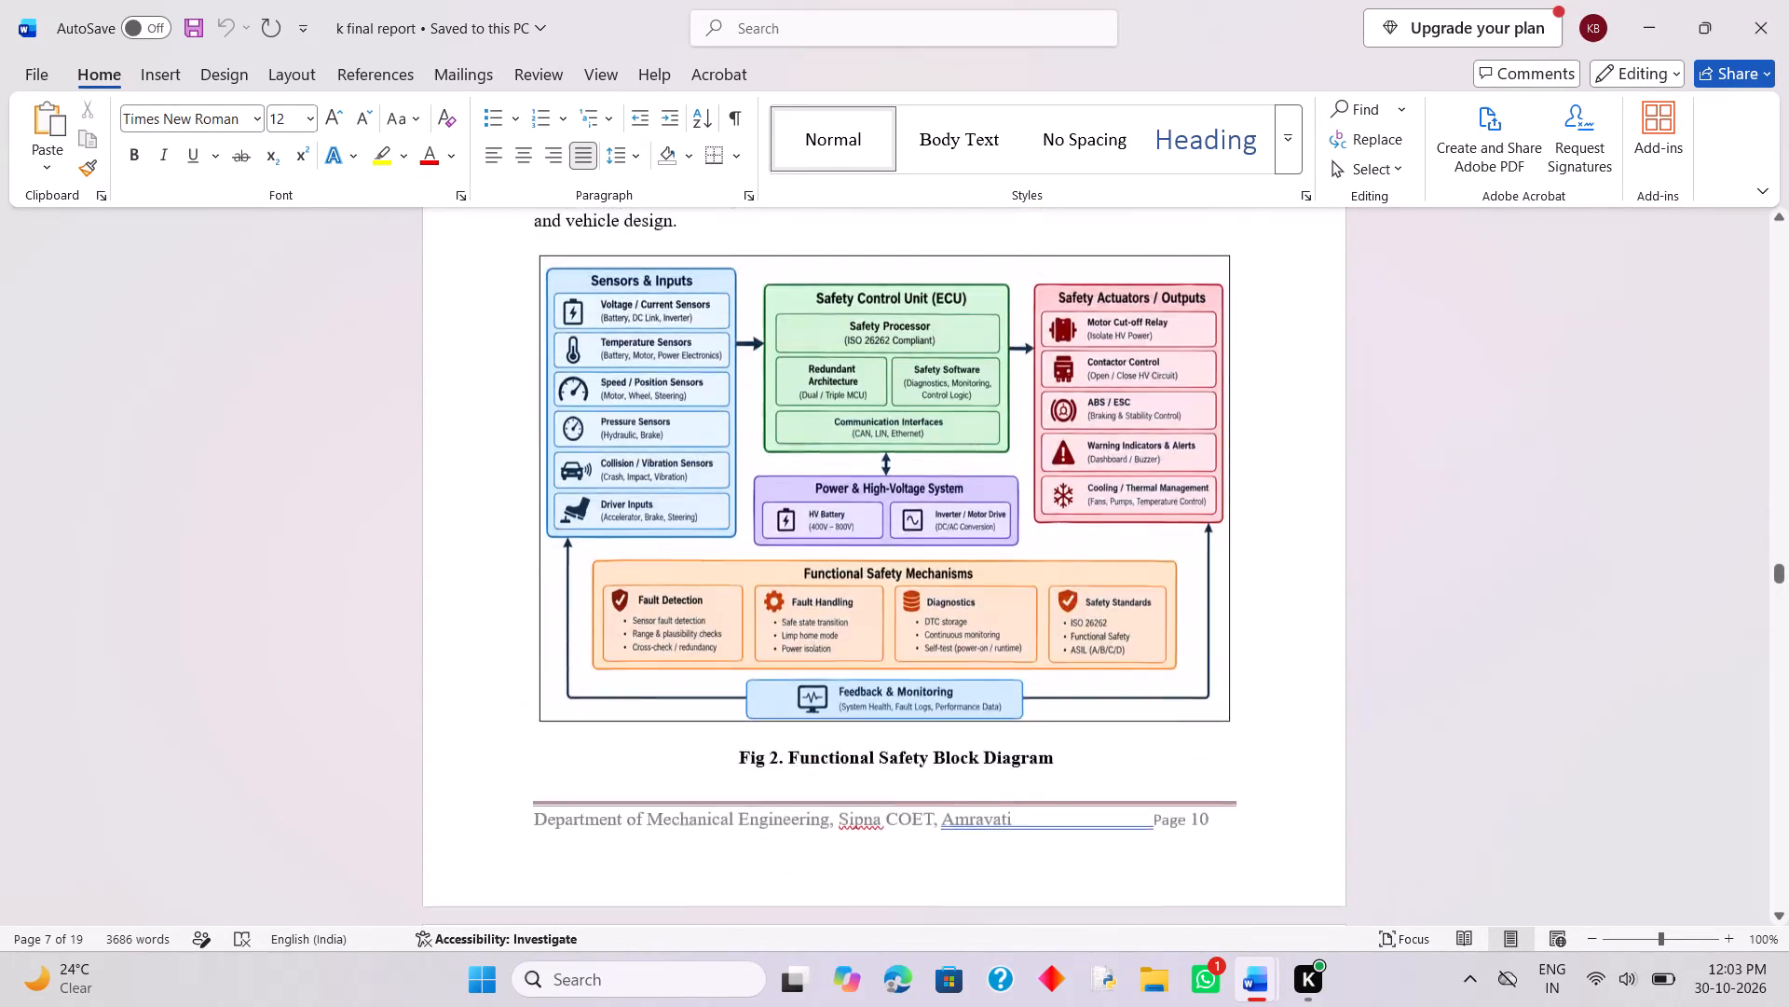
{"action": "scroll", "coordinate": [1054, 800], "scroll_direction": "up", "scroll_amount": 3}
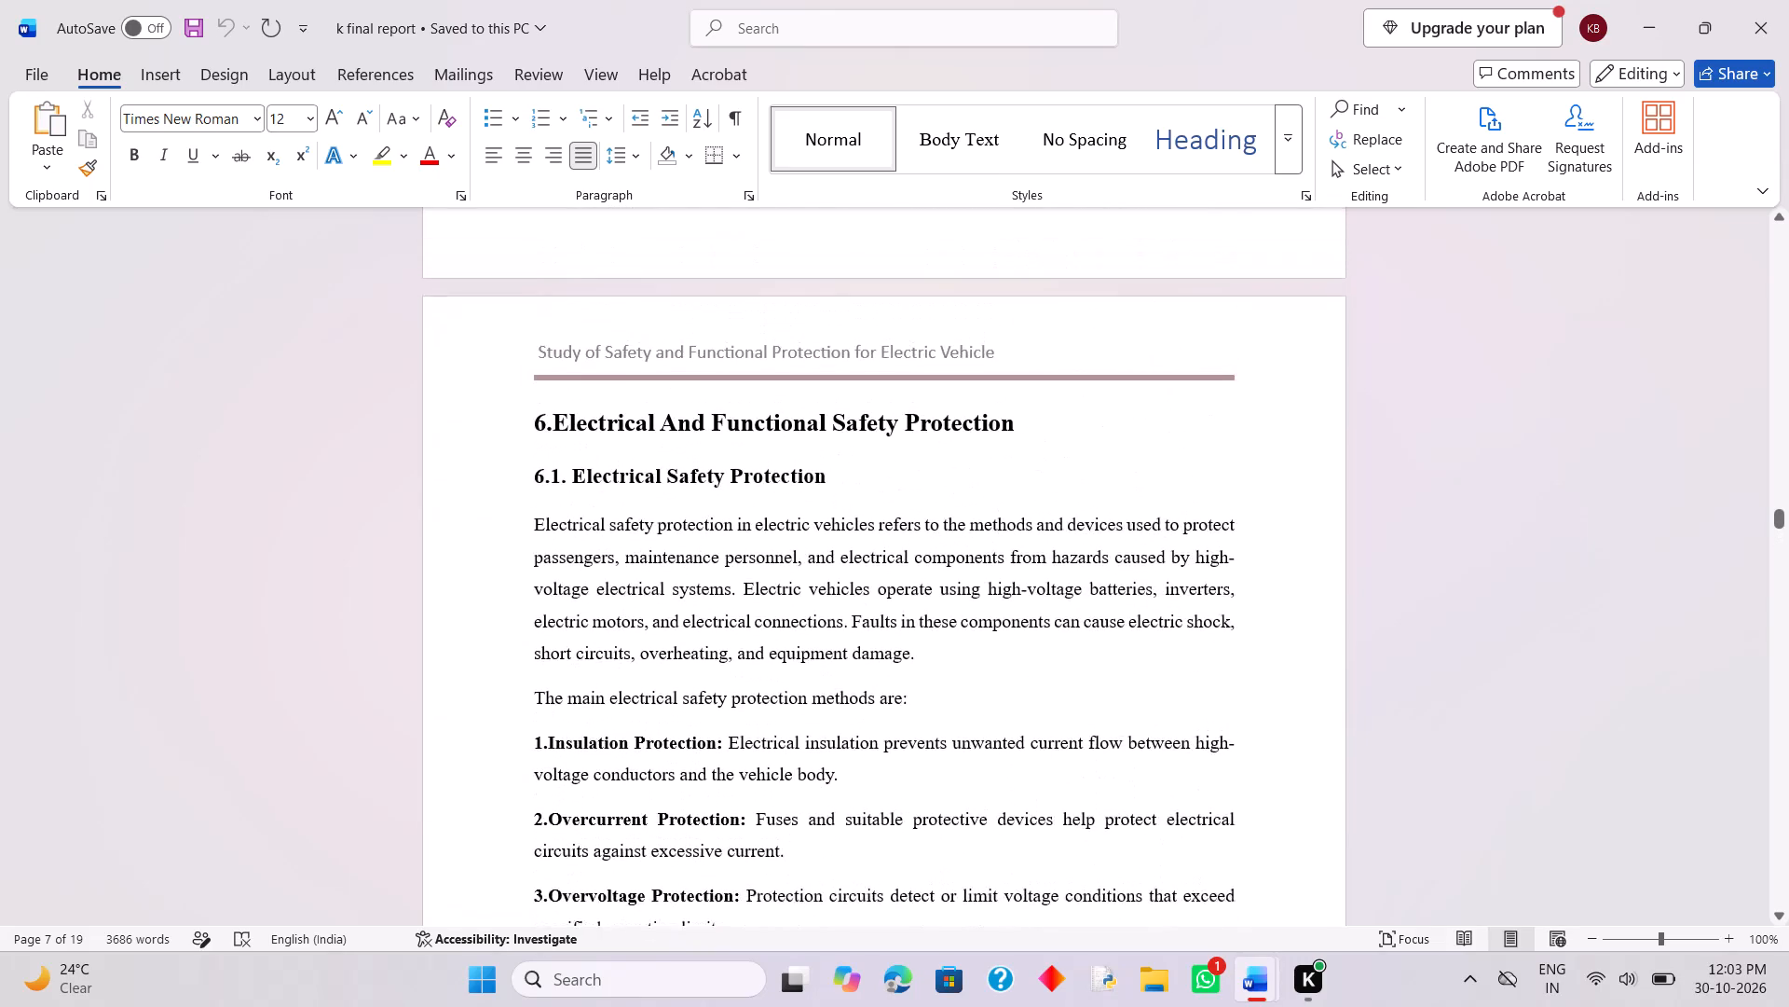
{"action": "scroll", "coordinate": [1054, 800], "scroll_direction": "right", "scroll_amount": 1}
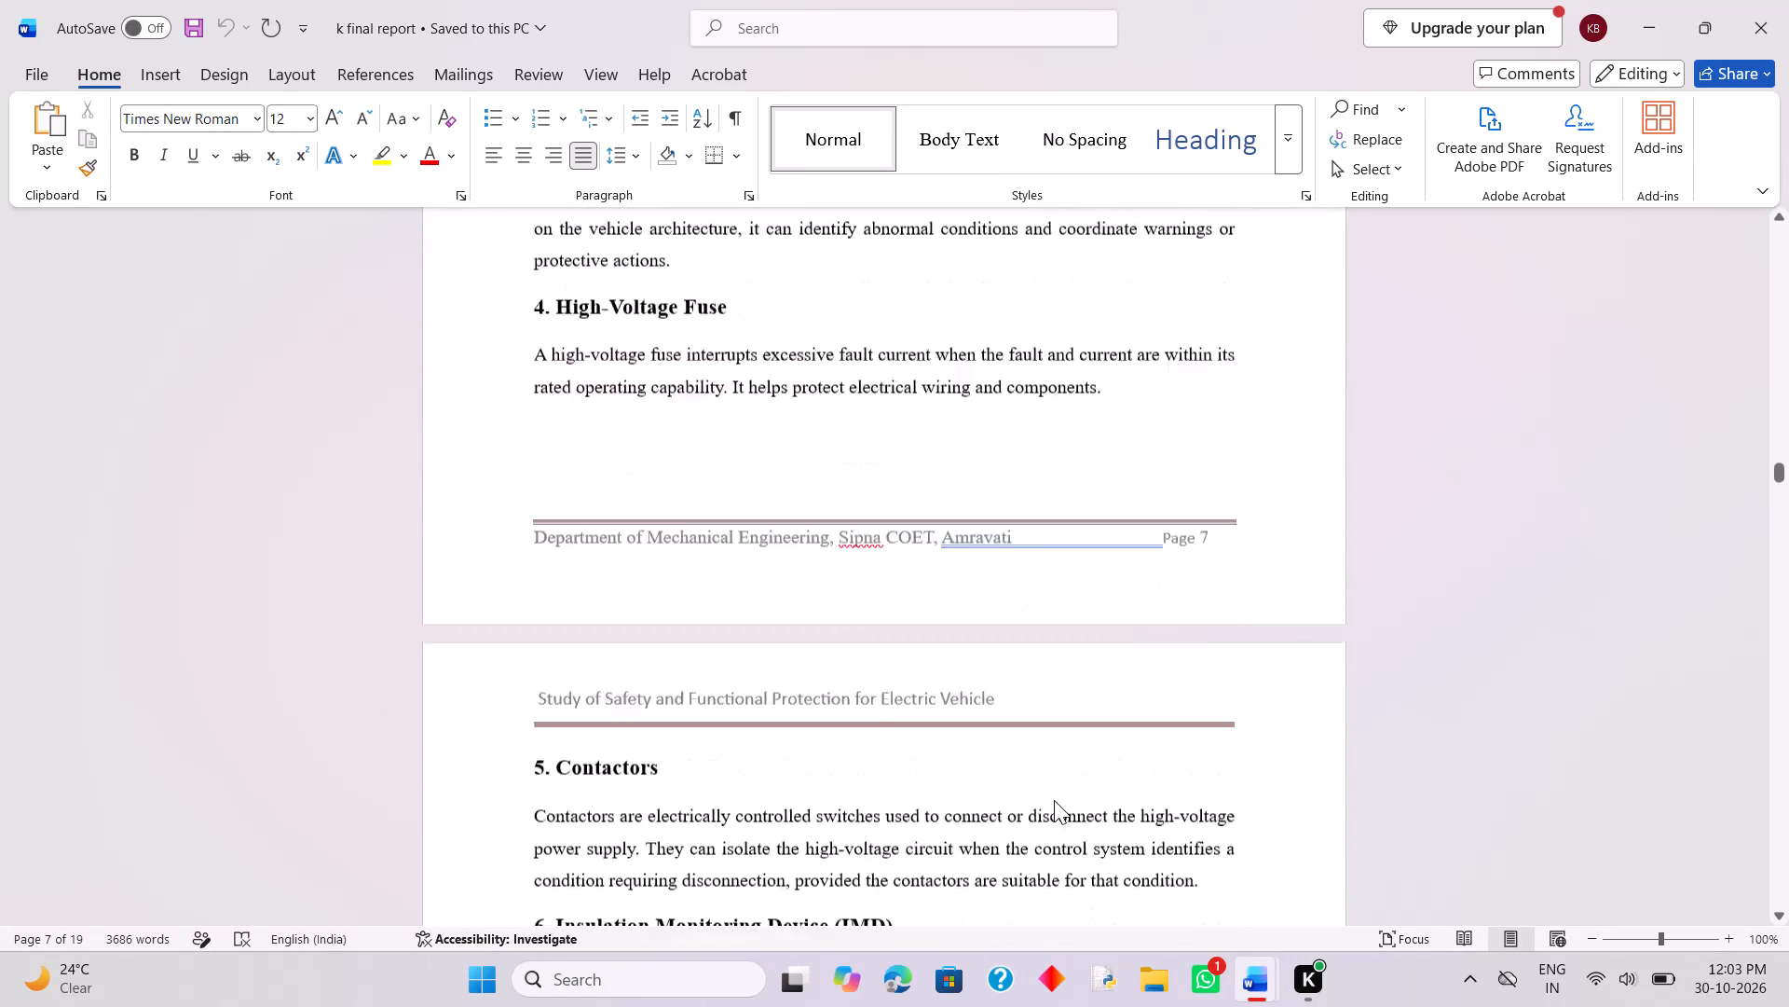
{"action": "scroll", "coordinate": [1054, 800], "scroll_direction": "right", "scroll_amount": 1}
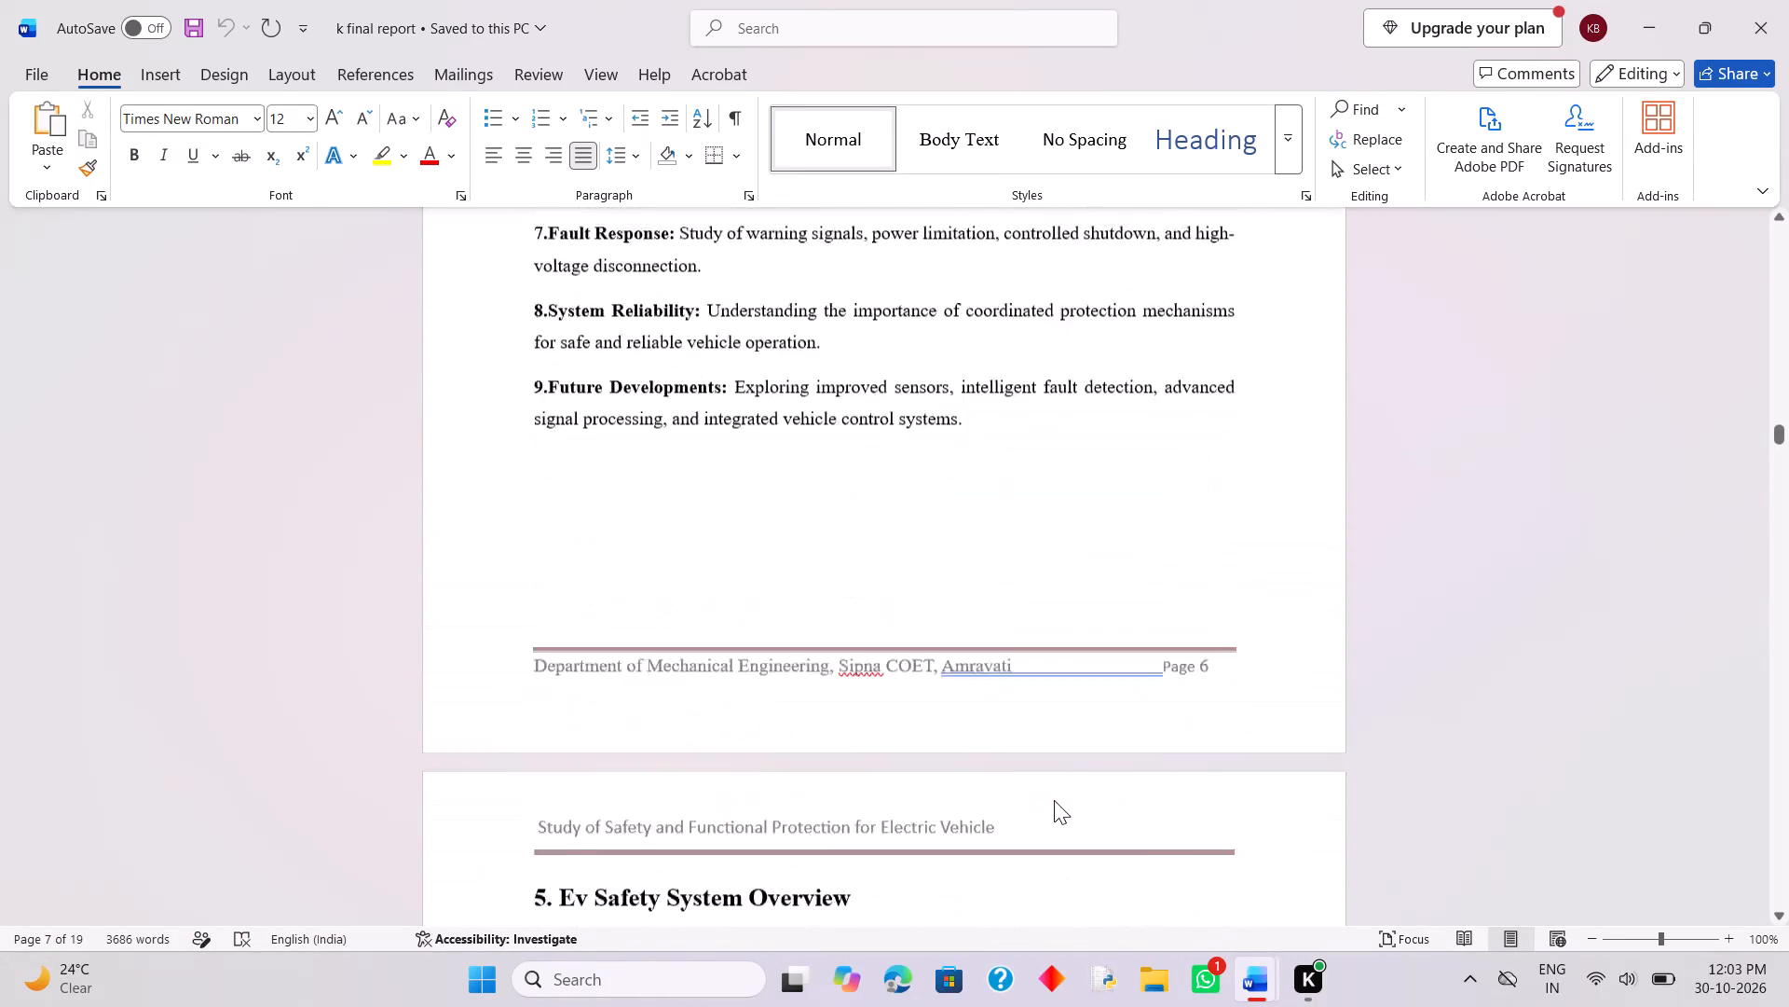
{"action": "scroll", "coordinate": [1054, 800], "scroll_direction": "right", "scroll_amount": 1}
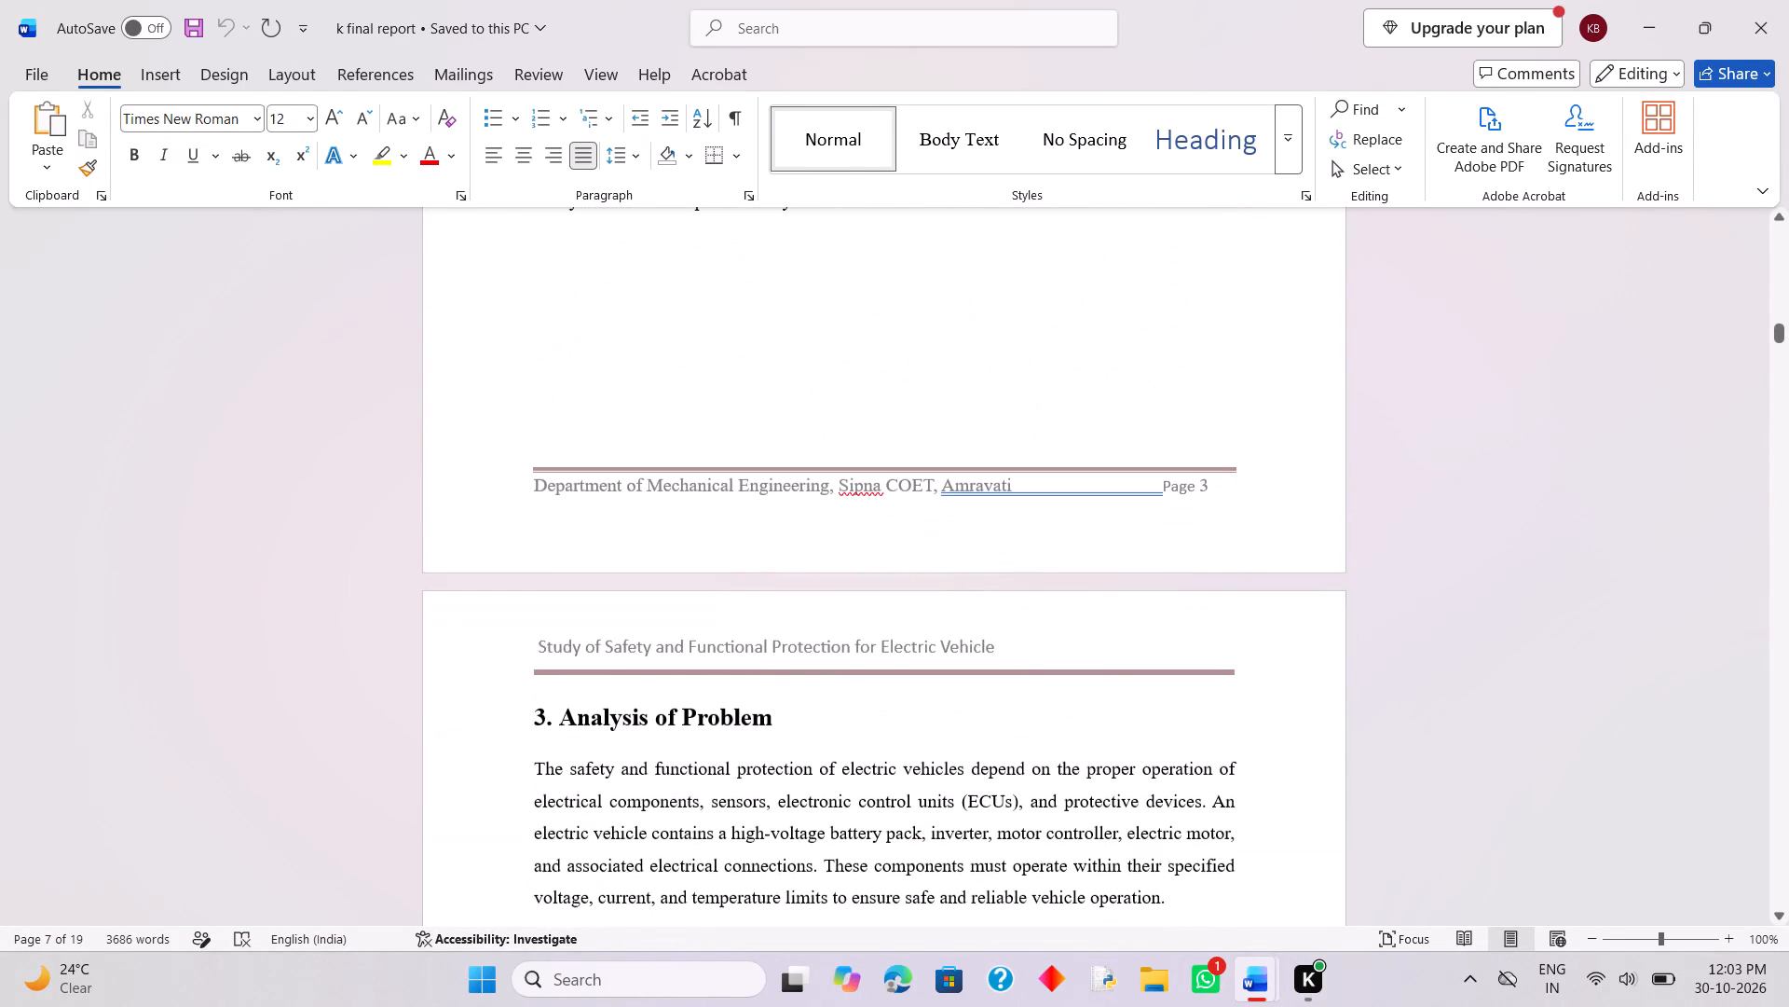
Copy the chapter 6 title "Electrical And Functional Safety Protection" from k final report into Asdf new's Contents row below 5.1.
{"action": "scroll", "coordinate": [1054, 800], "scroll_direction": "down", "scroll_amount": 1}
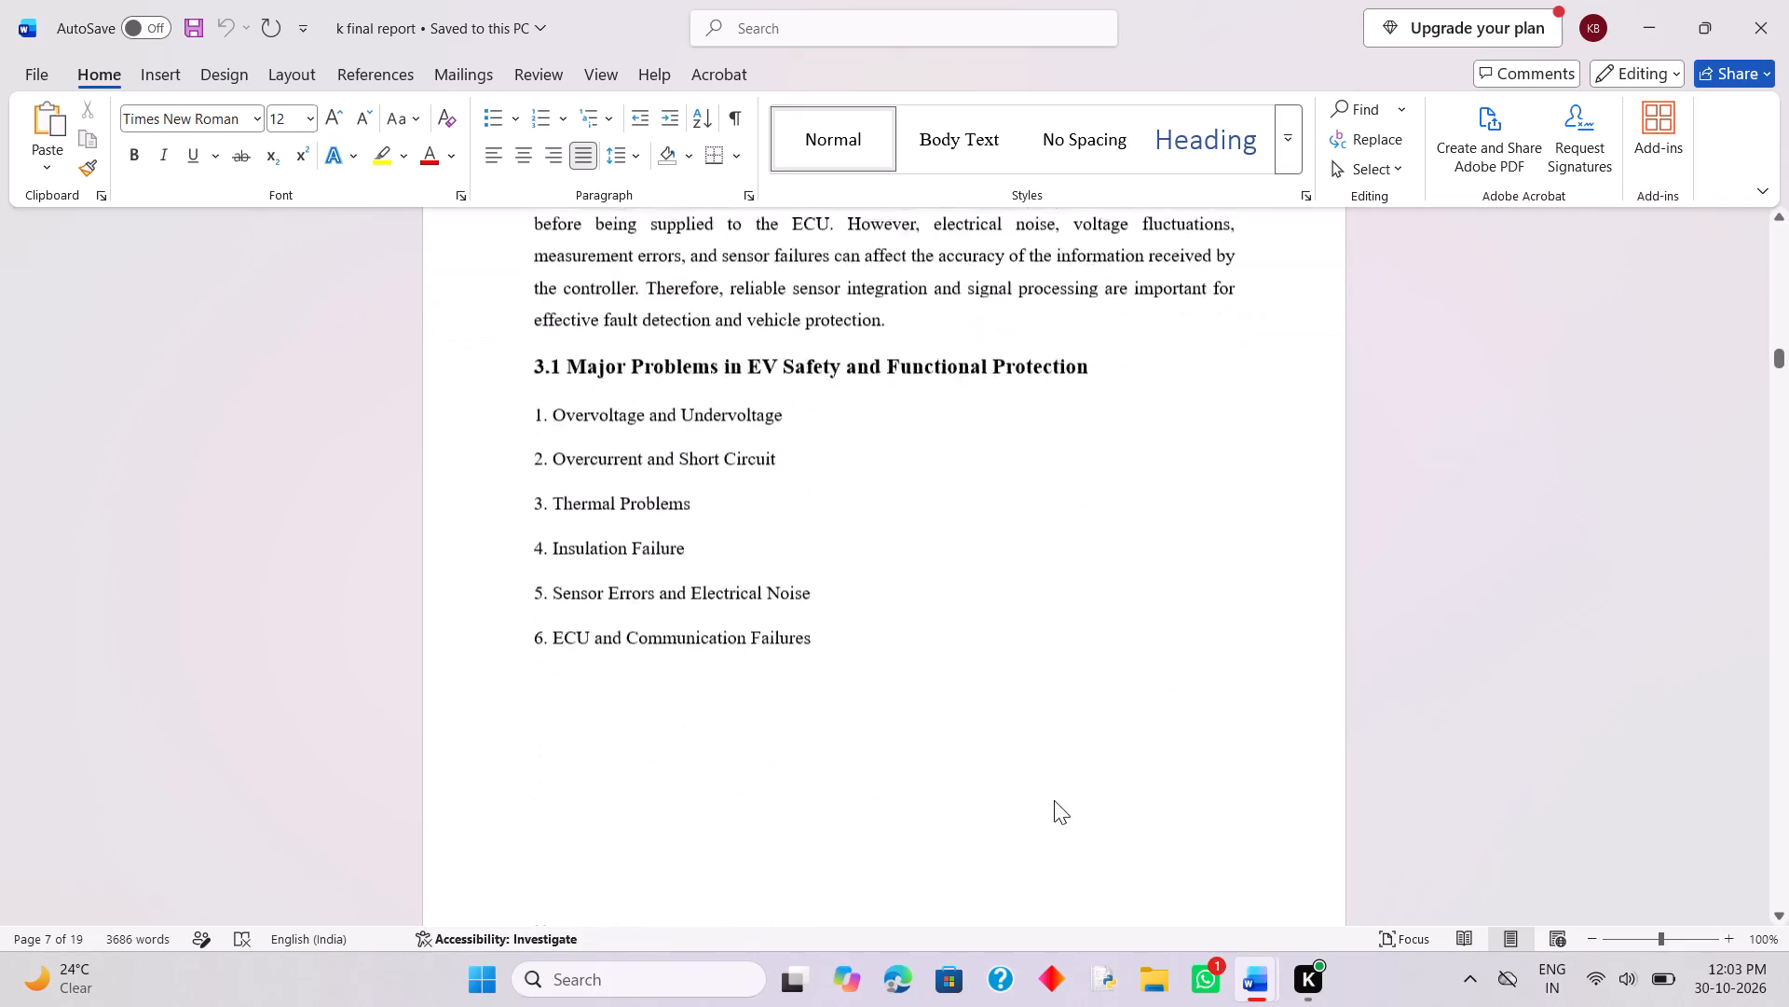
{"action": "scroll", "coordinate": [1054, 800], "scroll_direction": "down", "scroll_amount": 3}
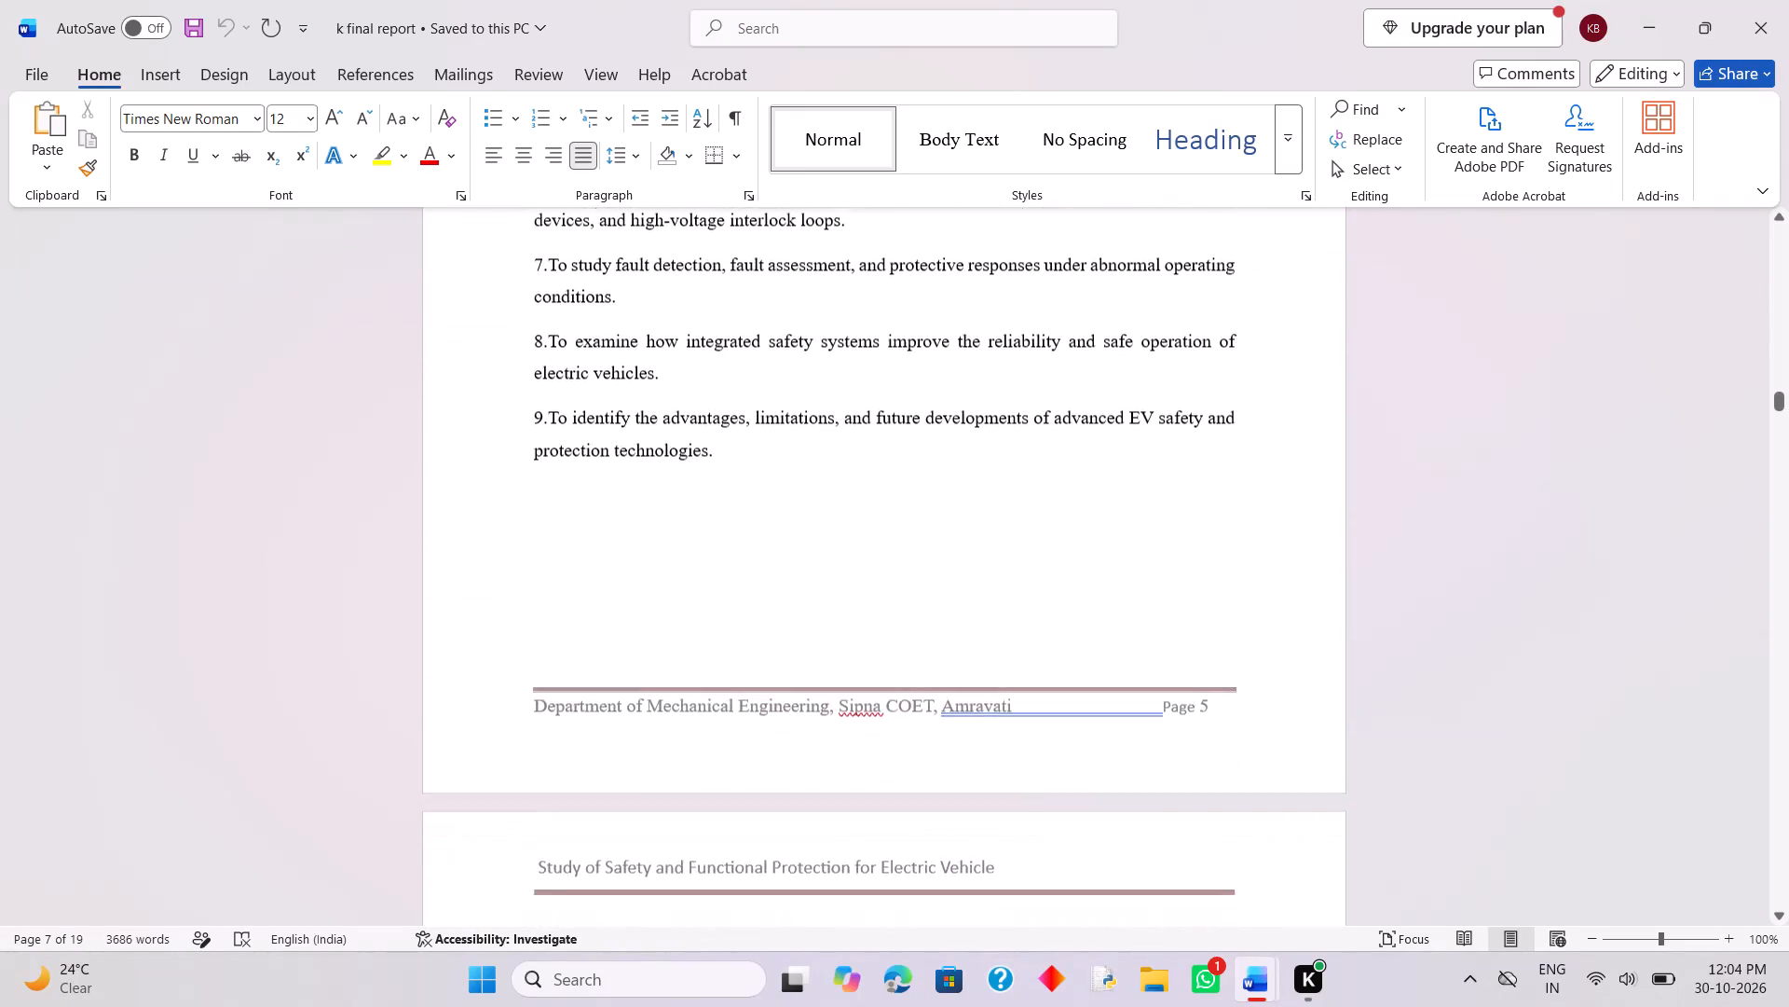
{"action": "scroll", "coordinate": [1054, 800], "scroll_direction": "down", "scroll_amount": 2}
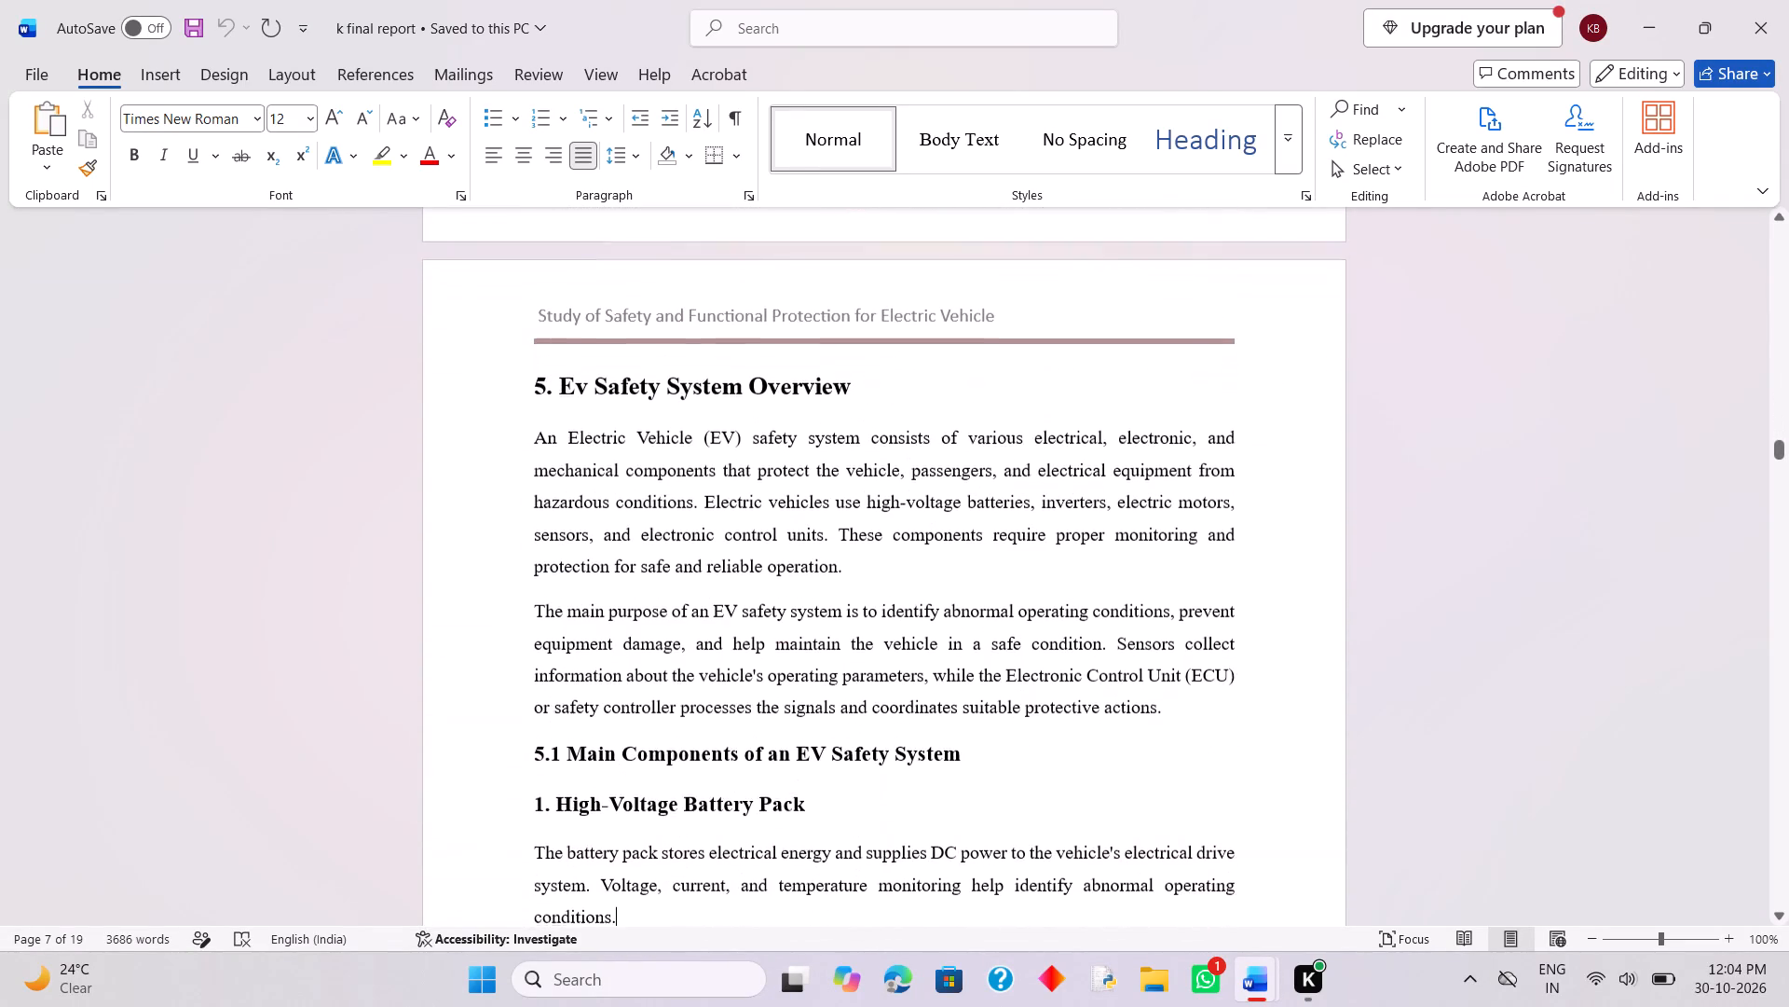
{"action": "scroll", "coordinate": [1054, 800], "scroll_direction": "down", "scroll_amount": 1}
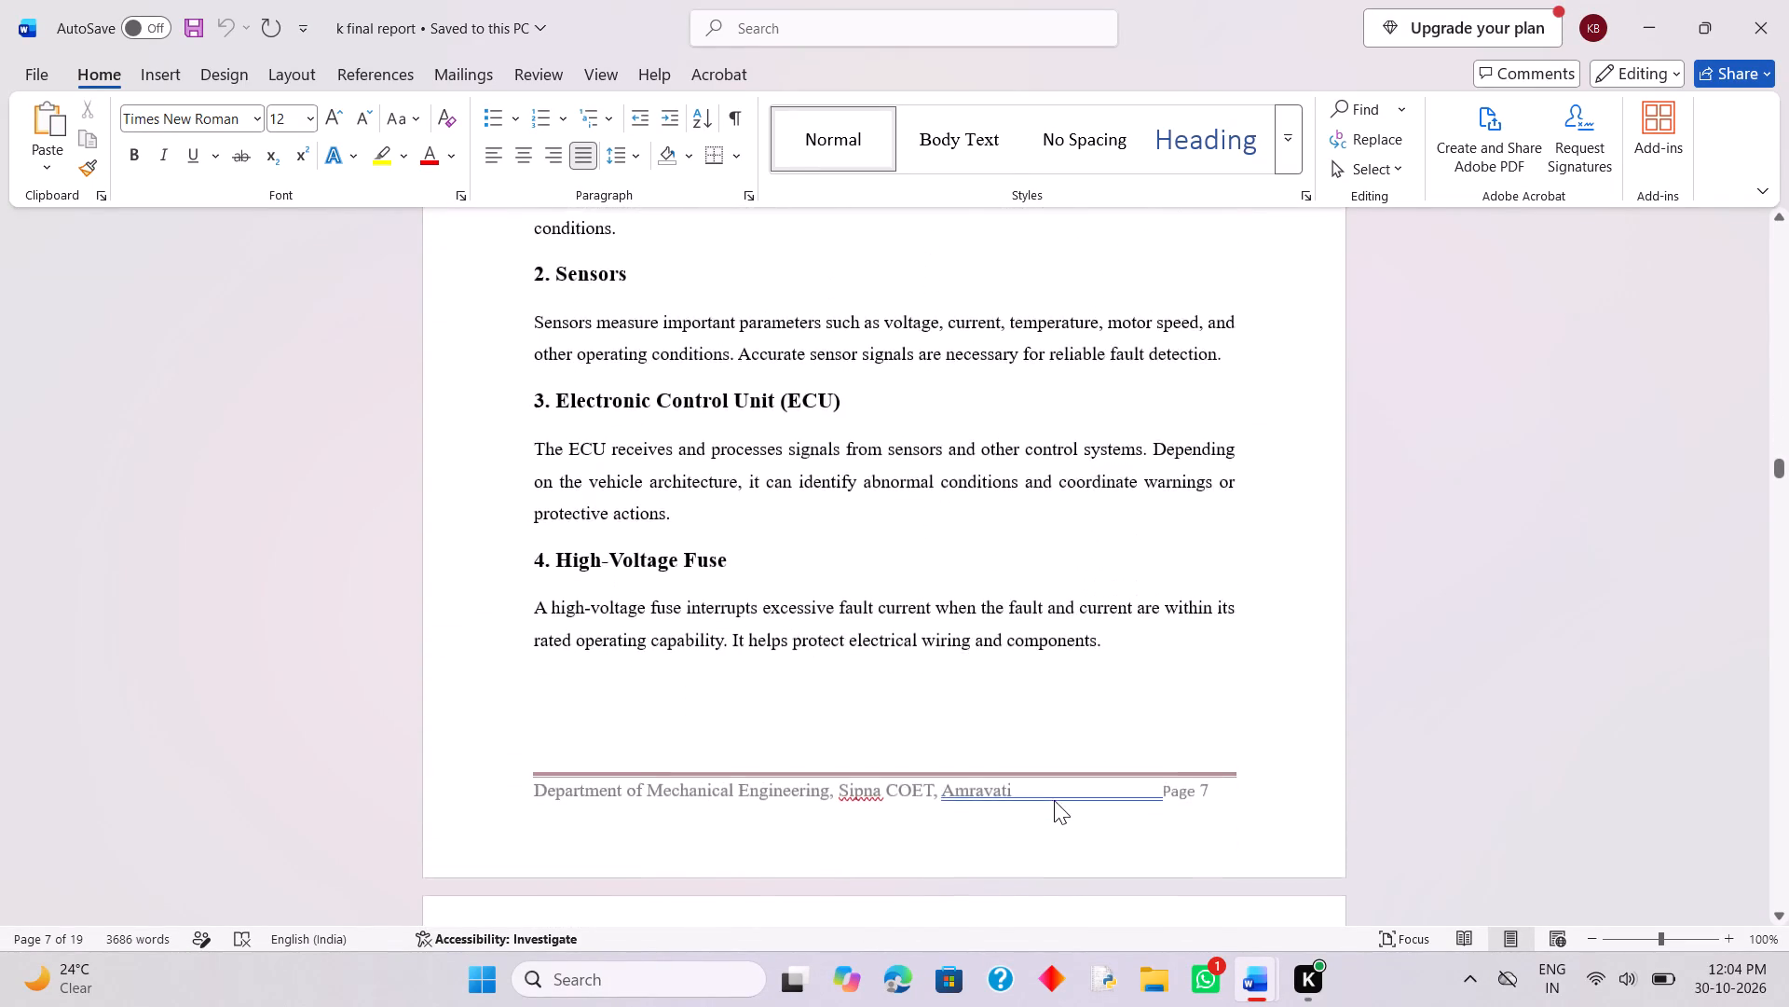
{"action": "scroll", "coordinate": [1054, 800], "scroll_direction": "down", "scroll_amount": 2}
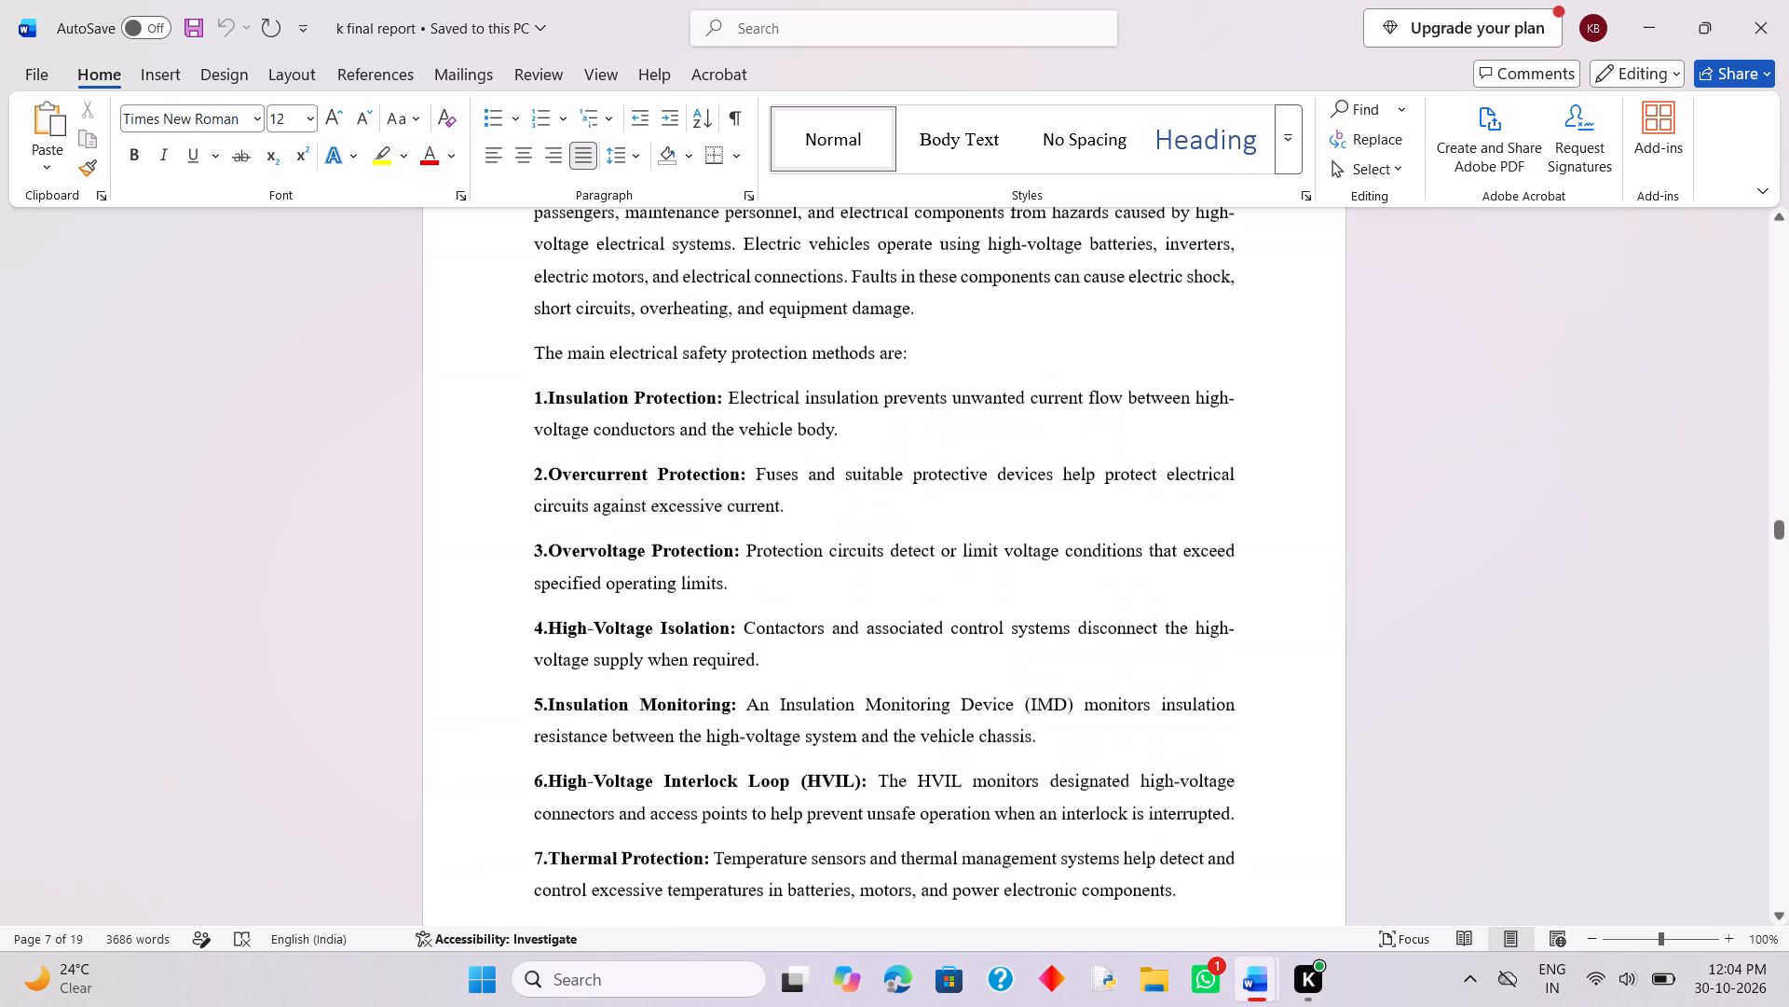
{"action": "scroll", "coordinate": [1054, 800], "scroll_direction": "down", "scroll_amount": 1}
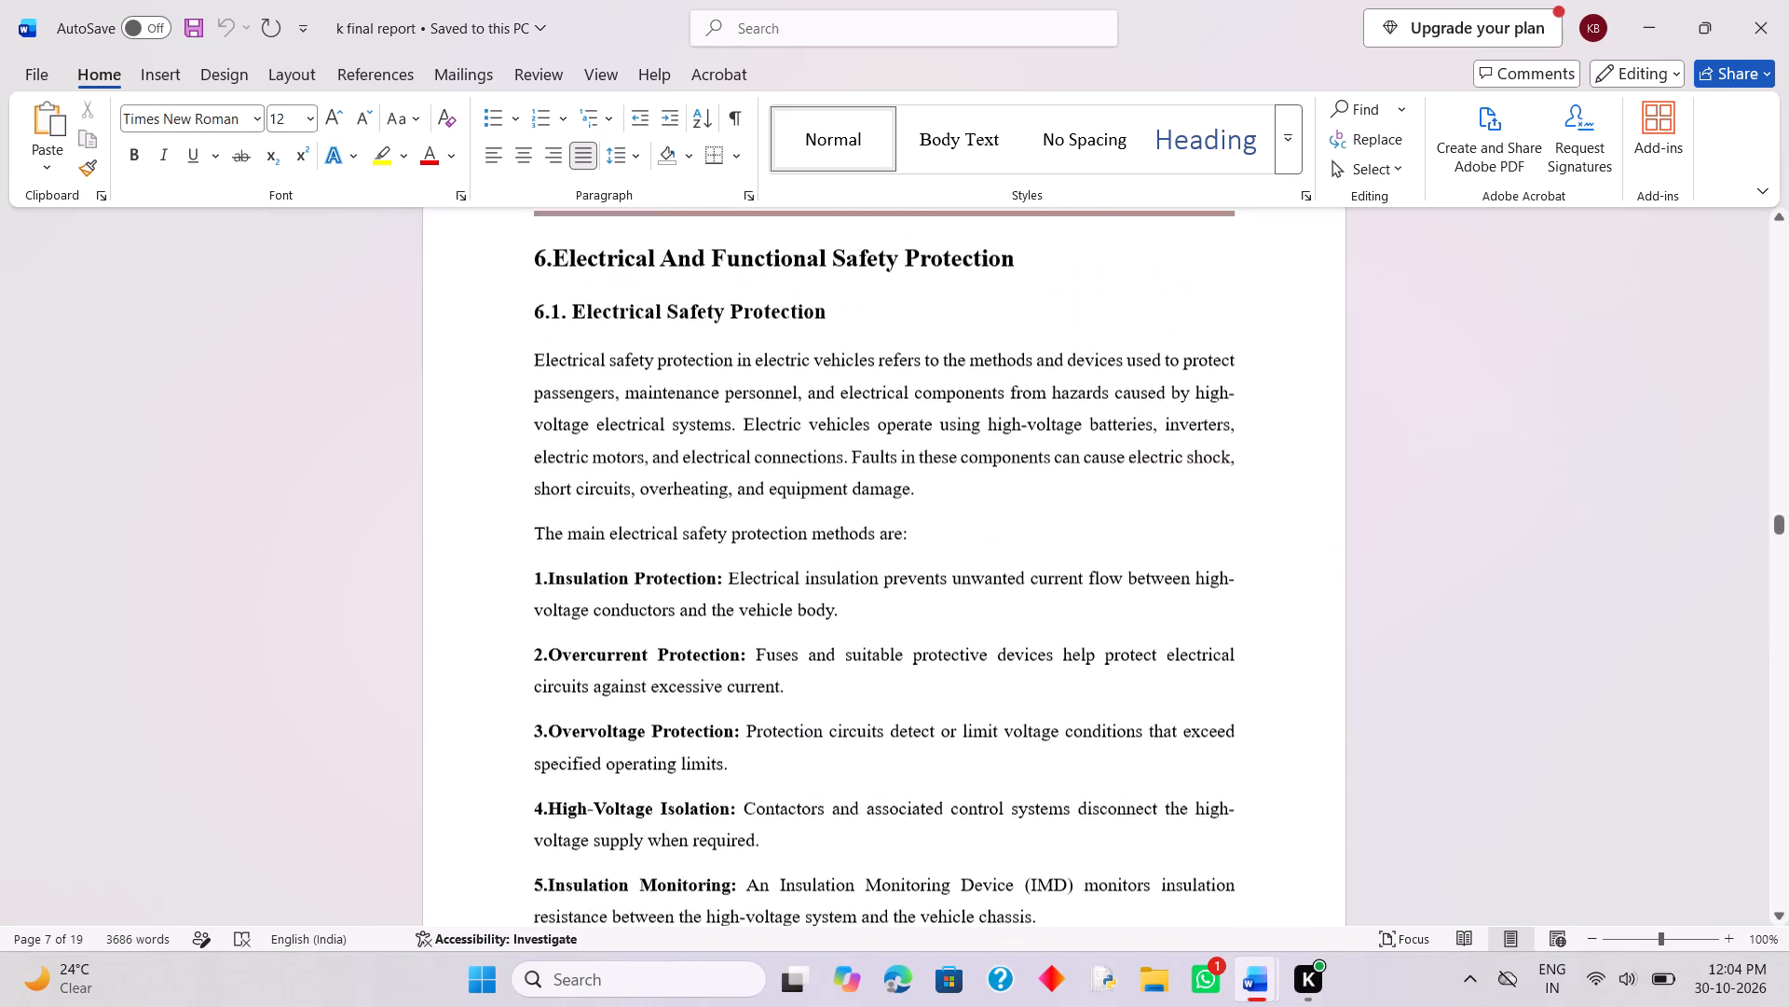
{"action": "scroll", "coordinate": [1054, 800], "scroll_direction": "down", "scroll_amount": 1}
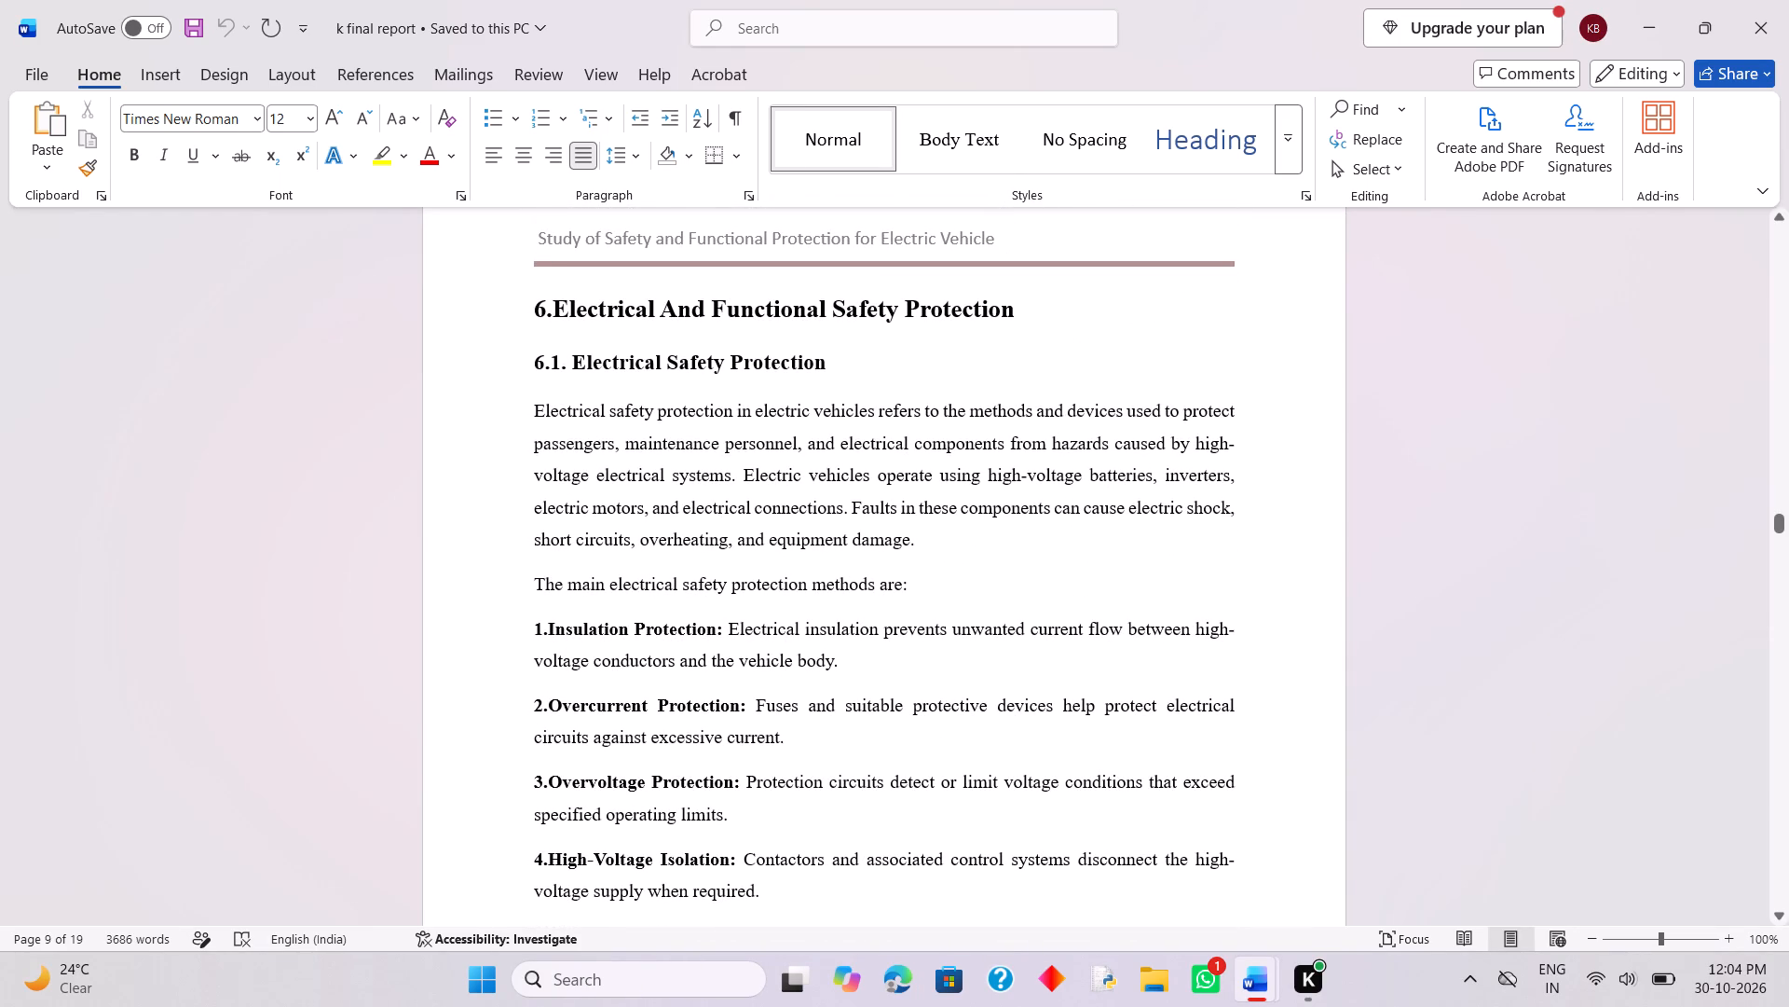
{"action": "left_click_drag", "start_coordinate": [1015, 297], "coordinate": [553, 302]}
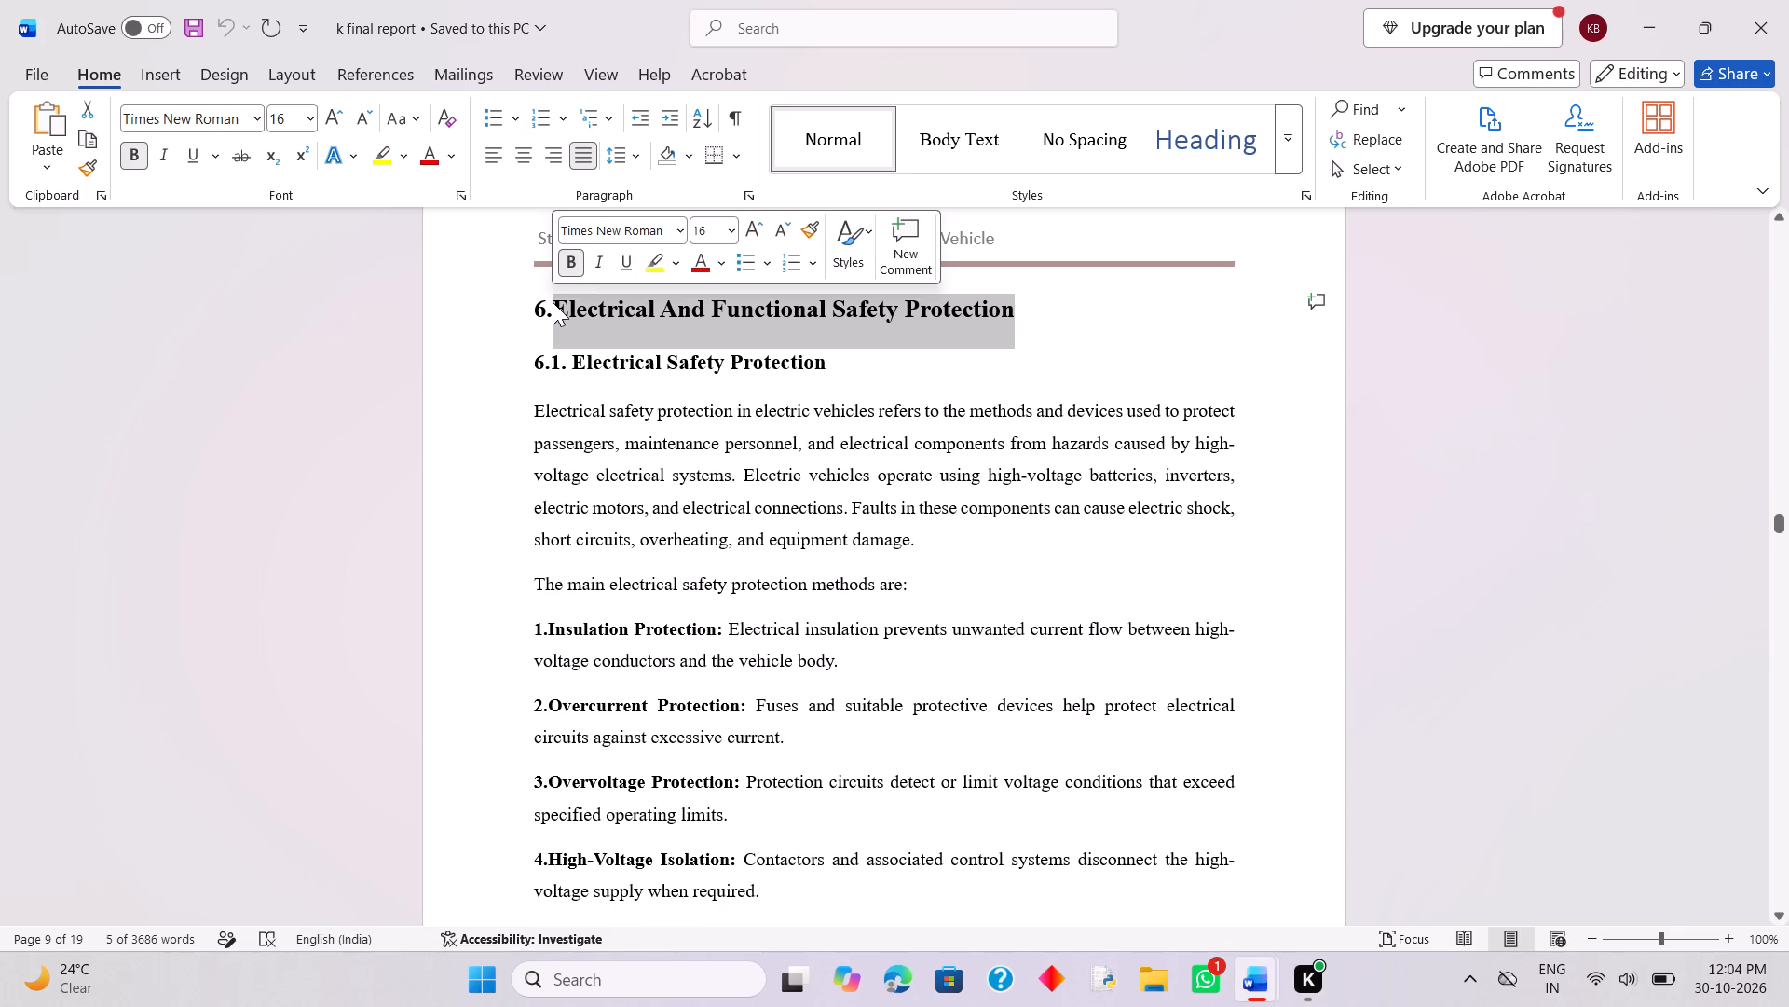
{"action": "key", "text": "ctrl+c"}
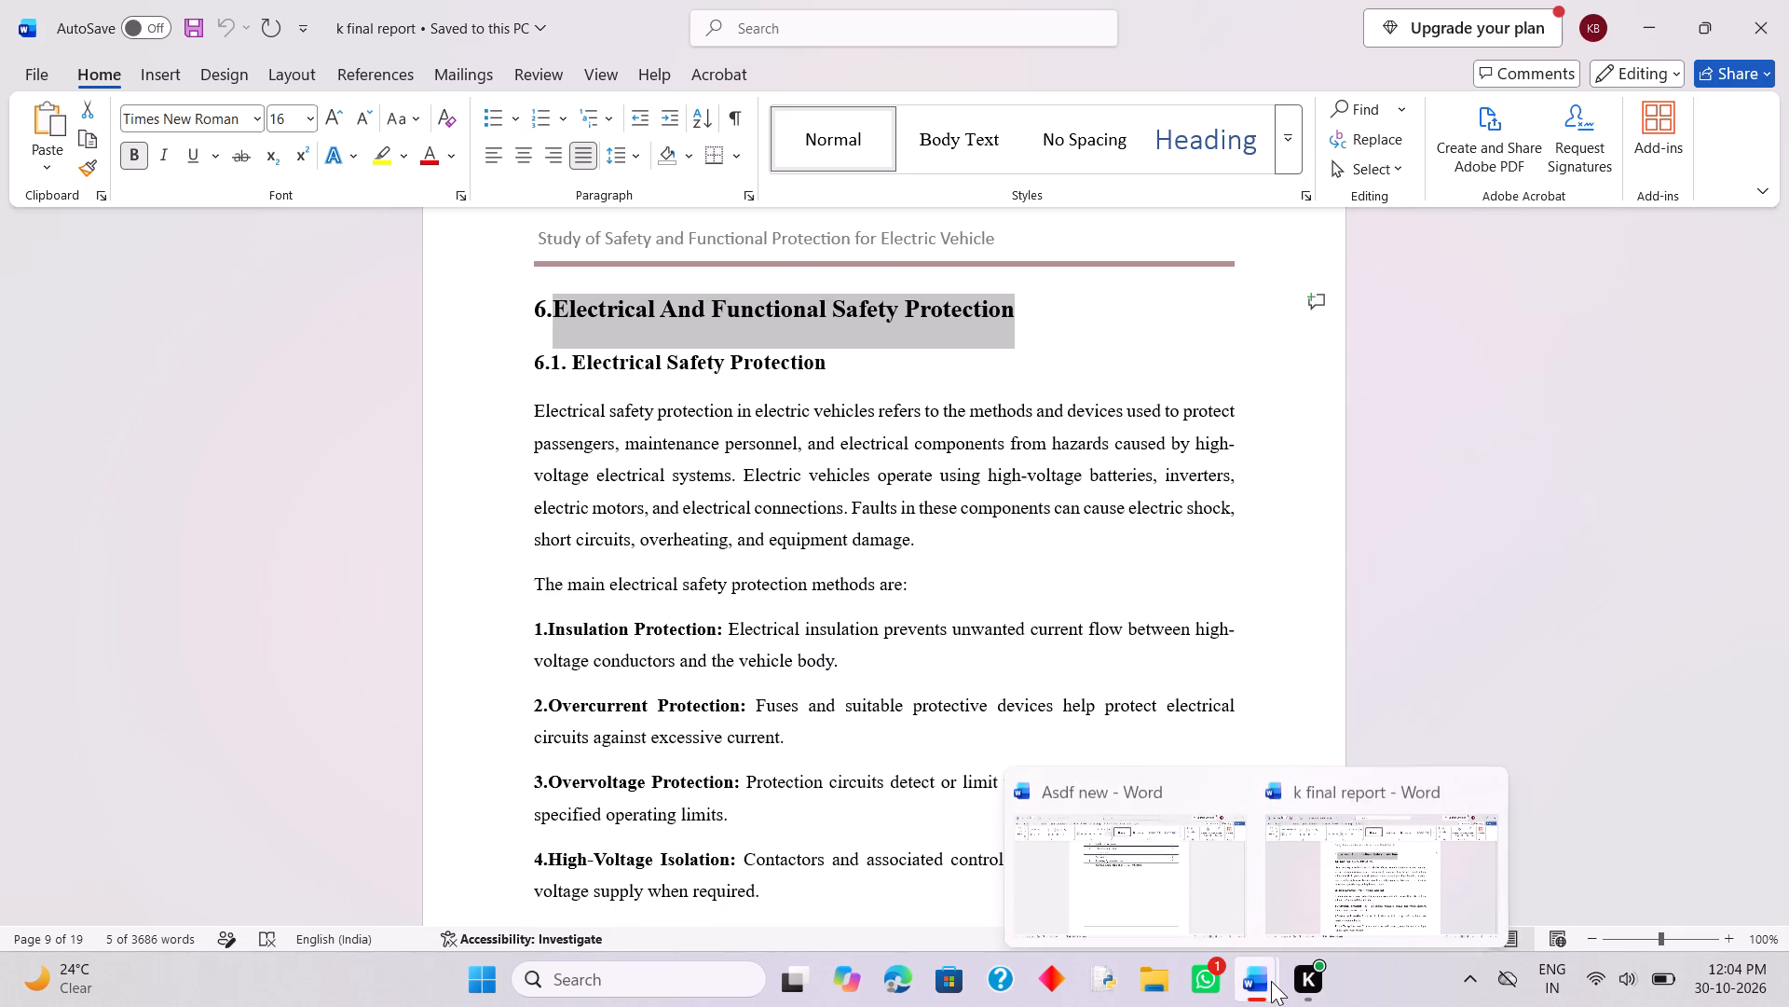
{"action": "left_click", "coordinate": [1141, 884]}
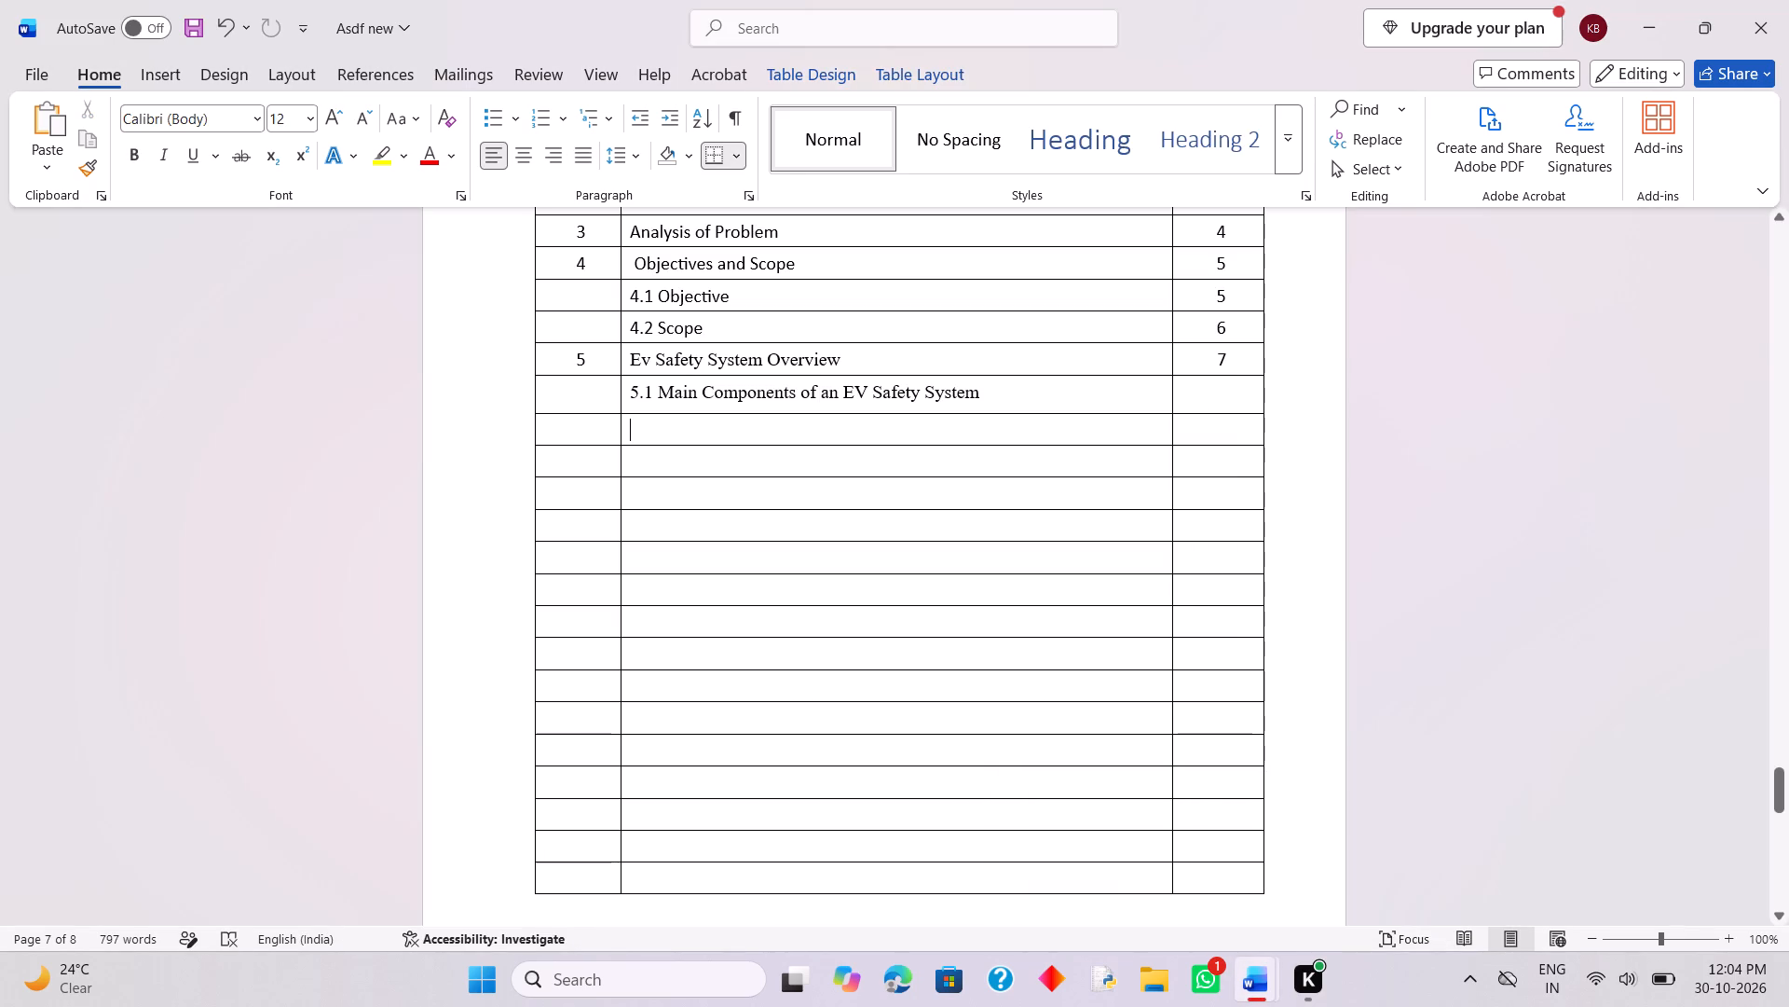
{"action": "left_click", "coordinate": [637, 430]}
{"action": "key", "text": "v"}
{"action": "key", "text": "BackSpace"}
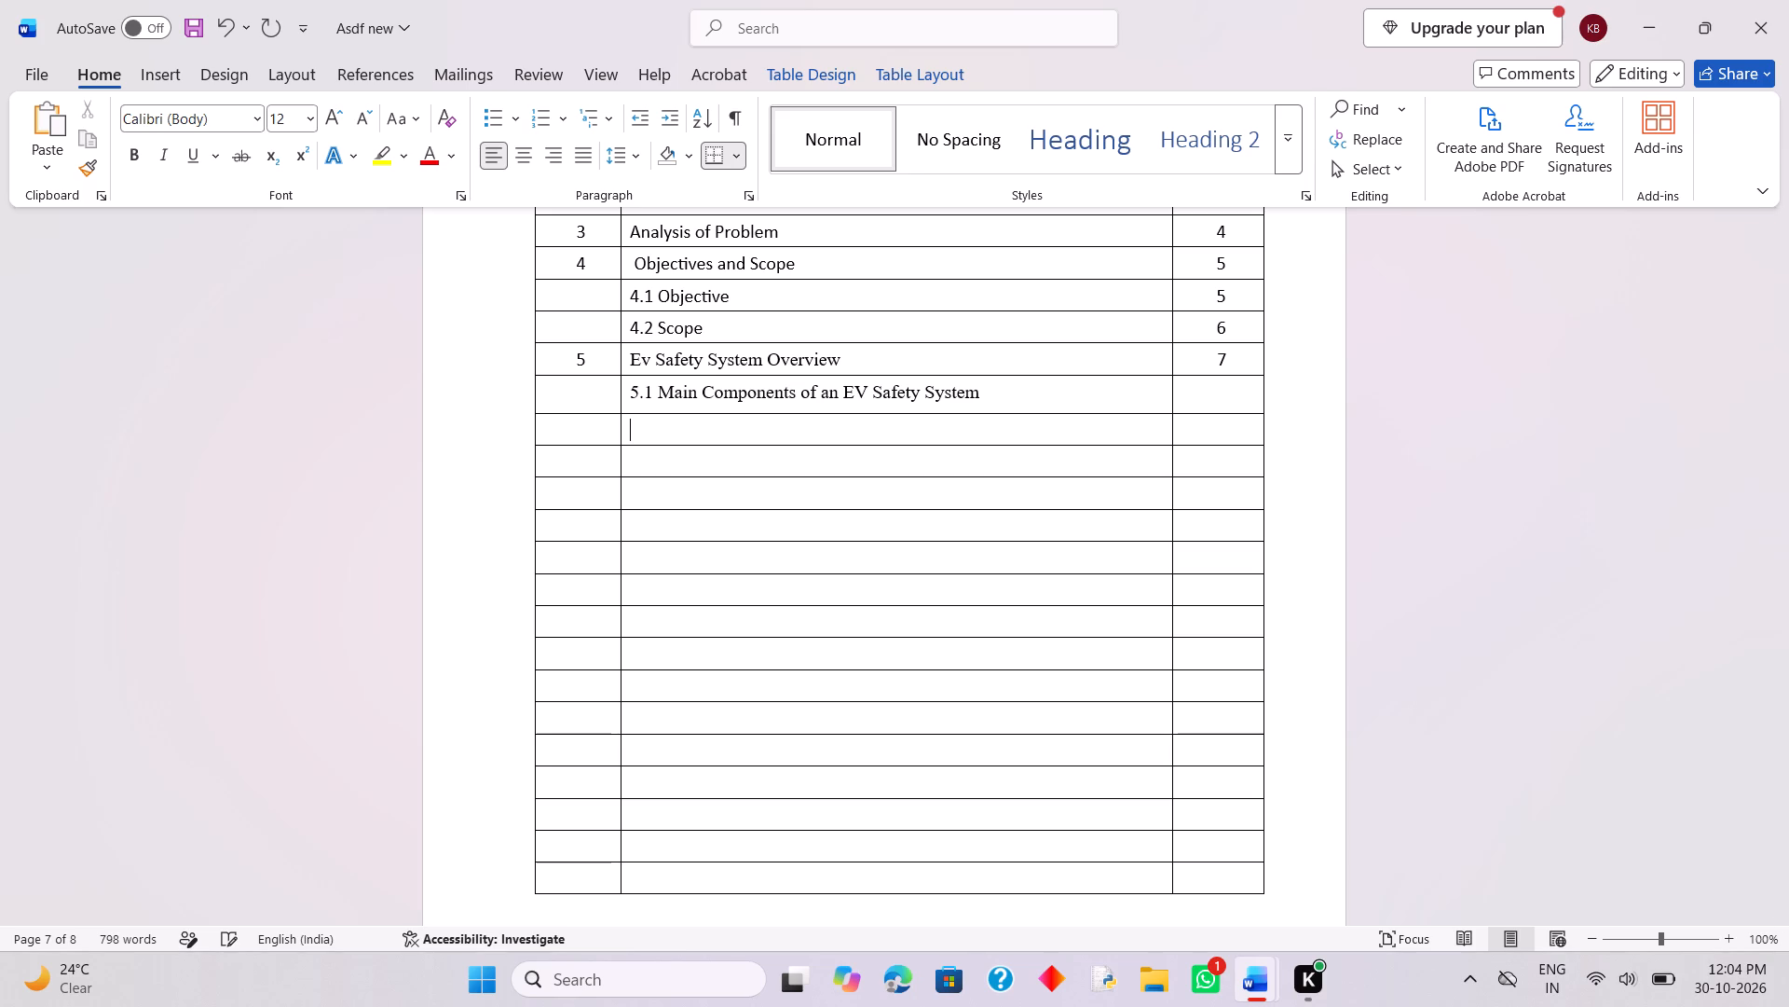
{"action": "key", "text": "ctrl+v"}
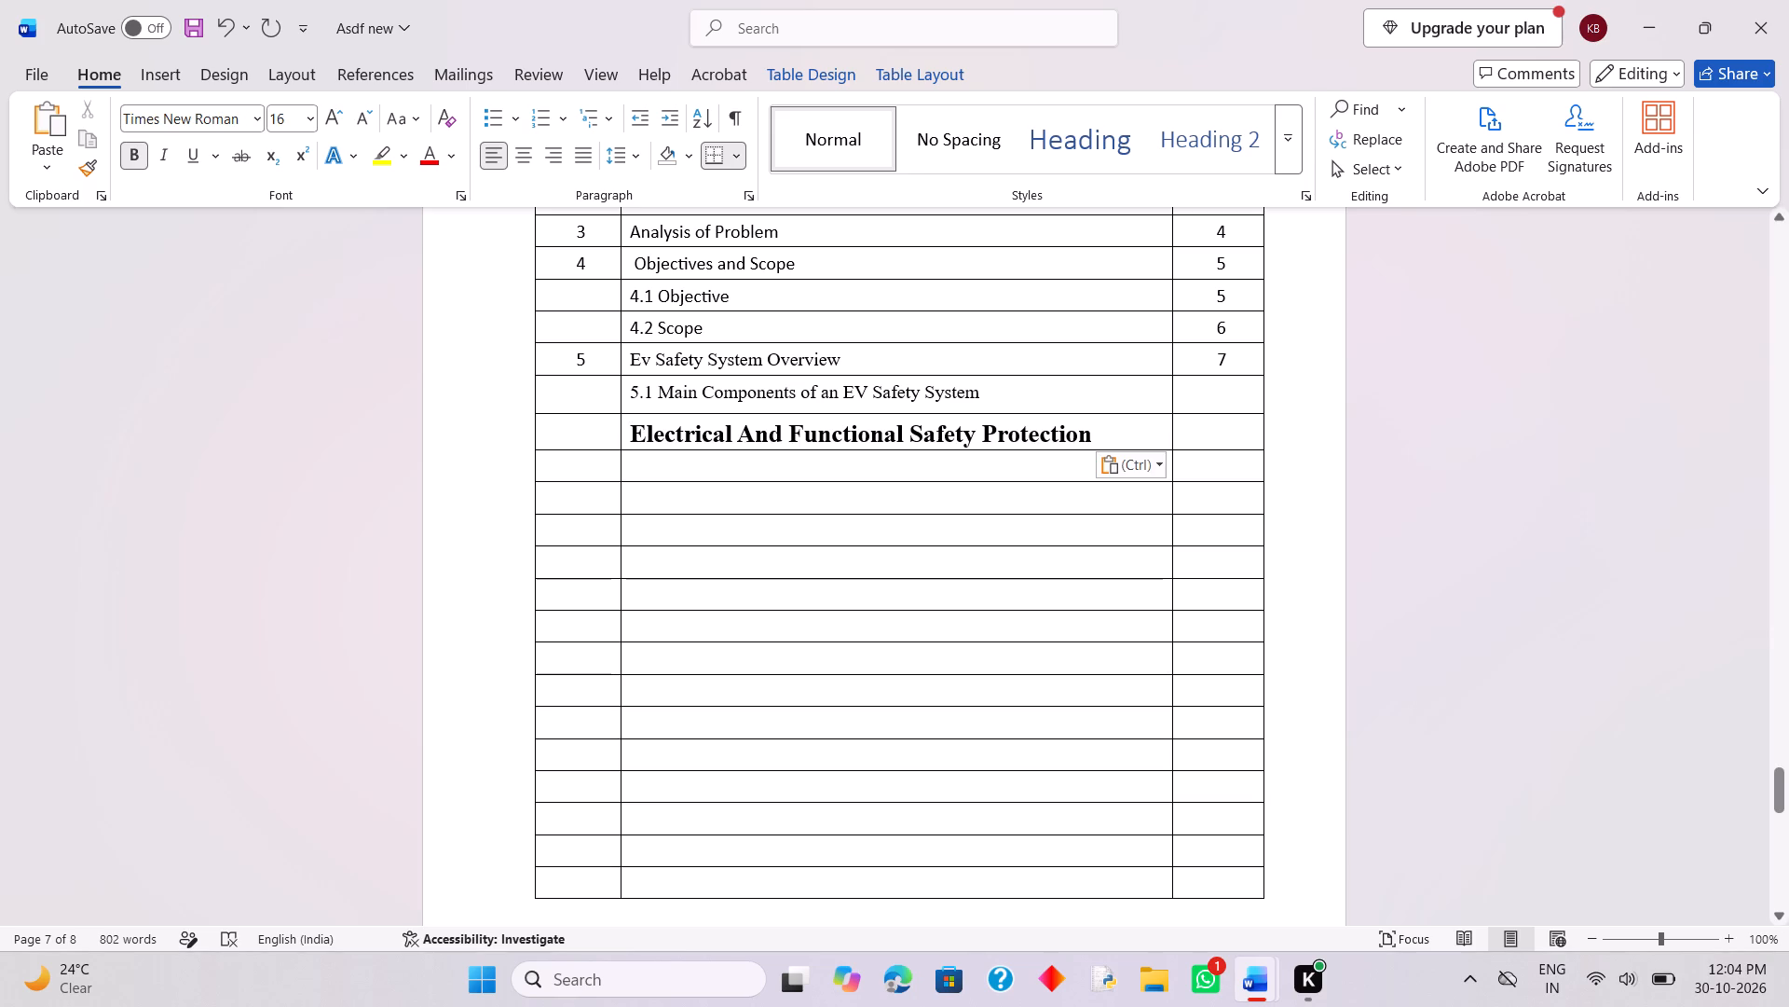
Remove the bold from the Electrical And Functional Safety Protection title in the Contents table and set it to 12 pt.
{"action": "left_click_drag", "start_coordinate": [1096, 432], "coordinate": [1069, 431]}
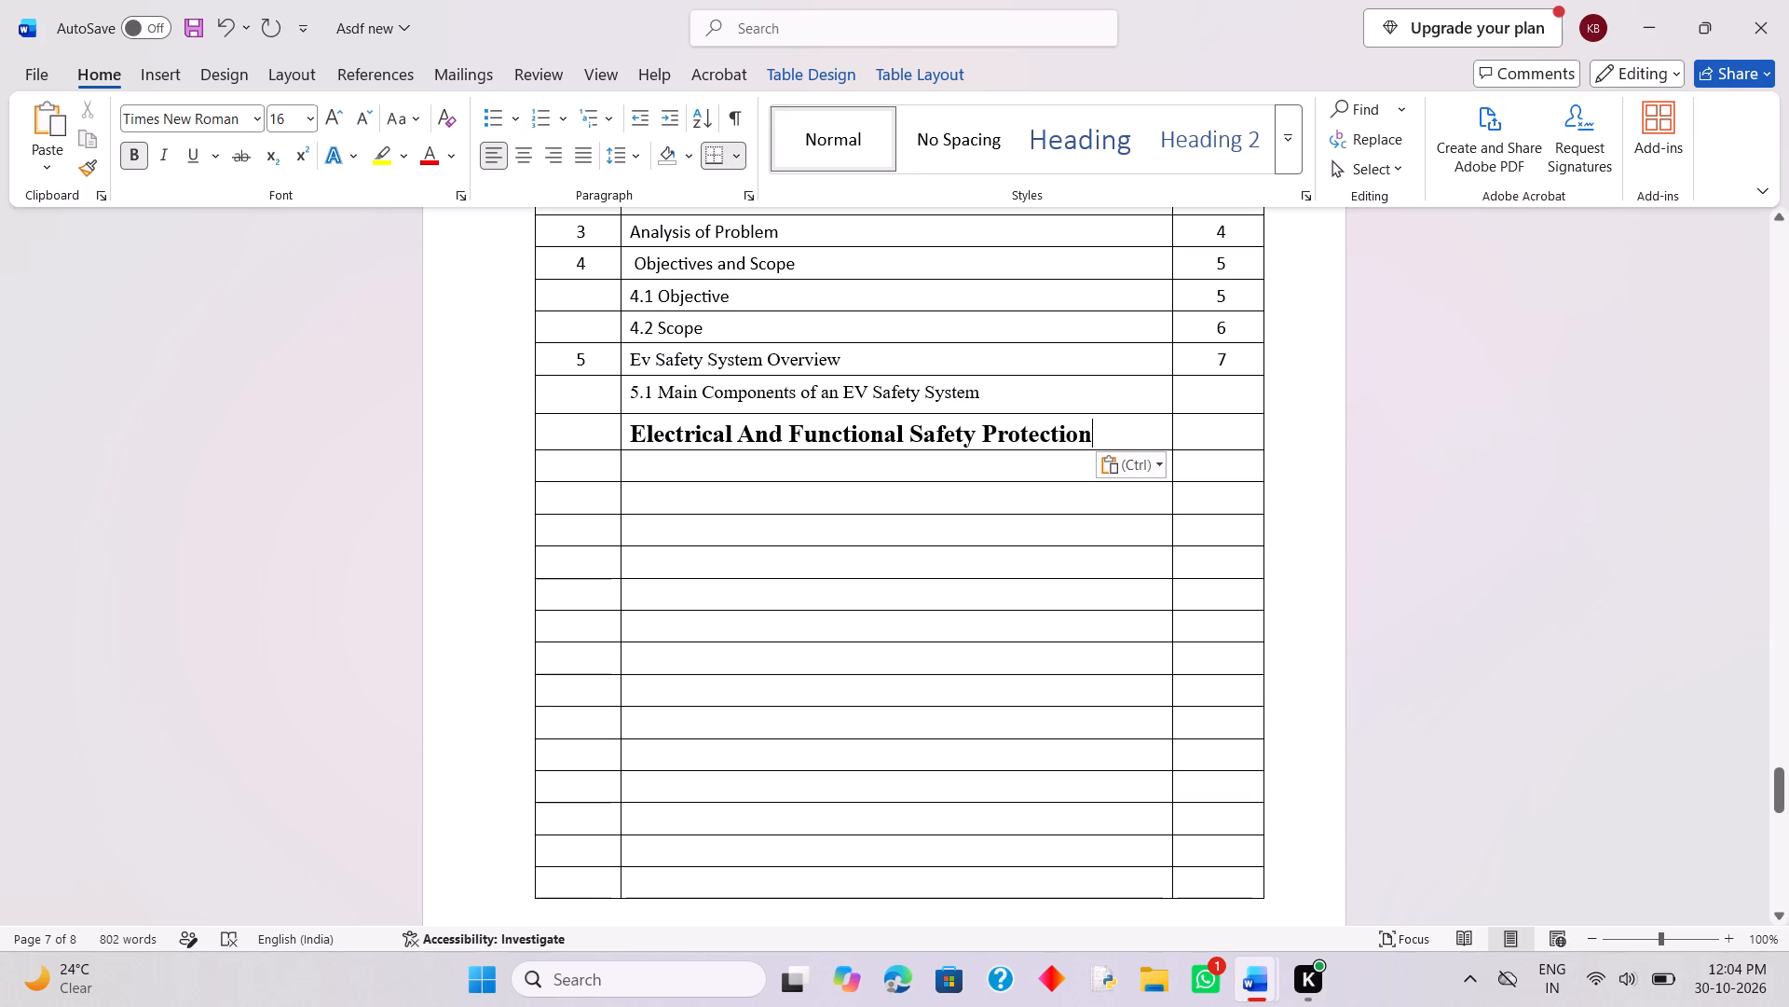
{"action": "left_click_drag", "start_coordinate": [1069, 431], "coordinate": [686, 429]}
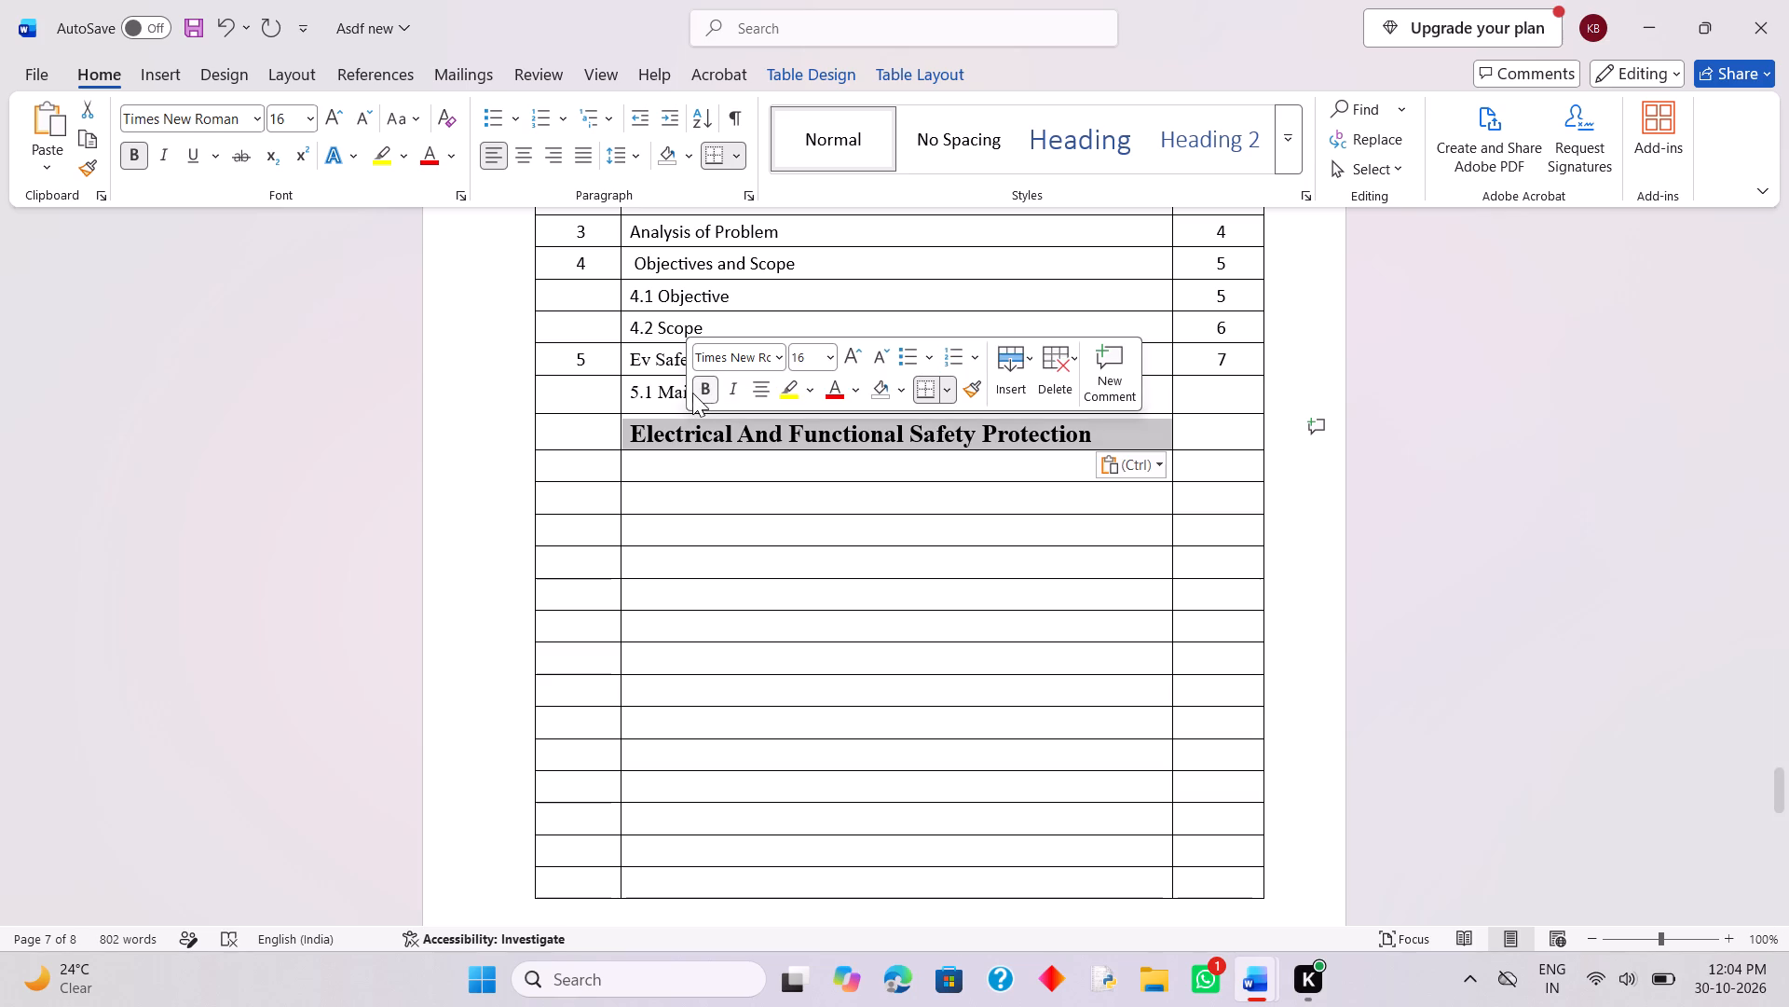
{"action": "left_click", "coordinate": [695, 393]}
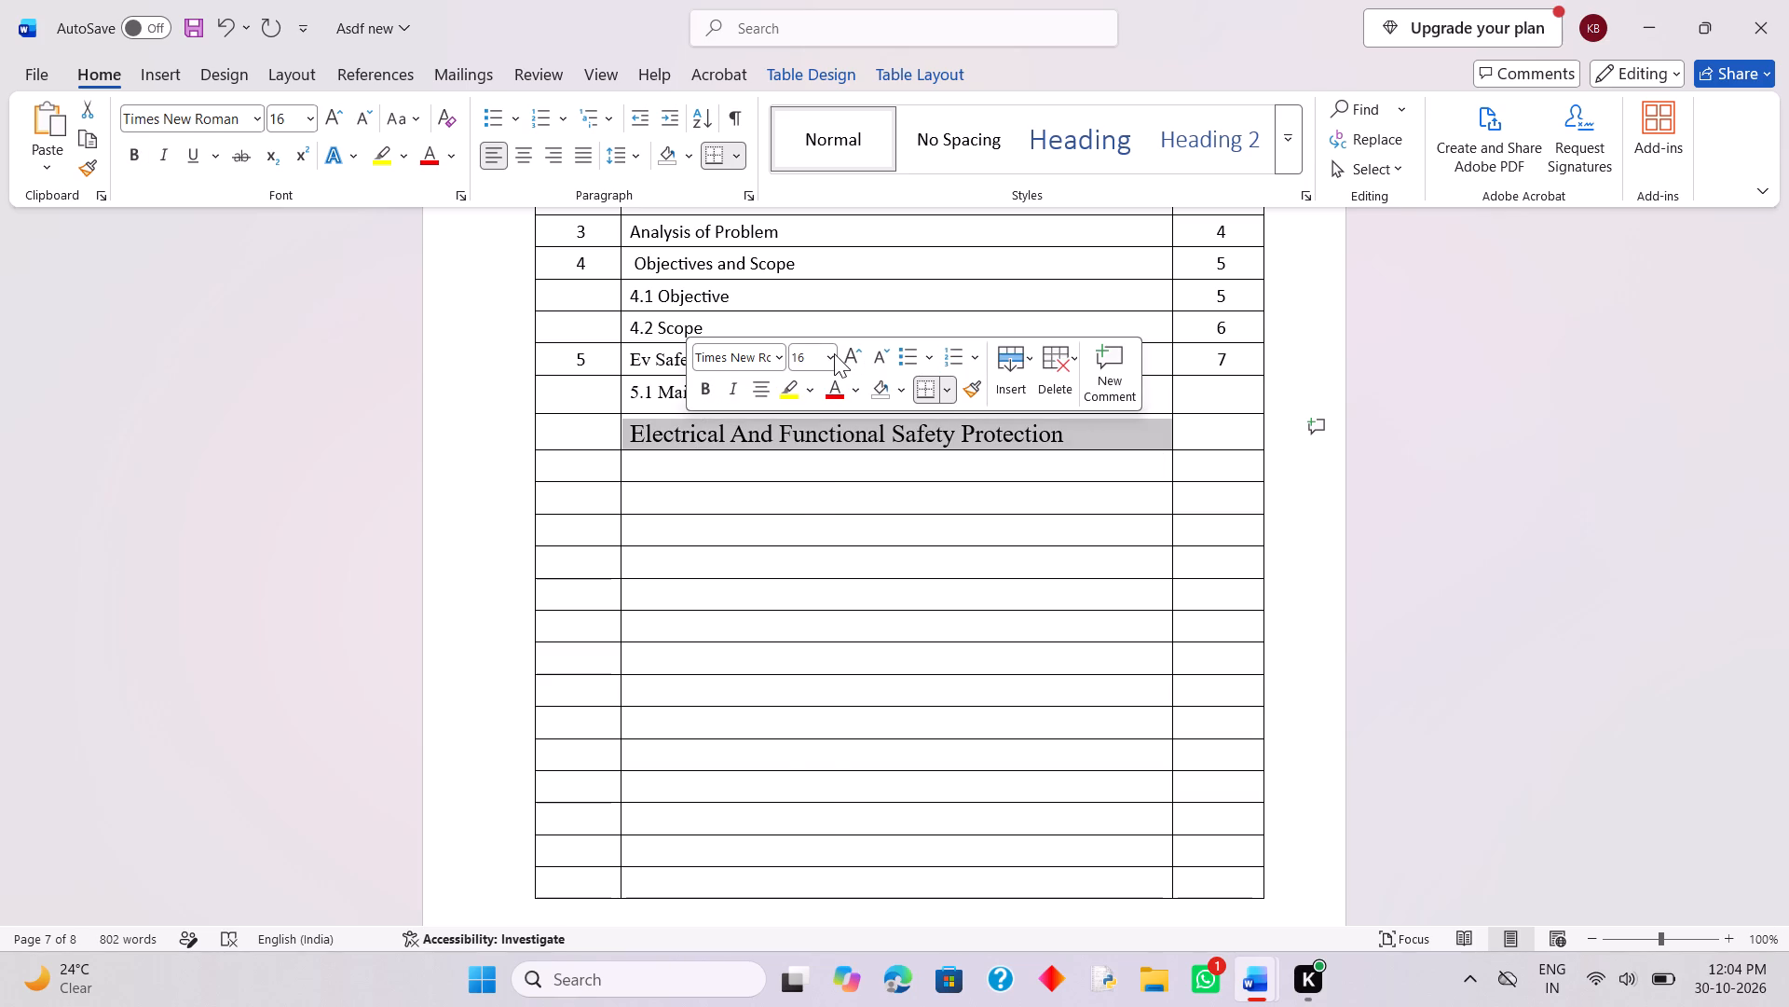
{"action": "left_click", "coordinate": [834, 353]}
{"action": "left_click", "coordinate": [820, 489]}
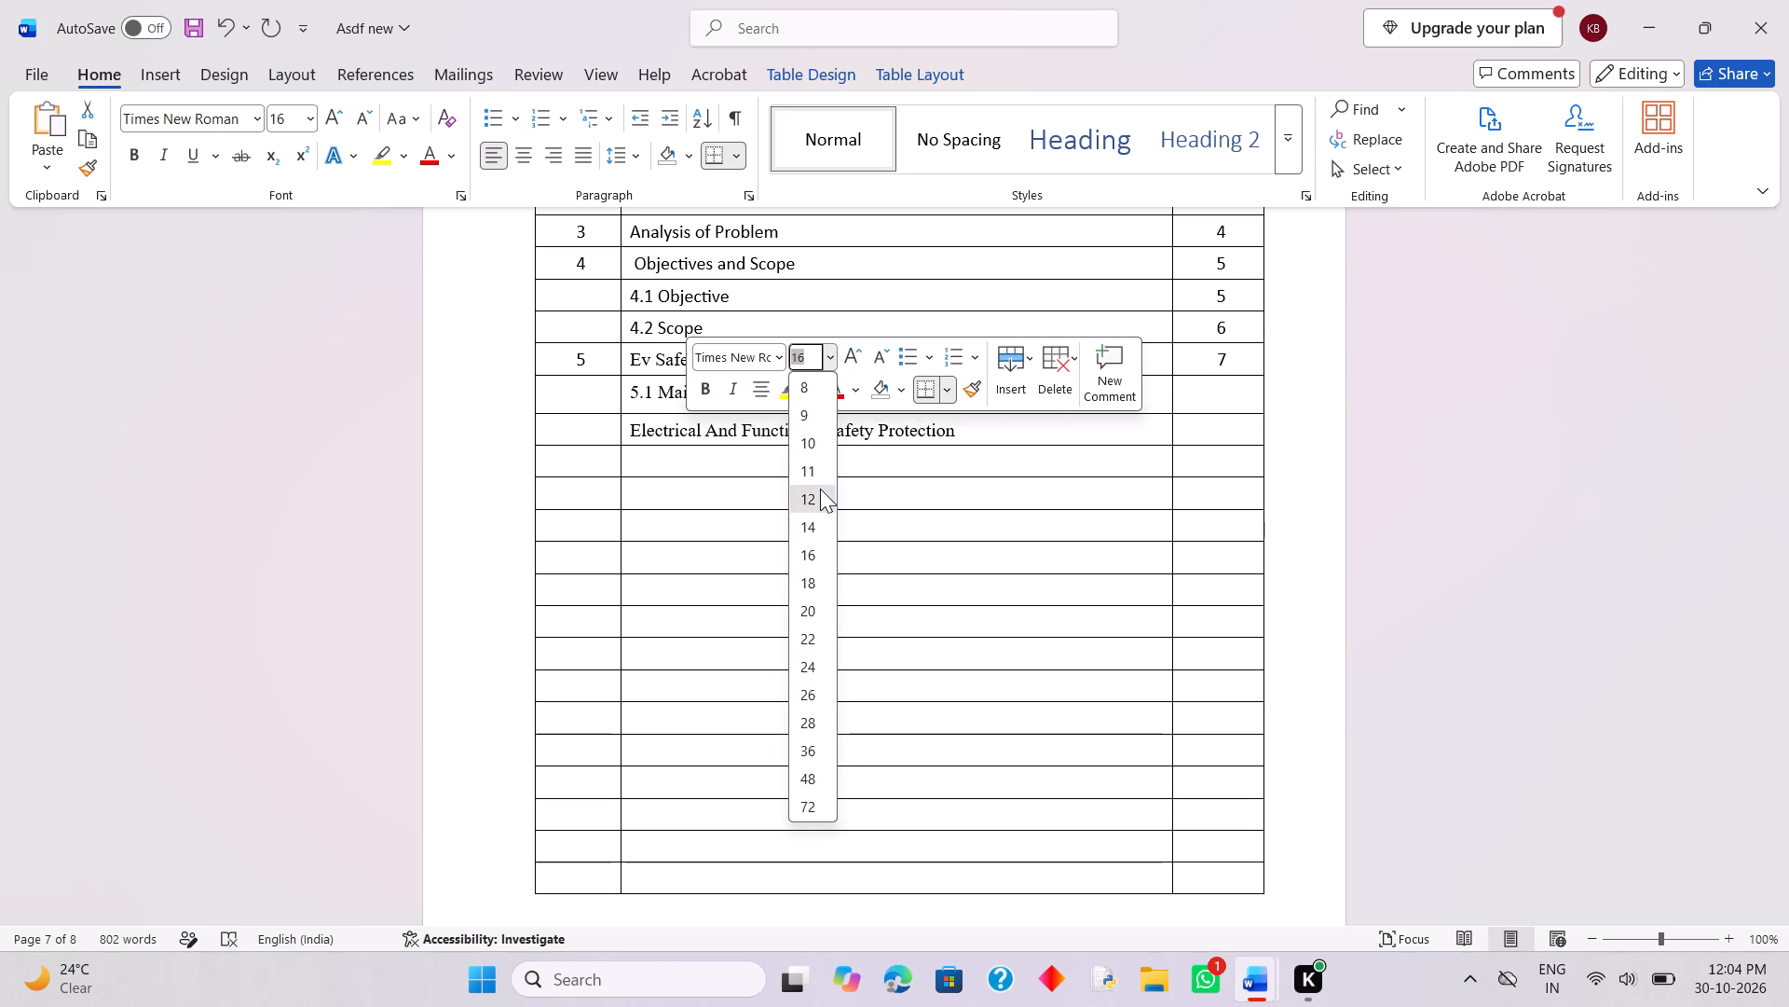
Enter chapter number 6 in the number cell of the Electrical And Functional Safety Protection row.
{"action": "left_click", "coordinate": [591, 427]}
{"action": "key", "text": "BackSpace"}
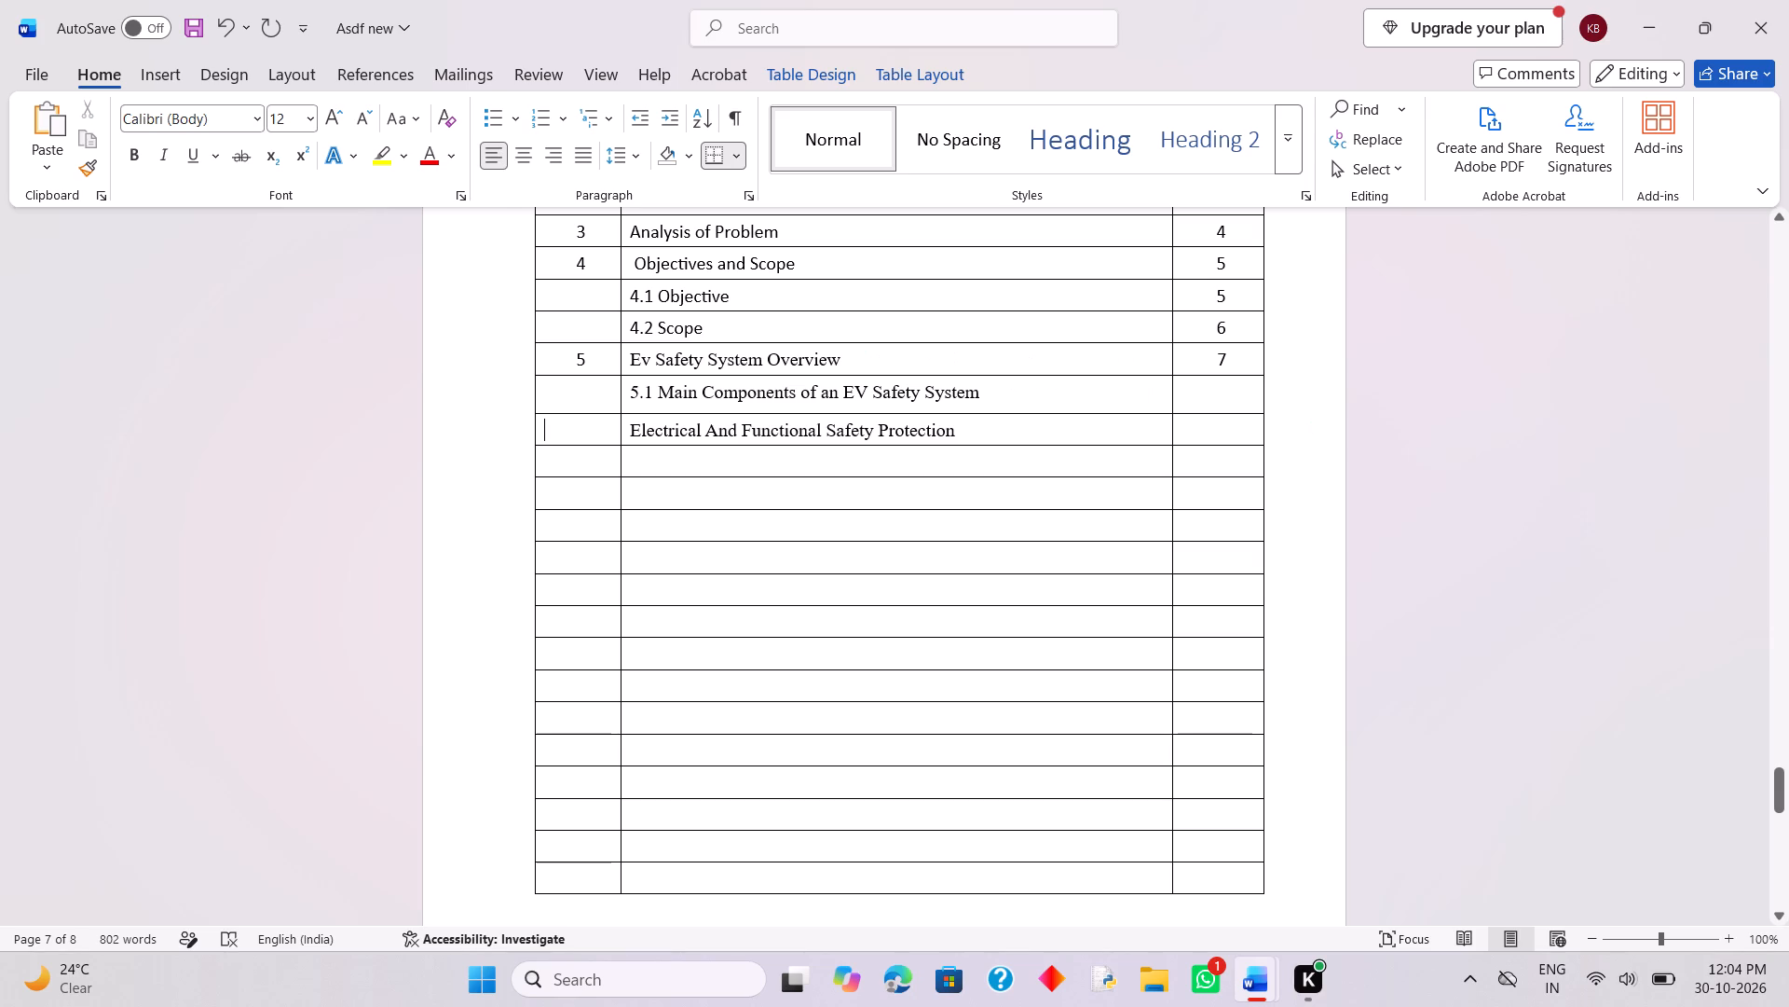
{"action": "key", "text": "6"}
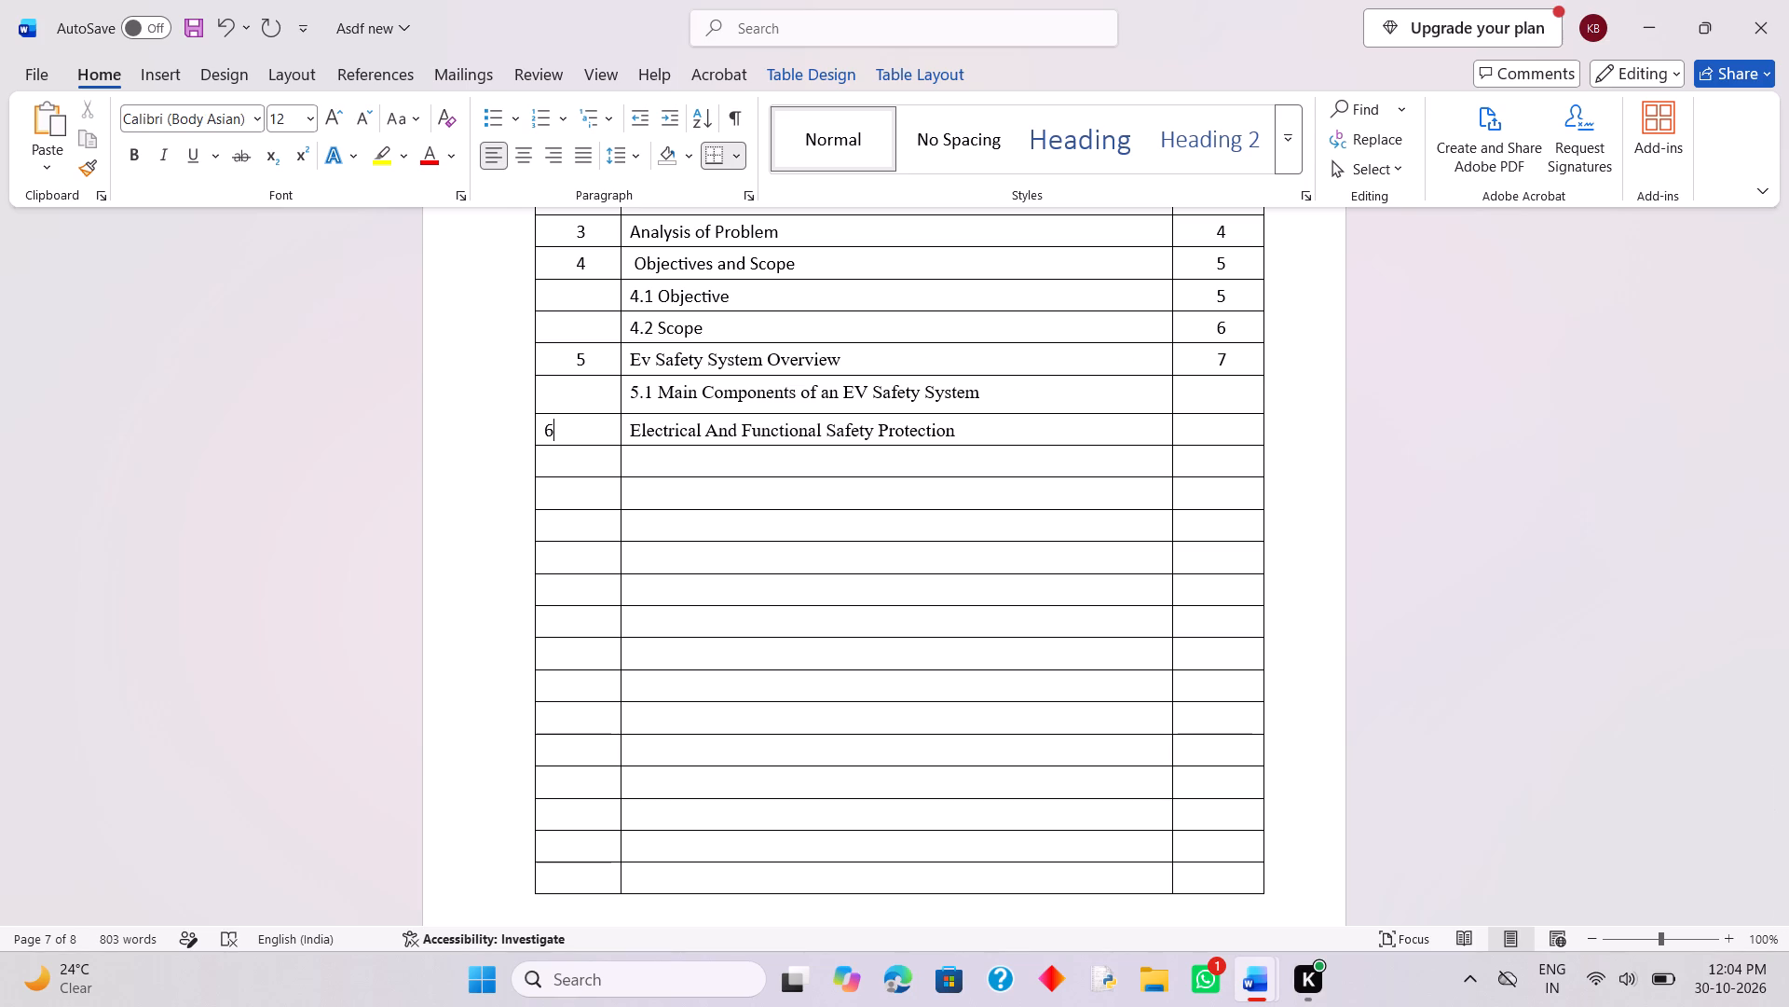
Copy the heading "6.1. Electrical Safety Protection" from k final report into Asdf new's Contents row below chapter 6, without a trailing blank line.
{"action": "left_click", "coordinate": [645, 457]}
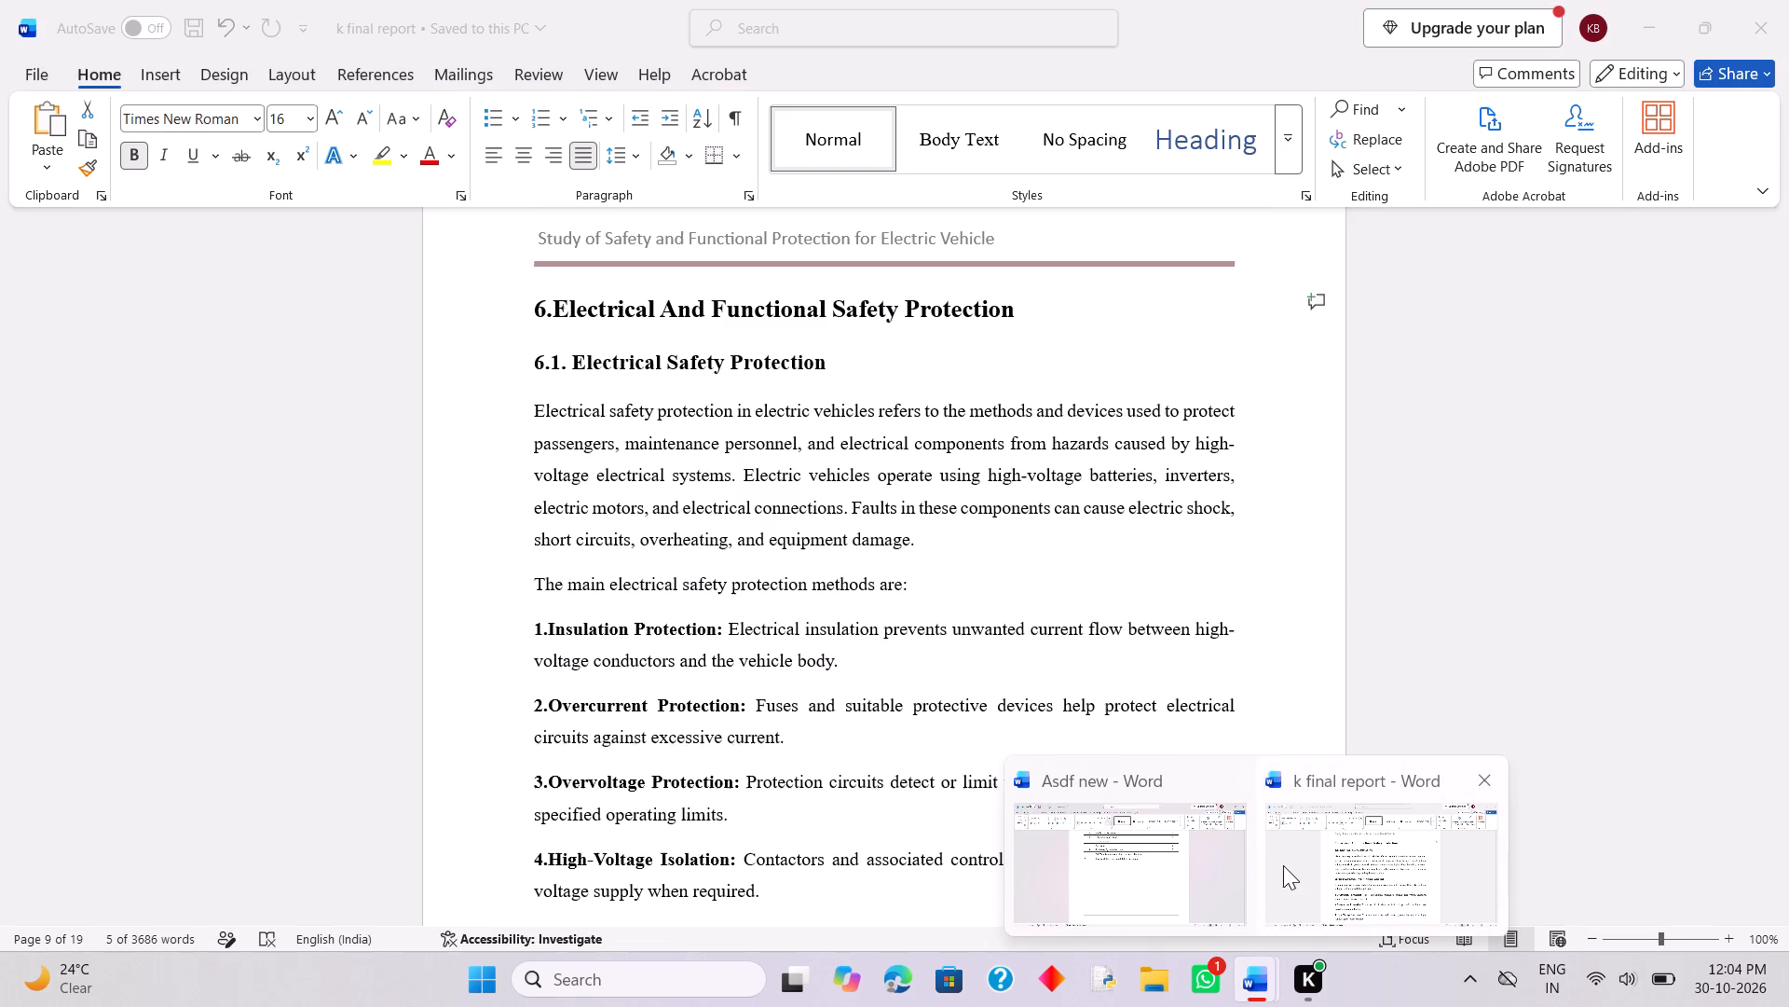
{"action": "left_click", "coordinate": [1287, 865]}
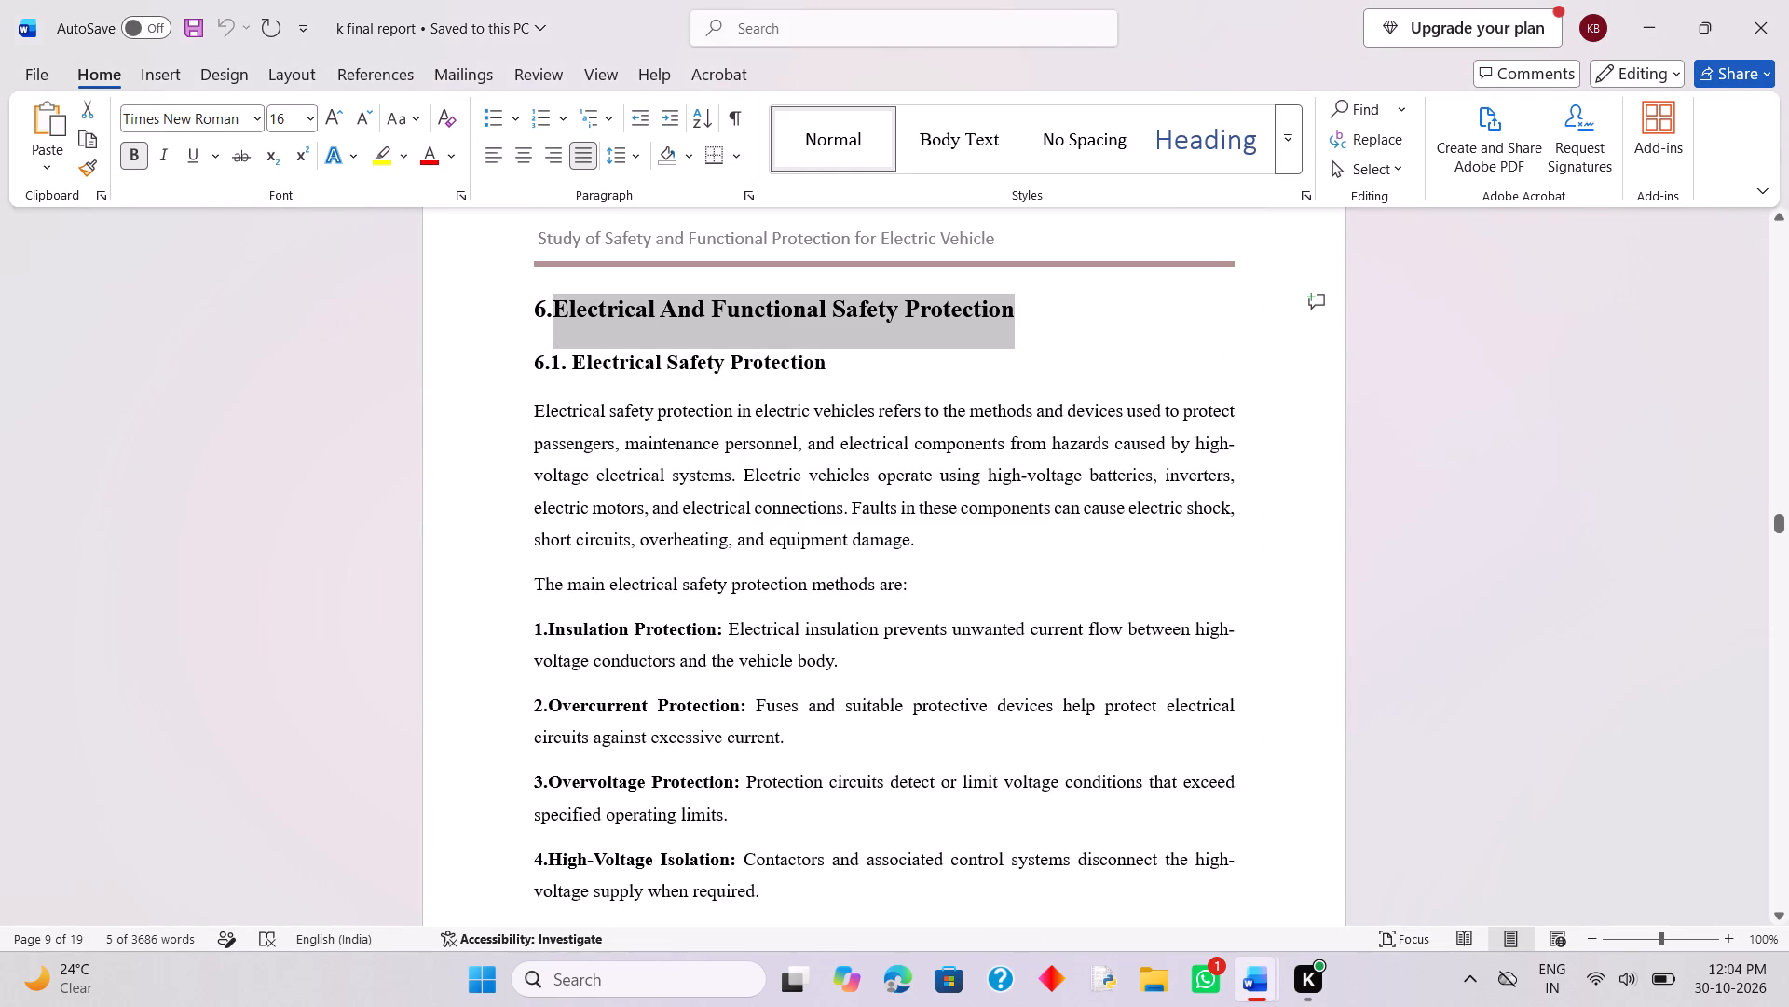
{"action": "left_click", "coordinate": [833, 361]}
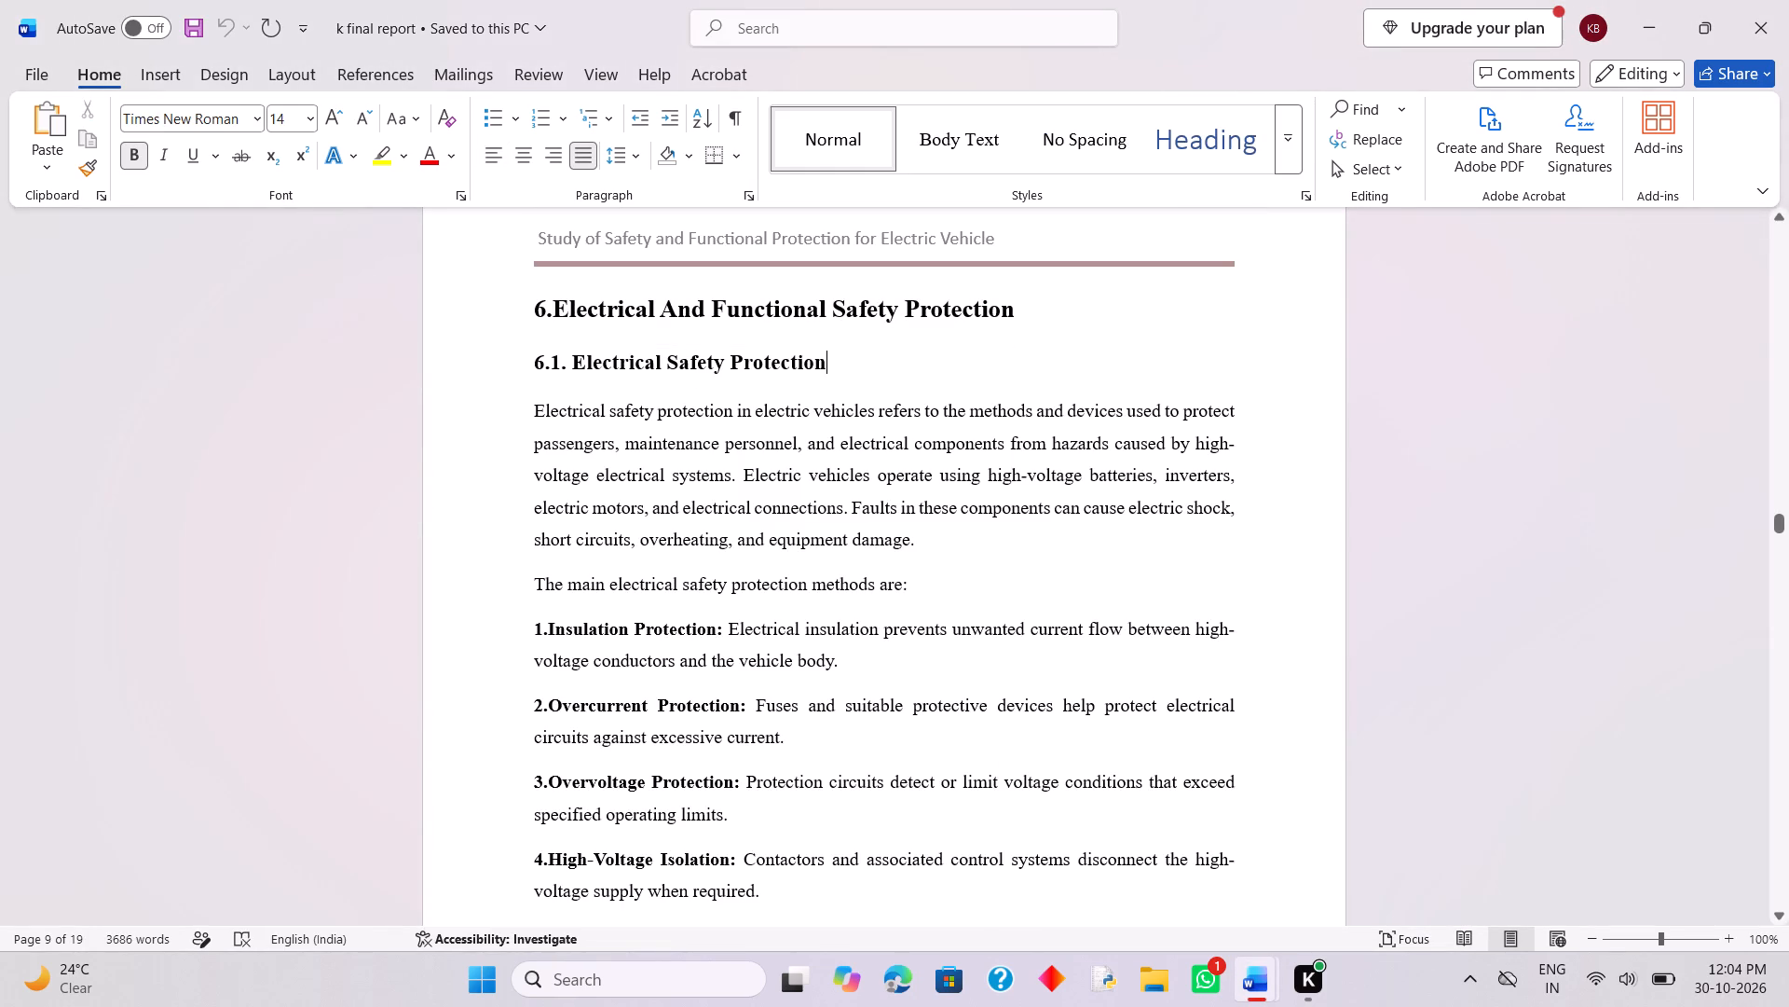
{"action": "left_click_drag", "start_coordinate": [829, 356], "coordinate": [534, 366]}
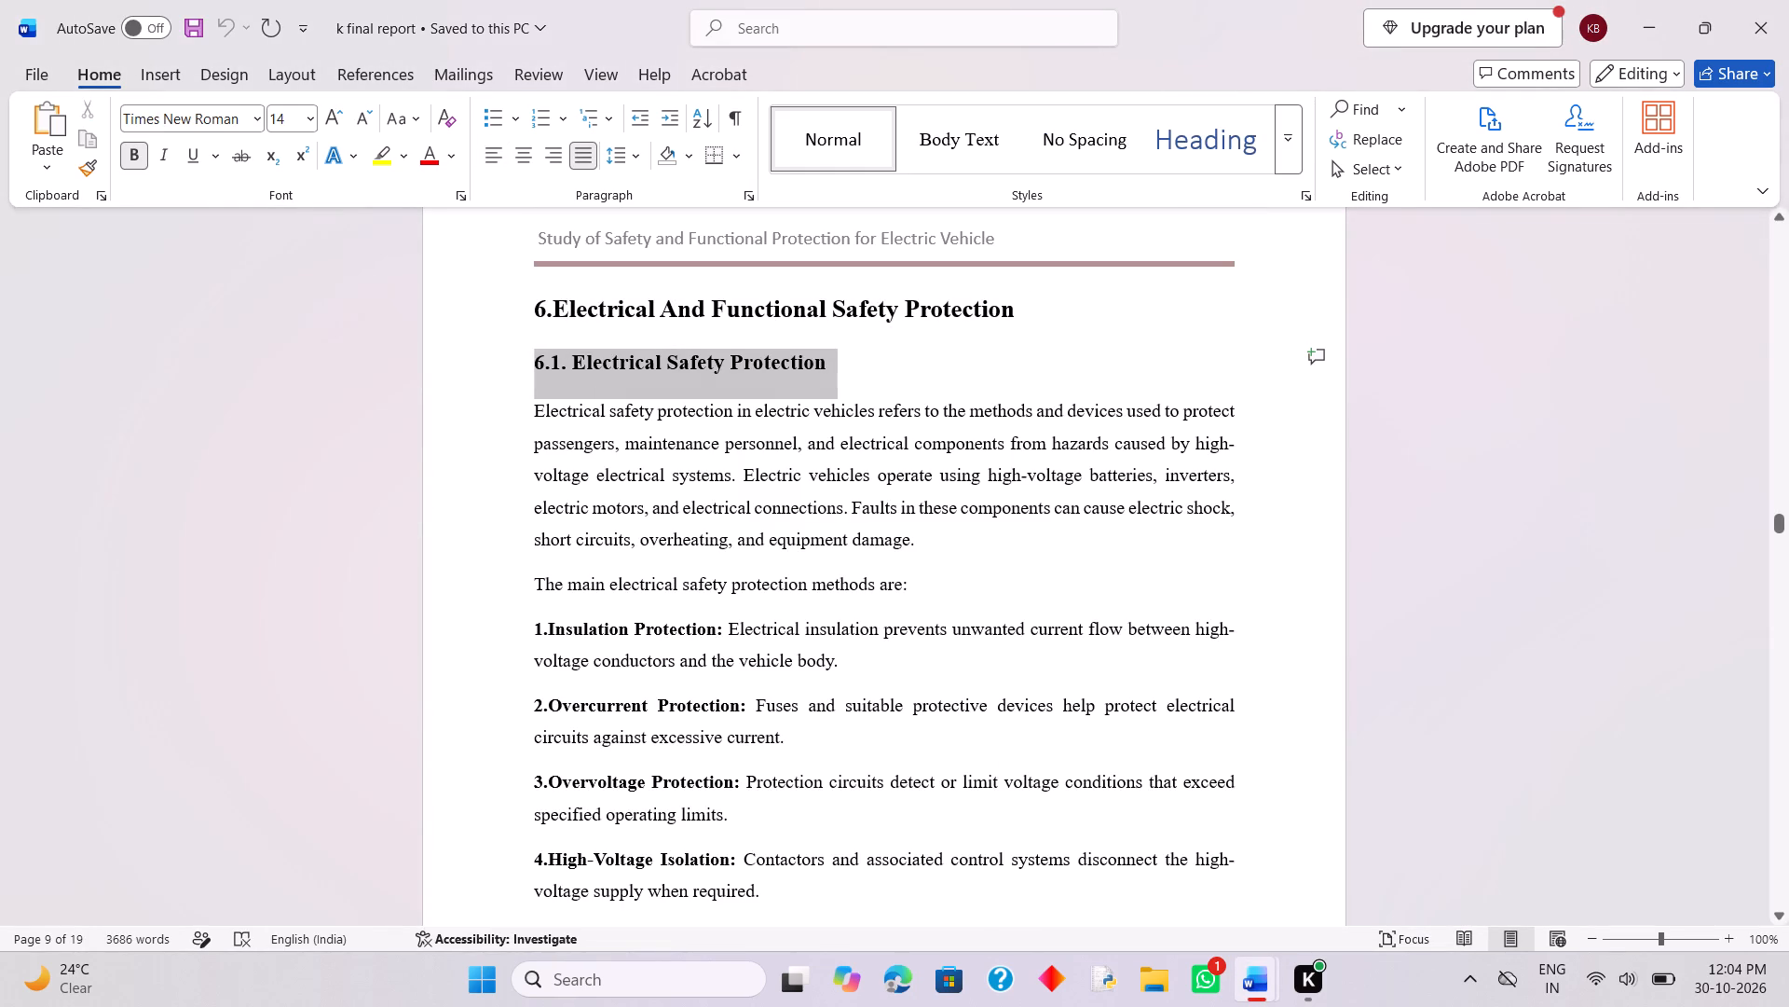
{"action": "left_click_drag", "start_coordinate": [534, 366], "coordinate": [536, 363]}
{"action": "key", "text": "ctrl+c"}
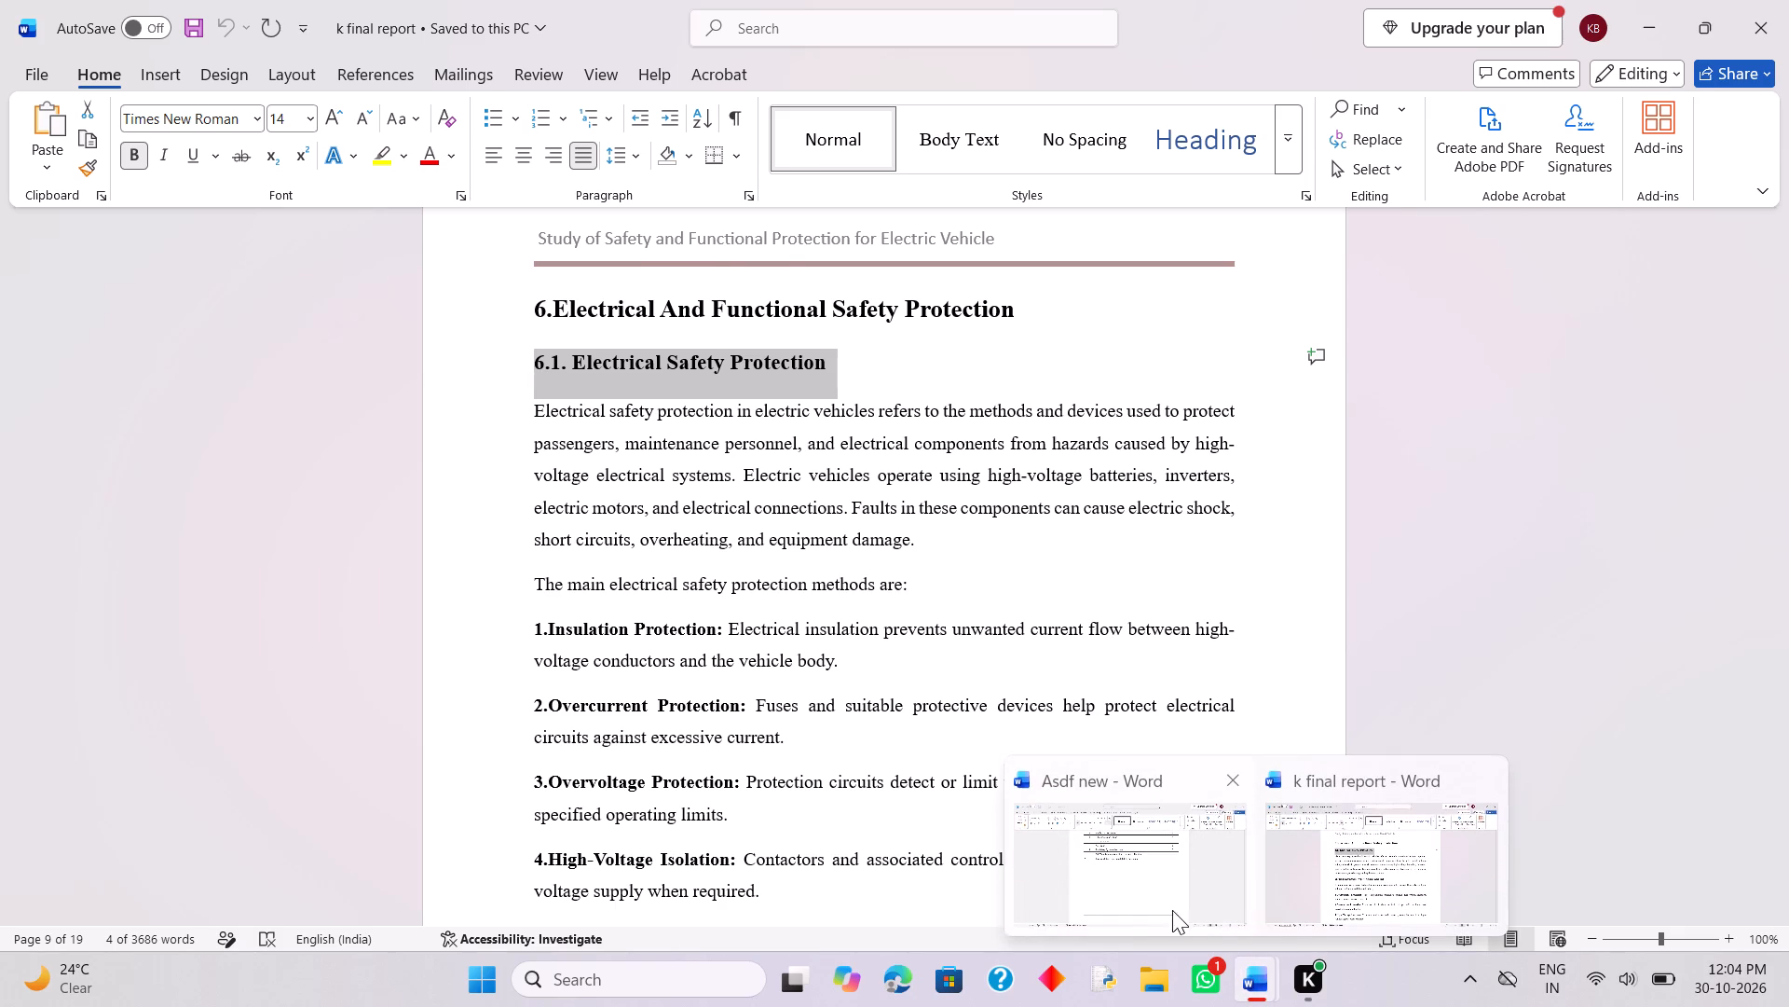
{"action": "left_click", "coordinate": [1163, 908]}
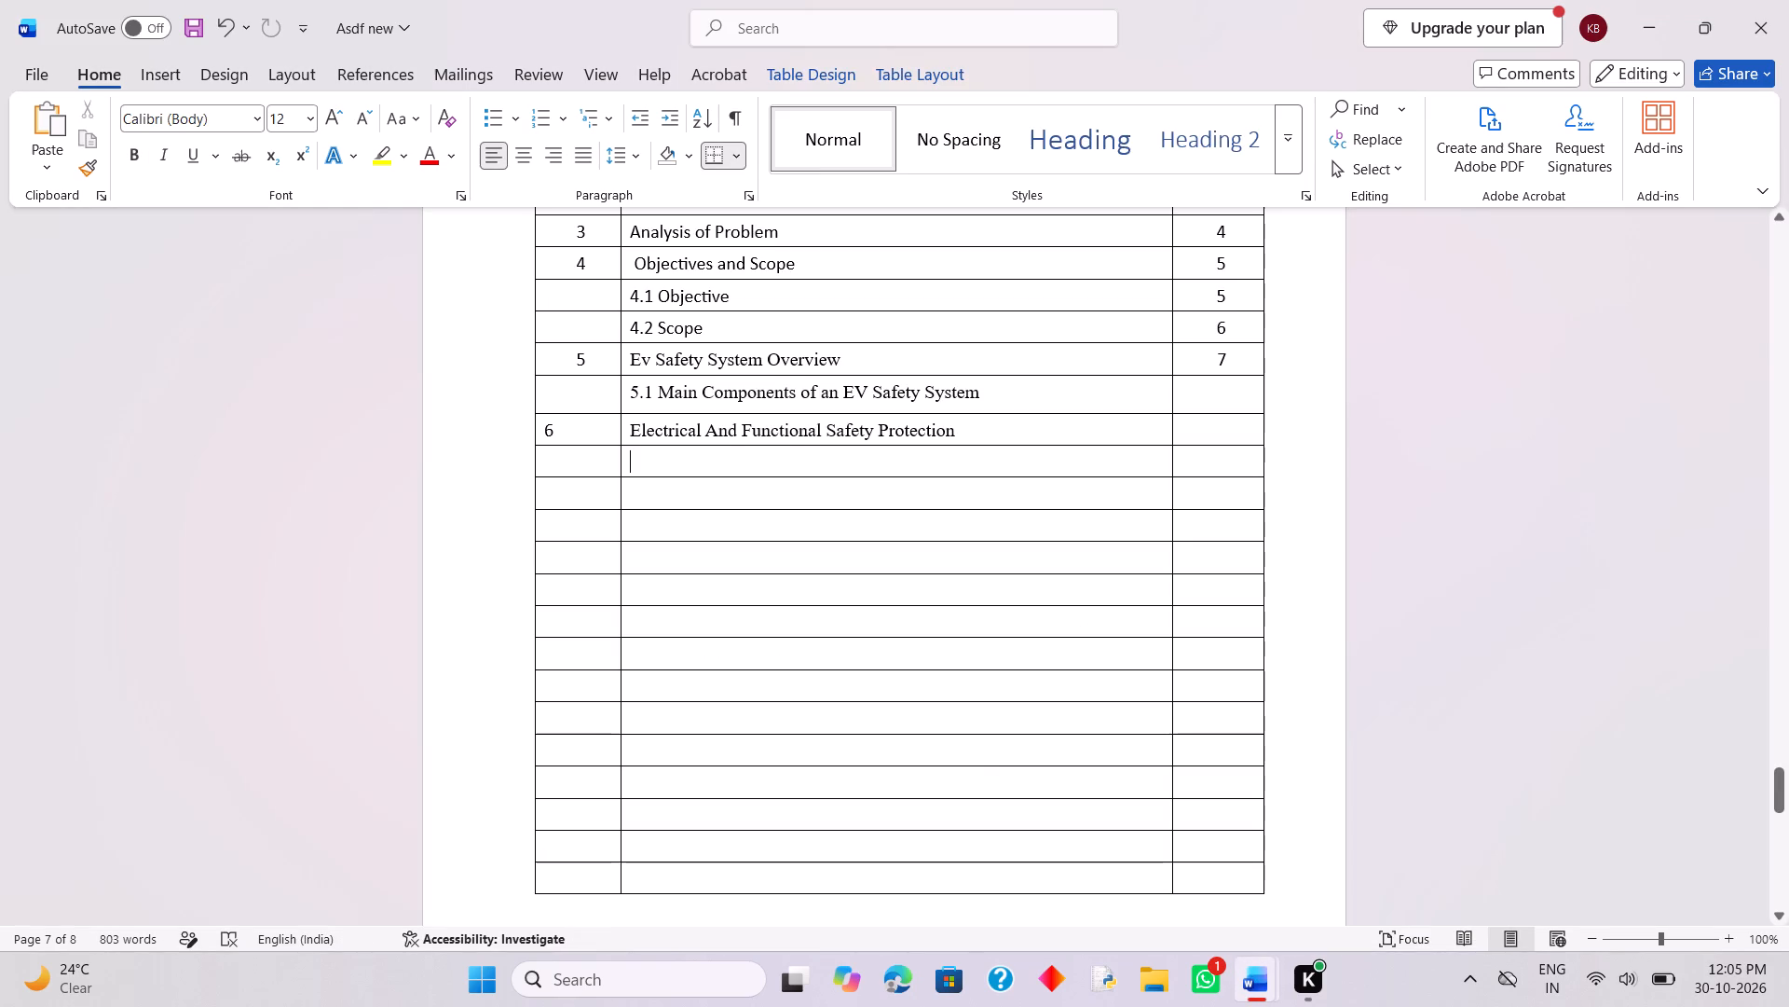
{"action": "left_click", "coordinate": [637, 464]}
{"action": "key", "text": "ctrl+v"}
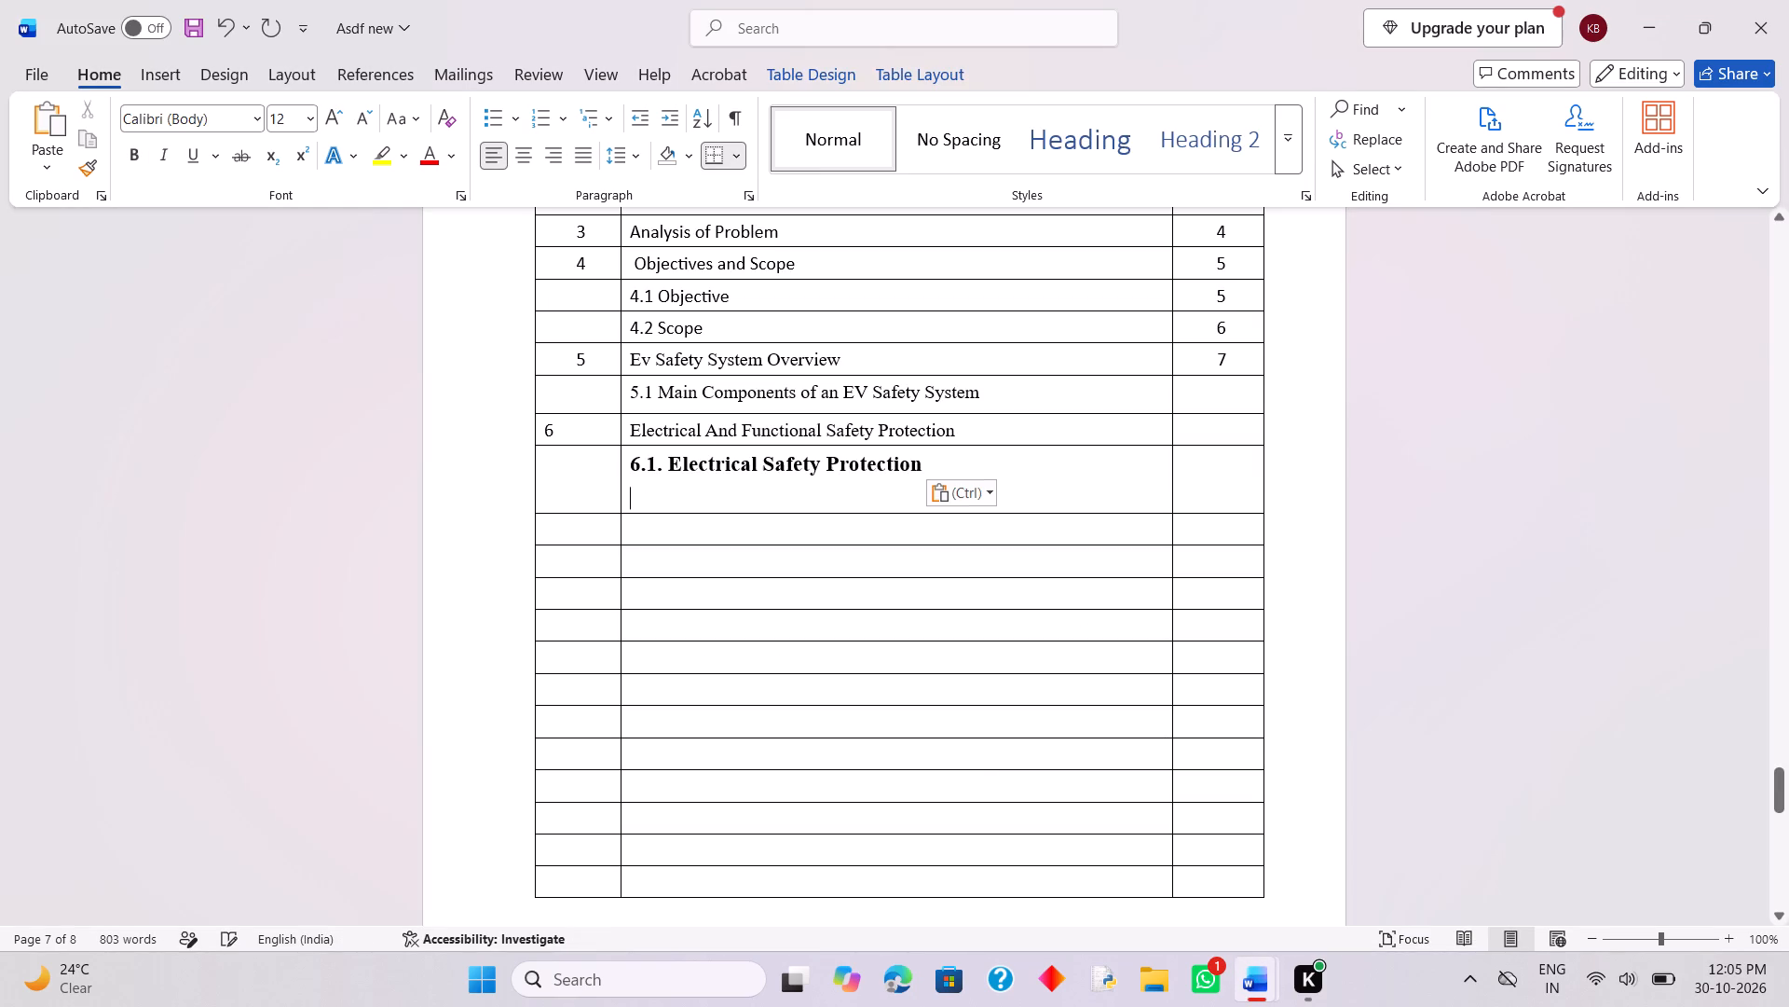
{"action": "left_click", "coordinate": [686, 501]}
{"action": "key", "text": "BackSpace"}
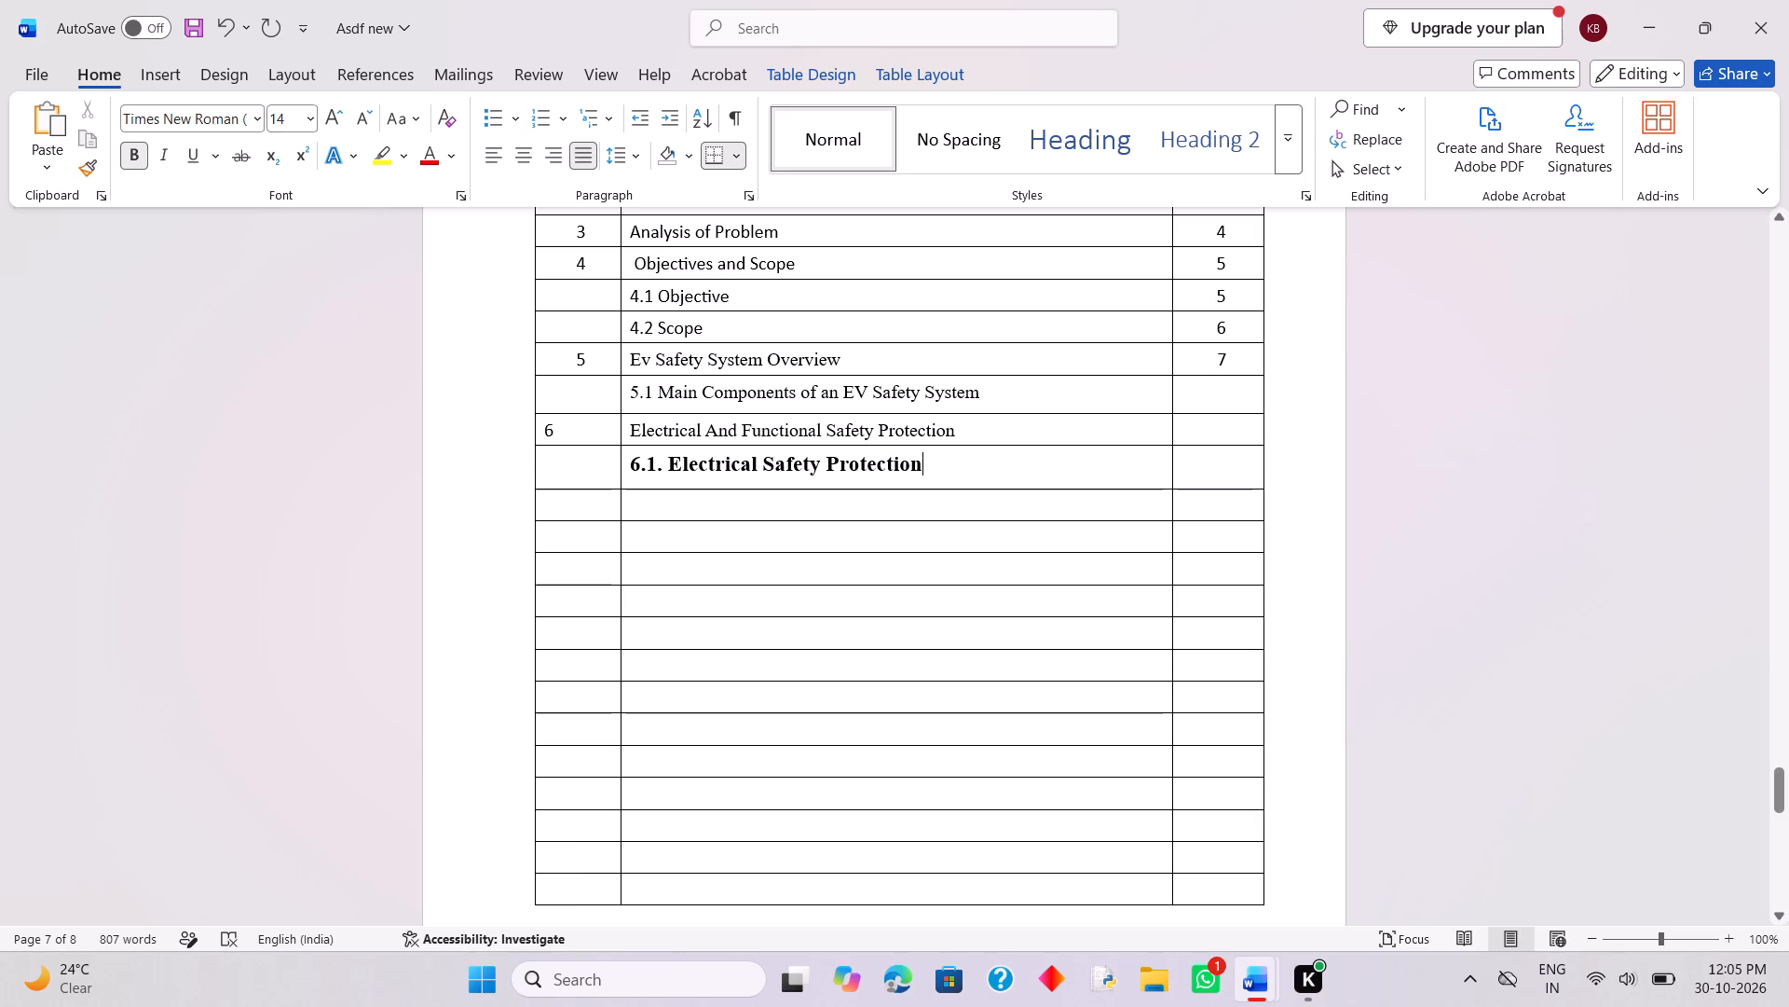
Remove the bold from the 6.1 Electrical Safety Protection entry in the Contents table and set it to 12 pt.
{"action": "left_click_drag", "start_coordinate": [922, 461], "coordinate": [623, 450]}
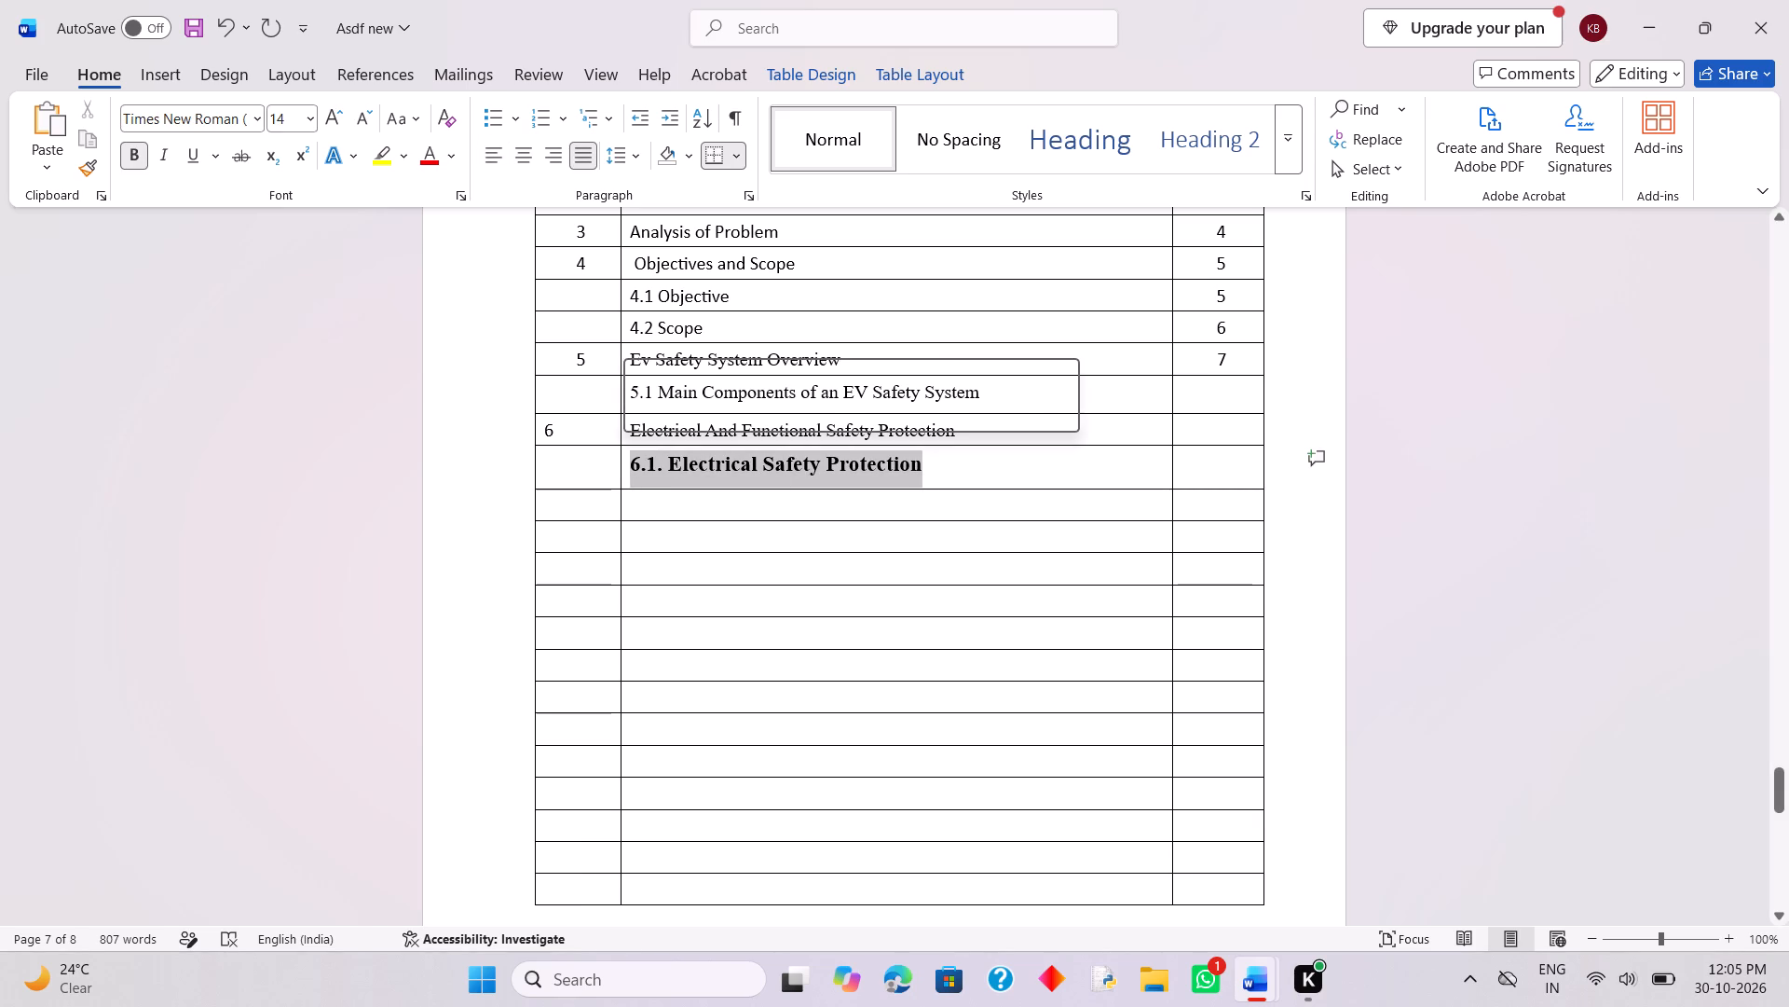
{"action": "left_click", "coordinate": [650, 402]}
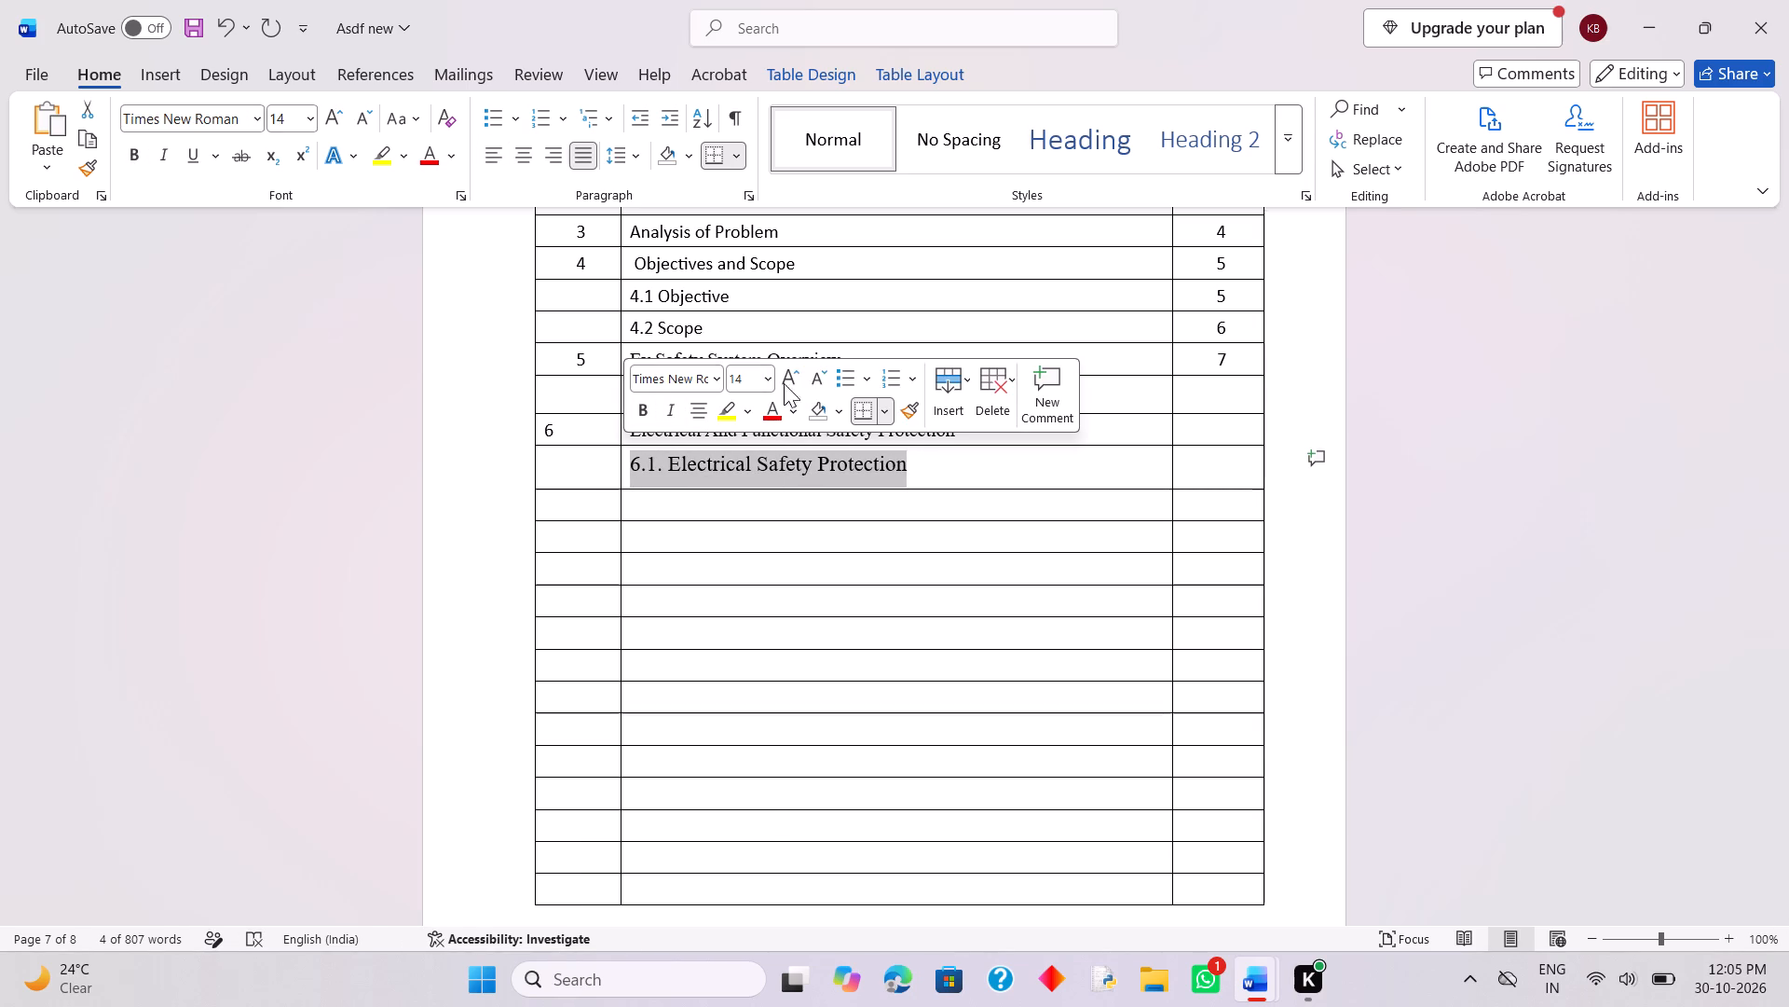
{"action": "left_click", "coordinate": [761, 372]}
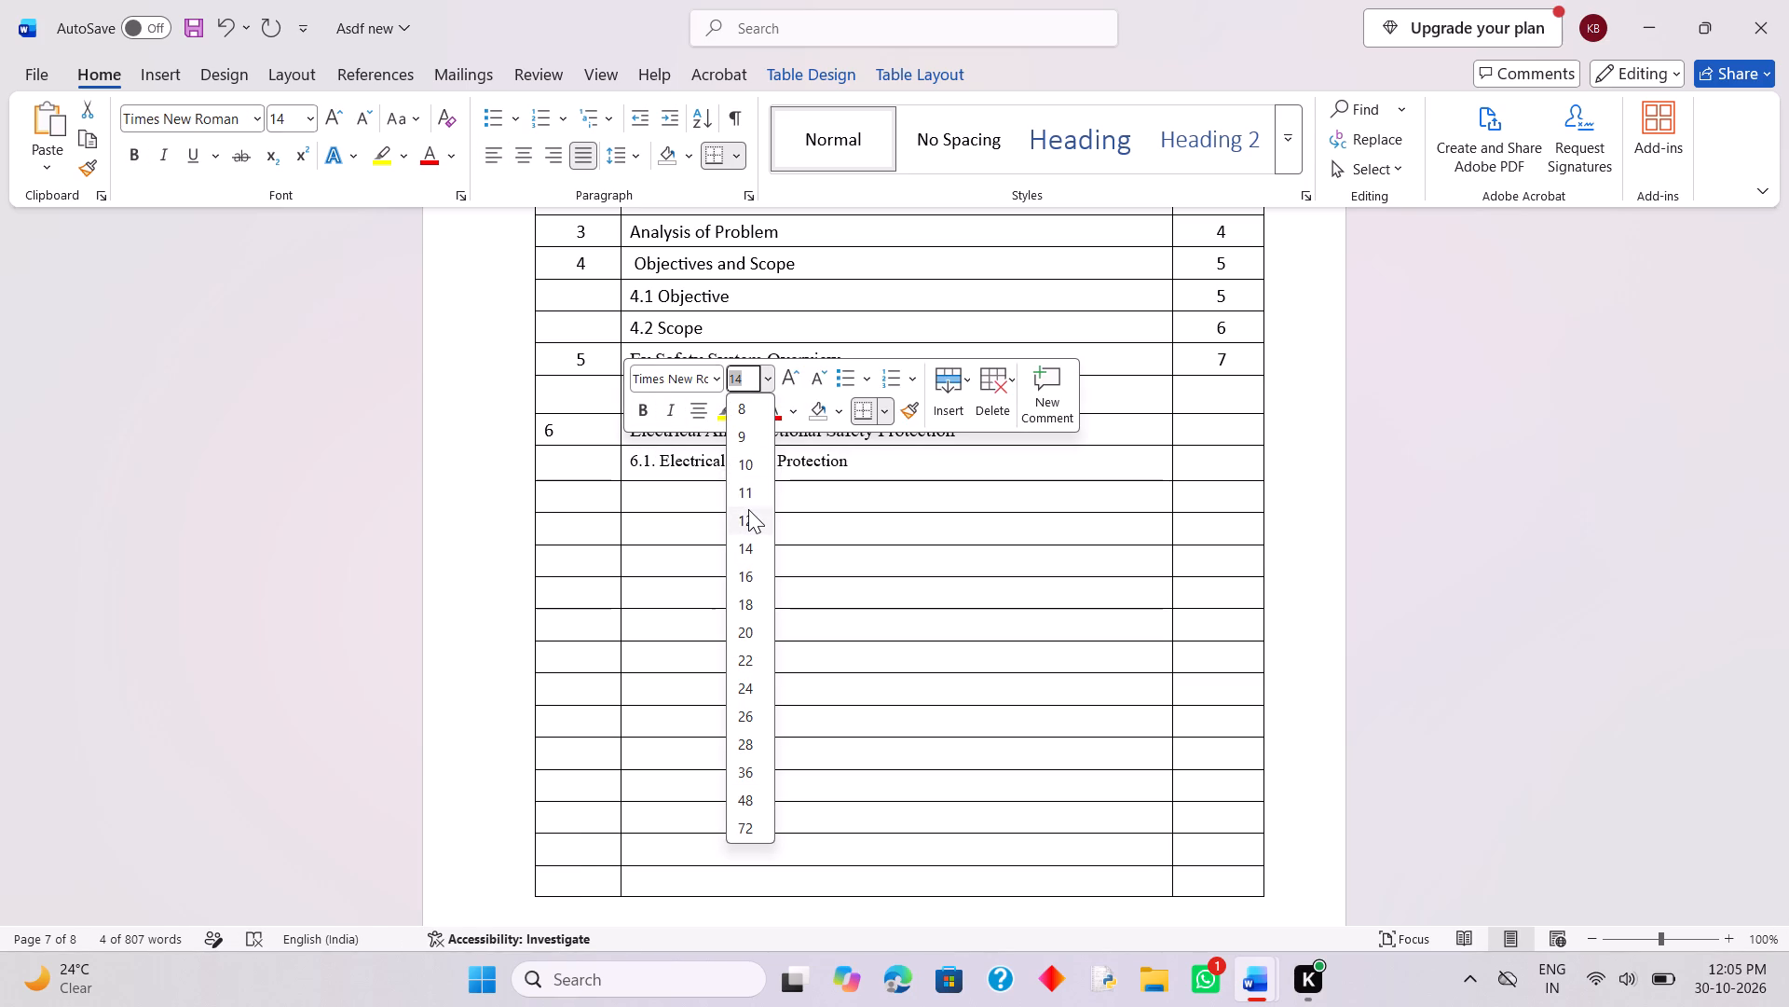
{"action": "left_click", "coordinate": [748, 509]}
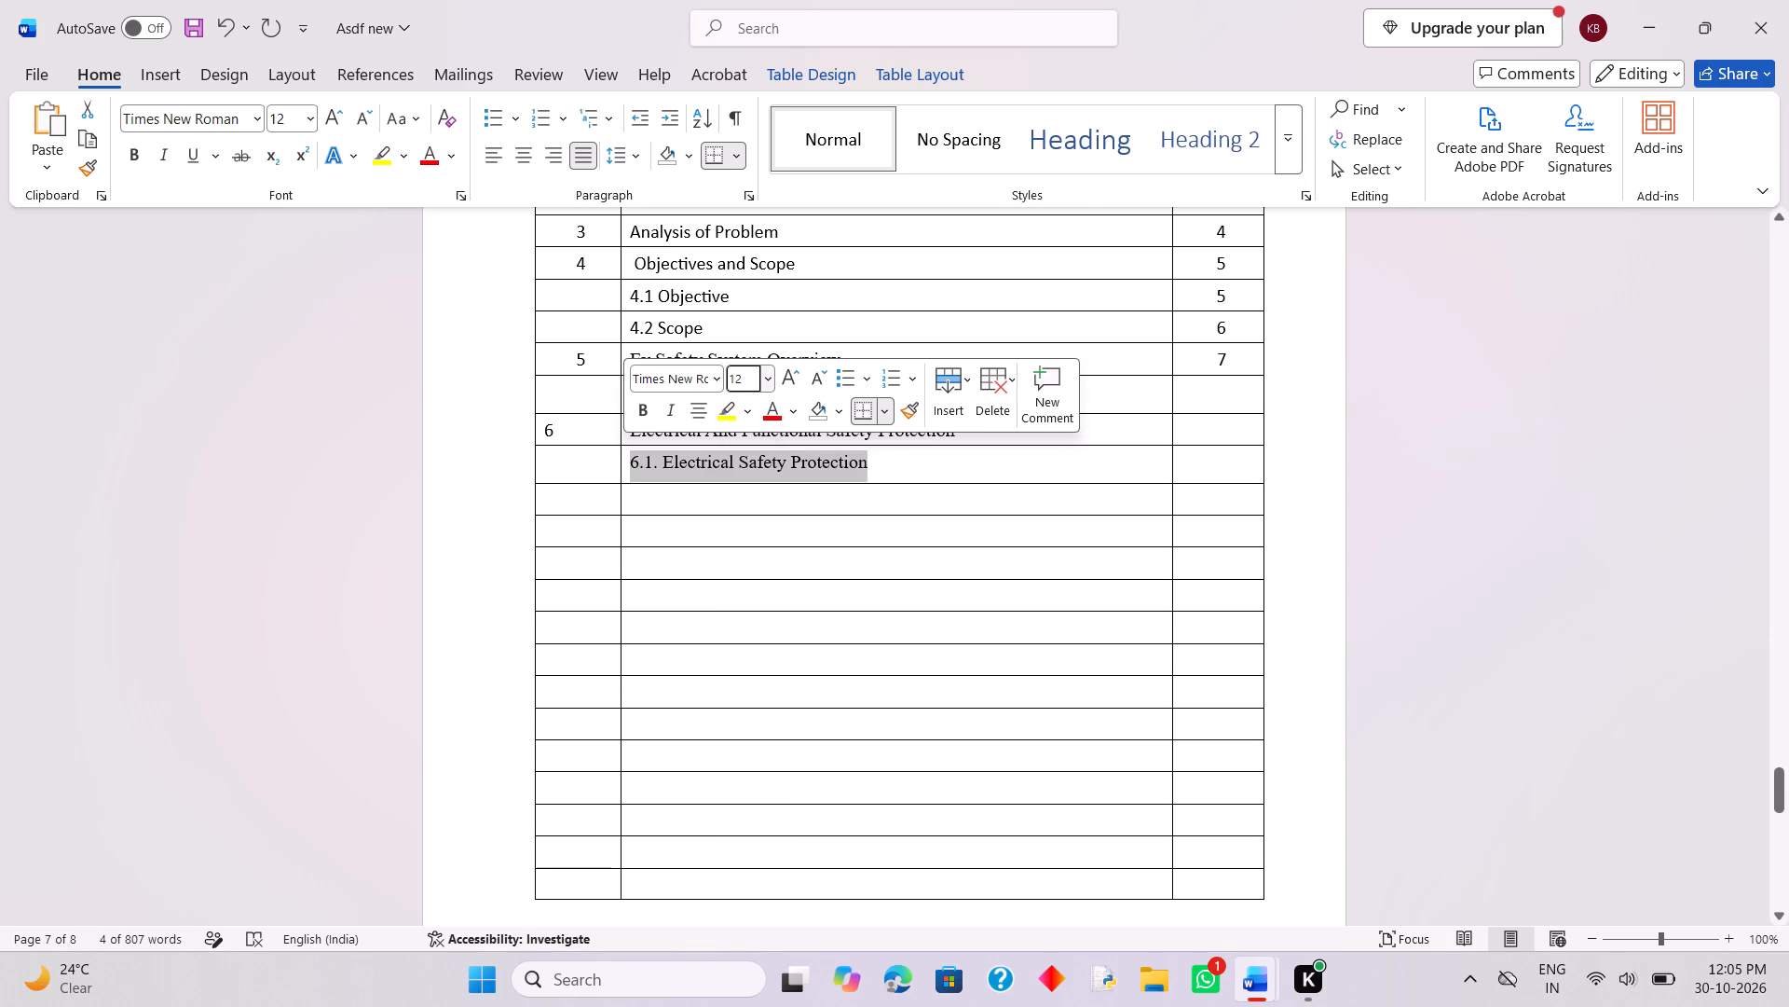
{"action": "left_click", "coordinate": [752, 507]}
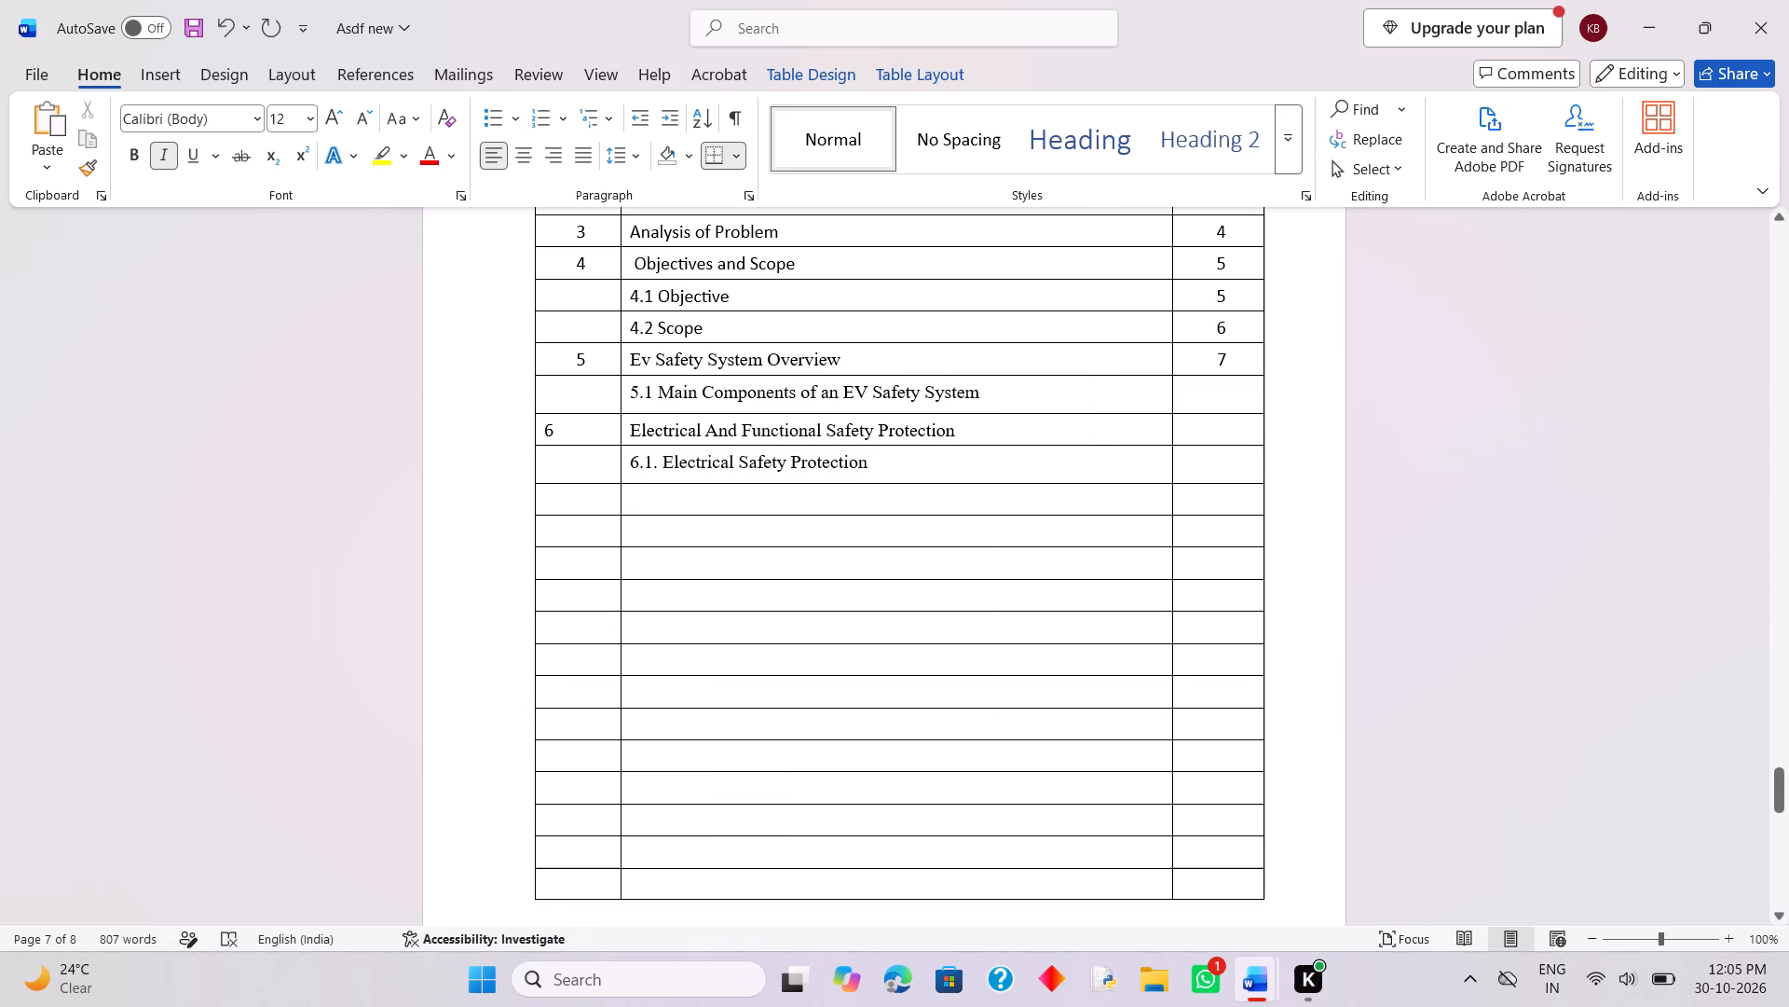
{"action": "left_click", "coordinate": [162, 154]}
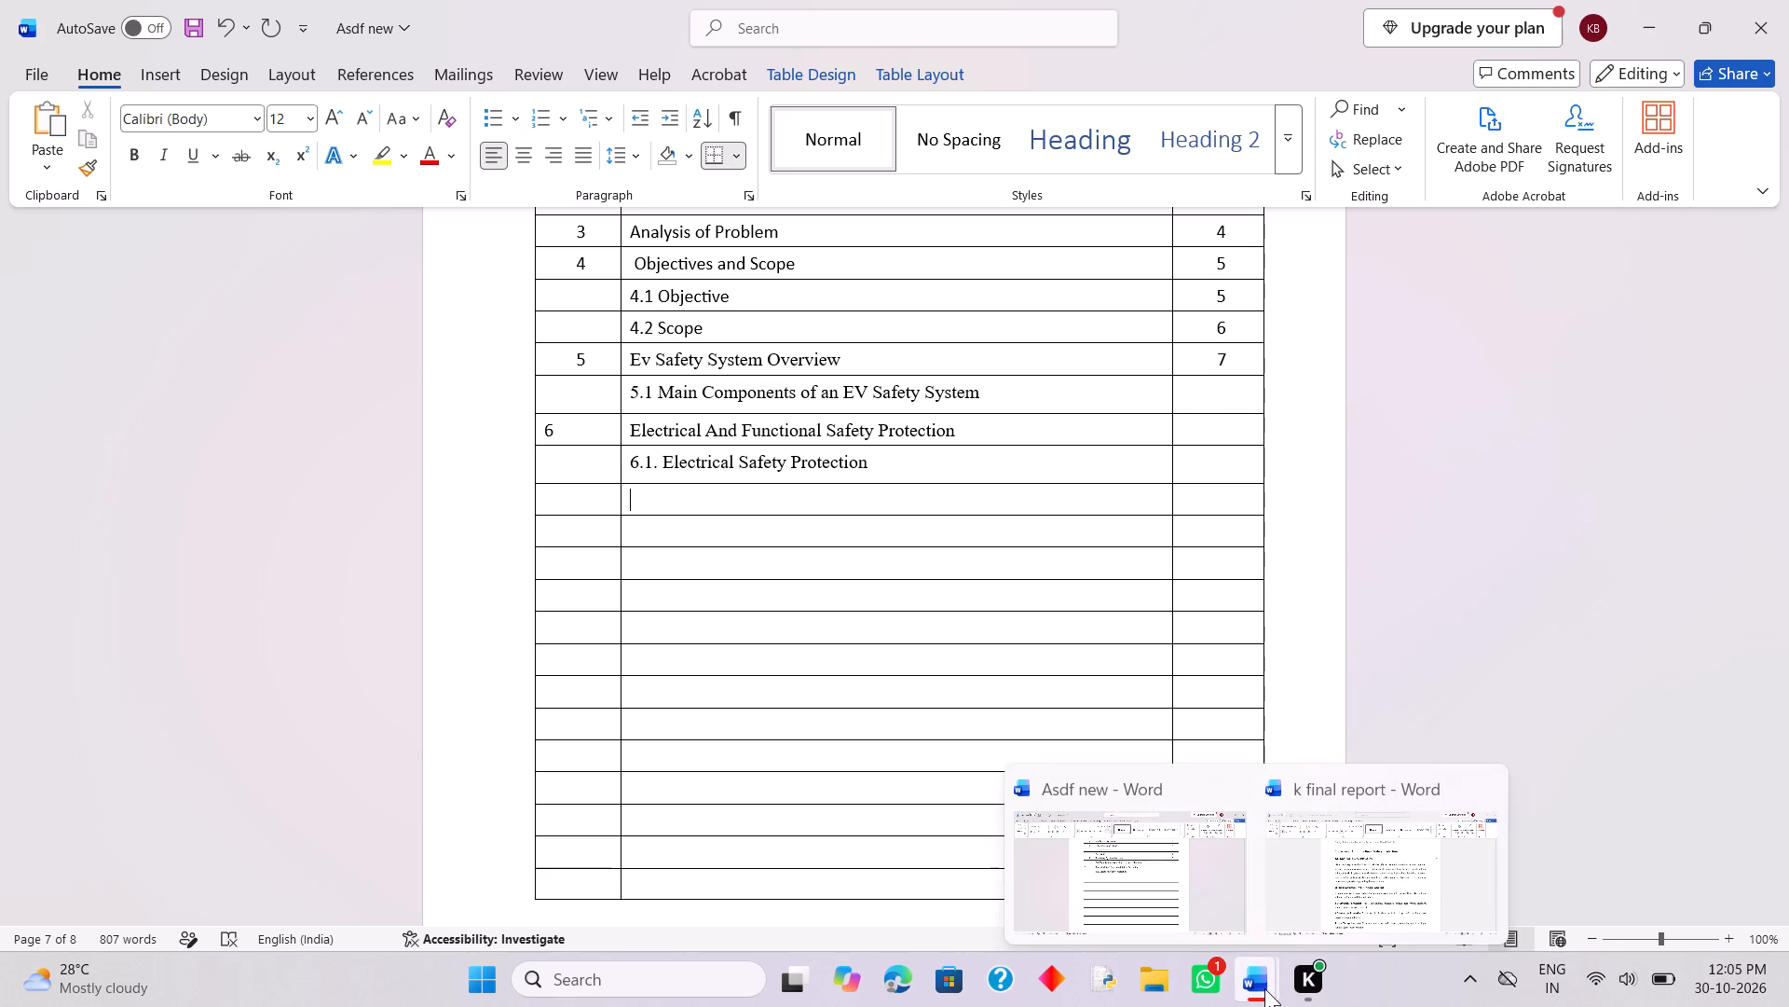
Copy the heading "6.2. Functional Safety Protection" from k final report into Asdf new's Contents row below 6.1, without a trailing blank line.
{"action": "left_click", "coordinate": [1330, 897]}
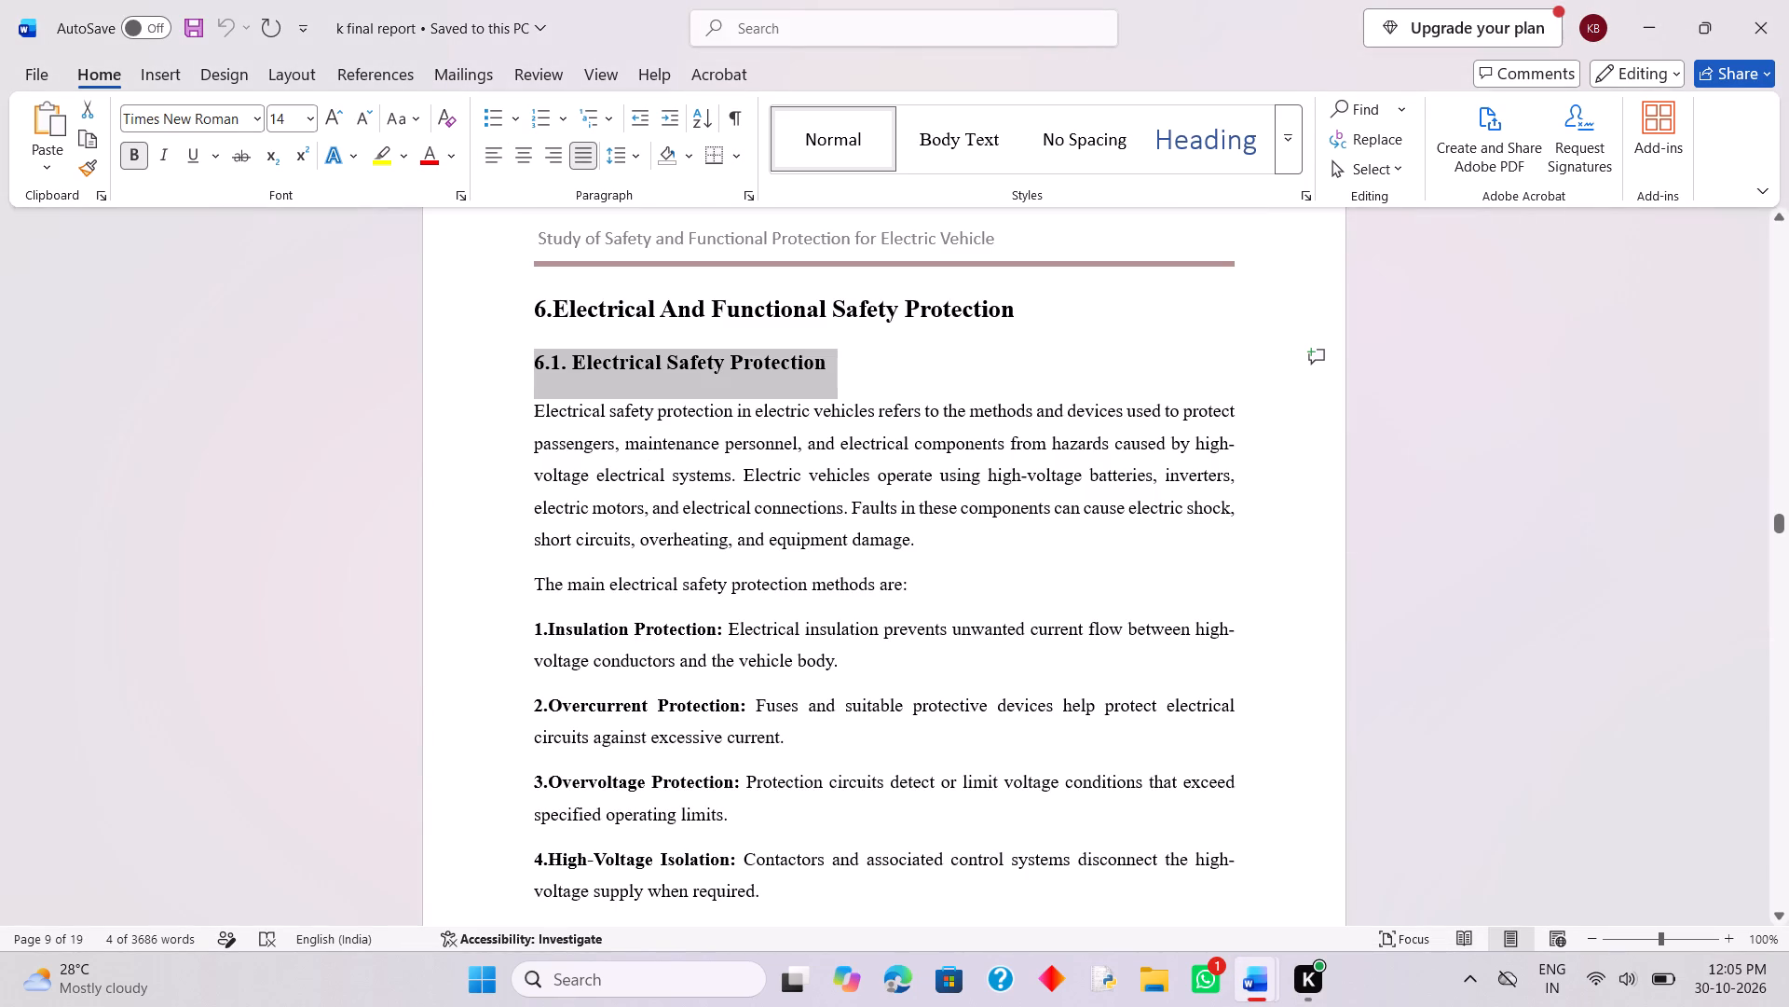
{"action": "left_click", "coordinate": [1091, 607]}
{"action": "scroll", "coordinate": [1091, 607], "scroll_direction": "down", "scroll_amount": 1}
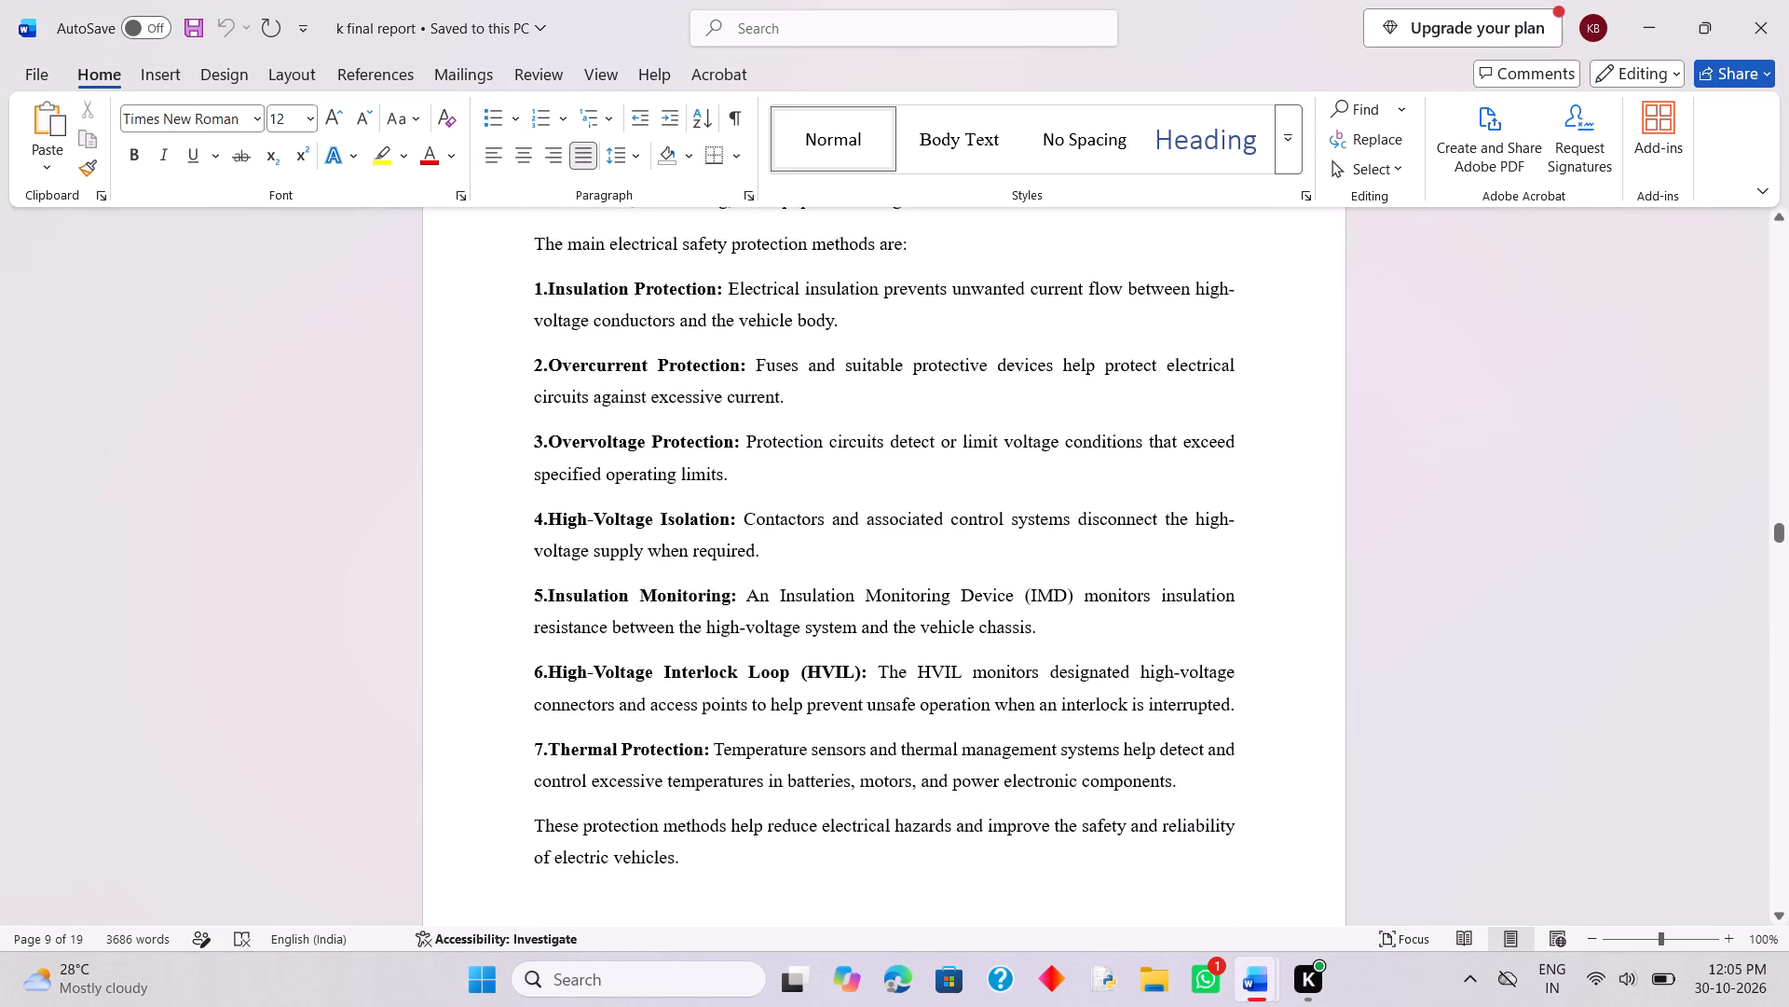
{"action": "scroll", "coordinate": [1091, 607], "scroll_direction": "down", "scroll_amount": 2}
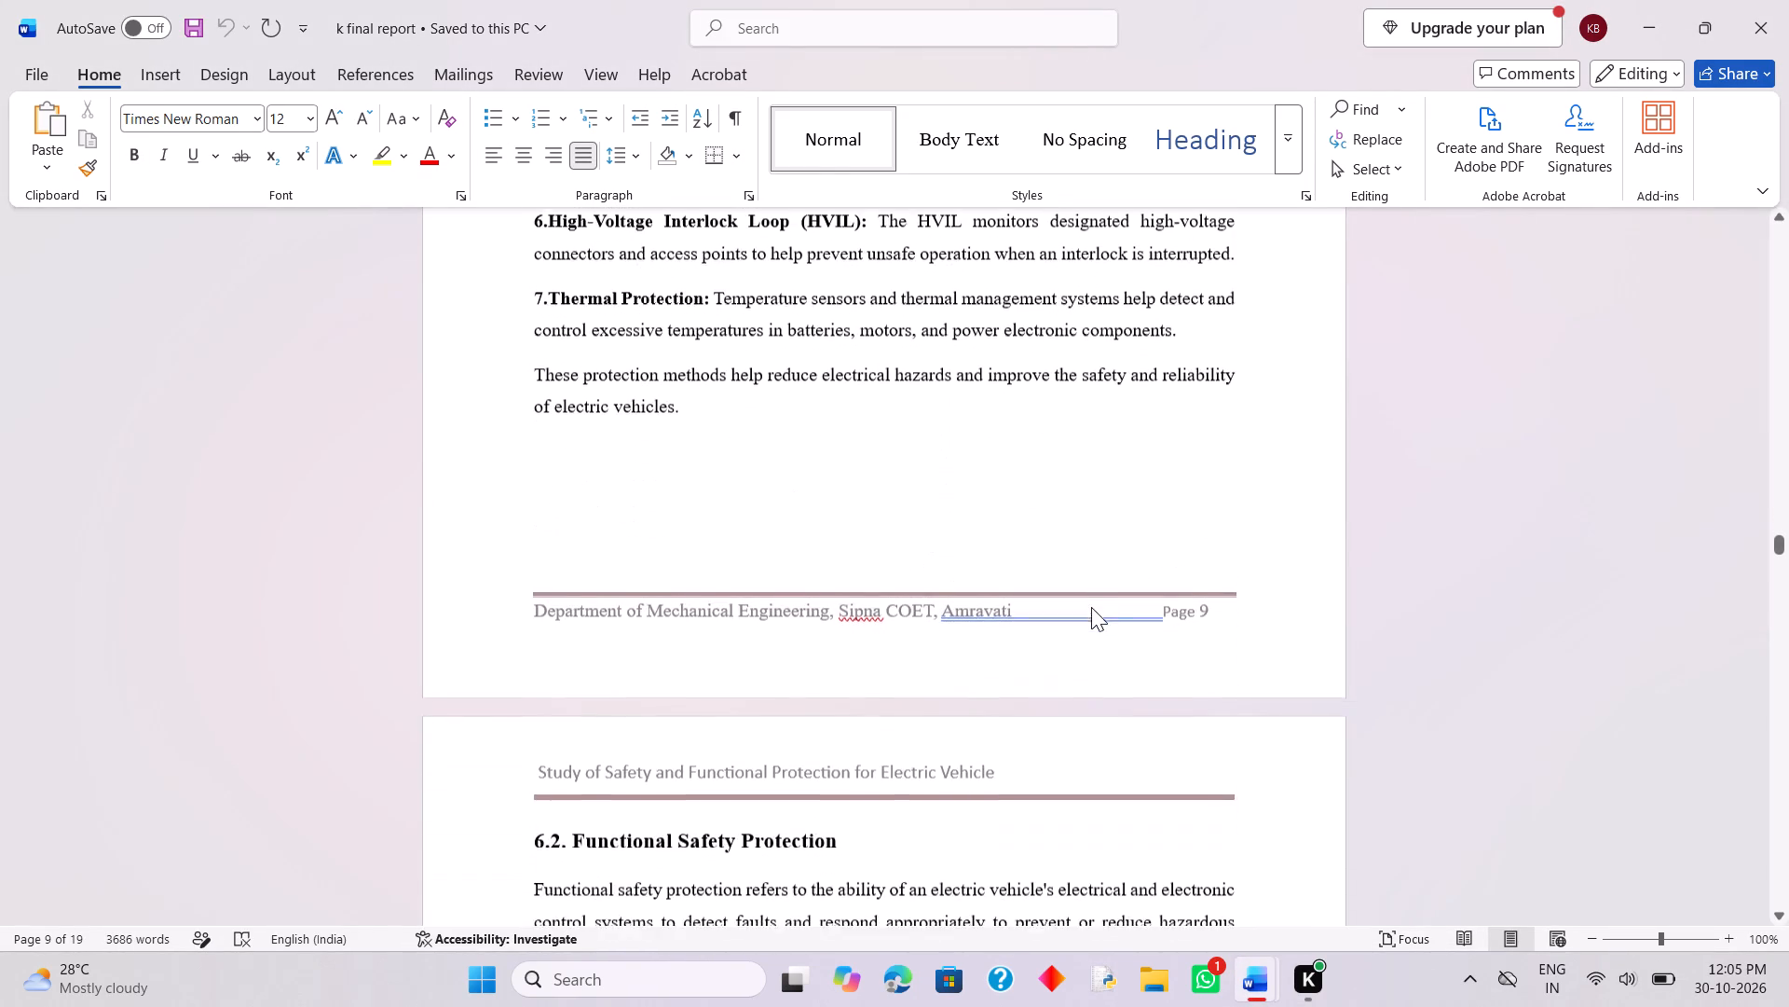
{"action": "scroll", "coordinate": [1091, 607], "scroll_direction": "down", "scroll_amount": 1}
{"action": "left_click_drag", "start_coordinate": [847, 685], "coordinate": [841, 685]}
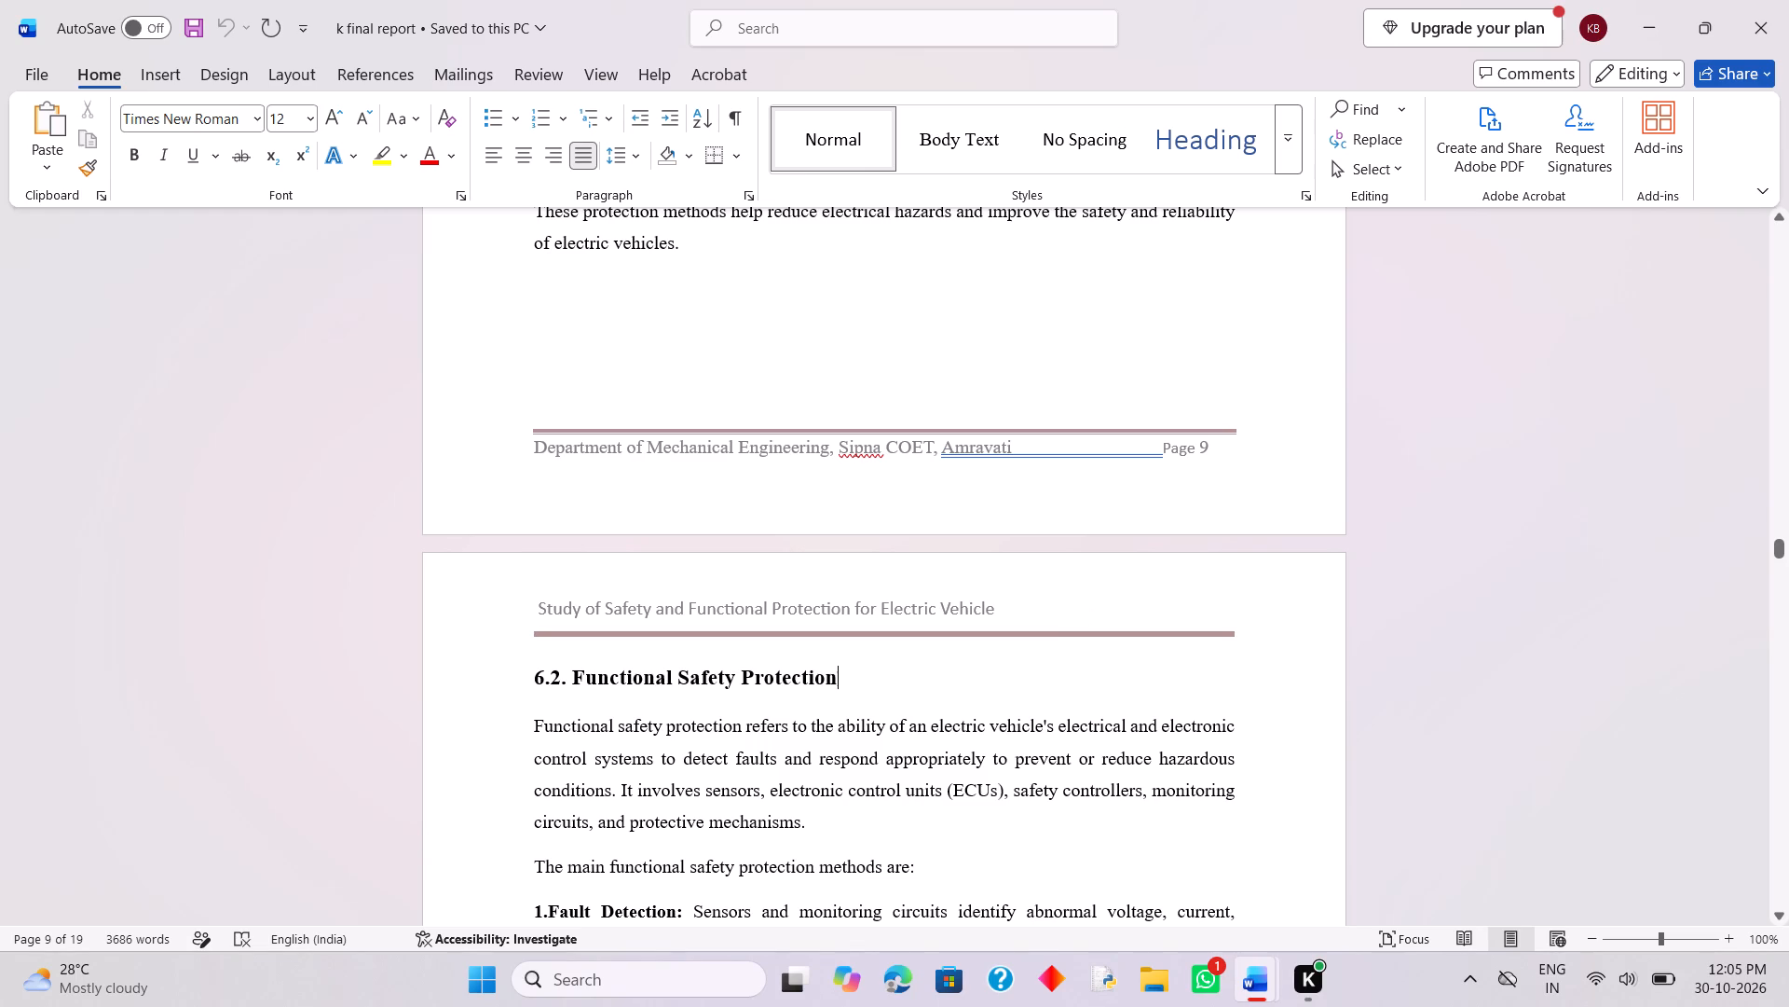
{"action": "left_click_drag", "start_coordinate": [841, 685], "coordinate": [532, 677]}
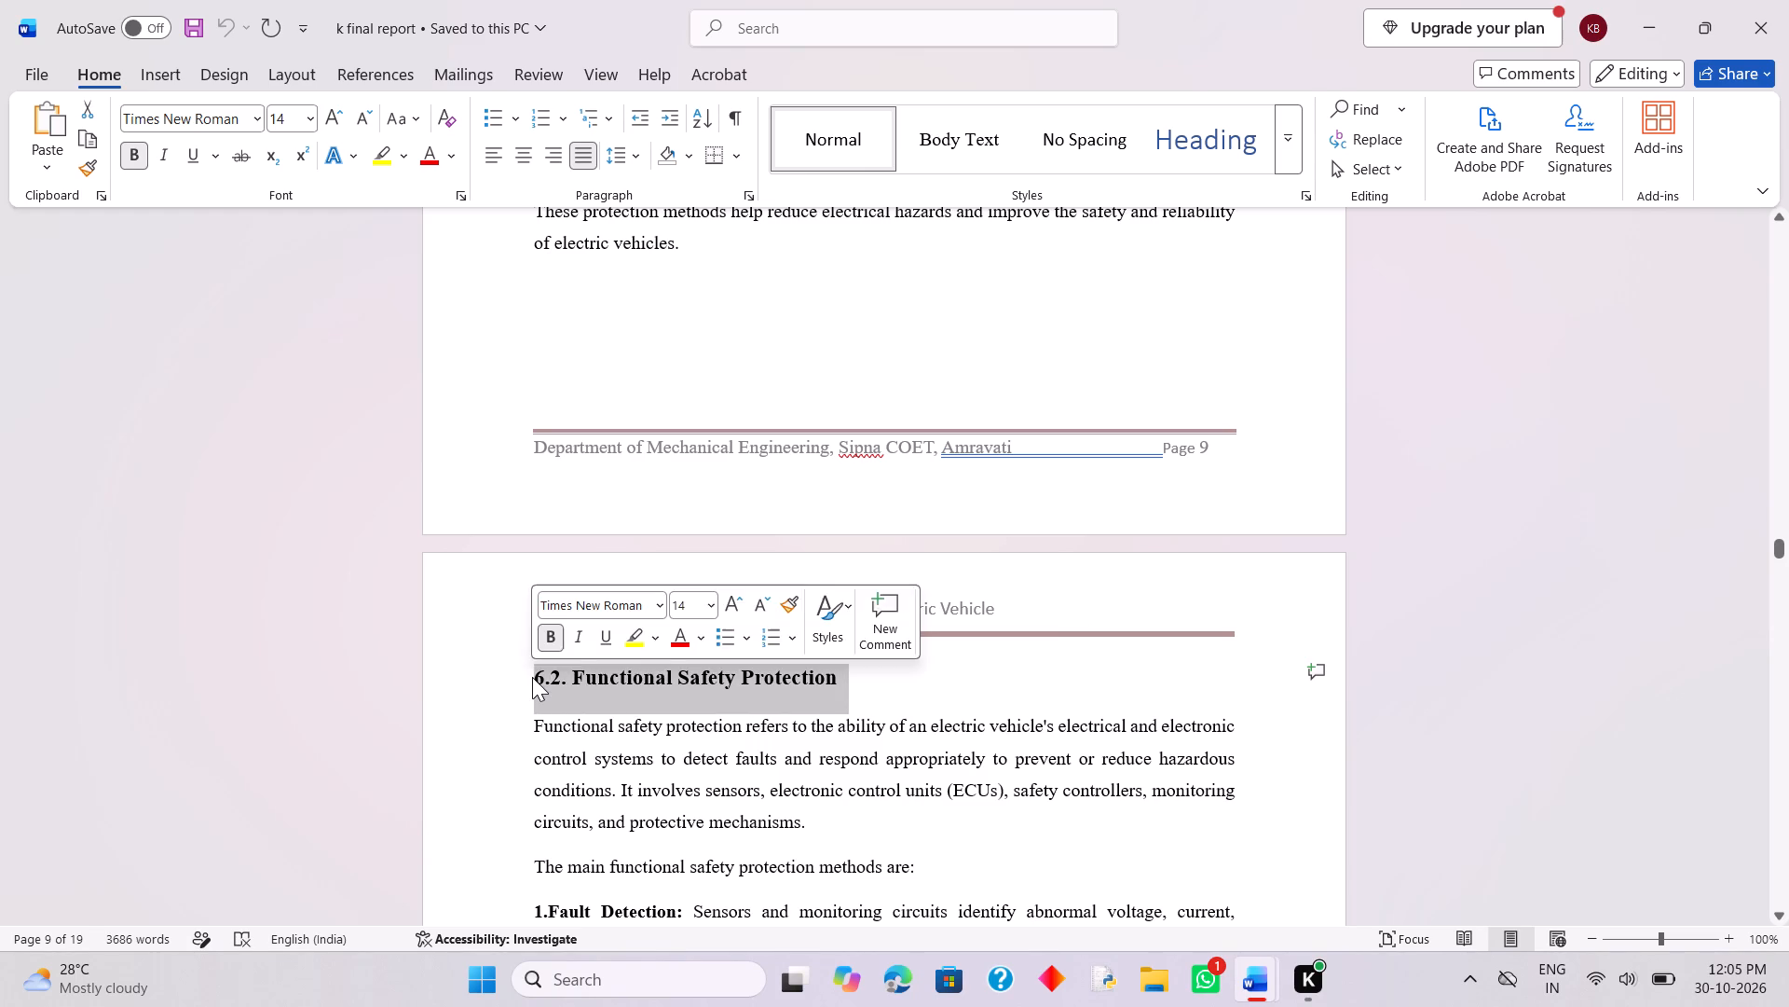
{"action": "key", "text": "ctrl+c"}
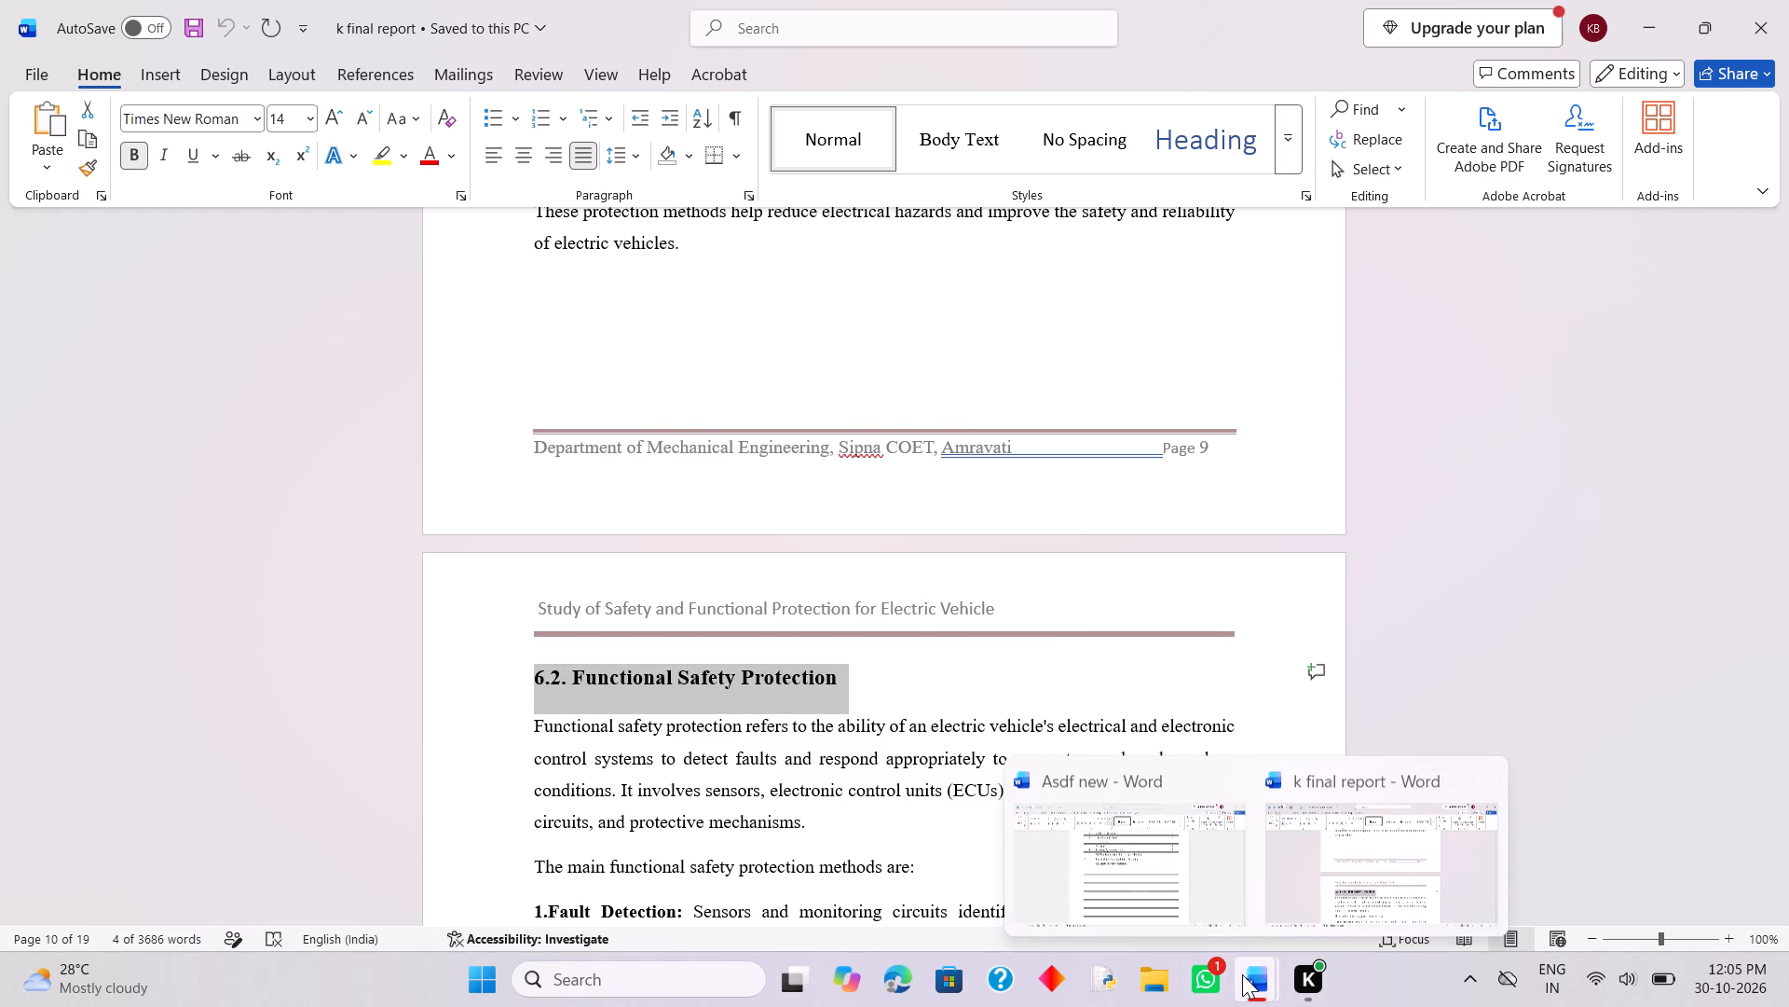
{"action": "left_click", "coordinate": [1174, 889]}
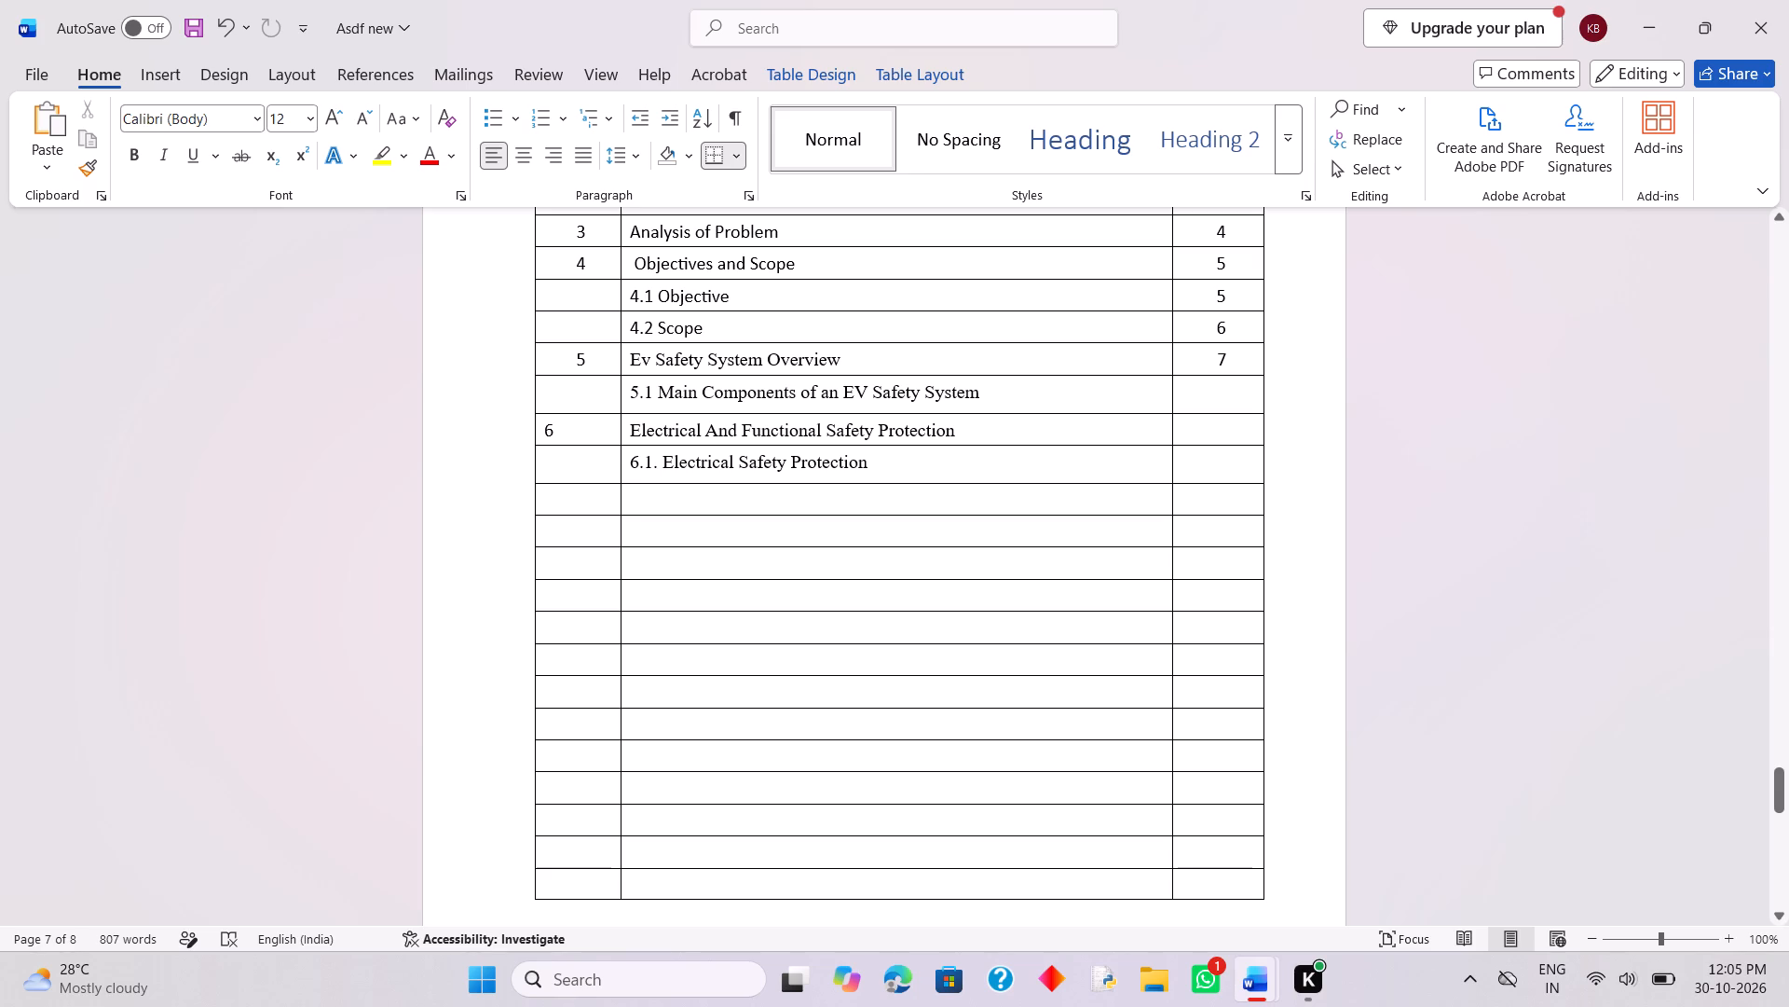
{"action": "left_click", "coordinate": [641, 497]}
{"action": "key", "text": "ctrl+v"}
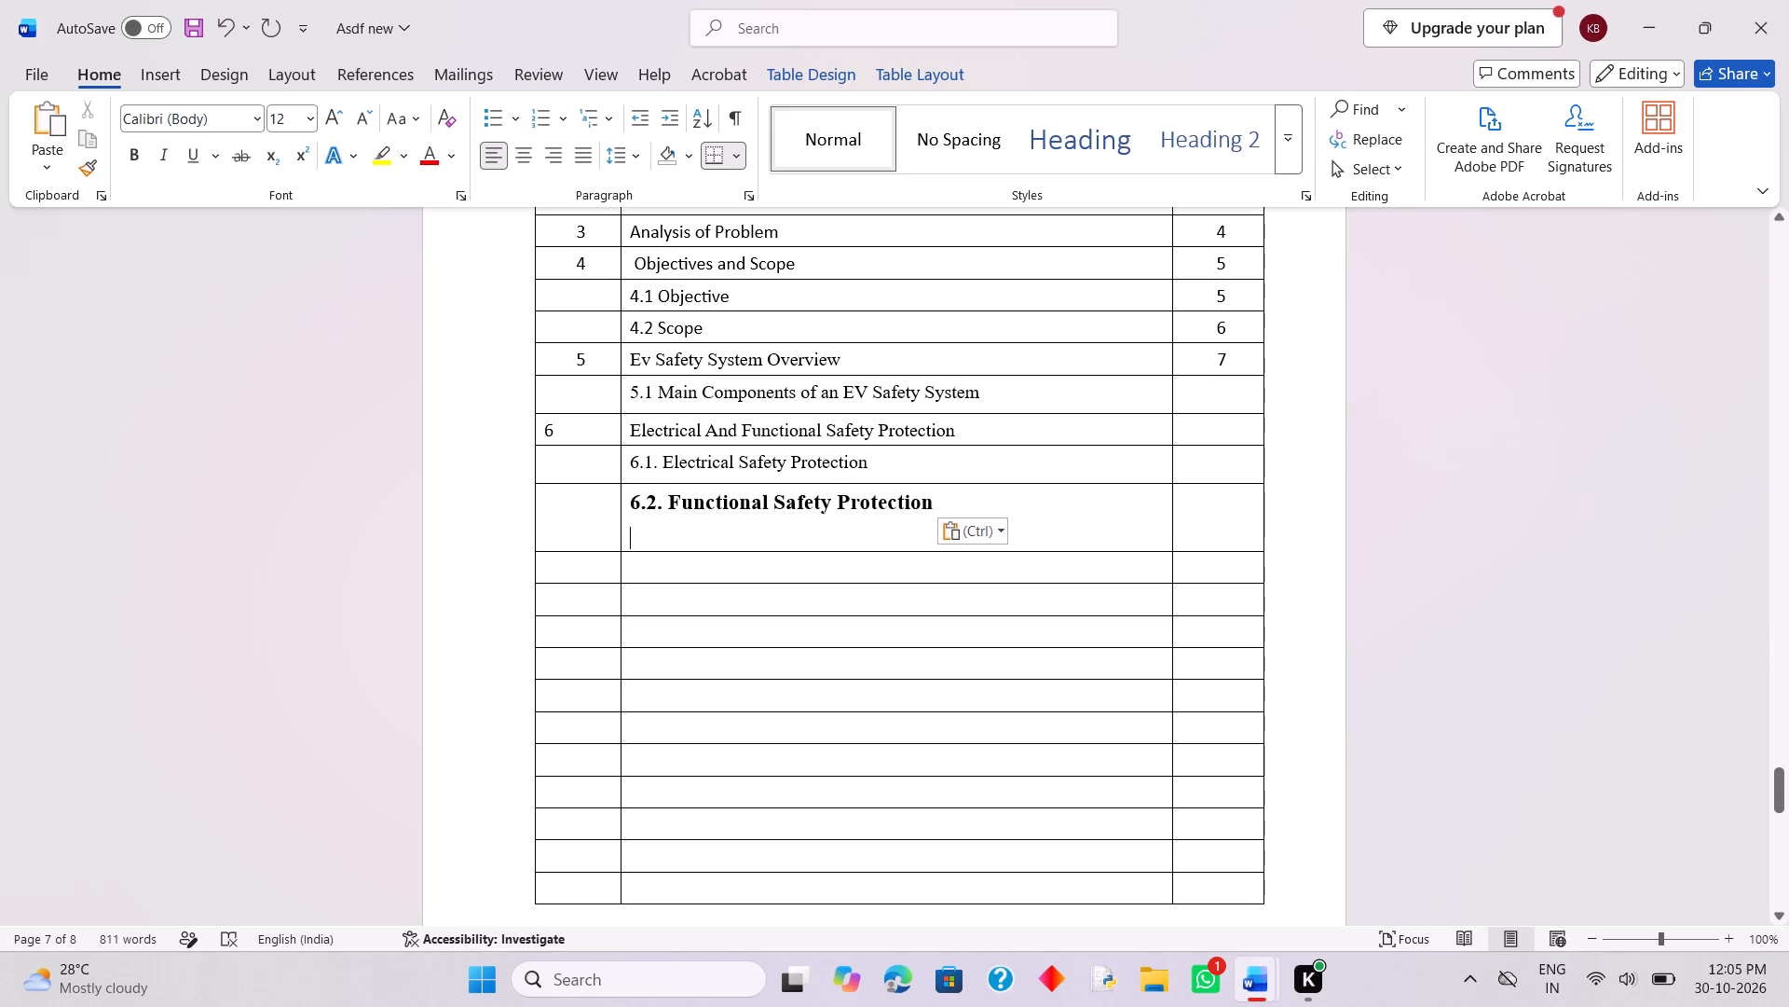
{"action": "key", "text": "BackSpace"}
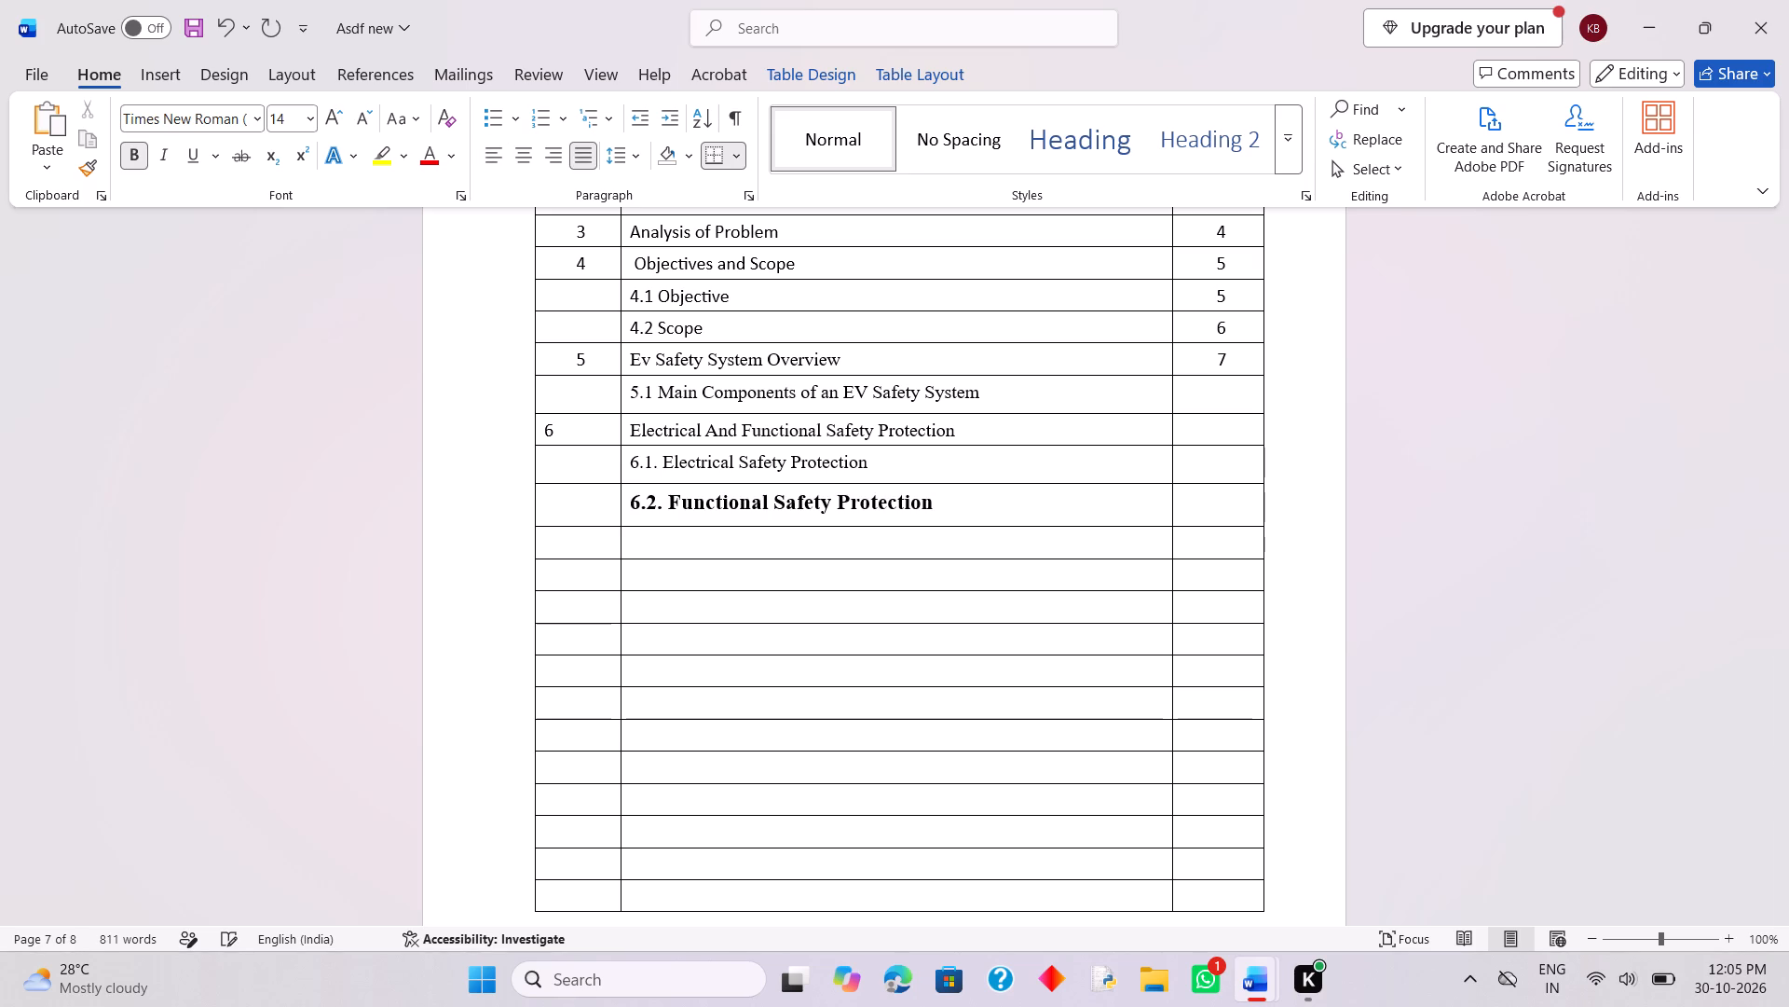
Remove the bold from the 6.2 Functional Safety Protection entry in the Contents table and set it to 12 pt.
{"action": "left_click_drag", "start_coordinate": [932, 501], "coordinate": [622, 511]}
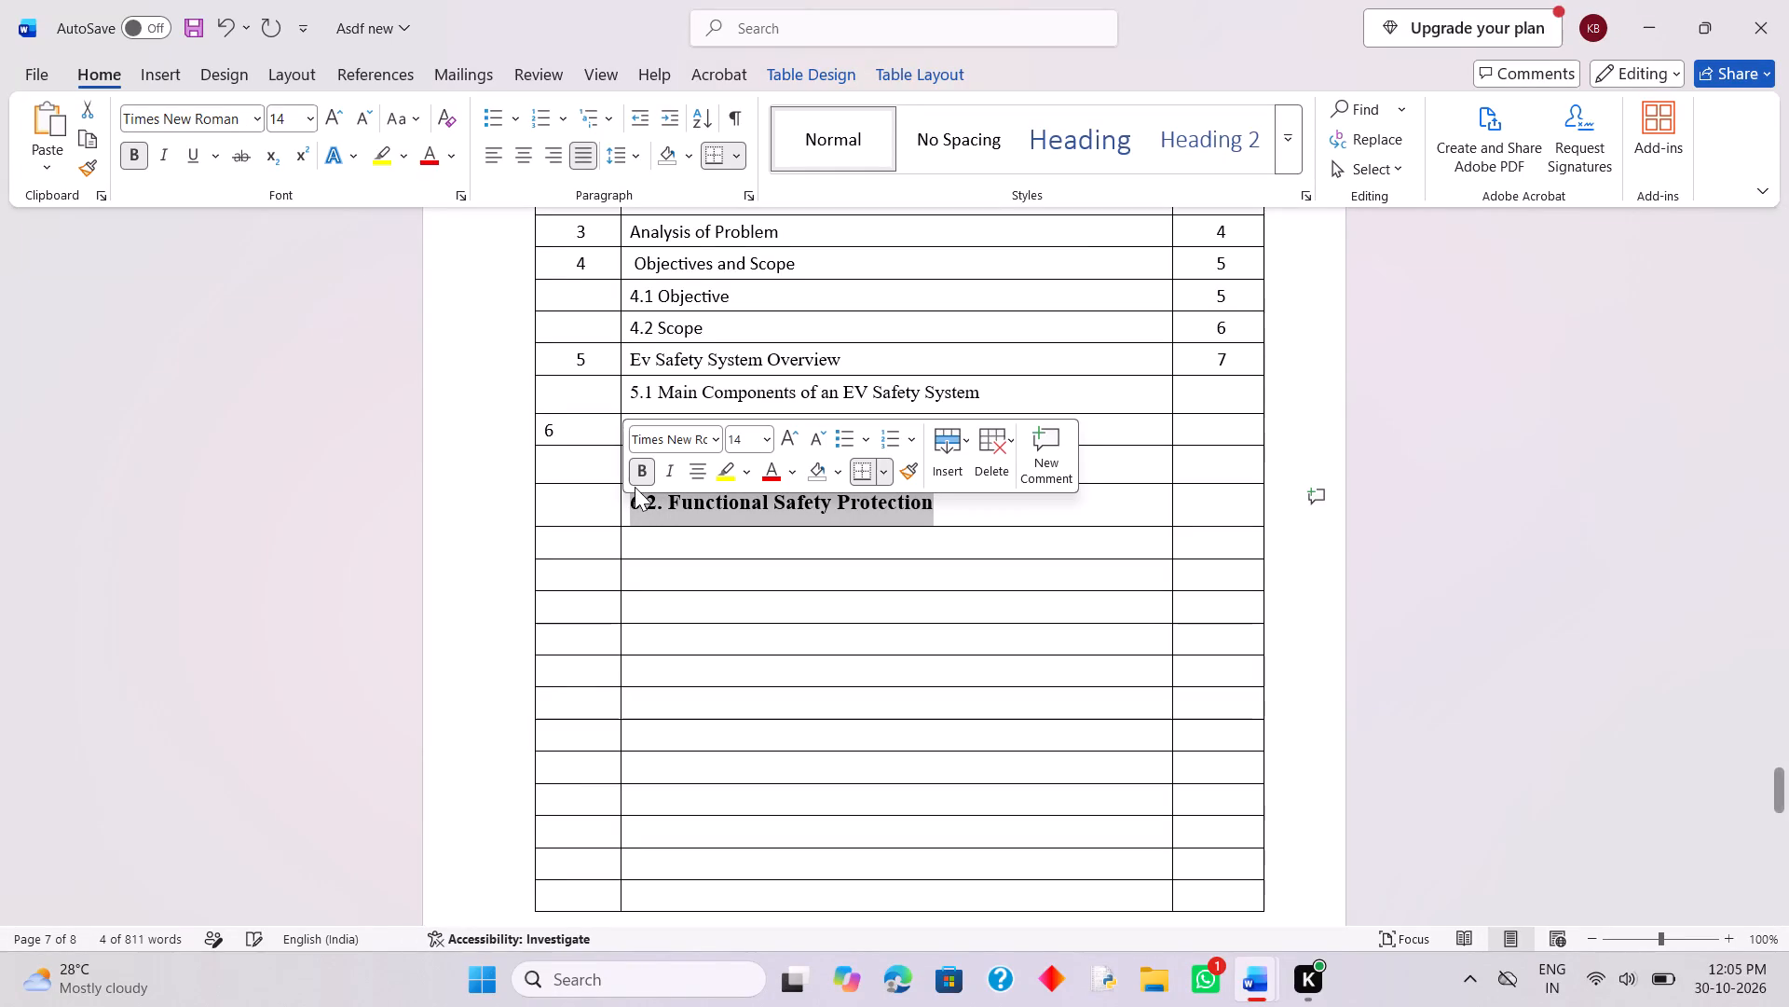
{"action": "left_click", "coordinate": [635, 481]}
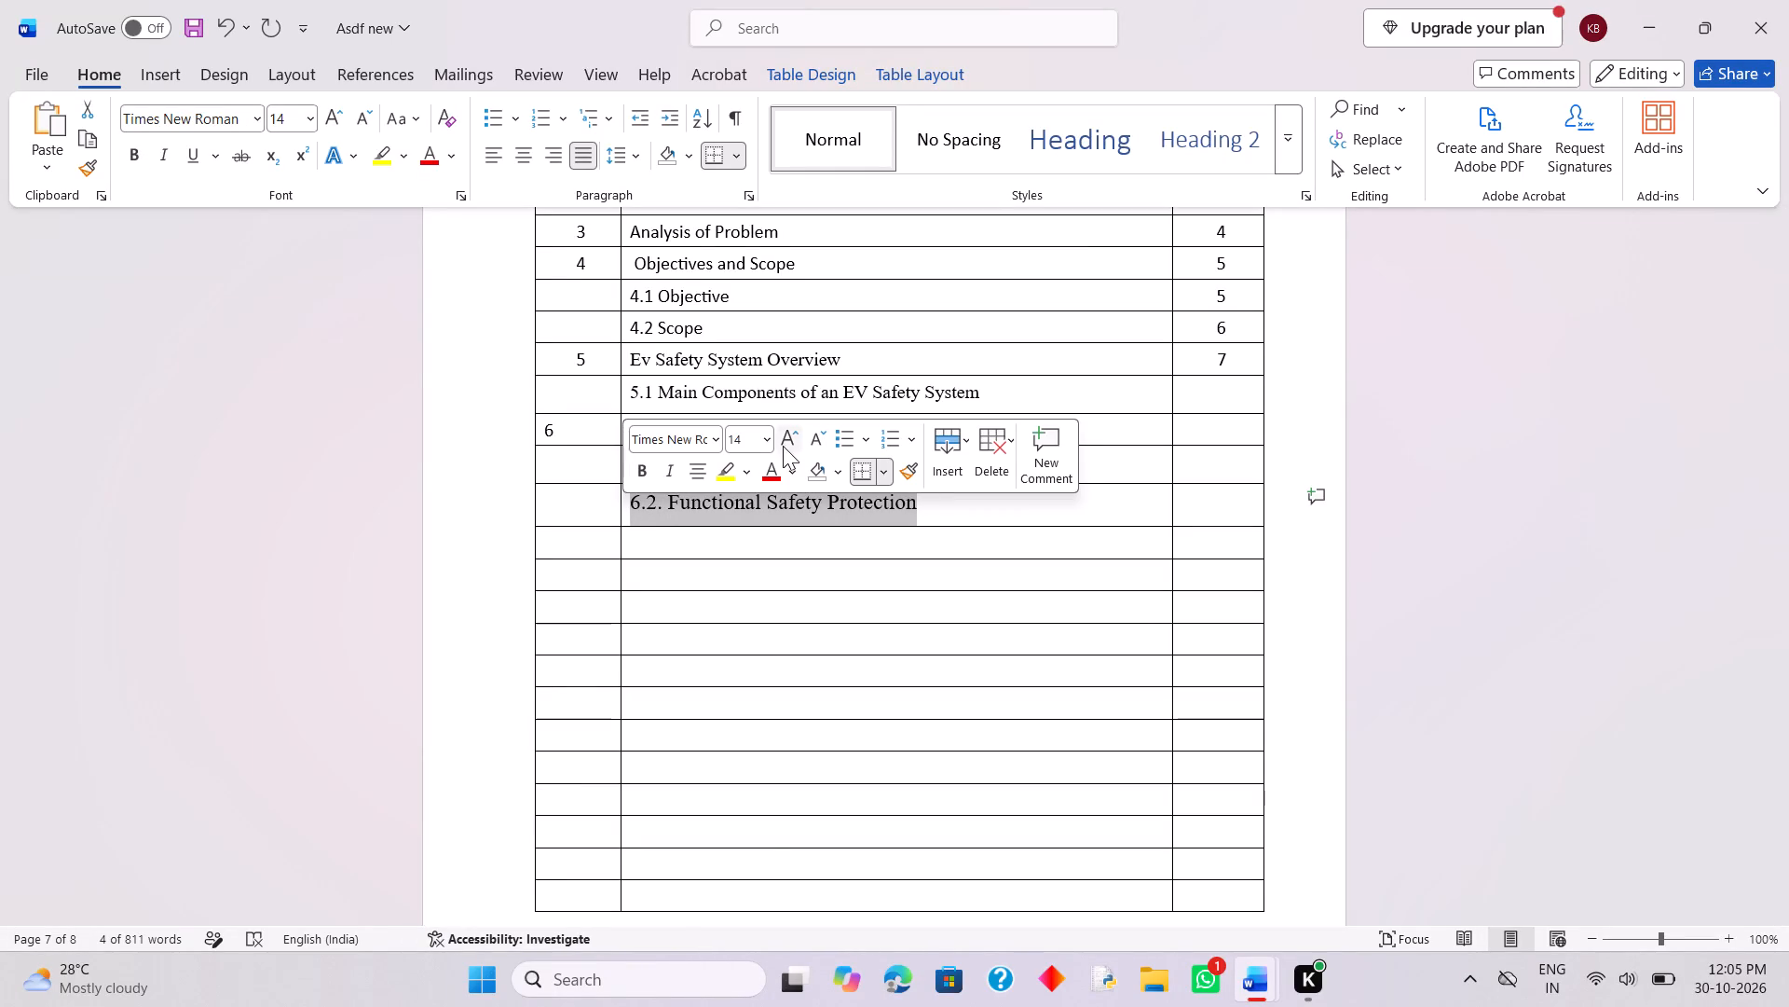
{"action": "left_click", "coordinate": [769, 437]}
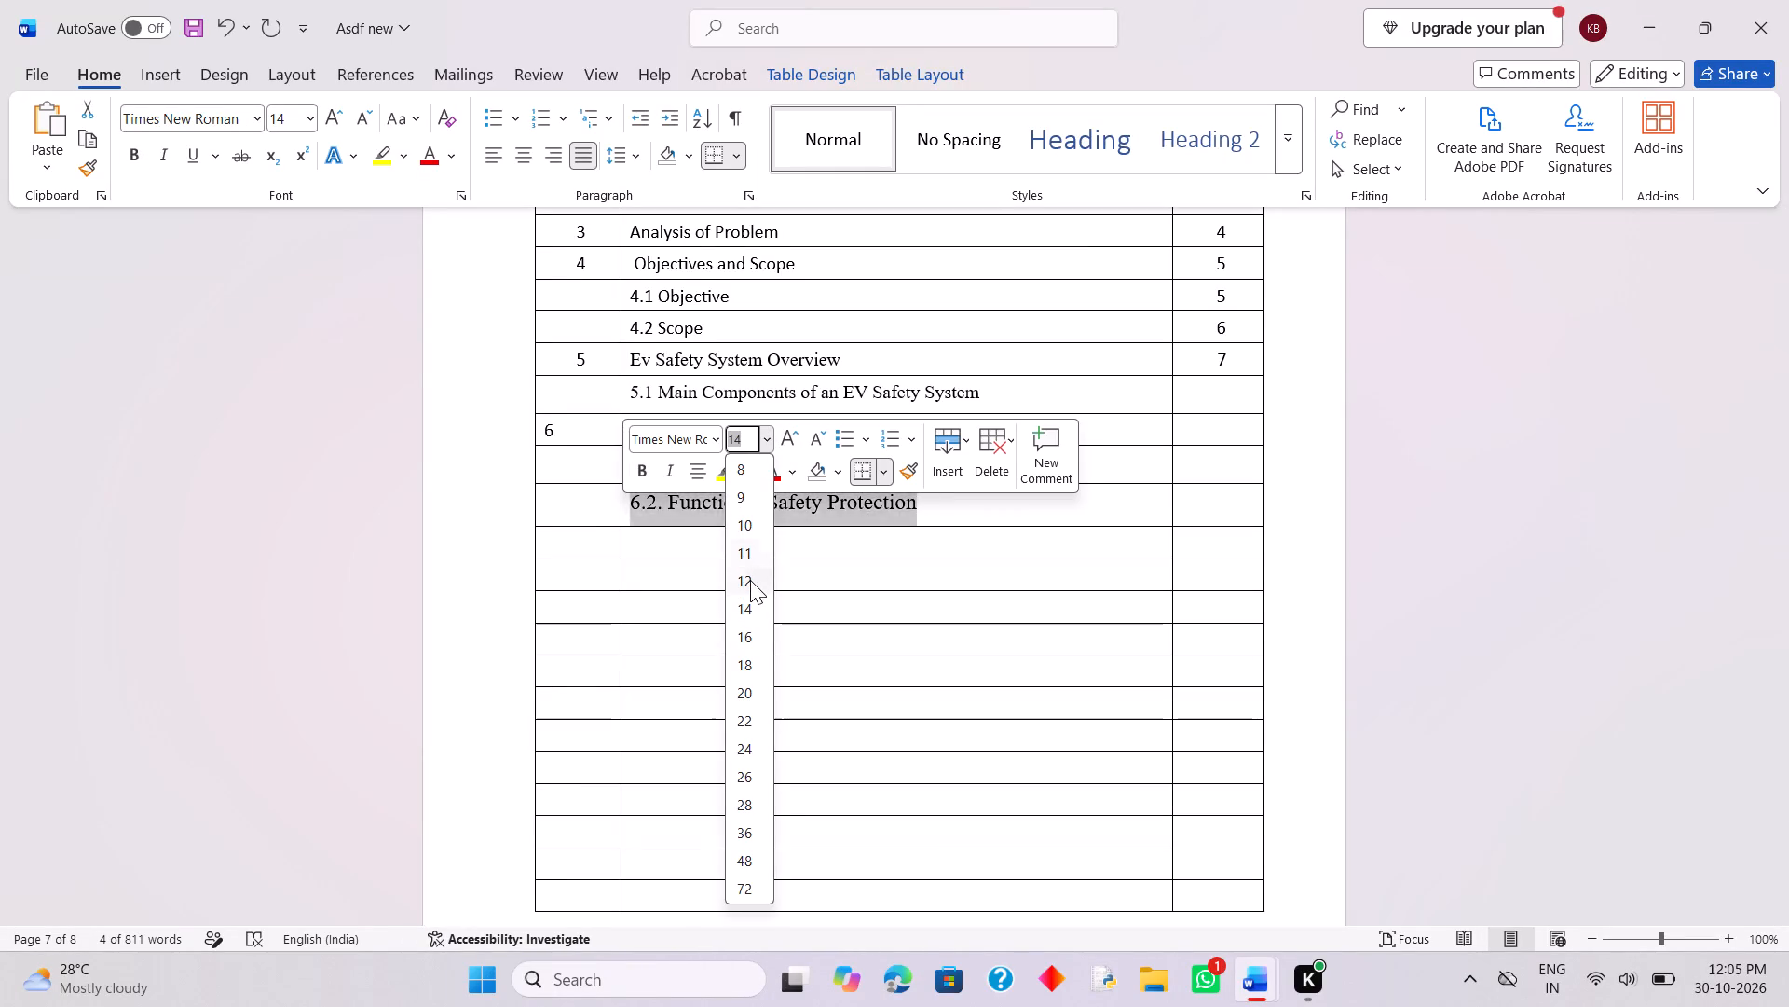
{"action": "left_click", "coordinate": [750, 580]}
{"action": "left_click", "coordinate": [769, 538]}
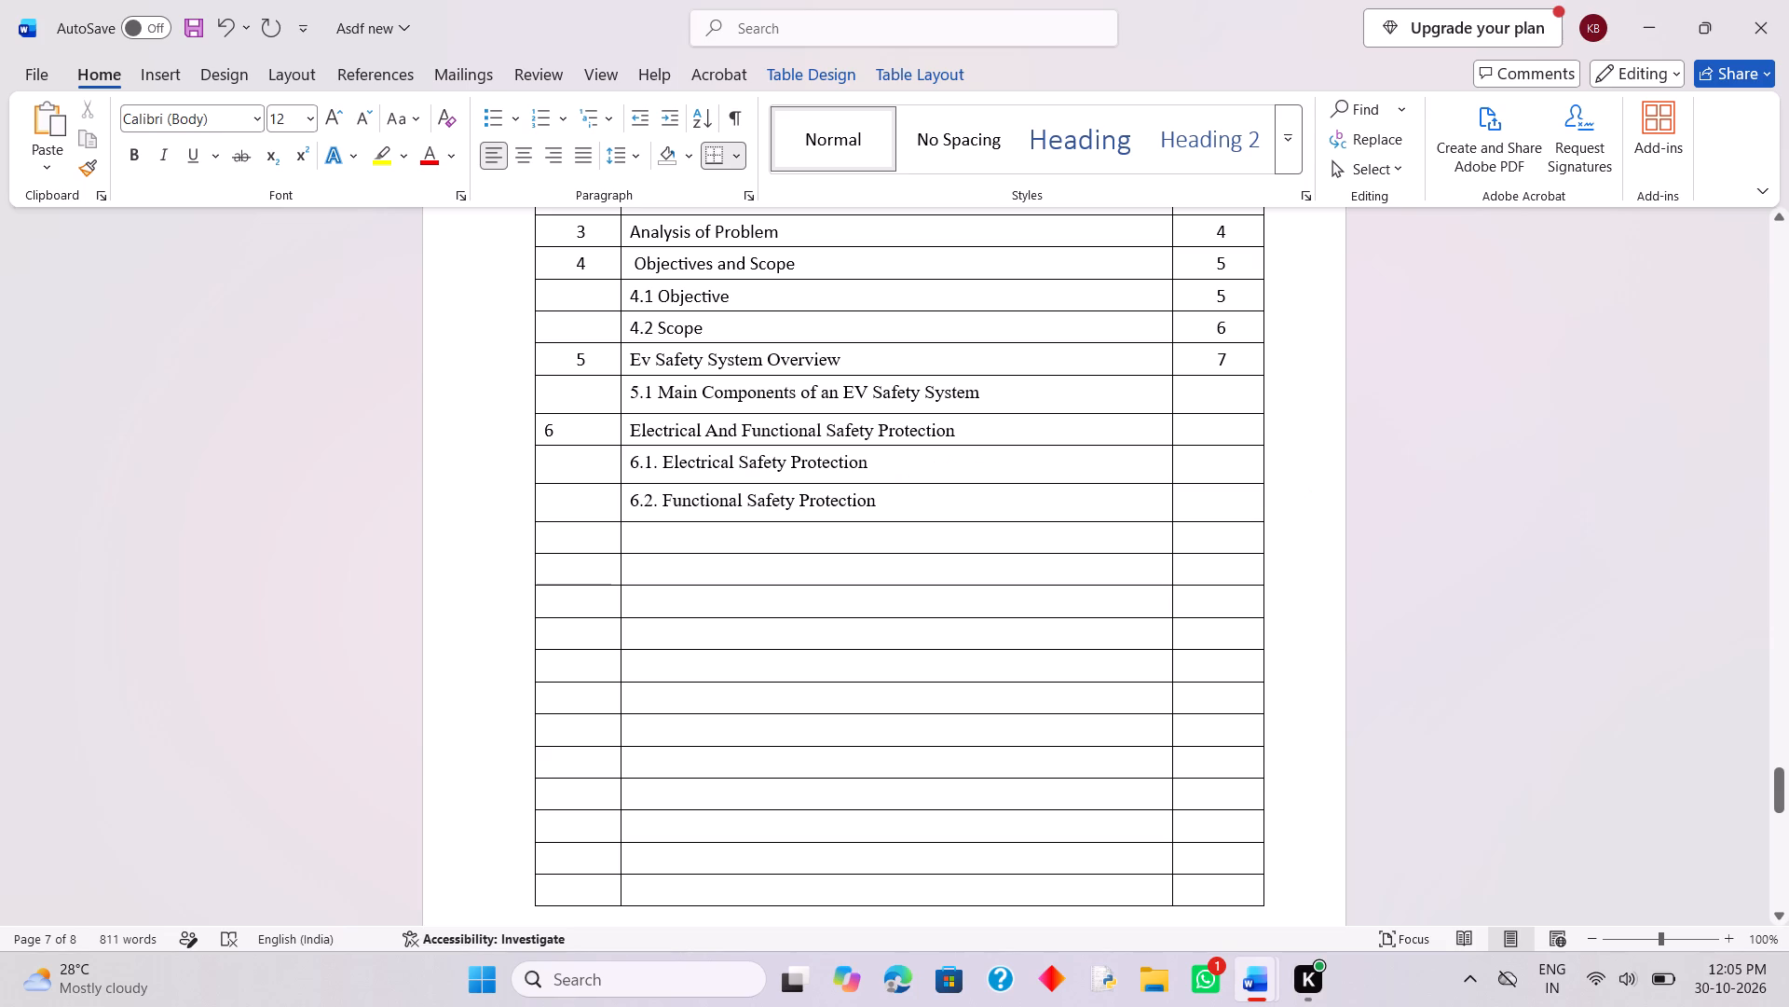
{"action": "left_click", "coordinate": [769, 538]}
{"action": "left_click", "coordinate": [919, 899]}
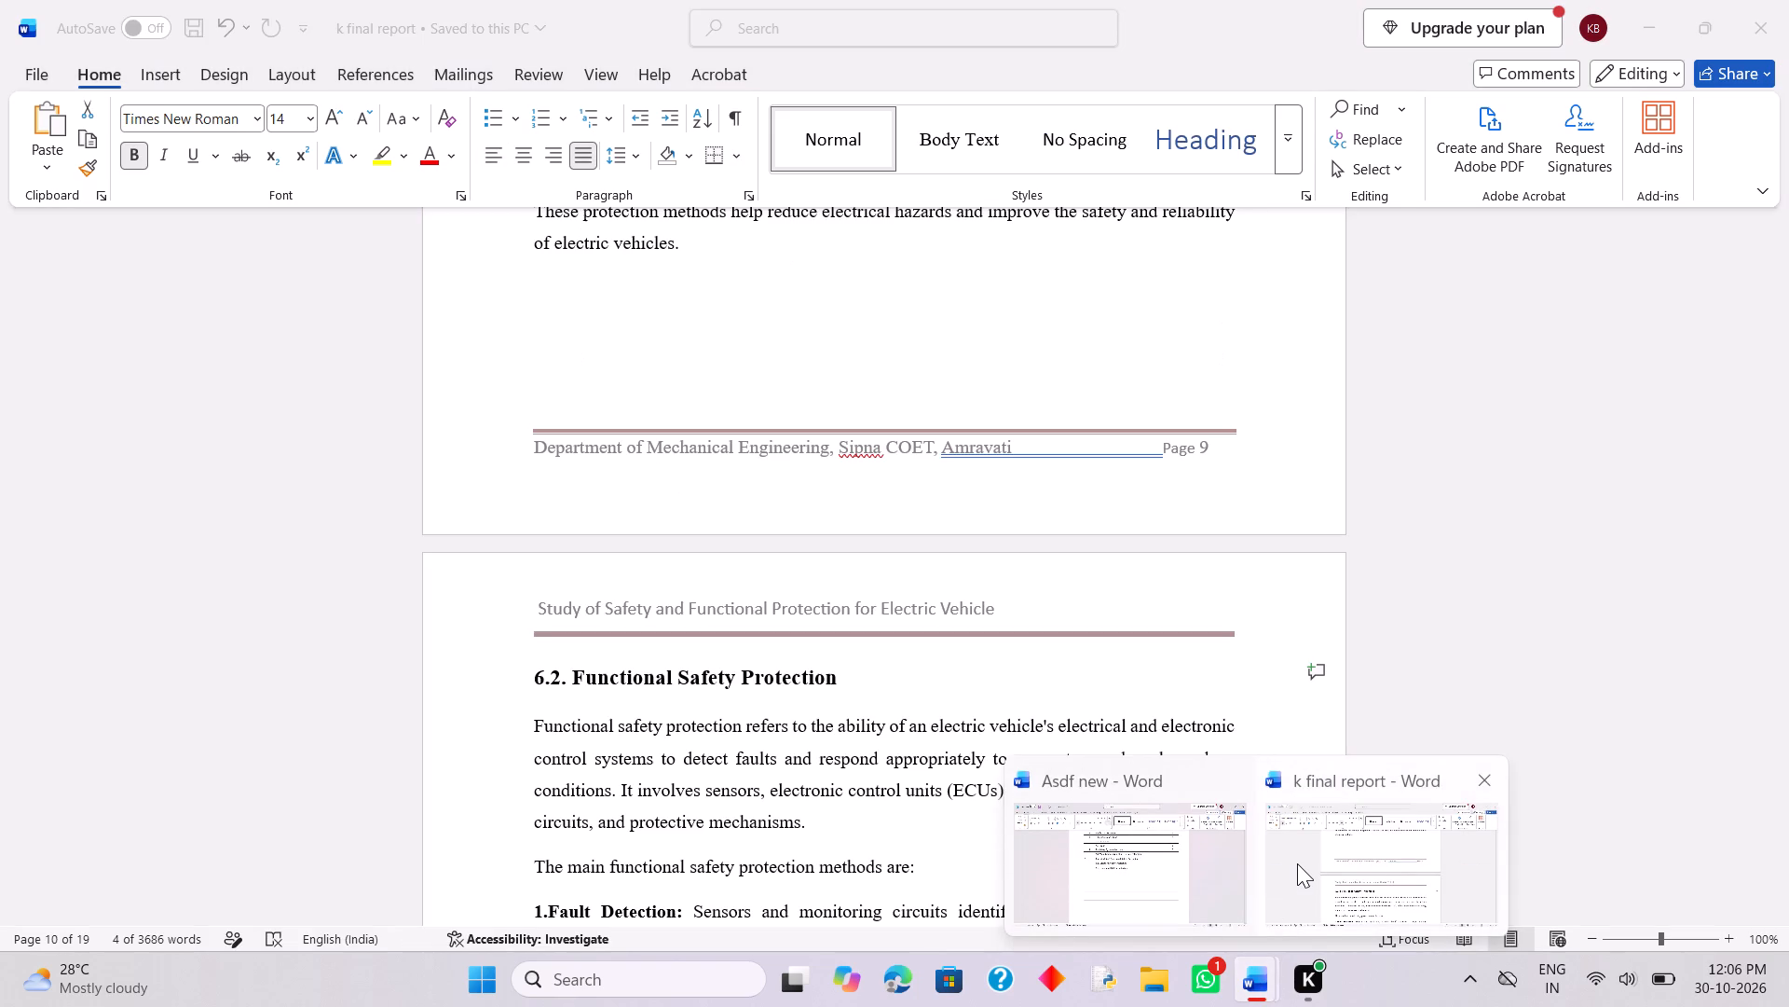
Copy the heading "7. Advanced protection techniques and Fault Response" from k final report into Asdf new's Contents row below 6.2.
{"action": "left_click", "coordinate": [1297, 864]}
{"action": "left_click", "coordinate": [1068, 763]}
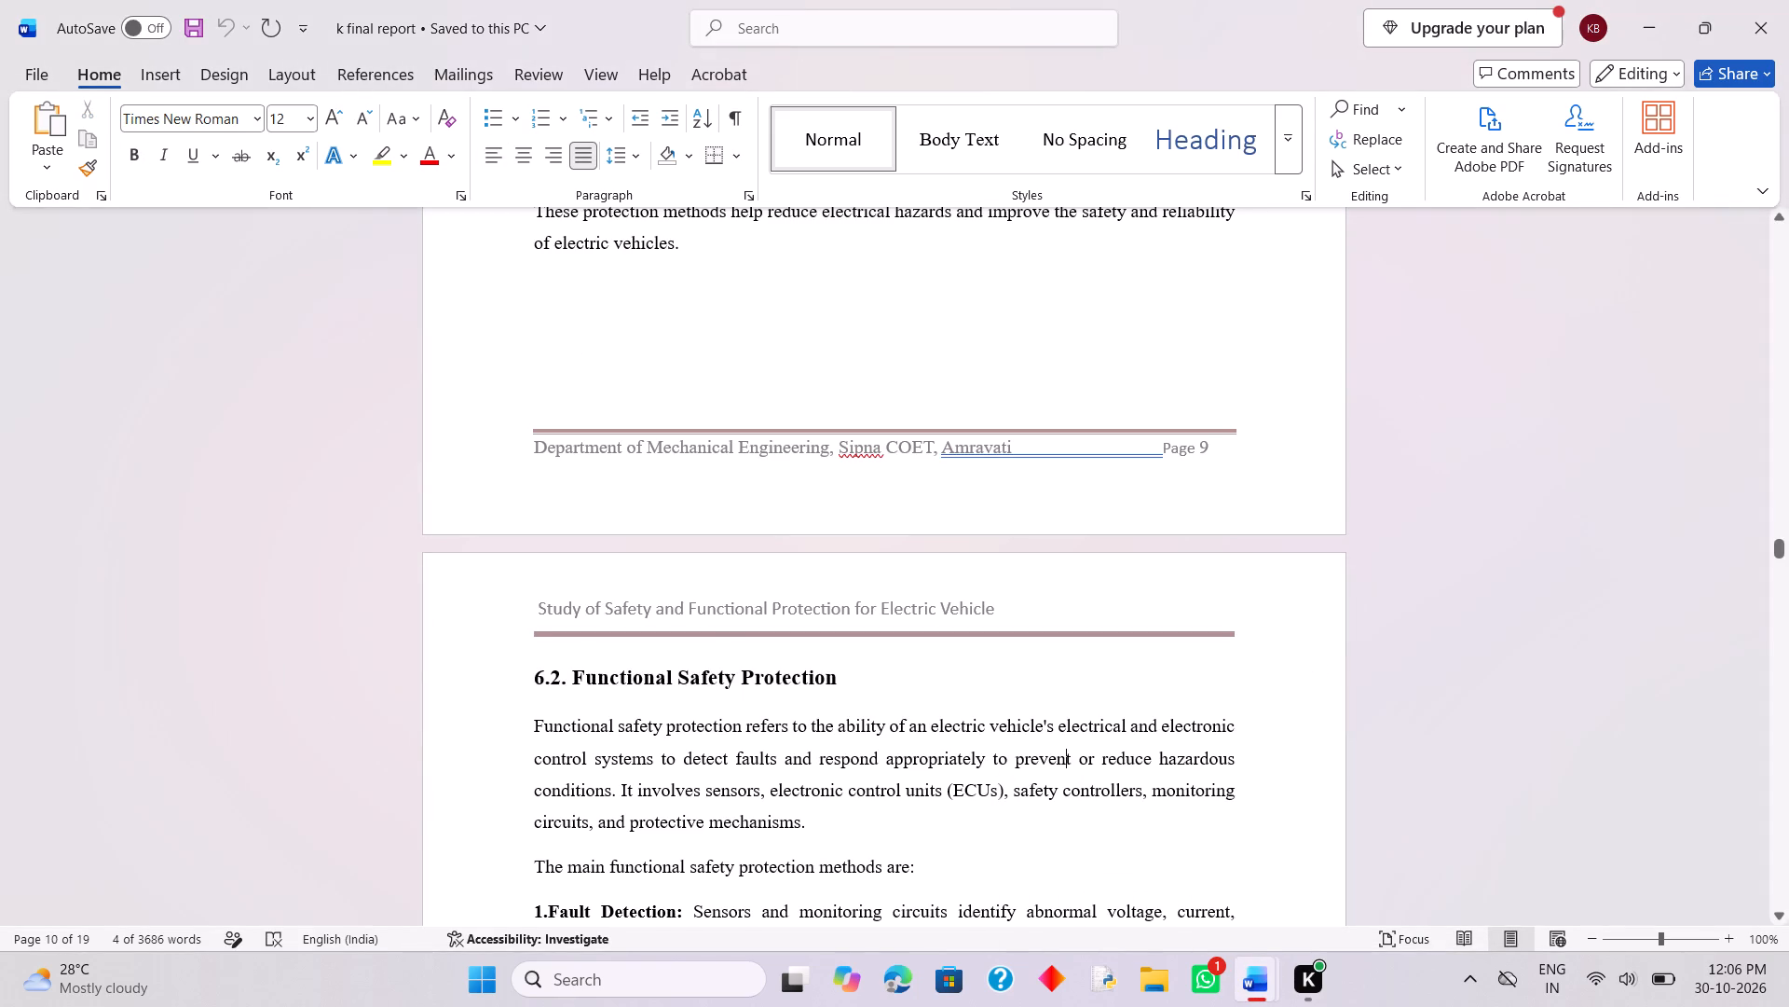
{"action": "scroll", "coordinate": [1068, 763], "scroll_direction": "down", "scroll_amount": 1}
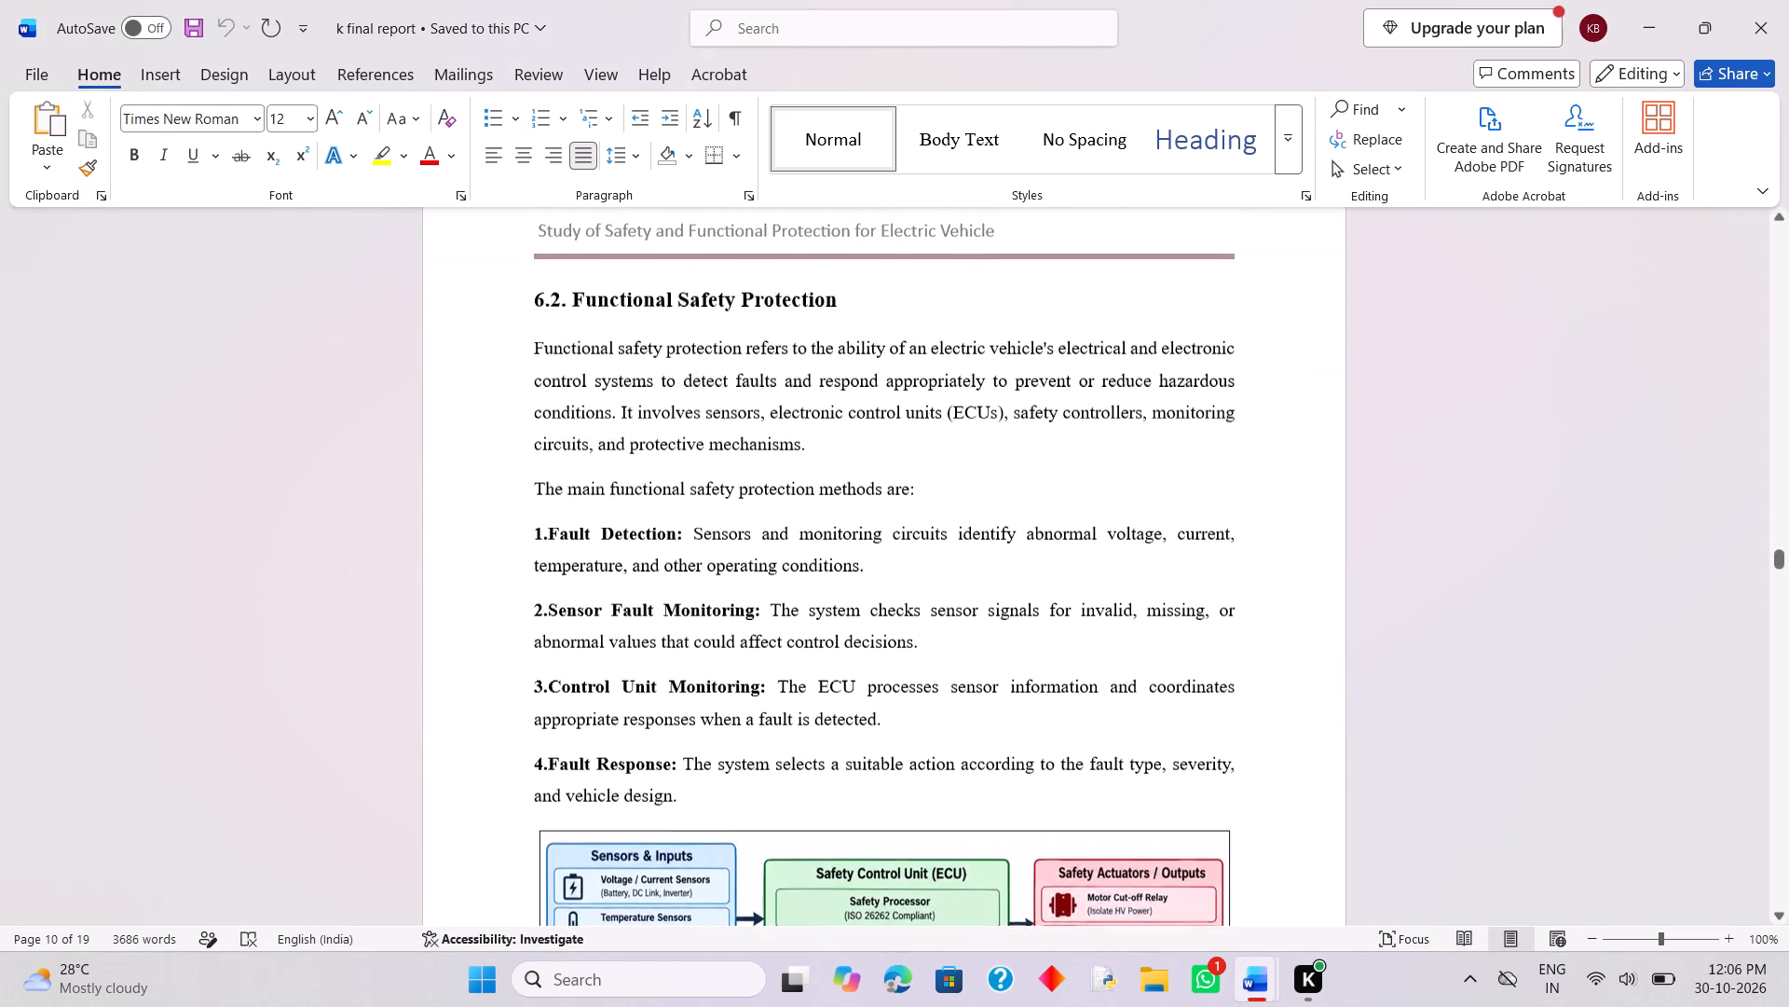
{"action": "scroll", "coordinate": [1068, 763], "scroll_direction": "down", "scroll_amount": 1}
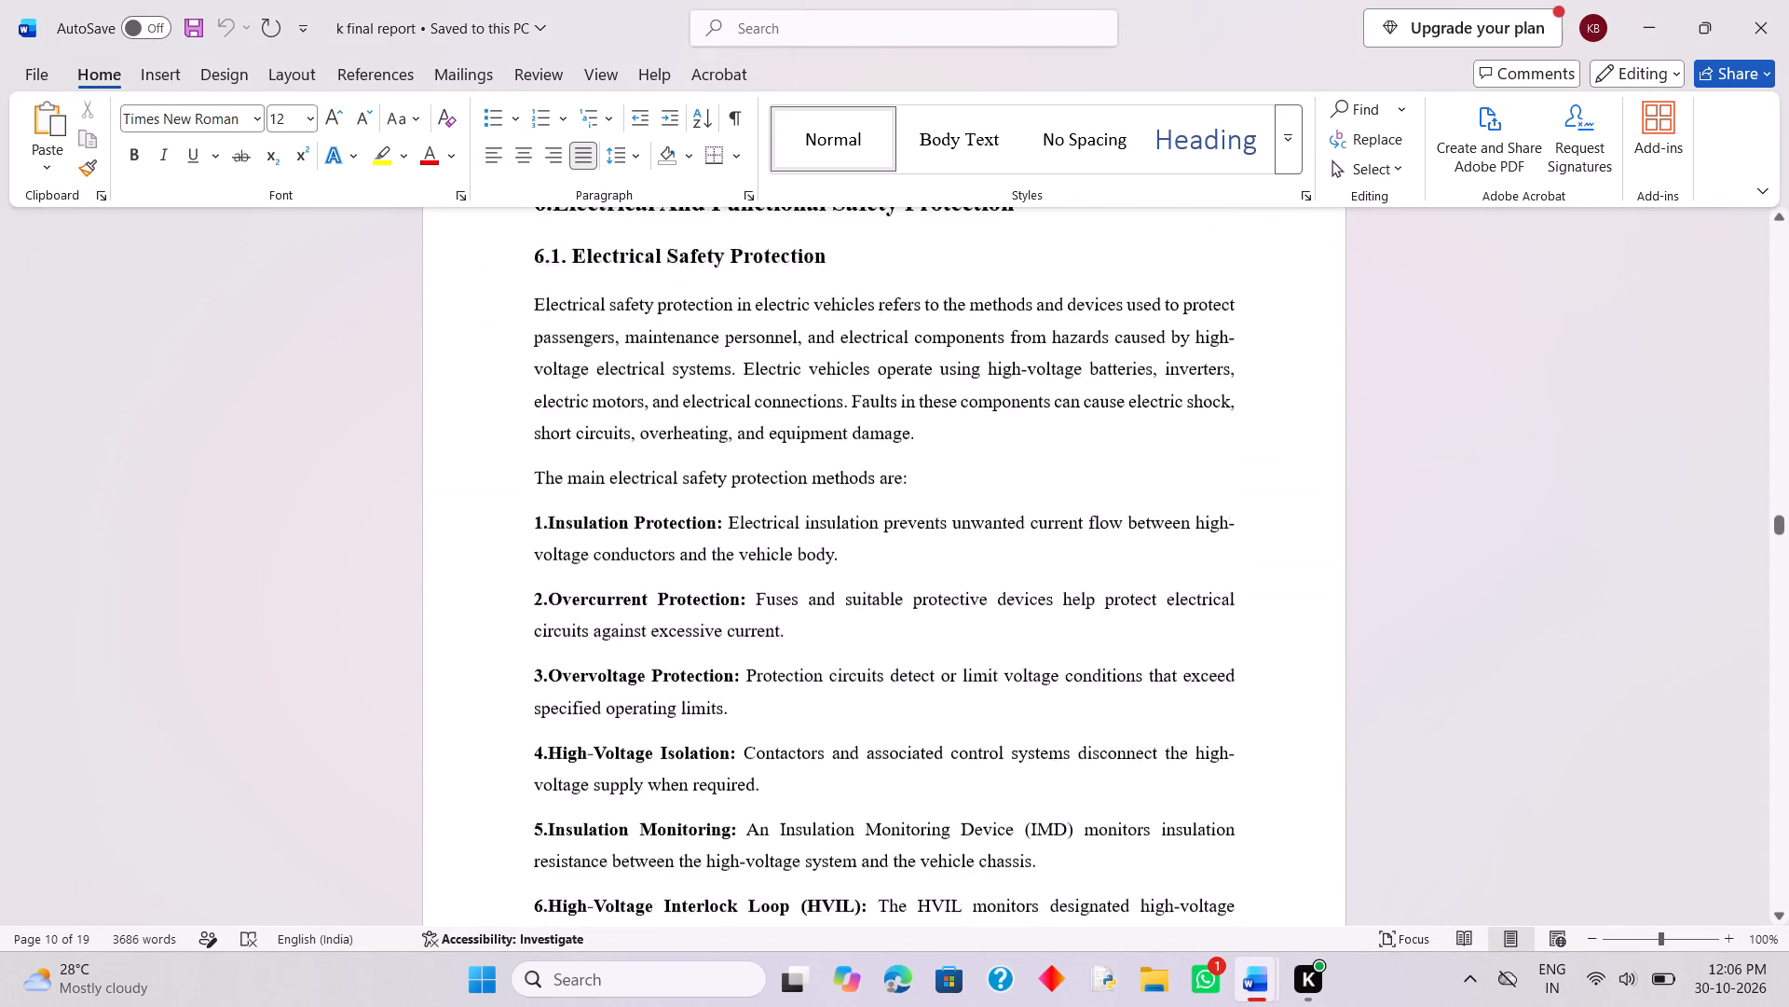
{"action": "scroll", "coordinate": [1068, 763], "scroll_direction": "down", "scroll_amount": 1}
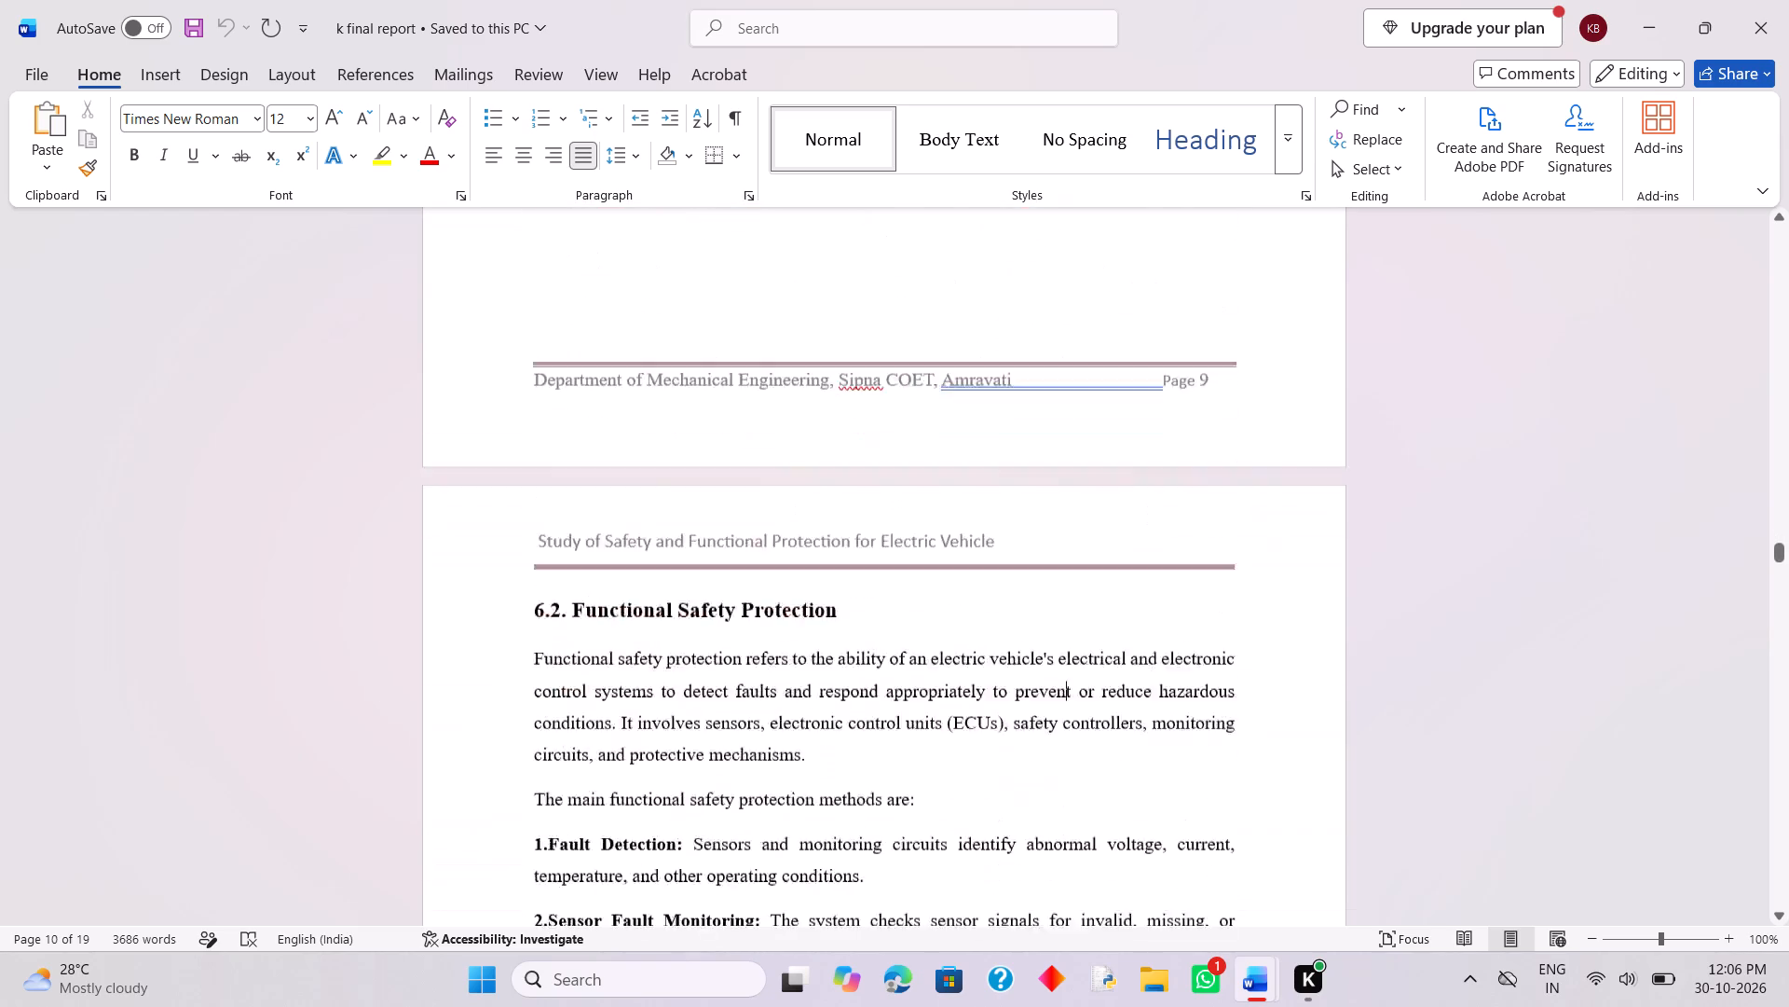
{"action": "scroll", "coordinate": [1068, 763], "scroll_direction": "down", "scroll_amount": 1}
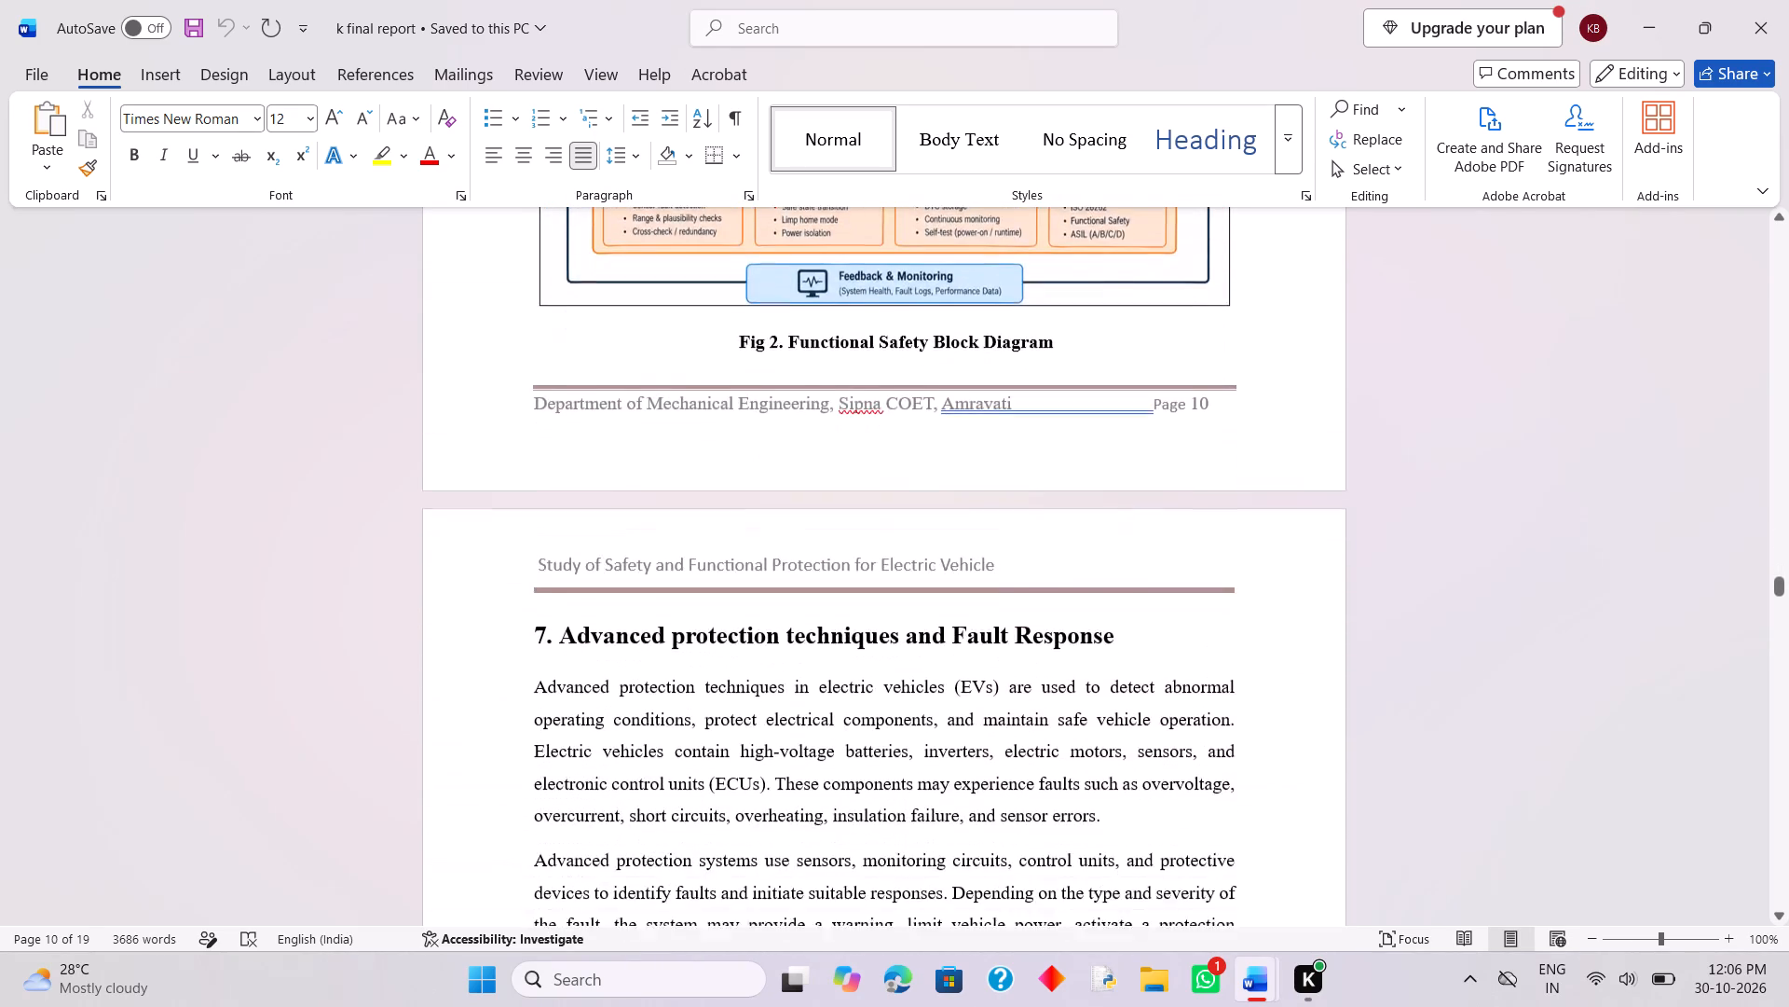
{"action": "scroll", "coordinate": [1068, 763], "scroll_direction": "down", "scroll_amount": 1}
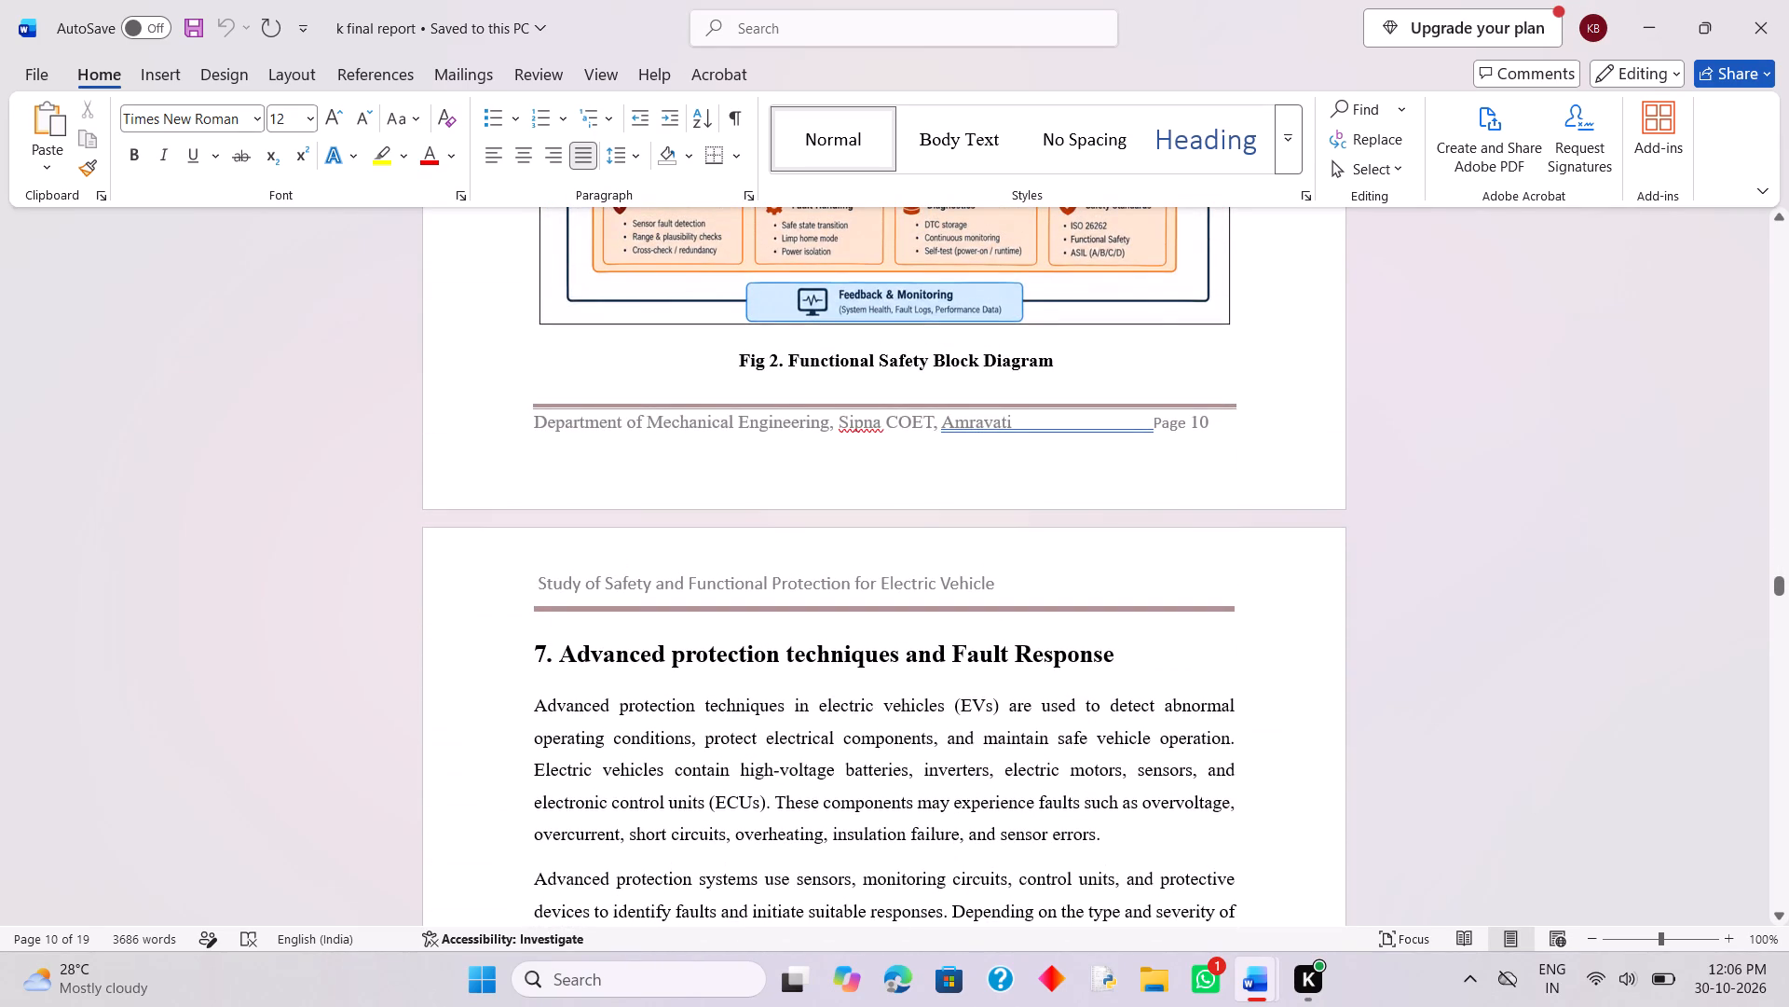
{"action": "left_click_drag", "start_coordinate": [1125, 653], "coordinate": [509, 646]}
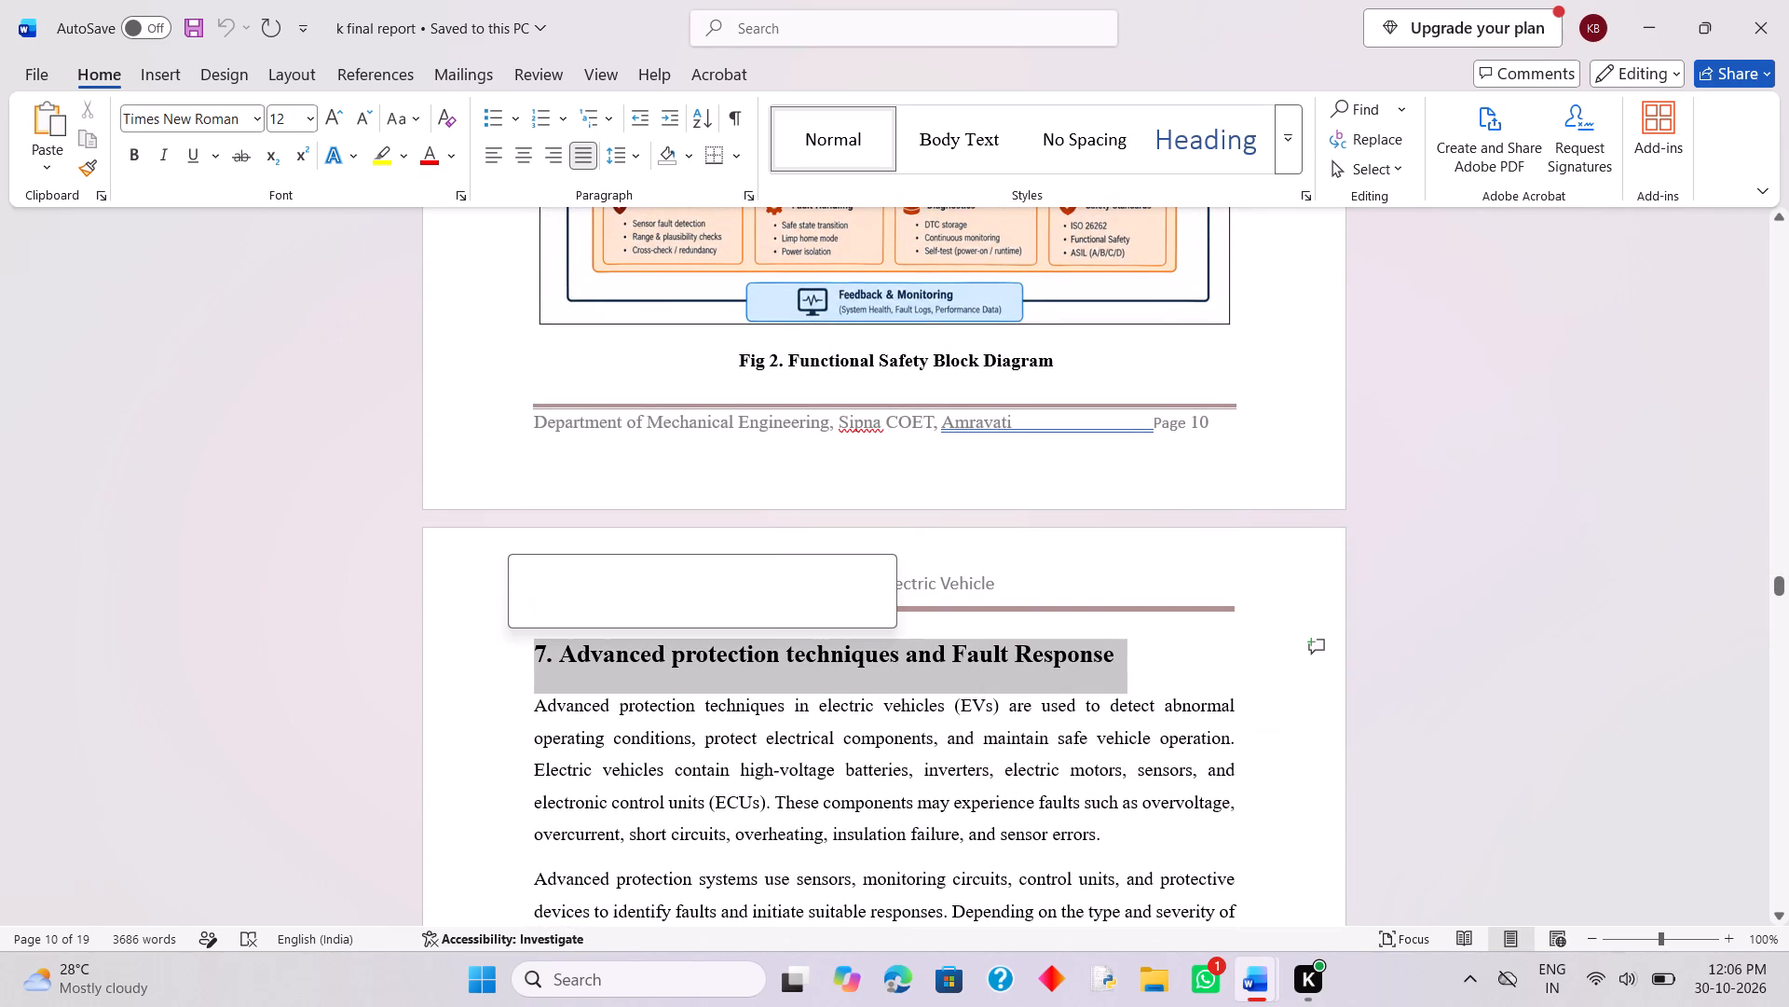
{"action": "key", "text": "ctrl+c"}
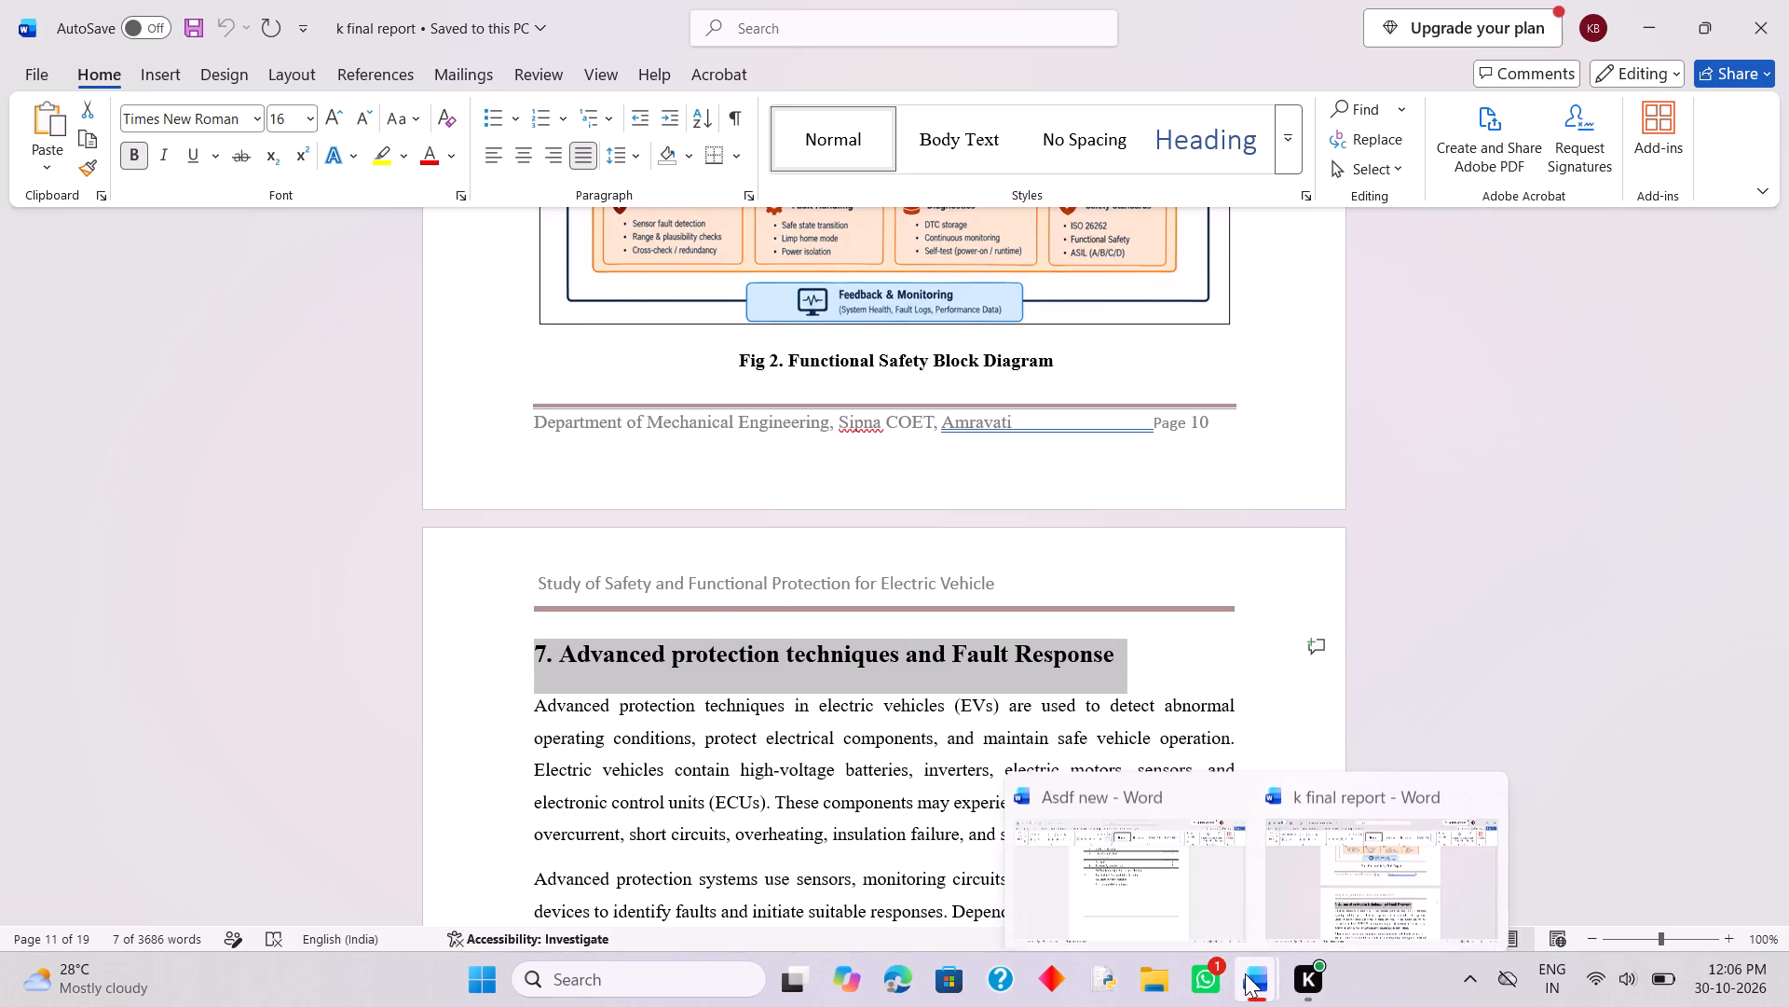
{"action": "left_click", "coordinate": [1140, 905]}
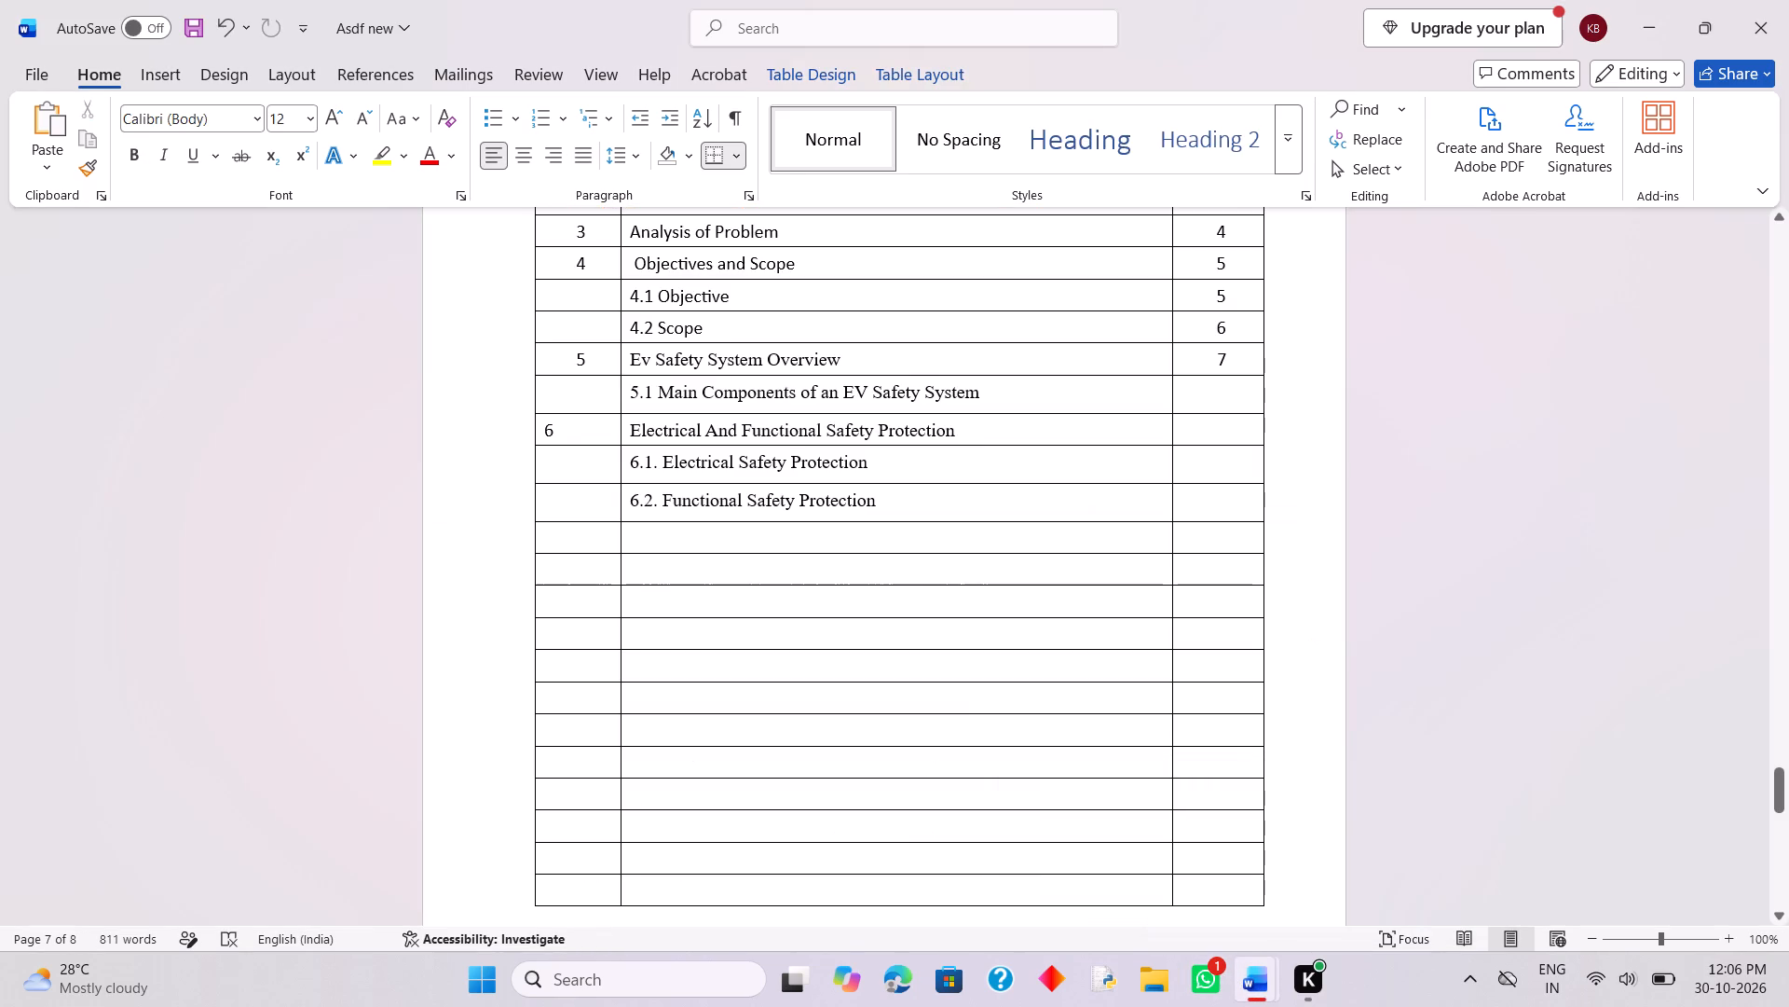
{"action": "left_click", "coordinate": [632, 534]}
{"action": "key", "text": "ctrl+v"}
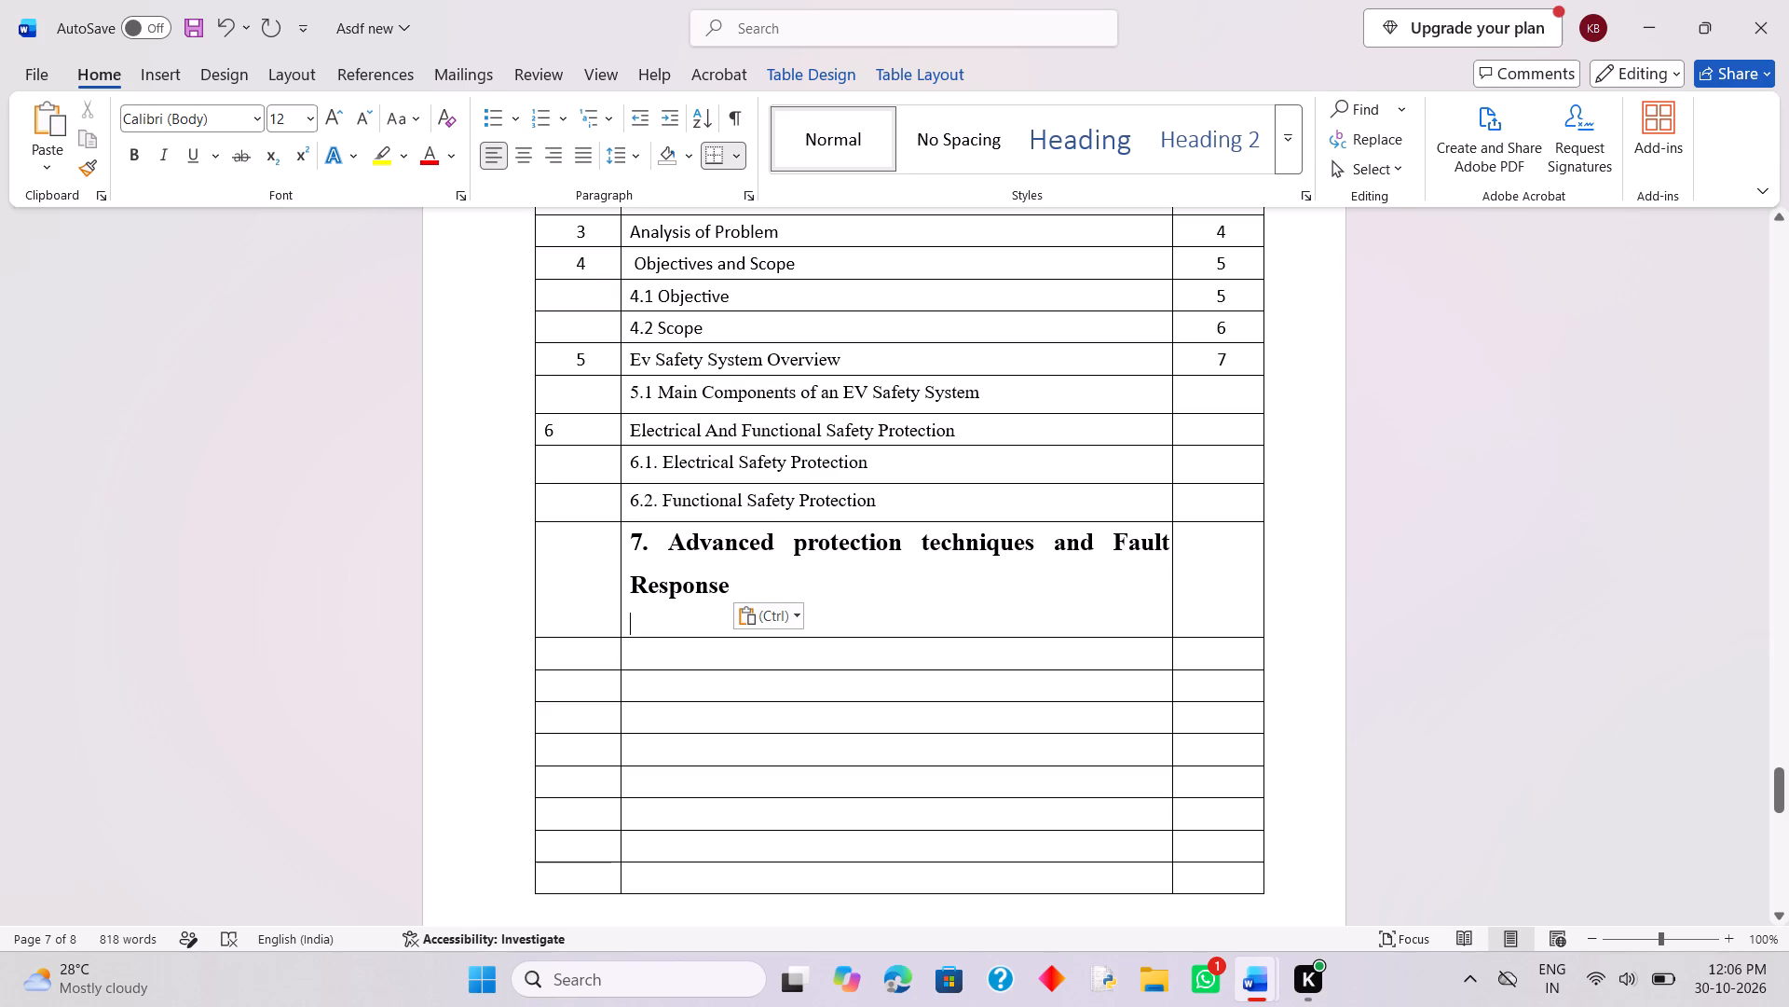
Remove the bold from the Advanced protection techniques and Fault Response entry in the Contents table and set it to 12 pt.
{"action": "left_click_drag", "start_coordinate": [628, 538], "coordinate": [637, 539]}
{"action": "left_click", "coordinate": [652, 494]}
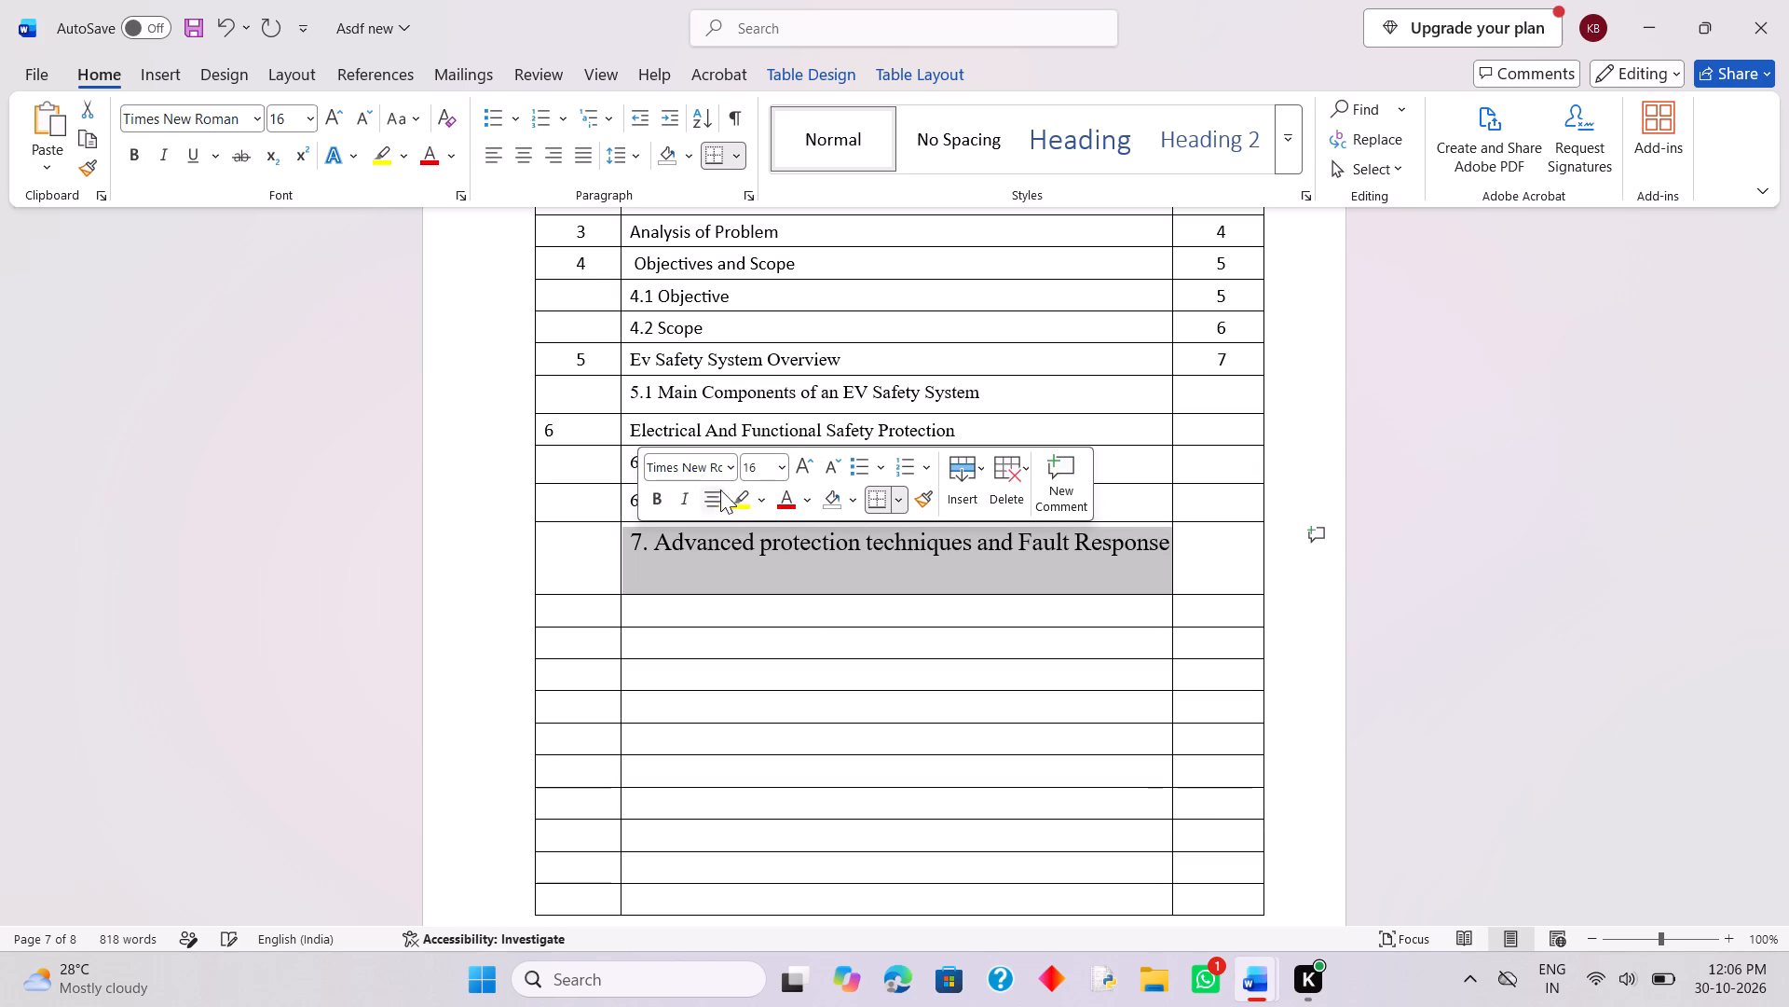
{"action": "left_click", "coordinate": [781, 462]}
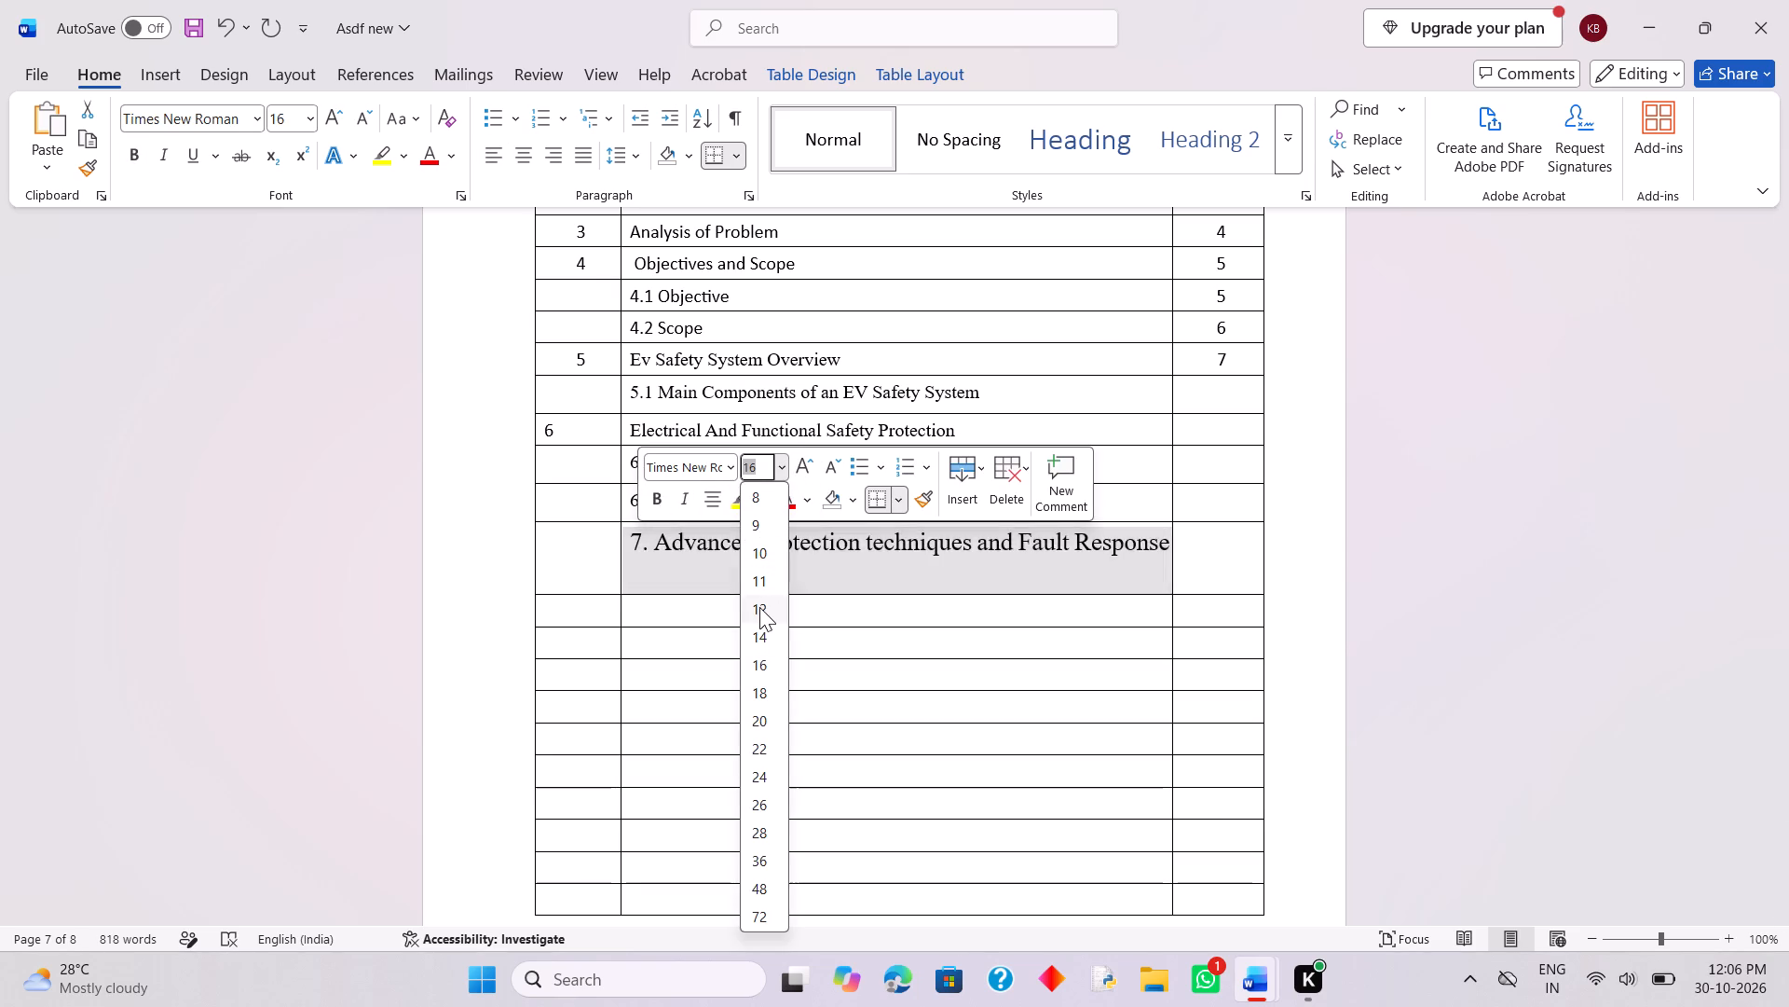
{"action": "left_click", "coordinate": [760, 606]}
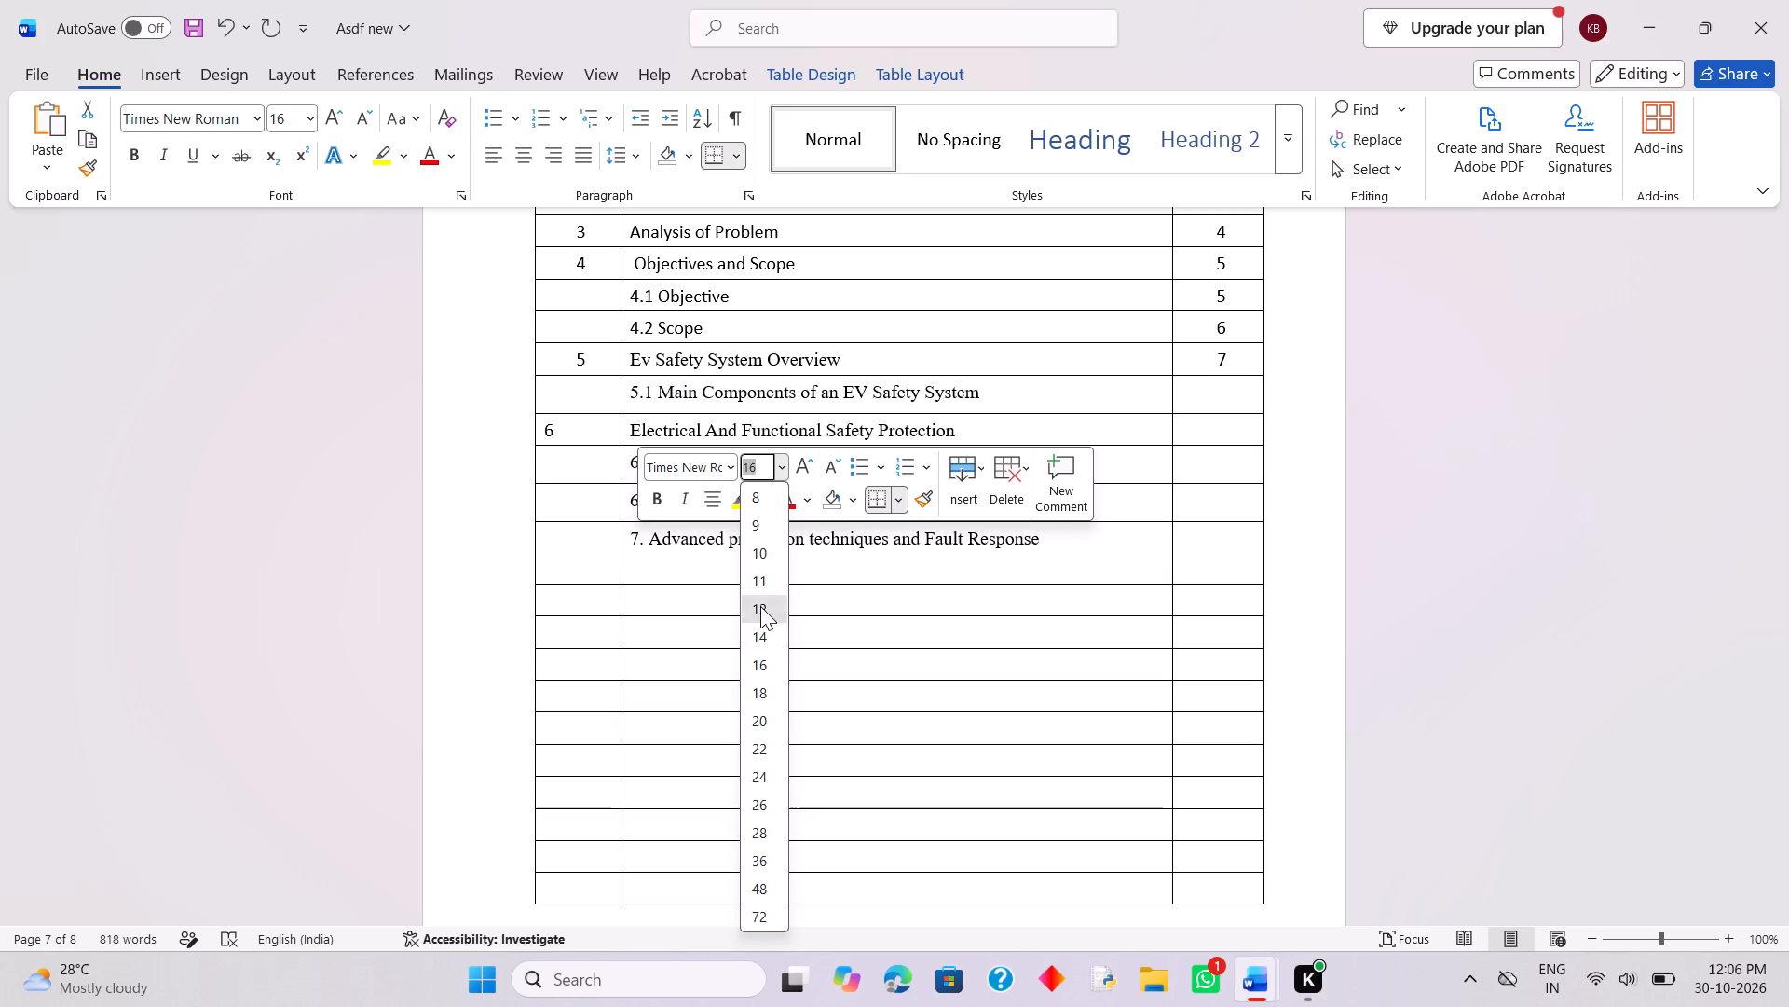
Delete the blank line after the Advanced protection techniques and Fault Response entry in the Contents table.
{"action": "left_click", "coordinate": [663, 549]}
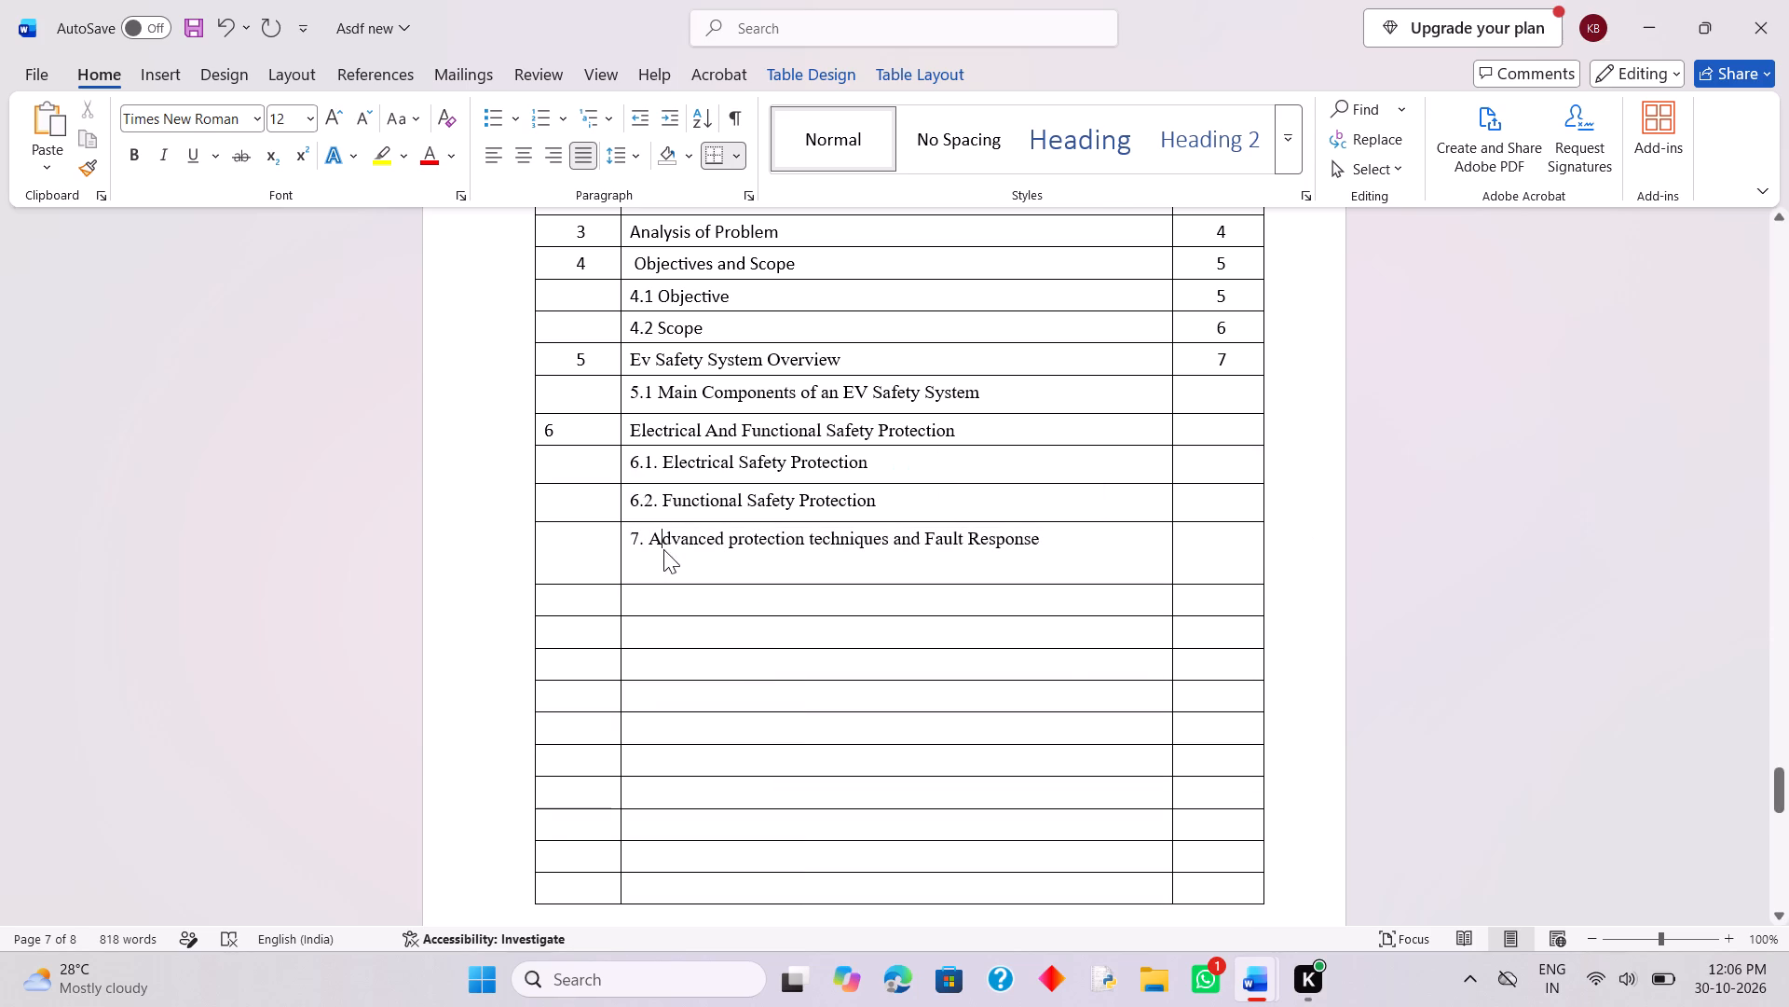
{"action": "left_click", "coordinate": [664, 575]}
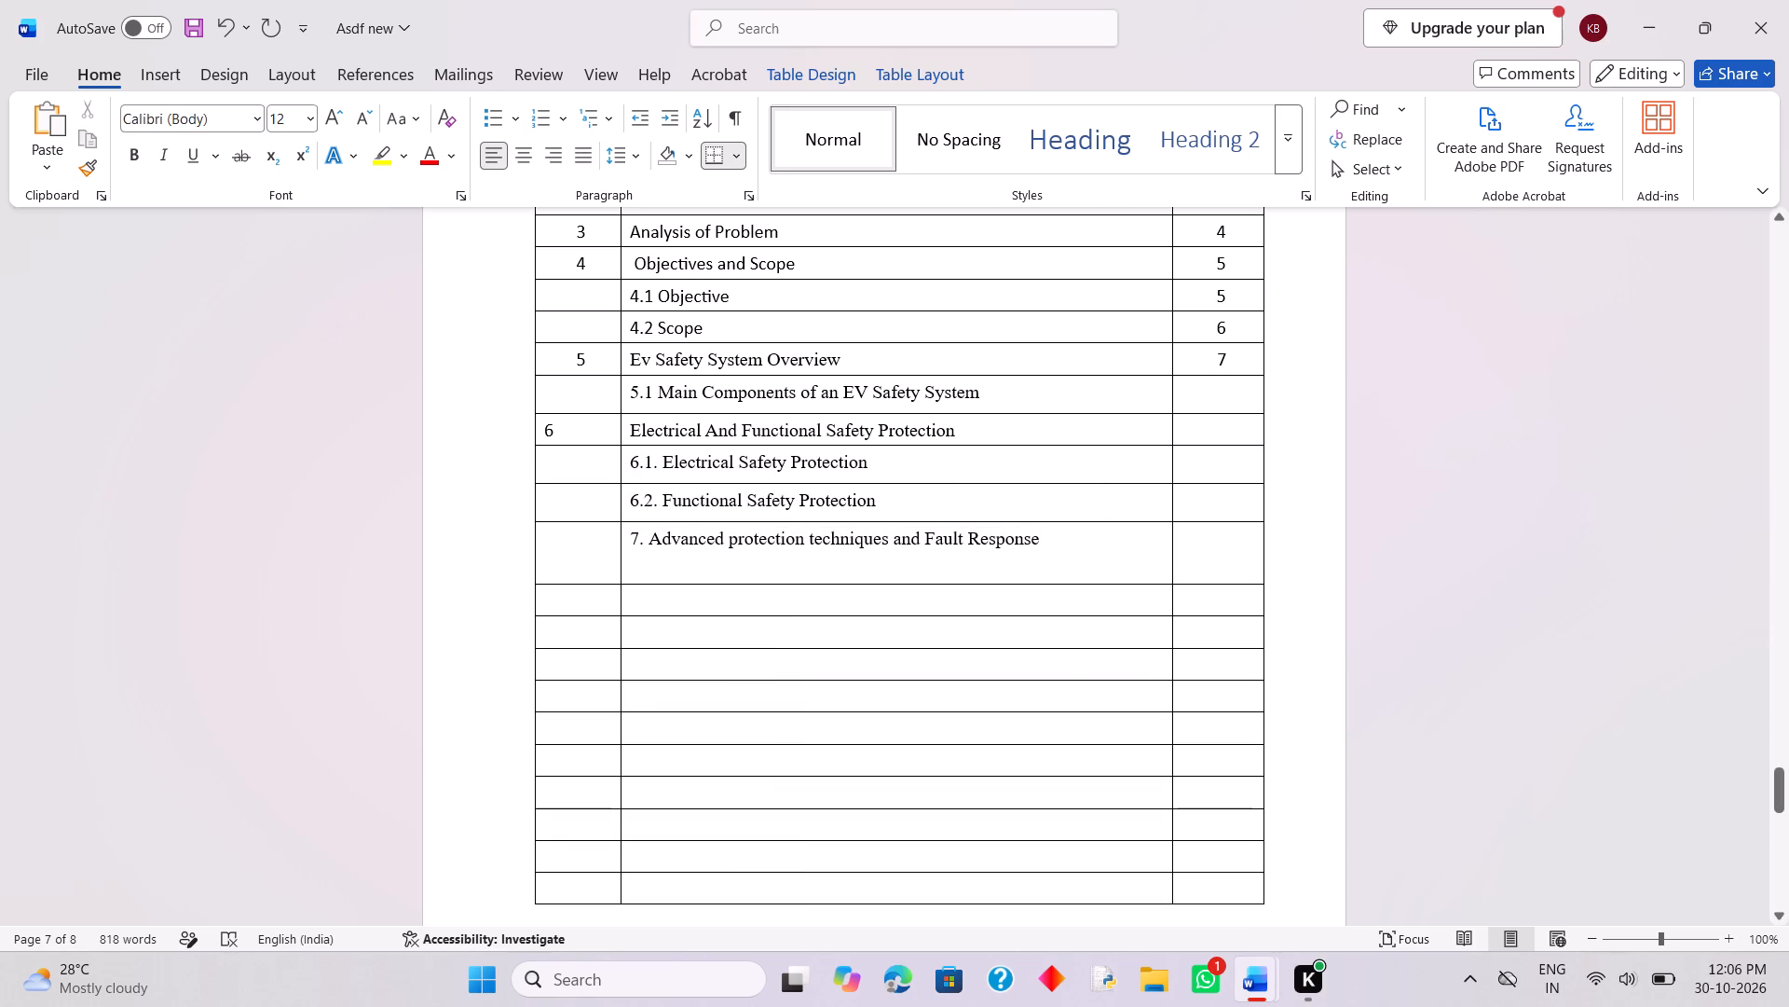
{"action": "key", "text": "BackSpace"}
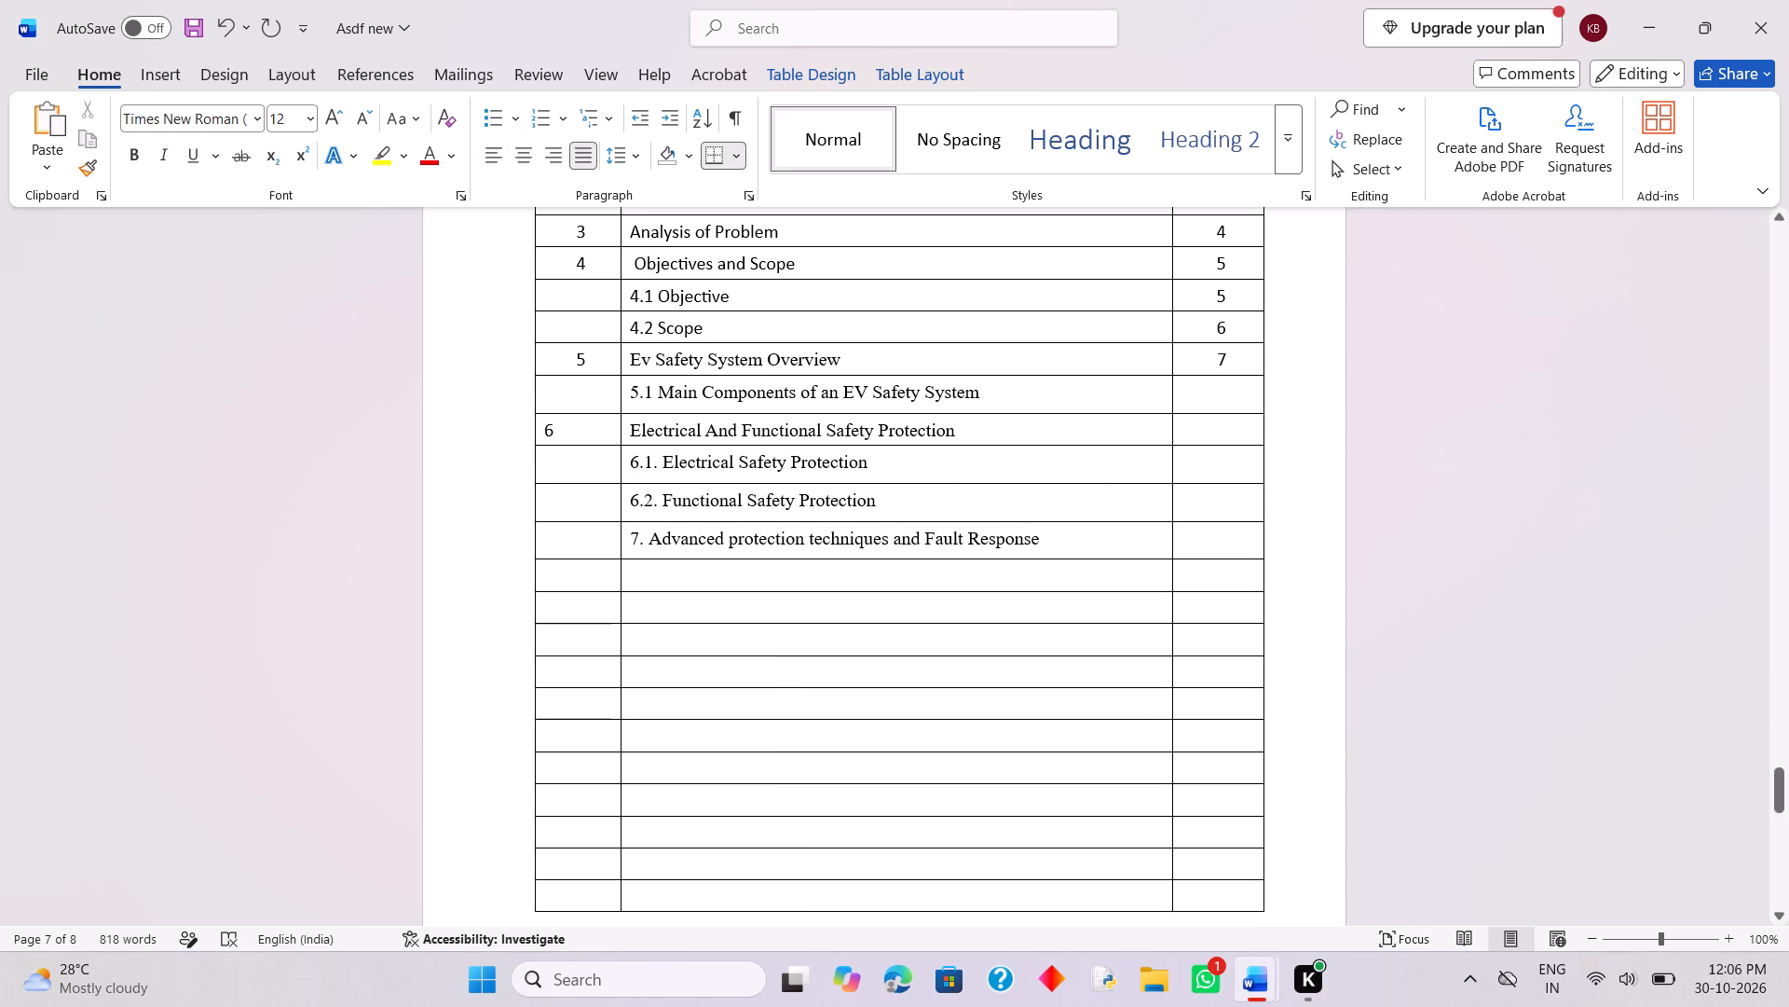
Move the chapter number 7 out of the Advanced protection techniques and Fault Response title into the row's number cell, left-aligned.
{"action": "left_click", "coordinate": [645, 536]}
{"action": "key", "text": "BackSpace"}
{"action": "key", "text": "BackSpace"}
{"action": "key", "text": "BackSpace"}
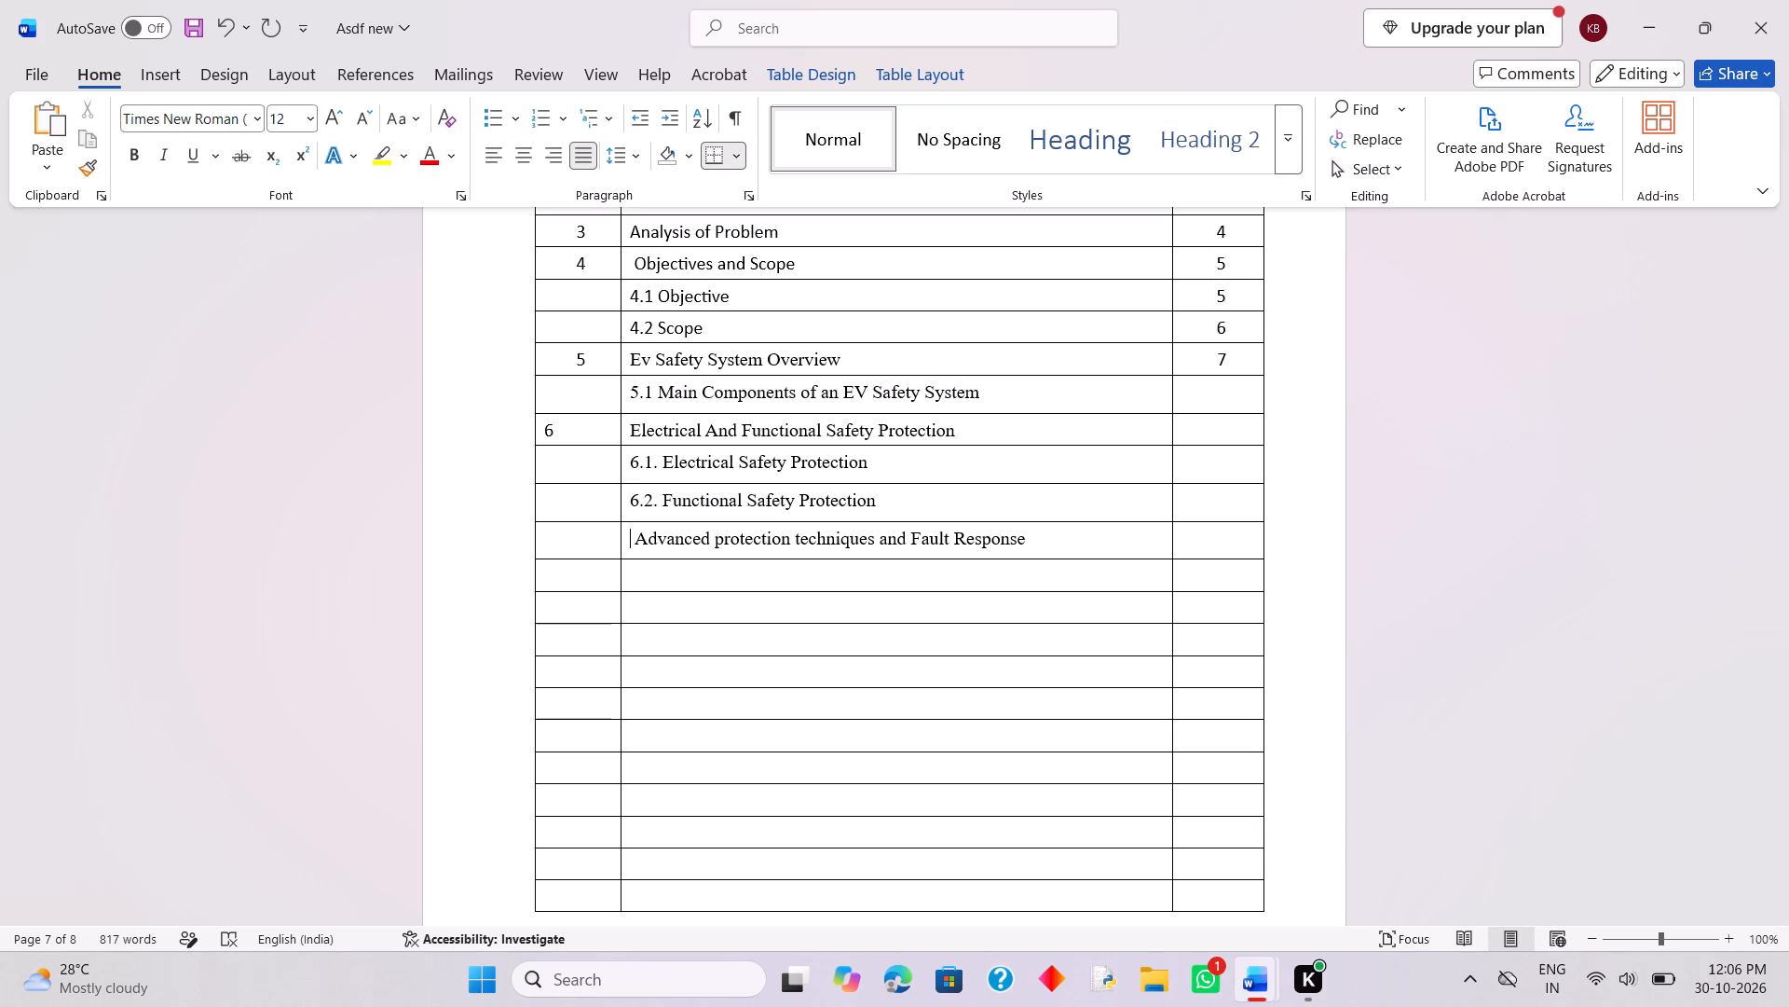
{"action": "key", "text": "Right"}
{"action": "key", "text": "BackSpace"}
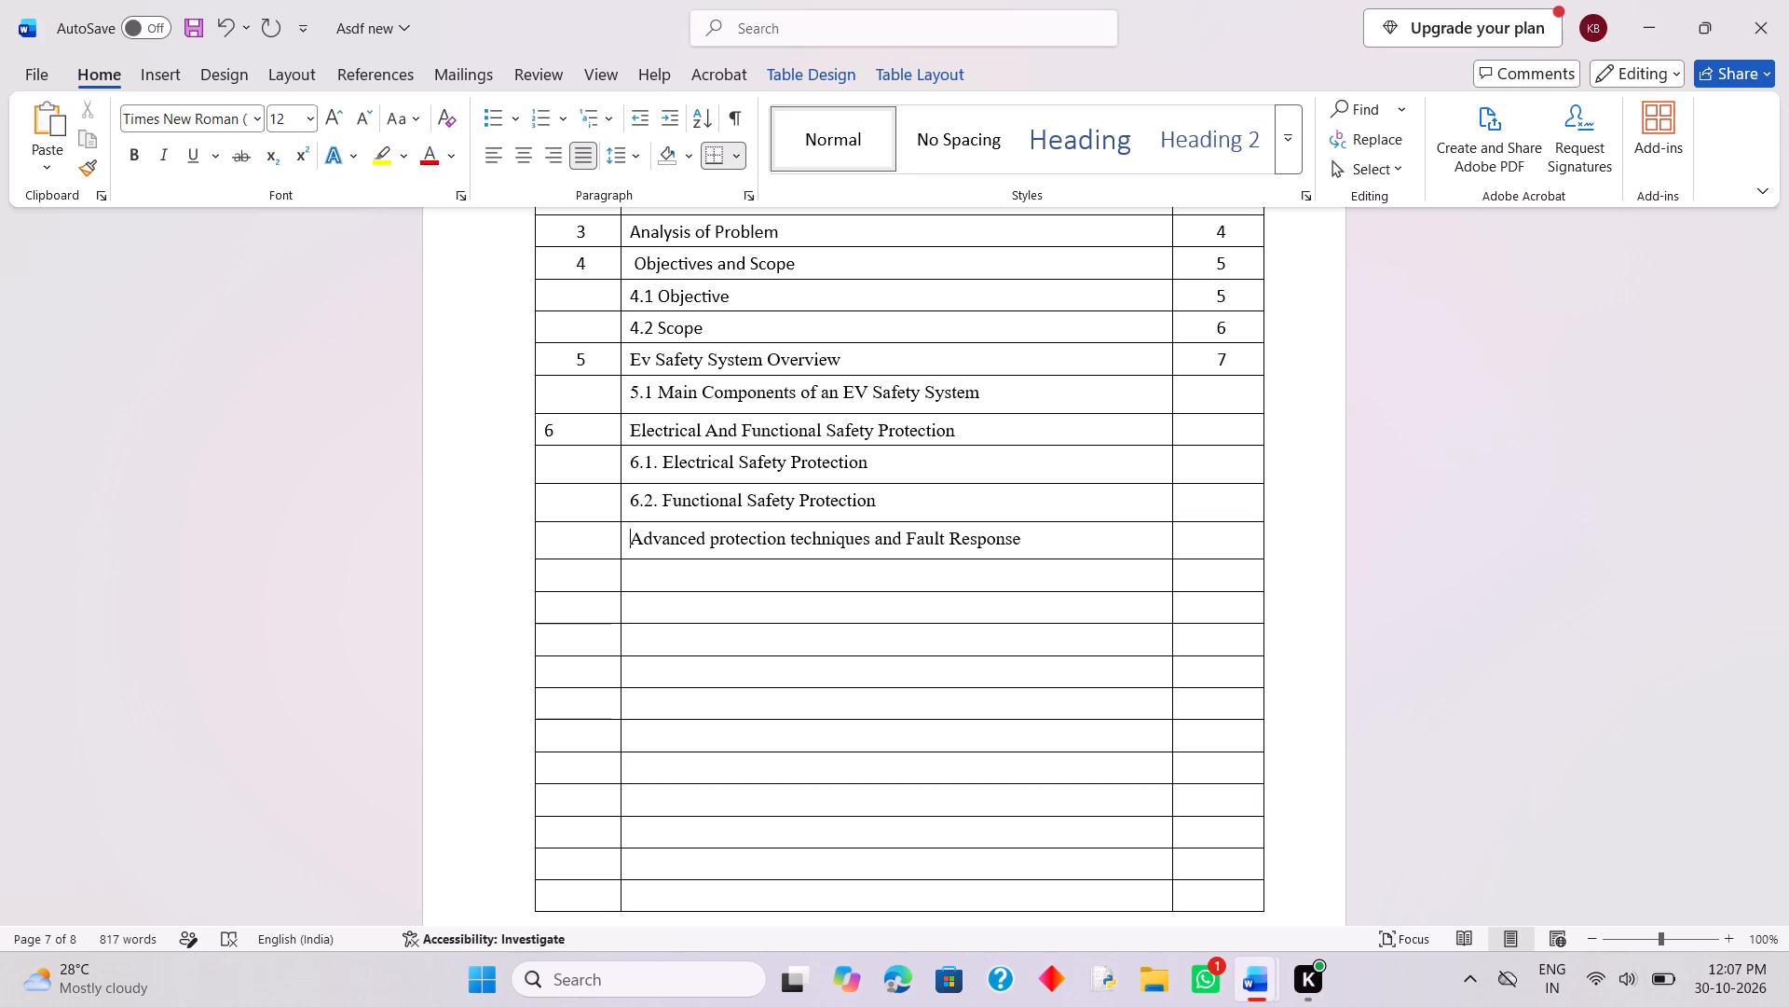
{"action": "left_click", "coordinate": [566, 544]}
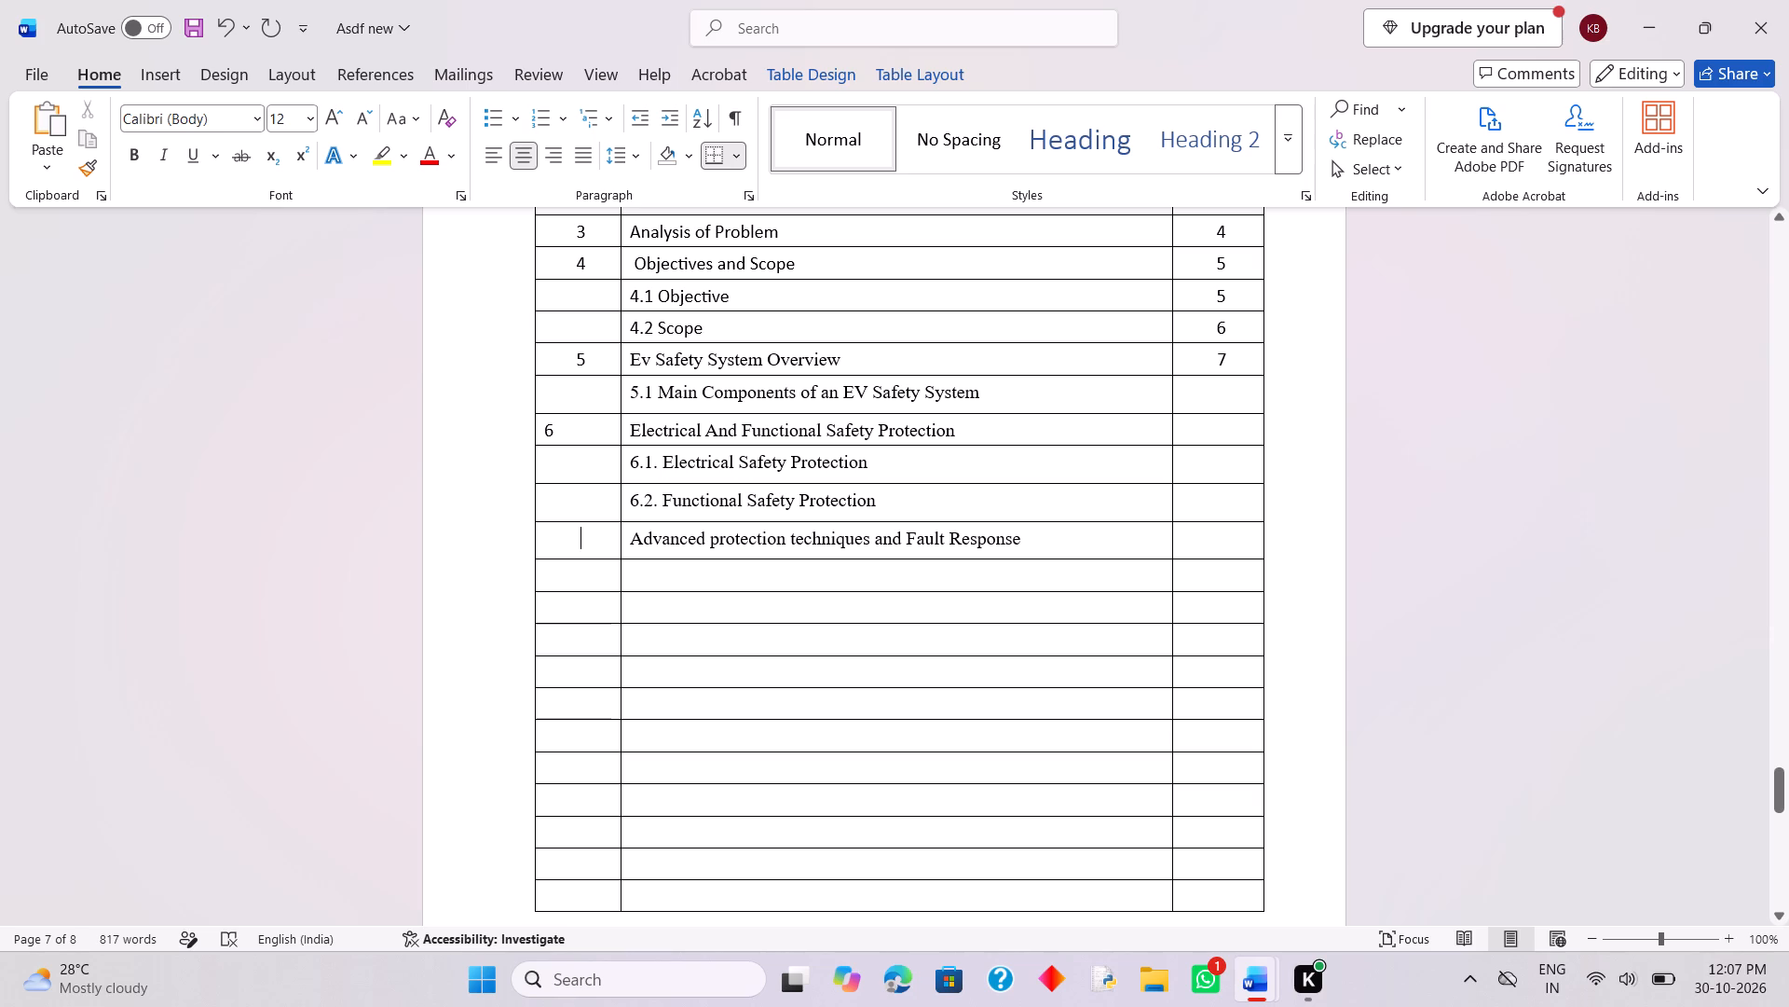
{"action": "key", "text": "BackSpace"}
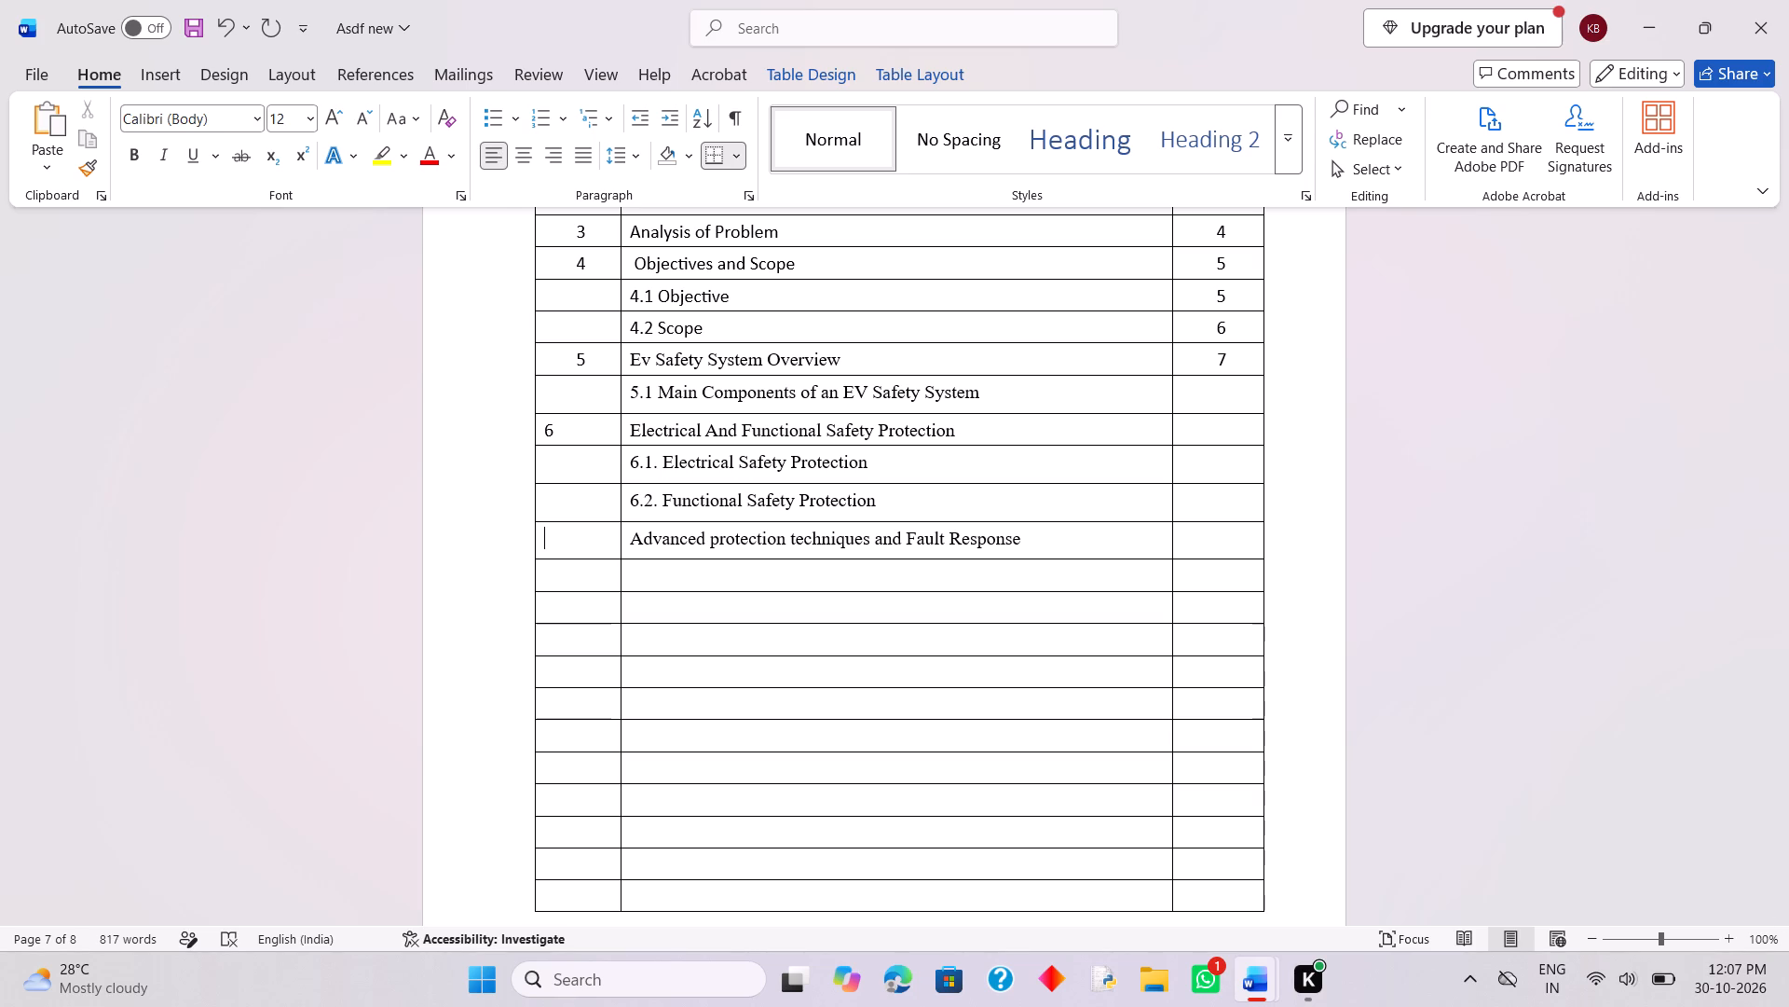
{"action": "key", "text": "7"}
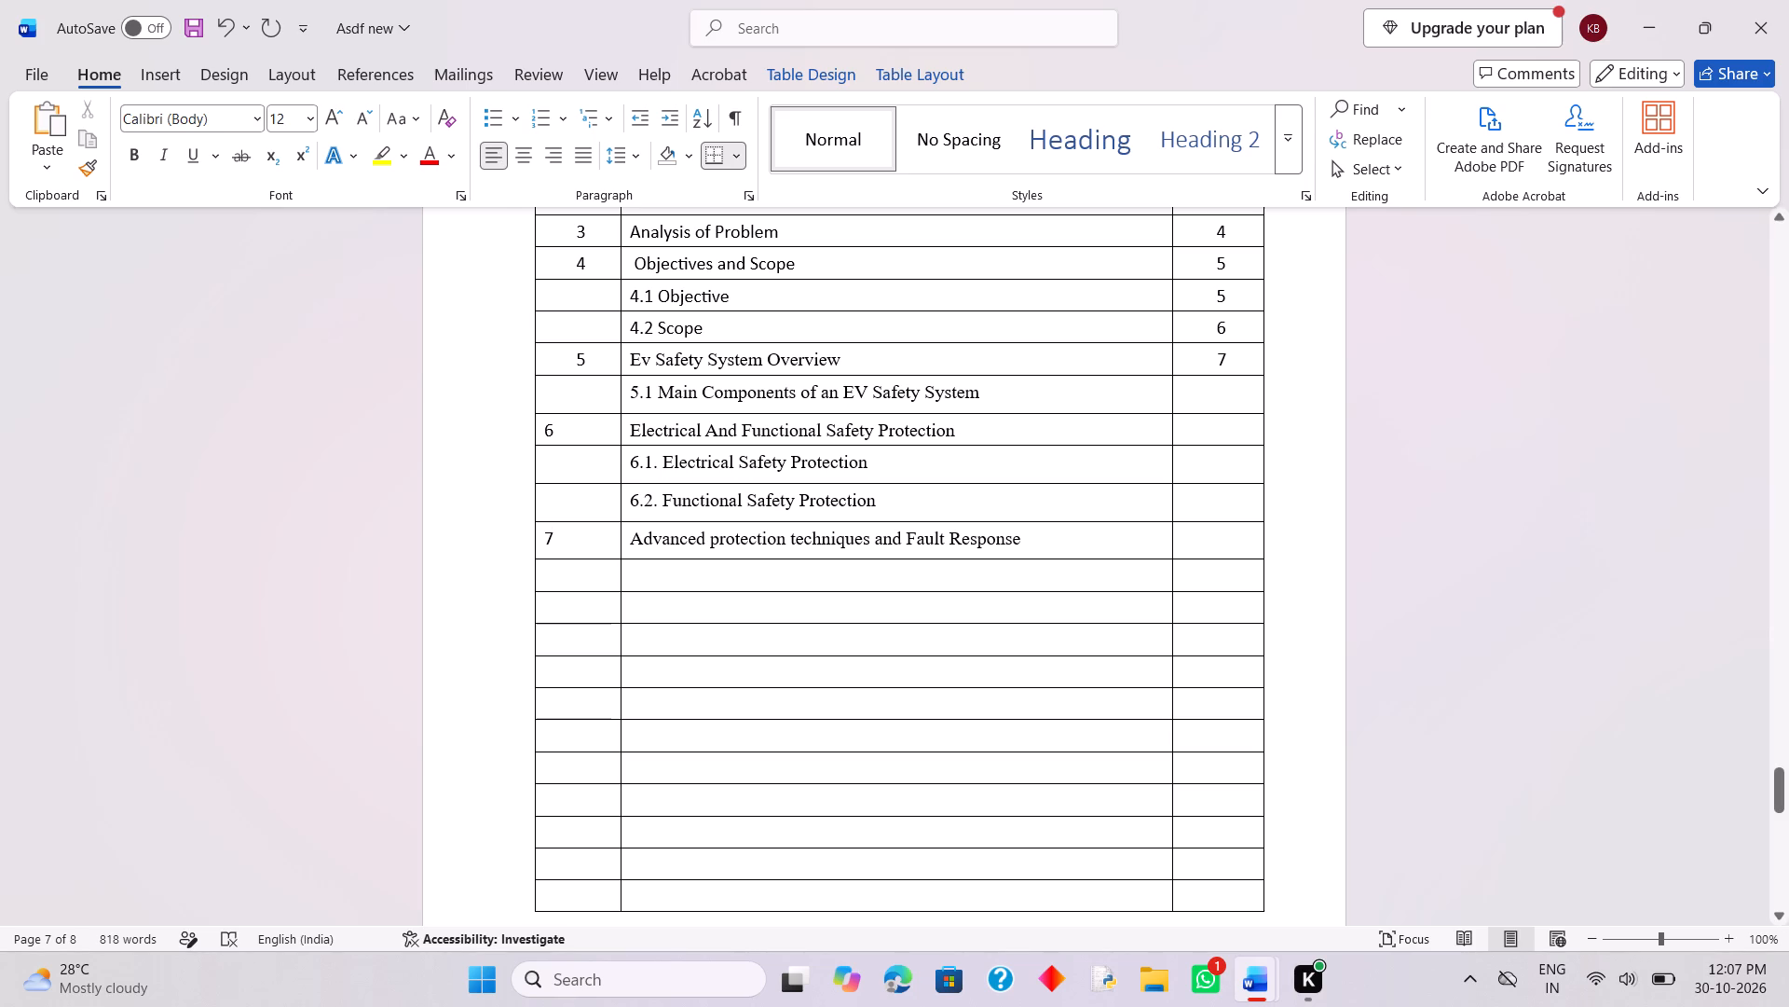
Find the first subheading of chapter 7 in k final report for the Contents row below chapter 7.
{"action": "left_click", "coordinate": [669, 580]}
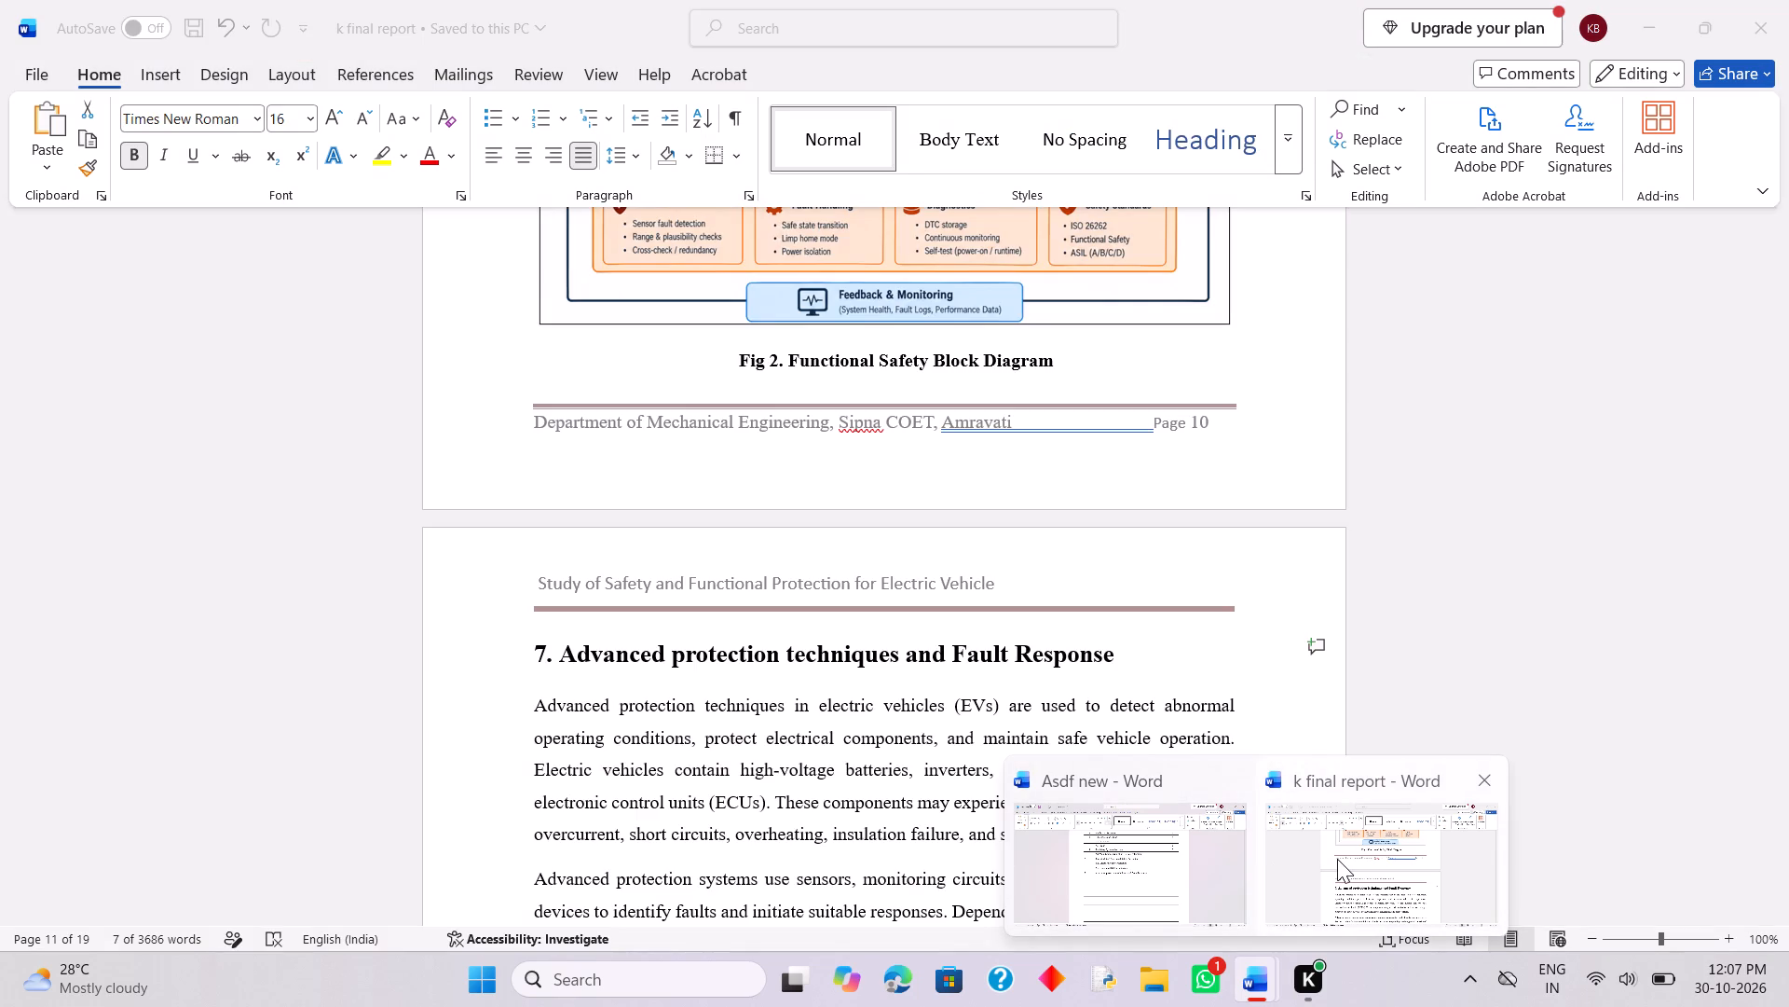
{"action": "left_click", "coordinate": [1337, 859]}
{"action": "left_click", "coordinate": [1175, 807]}
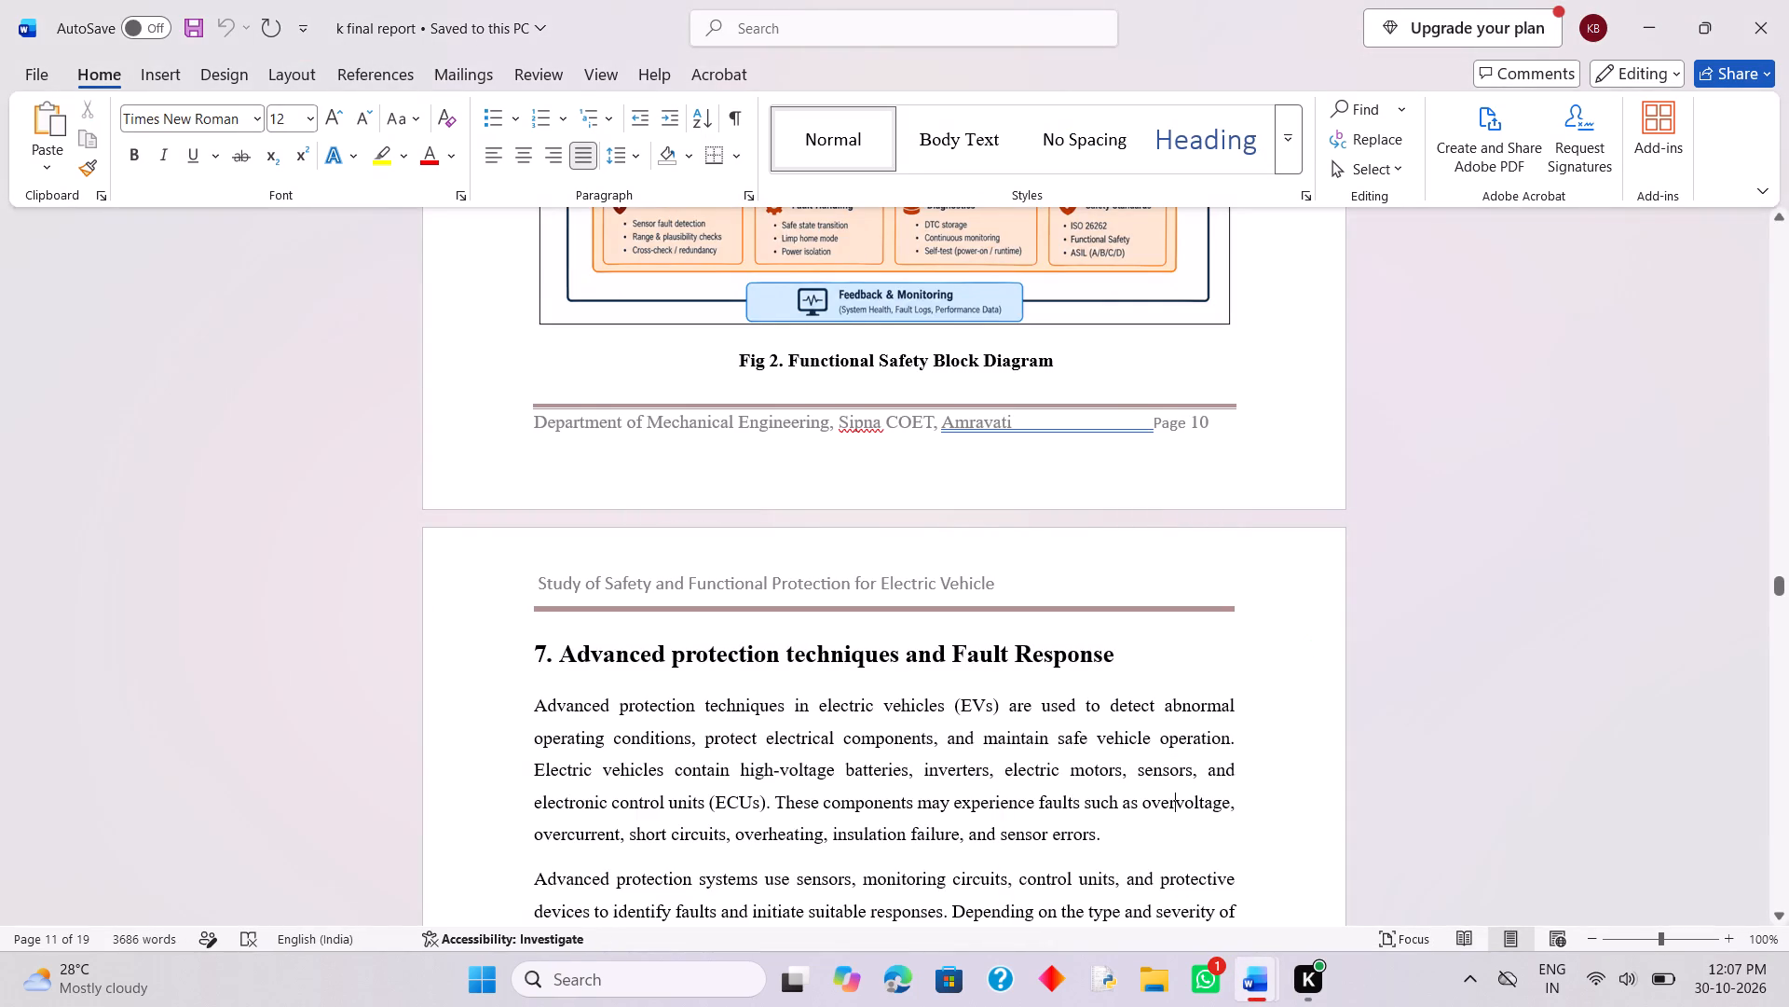
{"action": "scroll", "coordinate": [1175, 807], "scroll_direction": "down", "scroll_amount": 1}
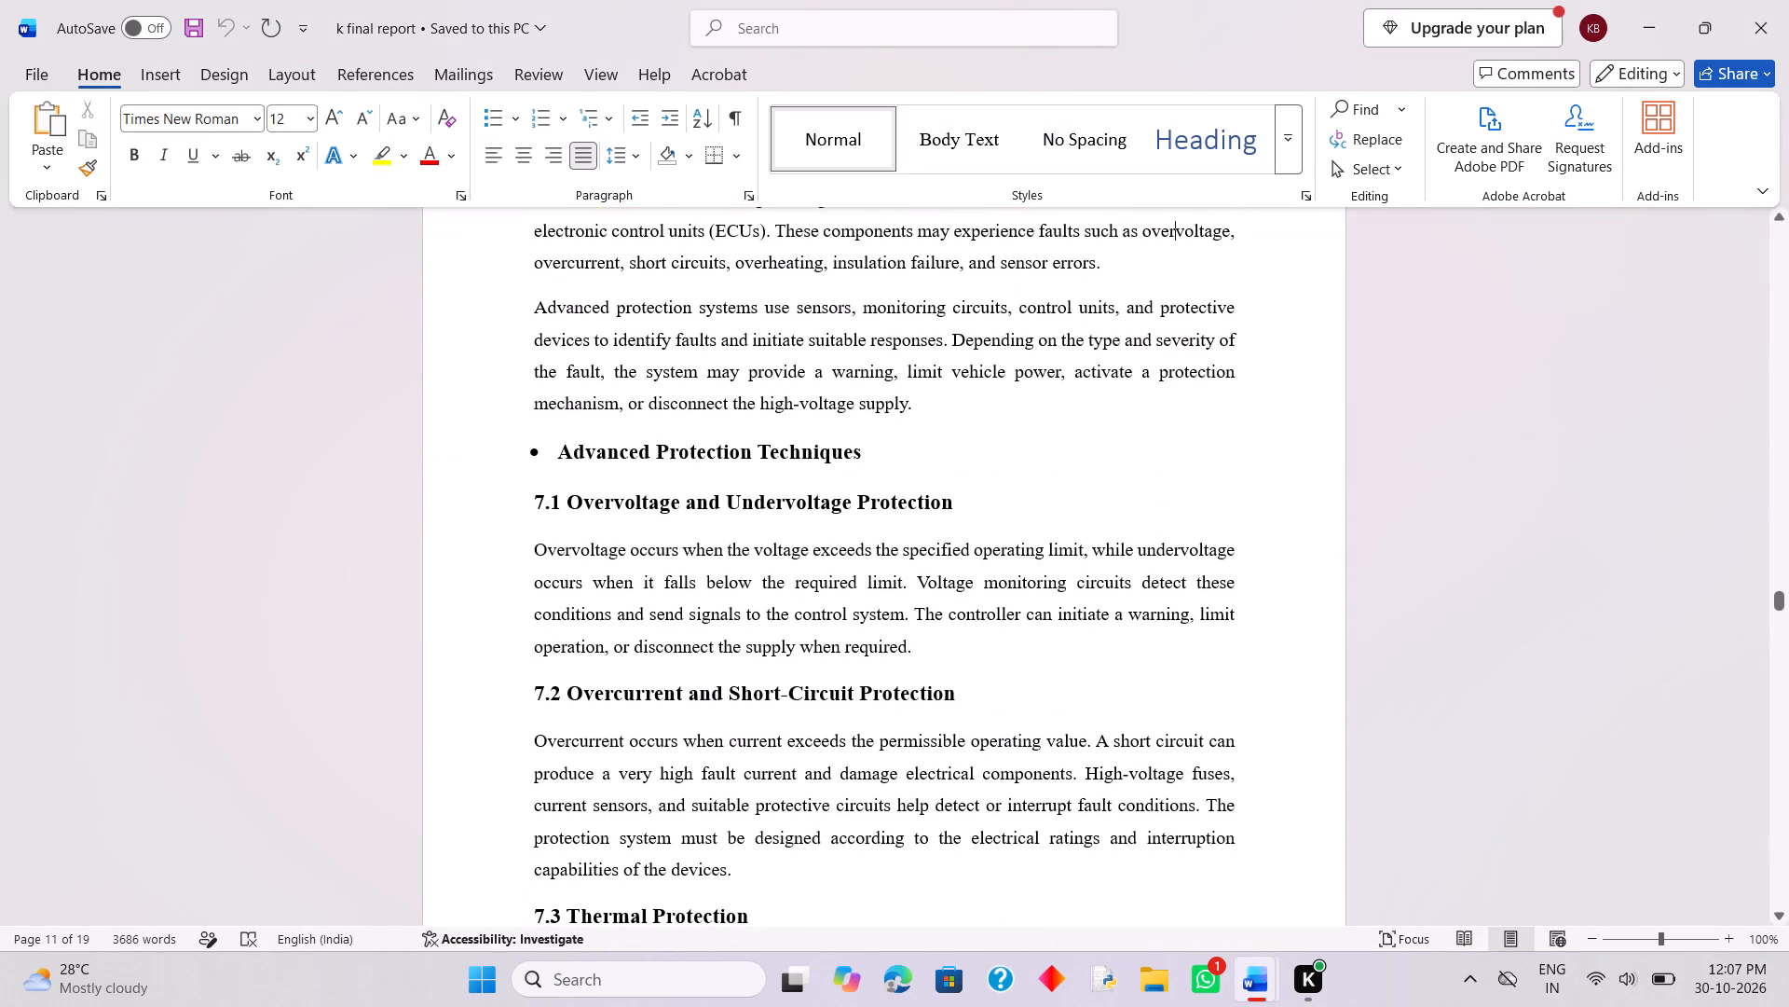
{"action": "scroll", "coordinate": [1175, 807], "scroll_direction": "down", "scroll_amount": 1}
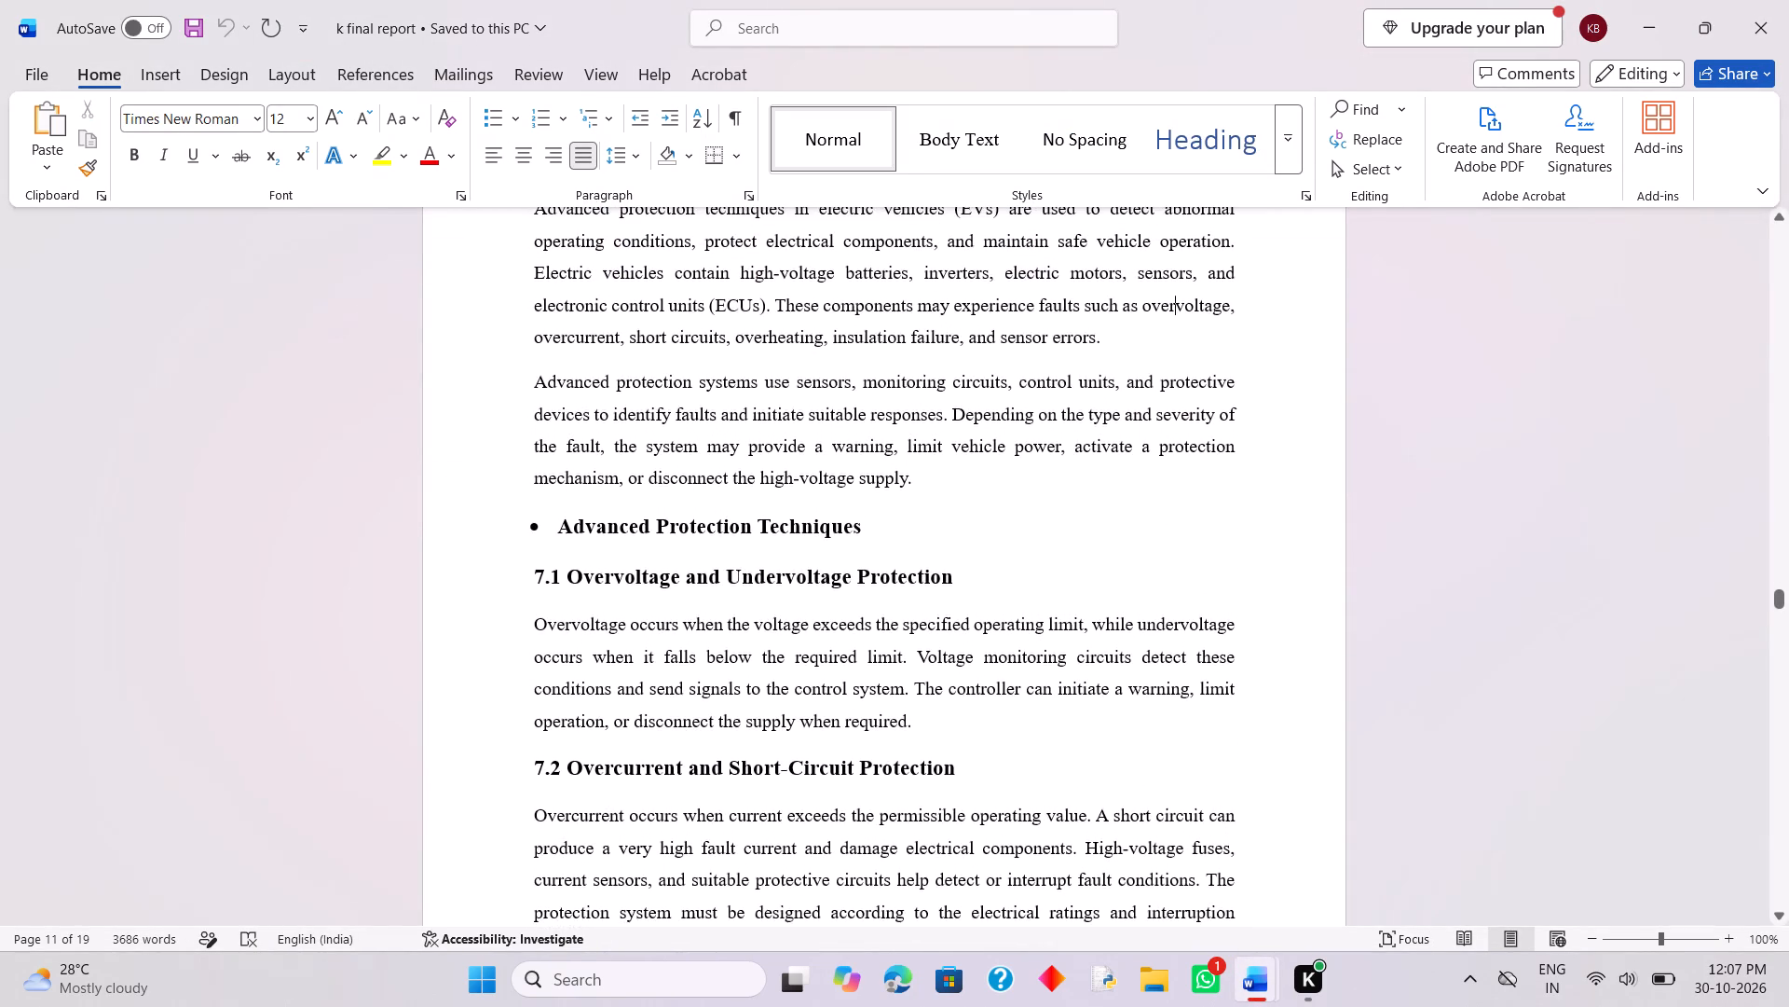
{"action": "scroll", "coordinate": [1175, 807], "scroll_direction": "down", "scroll_amount": 1}
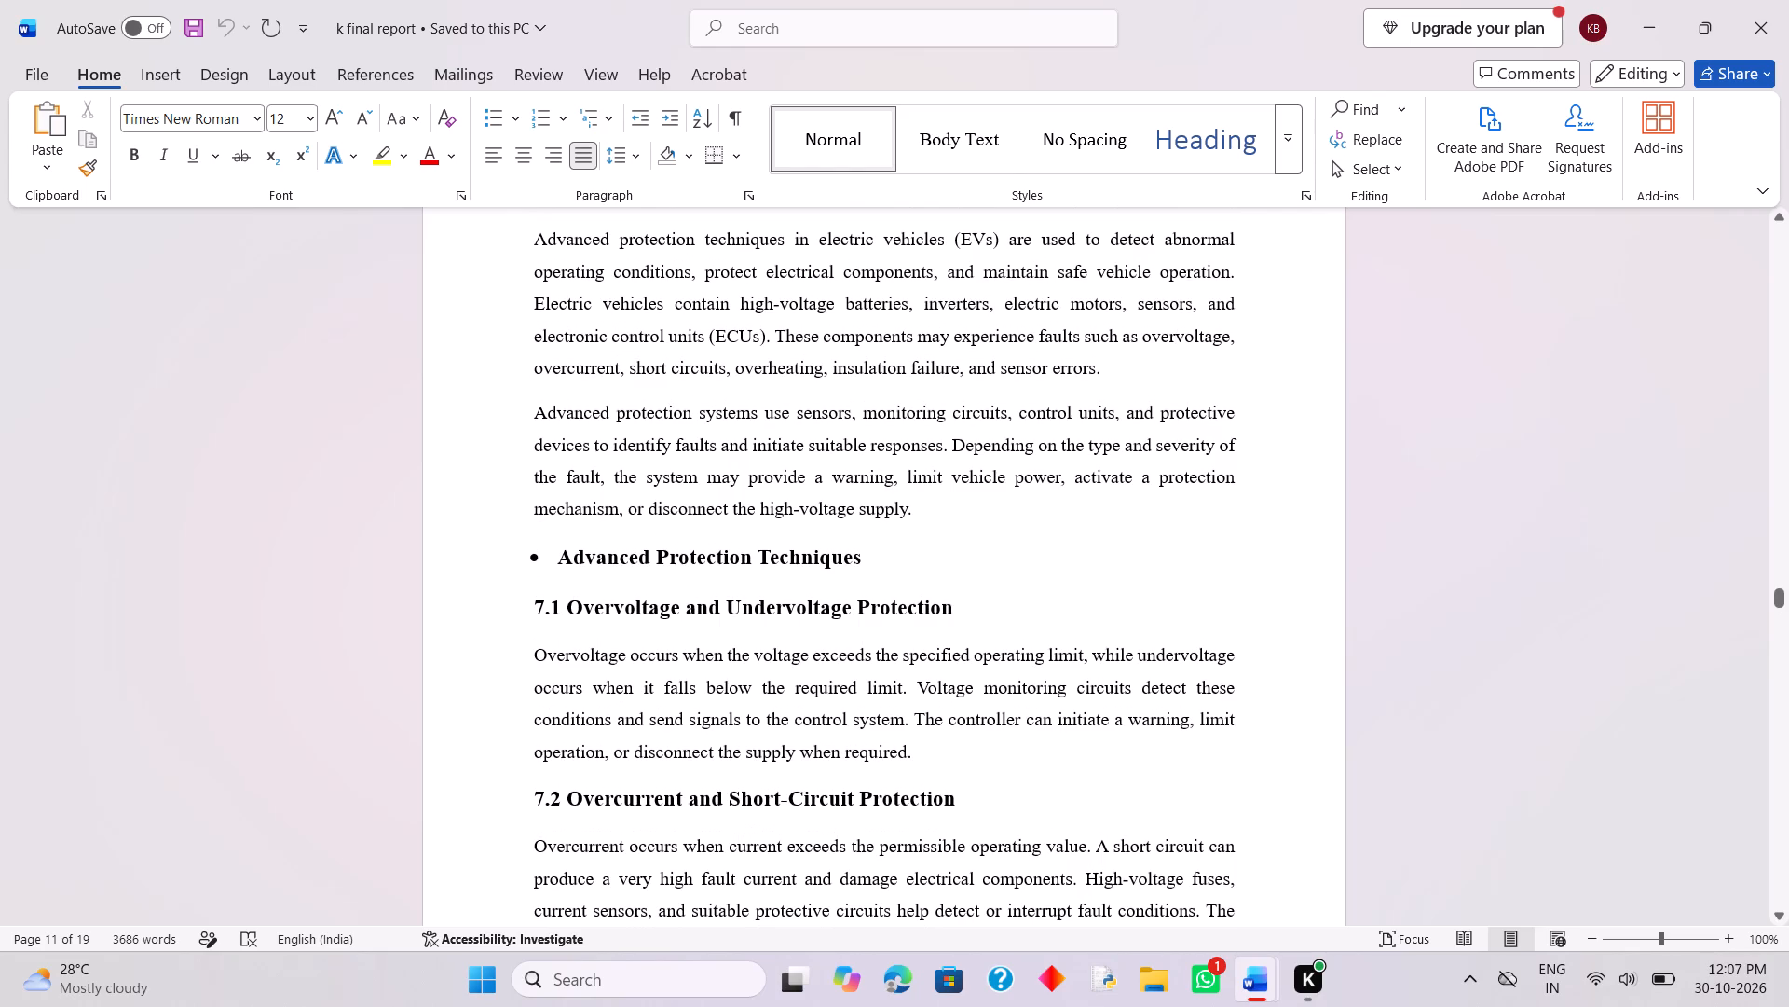
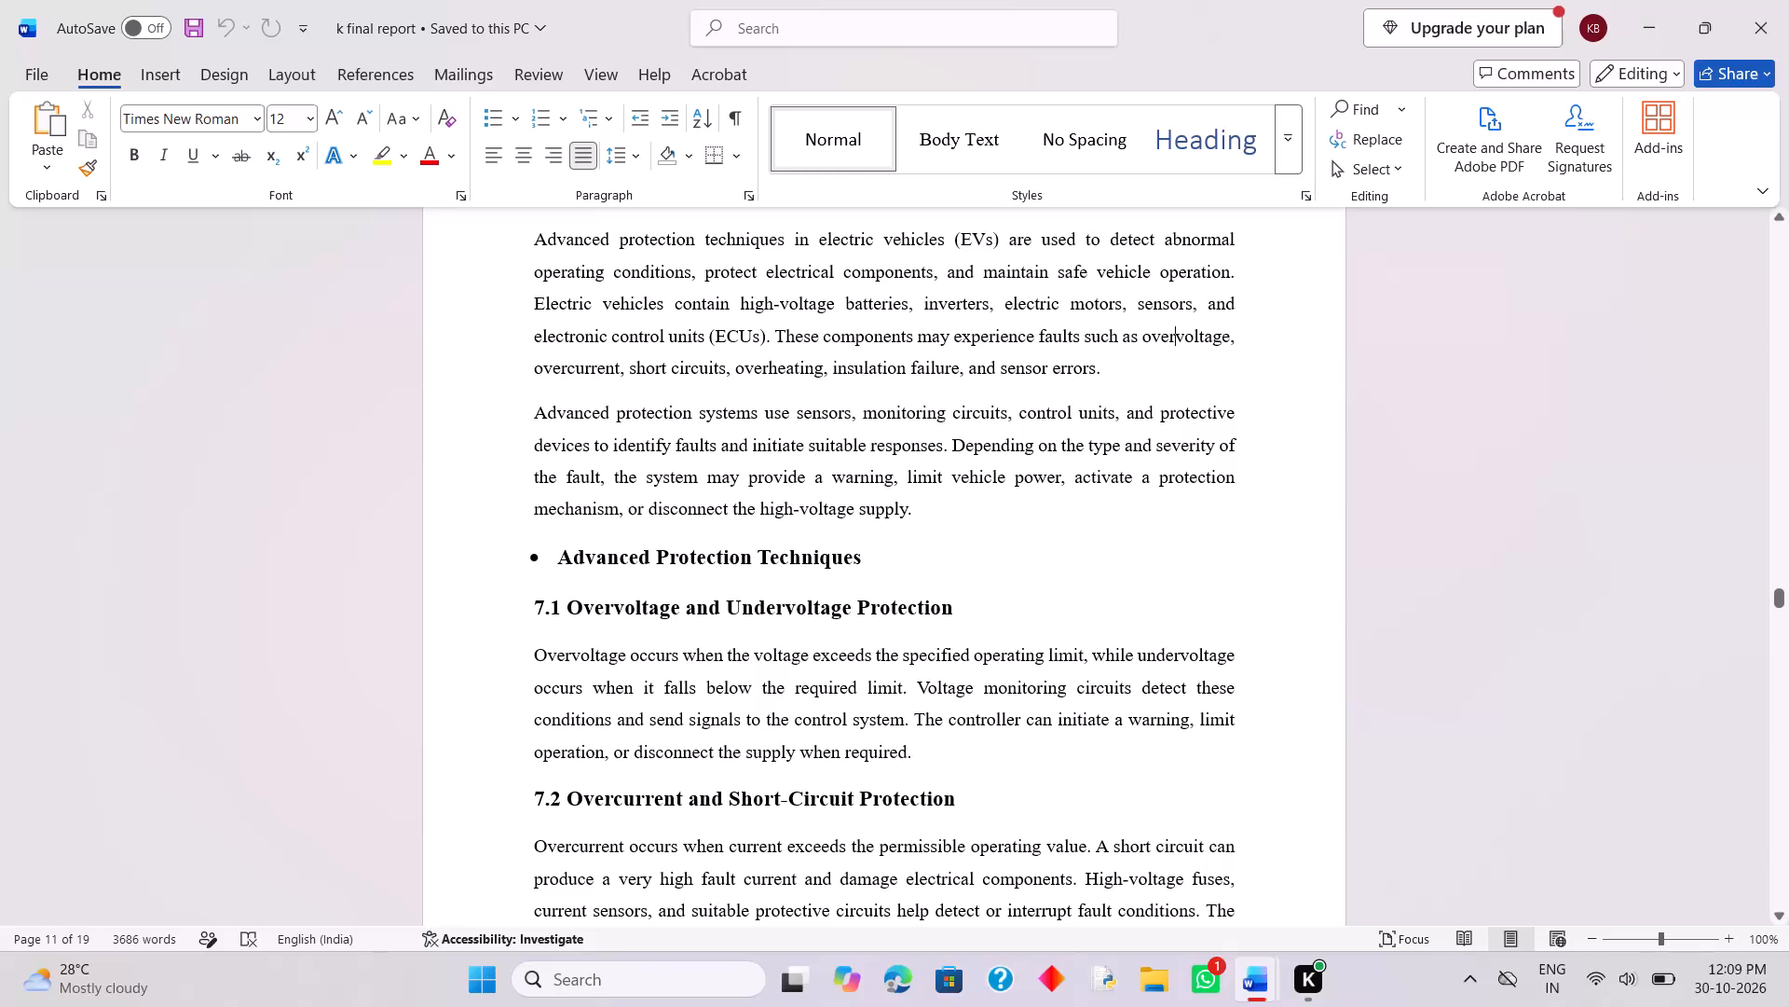
Select the whole heading 7.1 Overvoltage and Undervoltage Protection in k final report for the Contents row below chapter 7.
{"action": "left_click_drag", "start_coordinate": [963, 604], "coordinate": [577, 607]}
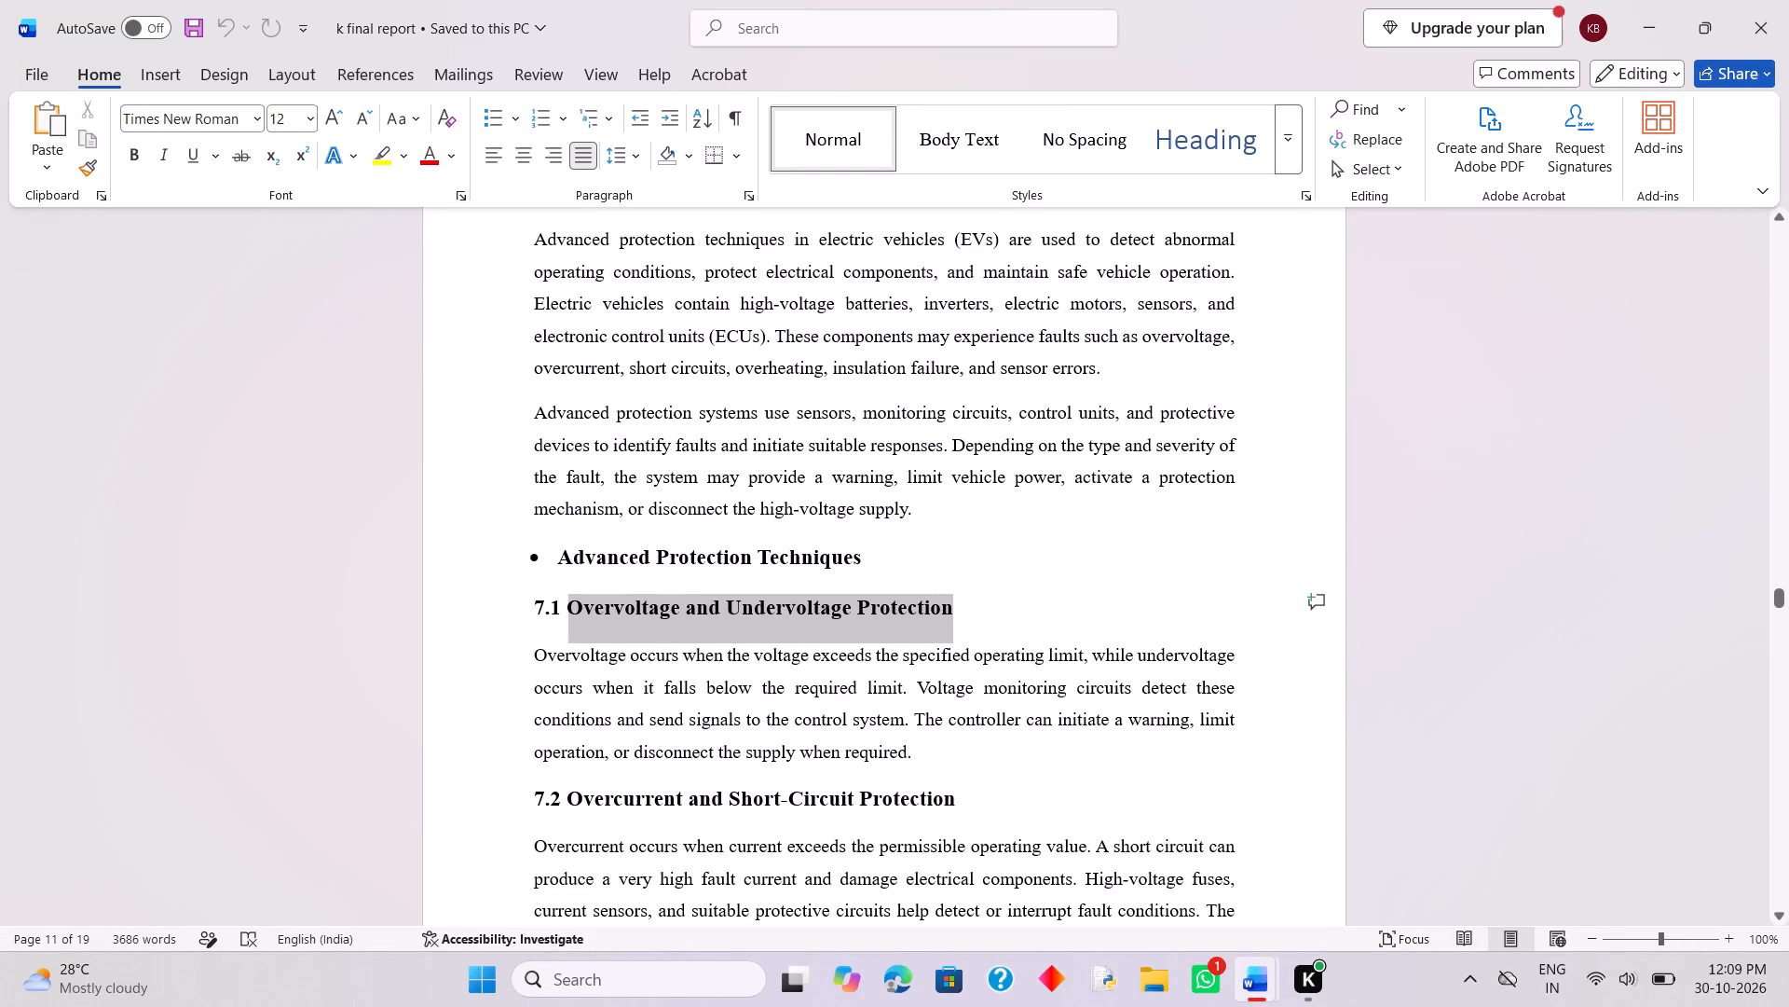
{"action": "left_click_drag", "start_coordinate": [577, 607], "coordinate": [527, 606]}
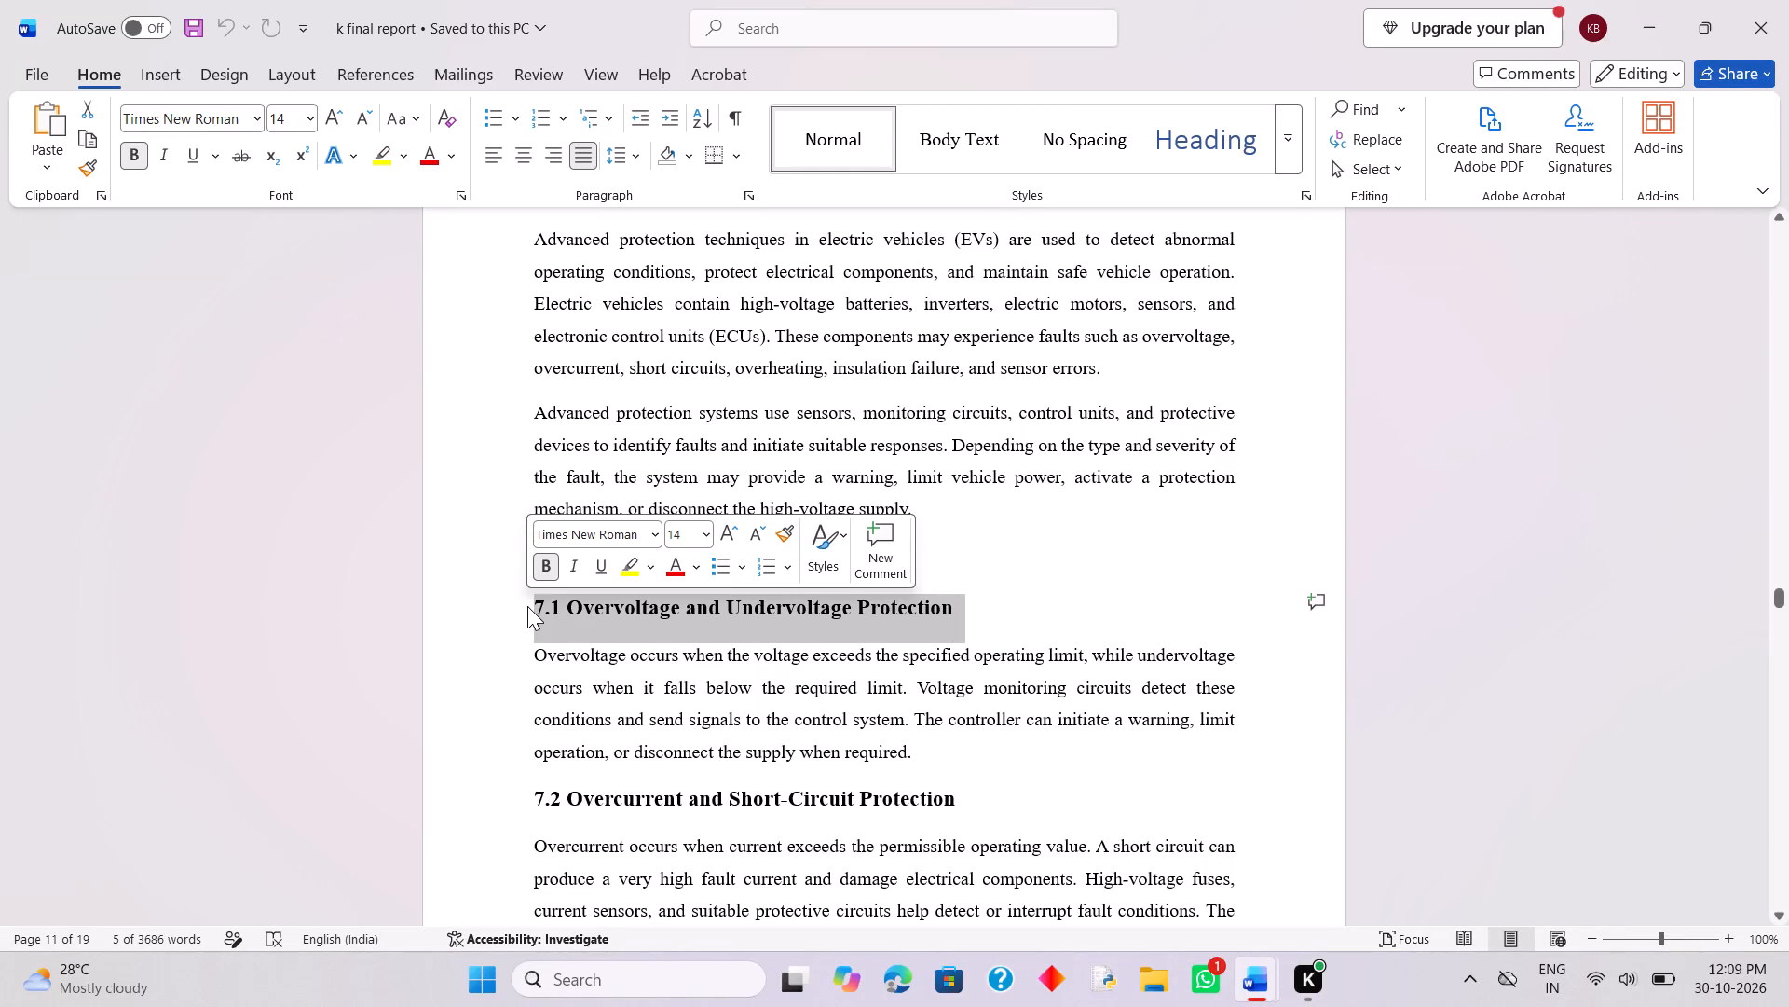
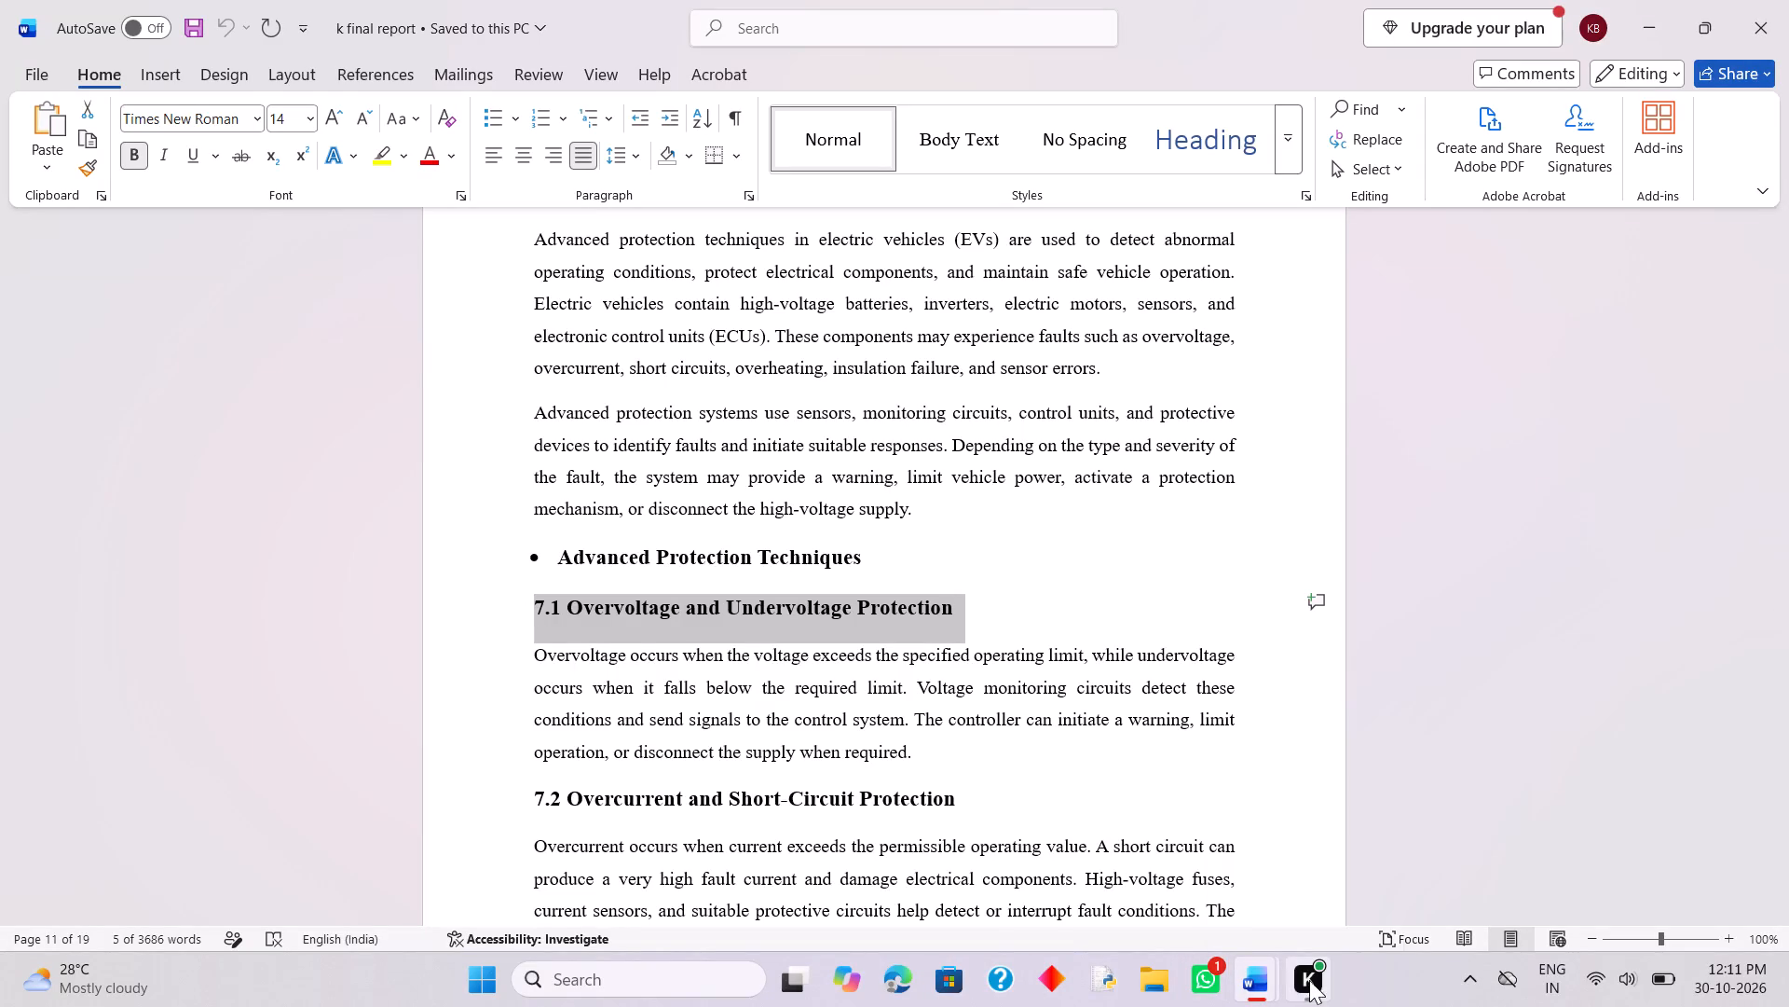
Paste the heading 7.1 Overvoltage and Undervoltage Protection into the Contents row below chapter 7 in Asdf new.
{"action": "left_click", "coordinate": [1172, 908]}
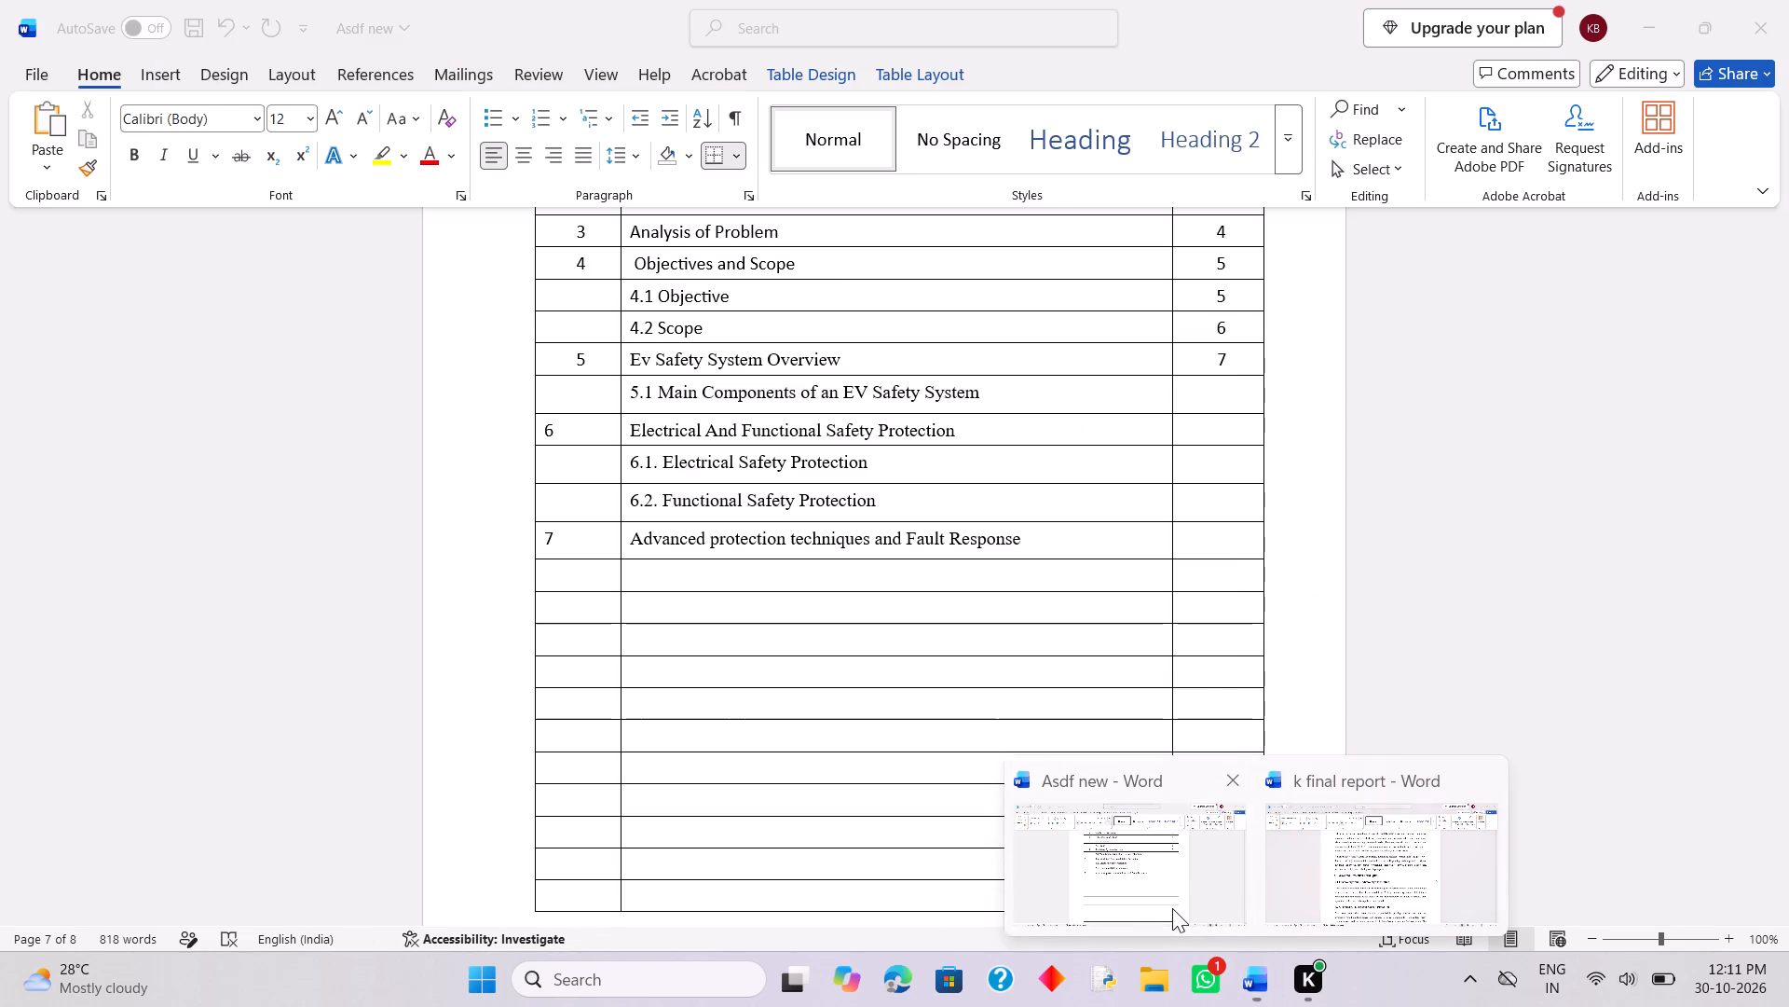
{"action": "left_click", "coordinate": [660, 586]}
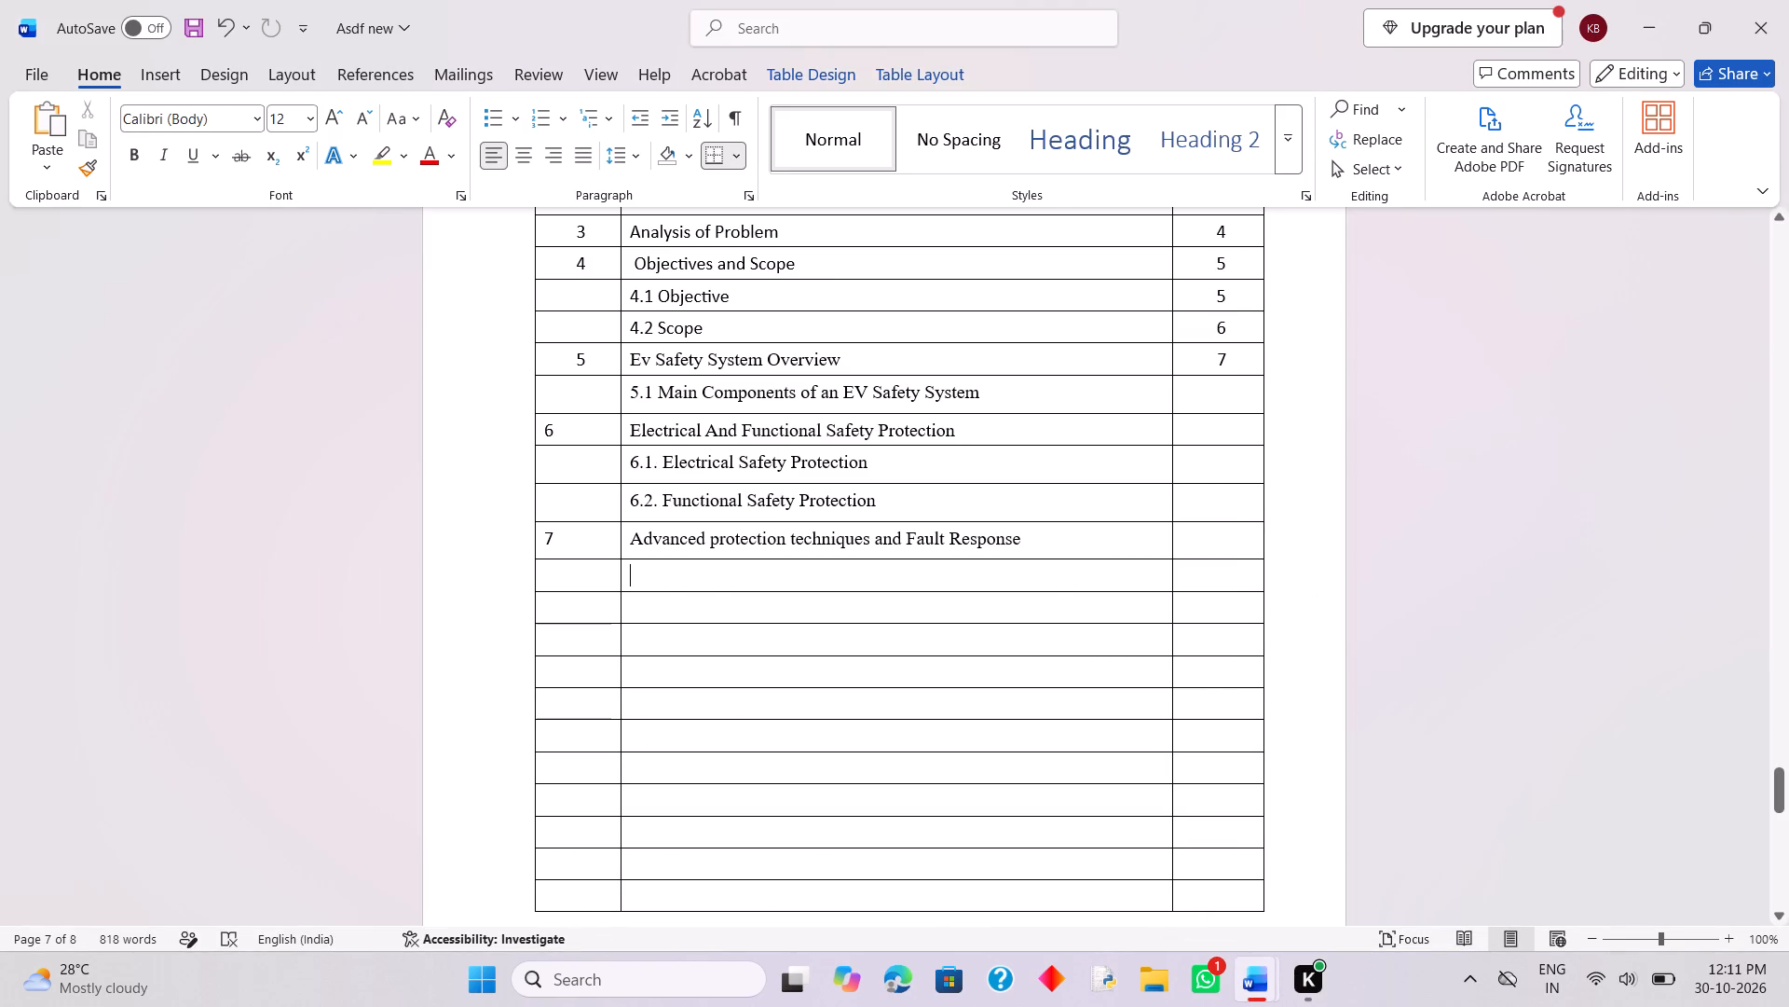
{"action": "key", "text": "ctrl+v"}
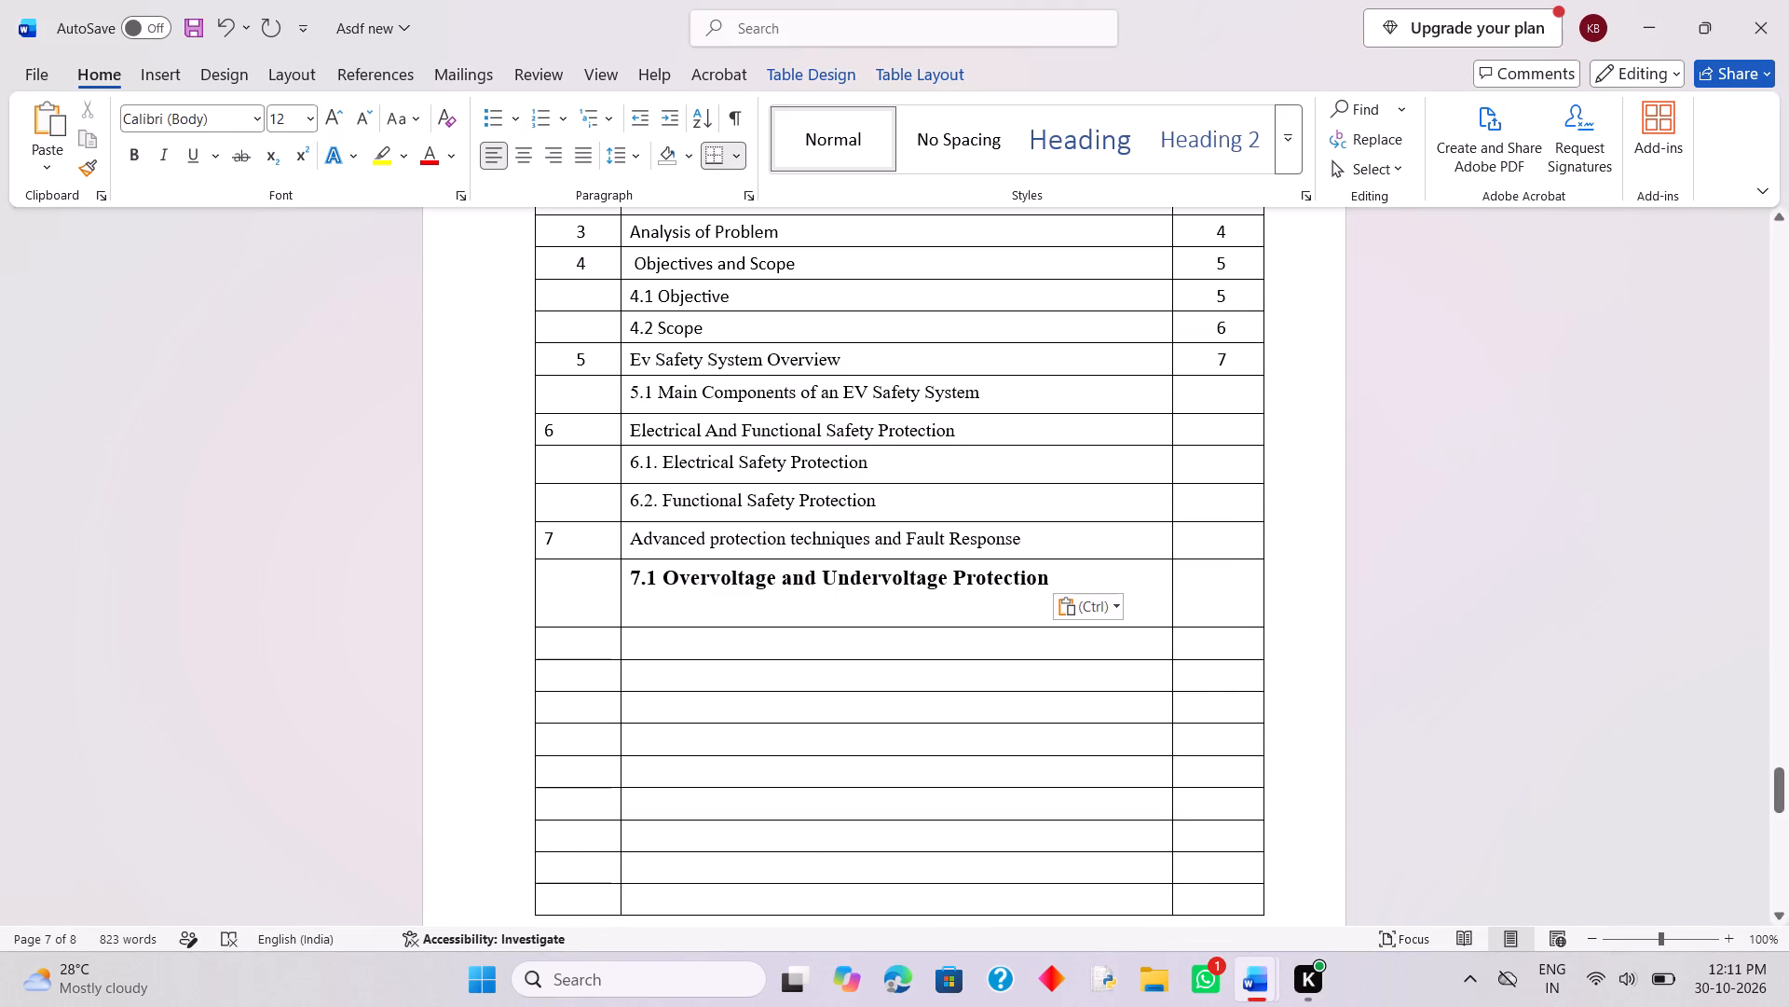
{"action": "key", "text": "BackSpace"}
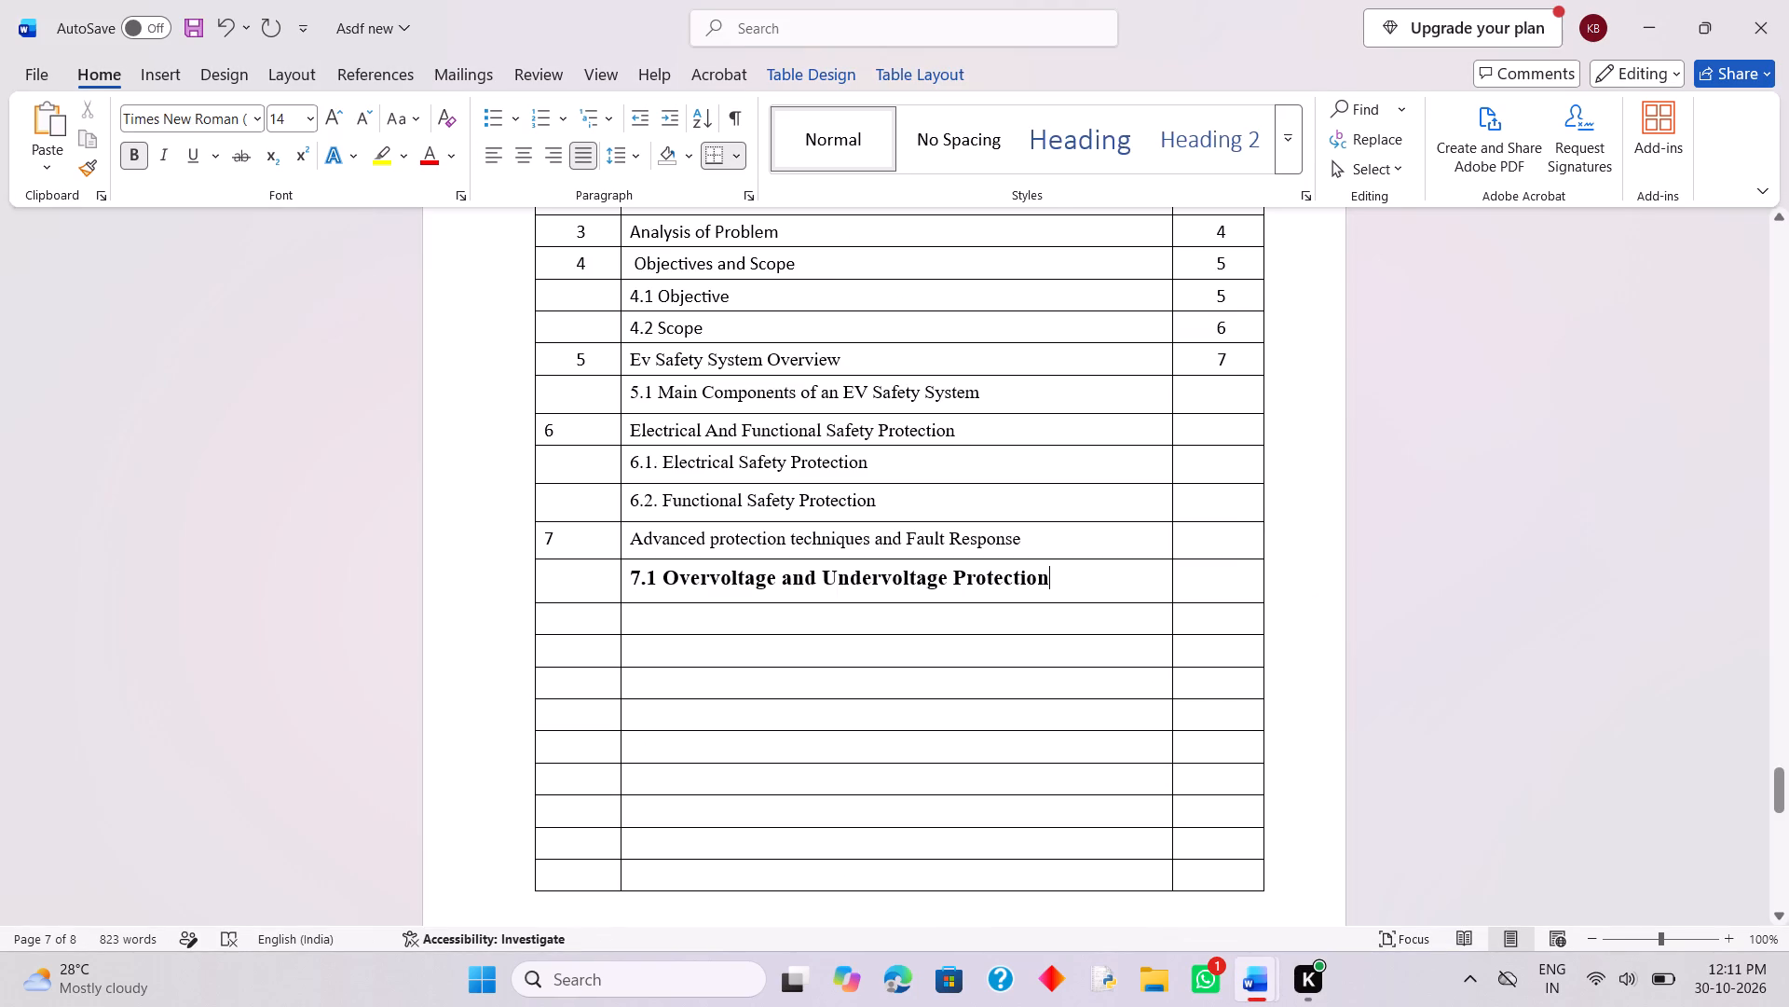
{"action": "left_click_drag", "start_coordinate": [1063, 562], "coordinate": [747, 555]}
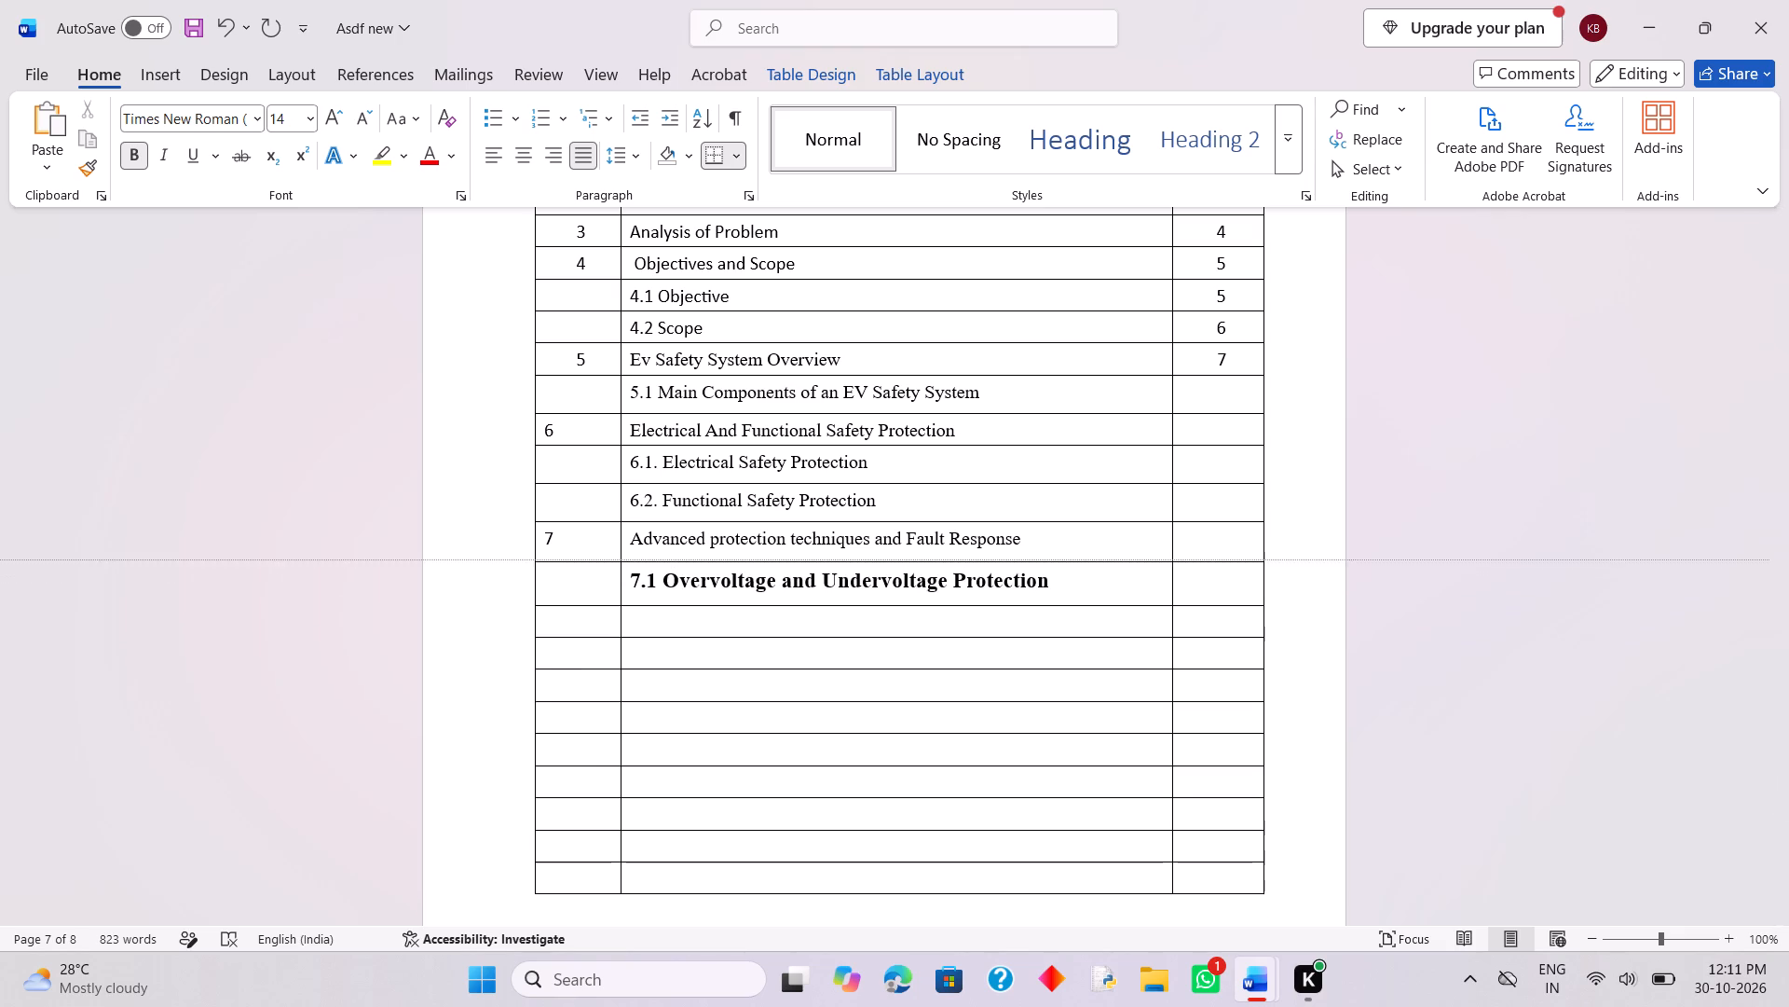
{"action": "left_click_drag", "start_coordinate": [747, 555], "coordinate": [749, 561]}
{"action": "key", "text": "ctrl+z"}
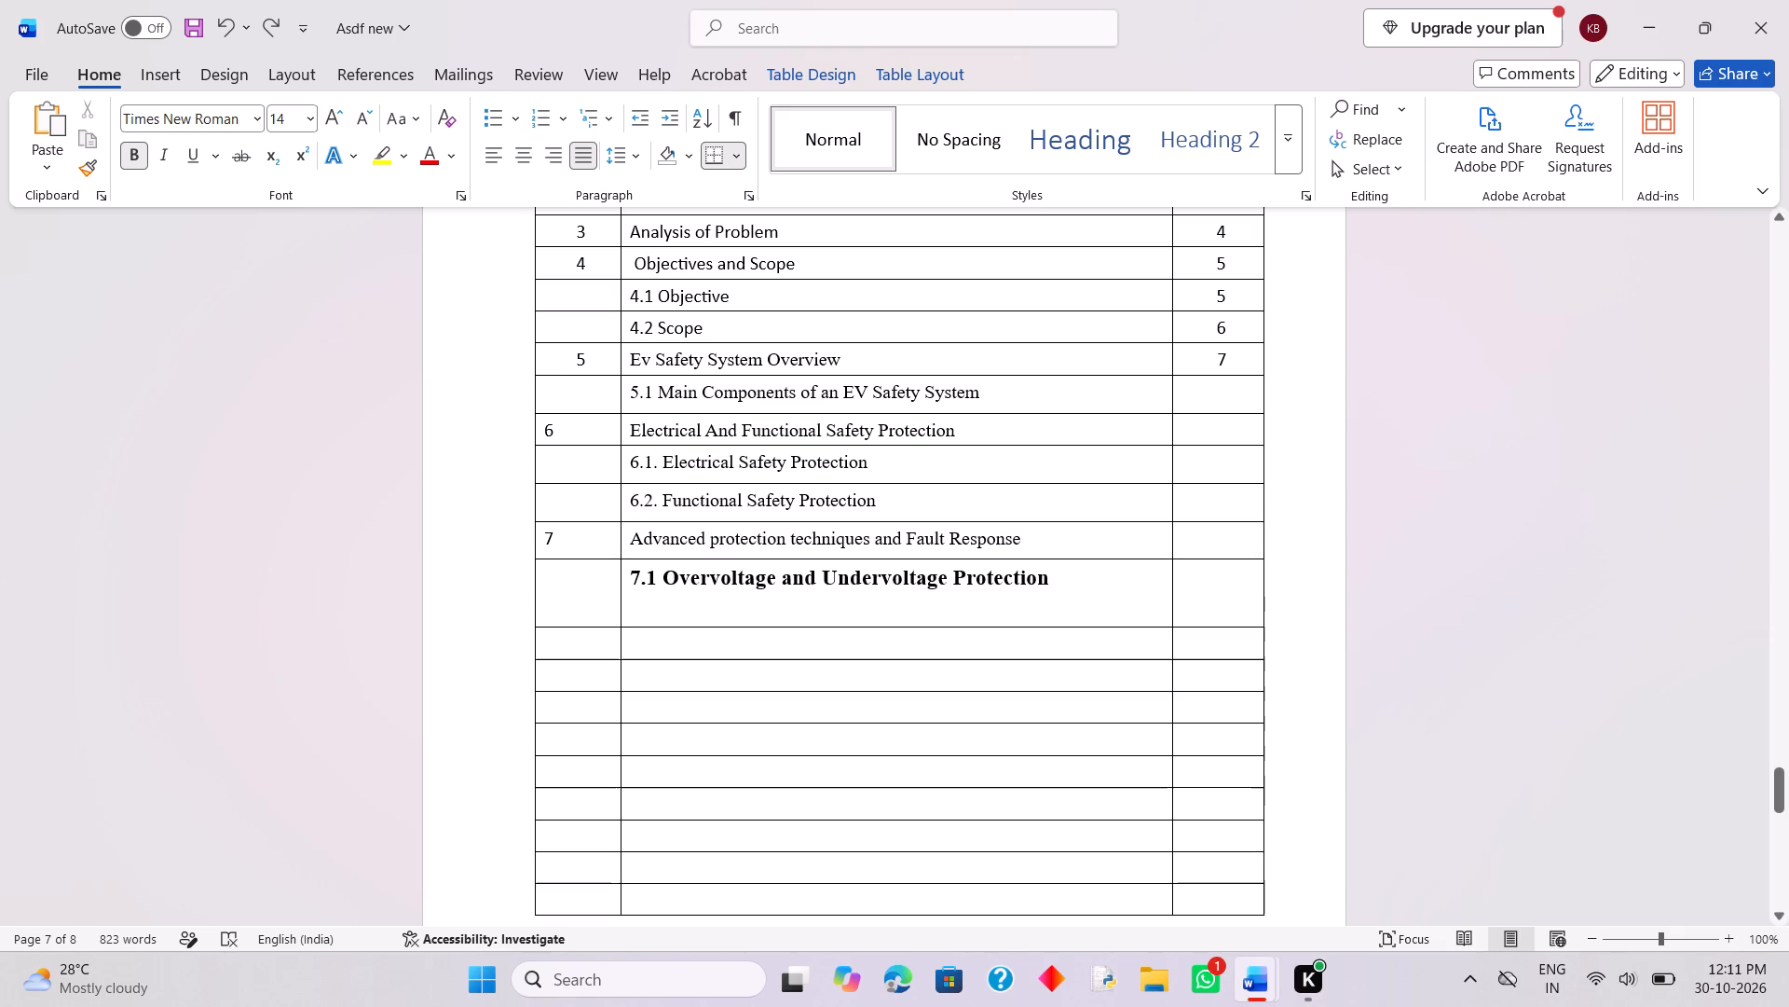
Remove the blank line under the 7.1 Contents entry and make its text non-bold at 12 pt.
{"action": "key", "text": "BackSpace"}
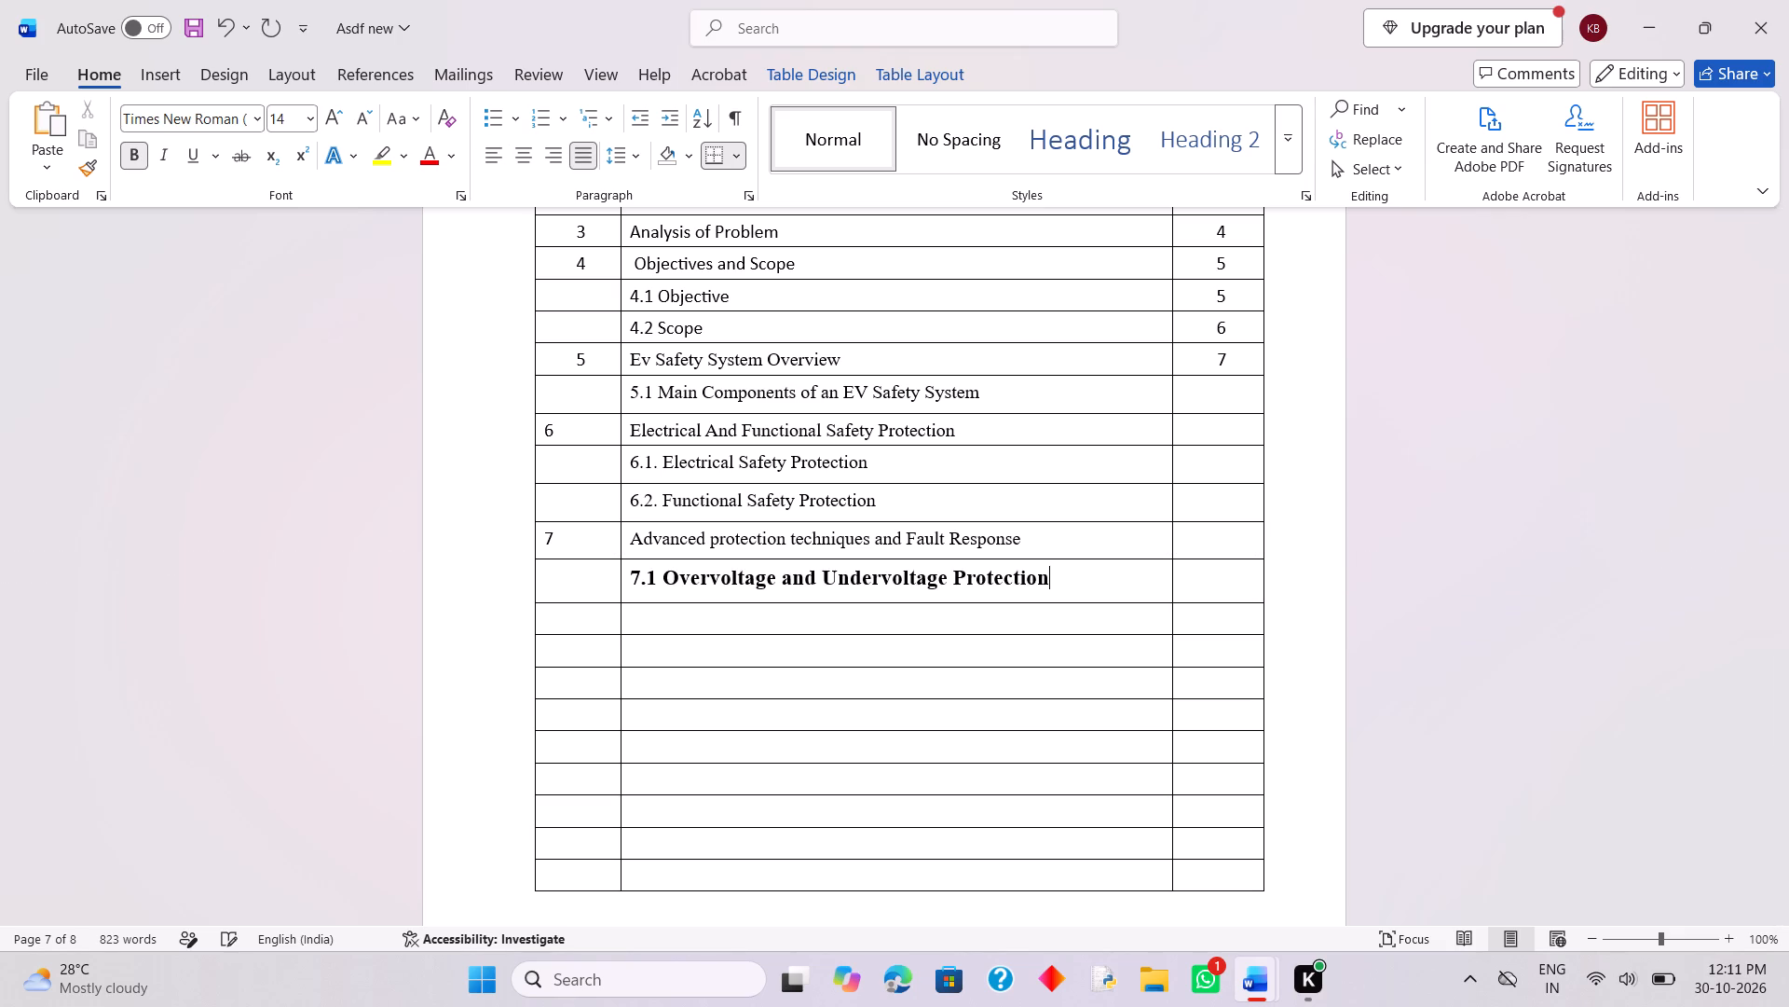
{"action": "left_click_drag", "start_coordinate": [1049, 579], "coordinate": [616, 569]}
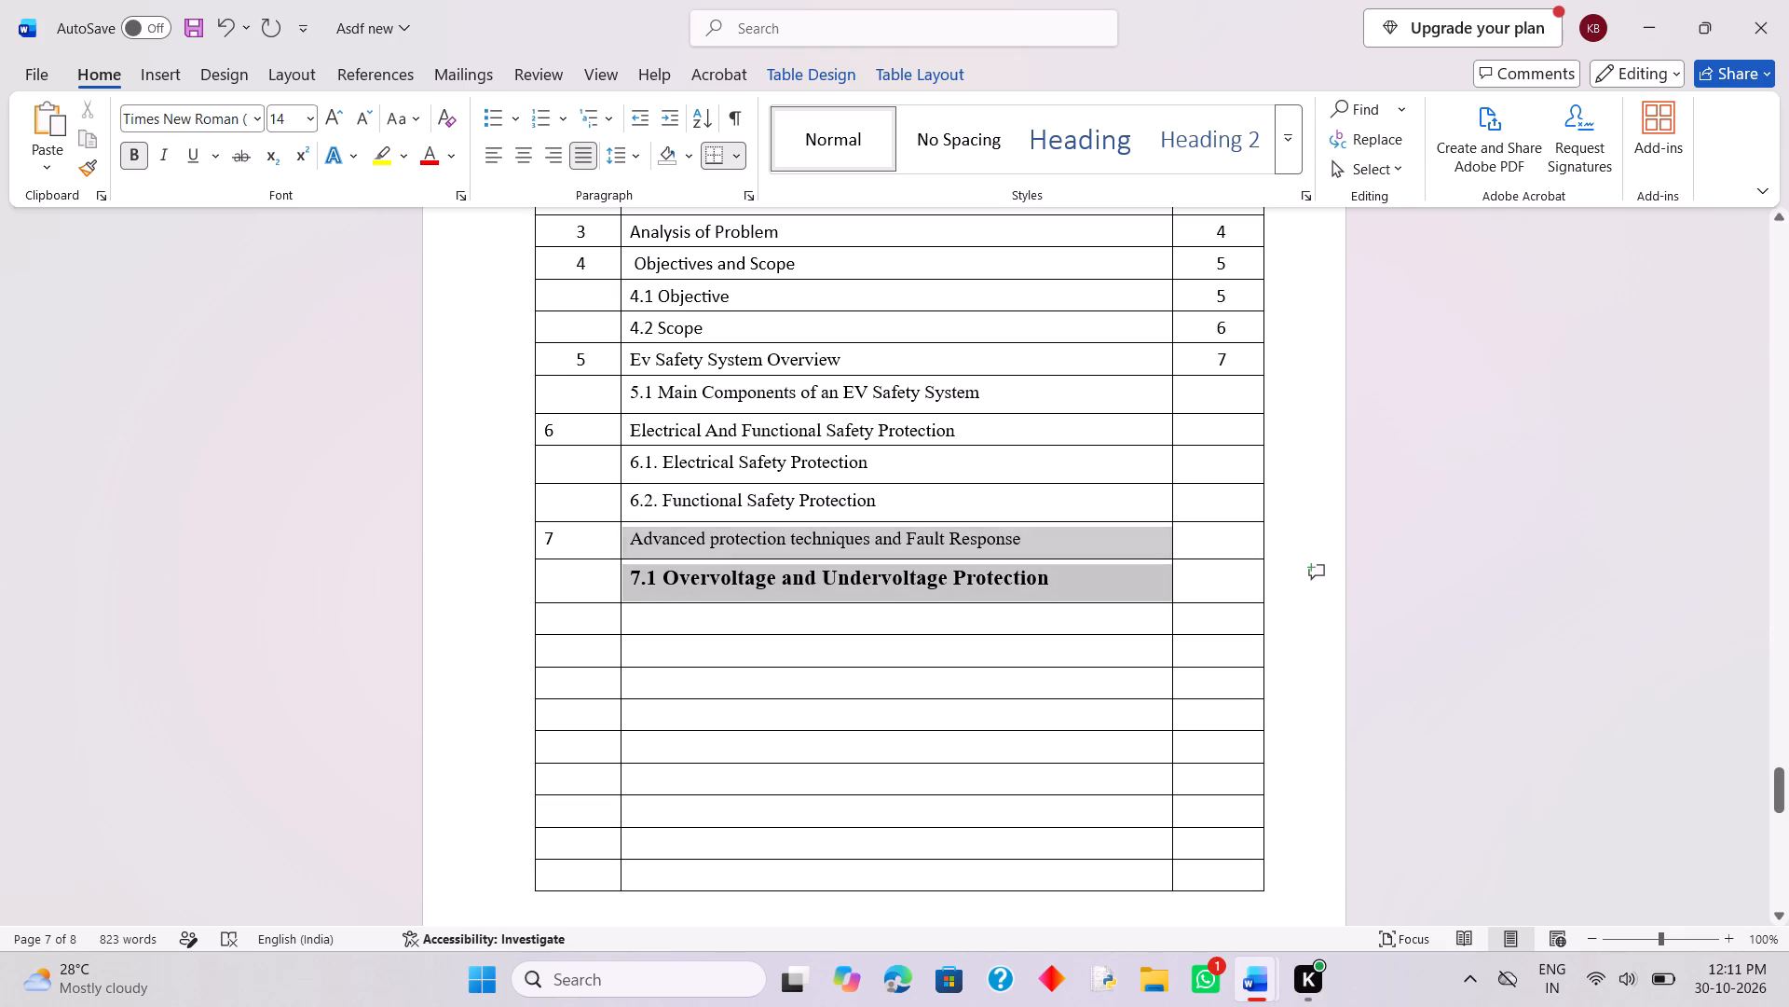
{"action": "left_click_drag", "start_coordinate": [616, 569], "coordinate": [627, 574]}
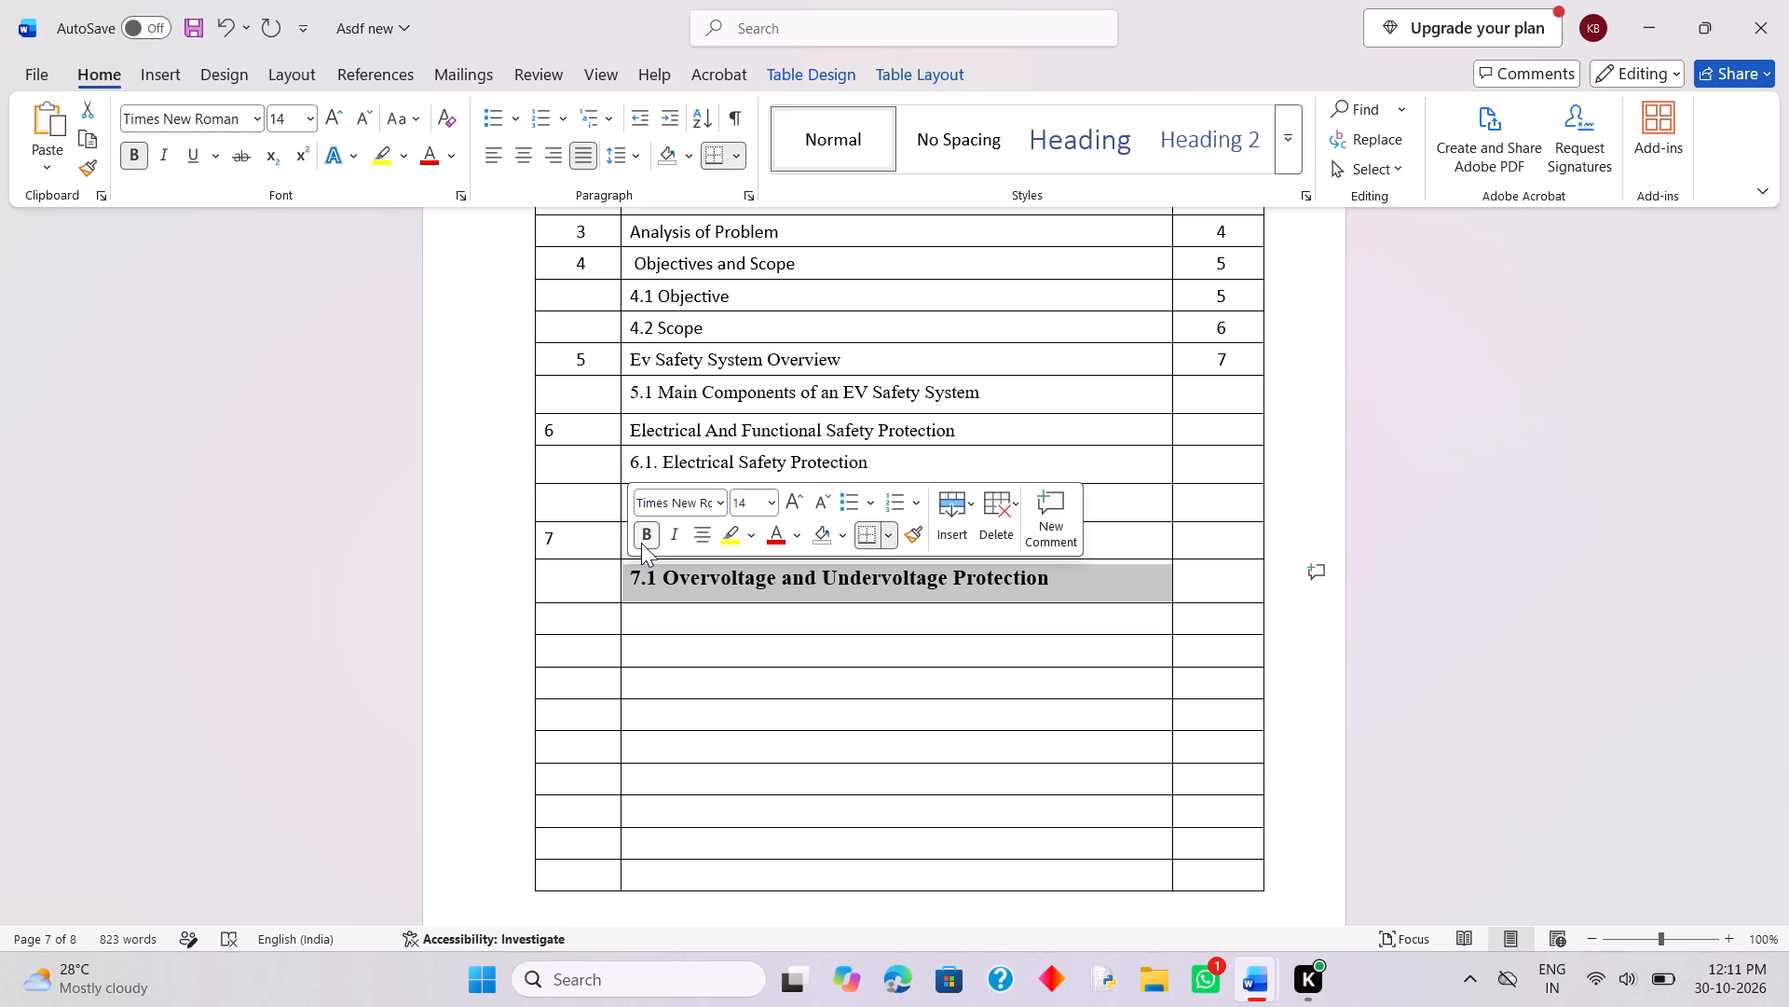
{"action": "left_click", "coordinate": [641, 543]}
{"action": "left_click", "coordinate": [775, 496]}
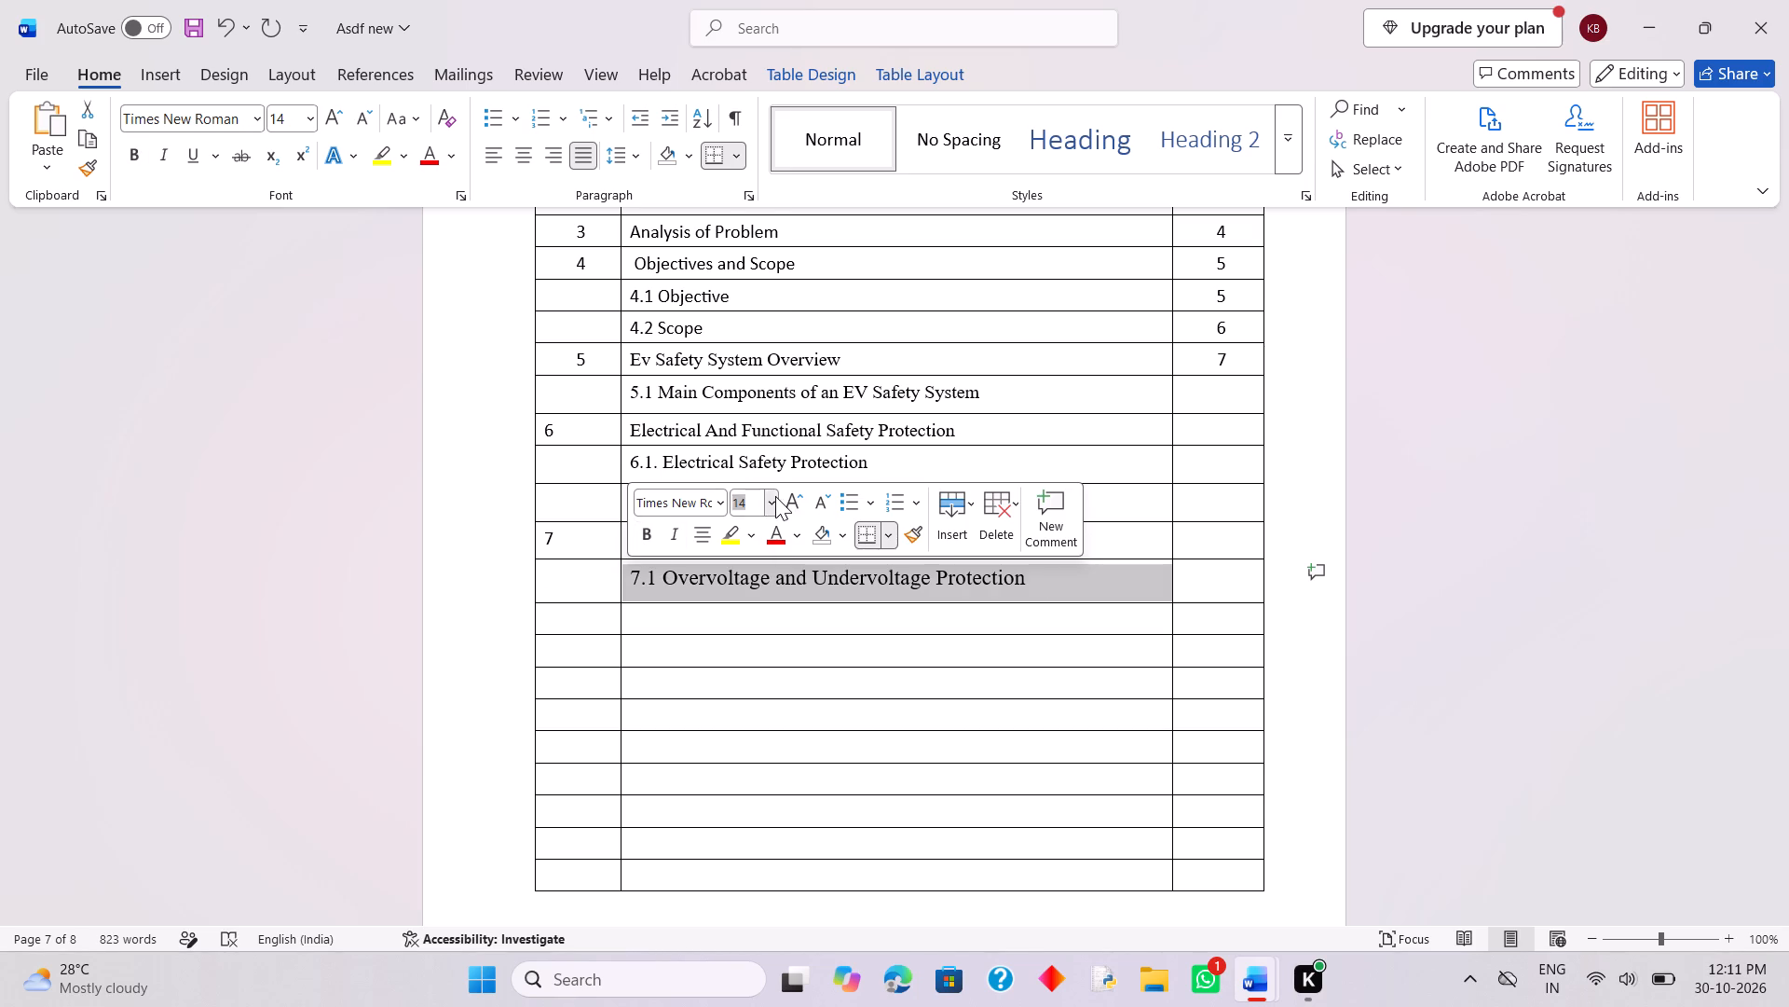
{"action": "left_click", "coordinate": [740, 163]}
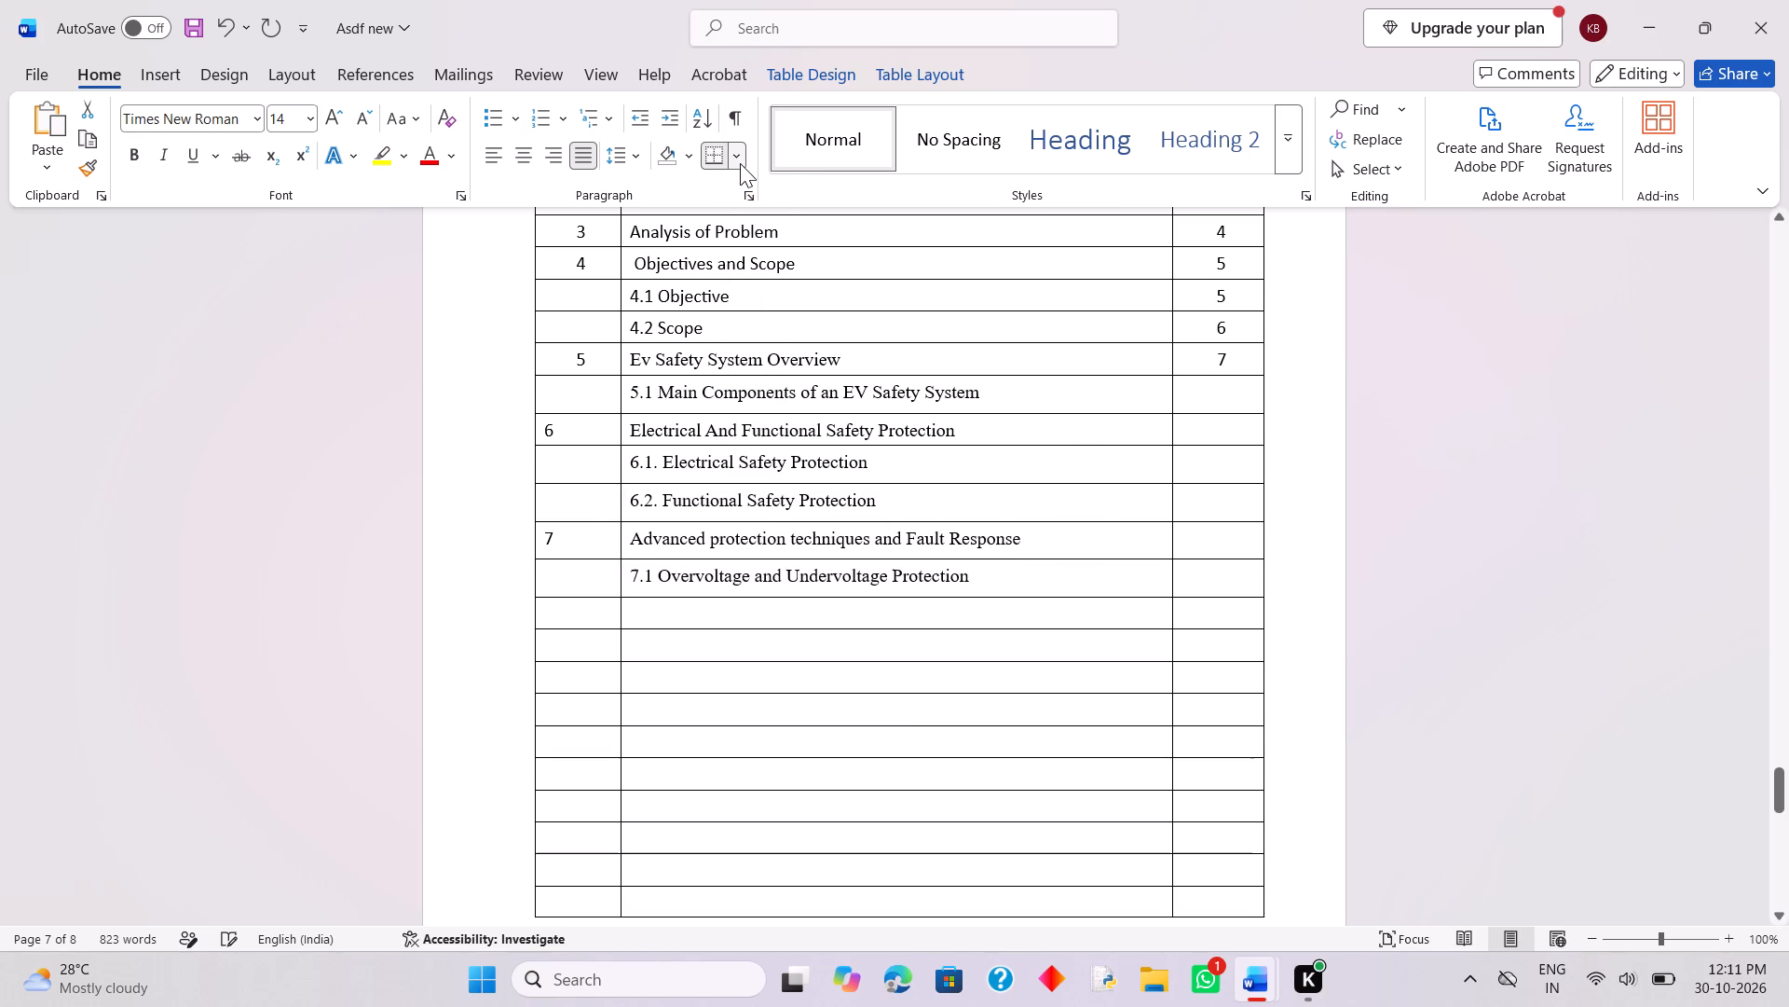
{"action": "left_click", "coordinate": [847, 615]}
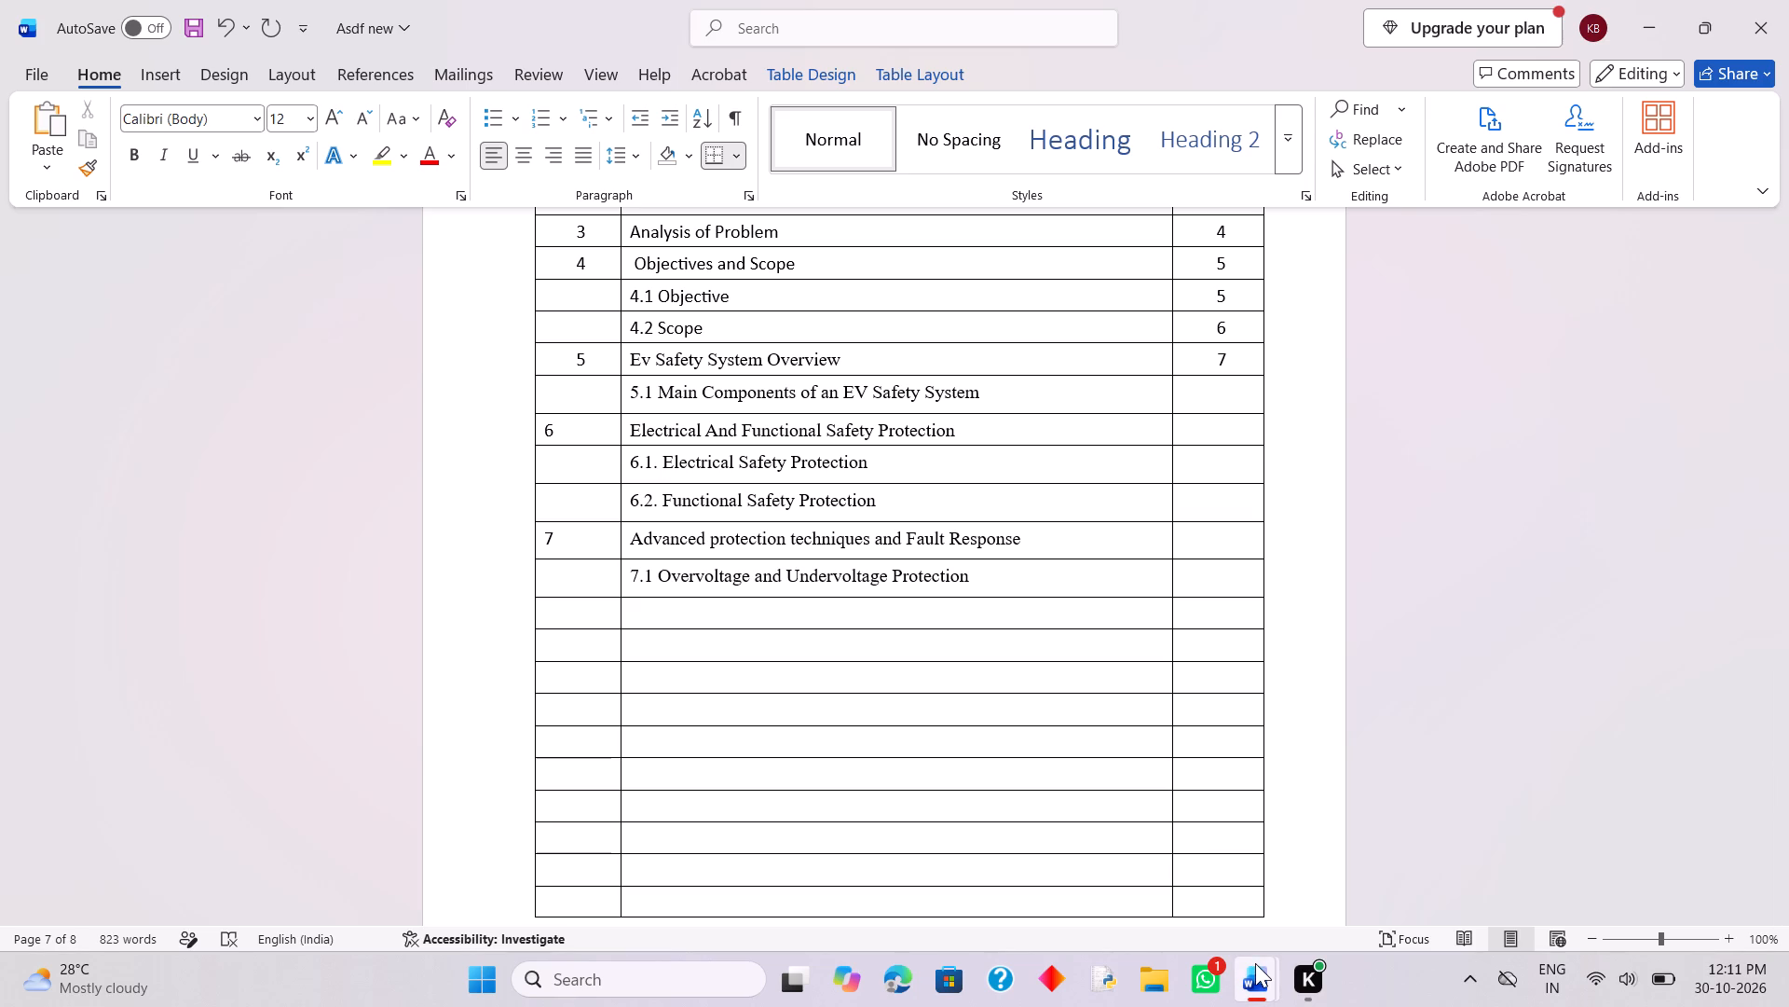
Copy the heading 7.2 Overcurrent and Short-Circuit Protection from k final report into the Contents row below 7.1 in Asdf new.
{"action": "left_click", "coordinate": [1284, 836]}
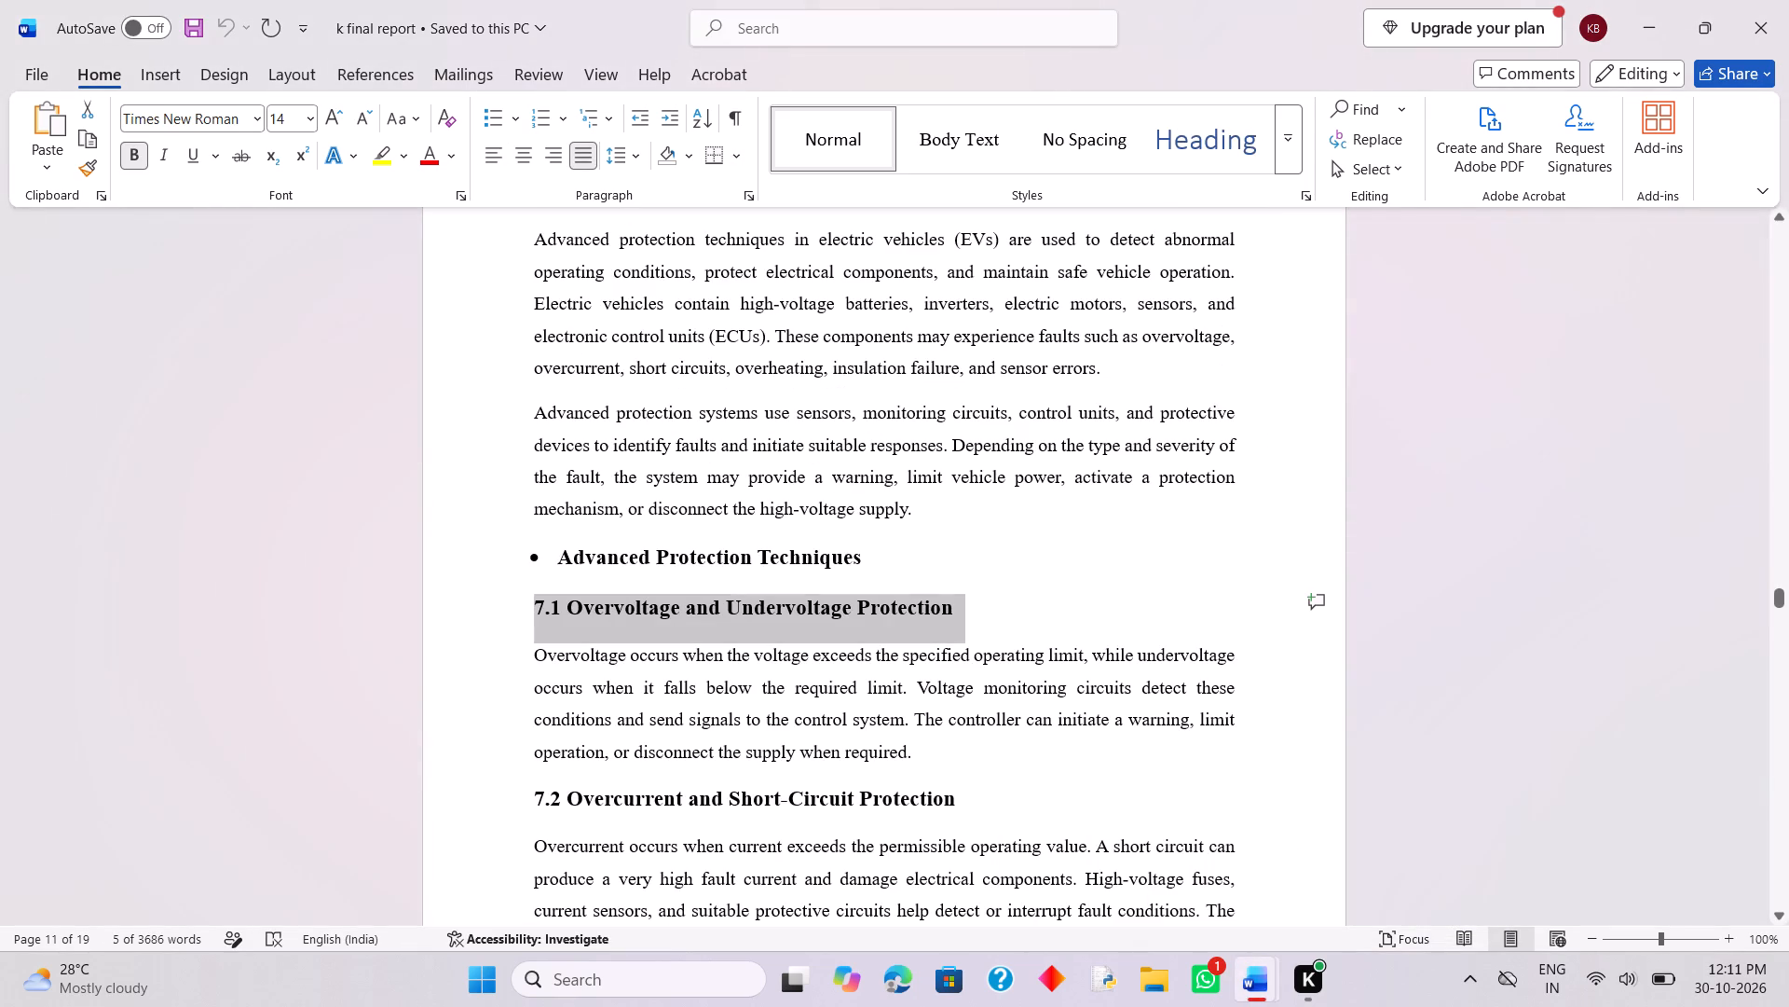
{"action": "left_click_drag", "start_coordinate": [960, 802], "coordinate": [526, 809]}
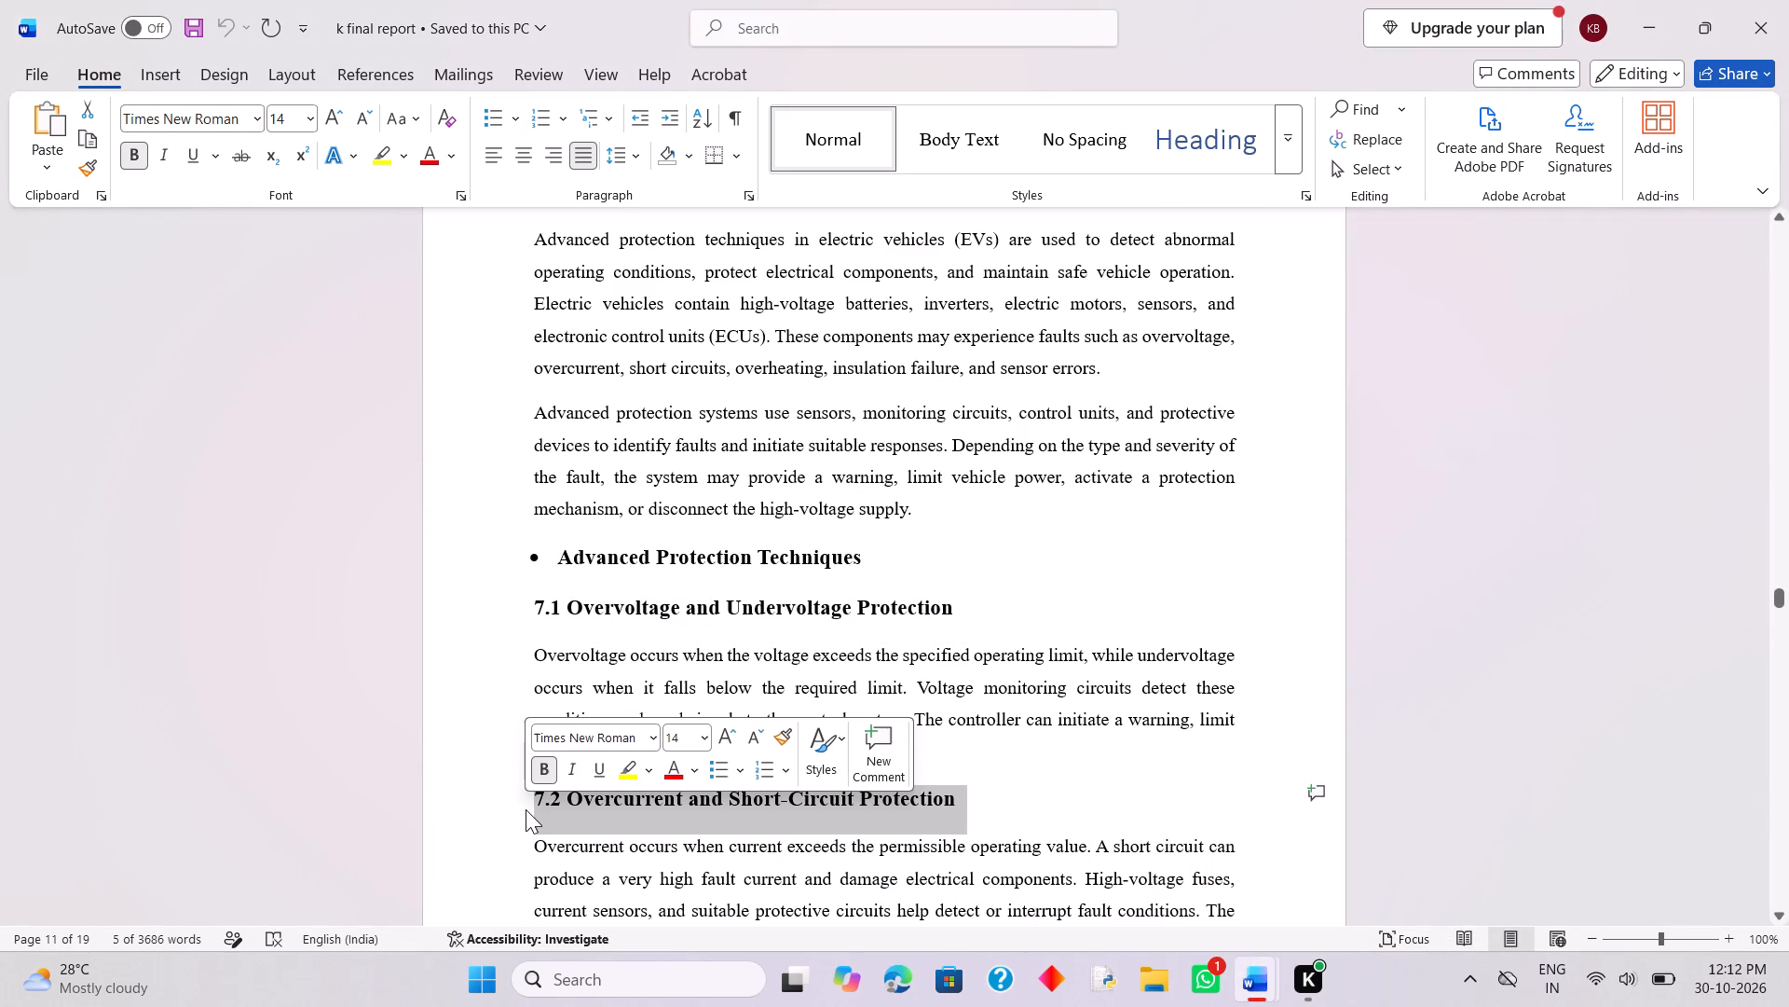
{"action": "key", "text": "ctrl+c"}
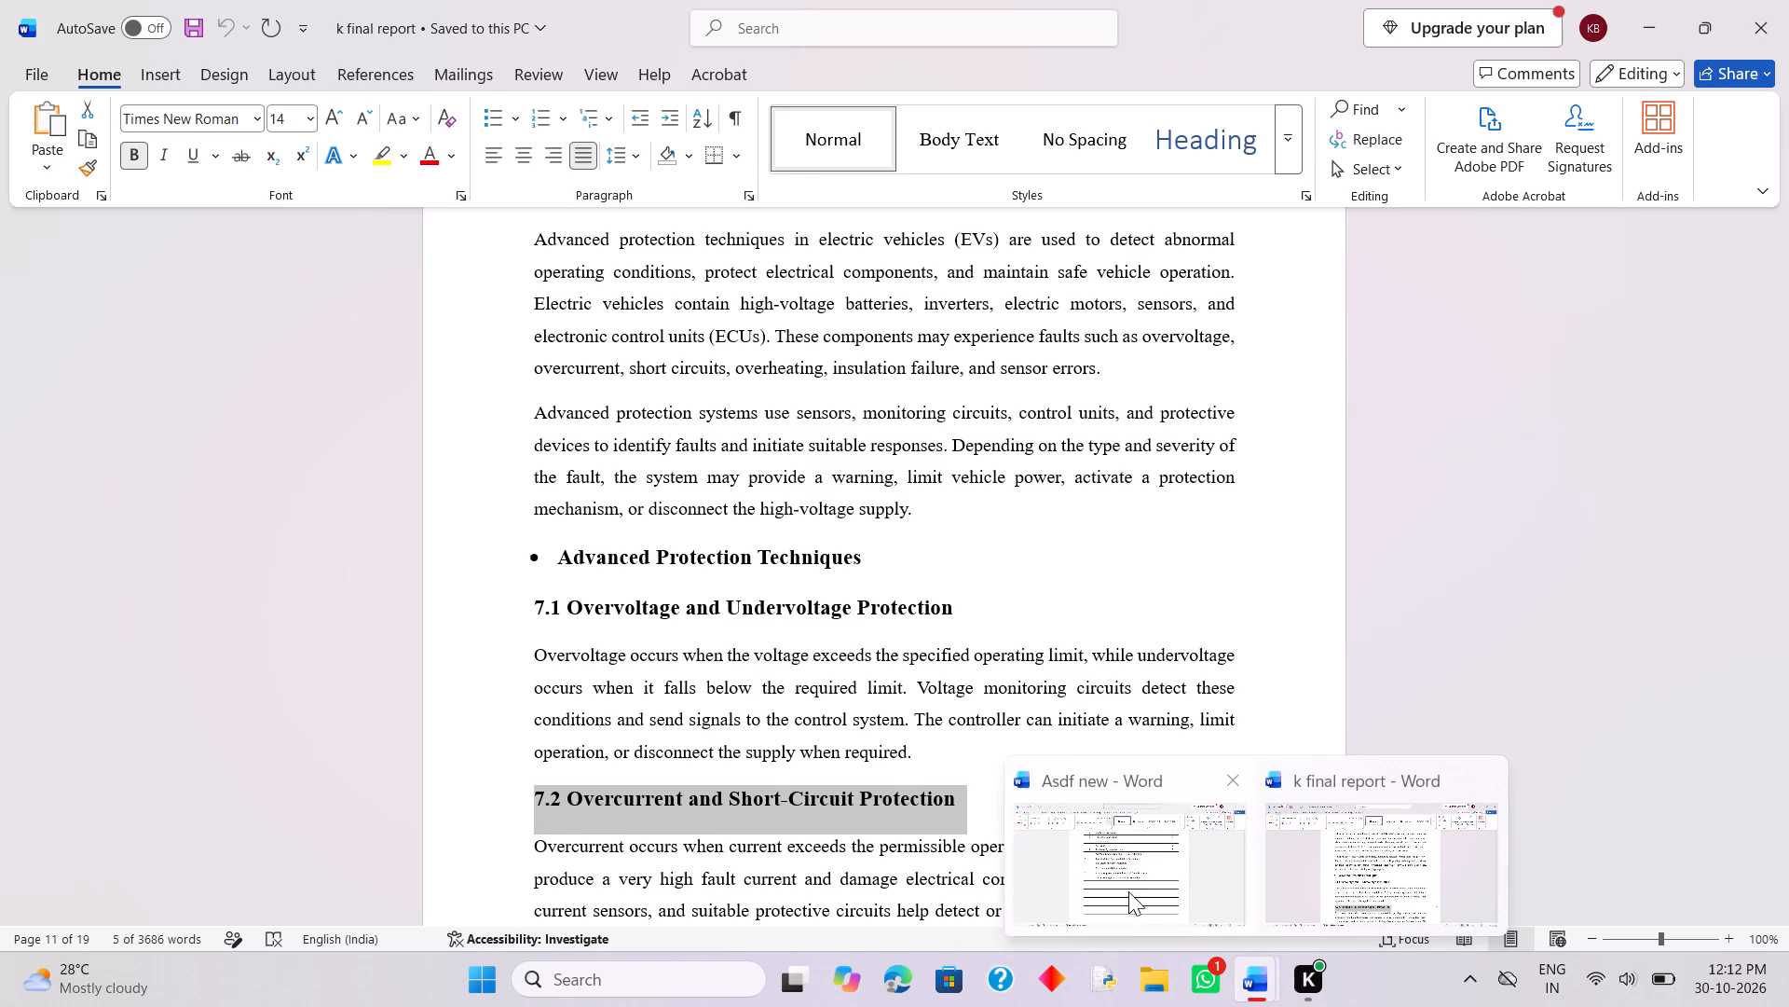
{"action": "left_click", "coordinate": [1127, 886]}
{"action": "left_click", "coordinate": [668, 618]}
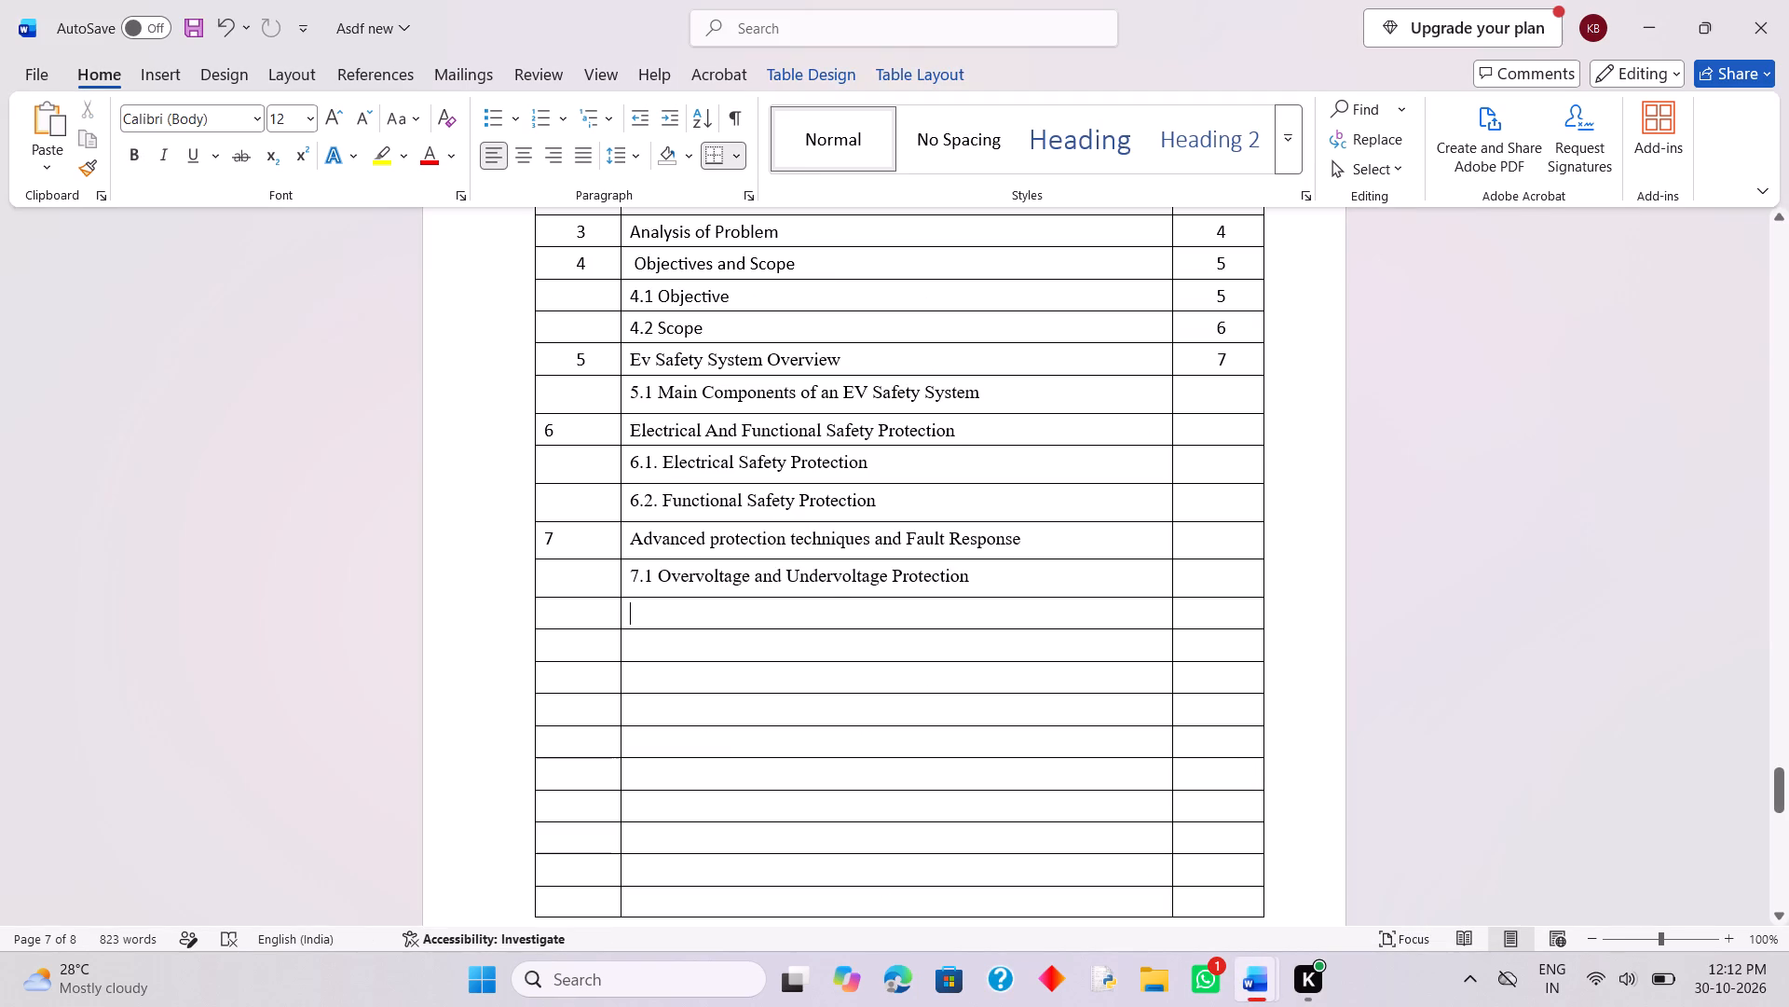
{"action": "key", "text": "ctrl+v"}
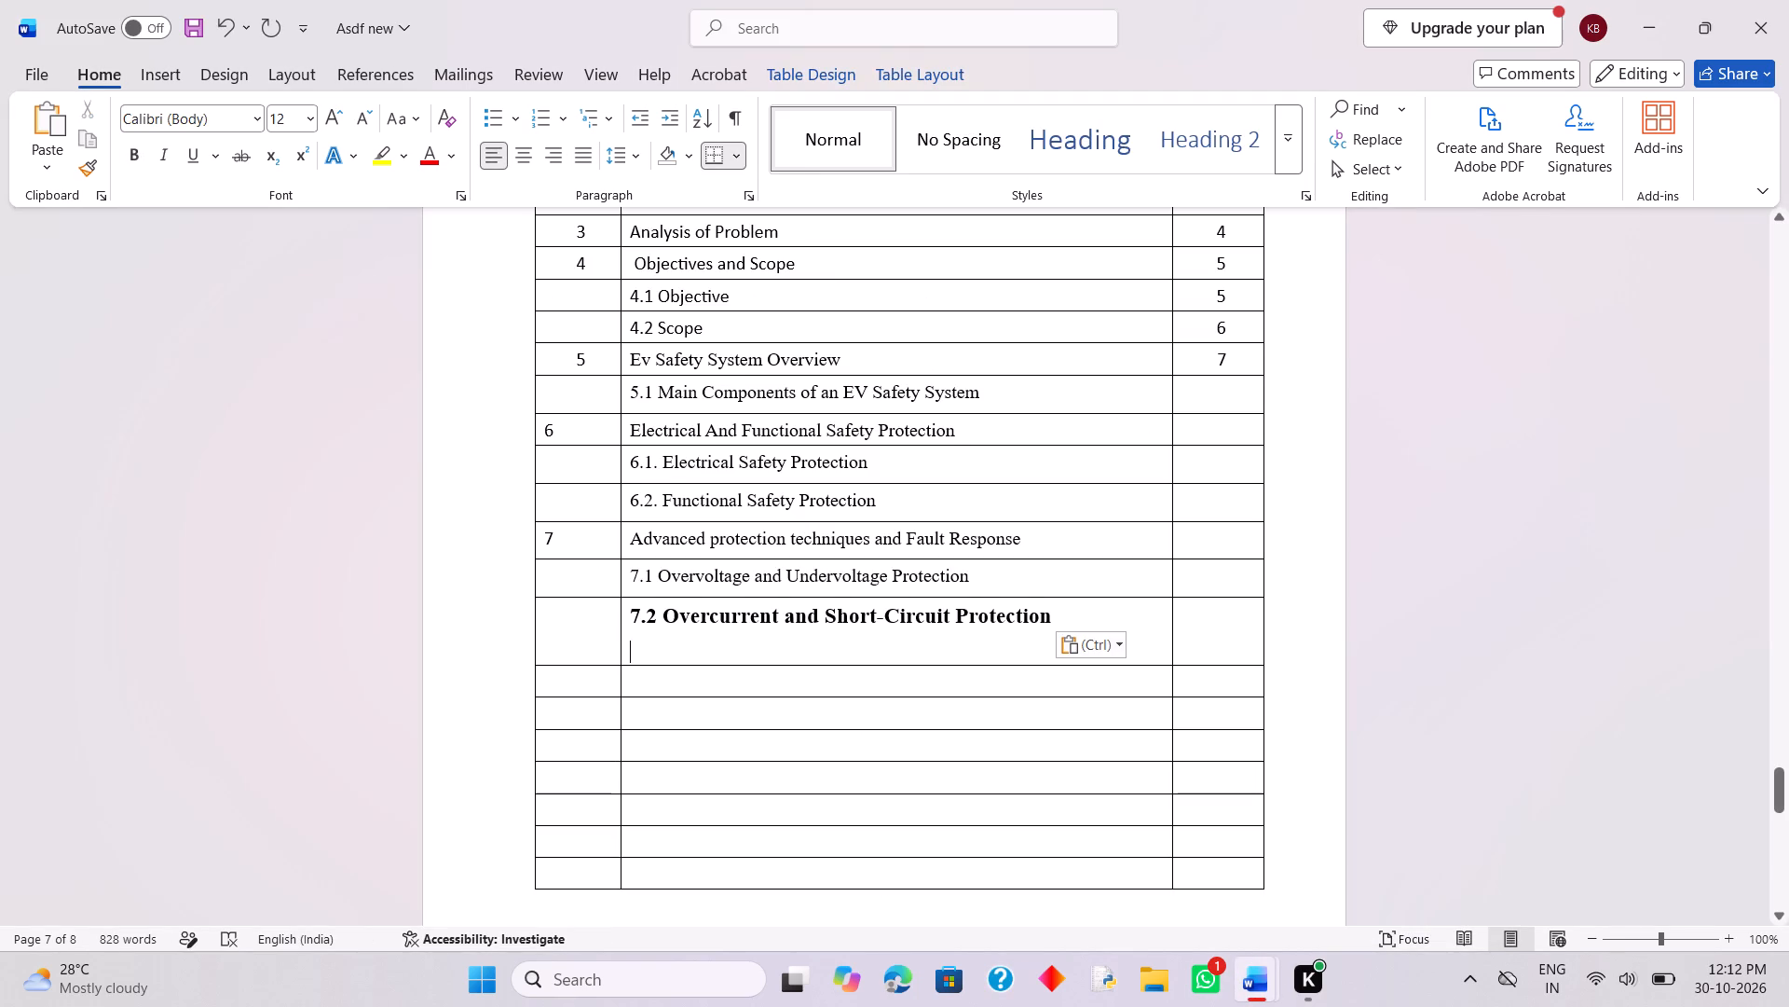
Make the 7.2 Contents entry non-bold at 12 pt and remove the blank line under it.
{"action": "left_click", "coordinate": [1065, 601]}
{"action": "left_click", "coordinate": [1065, 601]}
{"action": "left_click_drag", "start_coordinate": [1069, 614], "coordinate": [659, 617]}
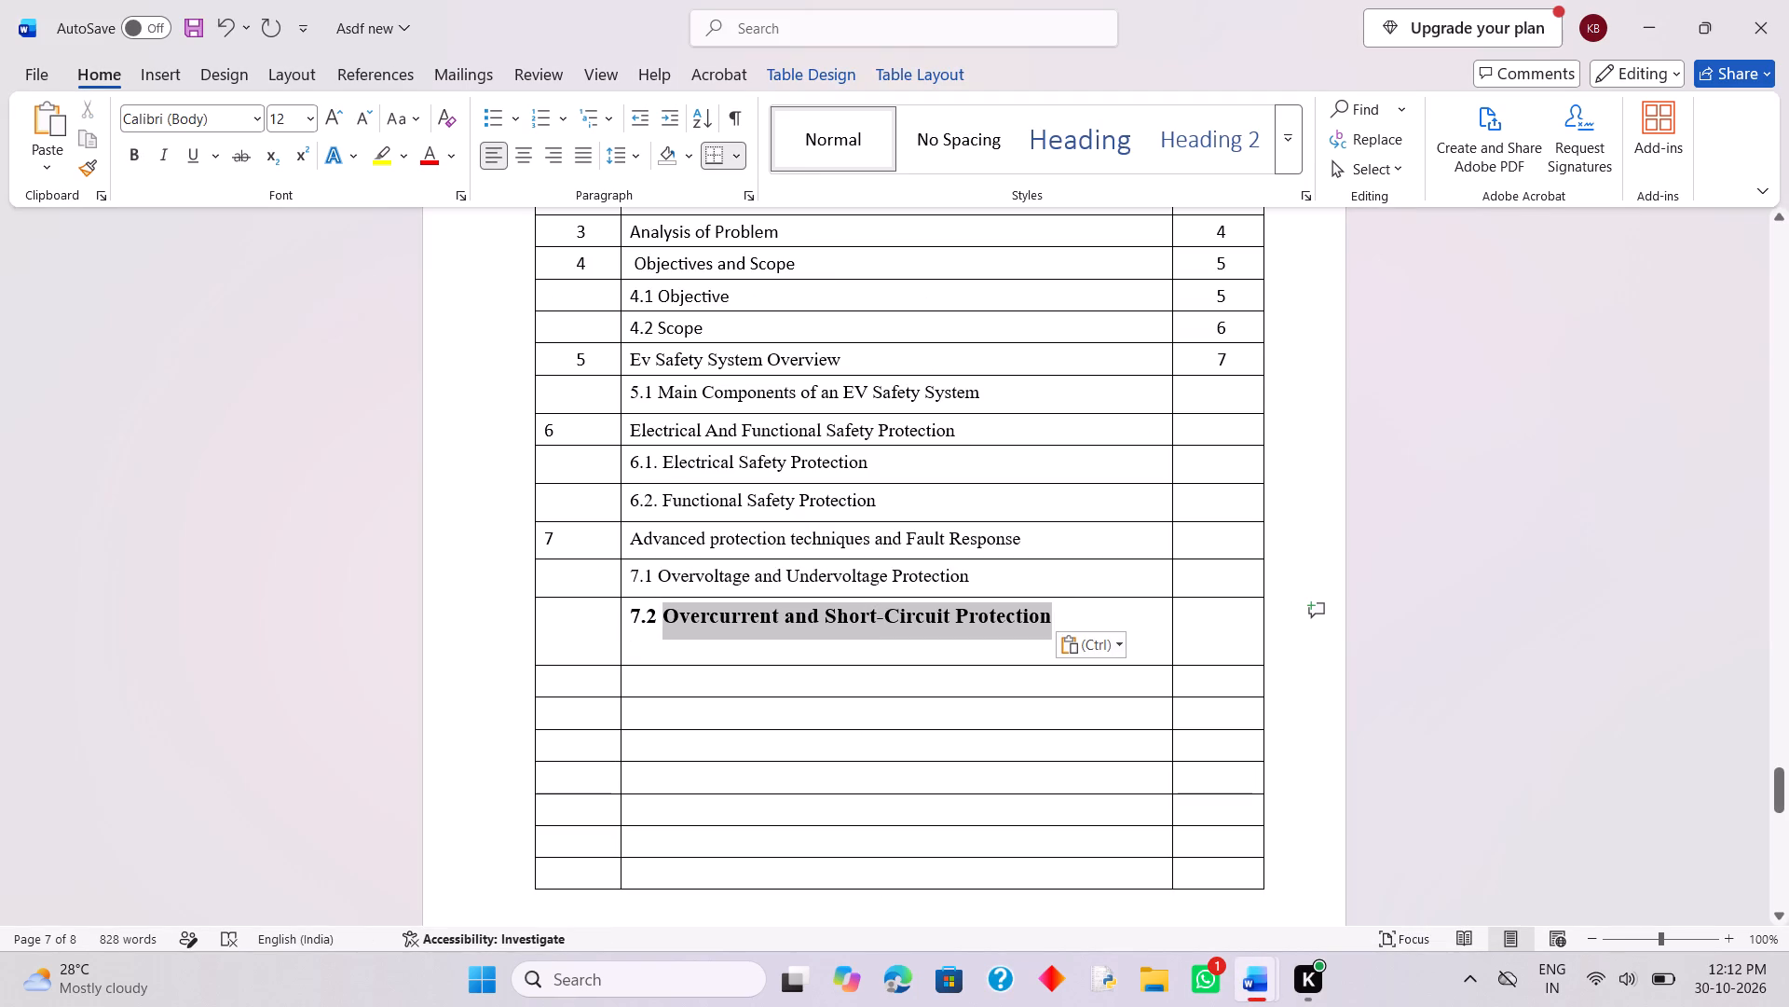
{"action": "left_click_drag", "start_coordinate": [659, 617], "coordinate": [625, 614]}
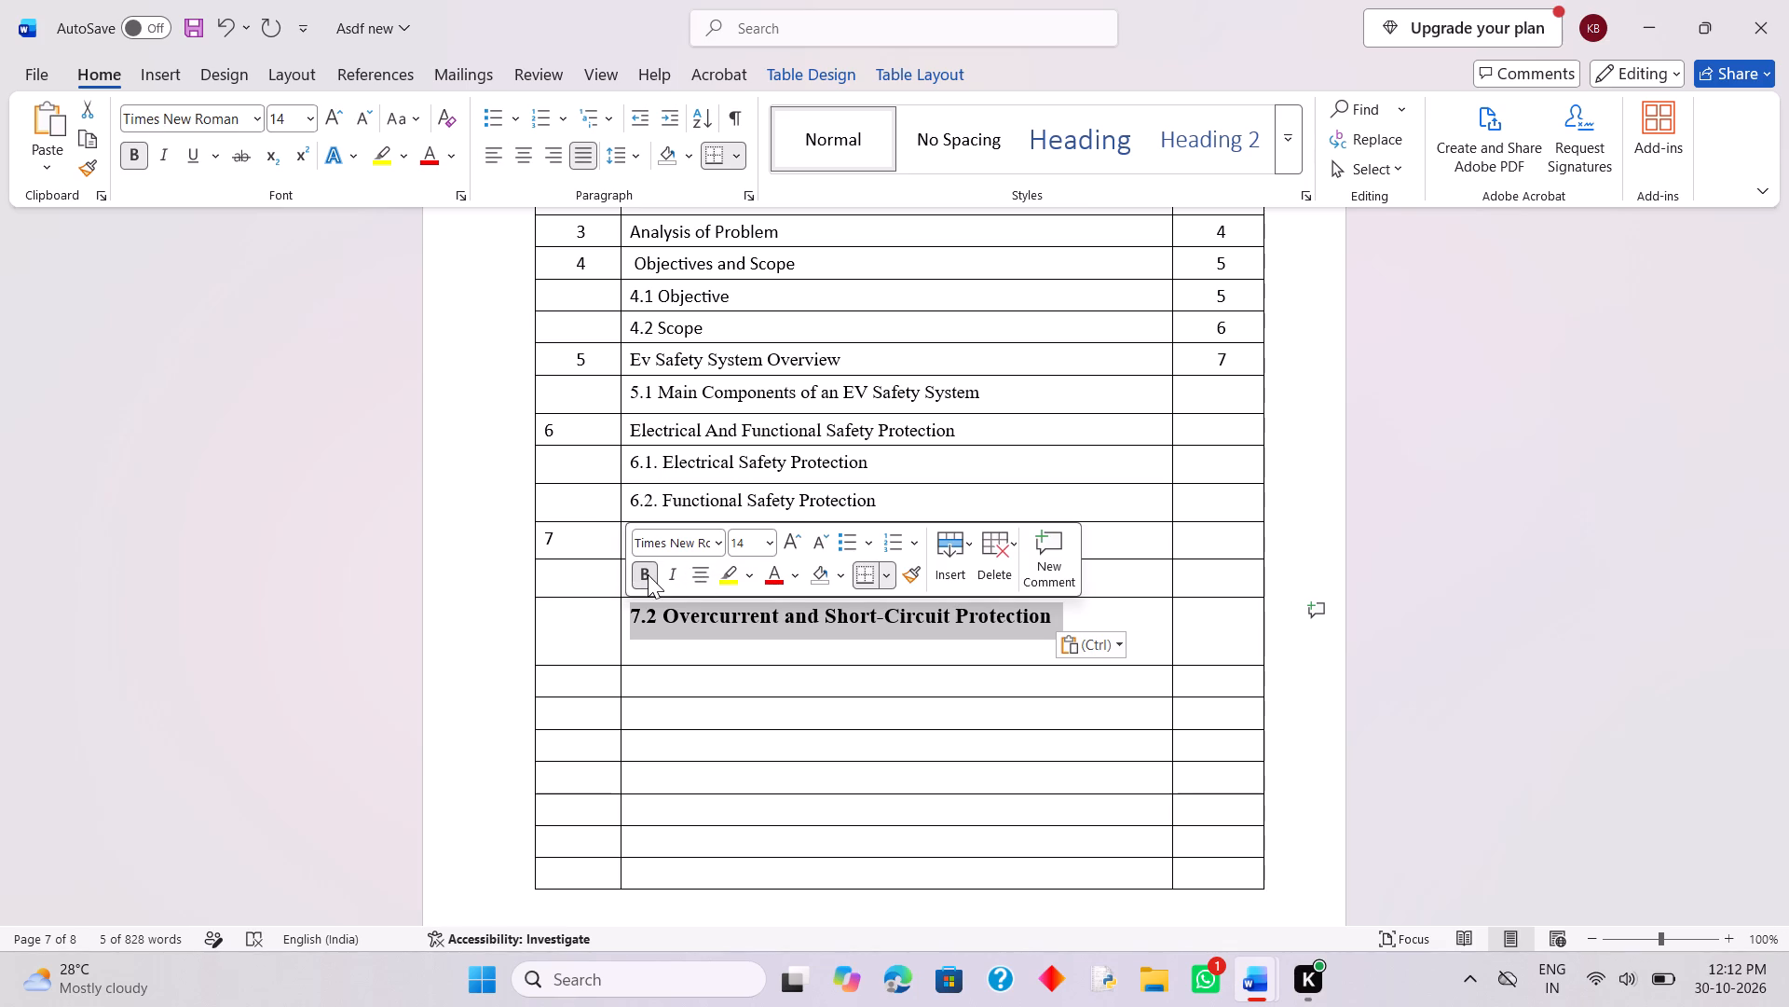
{"action": "left_click", "coordinate": [648, 574]}
{"action": "left_click", "coordinate": [764, 547]}
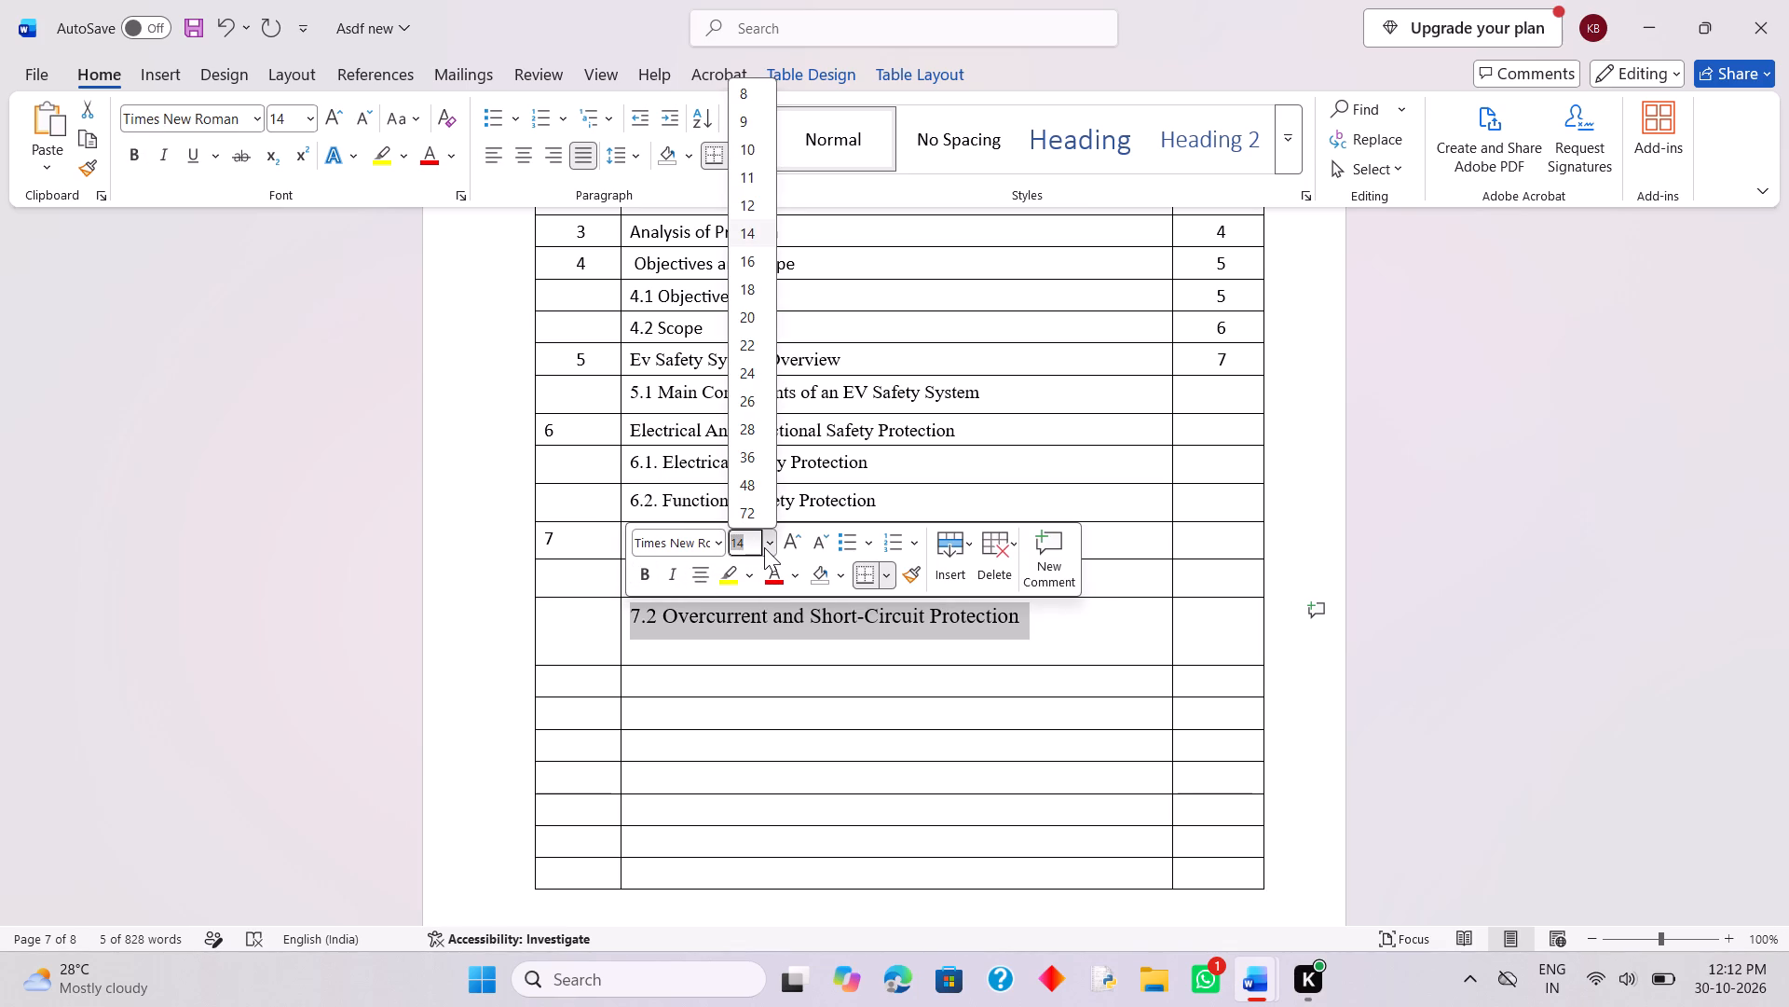
{"action": "left_click", "coordinate": [755, 211]}
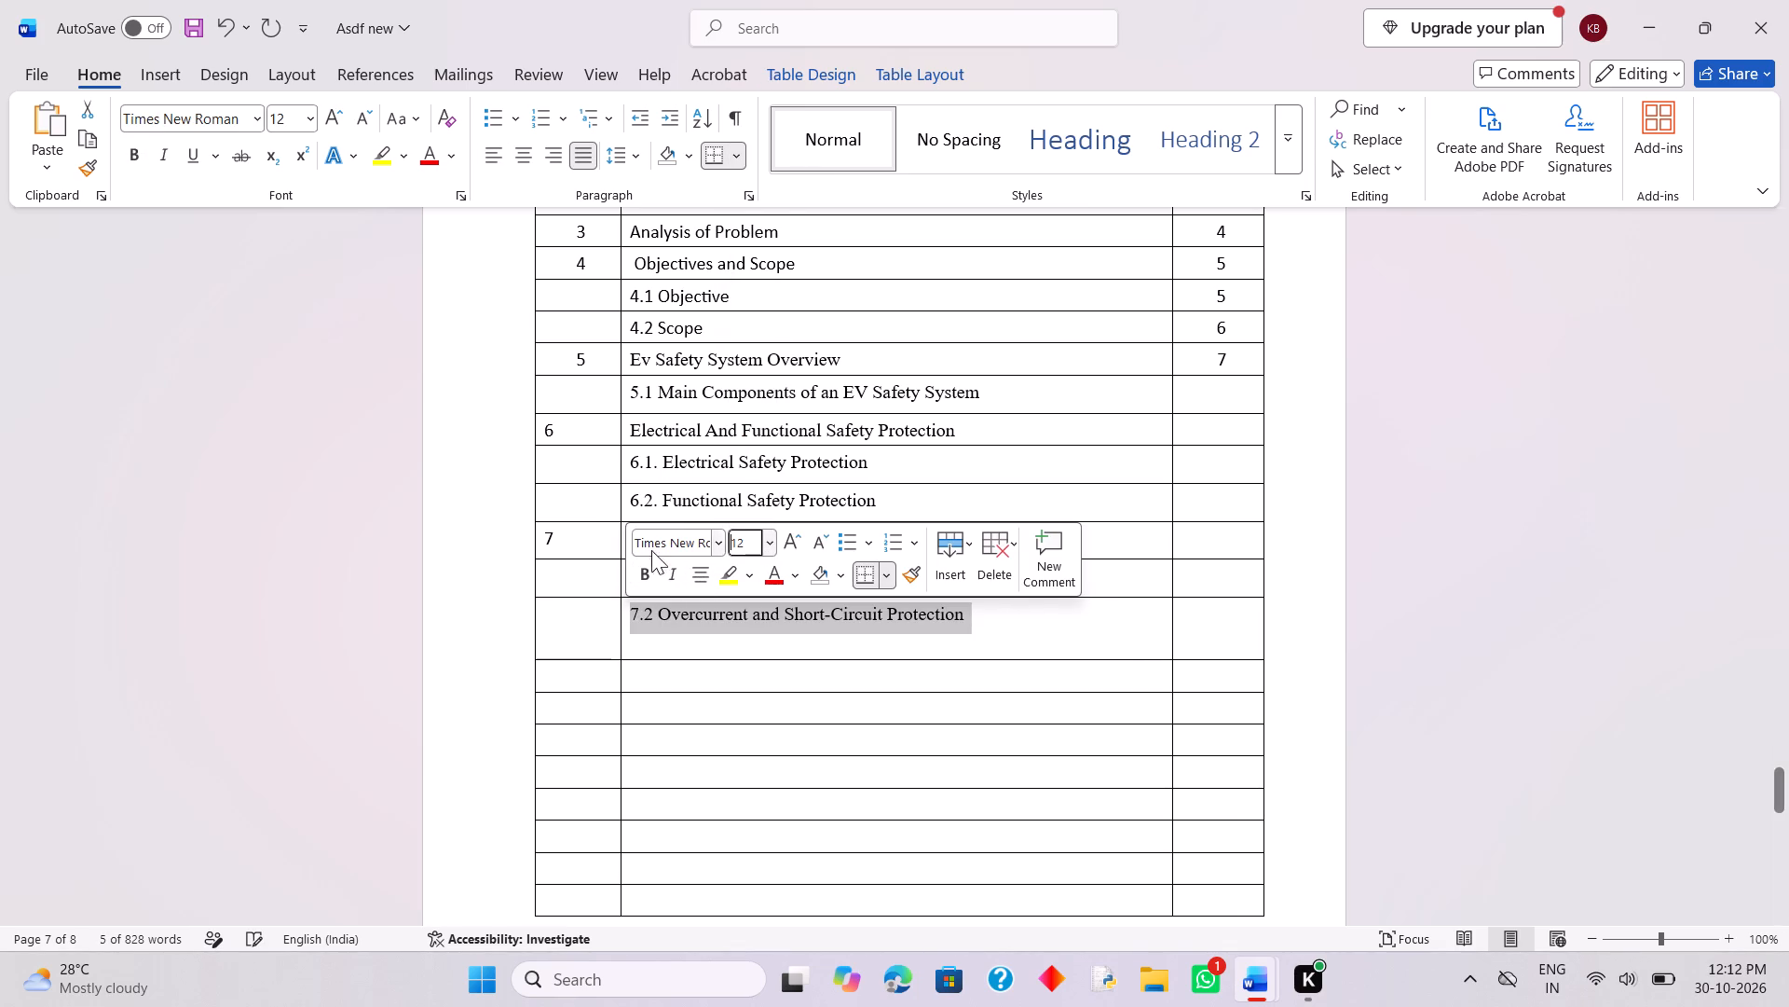
{"action": "left_click", "coordinate": [640, 642]}
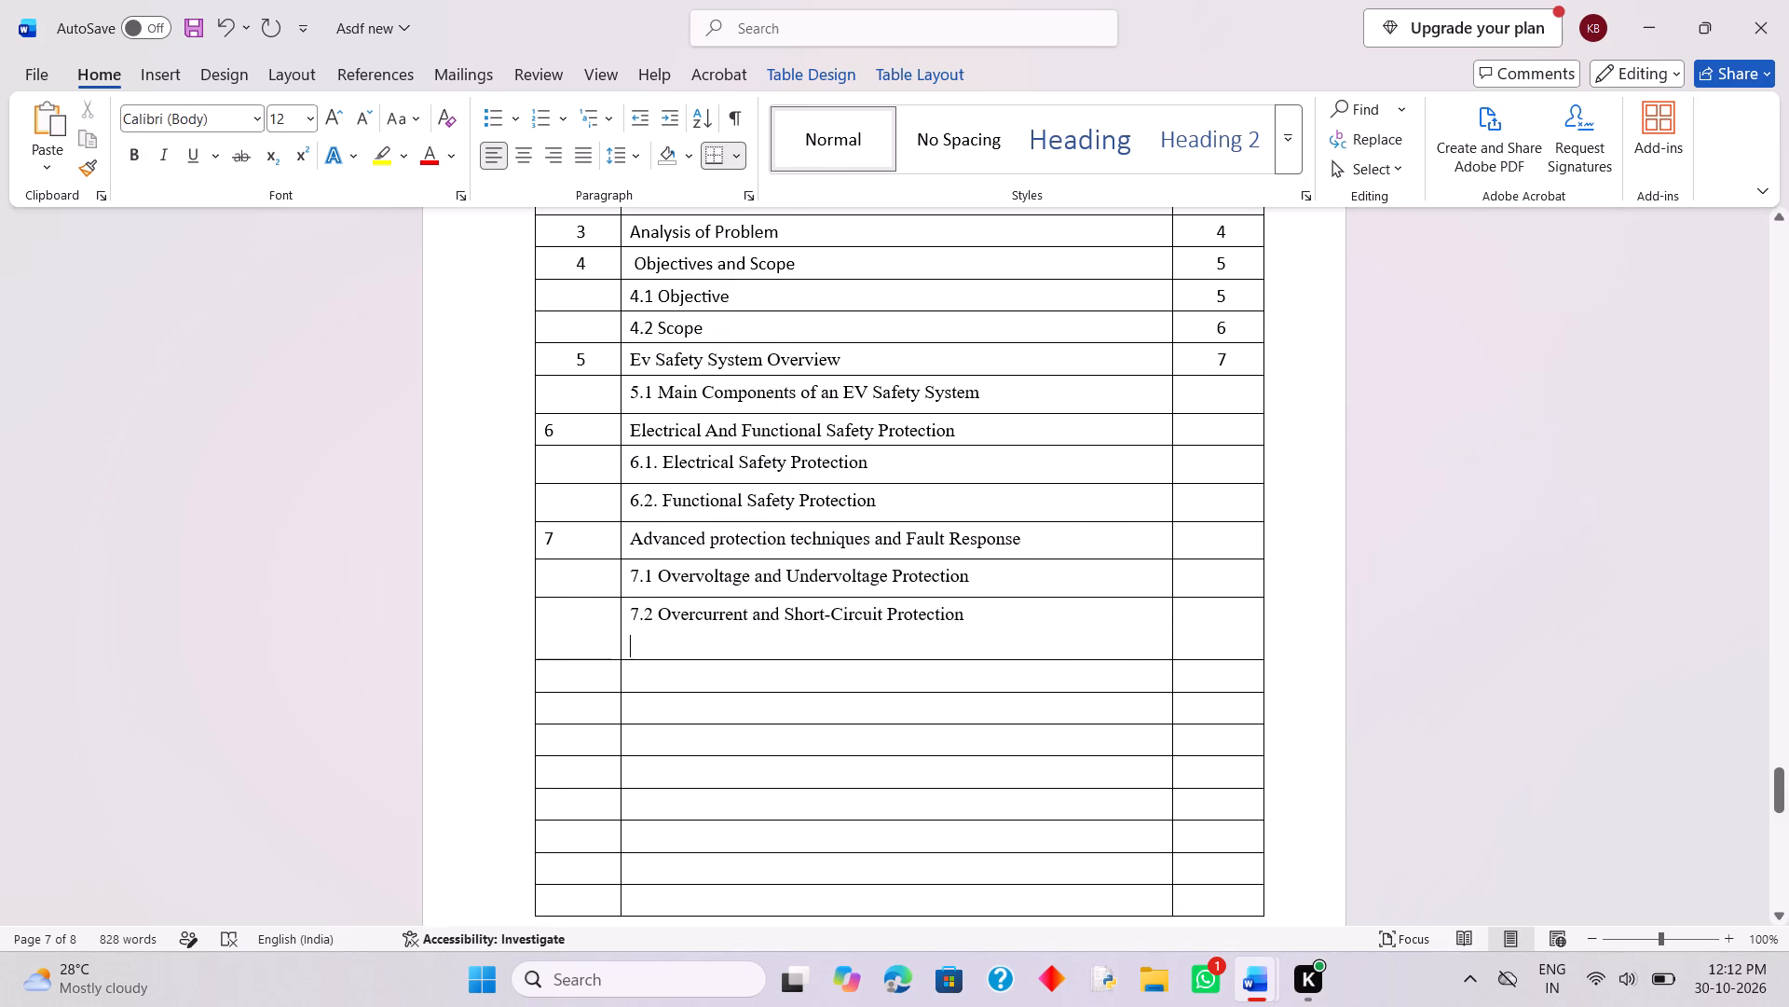
{"action": "key", "text": "BackSpace"}
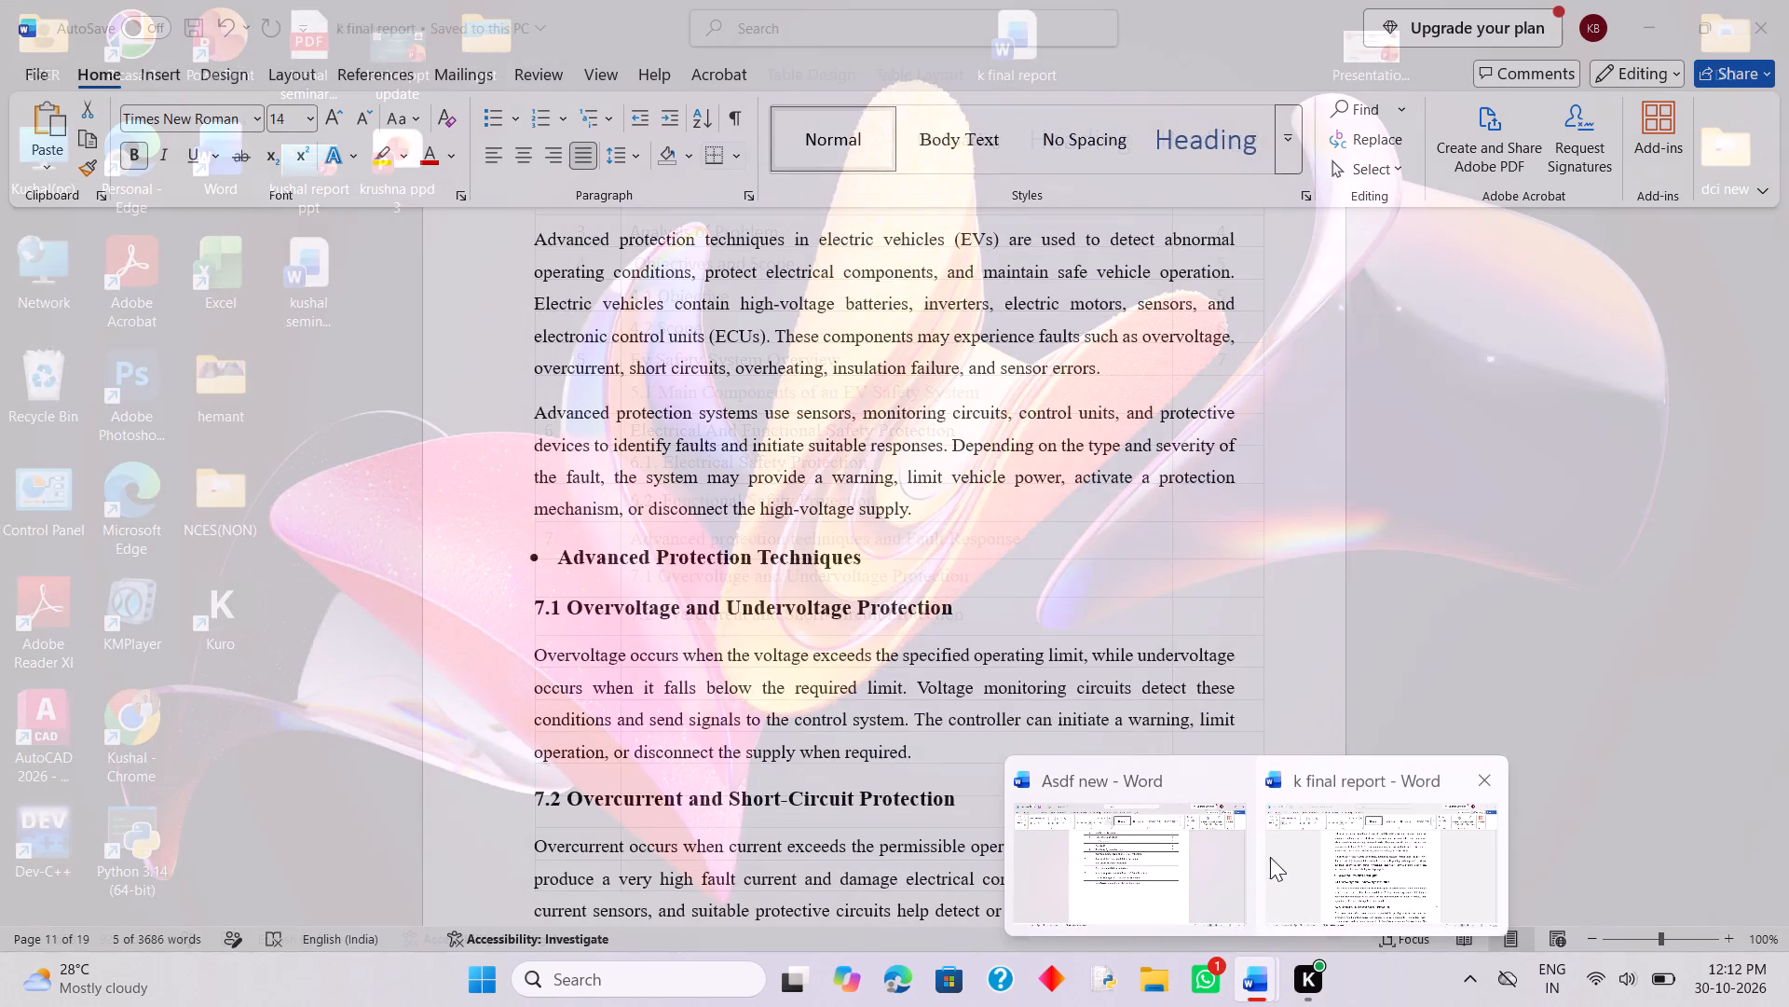
Copy the heading 7.3 Thermal Protection from k final report for the Contents row below 7.2.
{"action": "left_click", "coordinate": [1276, 857]}
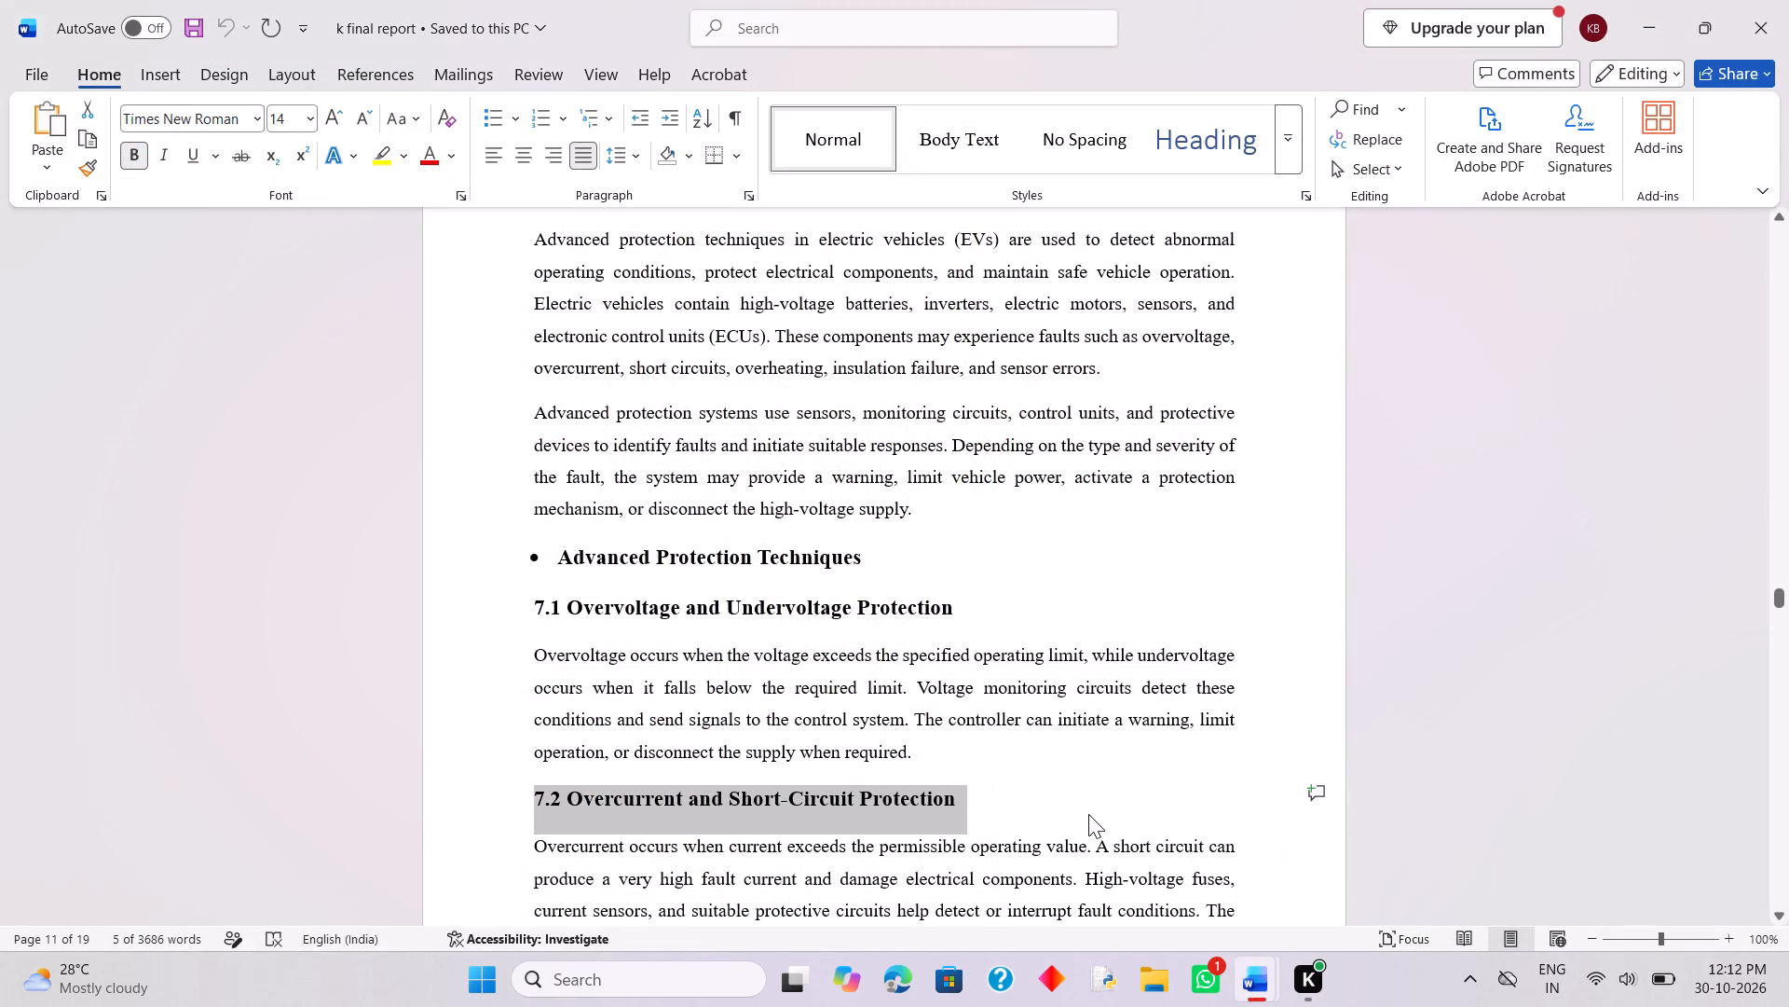
{"action": "left_click", "coordinate": [1088, 814]}
{"action": "scroll", "coordinate": [1088, 814], "scroll_direction": "down", "scroll_amount": 1}
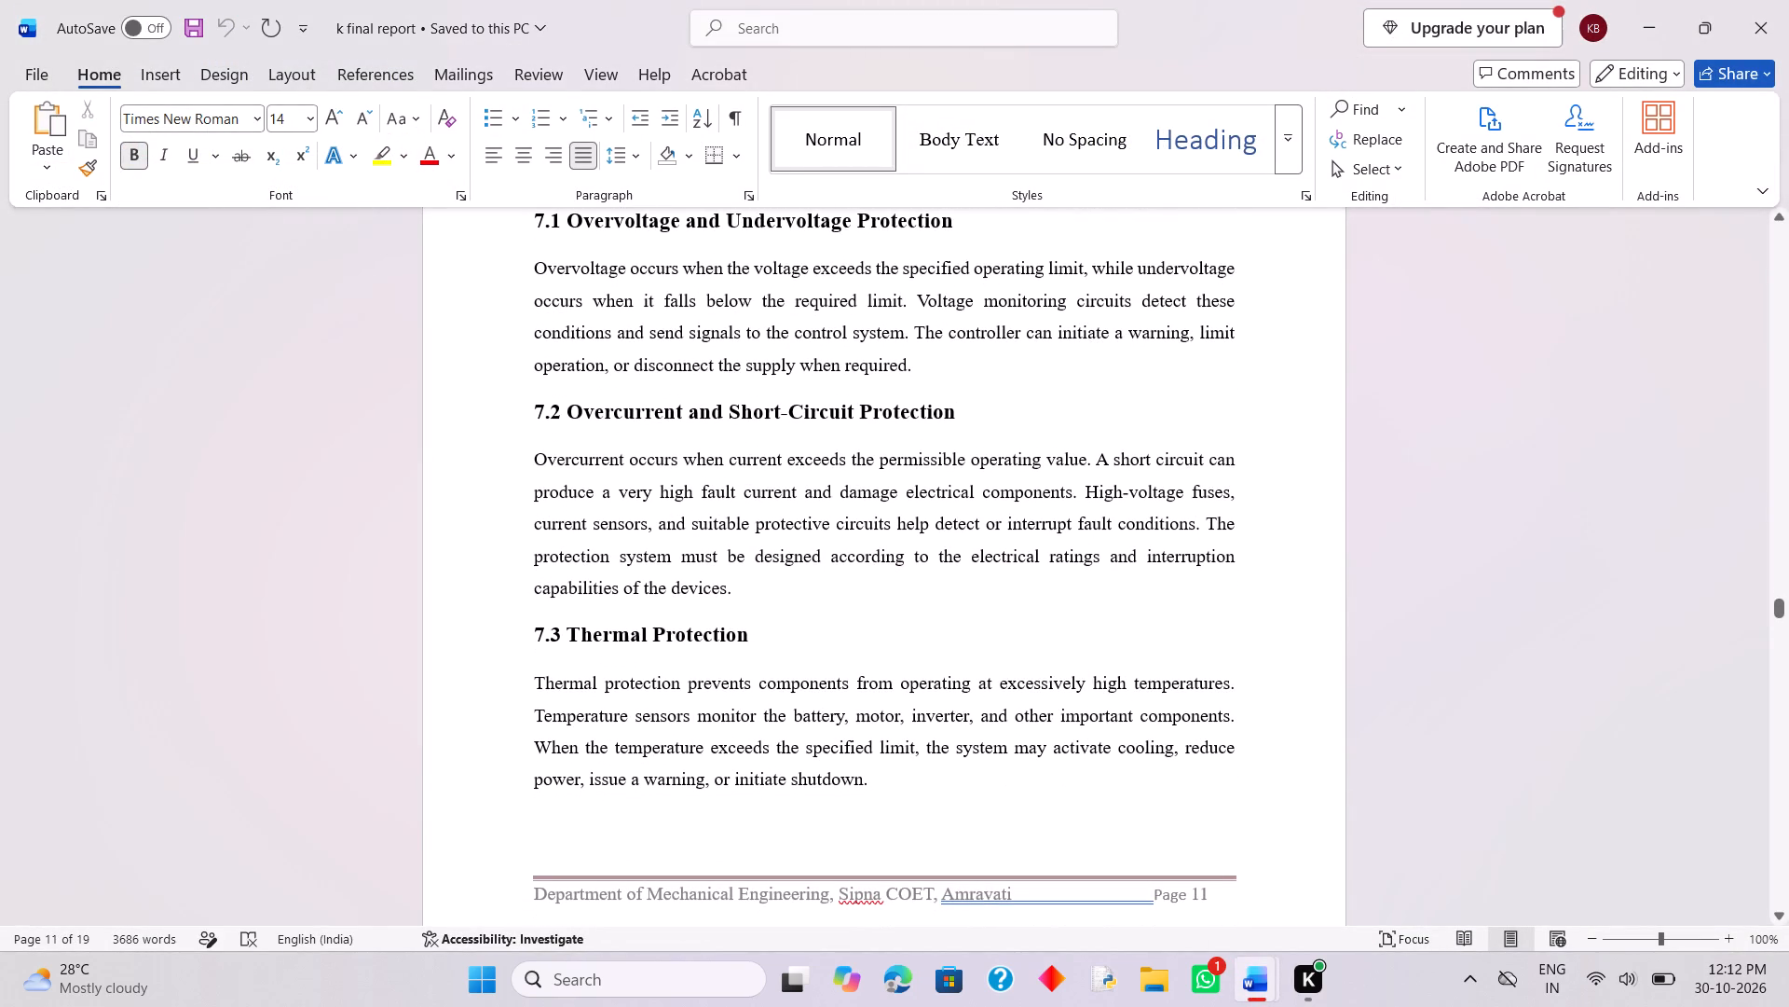
{"action": "left_click_drag", "start_coordinate": [749, 631], "coordinate": [573, 640]}
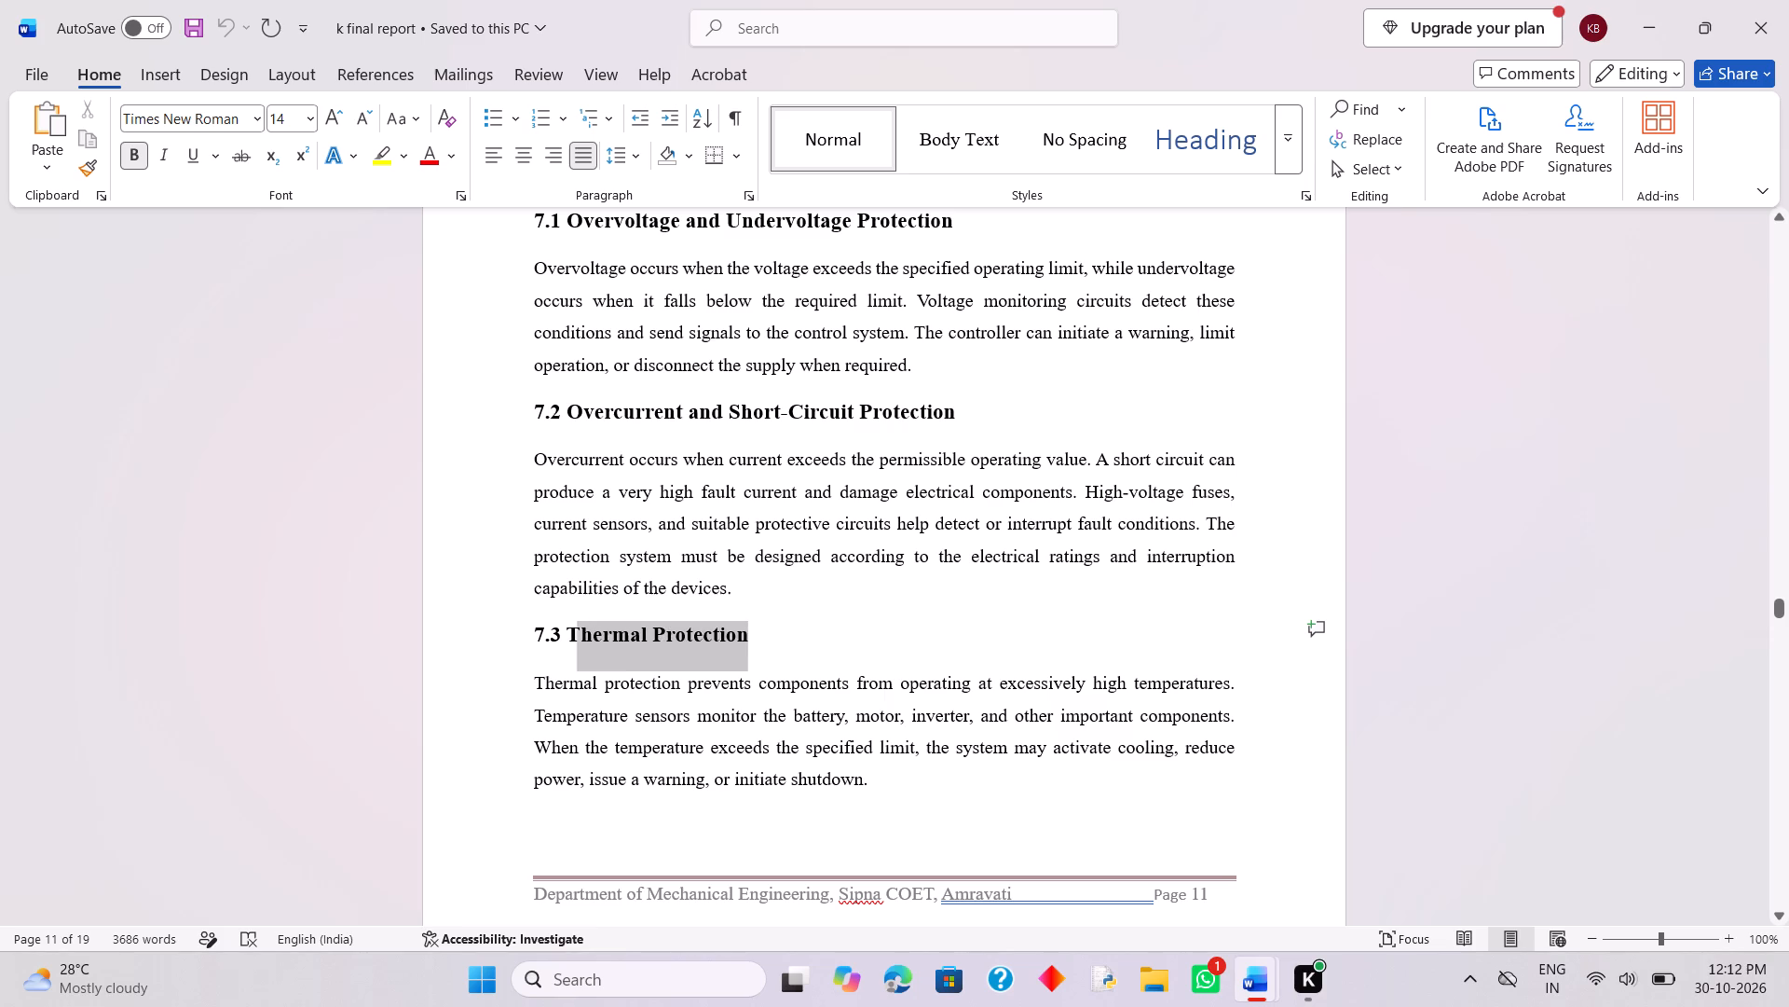
{"action": "left_click_drag", "start_coordinate": [573, 640], "coordinate": [519, 640]}
{"action": "key", "text": "ctrl+c"}
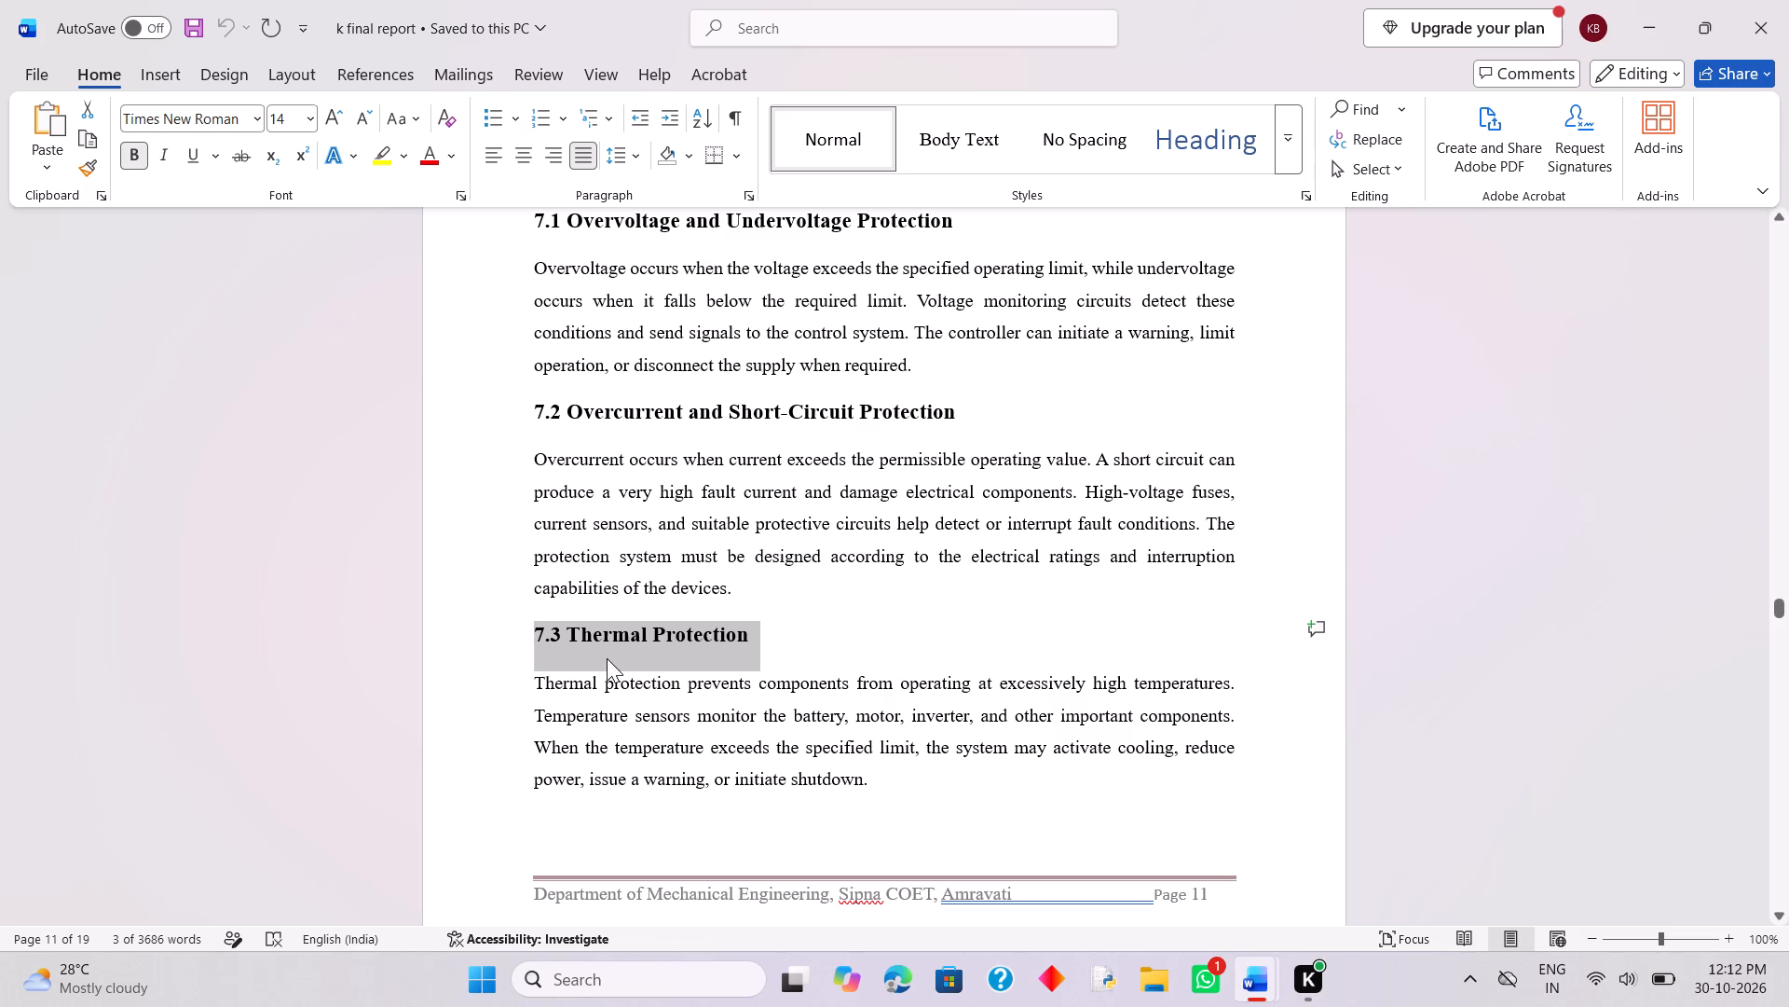
{"action": "key", "text": "ctrl+c"}
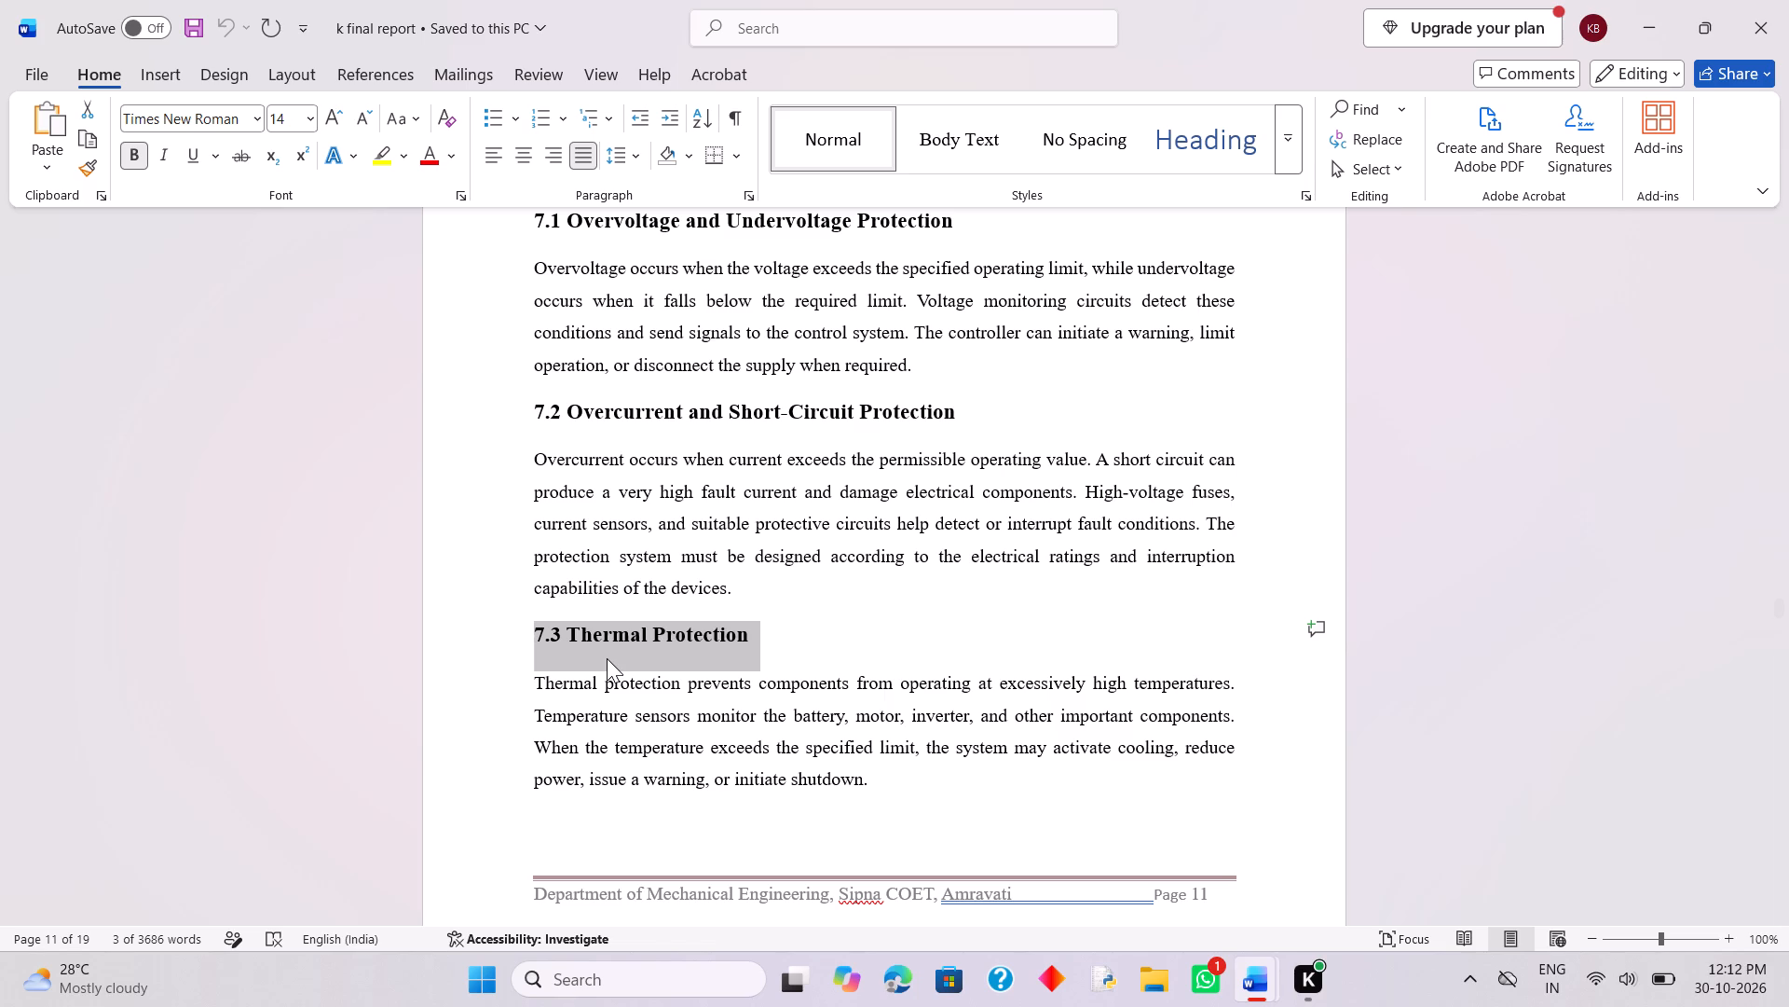
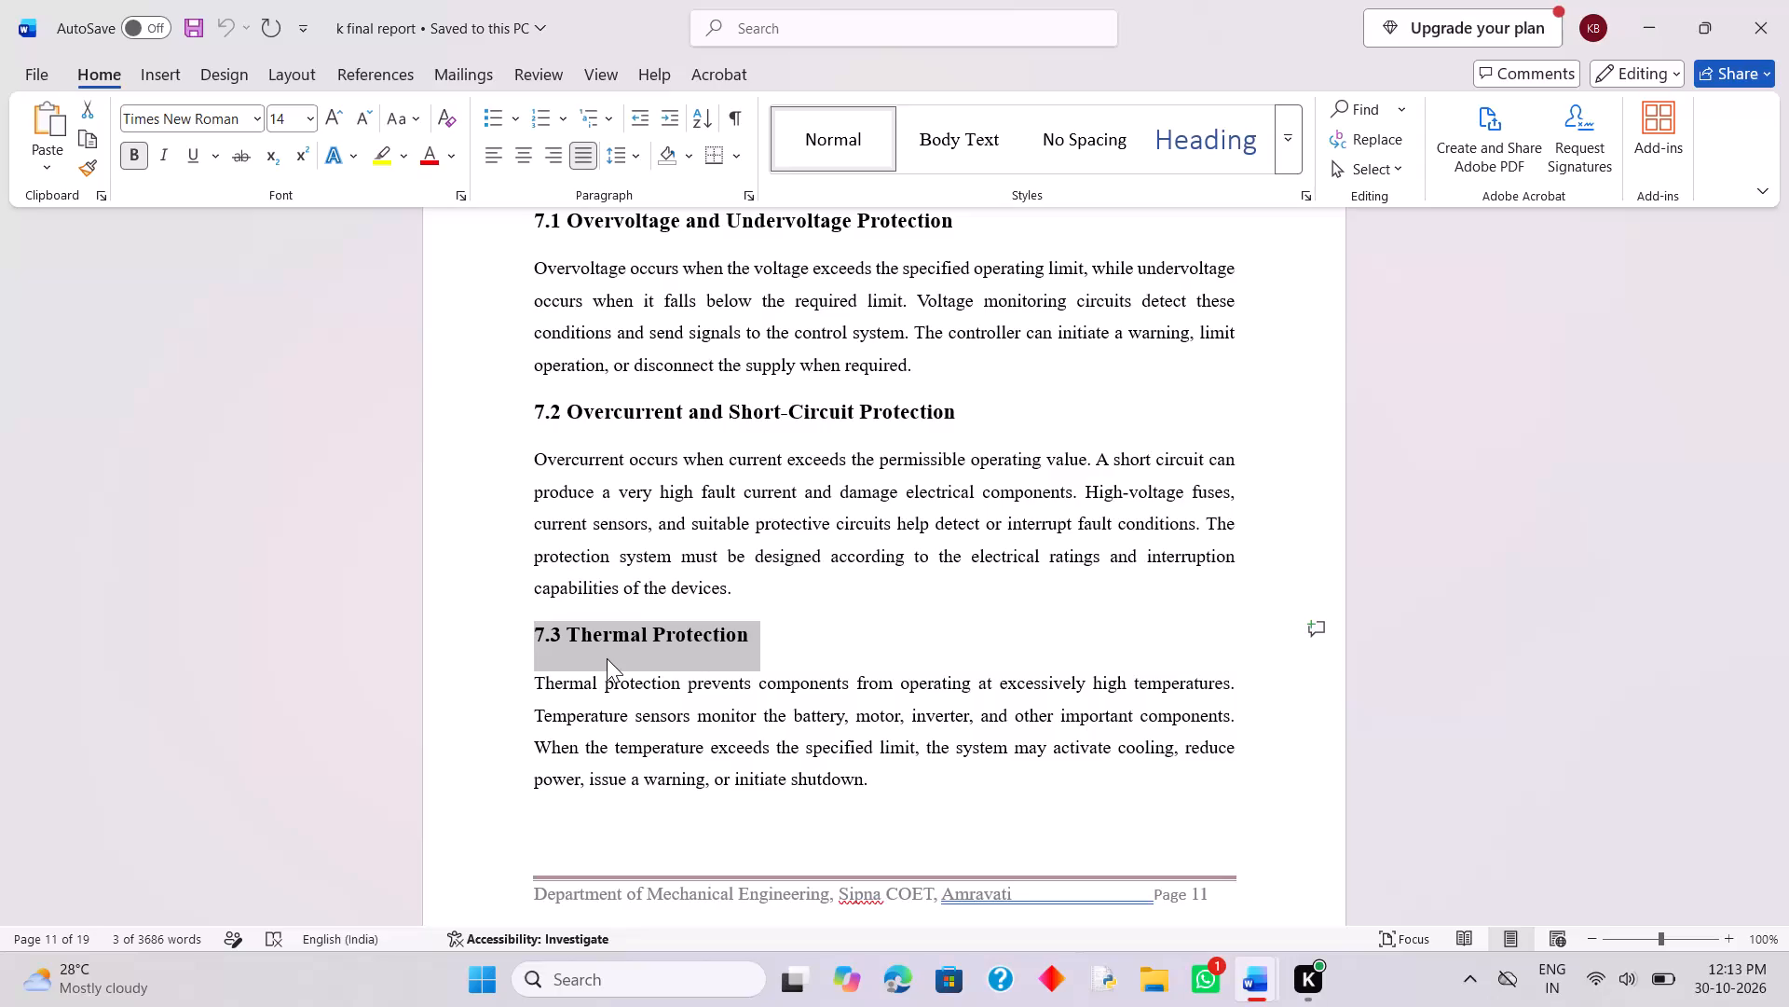
Paste the copied heading 7.3 Thermal Protection into the empty Contents row below 7.2 in Asdf new.
{"action": "key", "text": "ctrl+c"}
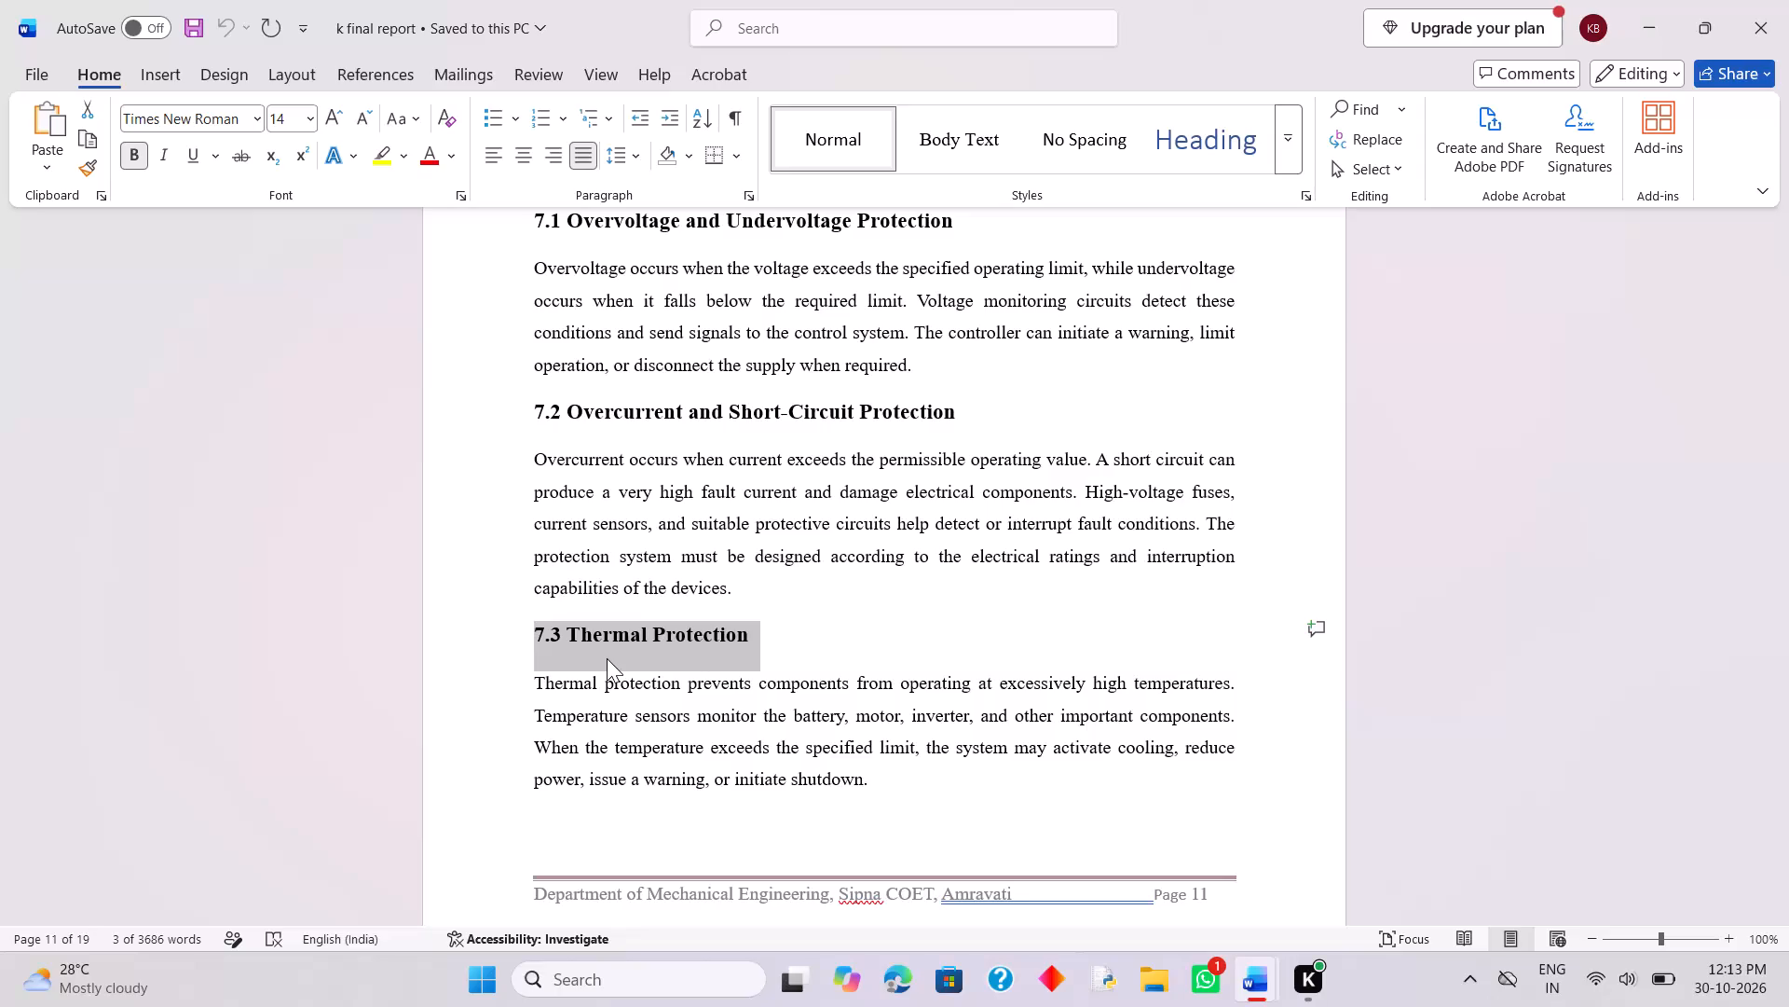
{"action": "left_click", "coordinate": [607, 658]}
{"action": "key", "text": "ctrl+c"}
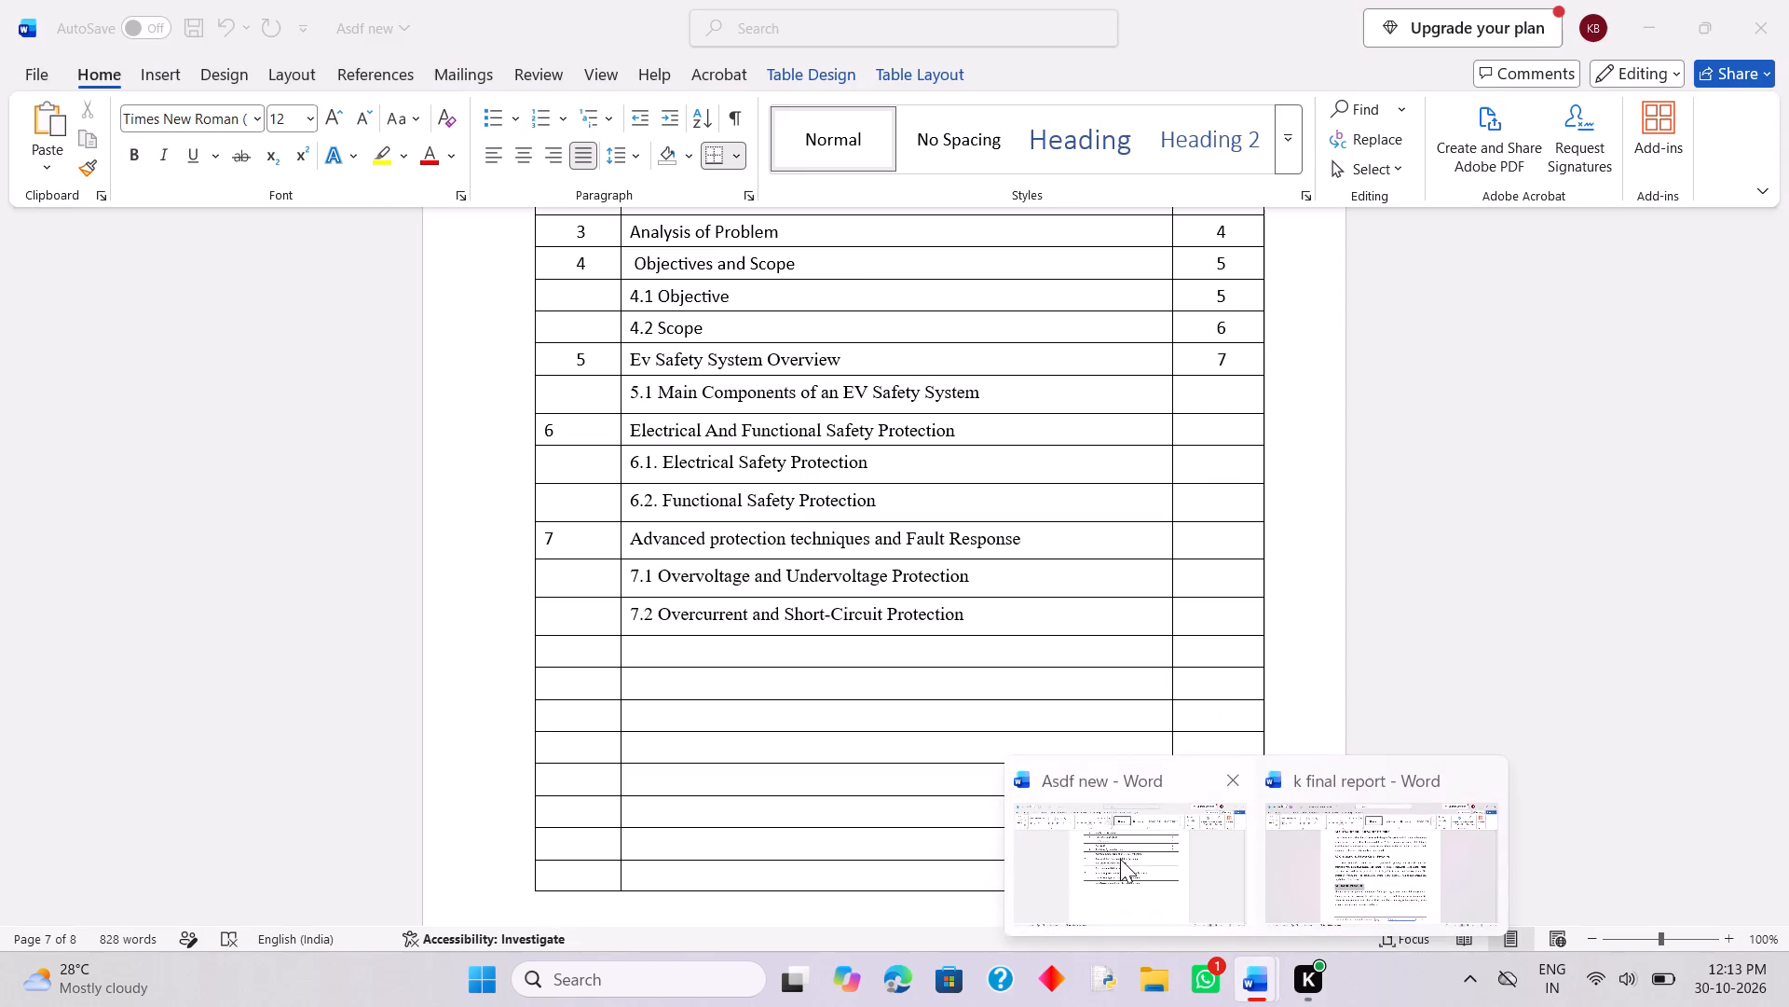
{"action": "left_click", "coordinate": [1120, 859]}
{"action": "left_click", "coordinate": [650, 653]}
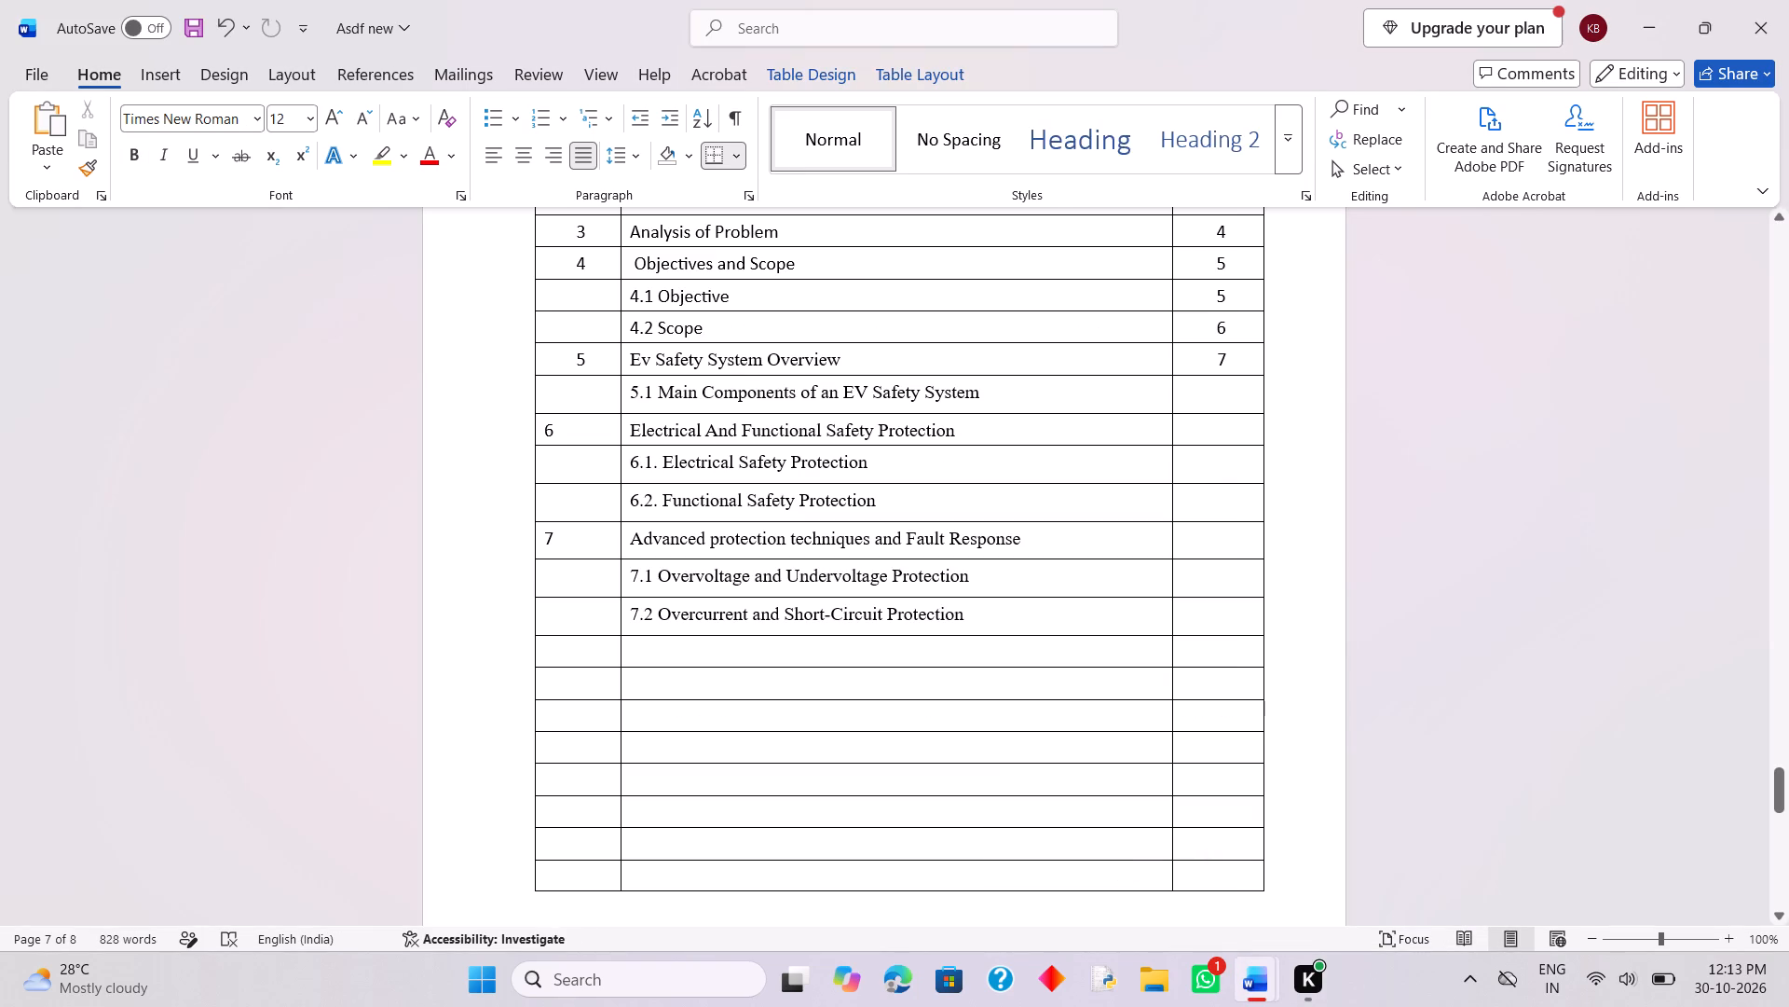
{"action": "key", "text": "ctrl+v"}
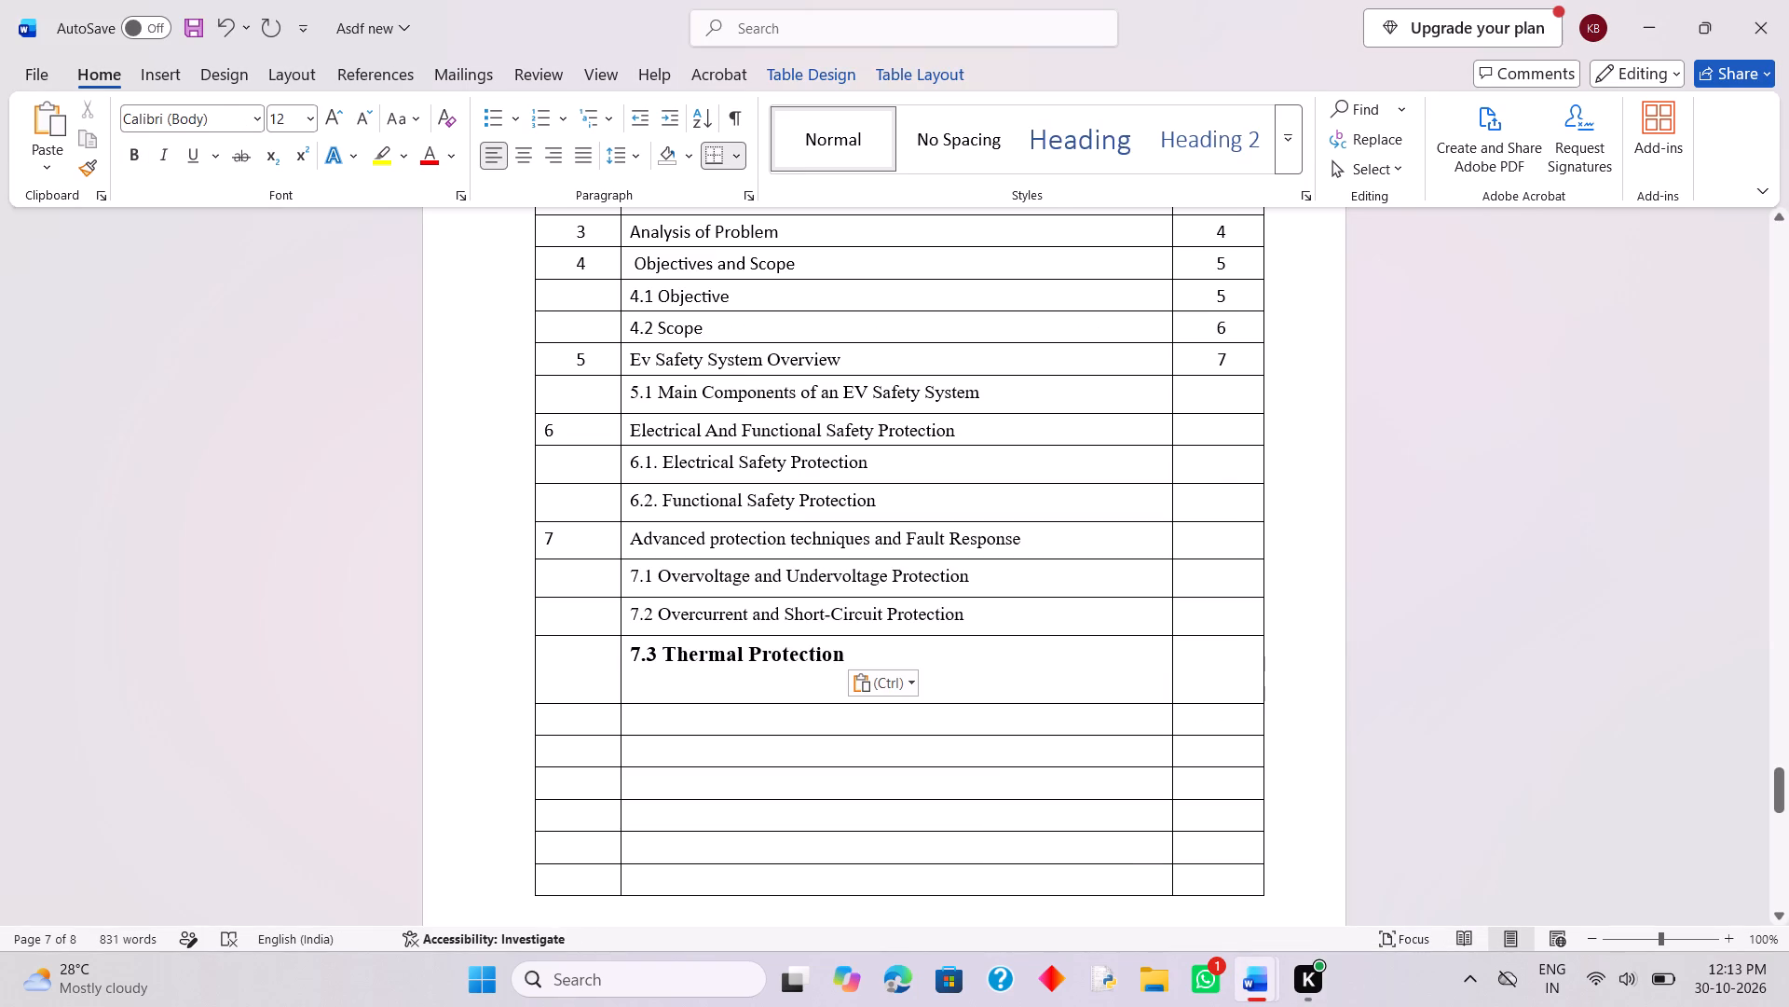
Remove the blank line under the 7.3 Contents entry and make its text non-bold at 12 pt.
{"action": "key", "text": "BackSpace"}
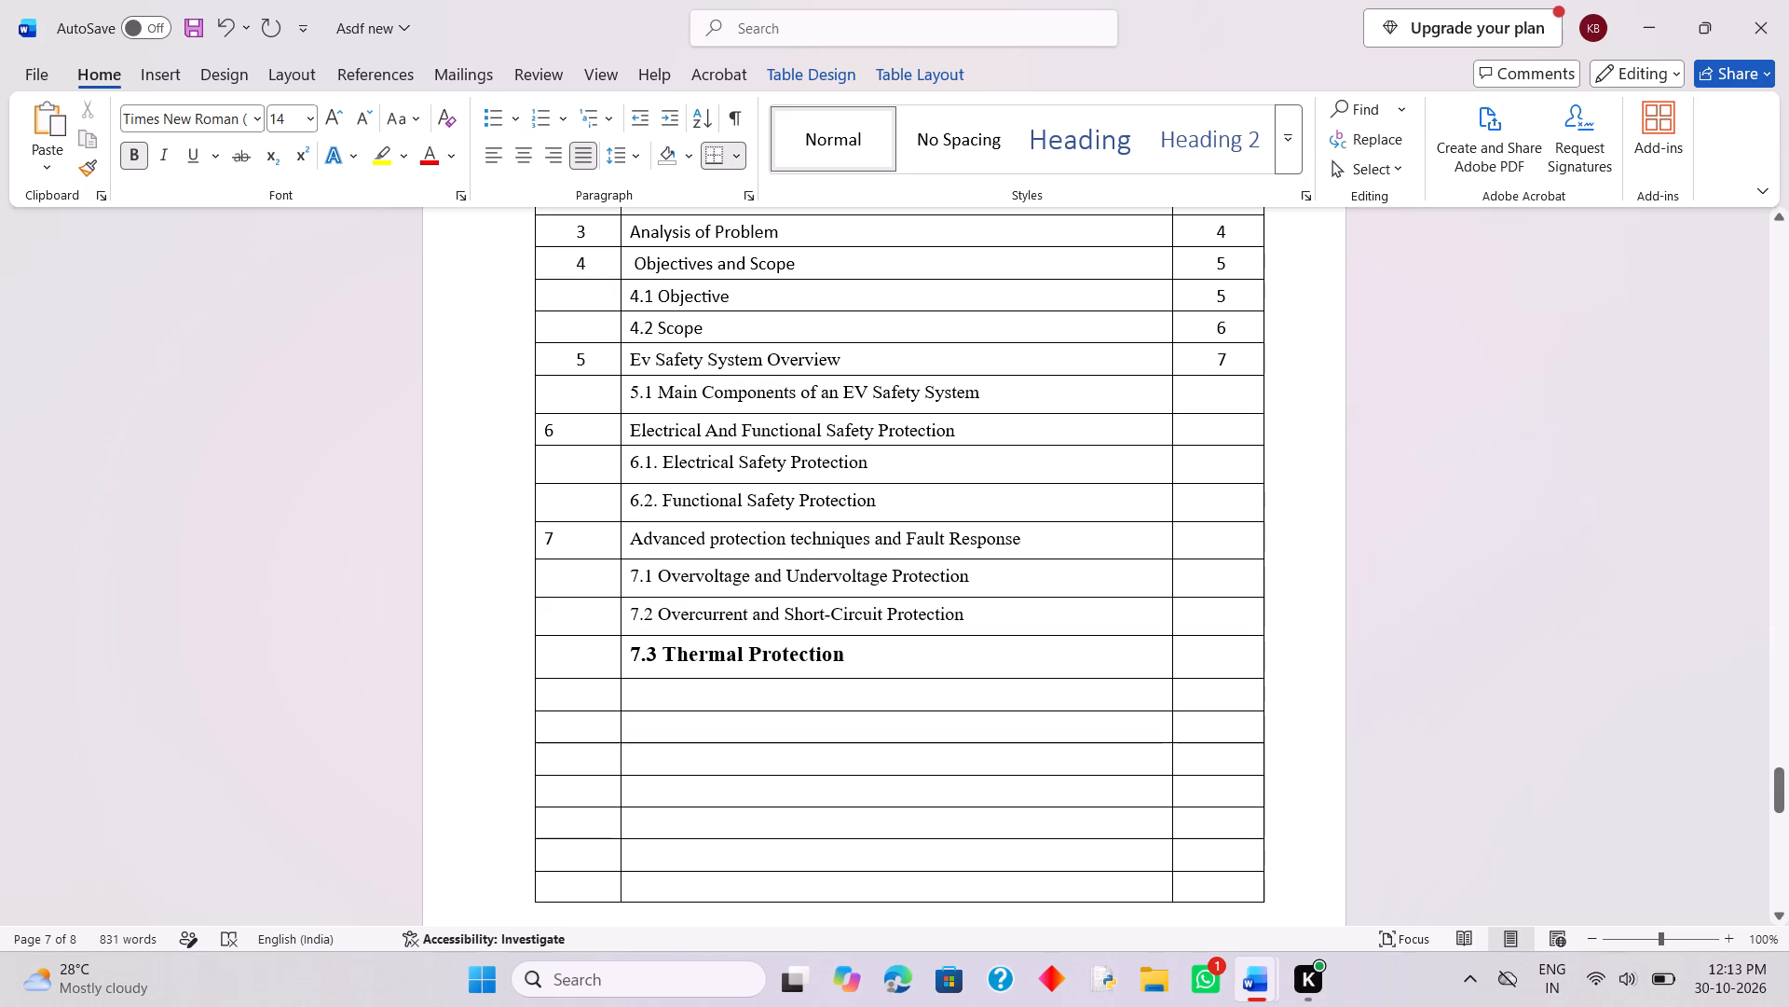
{"action": "left_click_drag", "start_coordinate": [840, 657], "coordinate": [620, 648]}
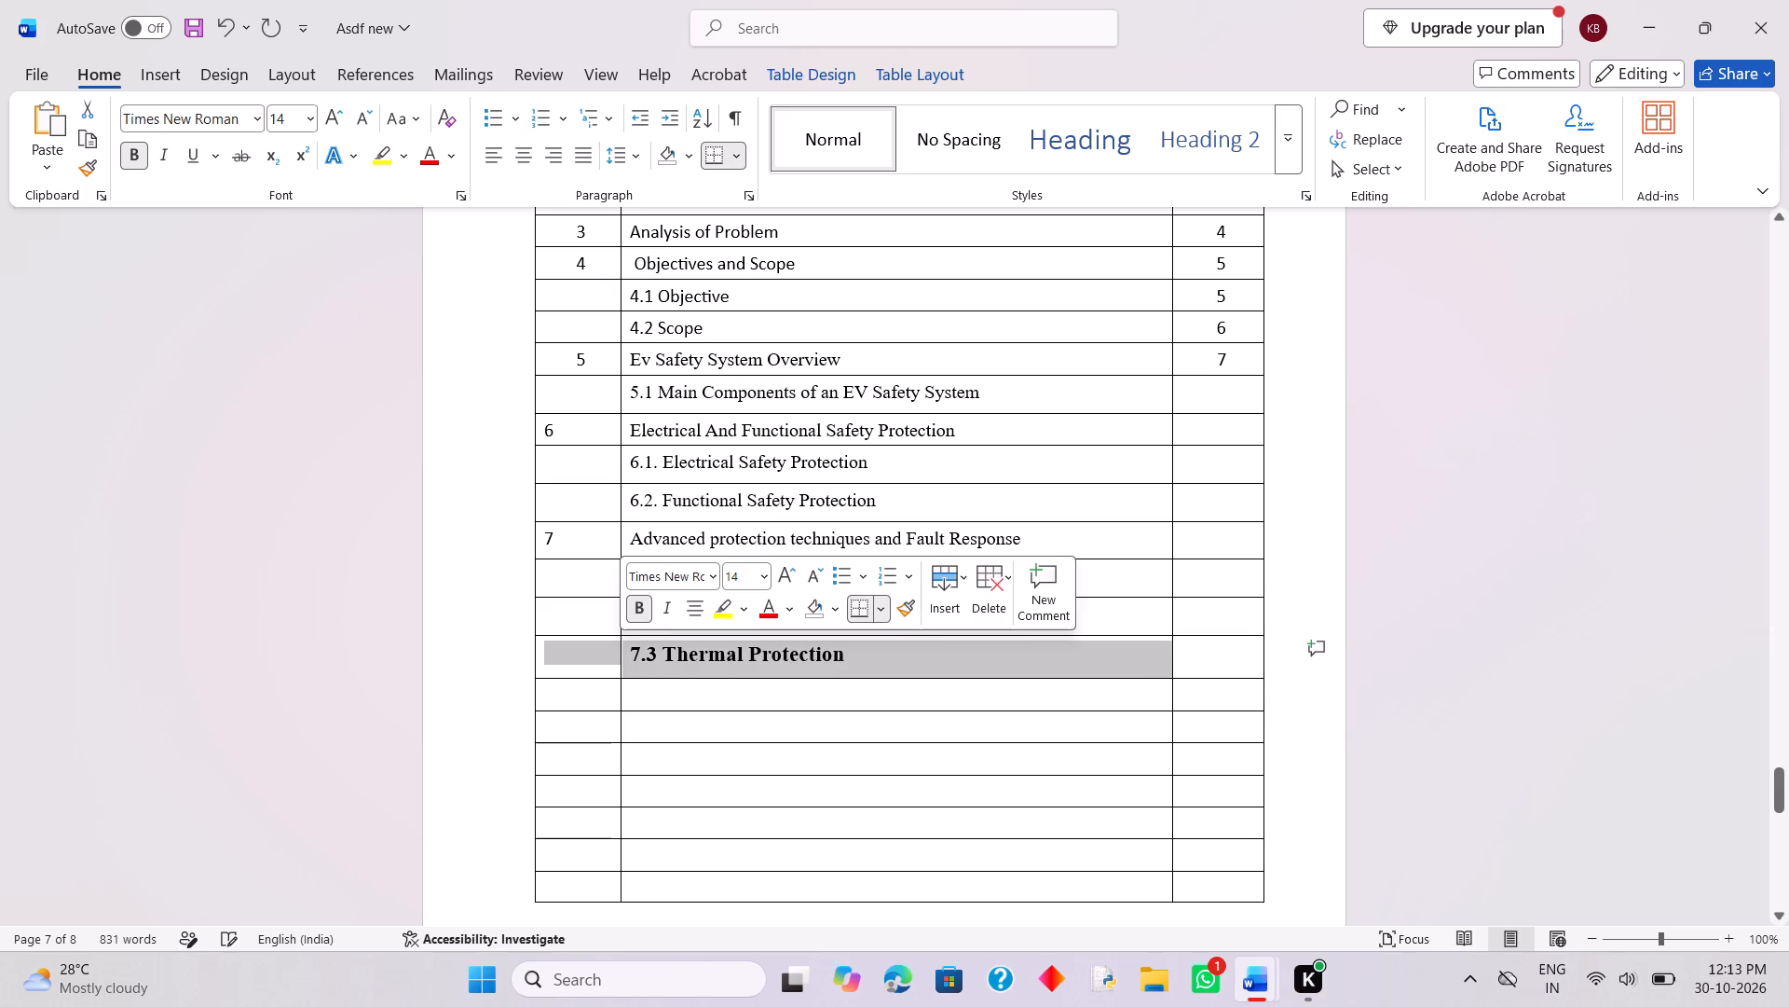
{"action": "left_click", "coordinate": [767, 570]}
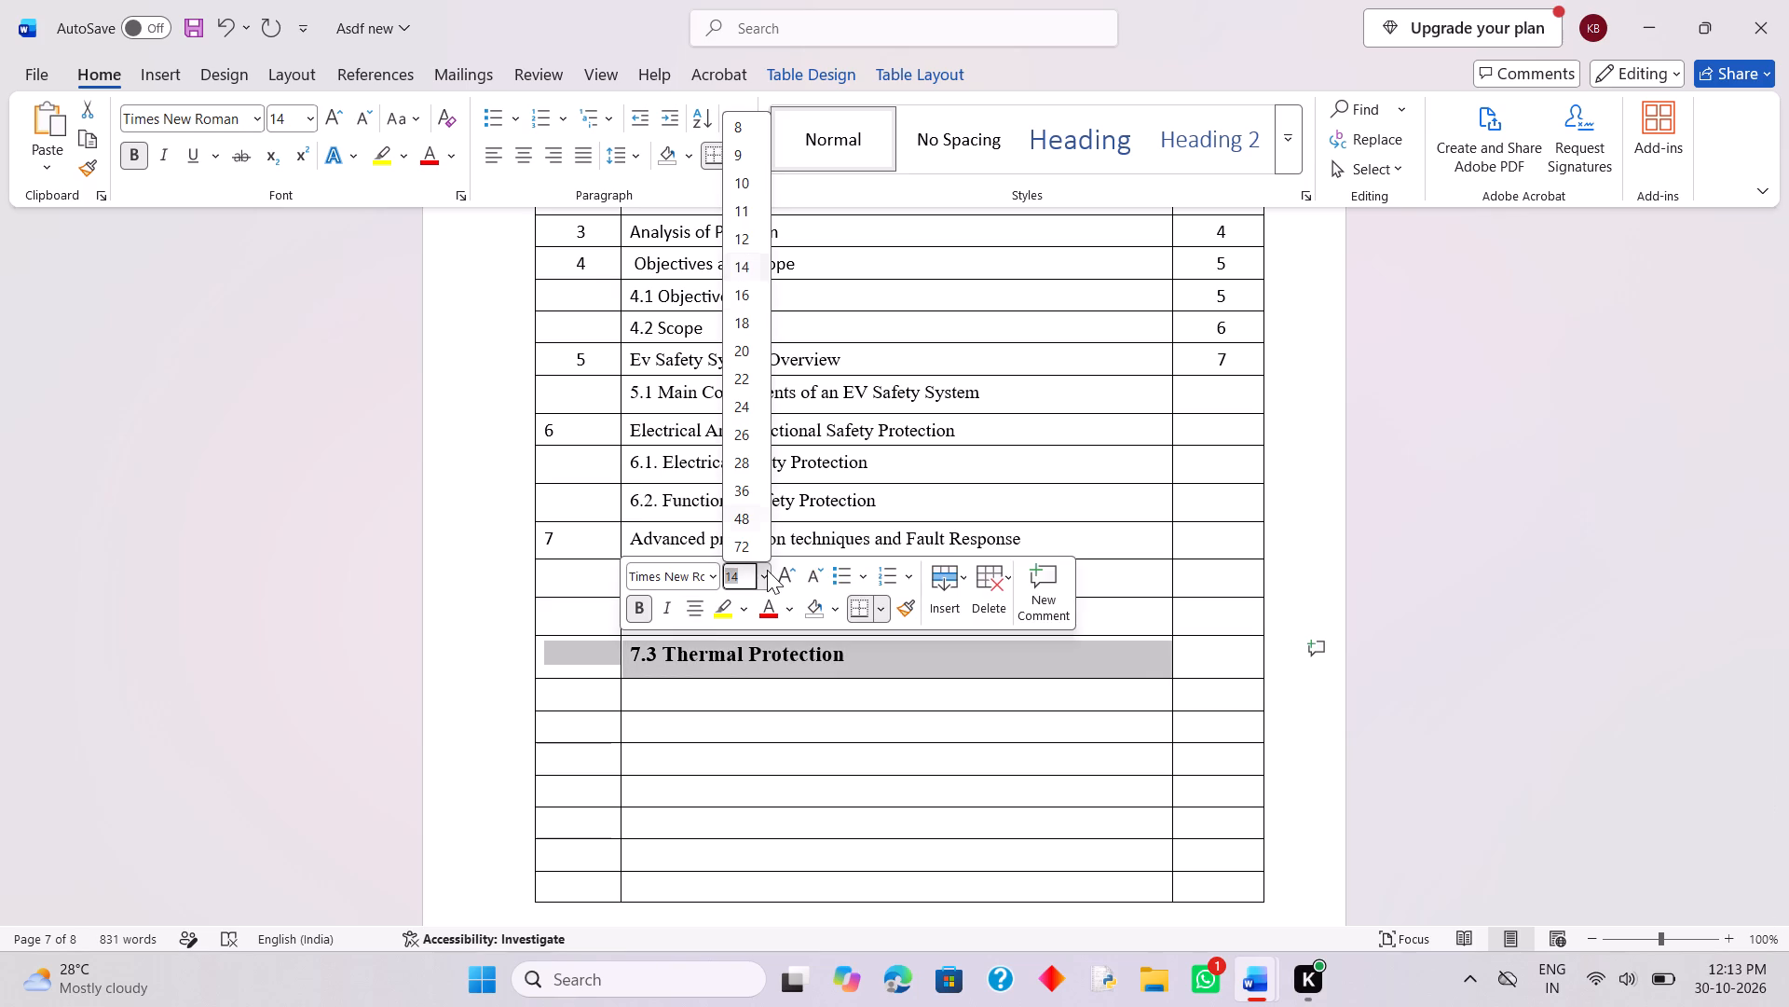
{"action": "left_click", "coordinate": [737, 234]}
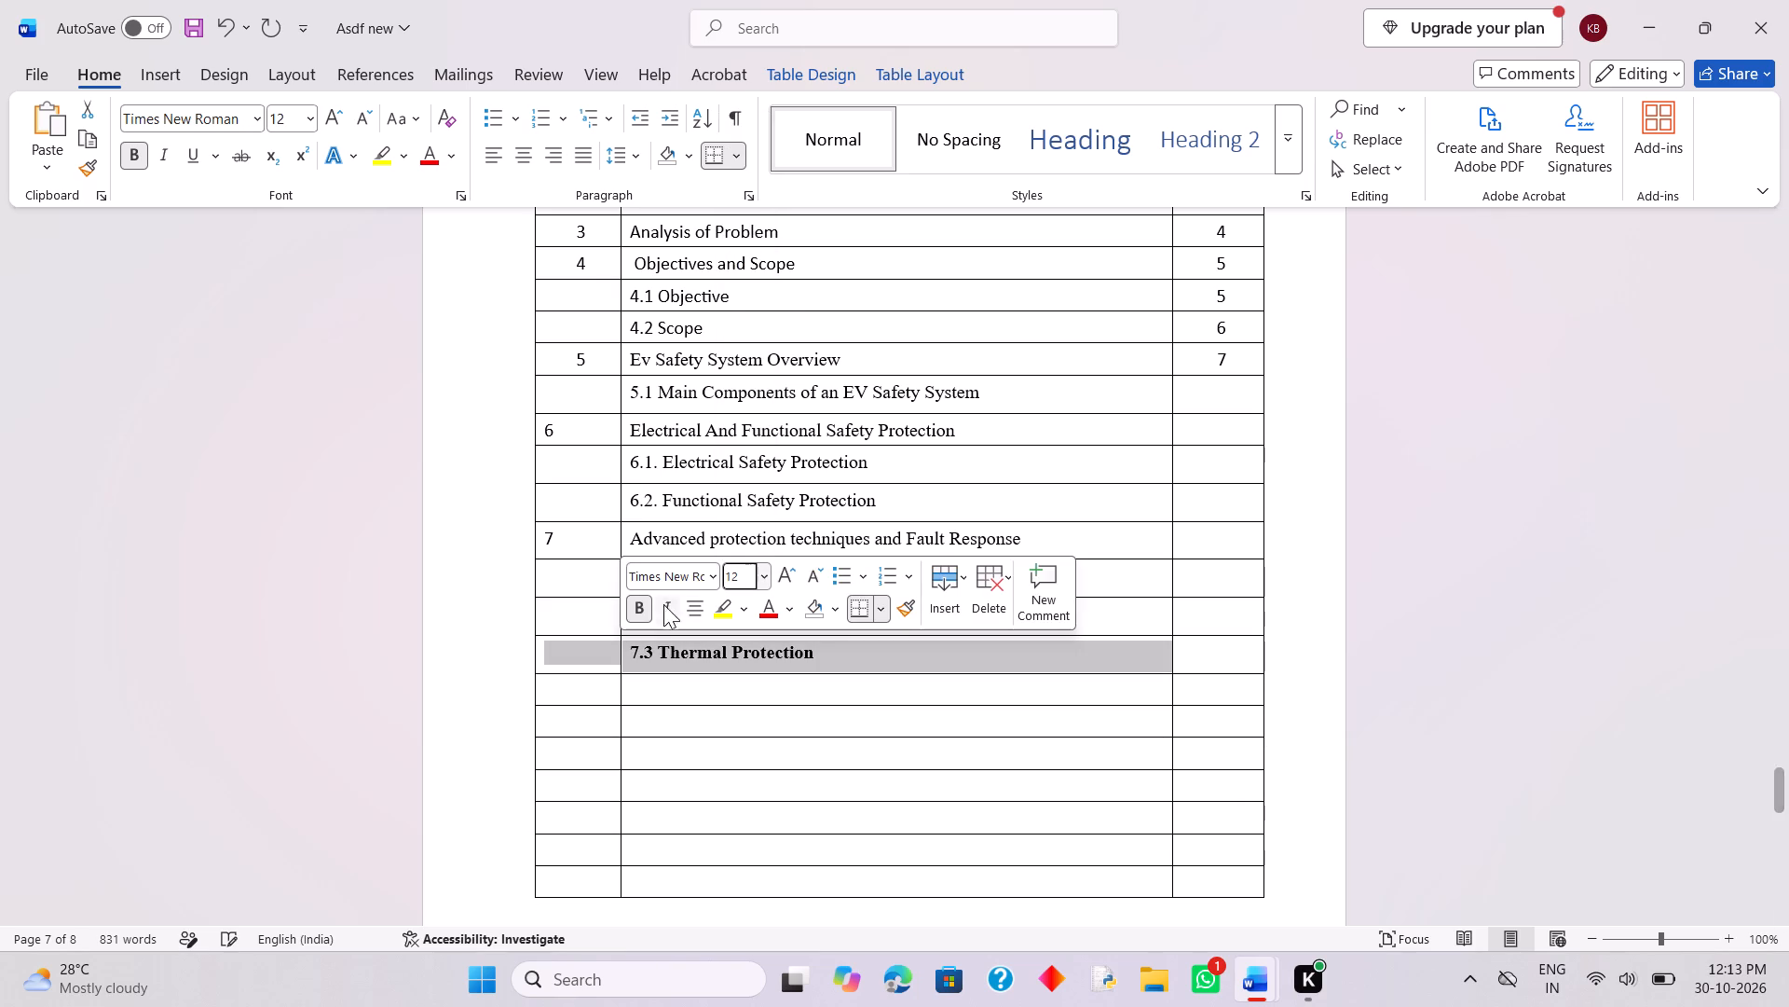
{"action": "left_click", "coordinate": [633, 613]}
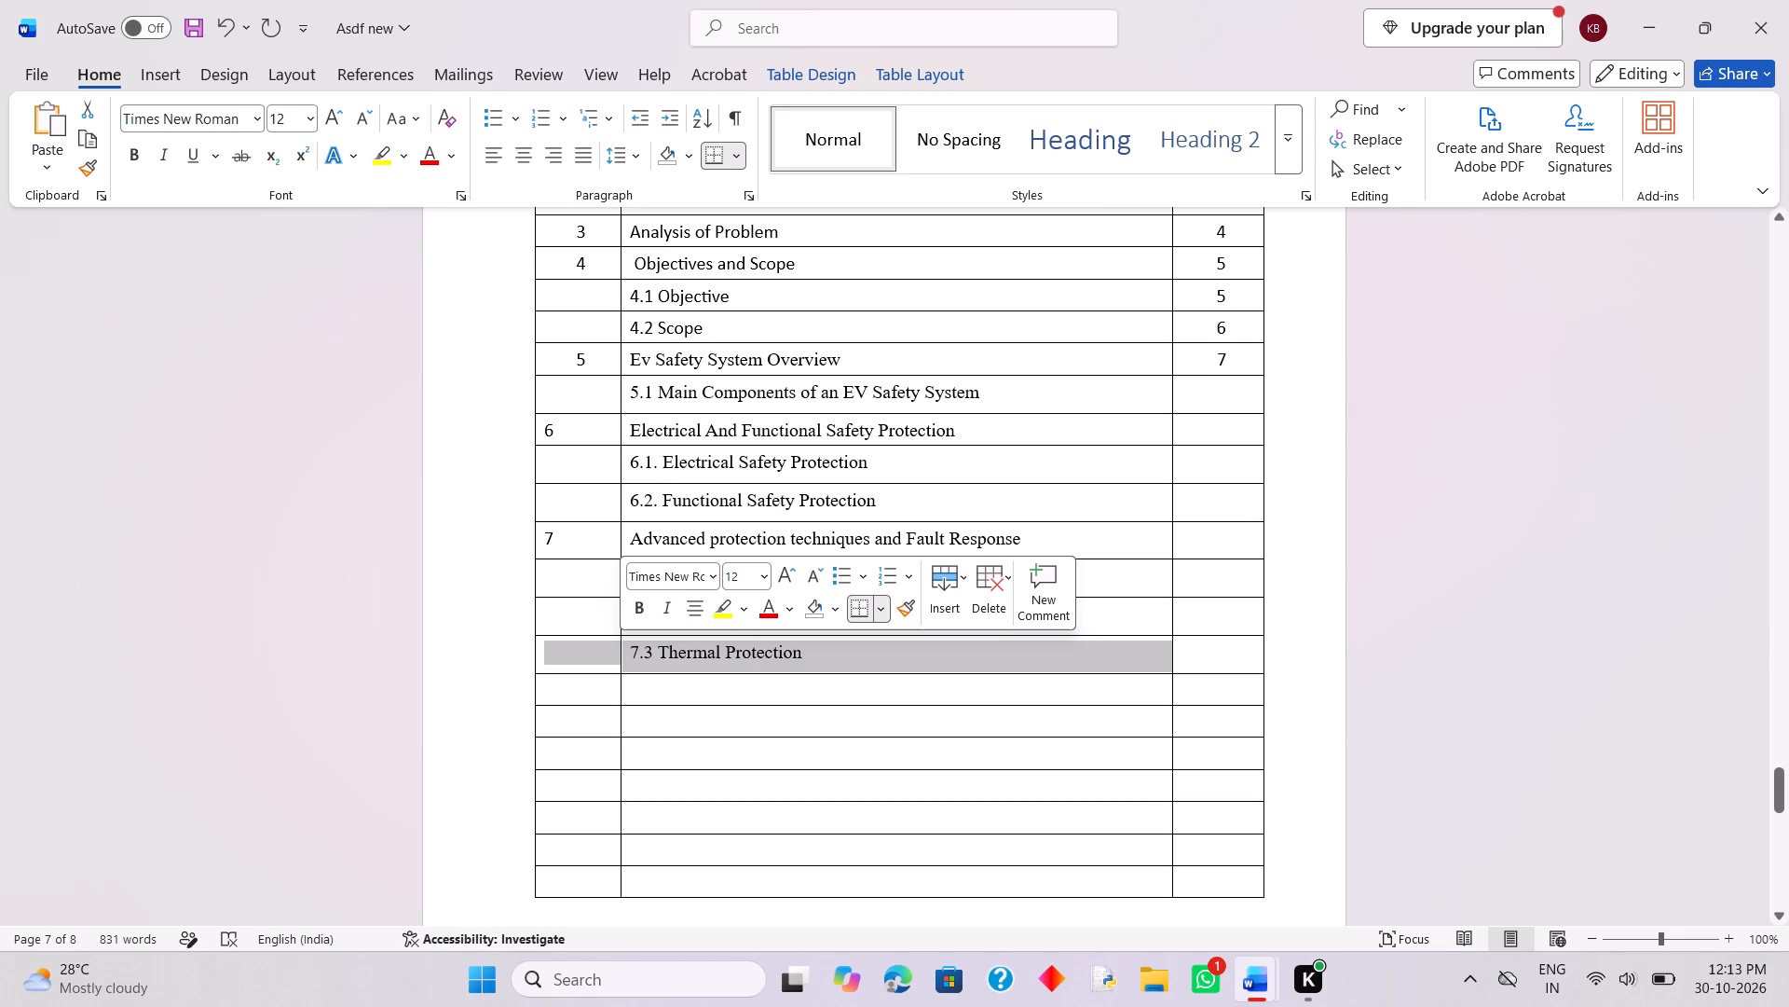
{"action": "left_click", "coordinate": [667, 687]}
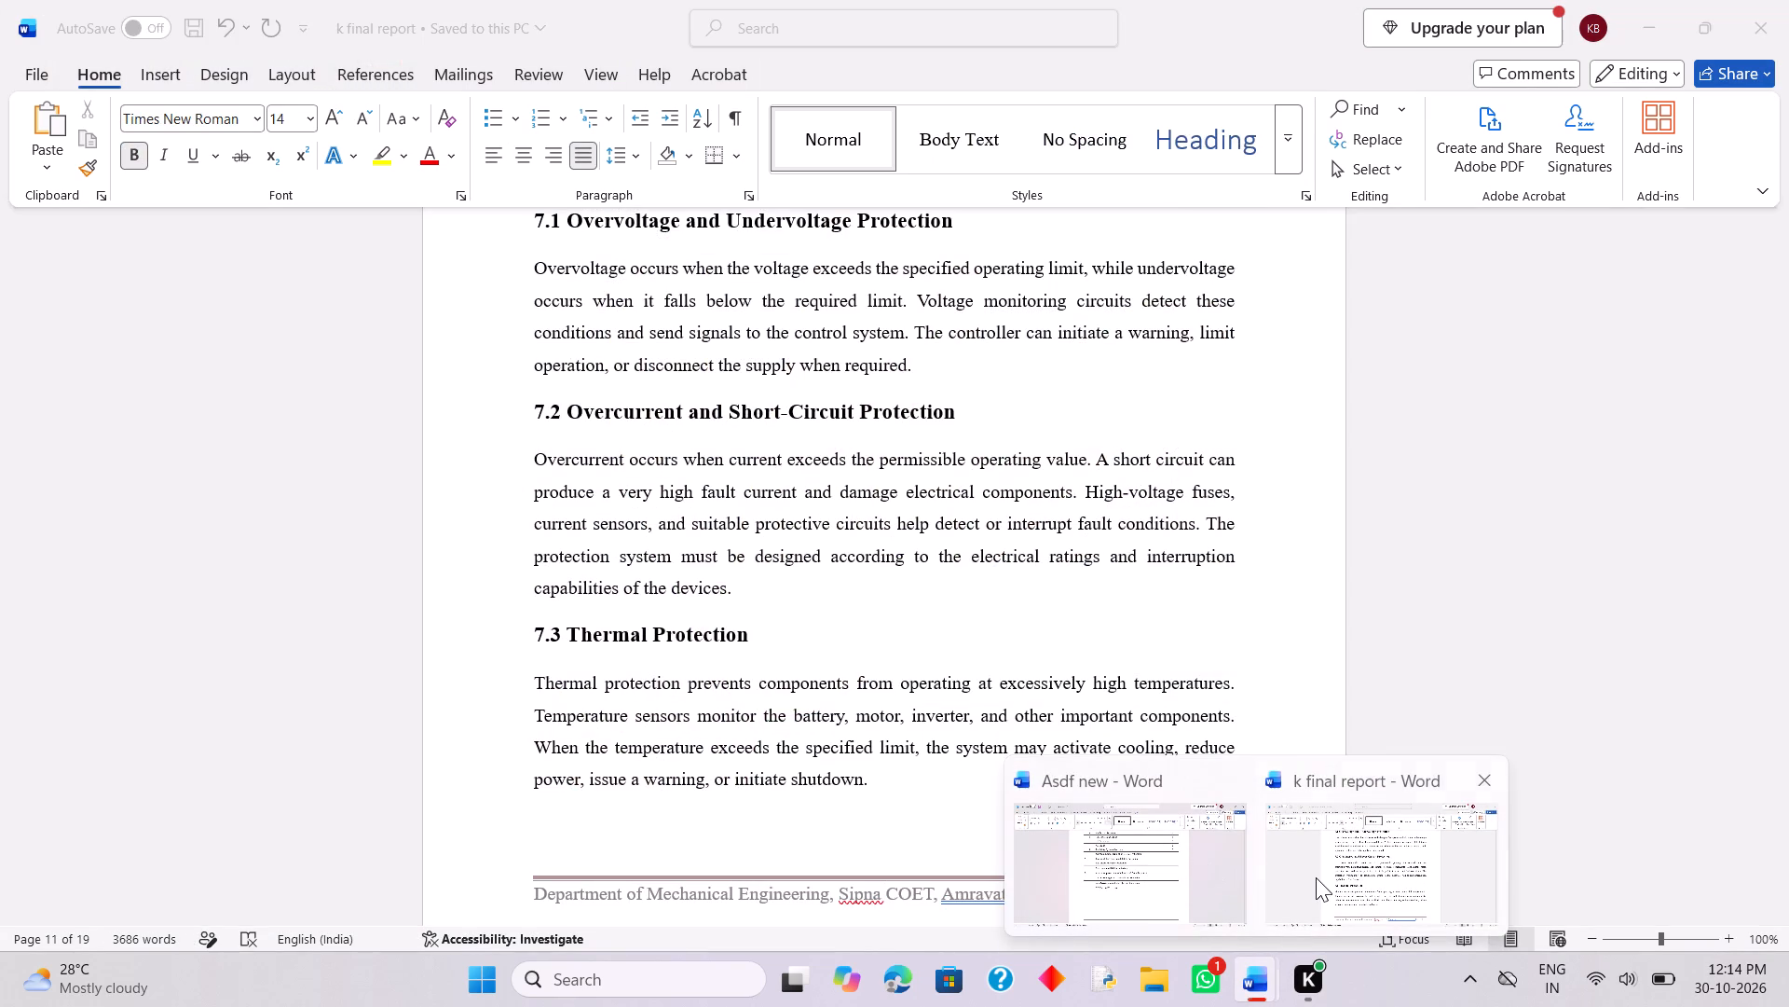
Copy the heading 7.4 Sensor Fault Detection from k final report into the Contents row below 7.3 in Asdf new.
{"action": "left_click", "coordinate": [1316, 877]}
{"action": "scroll", "coordinate": [1005, 871], "scroll_direction": "down", "scroll_amount": 1}
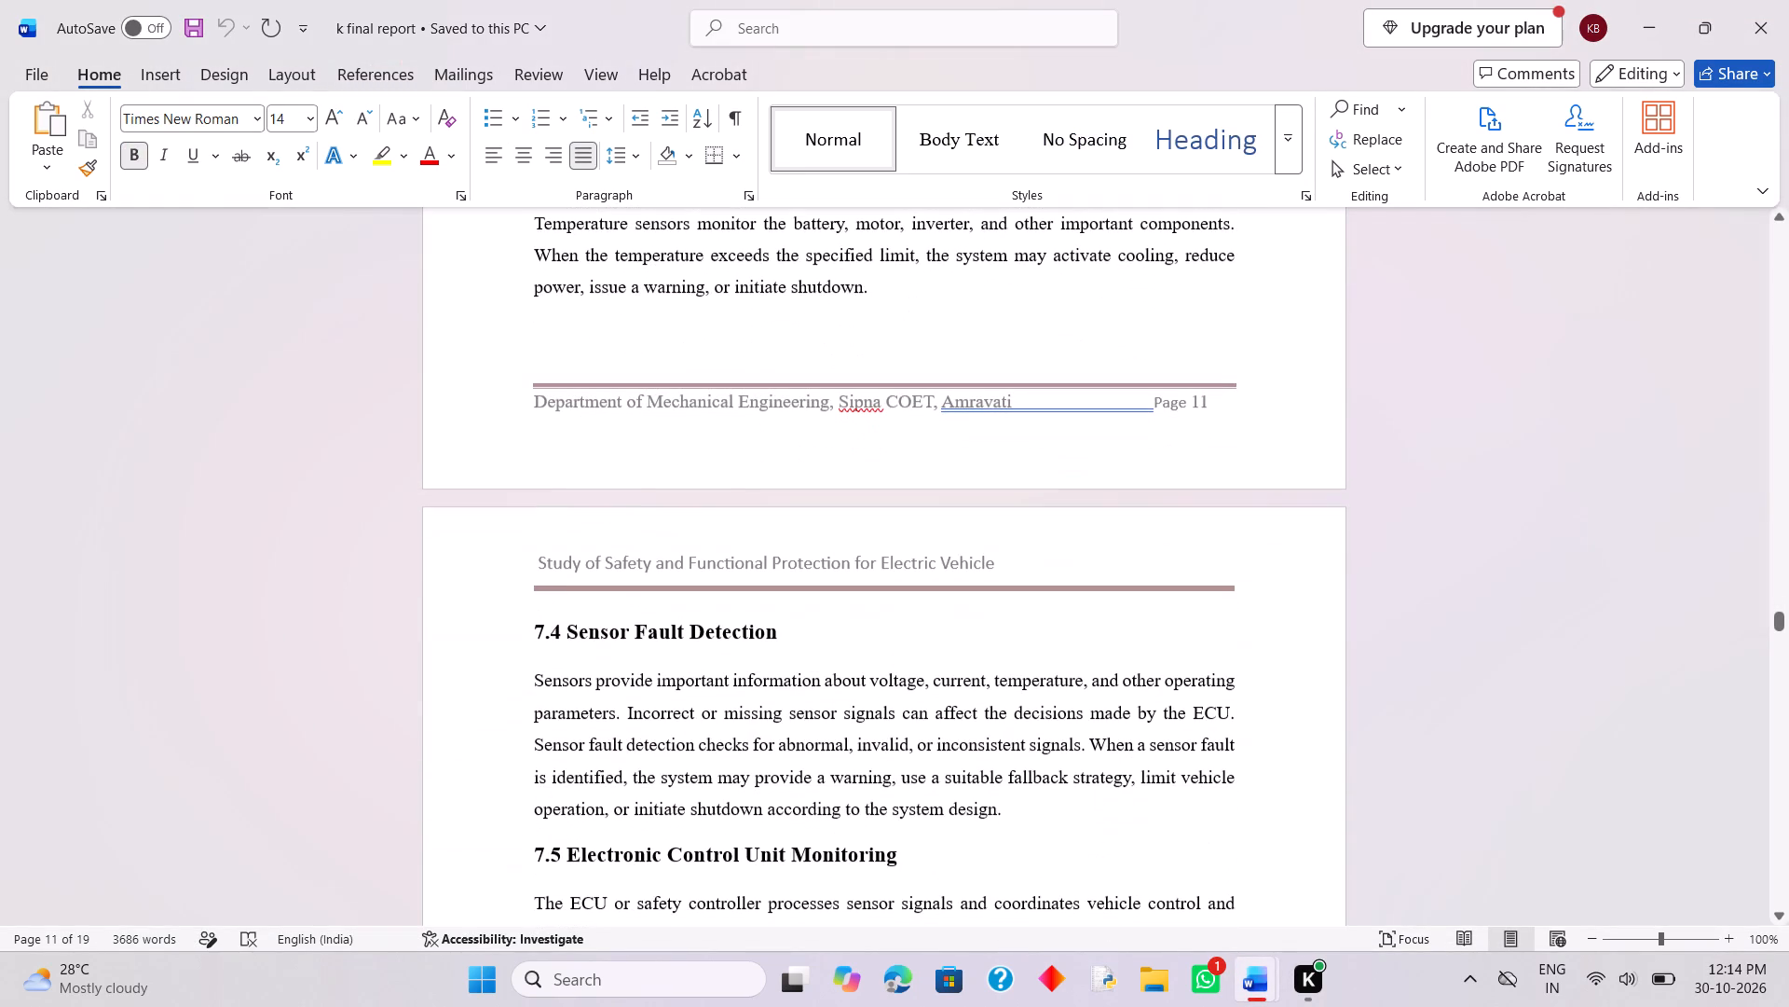
{"action": "left_click_drag", "start_coordinate": [785, 634], "coordinate": [558, 622]}
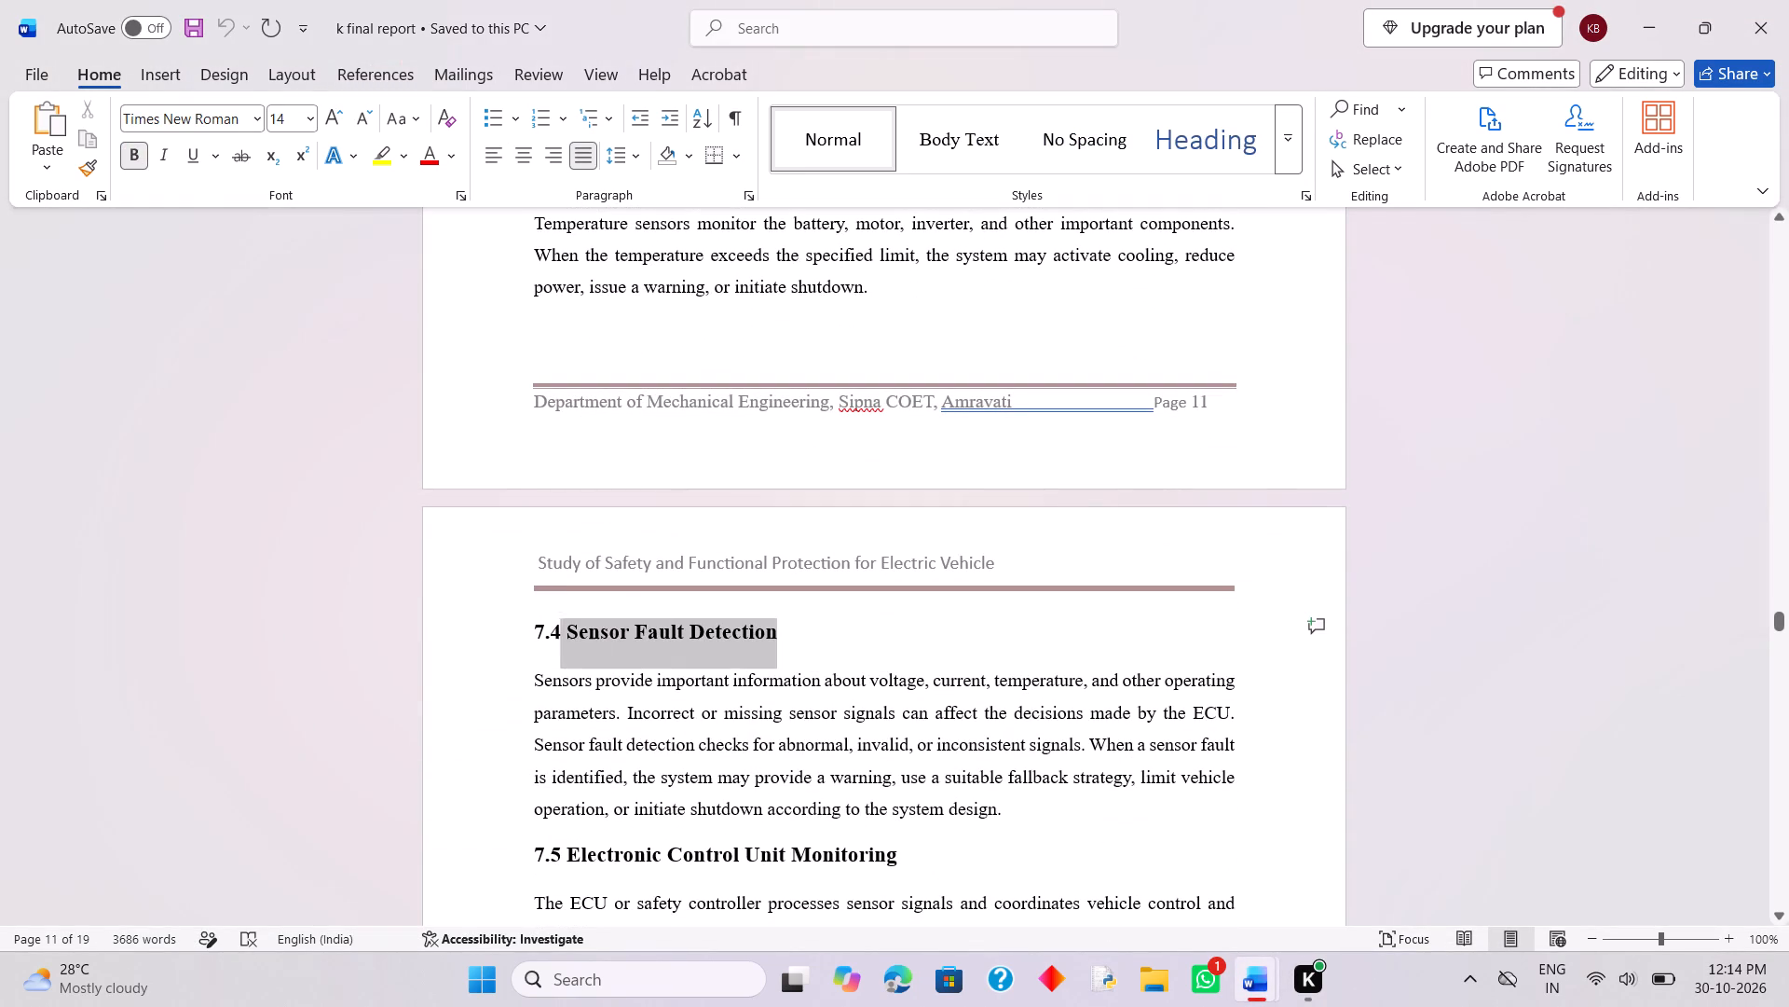
{"action": "left_click_drag", "start_coordinate": [558, 622], "coordinate": [531, 618]}
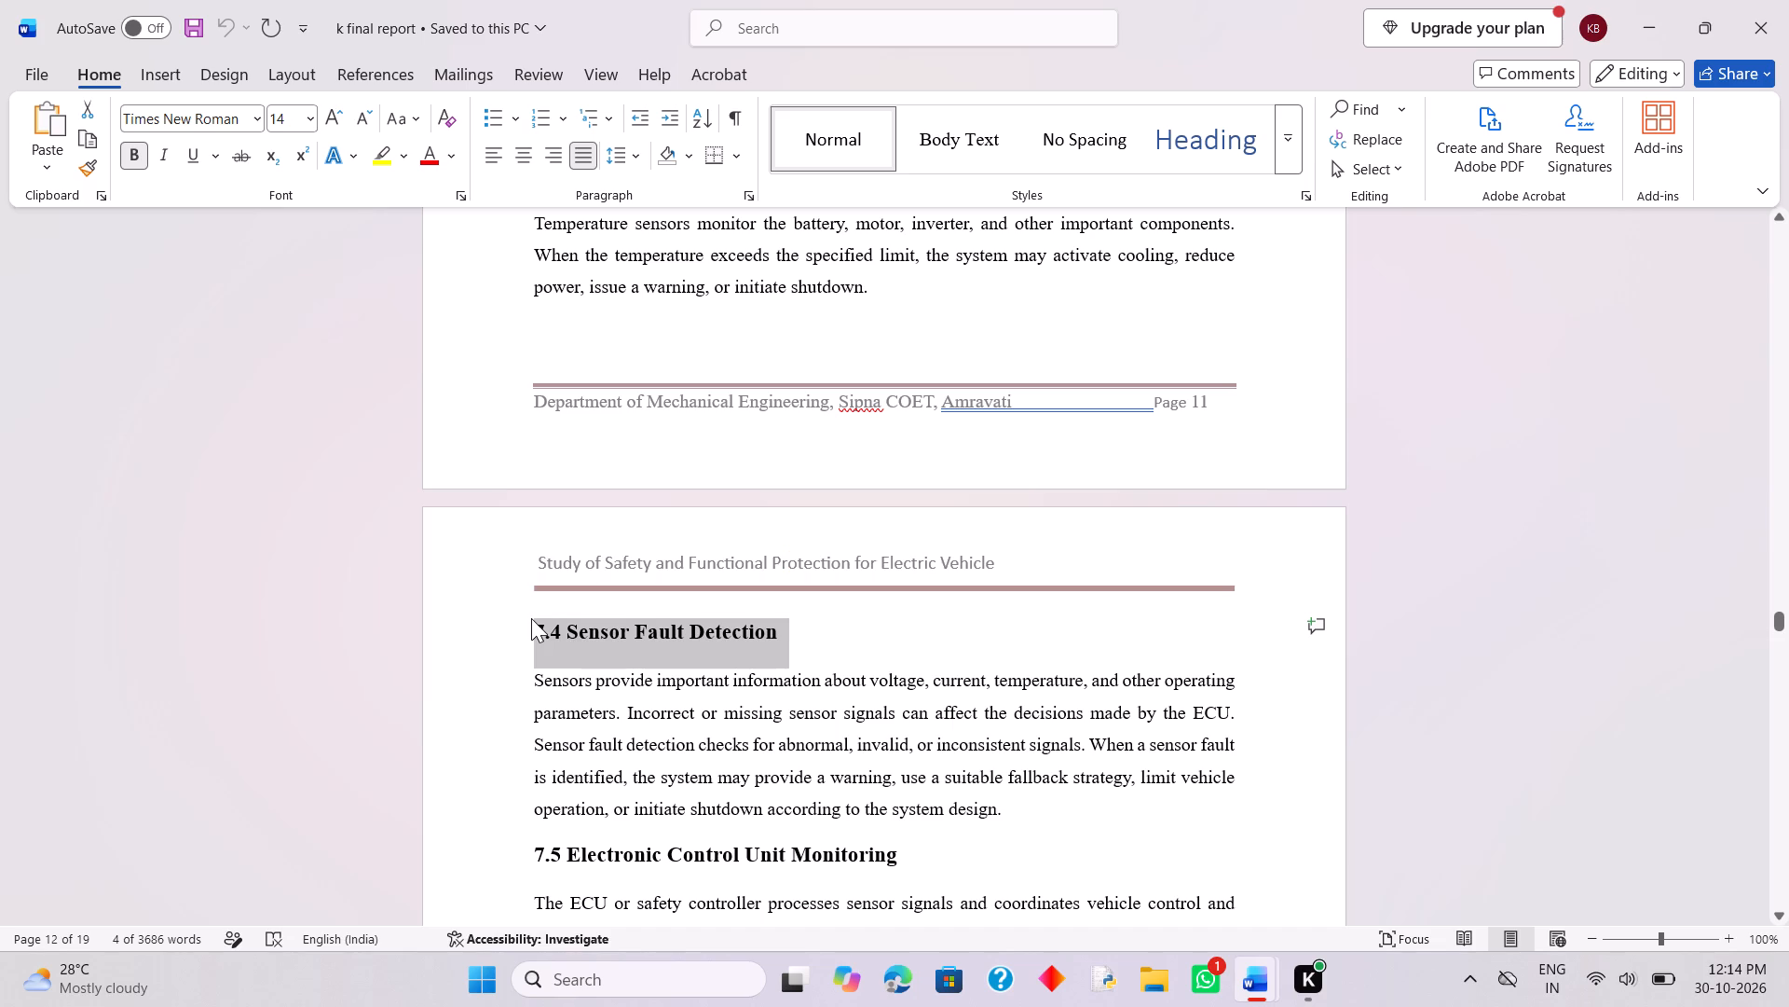
{"action": "key", "text": "ctrl+c"}
{"action": "left_click", "coordinate": [1192, 877]}
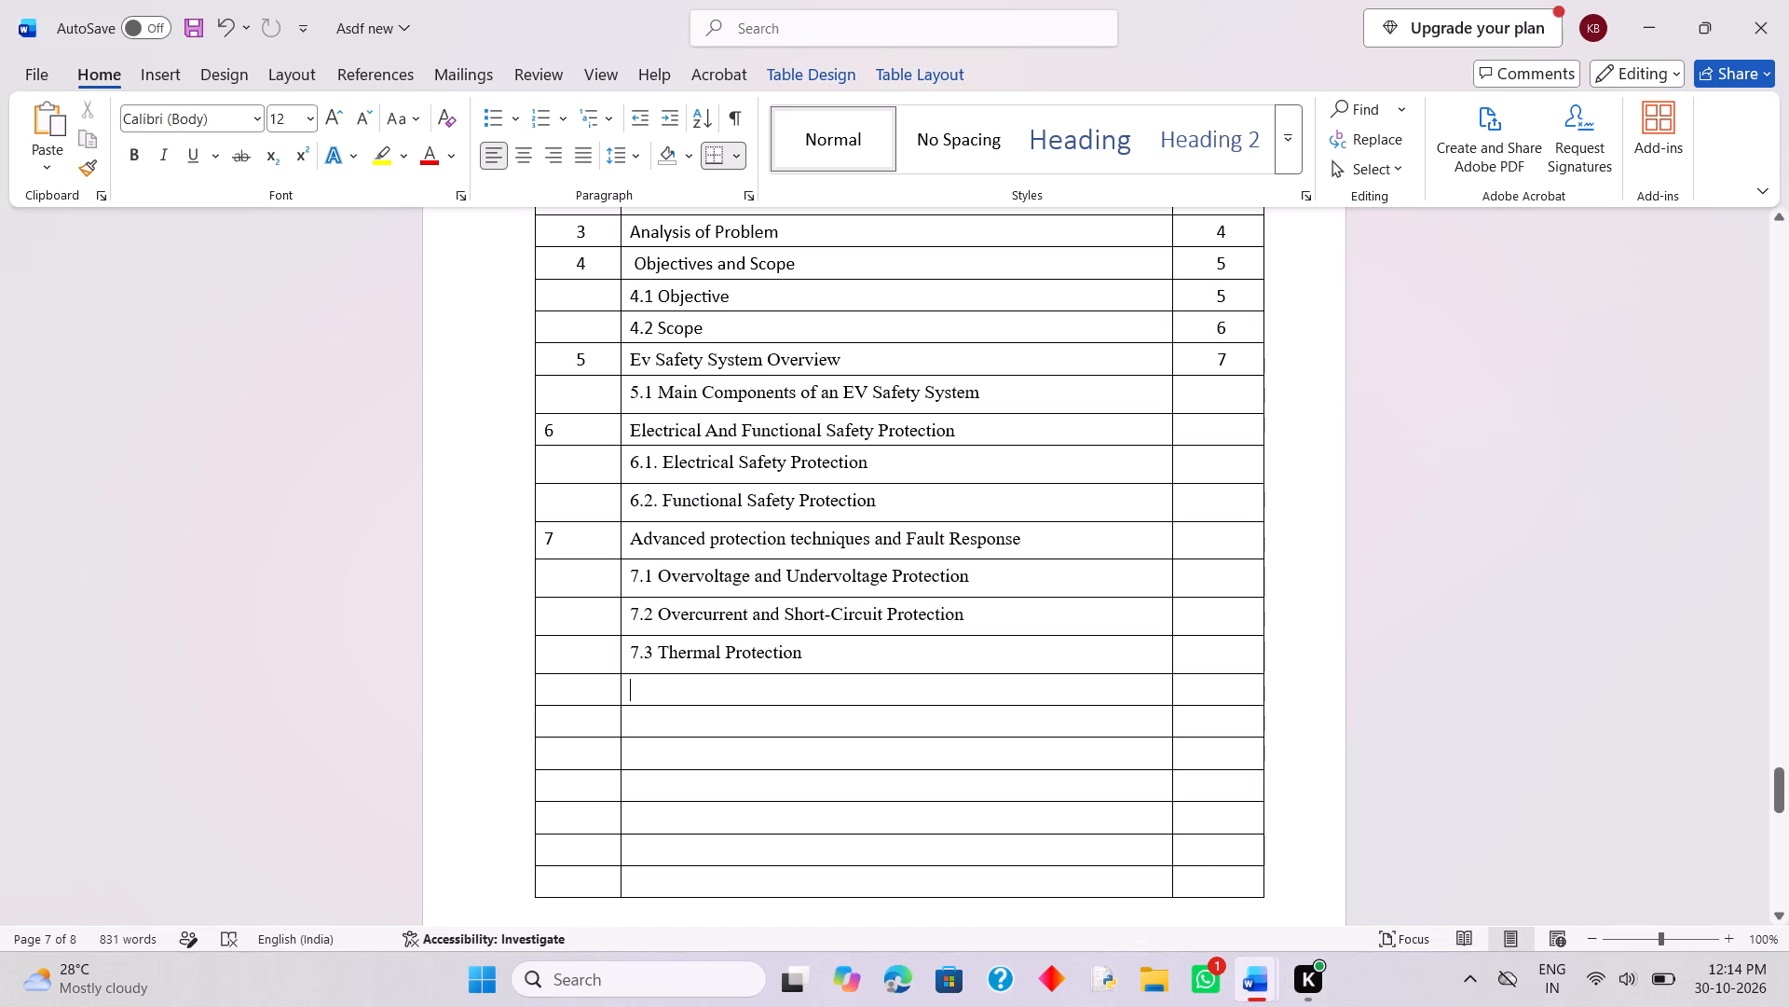
{"action": "left_click", "coordinate": [744, 694]}
{"action": "key", "text": "ctrl+v"}
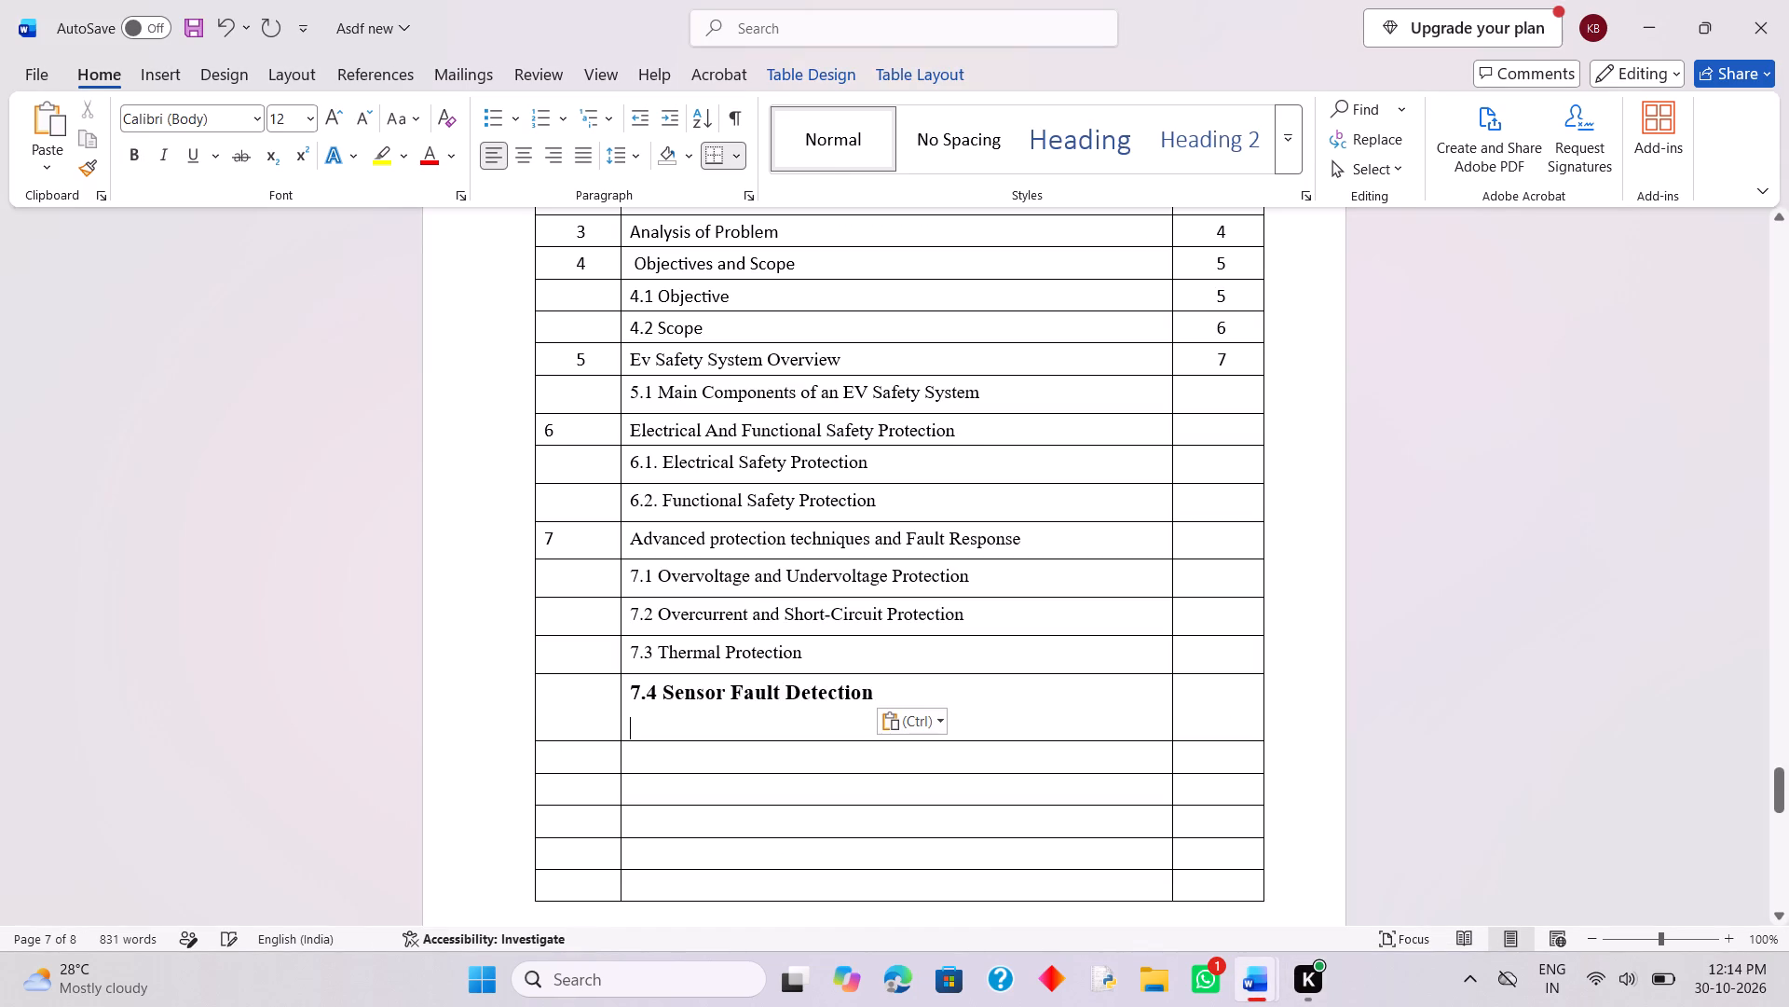
Remove the blank line under the 7.4 Contents entry and make its text non-bold at 12 pt.
{"action": "key", "text": "BackSpace"}
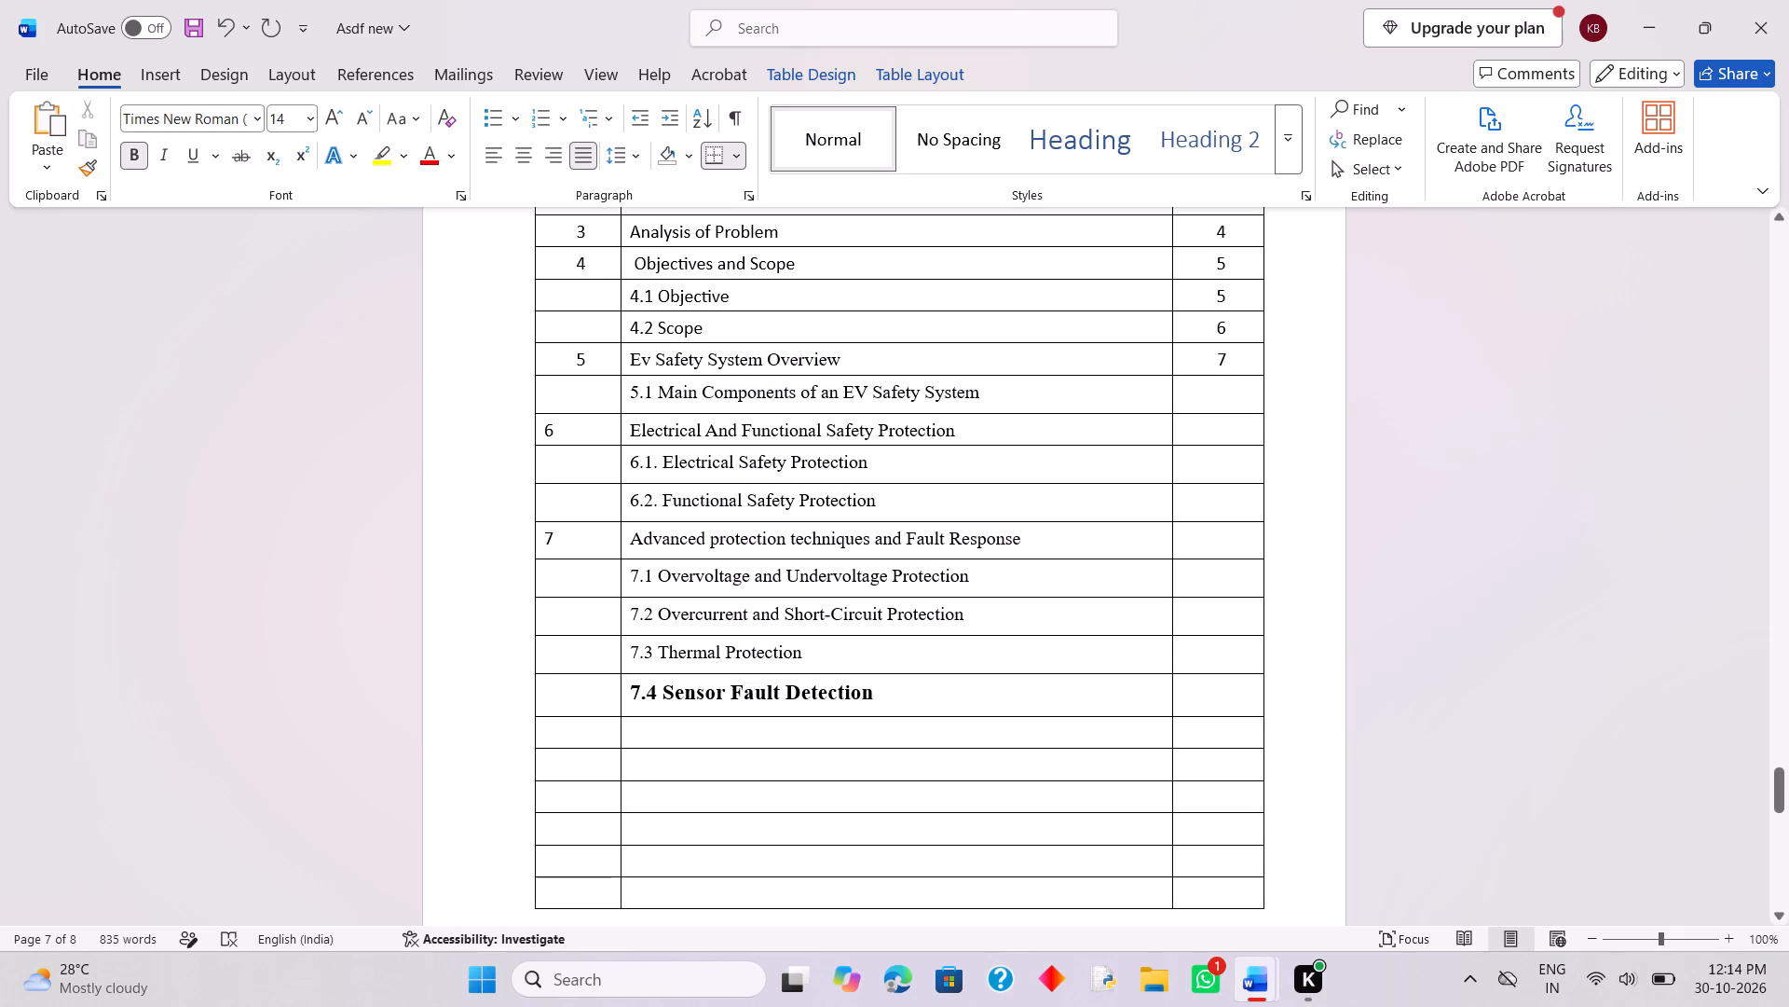
{"action": "left_click_drag", "start_coordinate": [894, 686], "coordinate": [601, 678]}
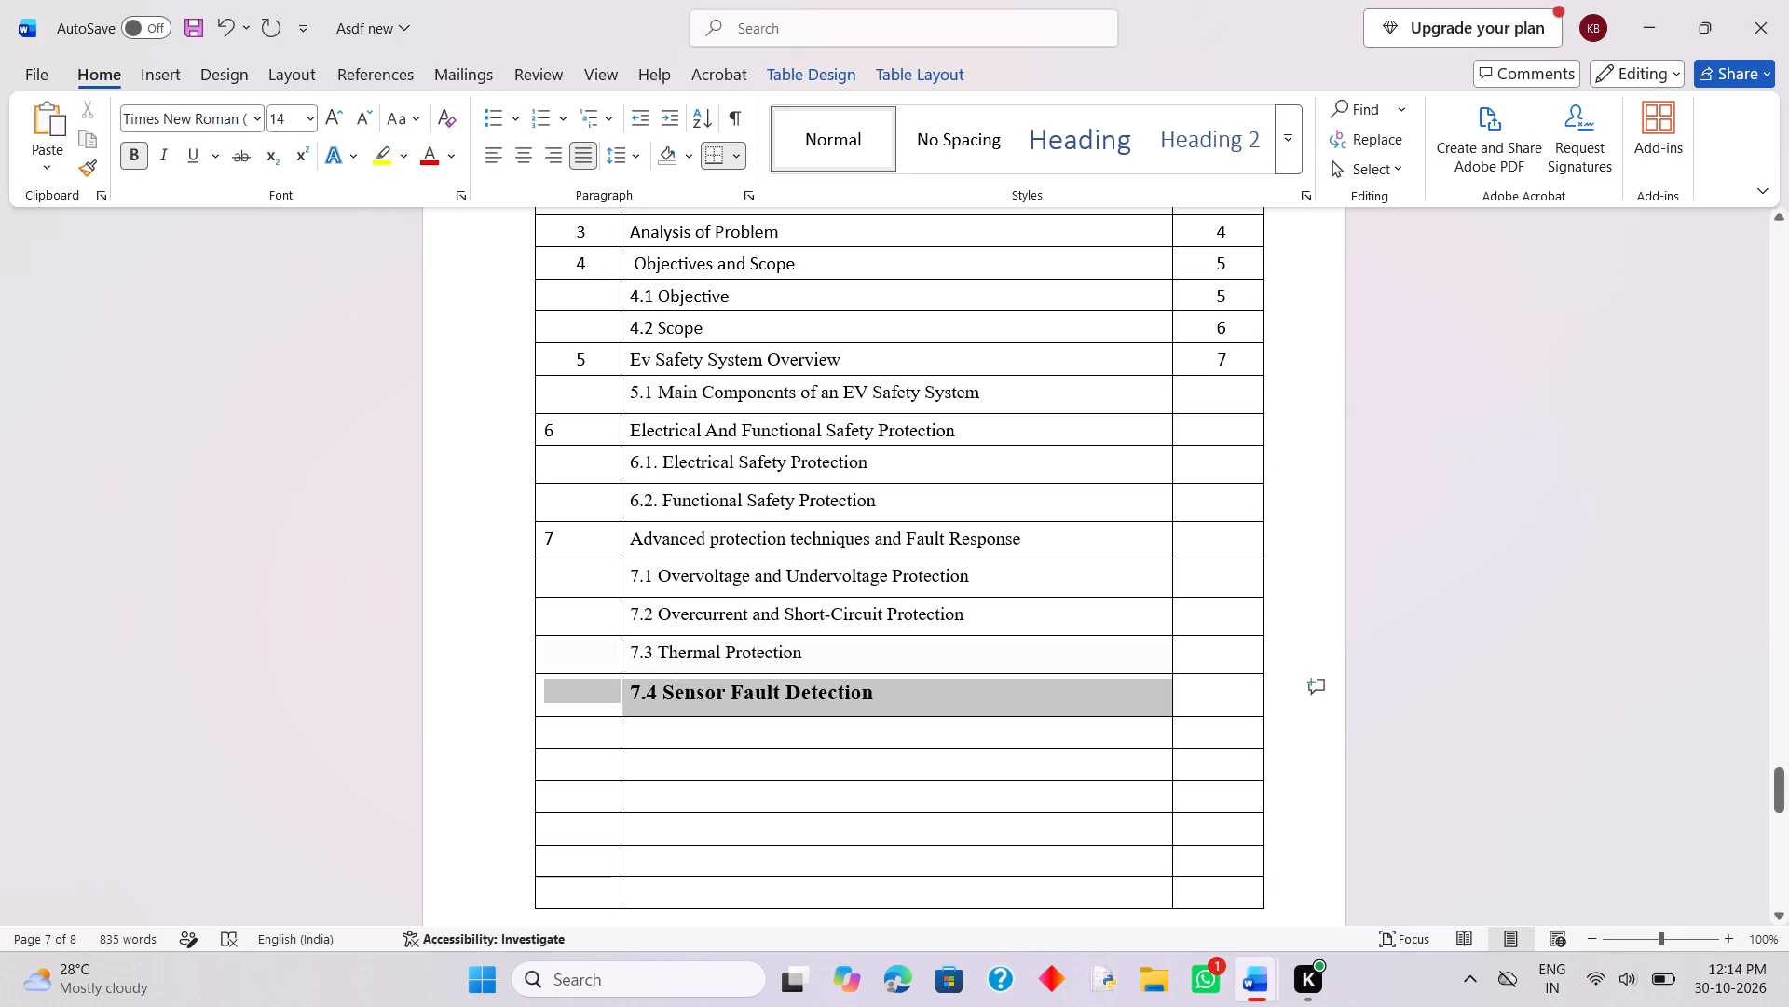
{"action": "left_click_drag", "start_coordinate": [601, 678], "coordinate": [633, 692]}
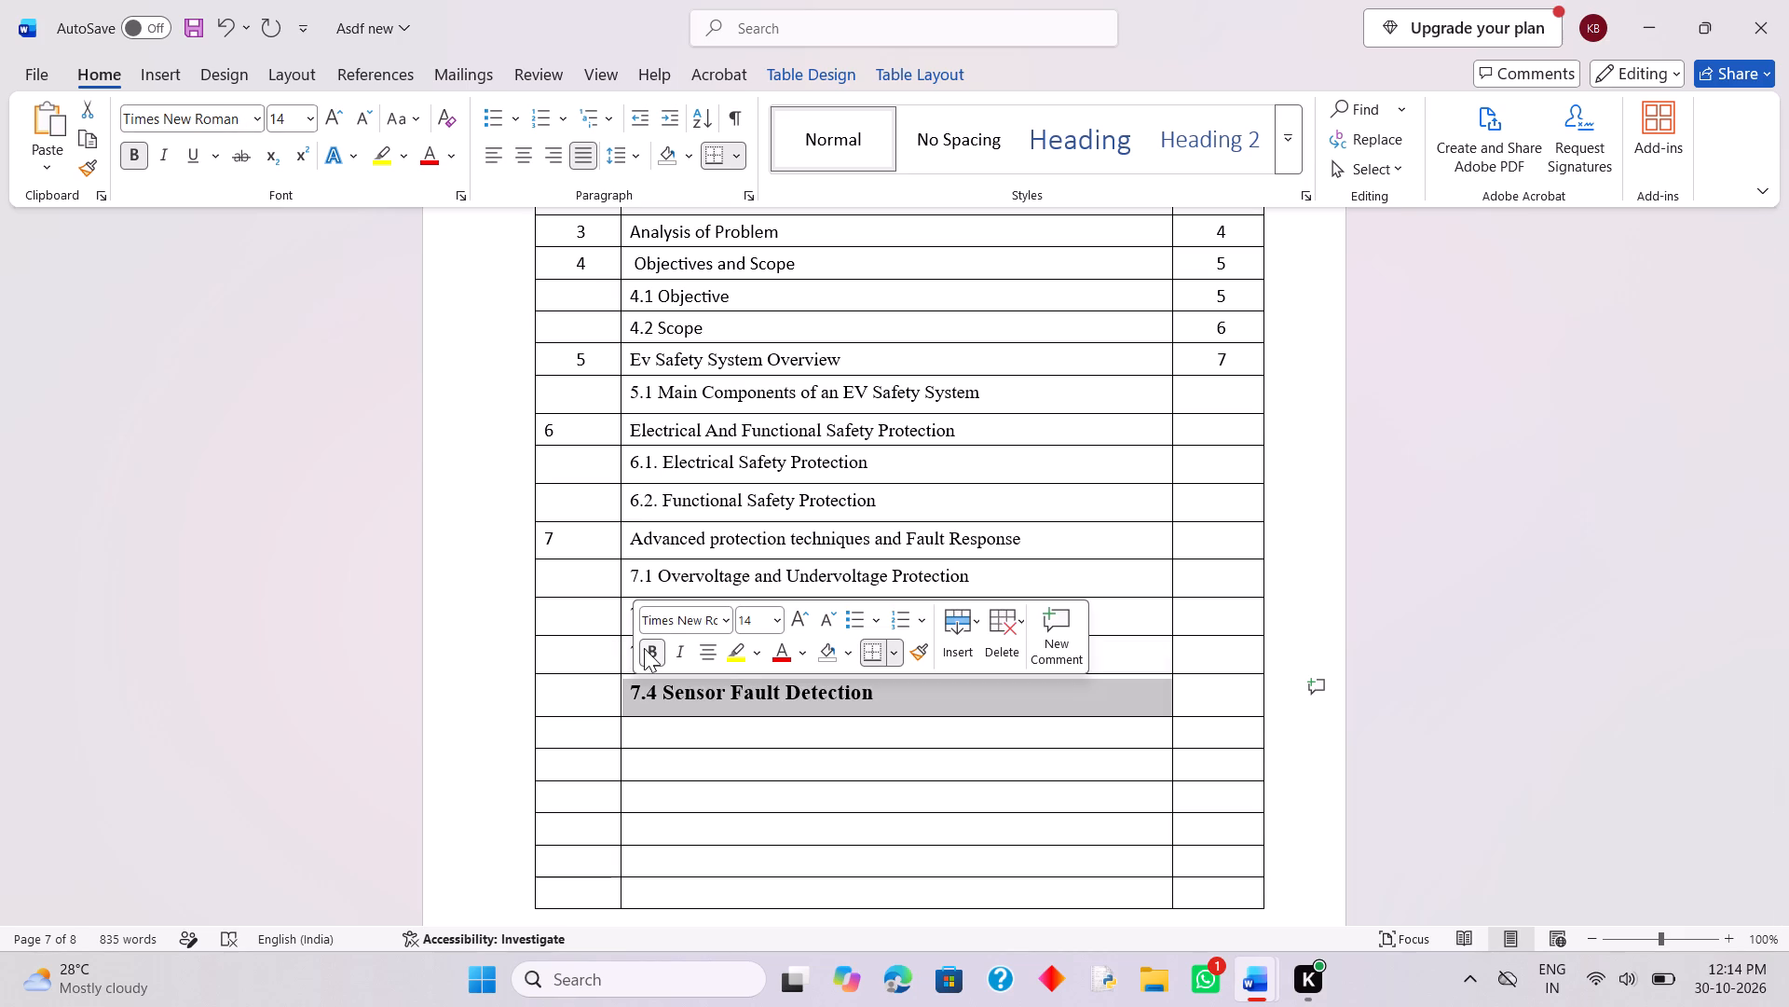
{"action": "left_click", "coordinate": [644, 648]}
{"action": "left_click", "coordinate": [779, 614]}
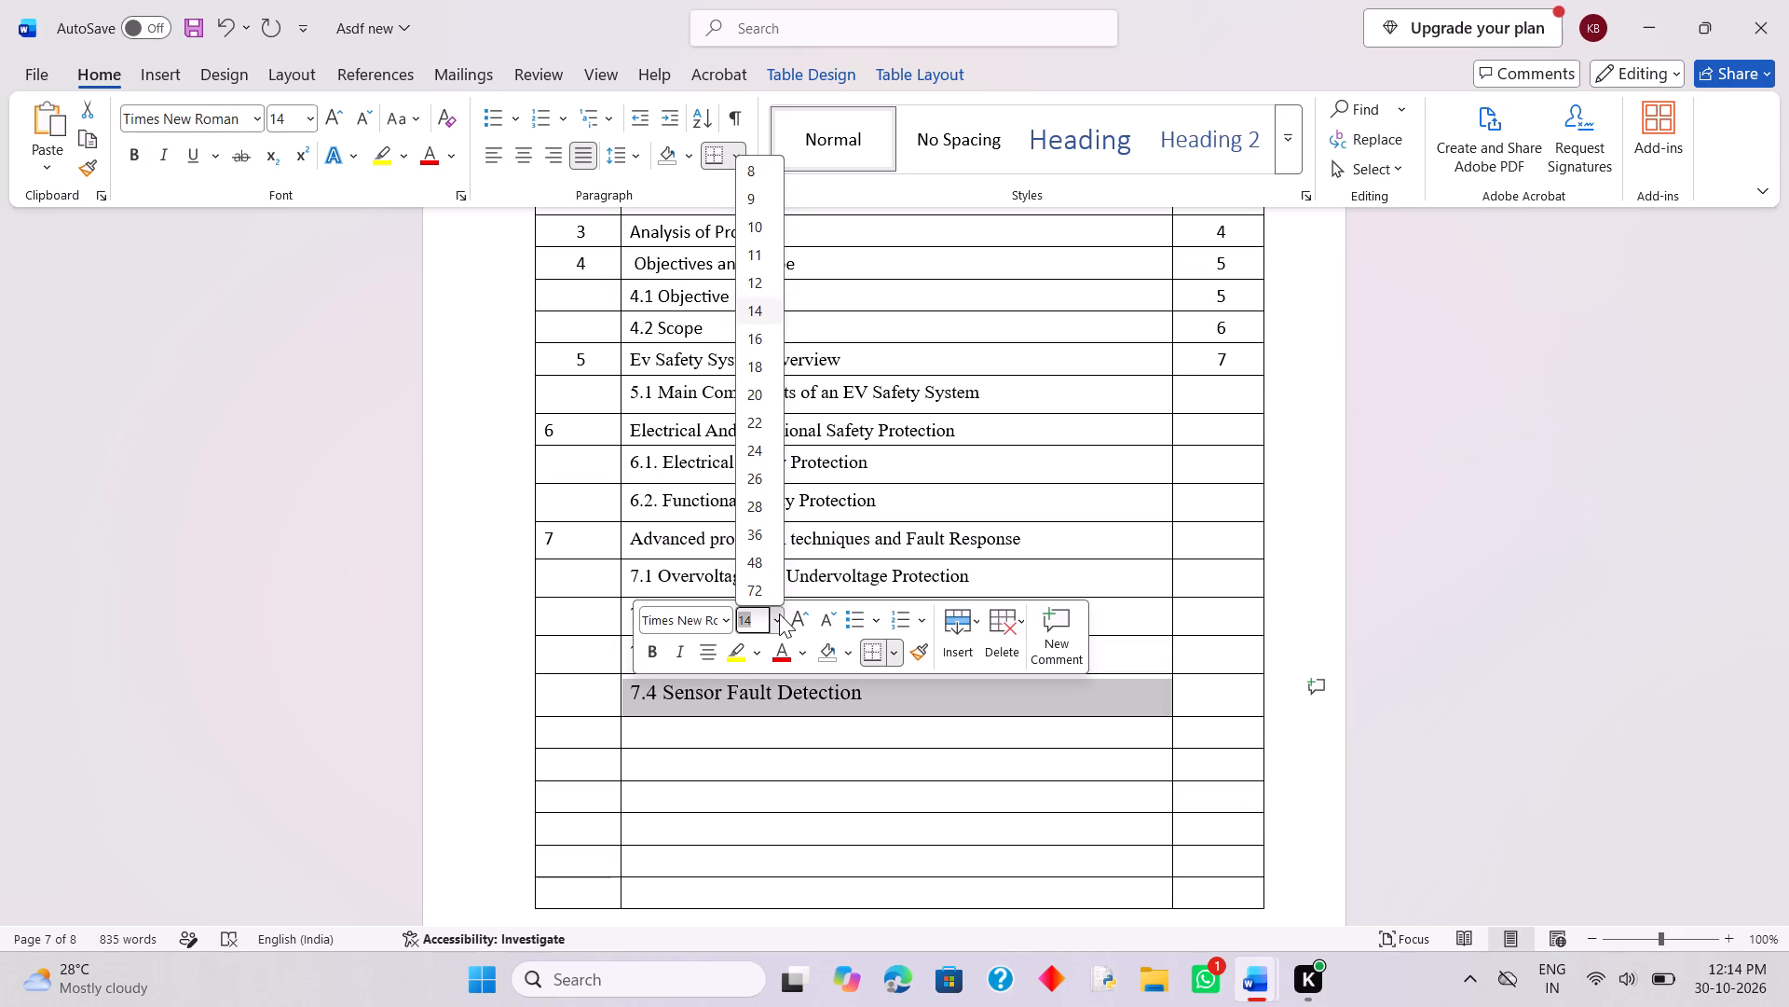
{"action": "left_click", "coordinate": [759, 281]}
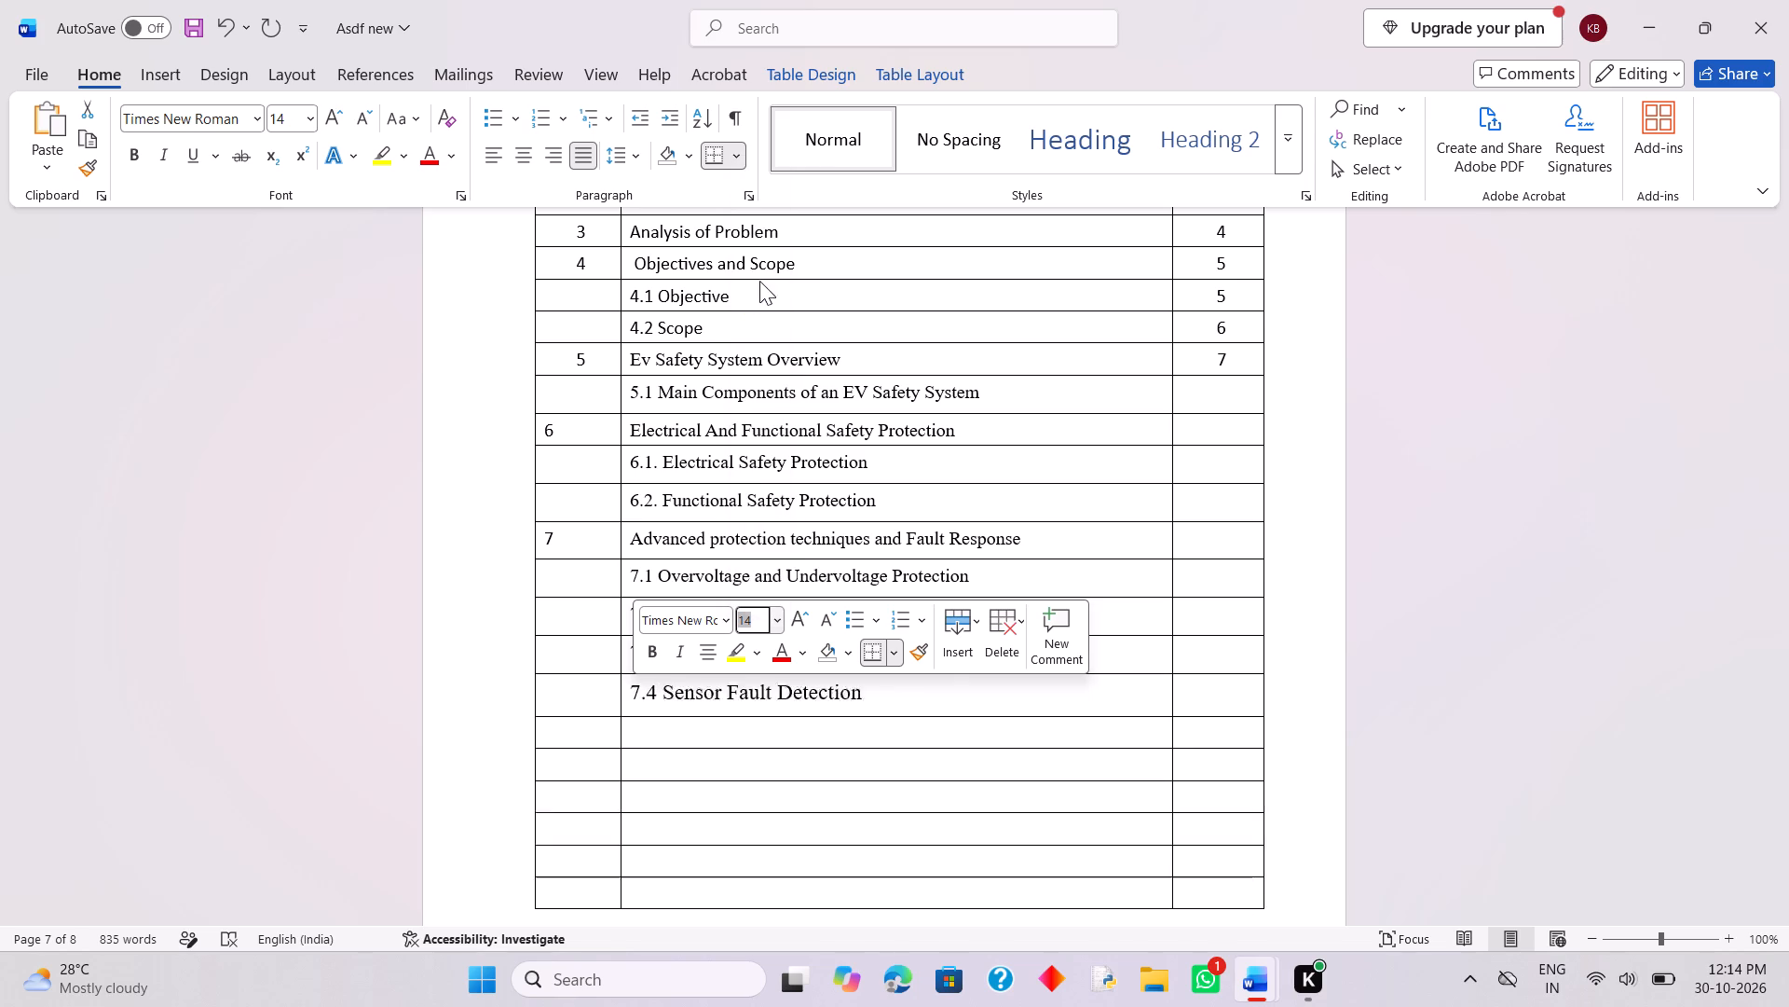
{"action": "left_click", "coordinate": [764, 727]}
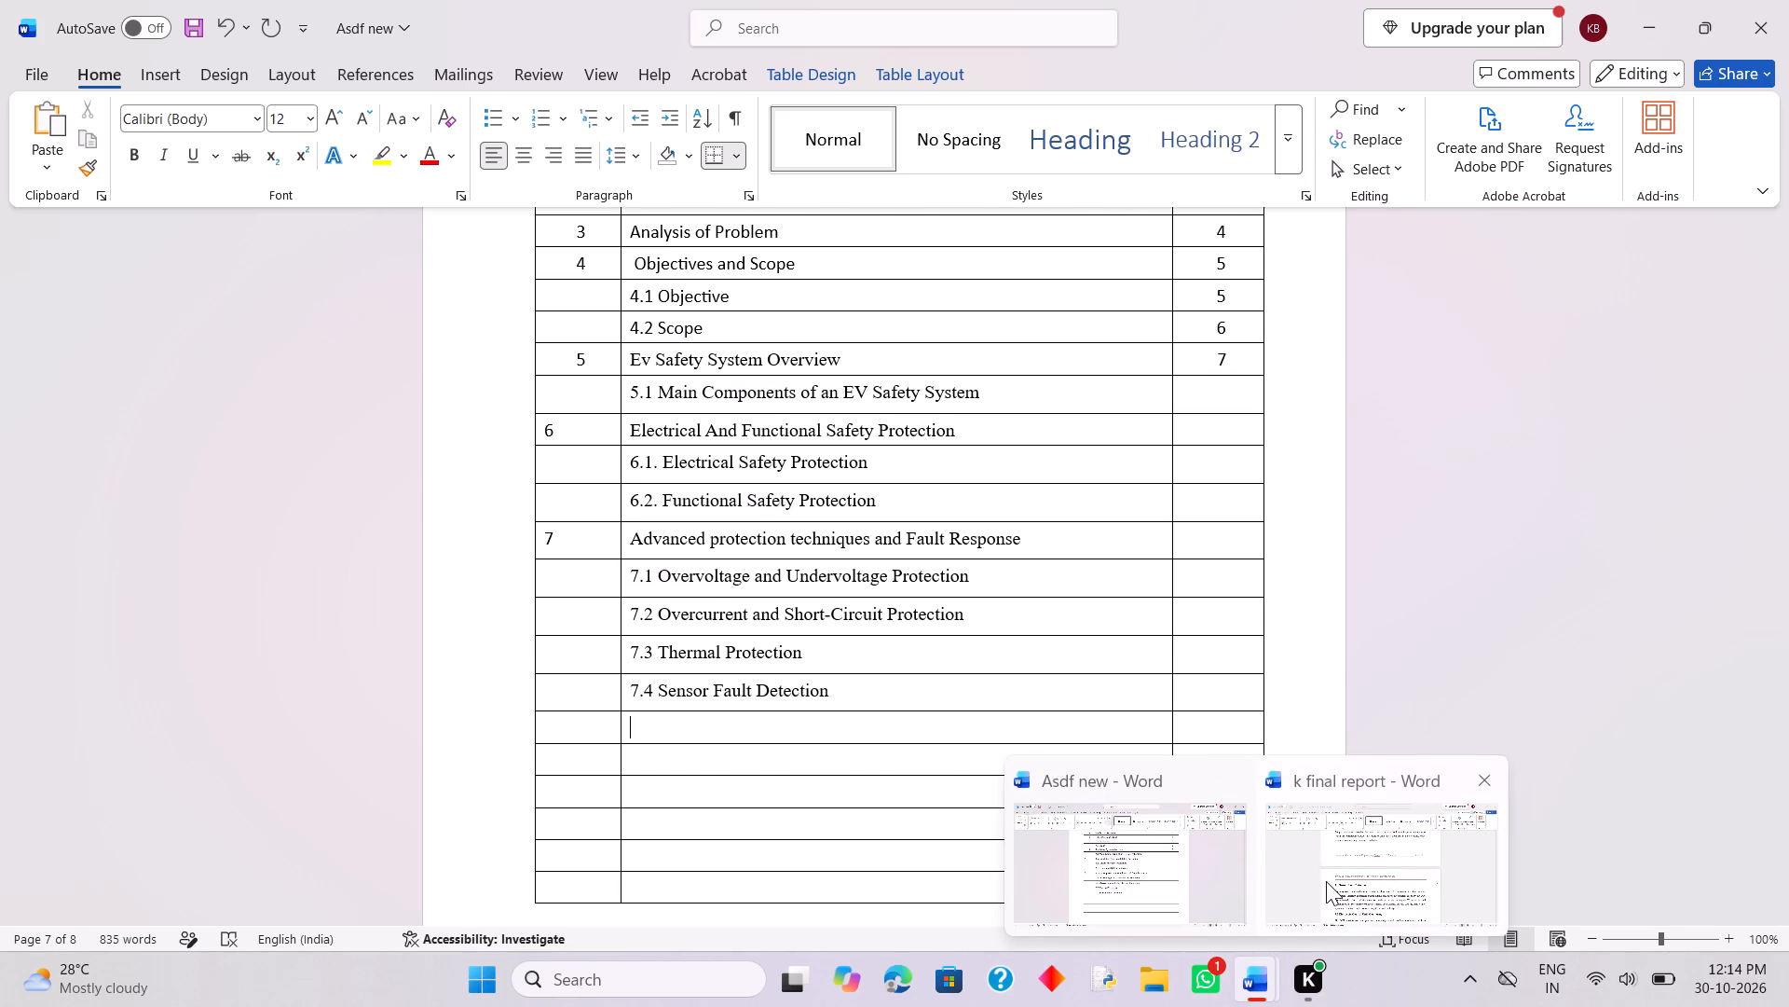
Copy the heading 7.5 Electronic Control Unit Monitoring from k final report into the Contents row below 7.4 in Asdf new.
{"action": "left_click", "coordinate": [1326, 881]}
{"action": "left_click_drag", "start_coordinate": [922, 864], "coordinate": [529, 860]}
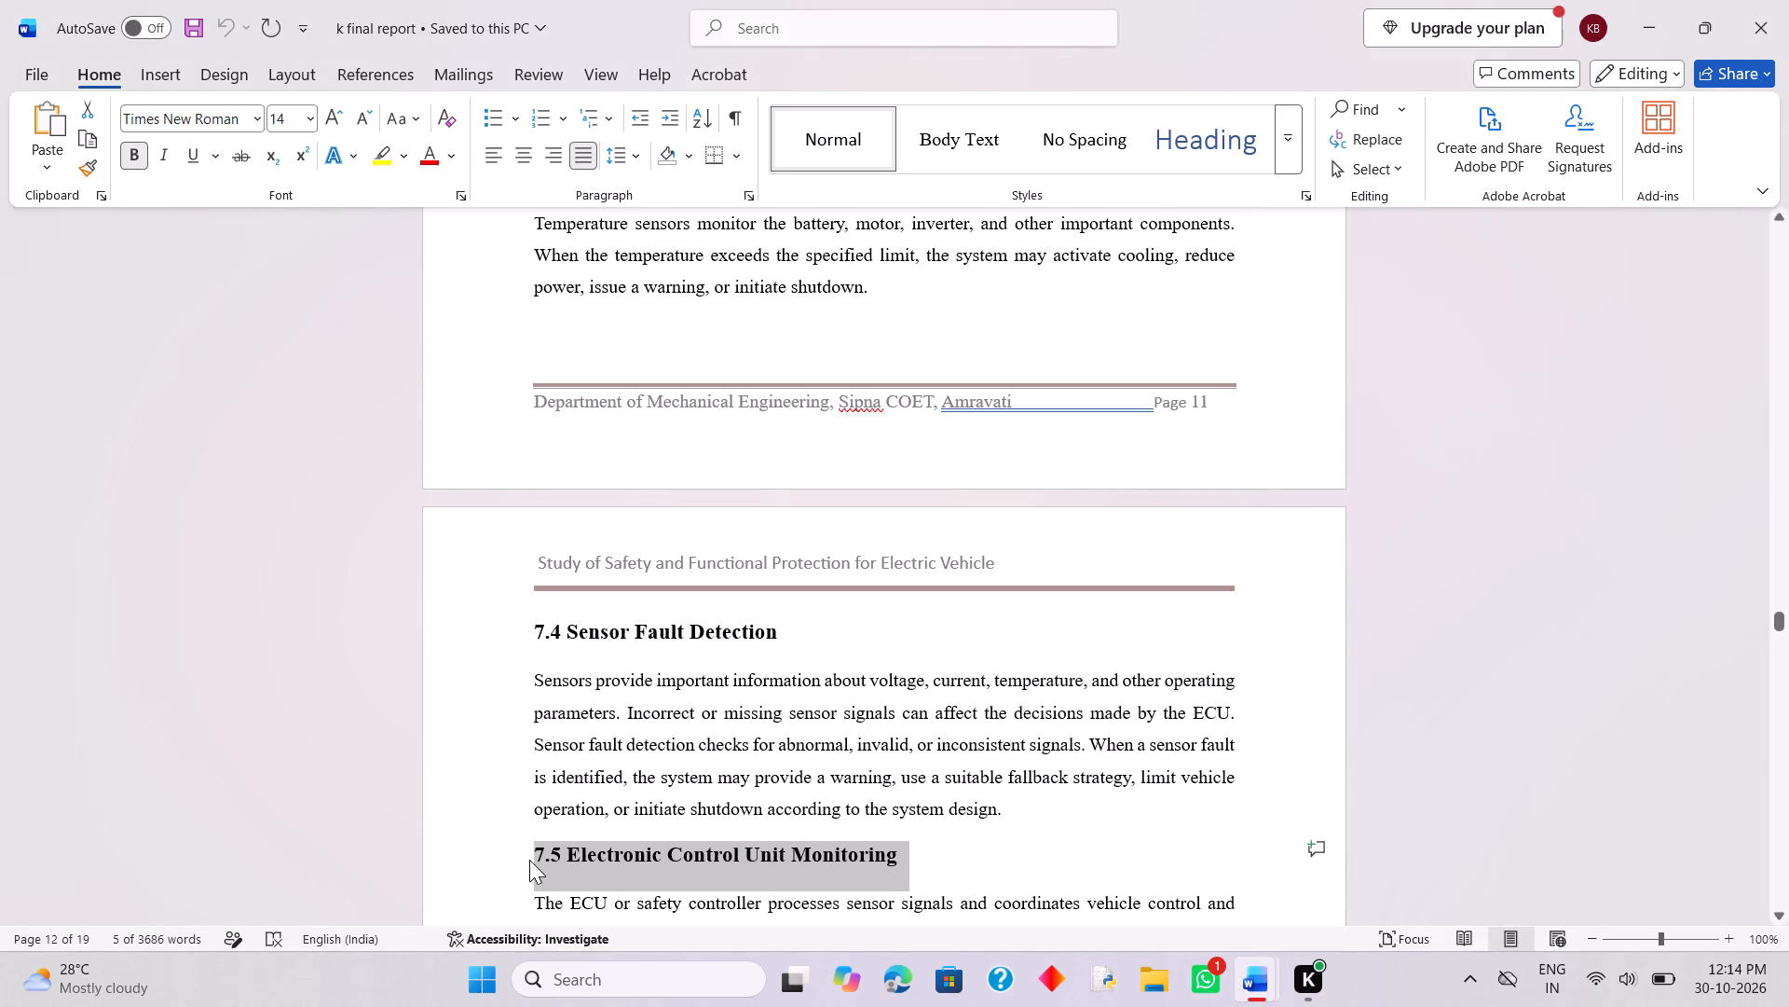
{"action": "key", "text": "ctrl+c"}
{"action": "left_click", "coordinate": [1123, 876]}
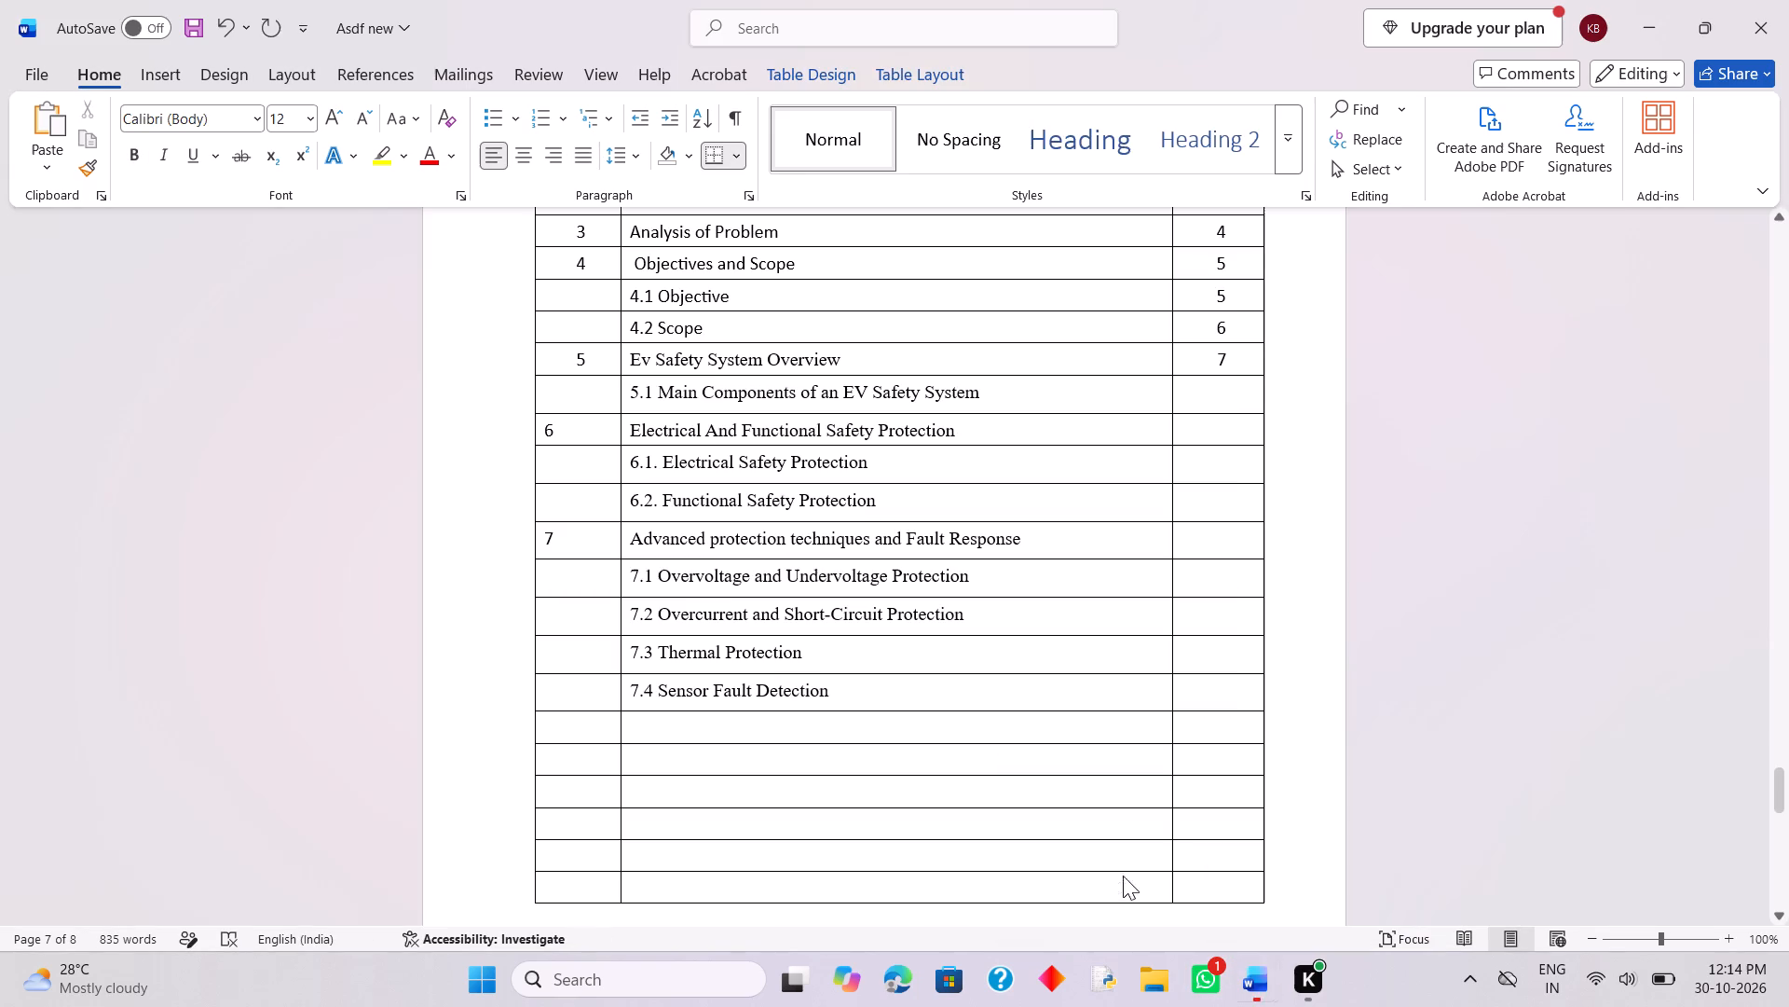
{"action": "left_click", "coordinate": [786, 721]}
{"action": "key", "text": "ctrl+v"}
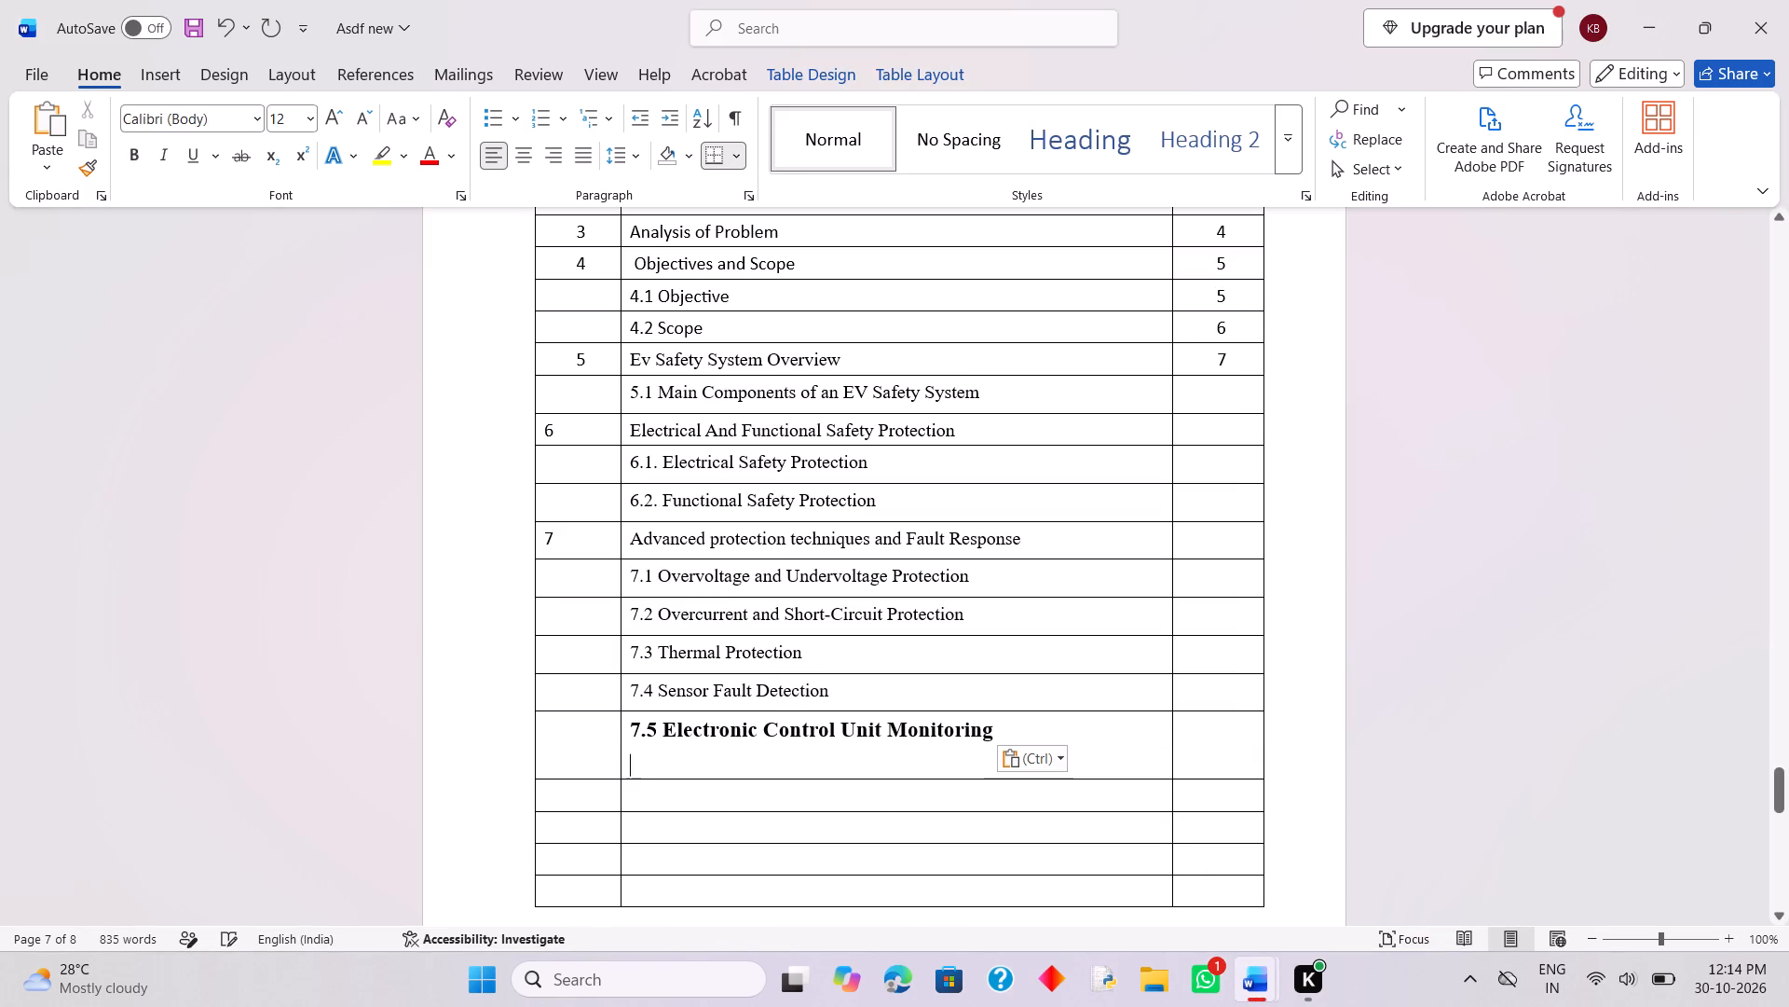
Remove the blank line under the 7.5 Contents entry and make its text non-bold at 12 pt.
{"action": "key", "text": "BackSpace"}
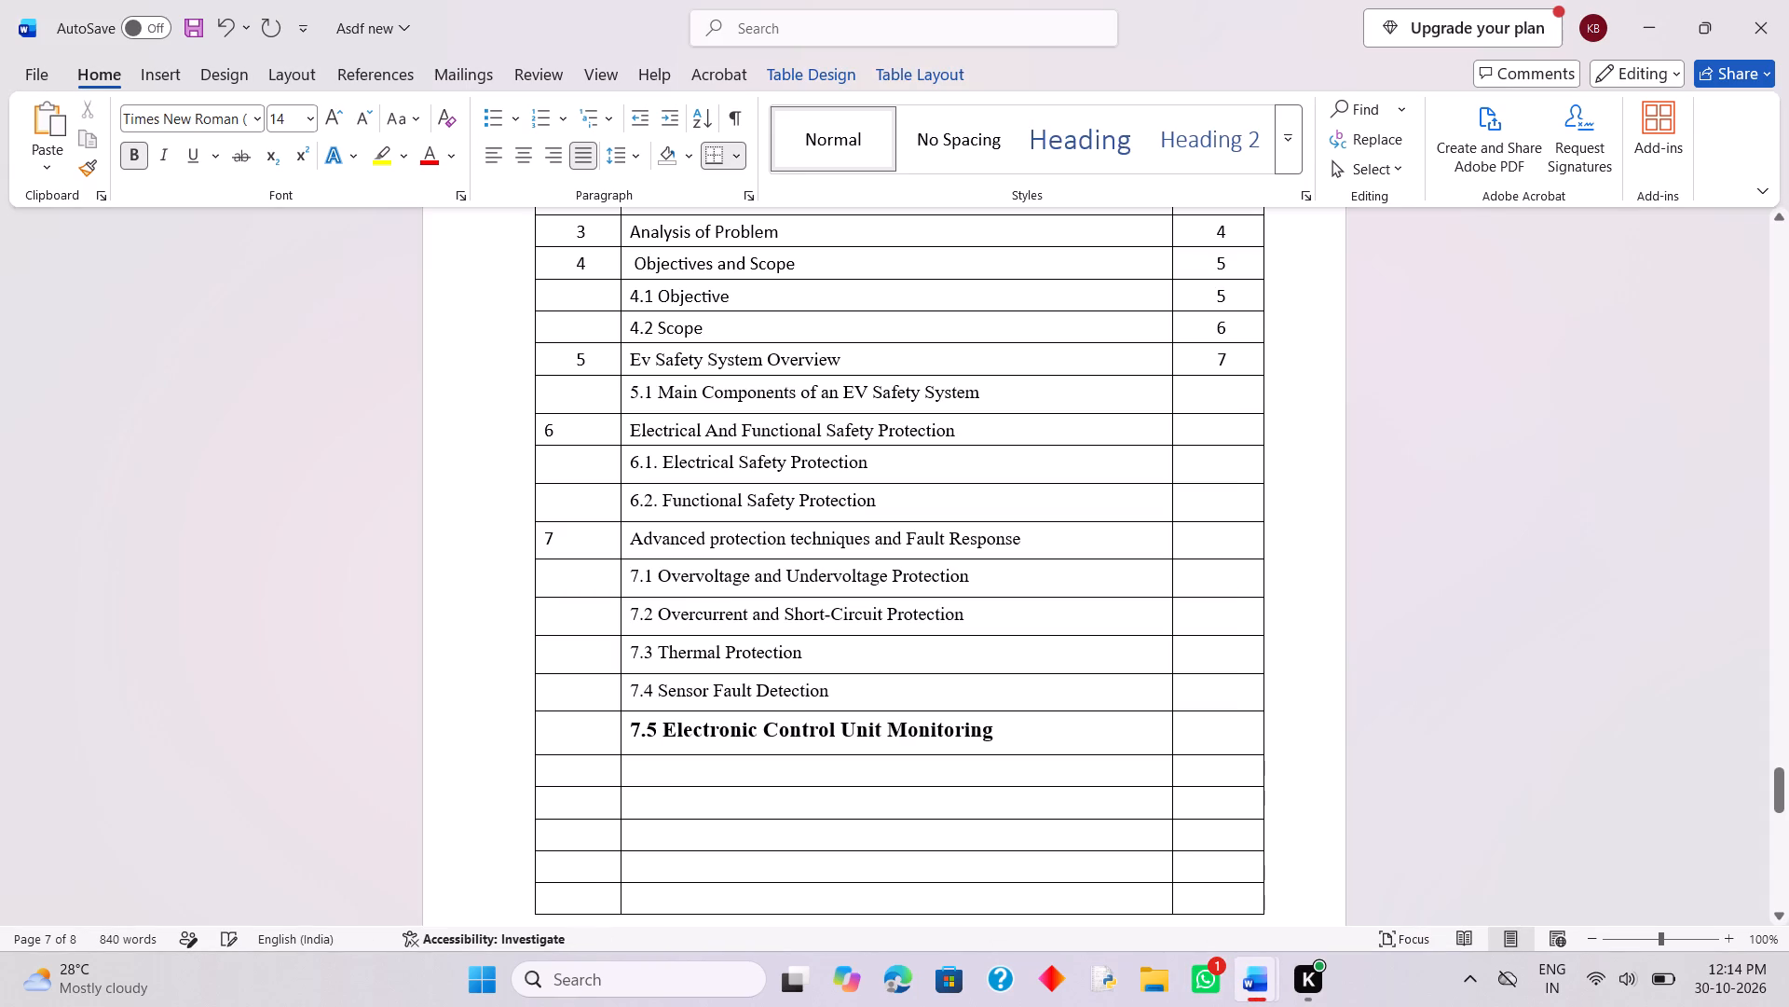
{"action": "left_click_drag", "start_coordinate": [1018, 724], "coordinate": [632, 728]}
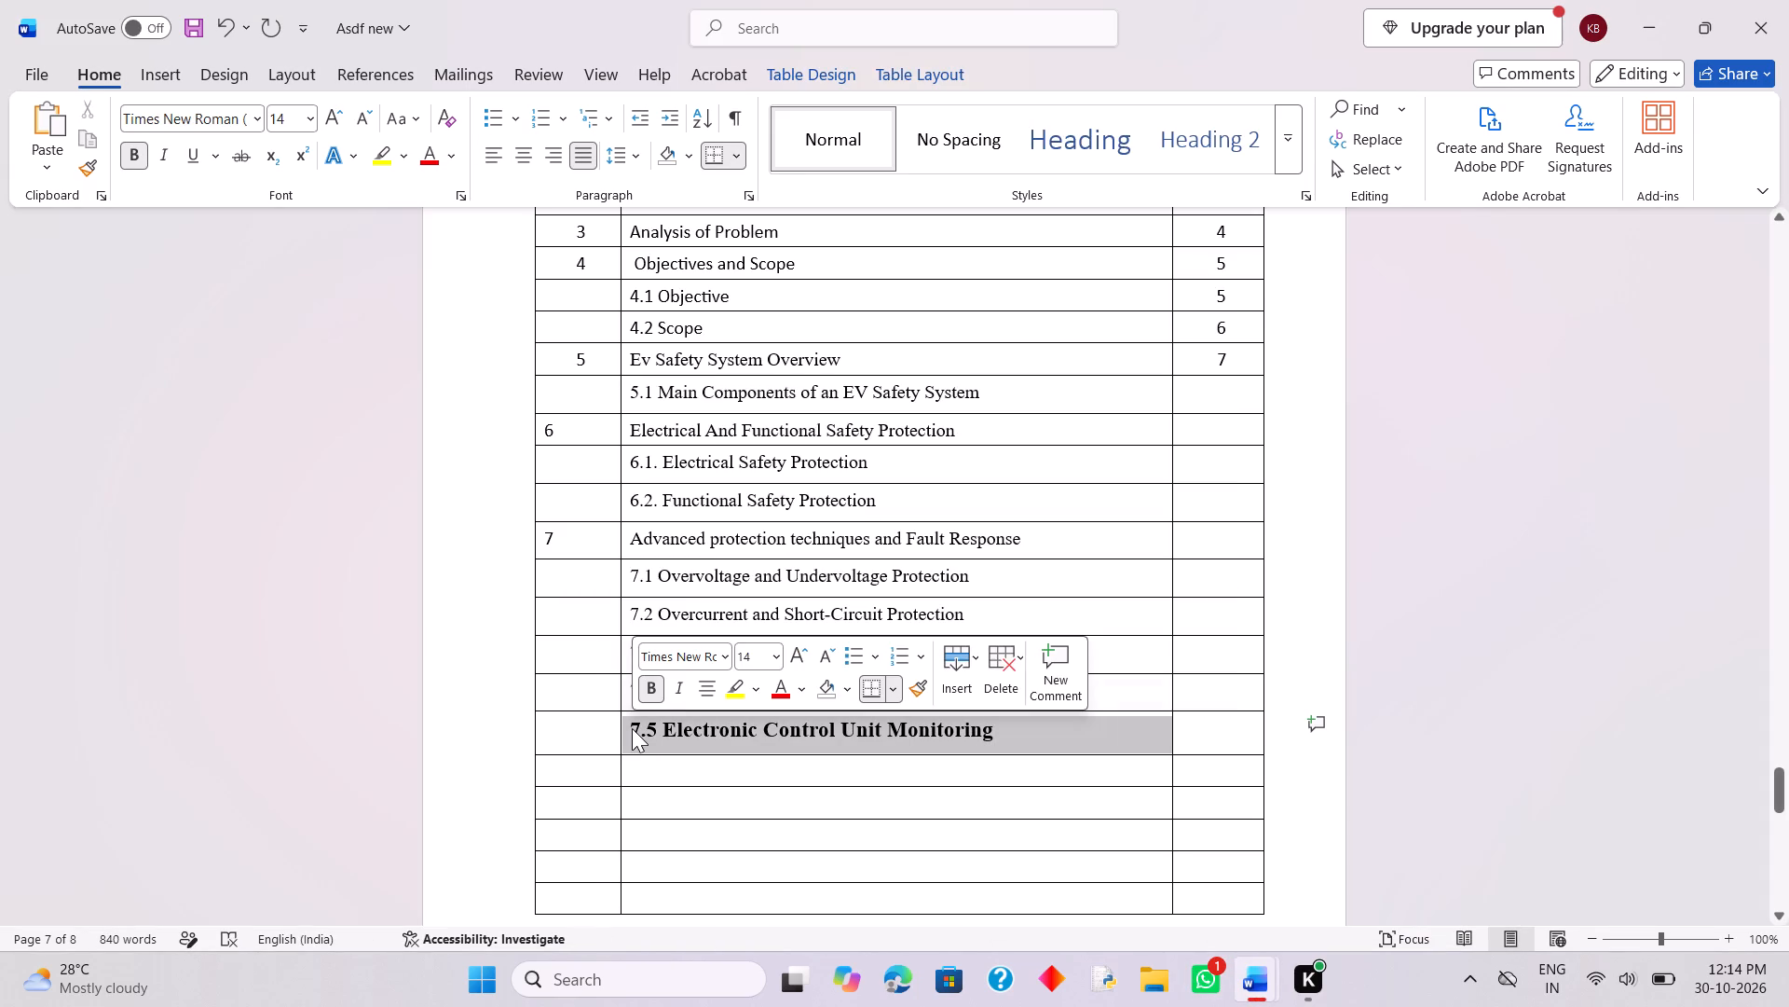
{"action": "left_click", "coordinate": [647, 697]}
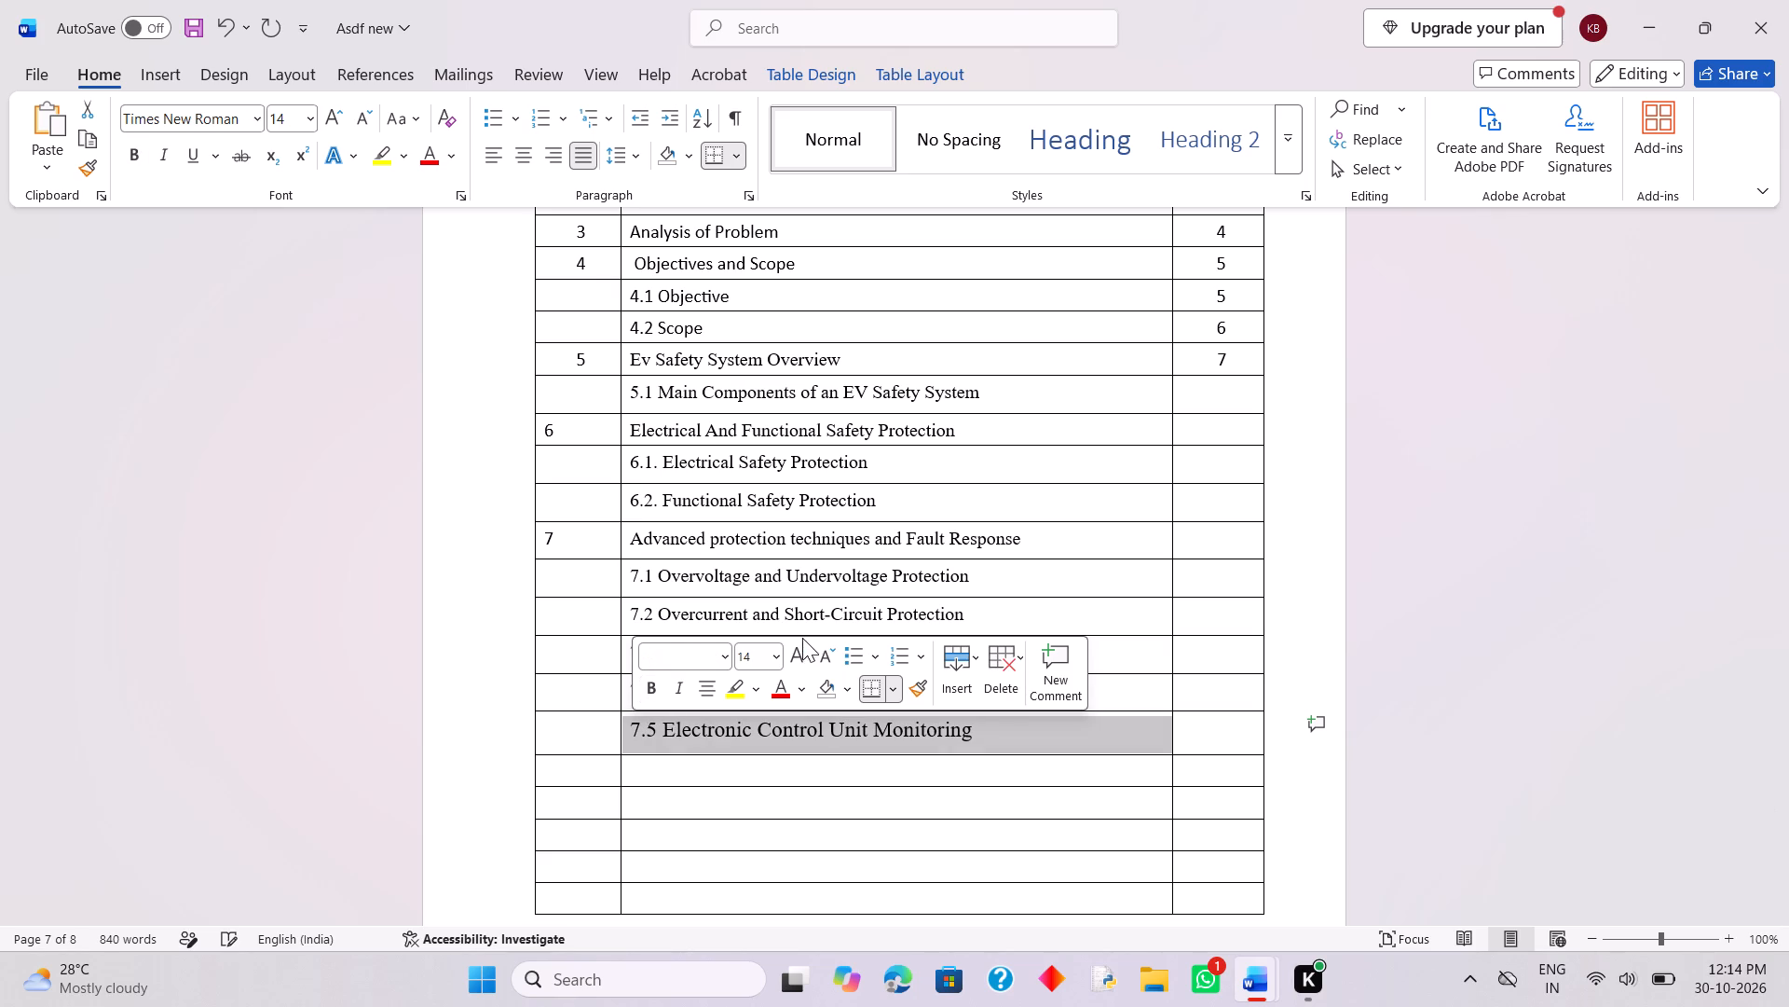
{"action": "left_click", "coordinate": [773, 654]}
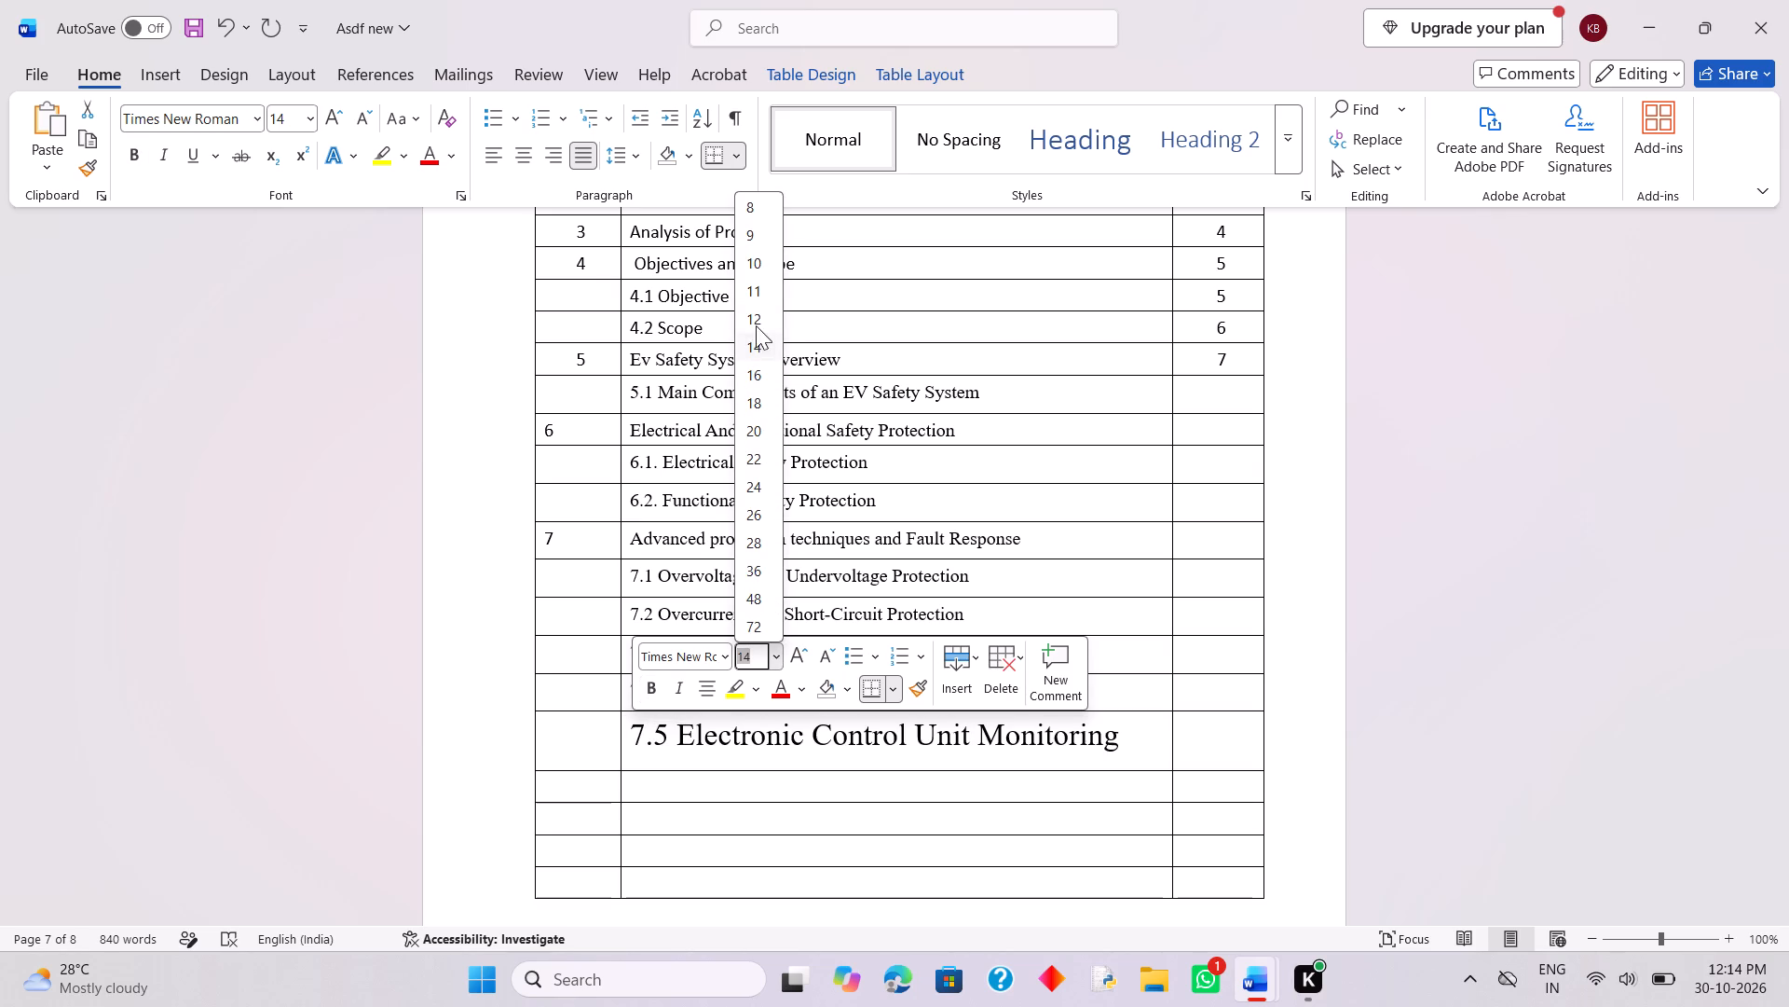
{"action": "left_click", "coordinate": [755, 316]}
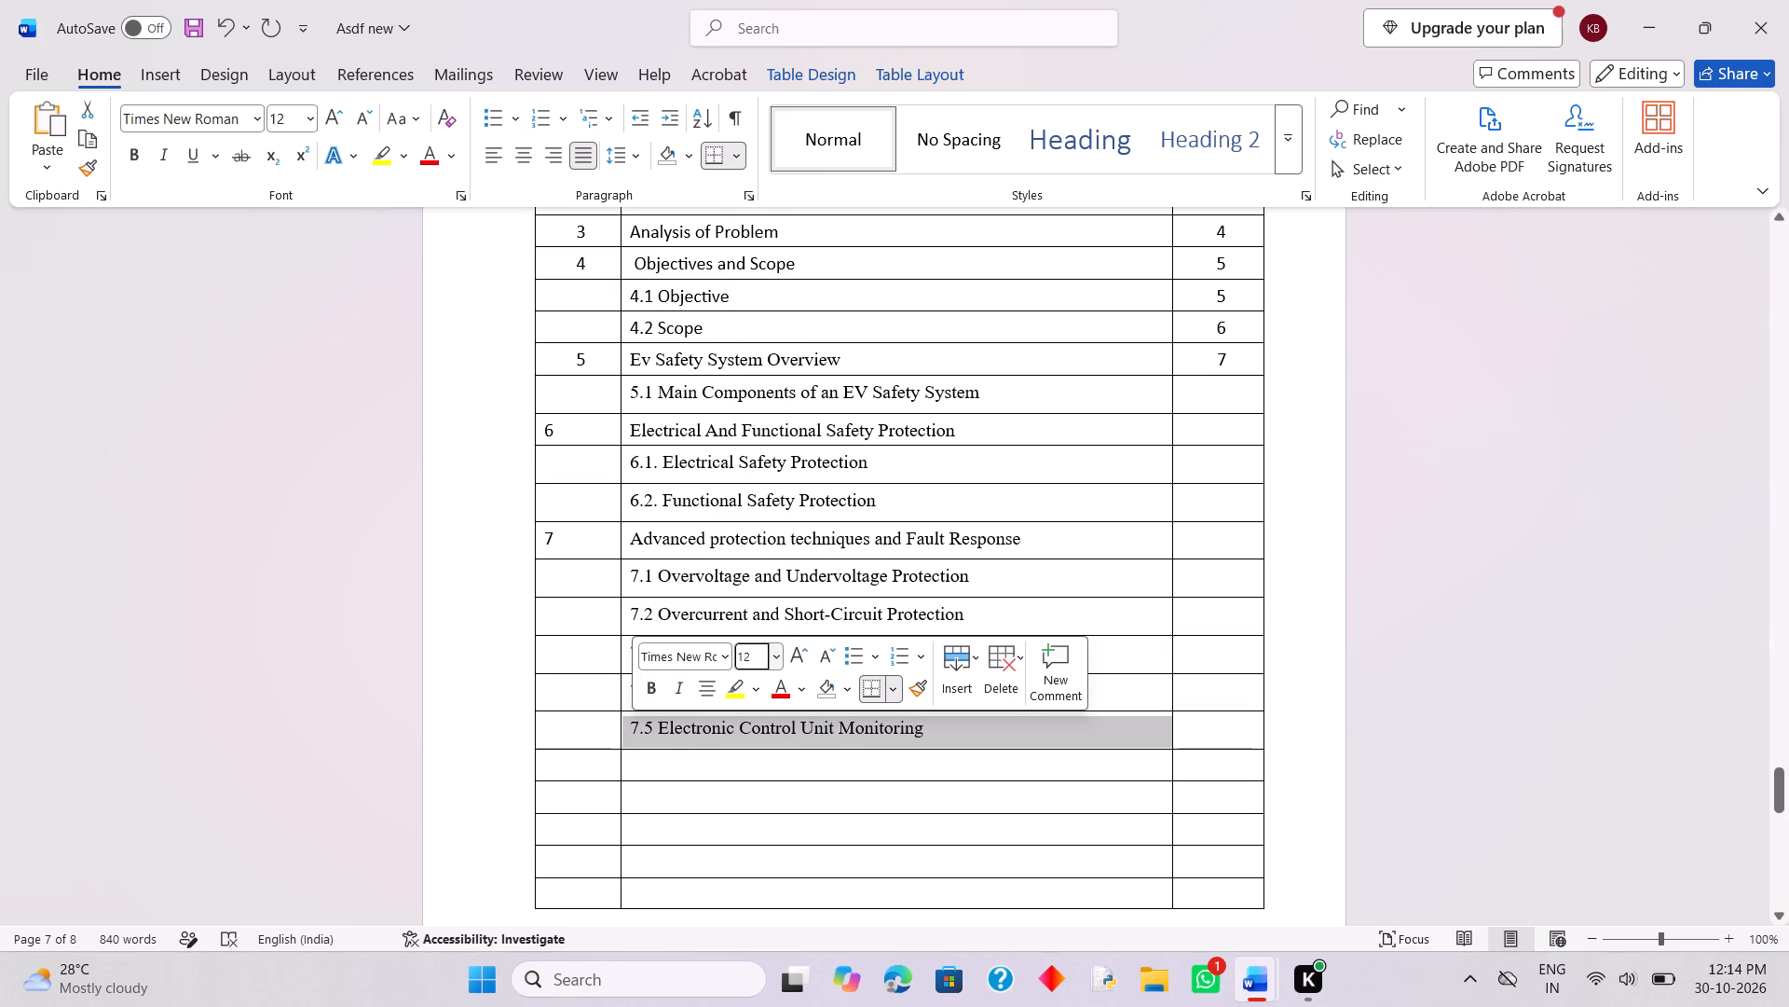
{"action": "left_click", "coordinate": [683, 762]}
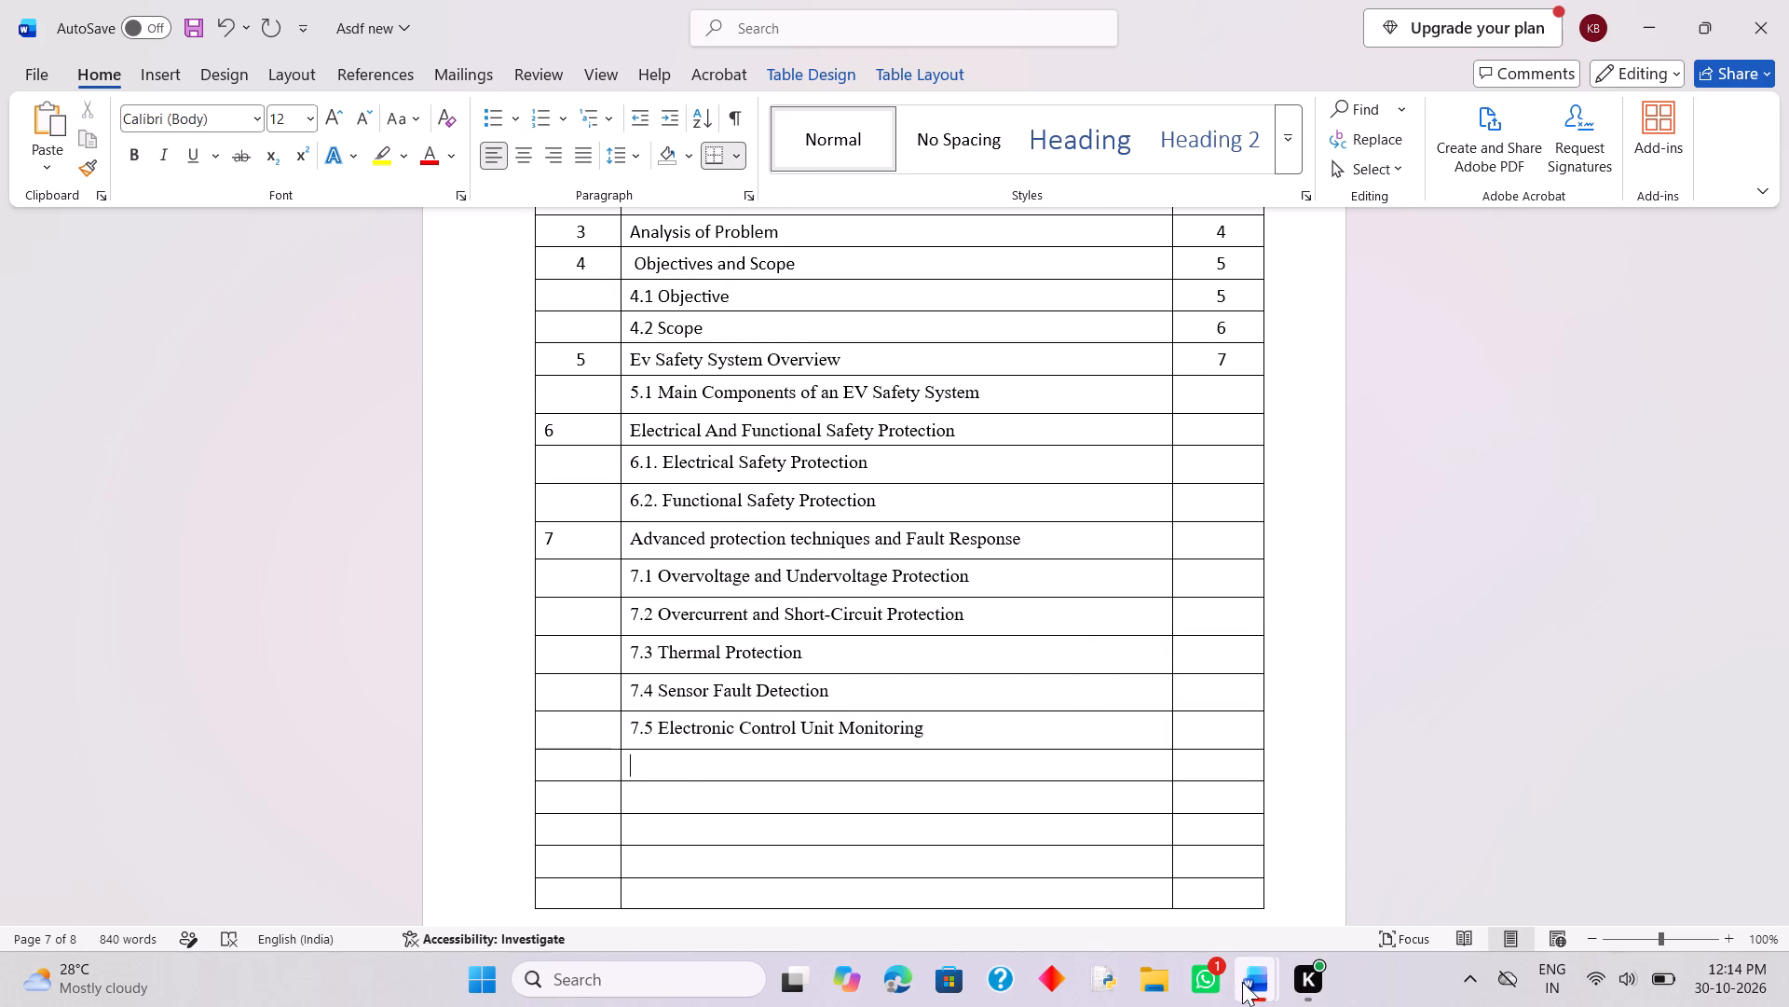
Copy the heading 7.6 High-Voltage Interlock Protection from k final report into the Contents row below 7.5 in Asdf new.
{"action": "left_click", "coordinate": [1302, 881]}
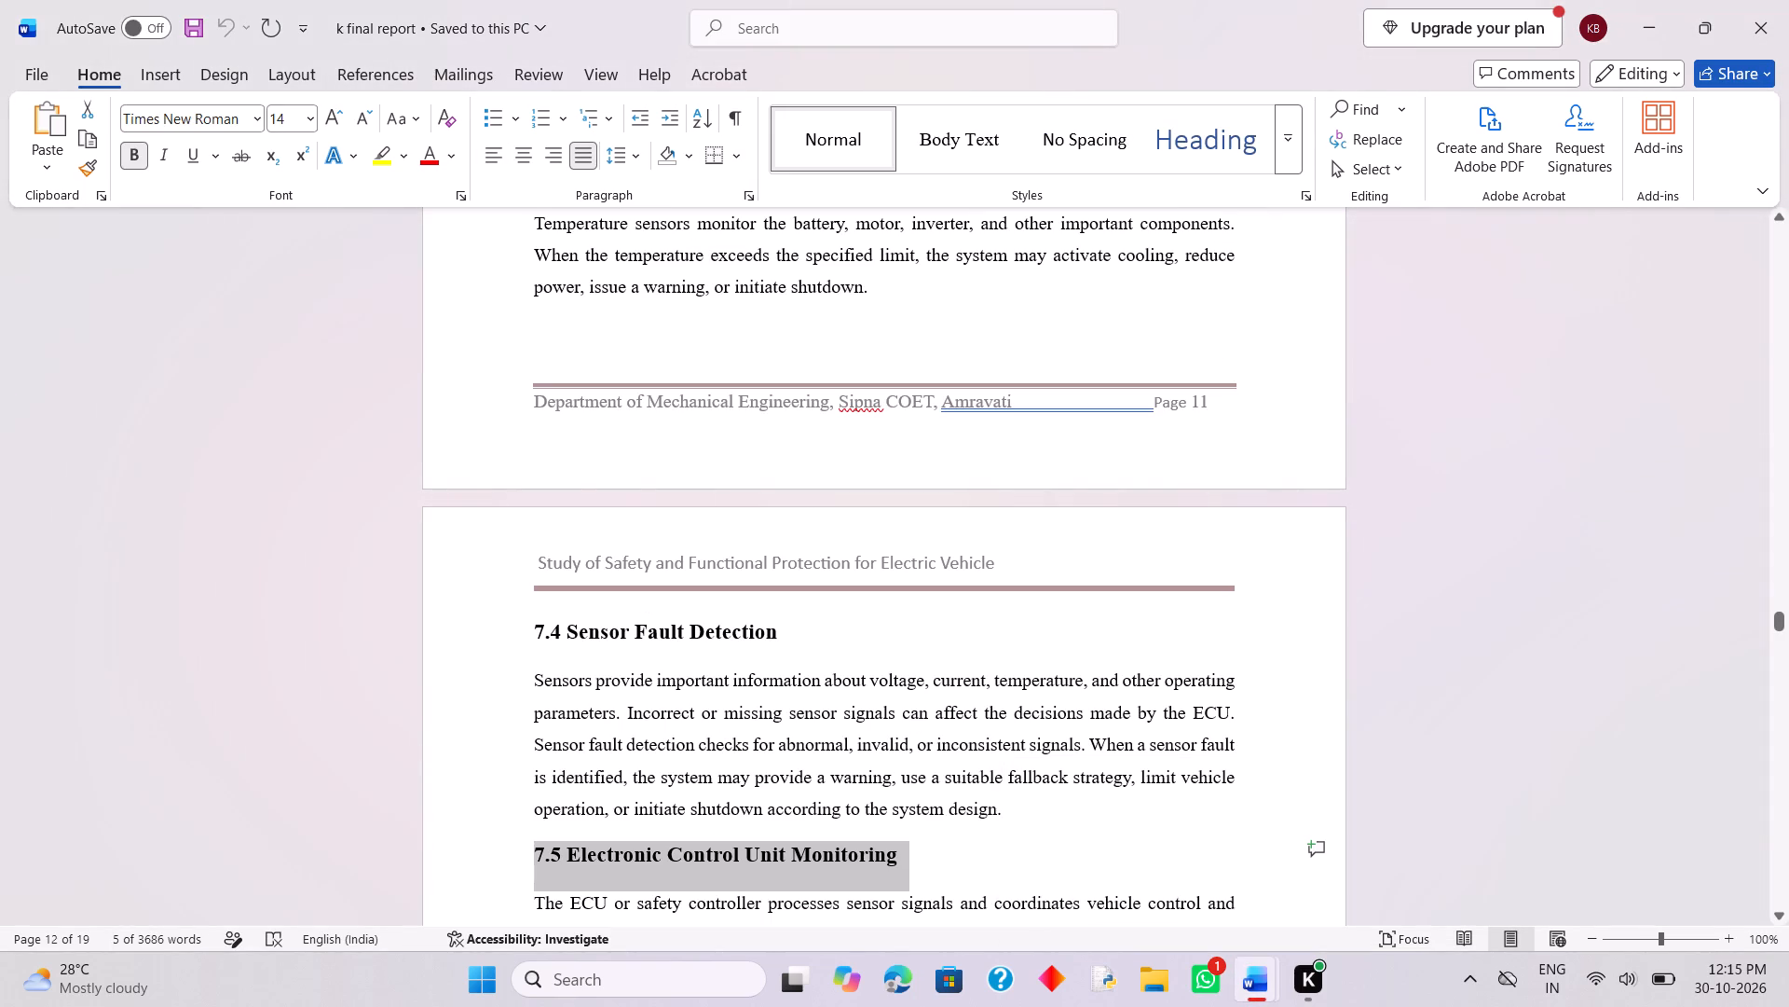
{"action": "left_click", "coordinate": [1168, 800]}
{"action": "scroll", "coordinate": [1168, 800], "scroll_direction": "down", "scroll_amount": 1}
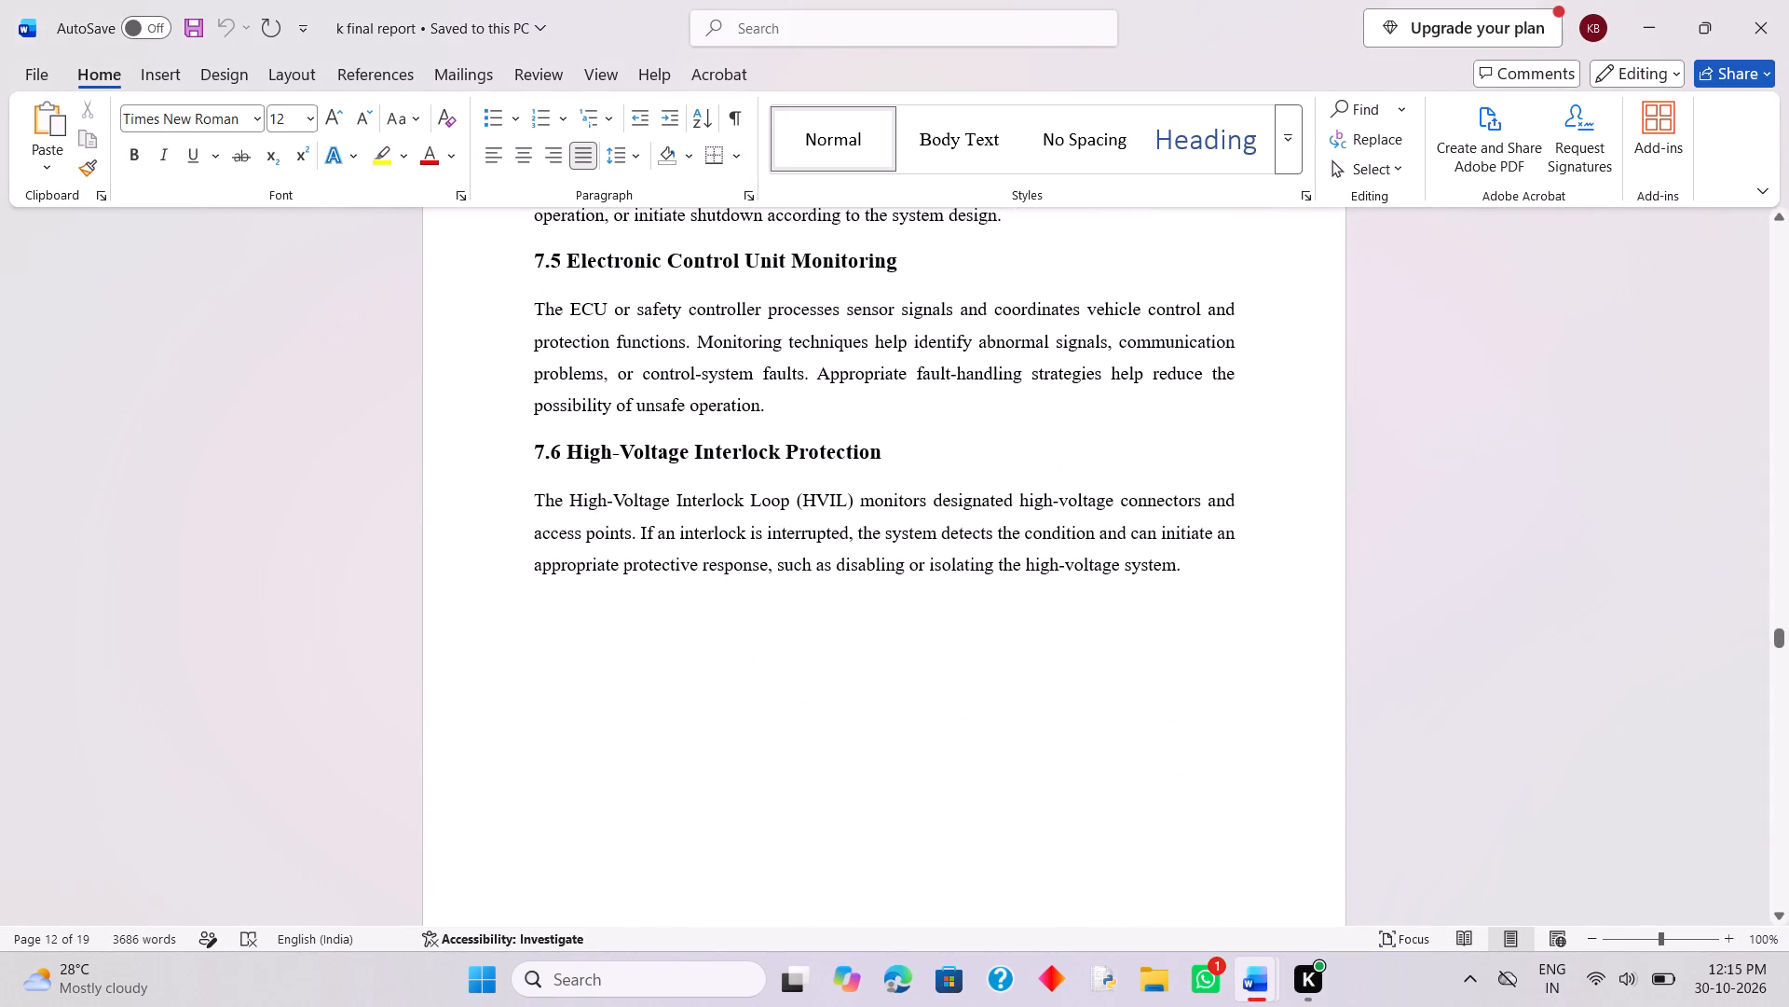
{"action": "left_click_drag", "start_coordinate": [886, 448], "coordinate": [524, 437]}
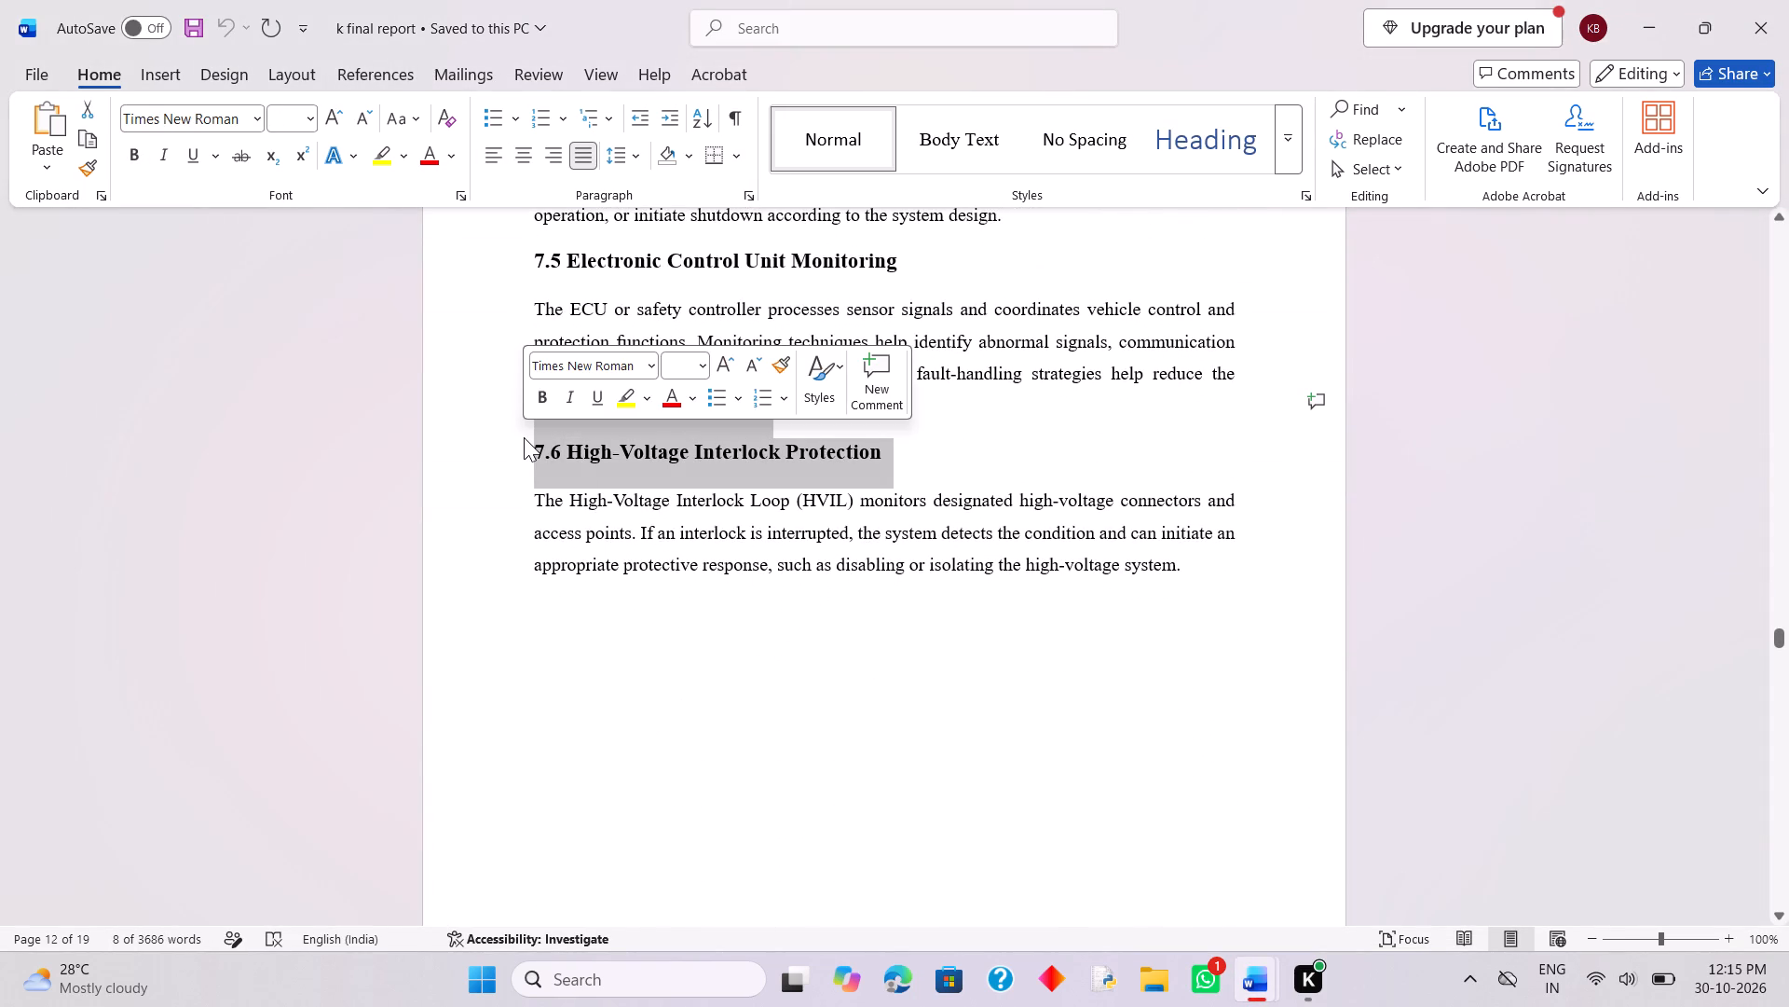
{"action": "left_click", "coordinate": [904, 452]}
{"action": "left_click_drag", "start_coordinate": [904, 452], "coordinate": [628, 448]}
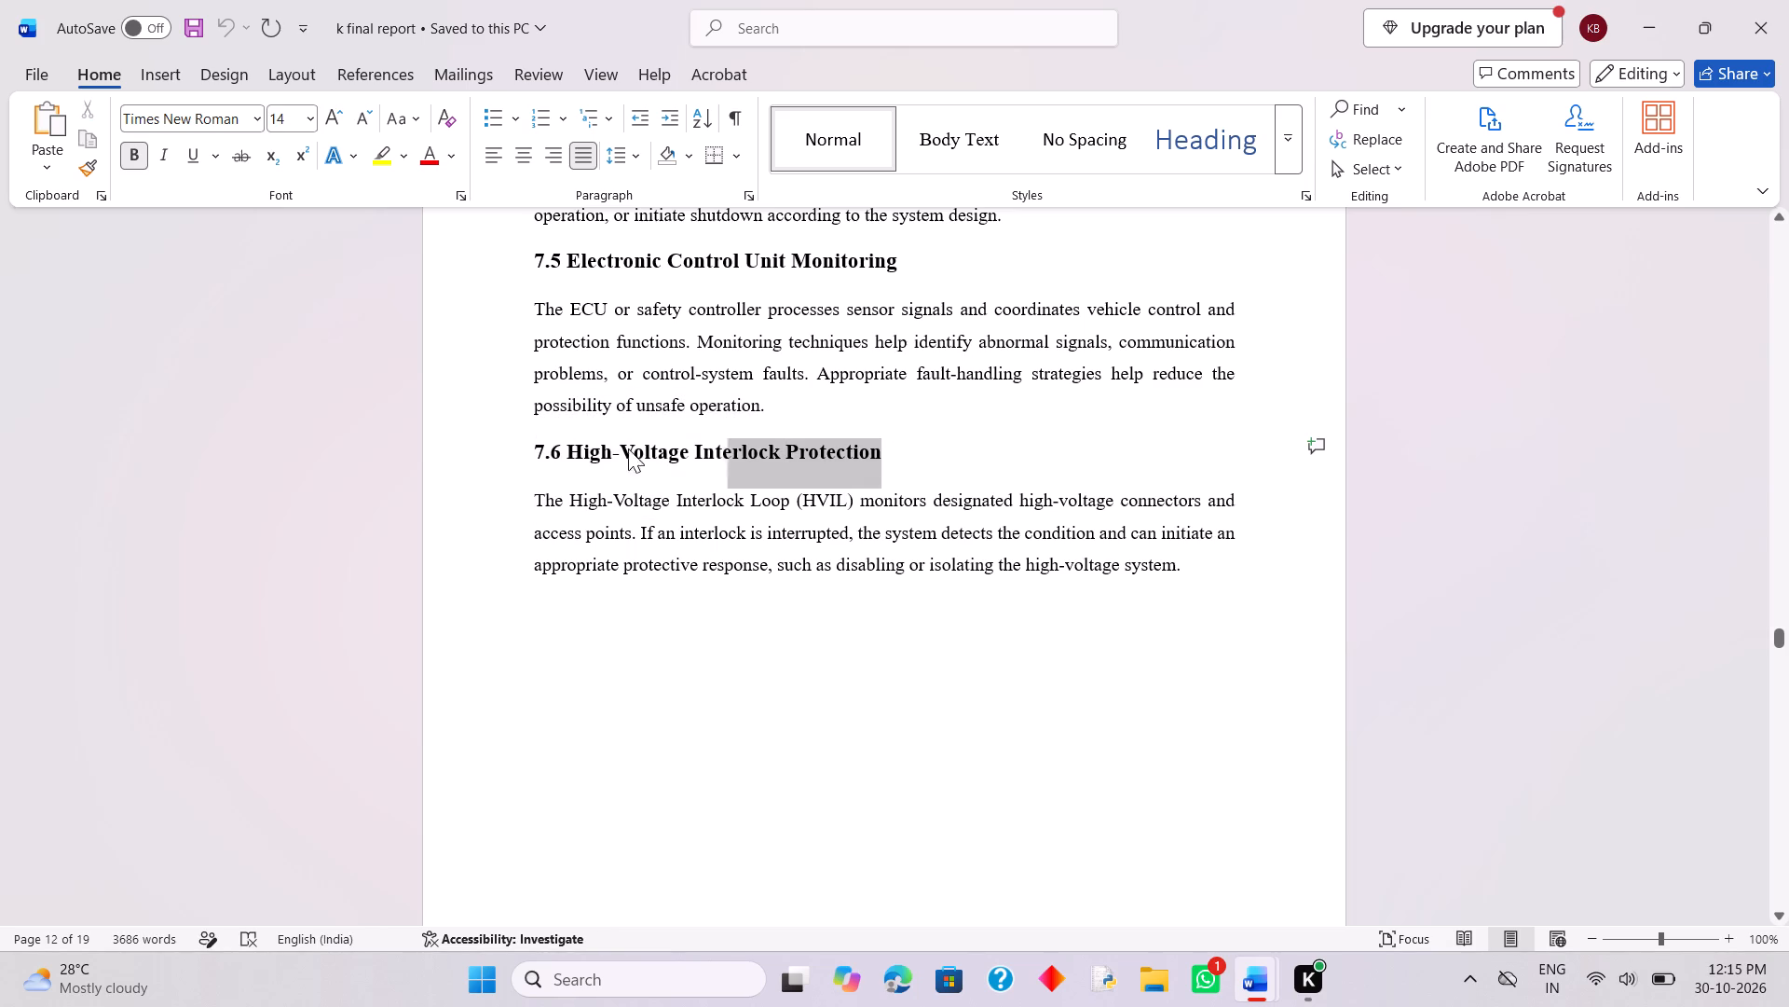
{"action": "left_click_drag", "start_coordinate": [628, 448], "coordinate": [517, 458]}
{"action": "key", "text": "ctrl+c"}
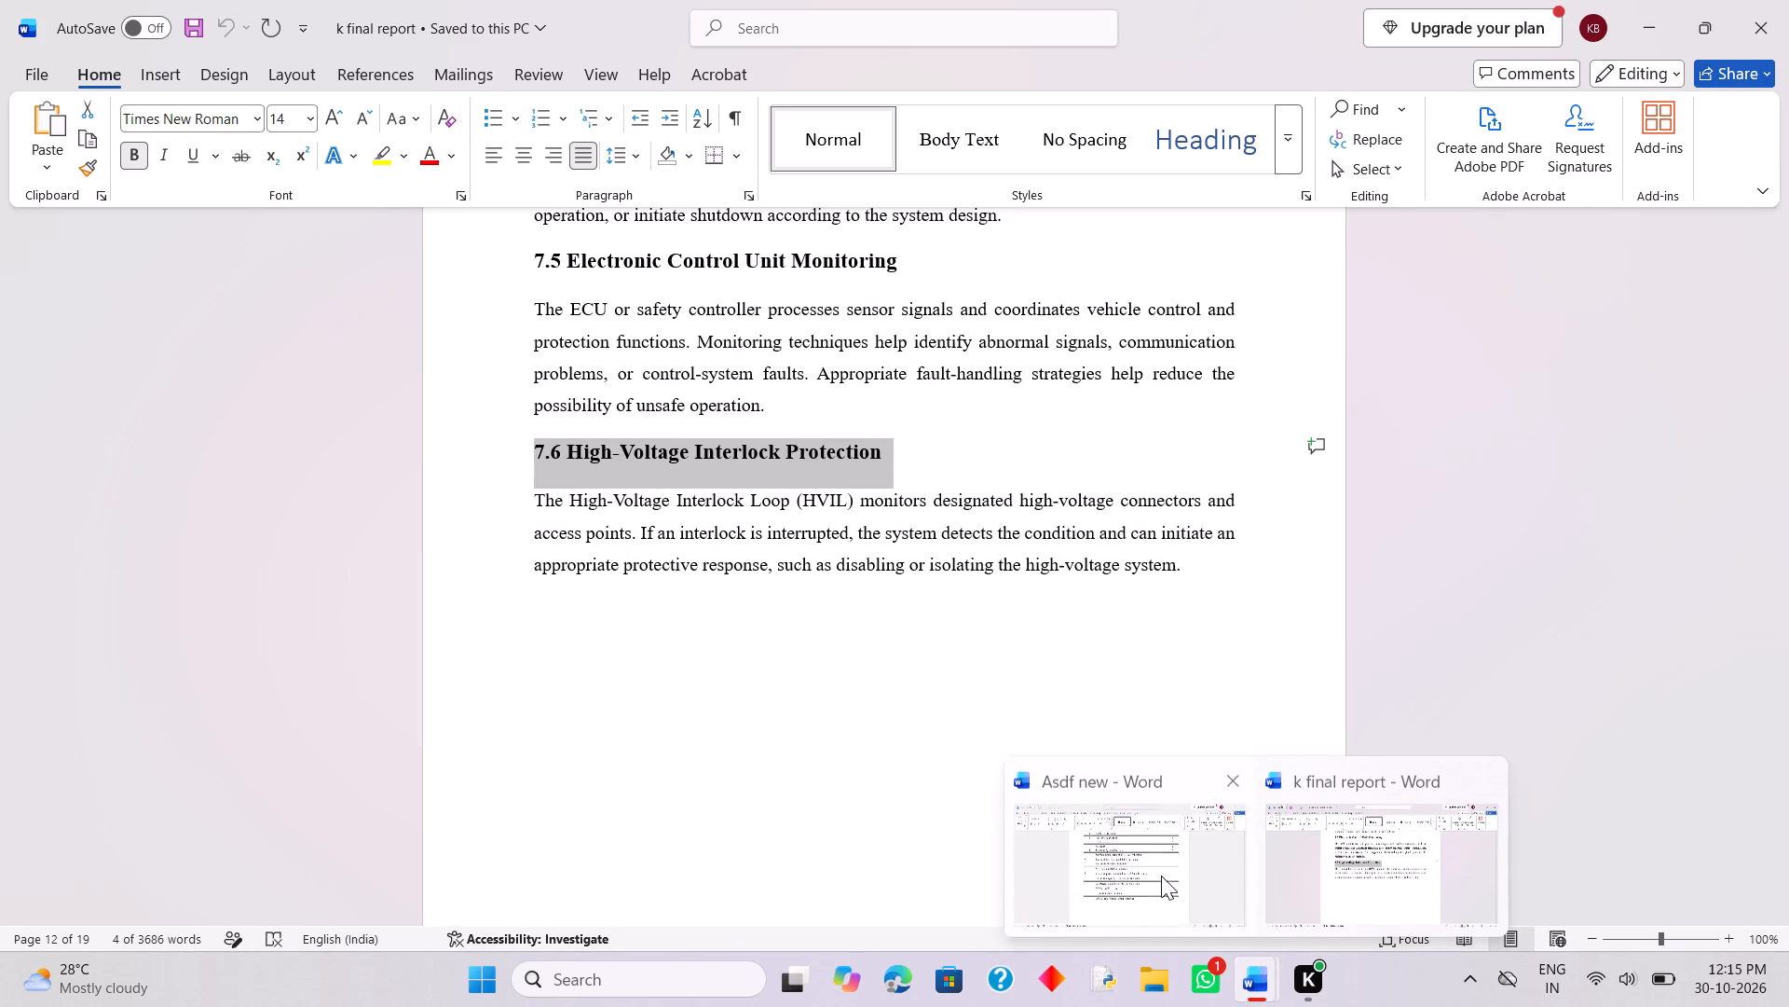
{"action": "left_click", "coordinate": [1149, 861]}
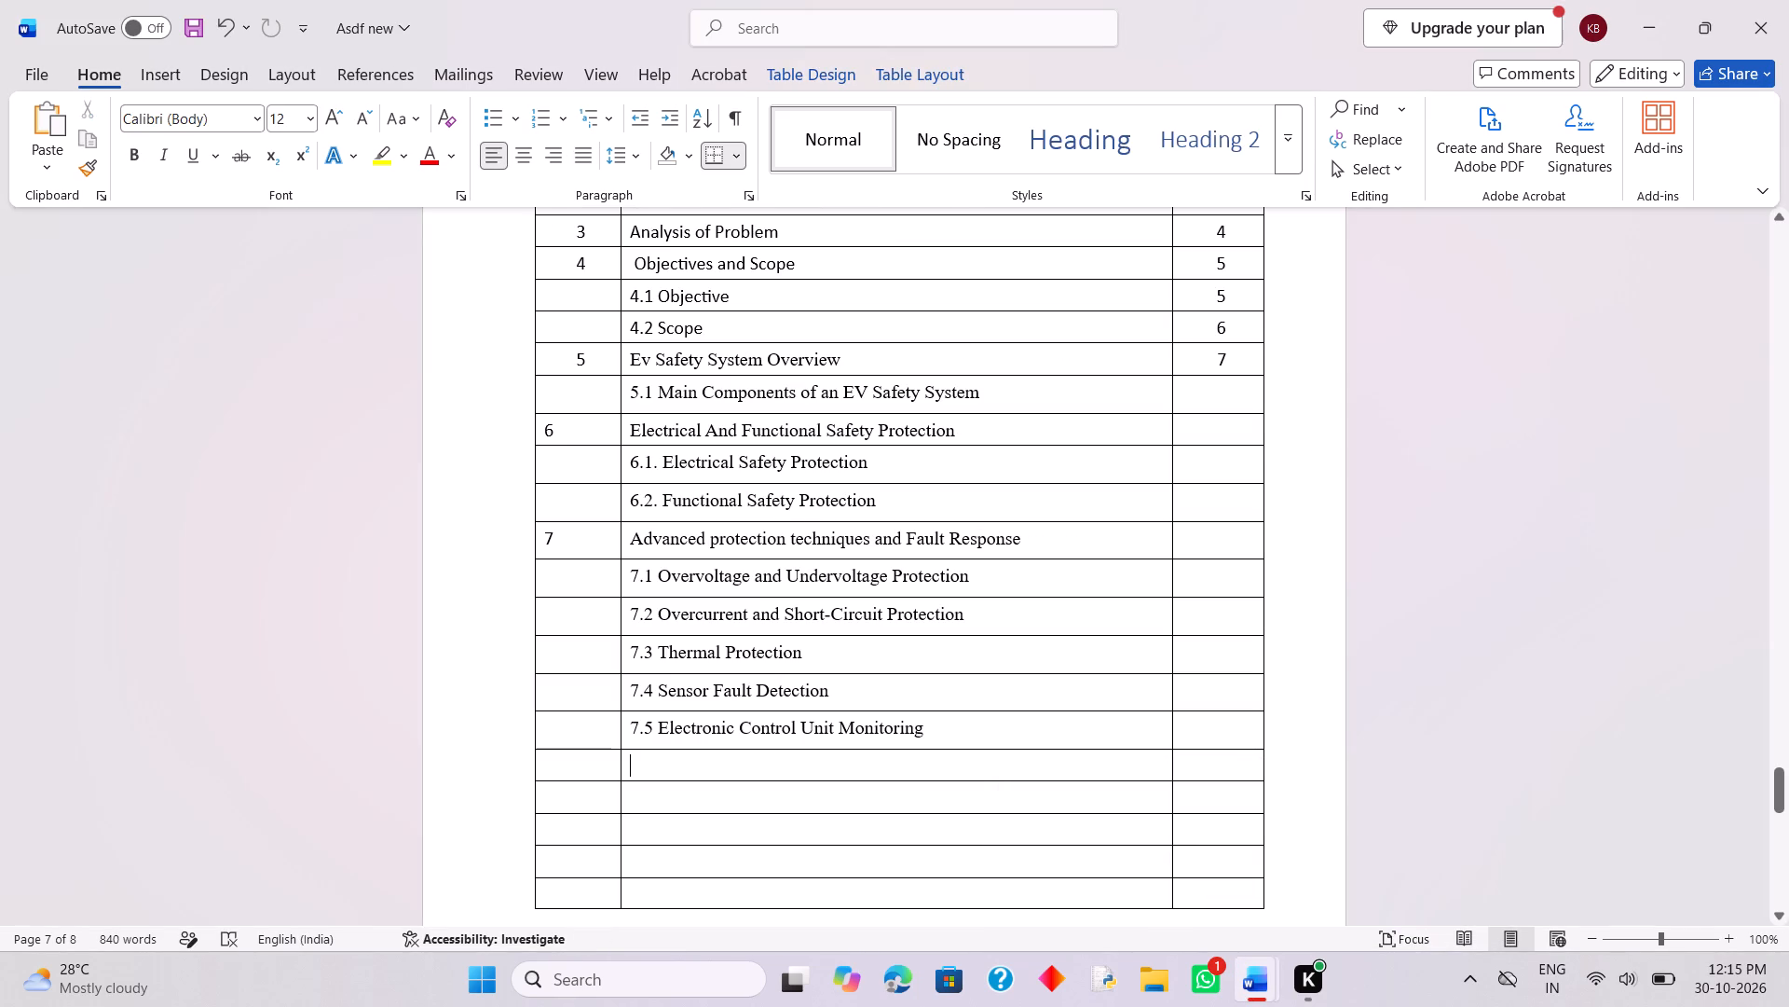
{"action": "key", "text": "ctrl+v"}
Remove the blank line under the 7.6 Contents entry and make its text non-bold at 12 pt.
{"action": "left_click", "coordinate": [785, 754]}
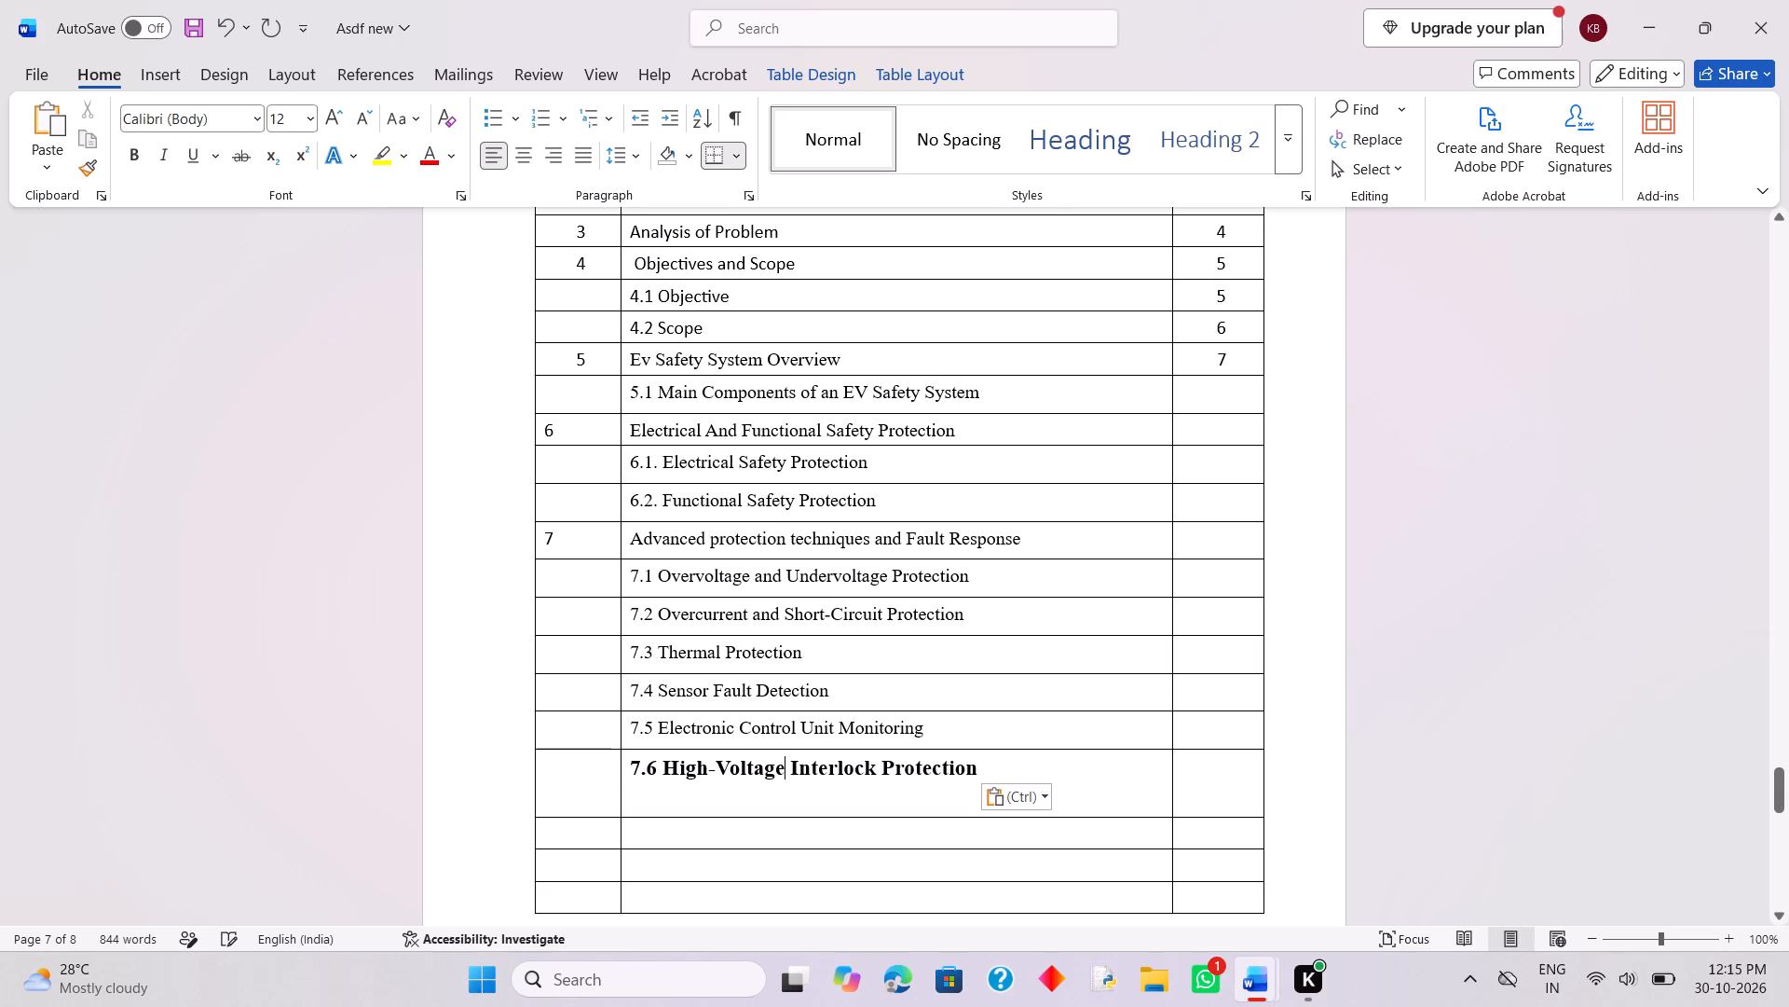
{"action": "key", "text": "BackSpace"}
{"action": "key", "text": "ctrl+z"}
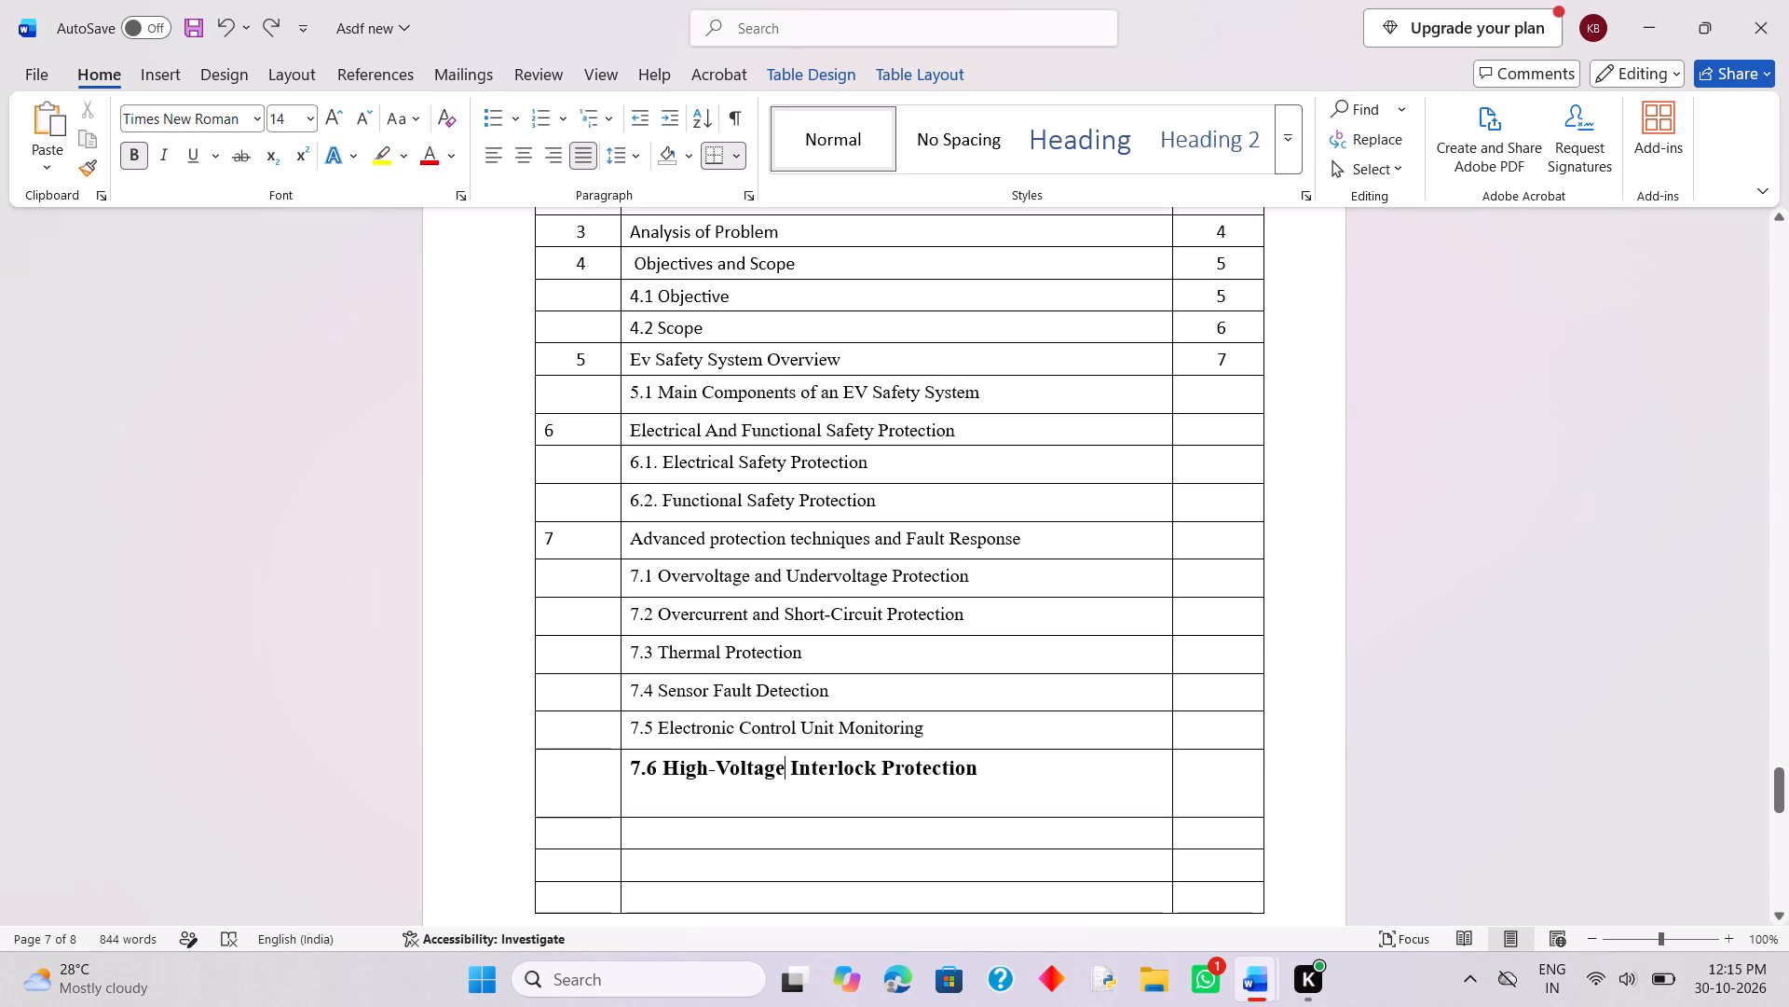
{"action": "left_click", "coordinate": [813, 785]}
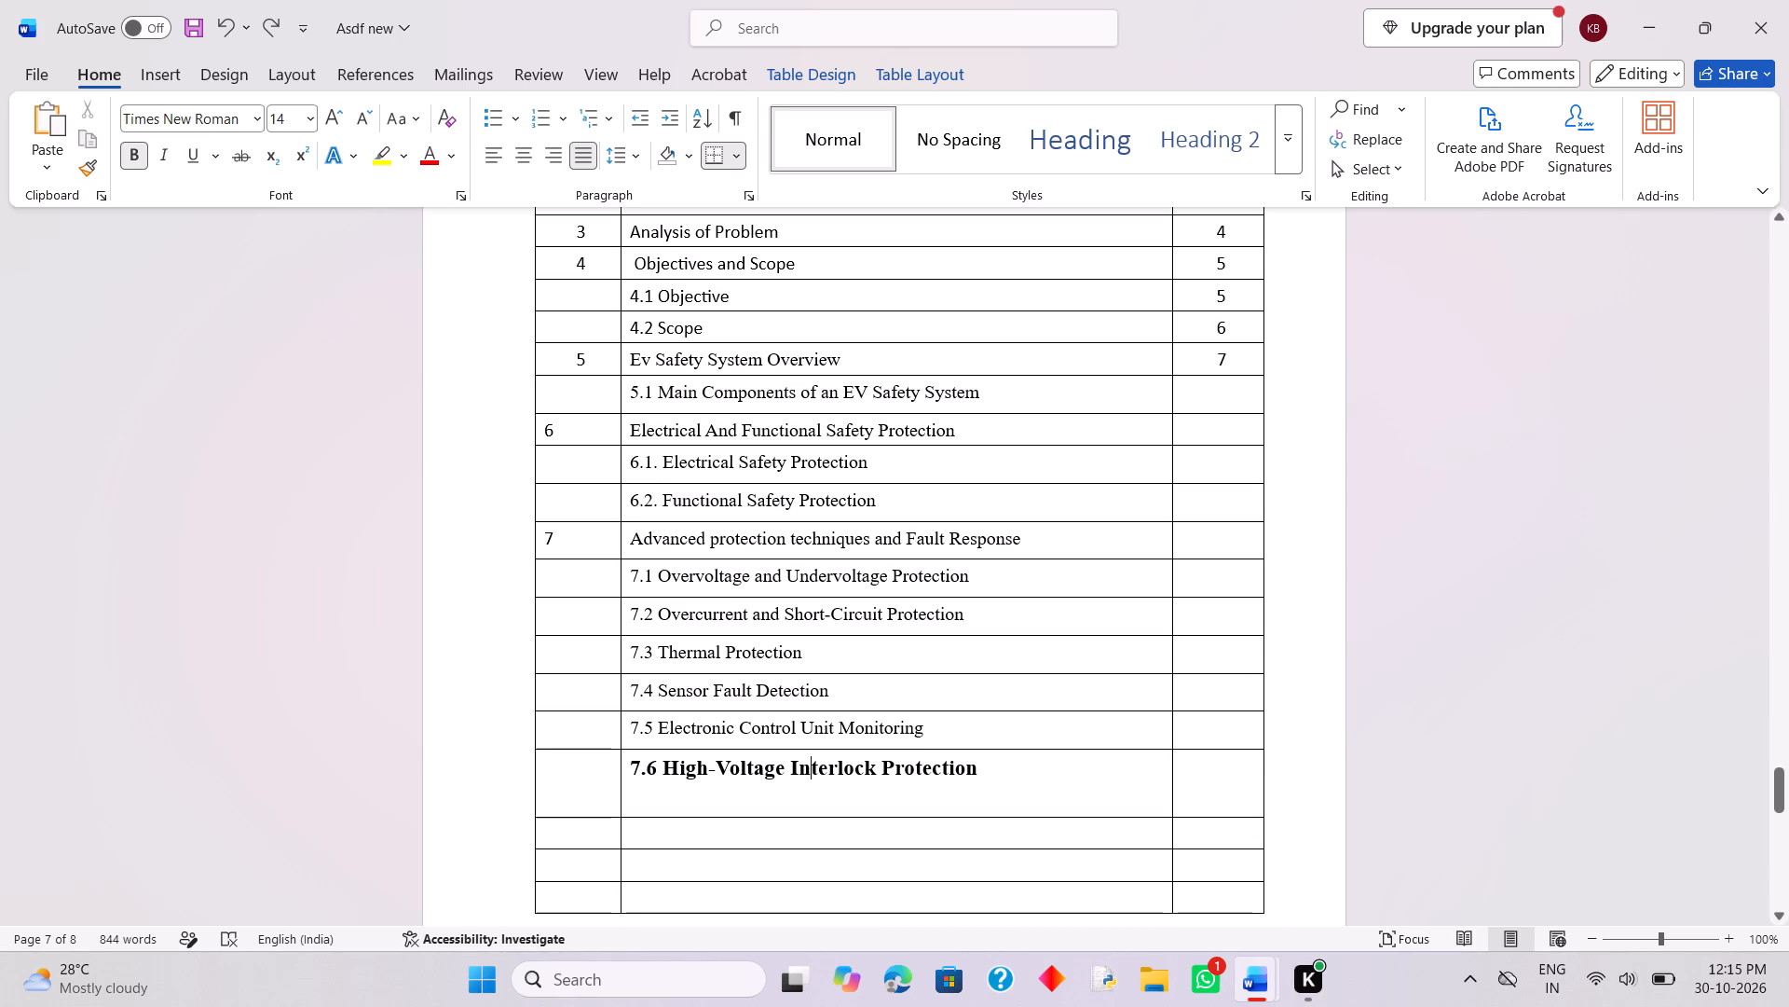
{"action": "left_click", "coordinate": [865, 807]}
{"action": "key", "text": "BackSpace"}
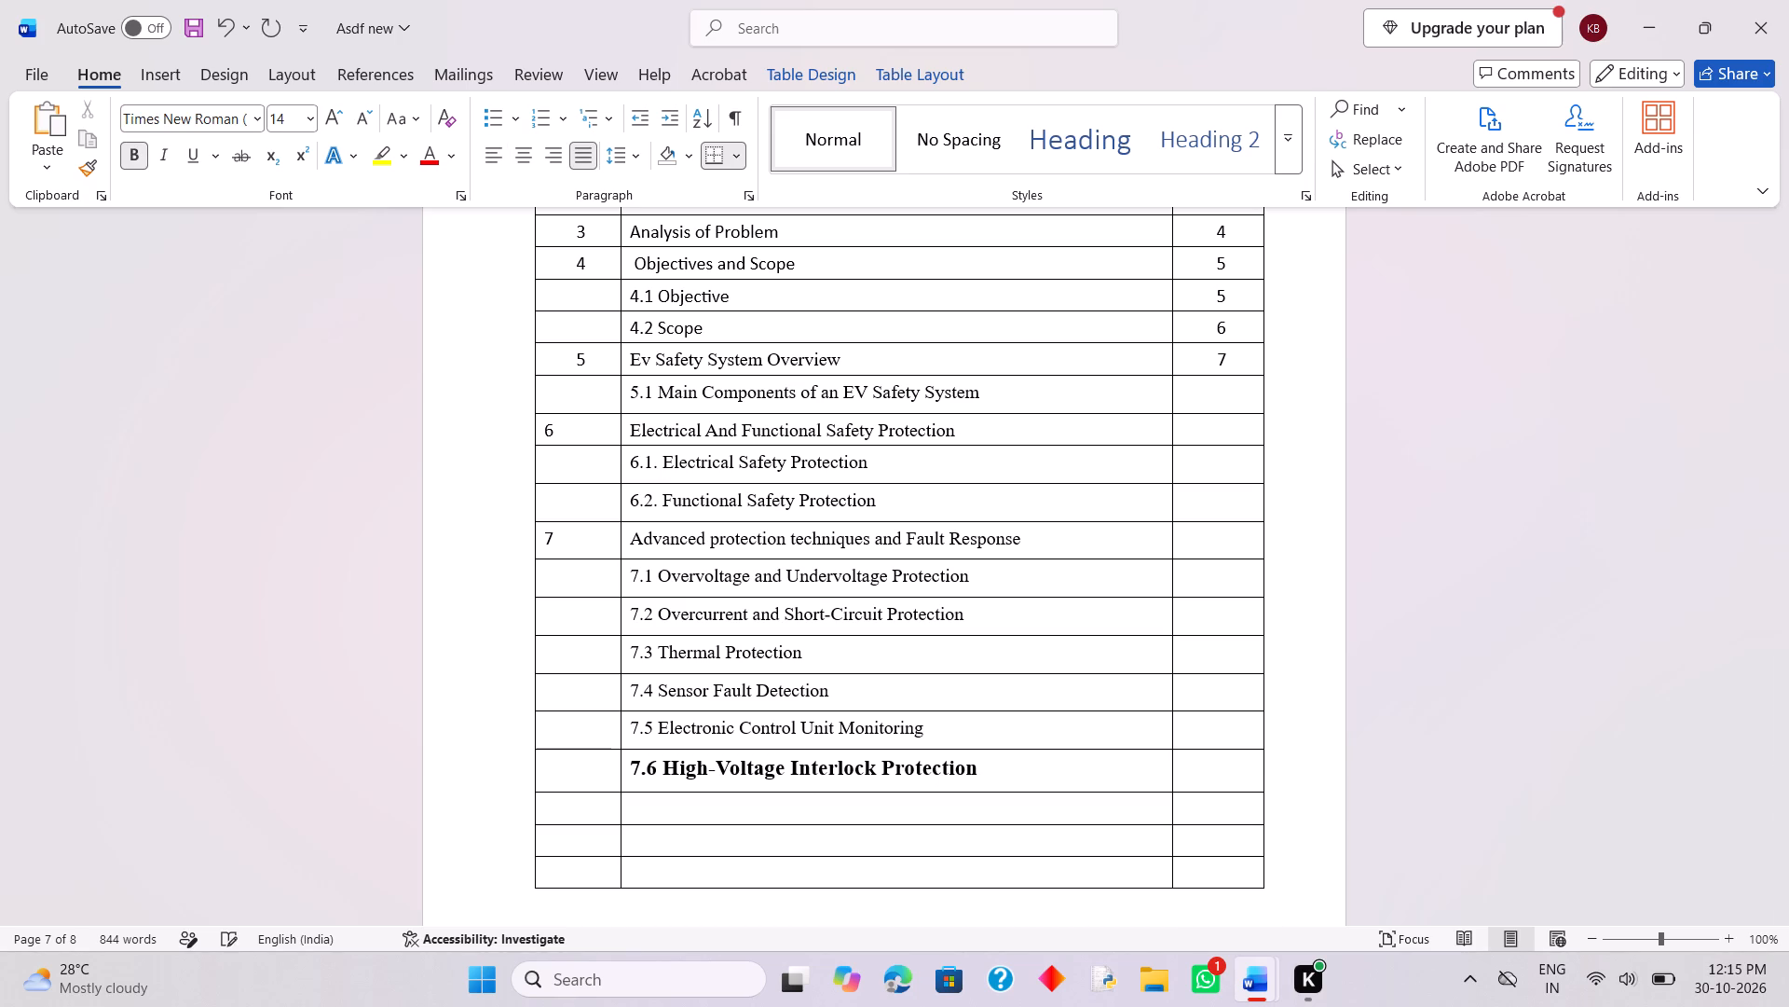
{"action": "left_click_drag", "start_coordinate": [1003, 775], "coordinate": [634, 769]}
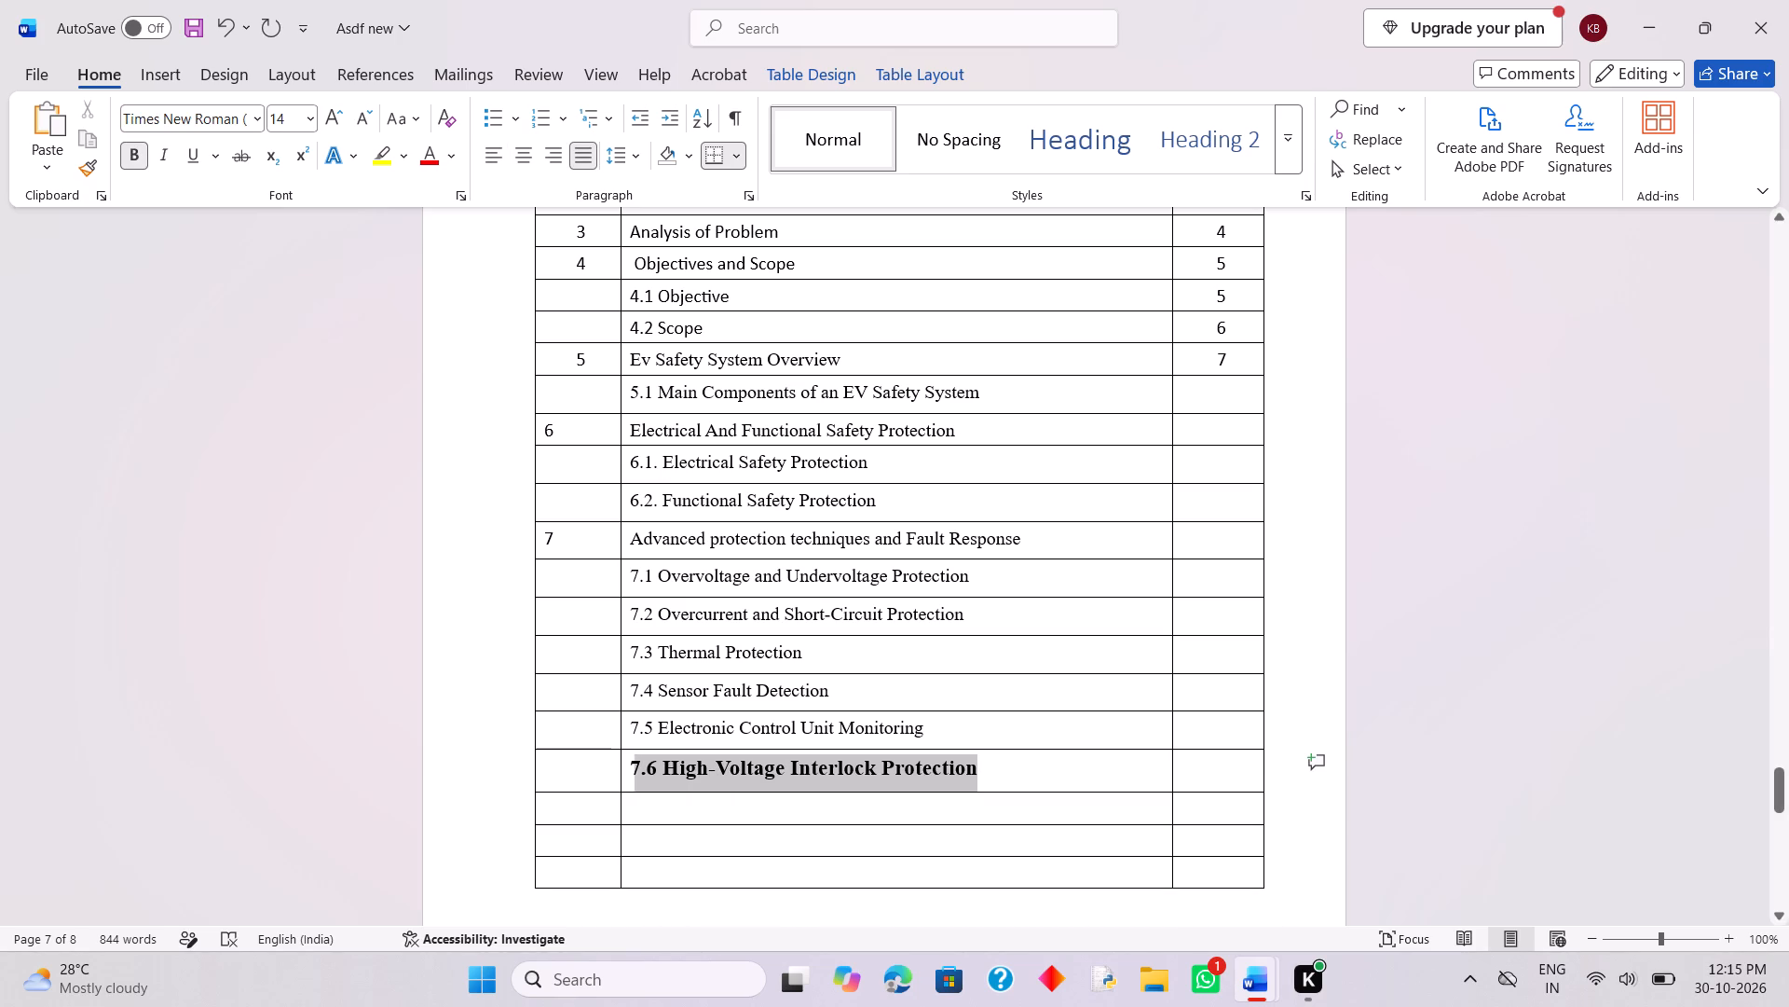
{"action": "left_click_drag", "start_coordinate": [634, 769], "coordinate": [622, 769]}
{"action": "left_click", "coordinate": [640, 719]}
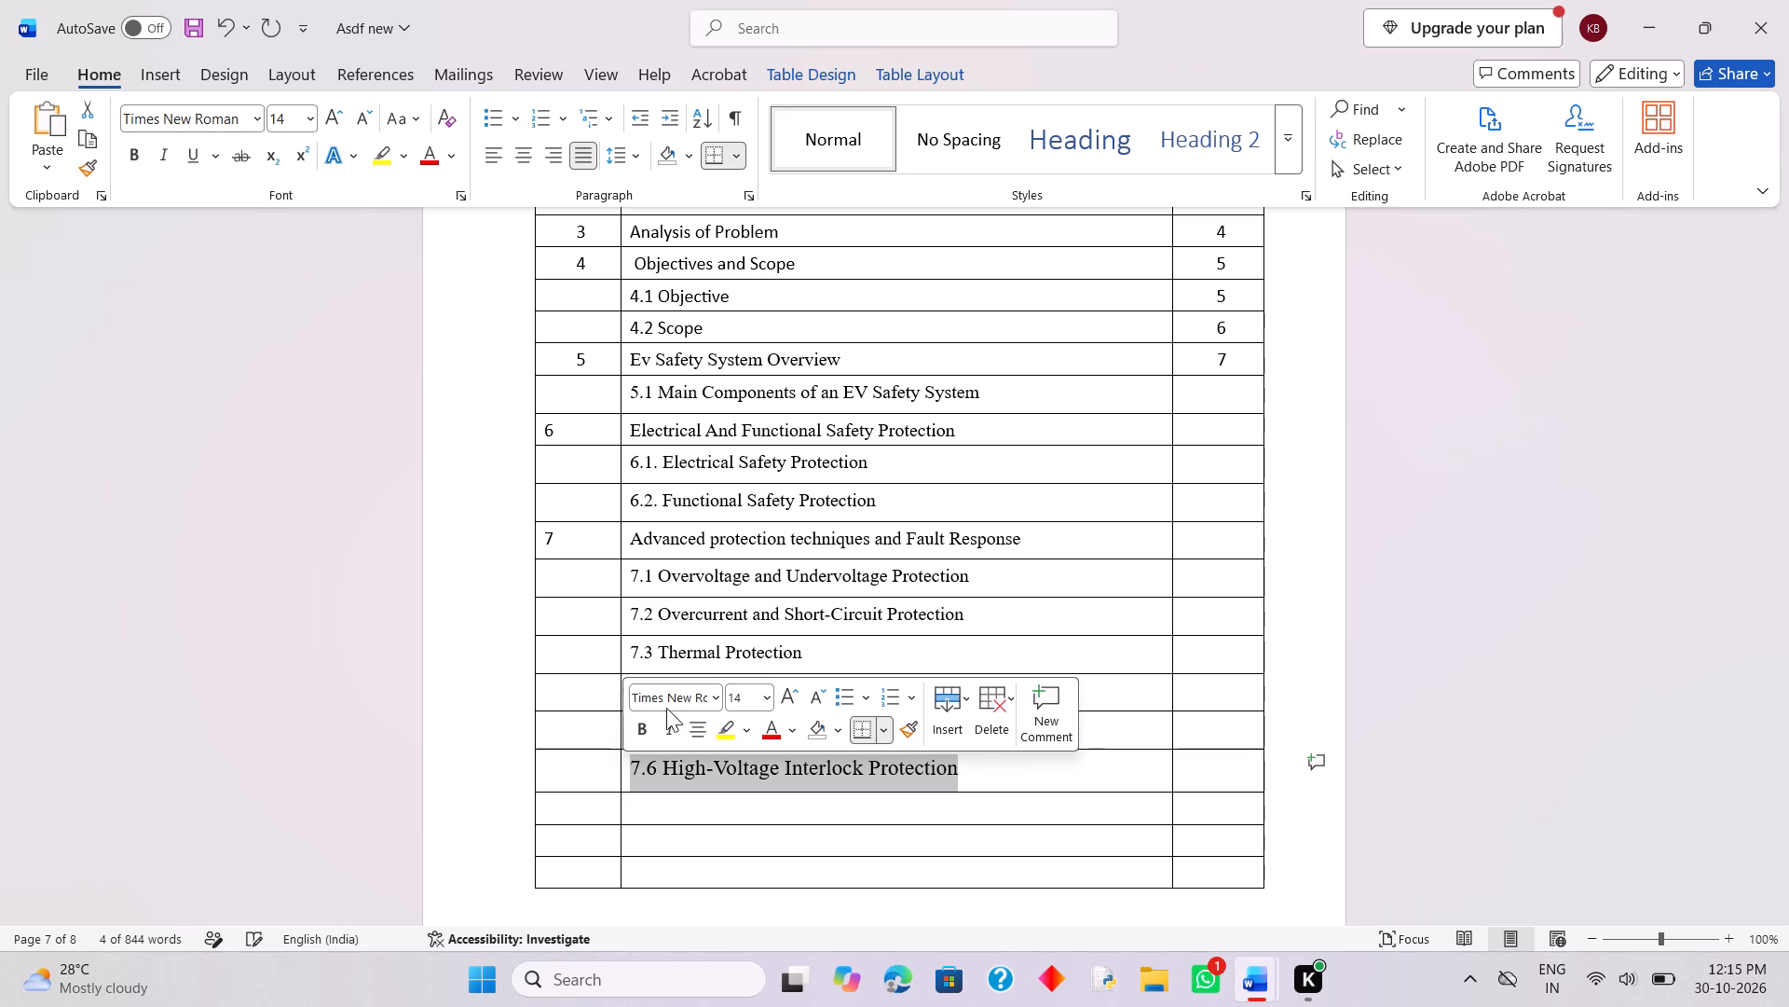
{"action": "left_click", "coordinate": [762, 692]}
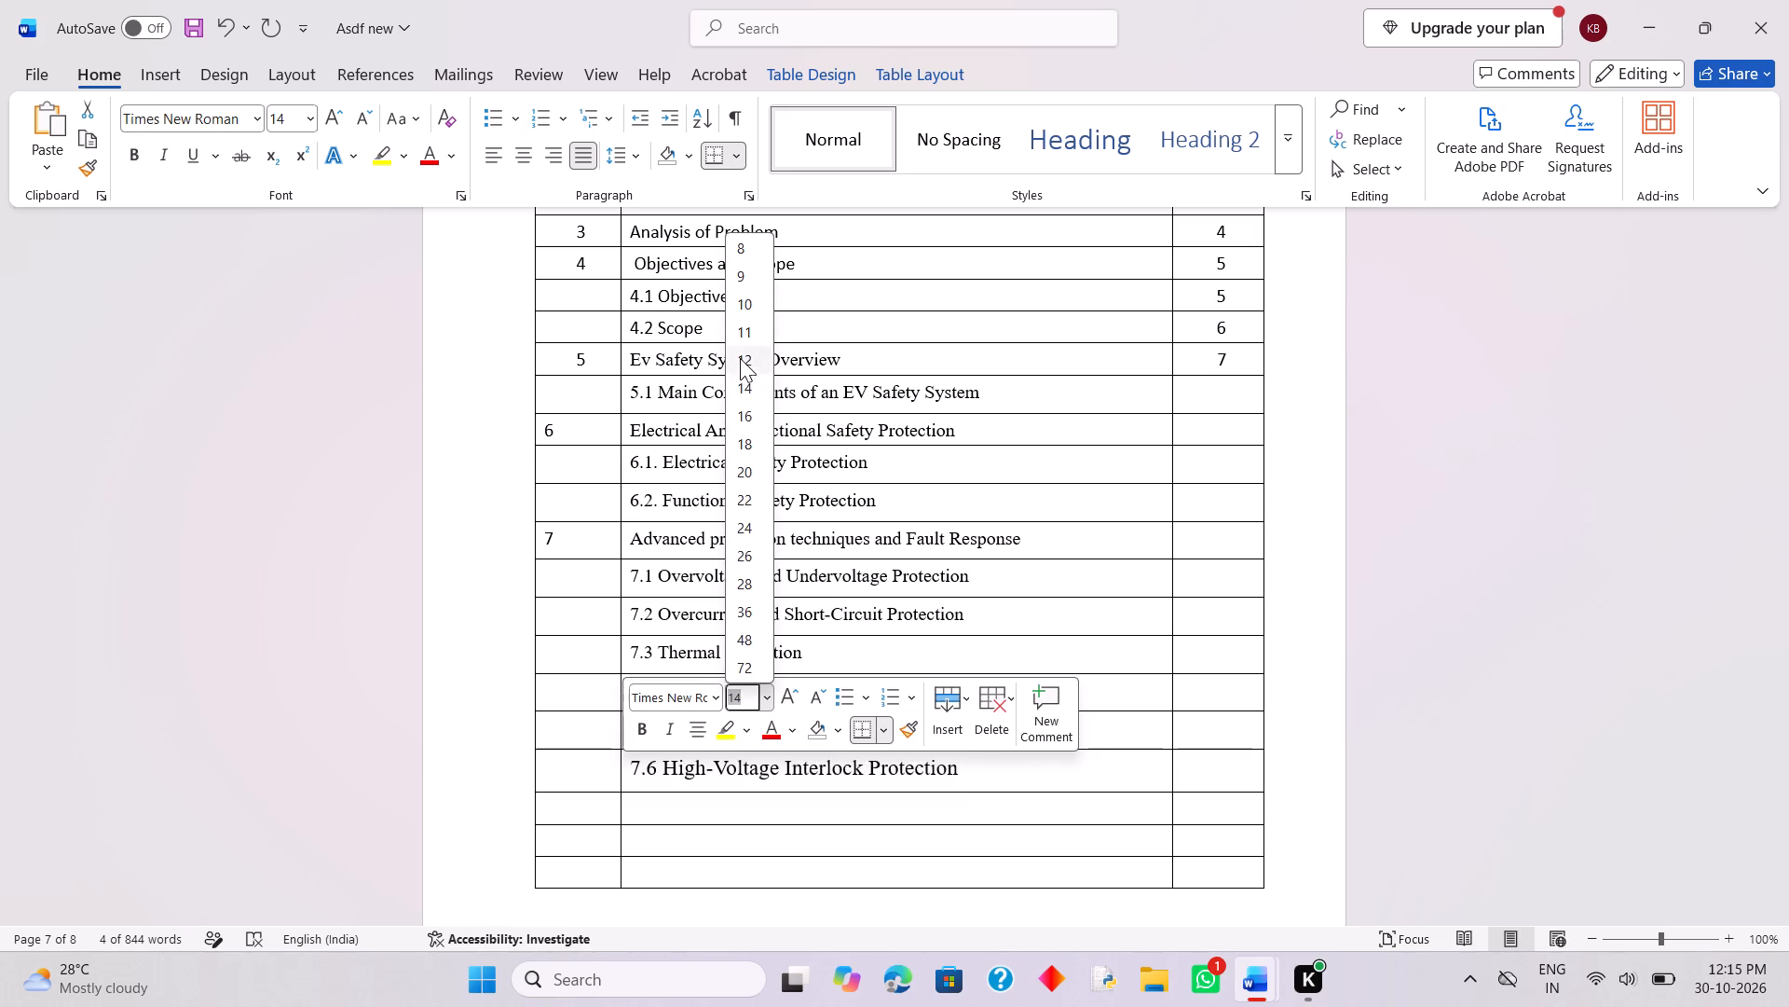
{"action": "left_click", "coordinate": [740, 360]}
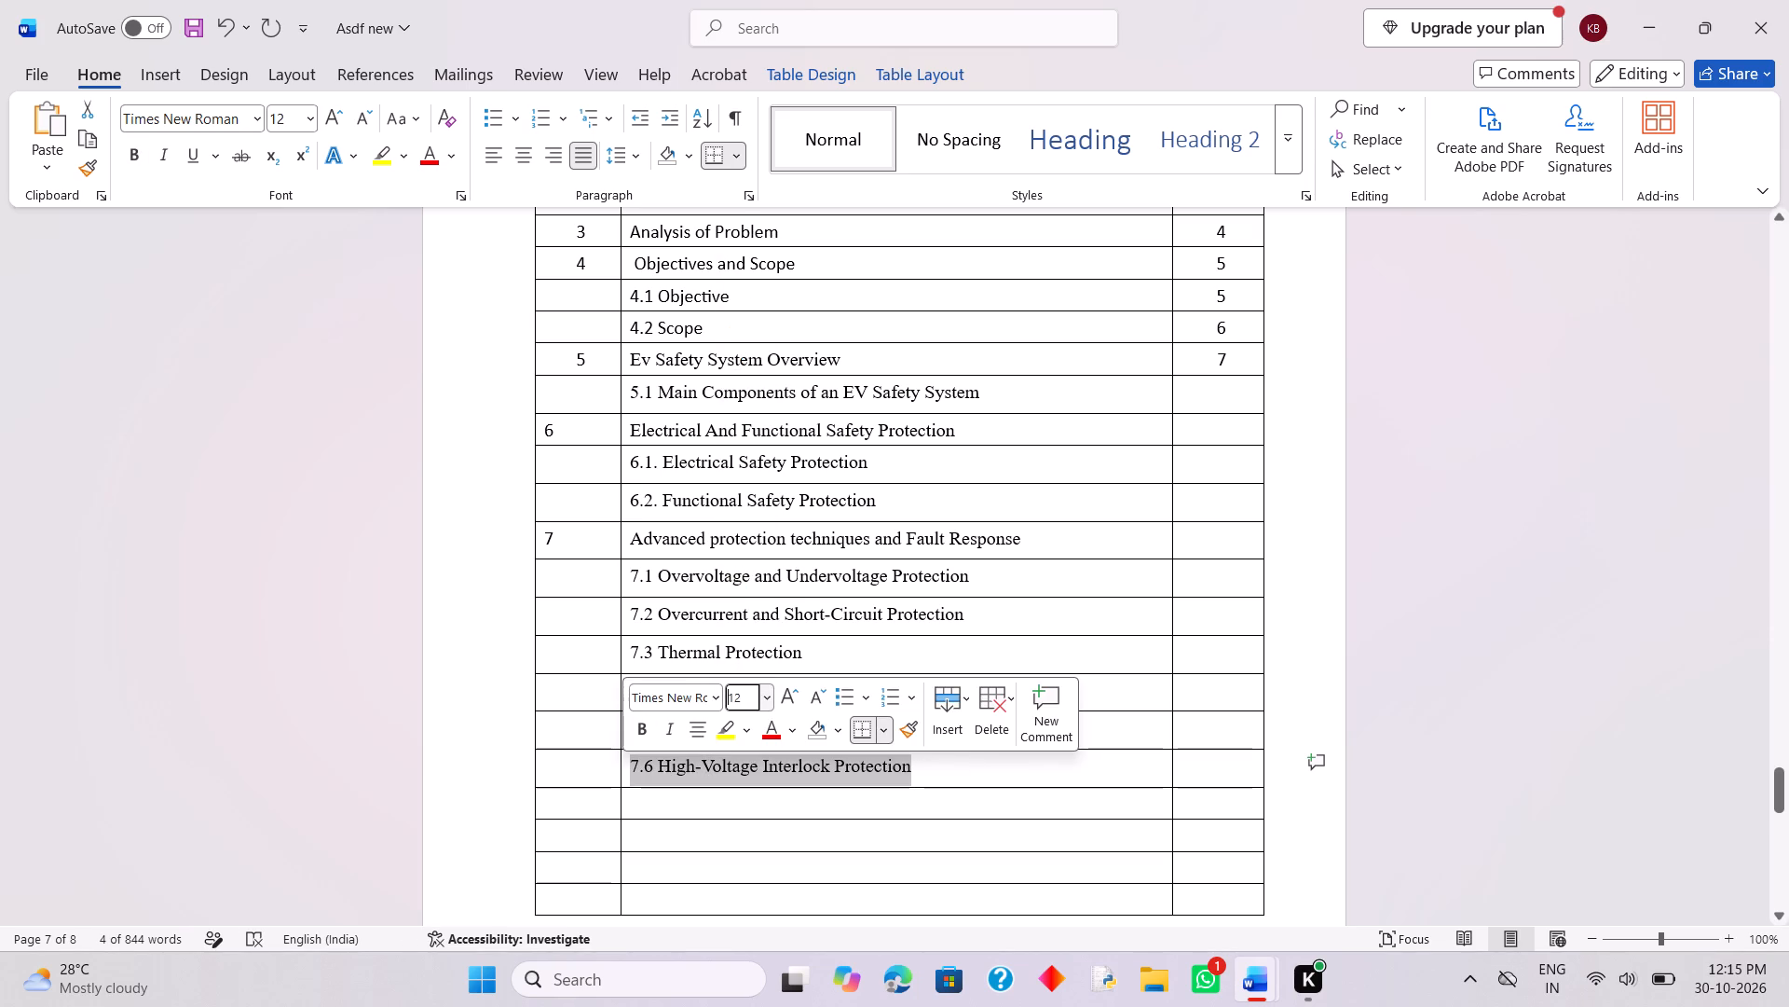
Copy the heading 3. Fault Response Mechanism from k final report into the Contents row below 7.6 in Asdf new.
{"action": "left_click", "coordinate": [639, 799]}
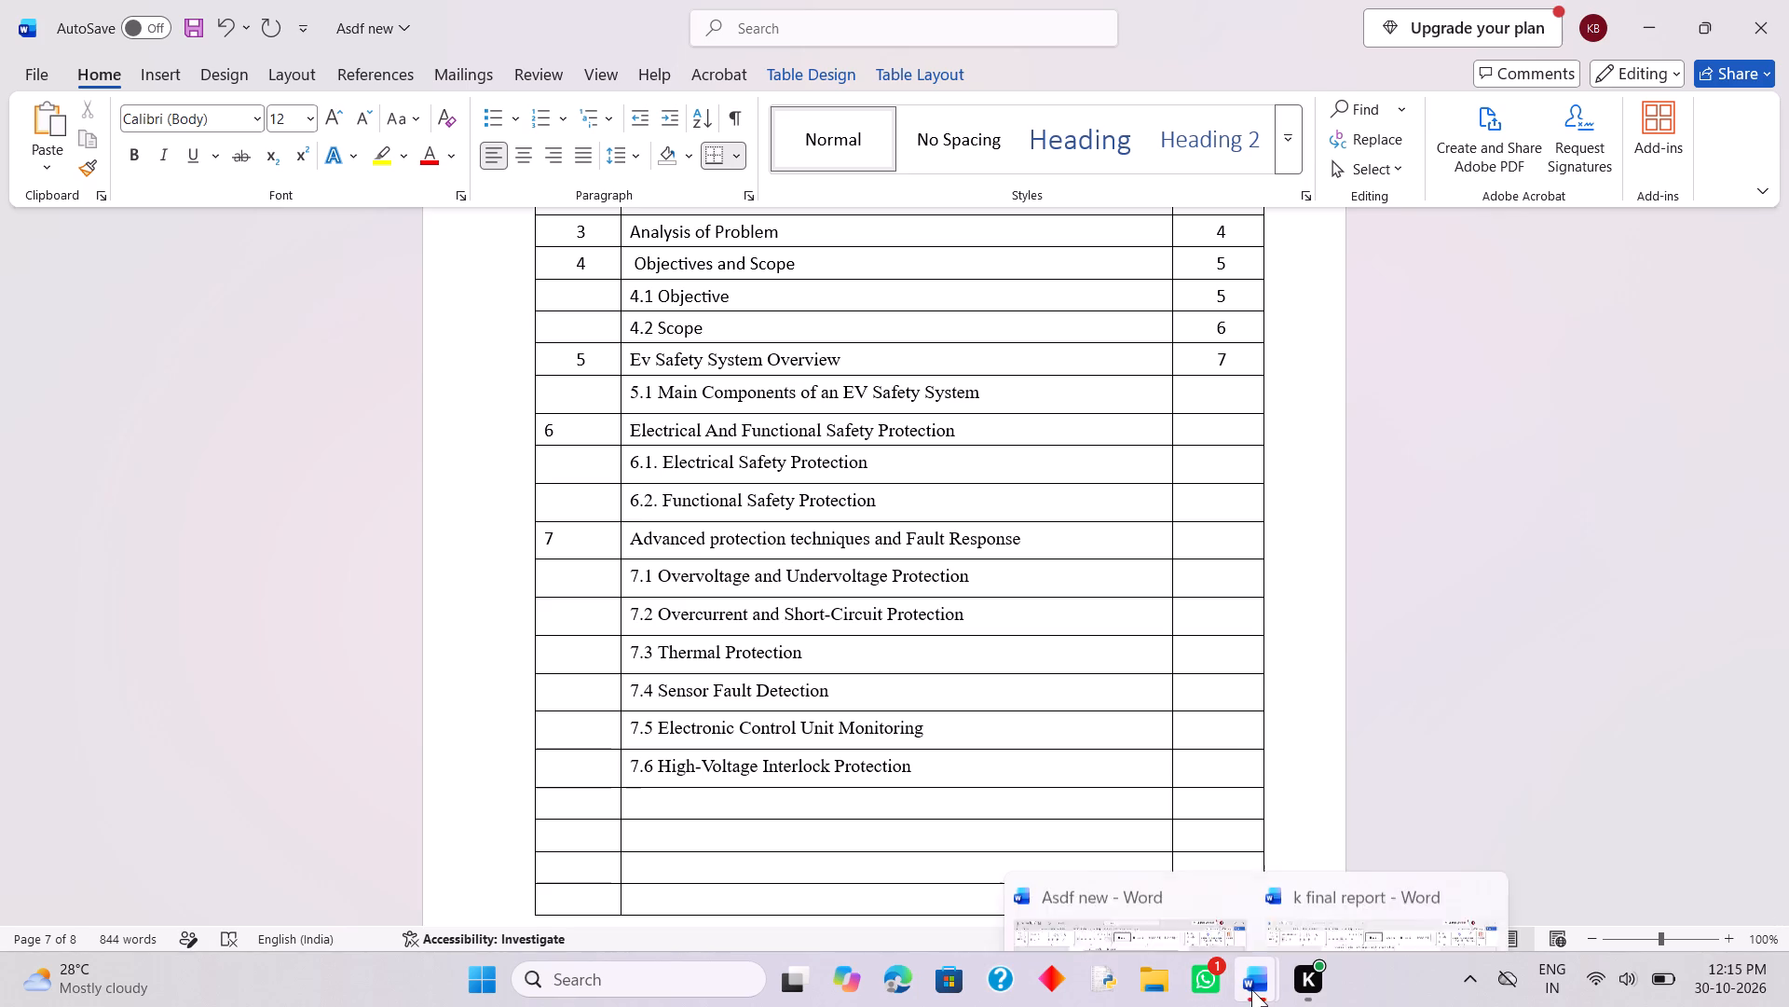
{"action": "left_click", "coordinate": [1323, 888]}
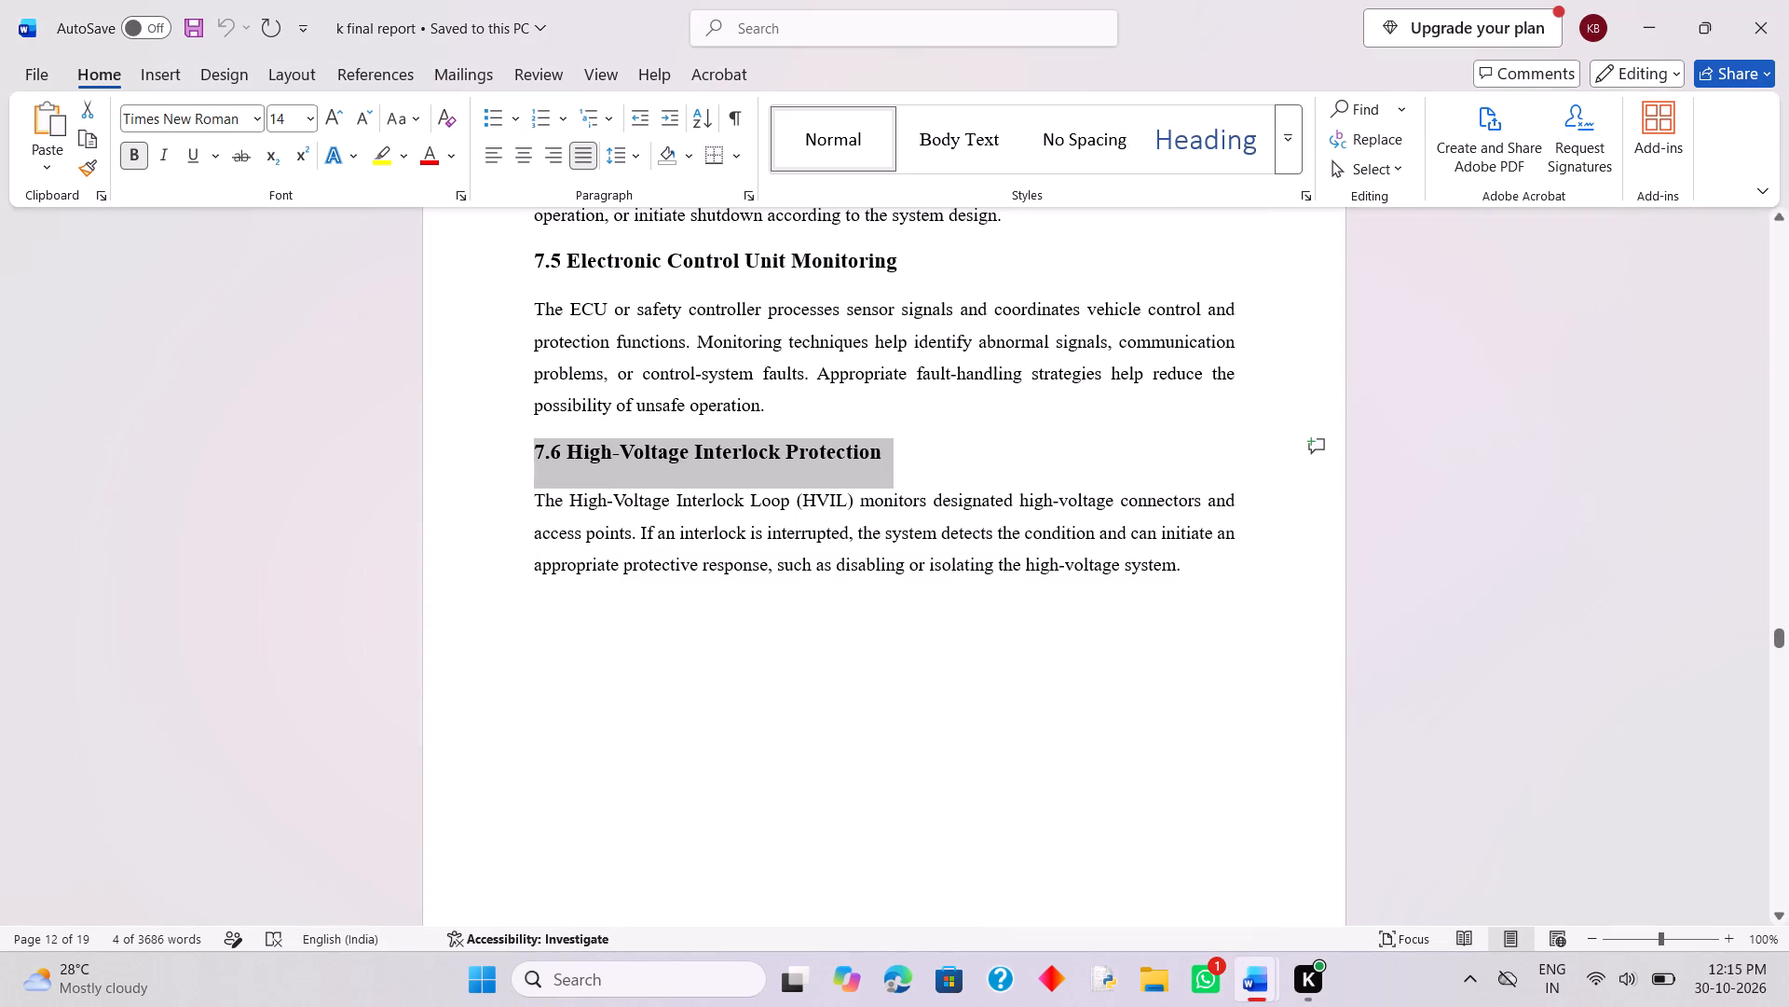
{"action": "left_click", "coordinate": [1050, 705]}
{"action": "scroll", "coordinate": [1050, 705], "scroll_direction": "down", "scroll_amount": 1}
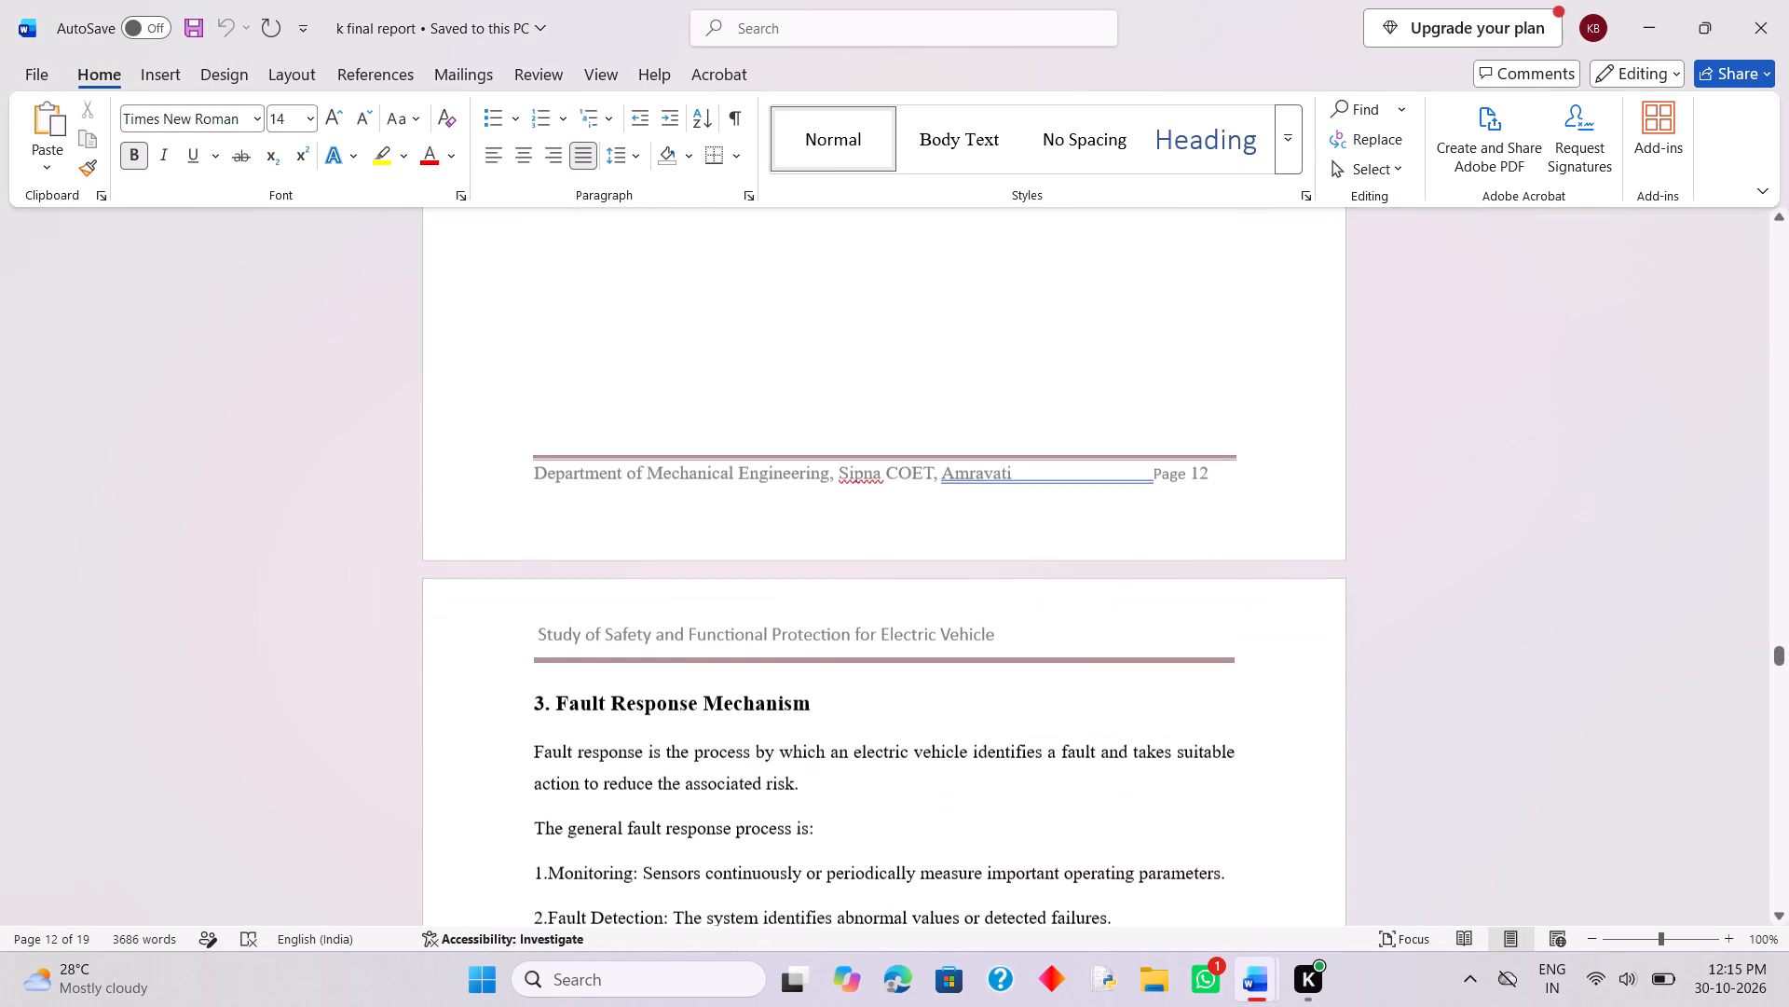
{"action": "scroll", "coordinate": [907, 701], "scroll_direction": "right", "scroll_amount": 1}
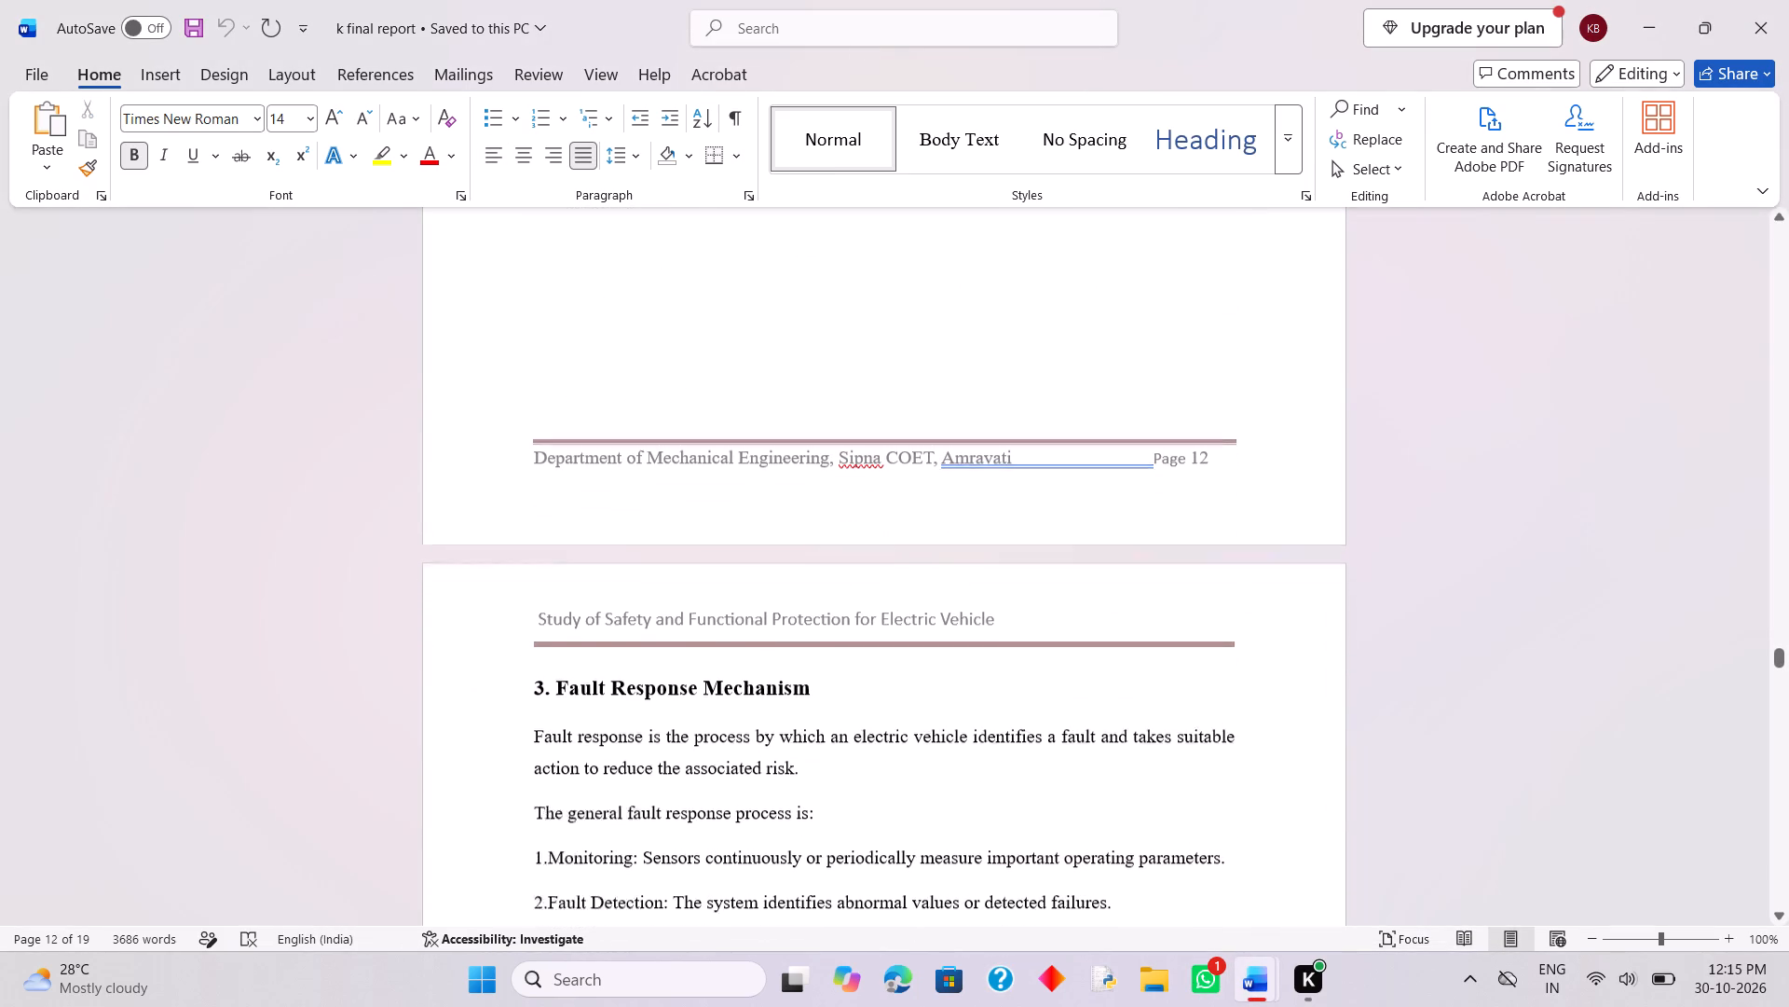
{"action": "scroll", "coordinate": [907, 701], "scroll_direction": "right", "scroll_amount": 1}
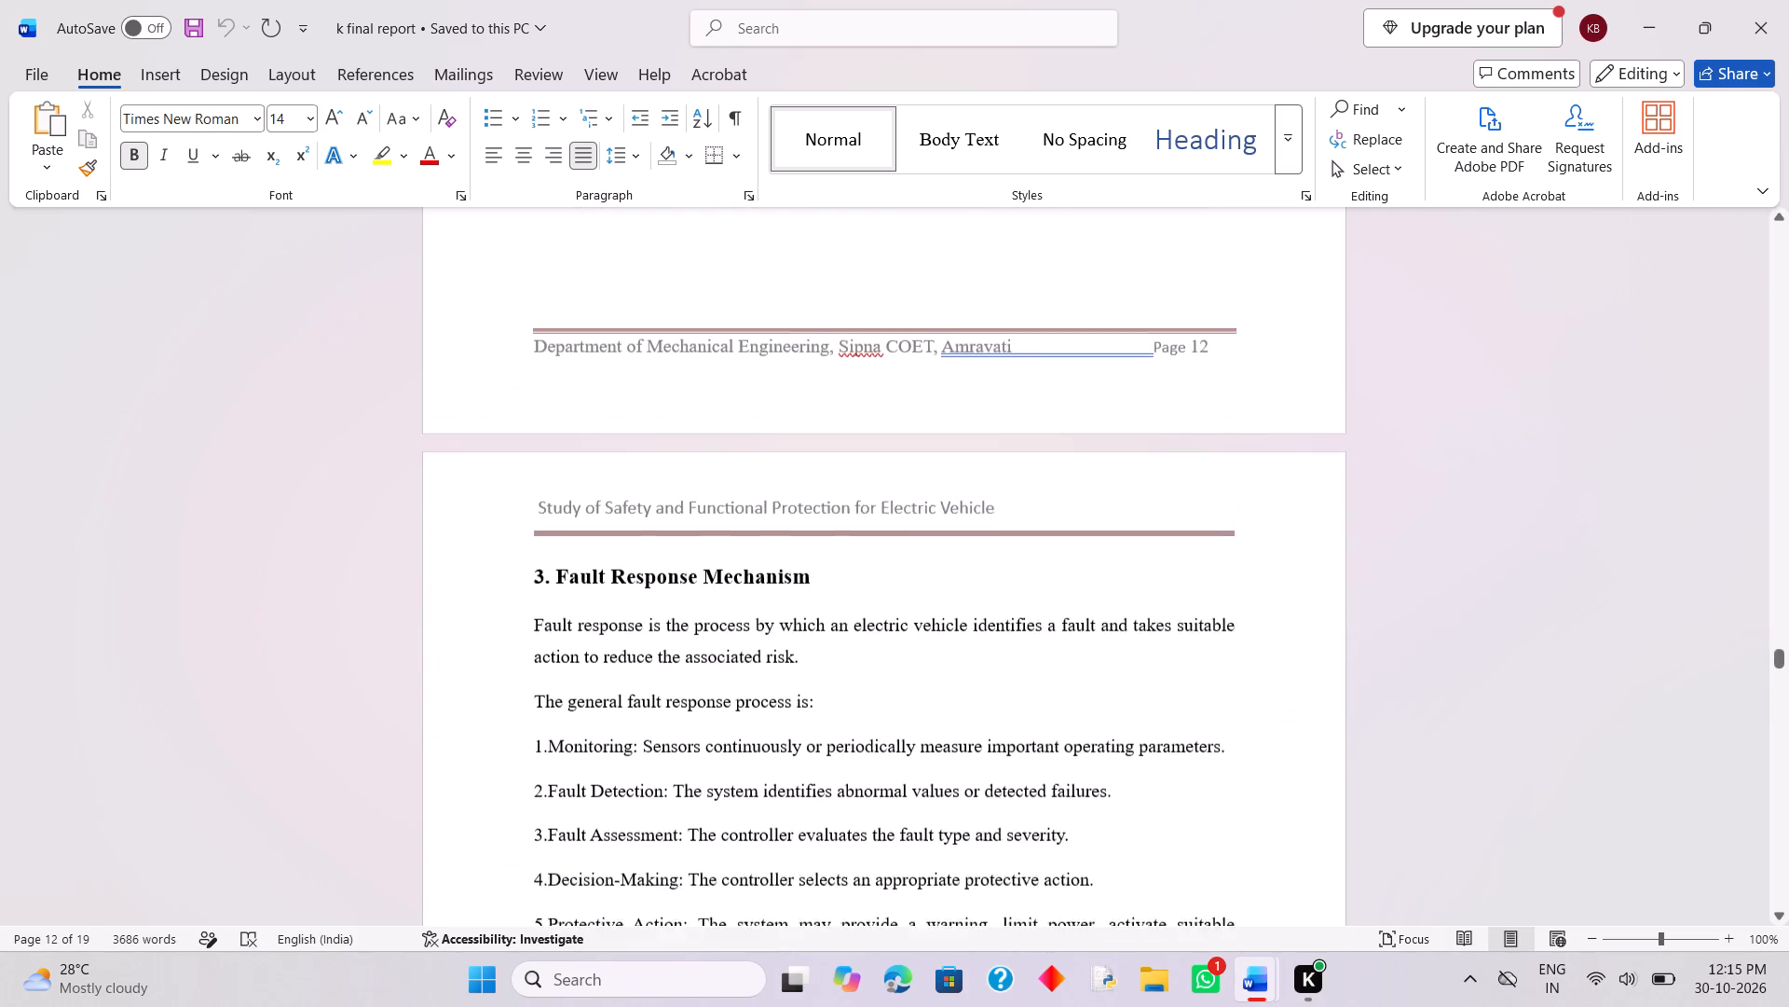
{"action": "scroll", "coordinate": [907, 701], "scroll_direction": "right", "scroll_amount": 1}
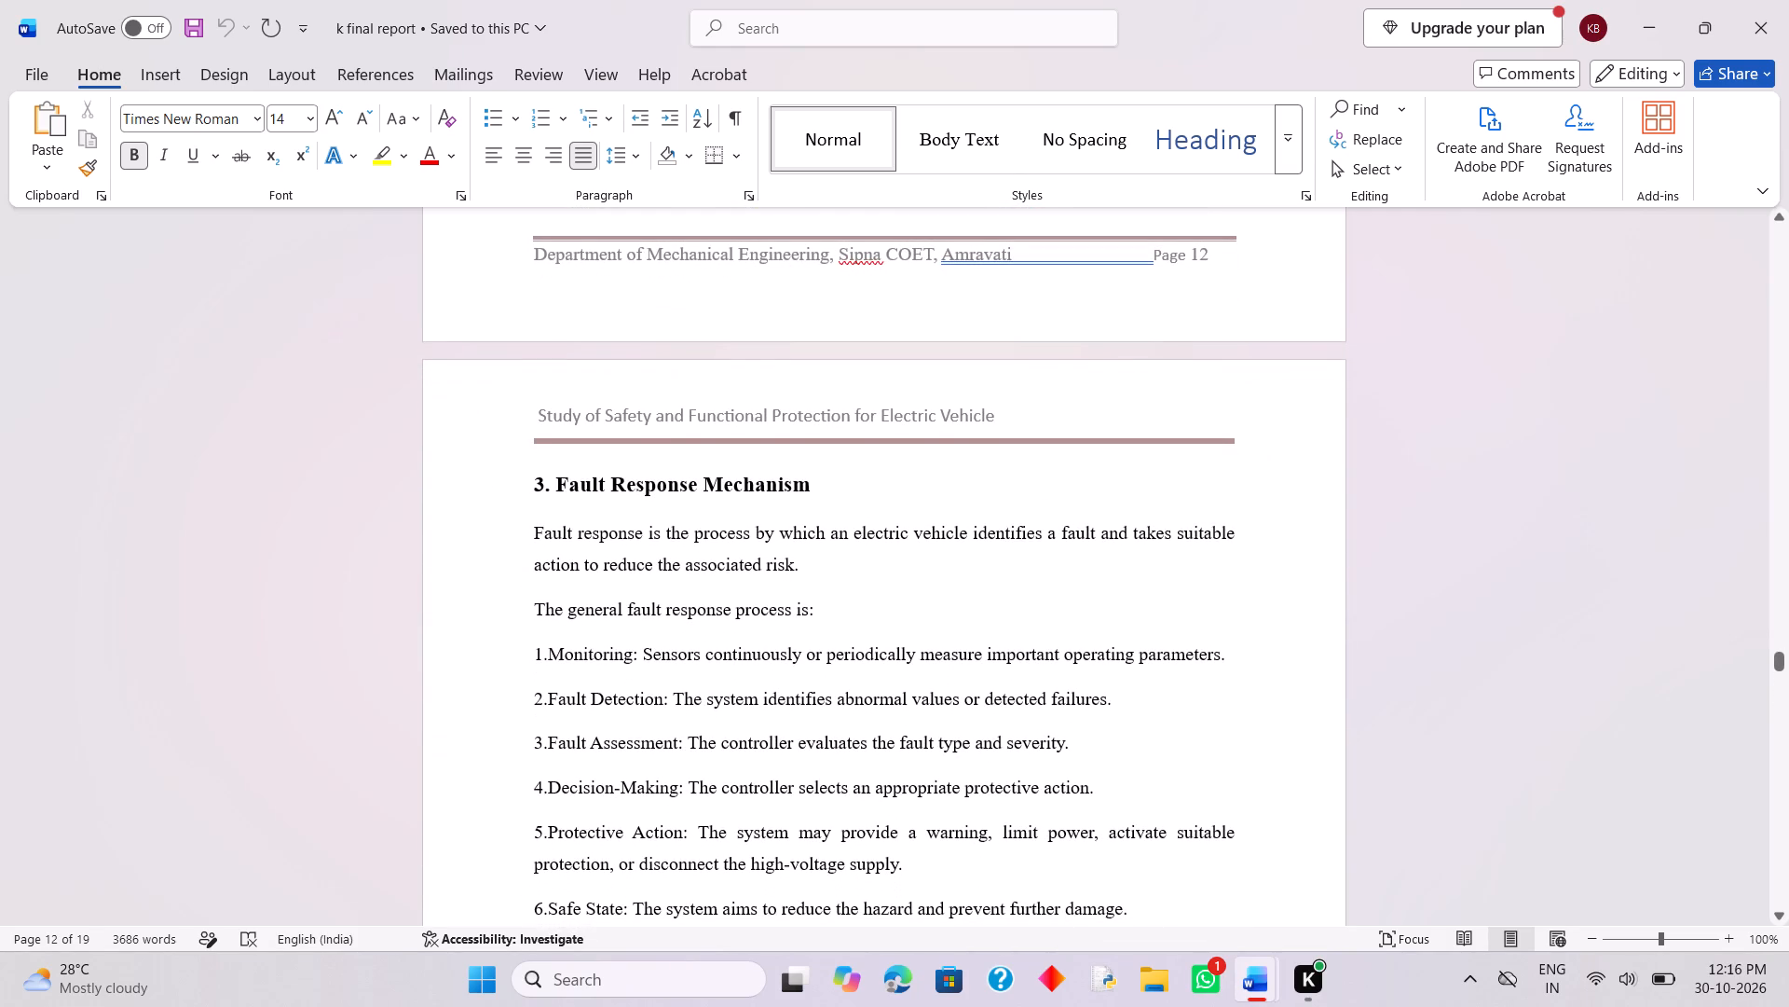
{"action": "scroll", "coordinate": [863, 500], "scroll_direction": "up", "scroll_amount": 1}
{"action": "scroll", "coordinate": [863, 500], "scroll_direction": "right", "scroll_amount": 1}
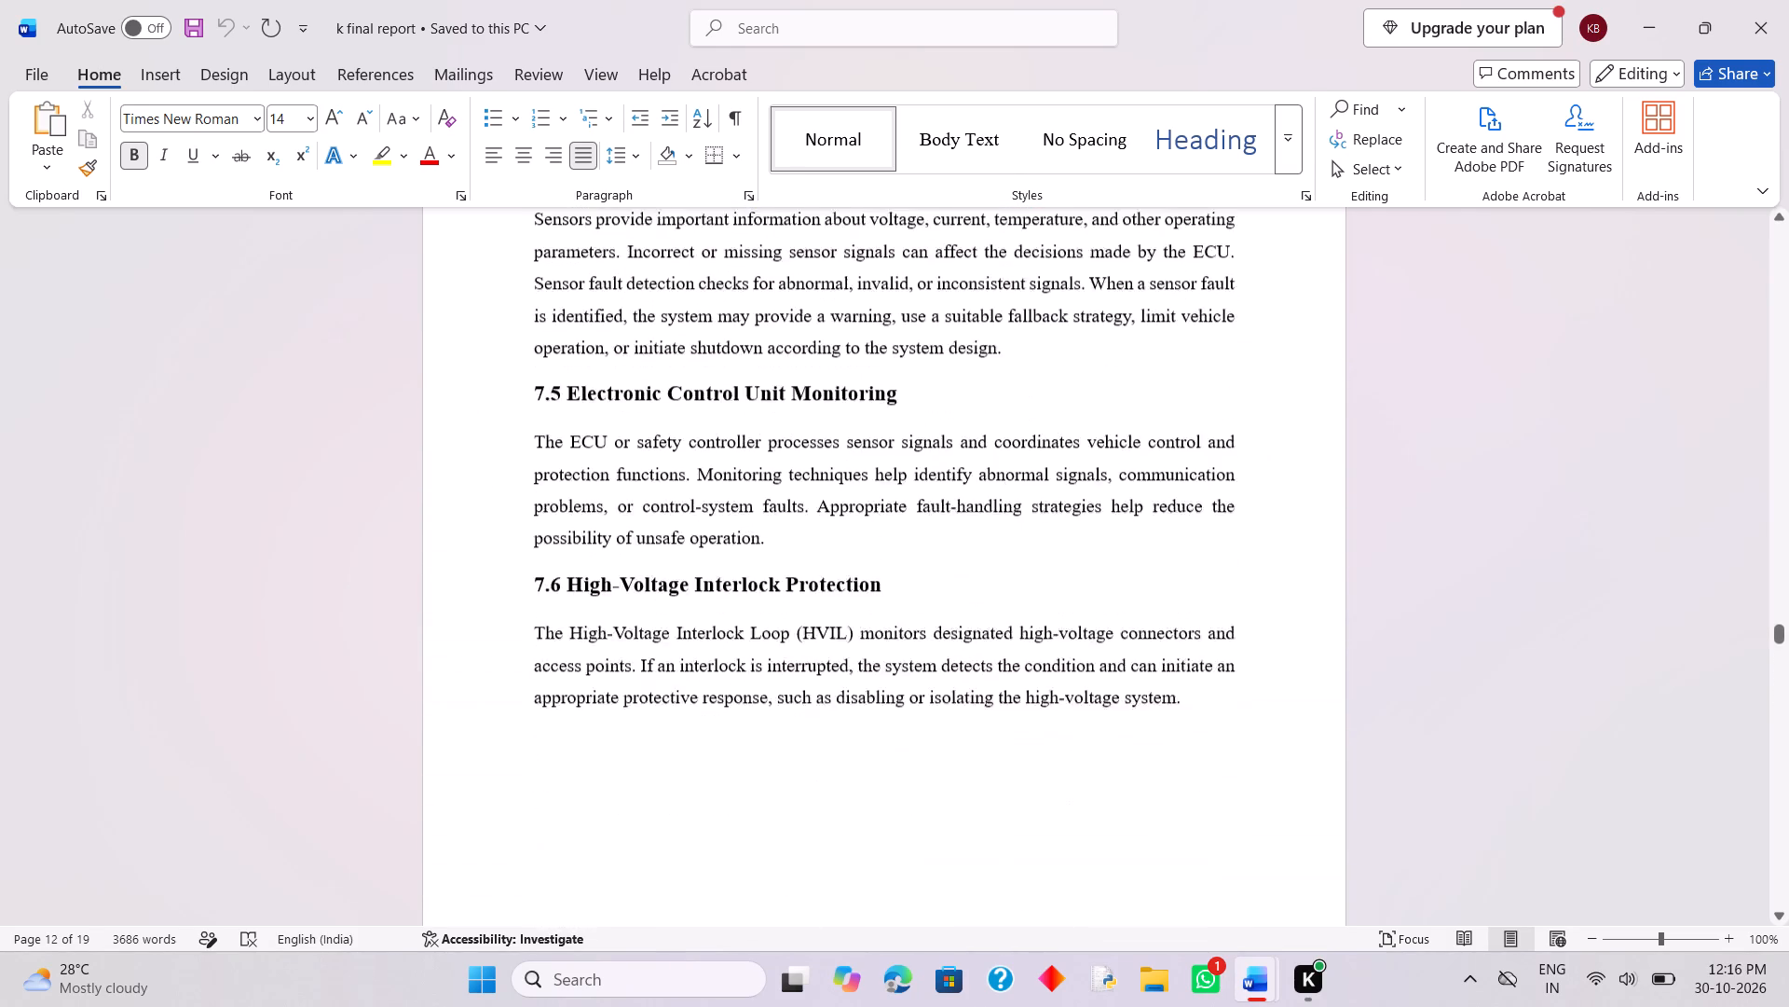
{"action": "scroll", "coordinate": [863, 500], "scroll_direction": "right", "scroll_amount": 1}
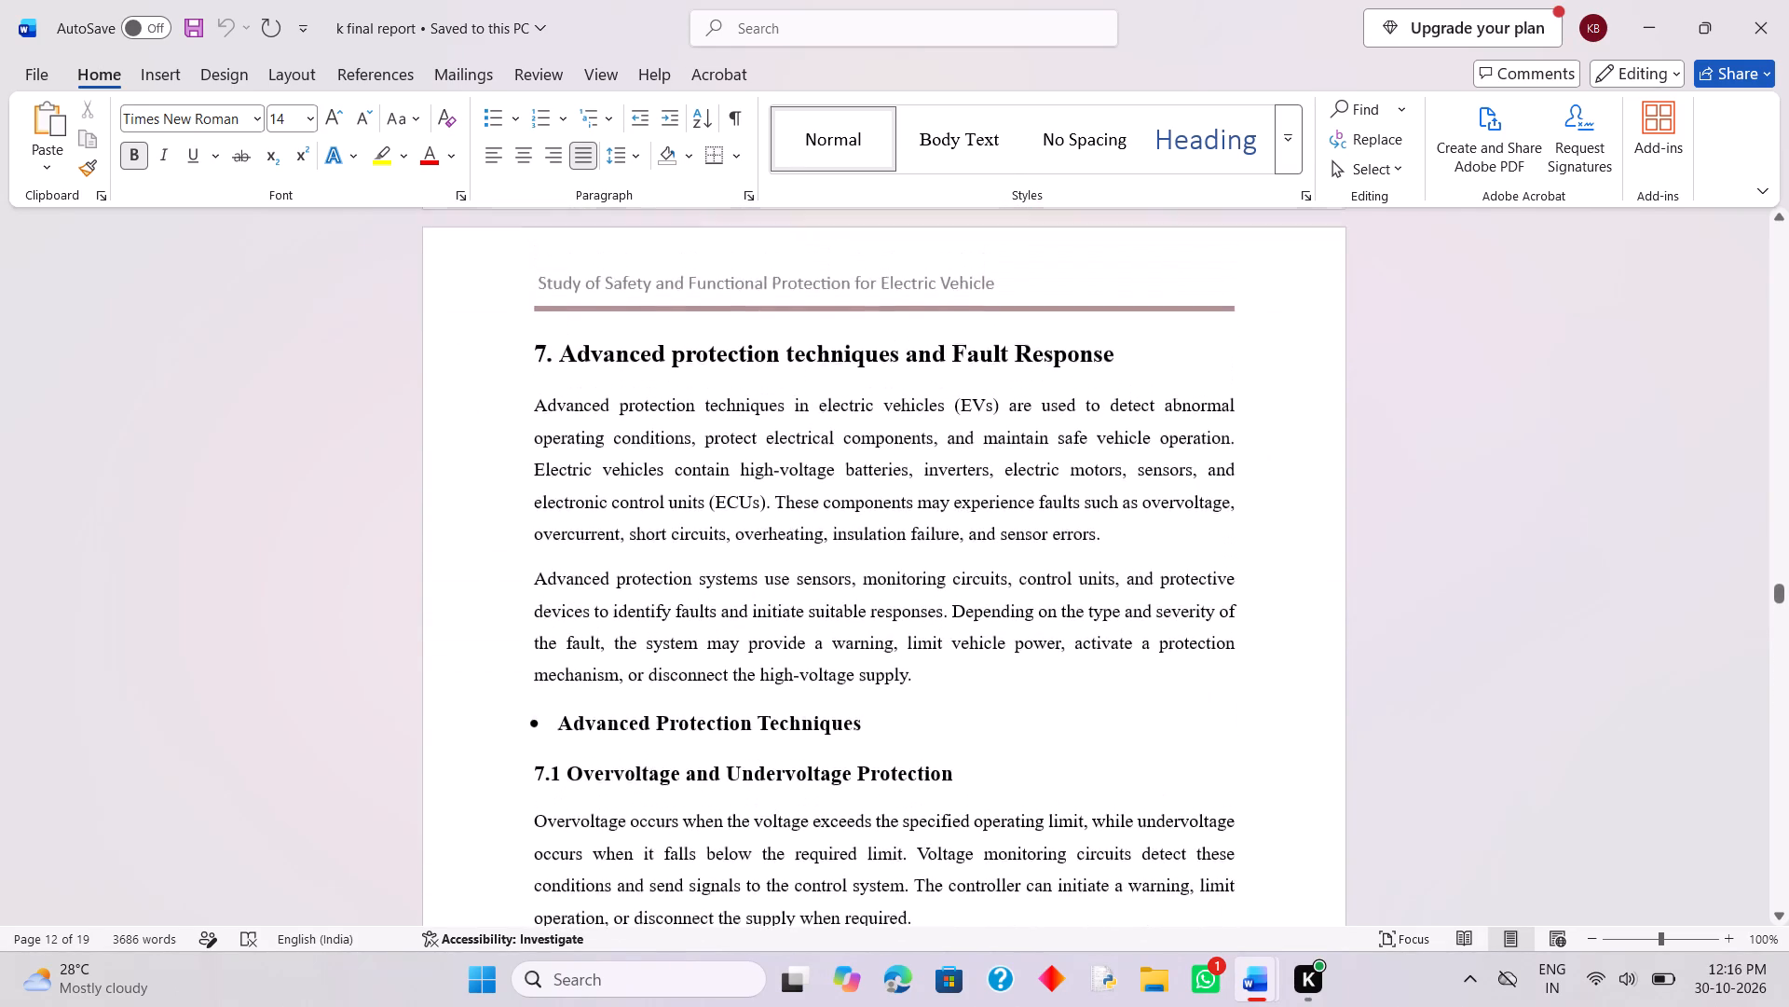
{"action": "scroll", "coordinate": [863, 500], "scroll_direction": "right", "scroll_amount": 1}
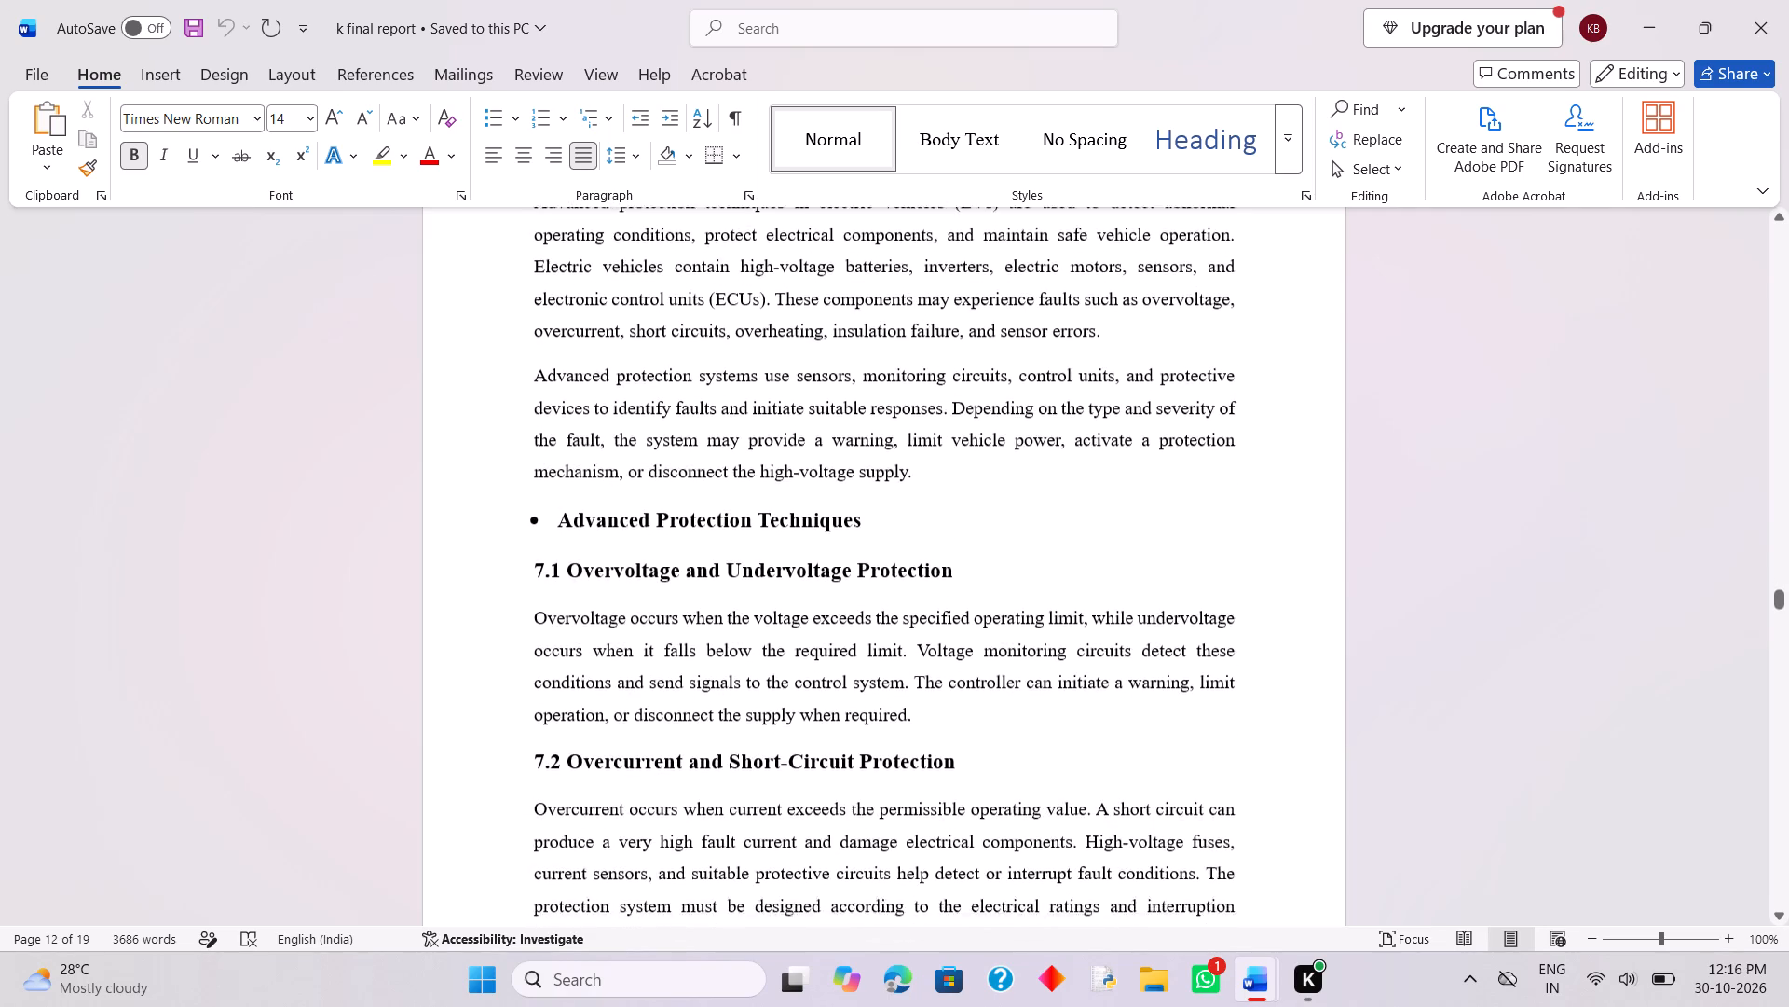
{"action": "scroll", "coordinate": [863, 500], "scroll_direction": "right", "scroll_amount": 1}
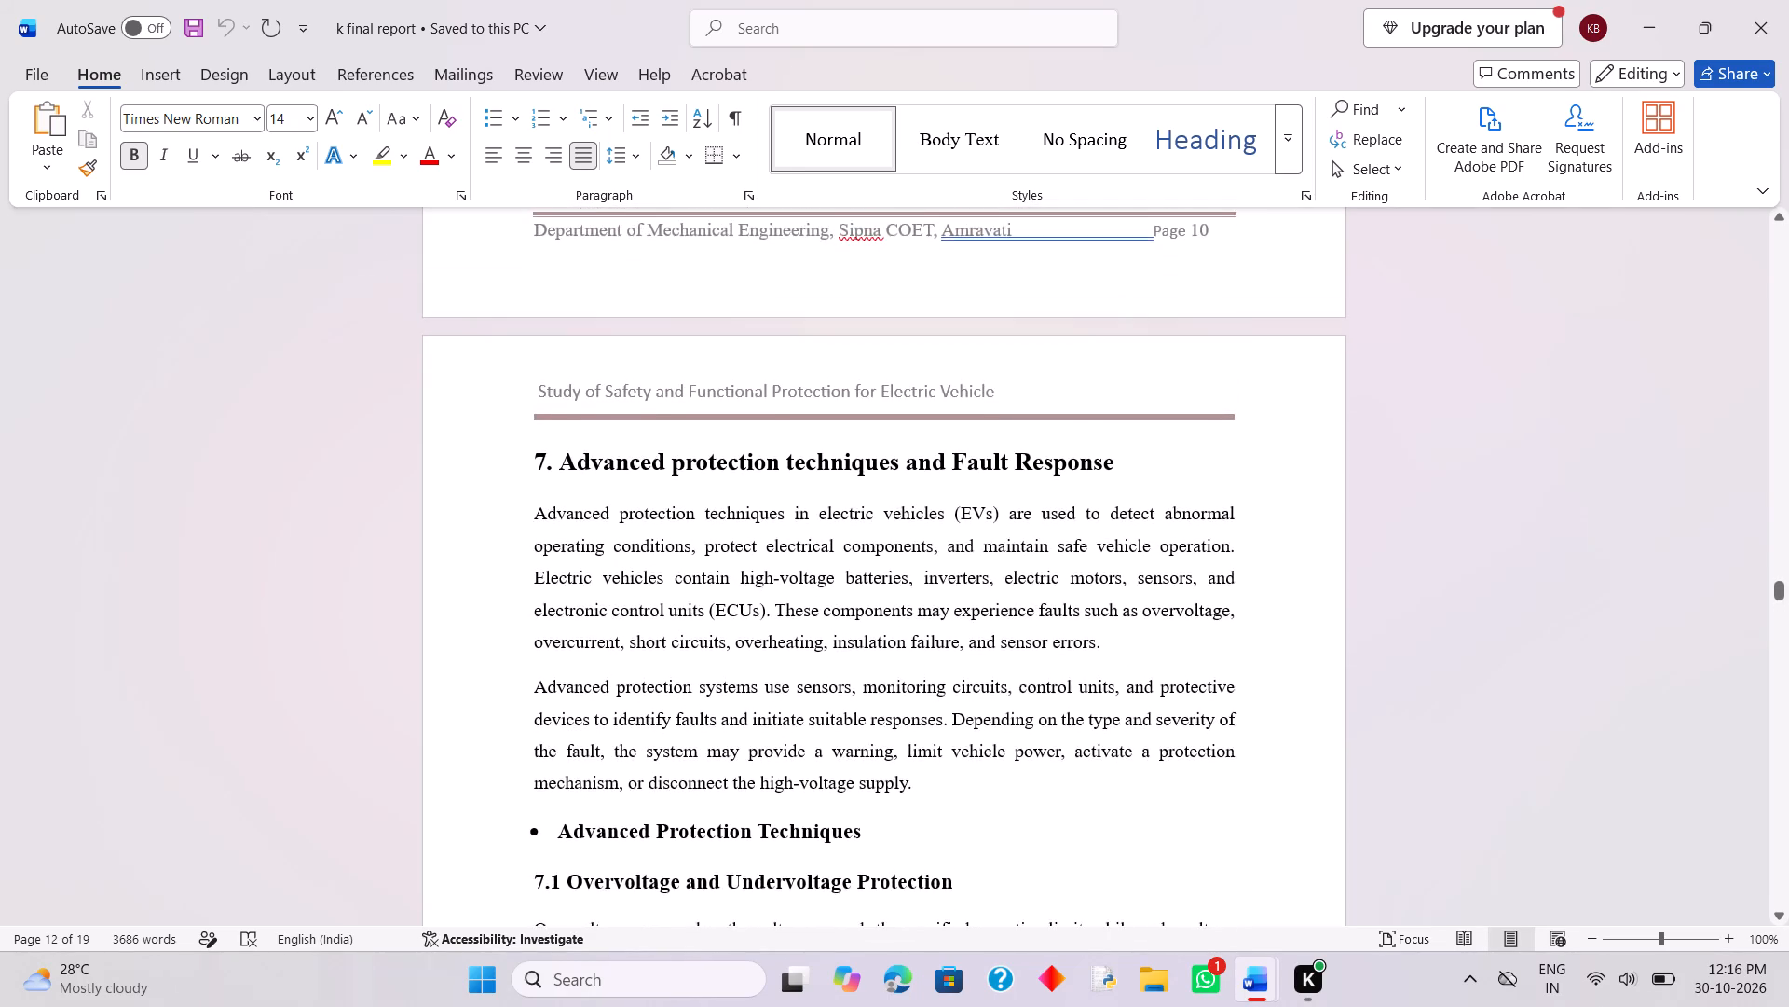
{"action": "scroll", "coordinate": [863, 500], "scroll_direction": "right", "scroll_amount": 1}
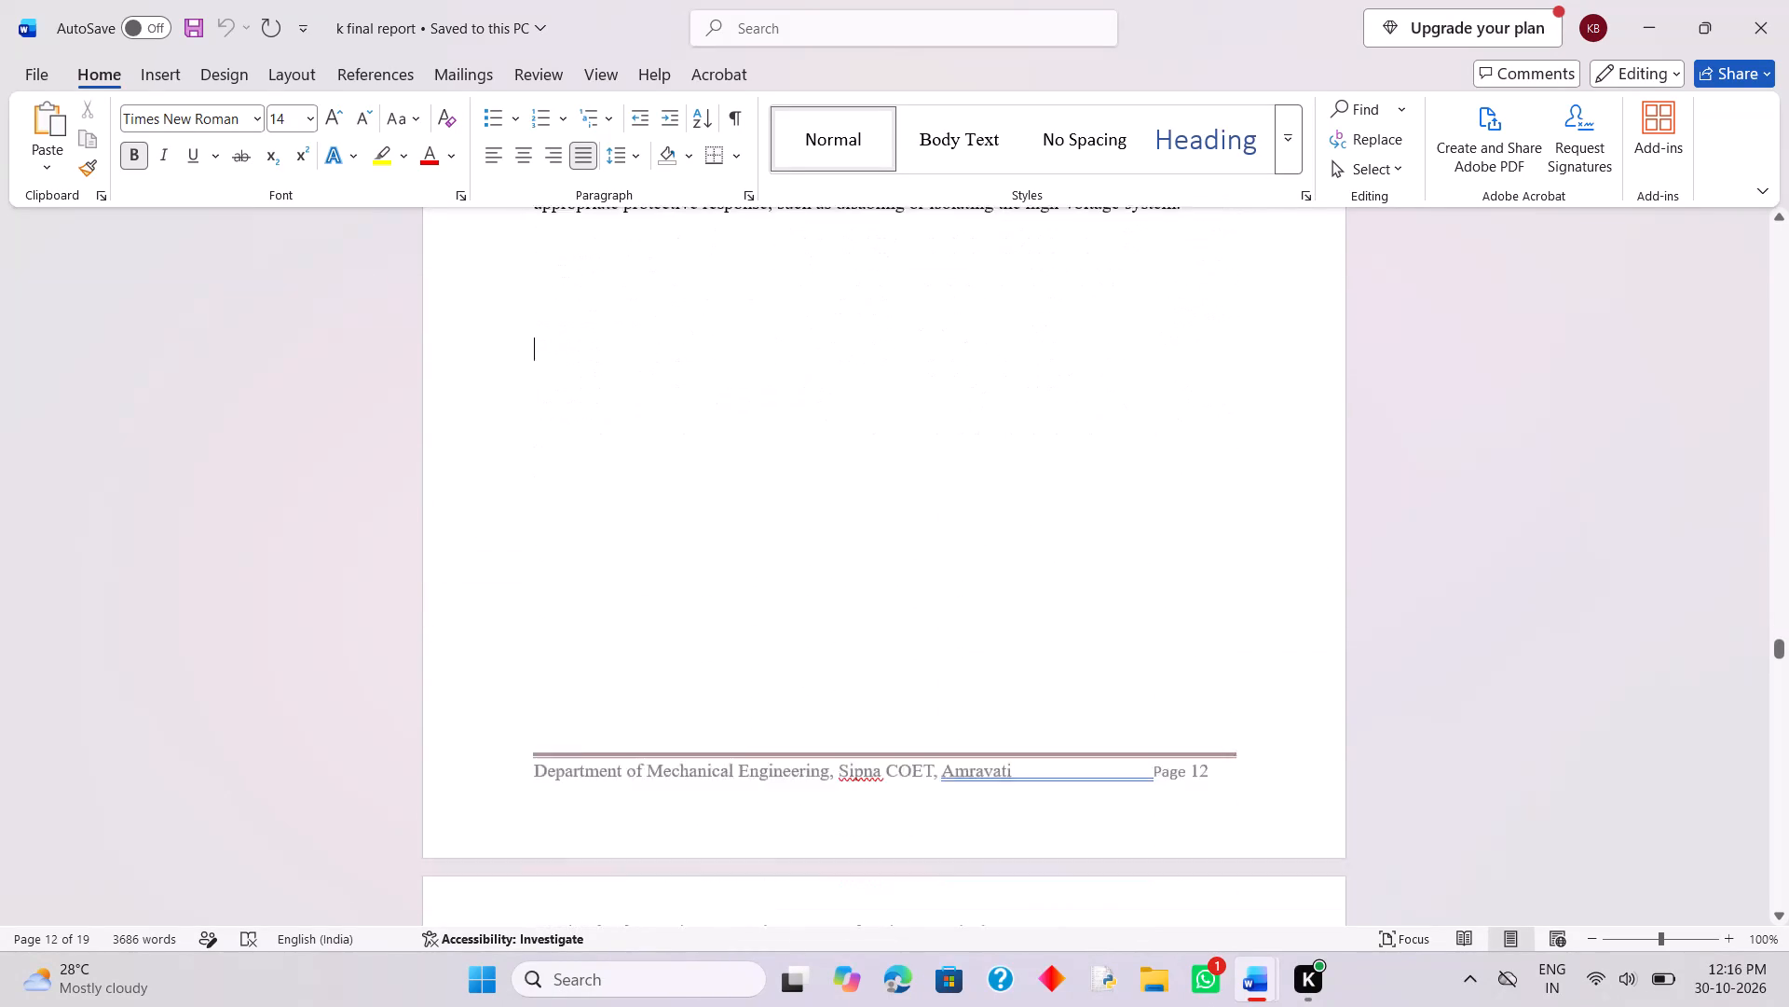
{"action": "scroll", "coordinate": [863, 500], "scroll_direction": "right", "scroll_amount": 1}
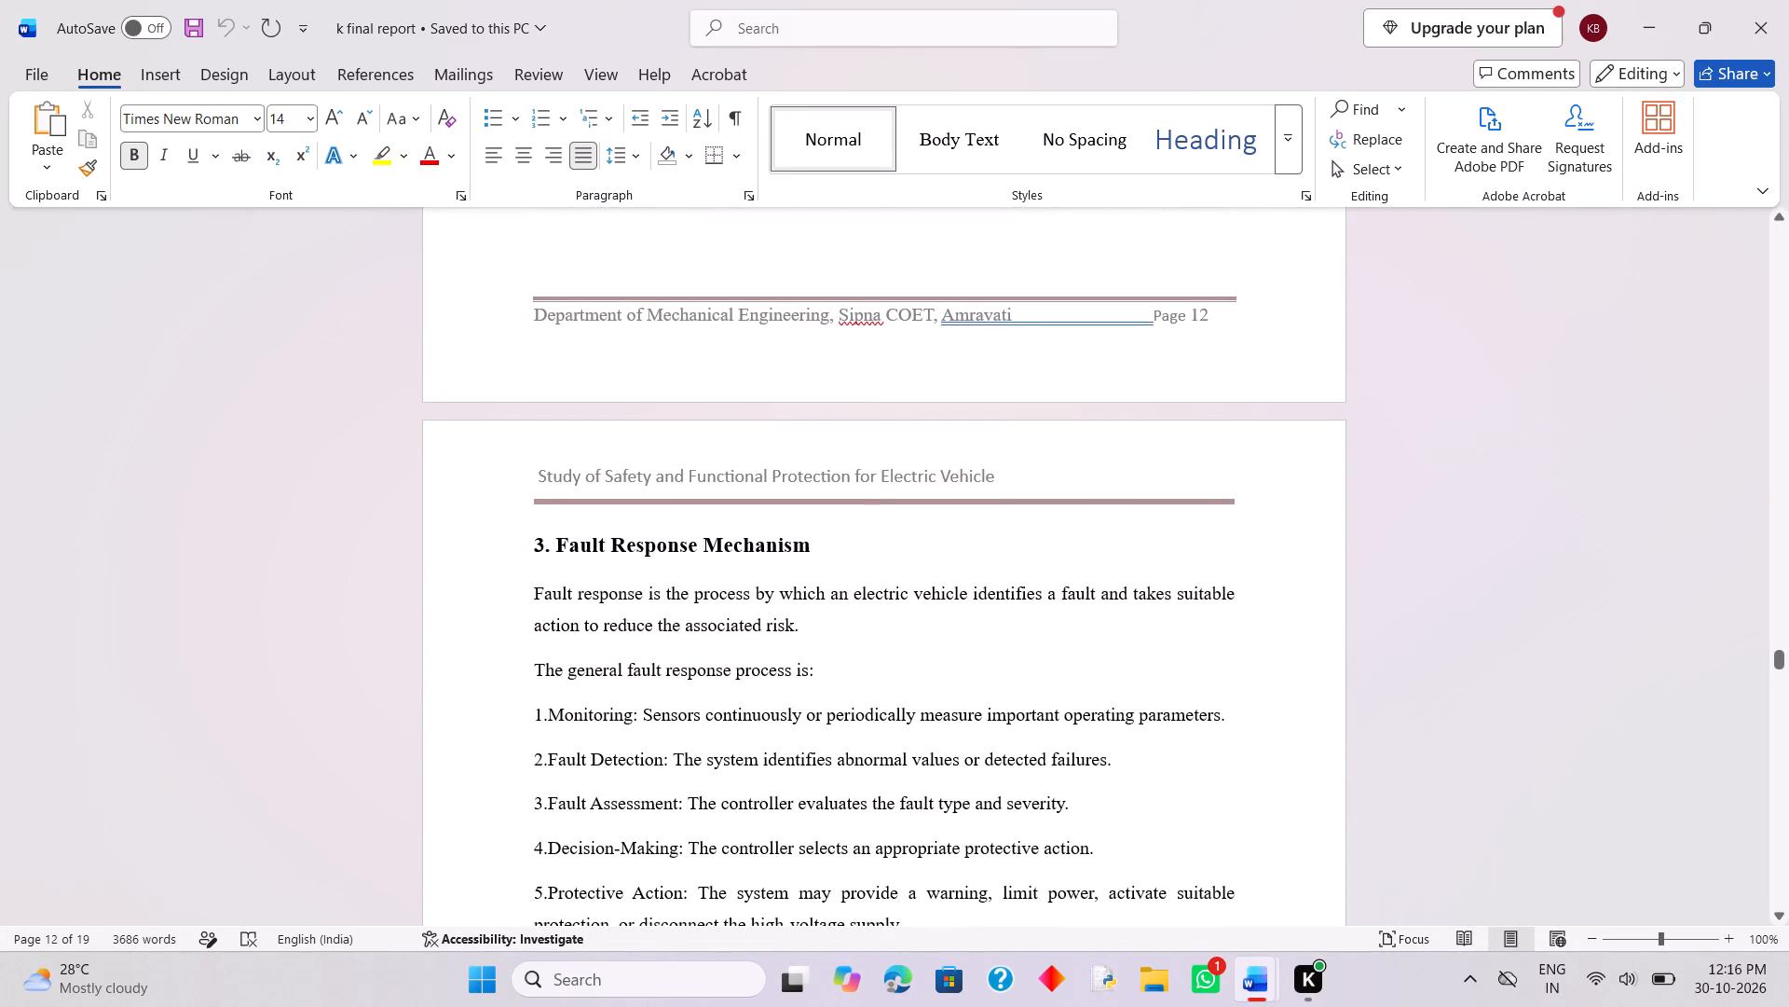
{"action": "left_click_drag", "start_coordinate": [828, 545], "coordinate": [543, 543]}
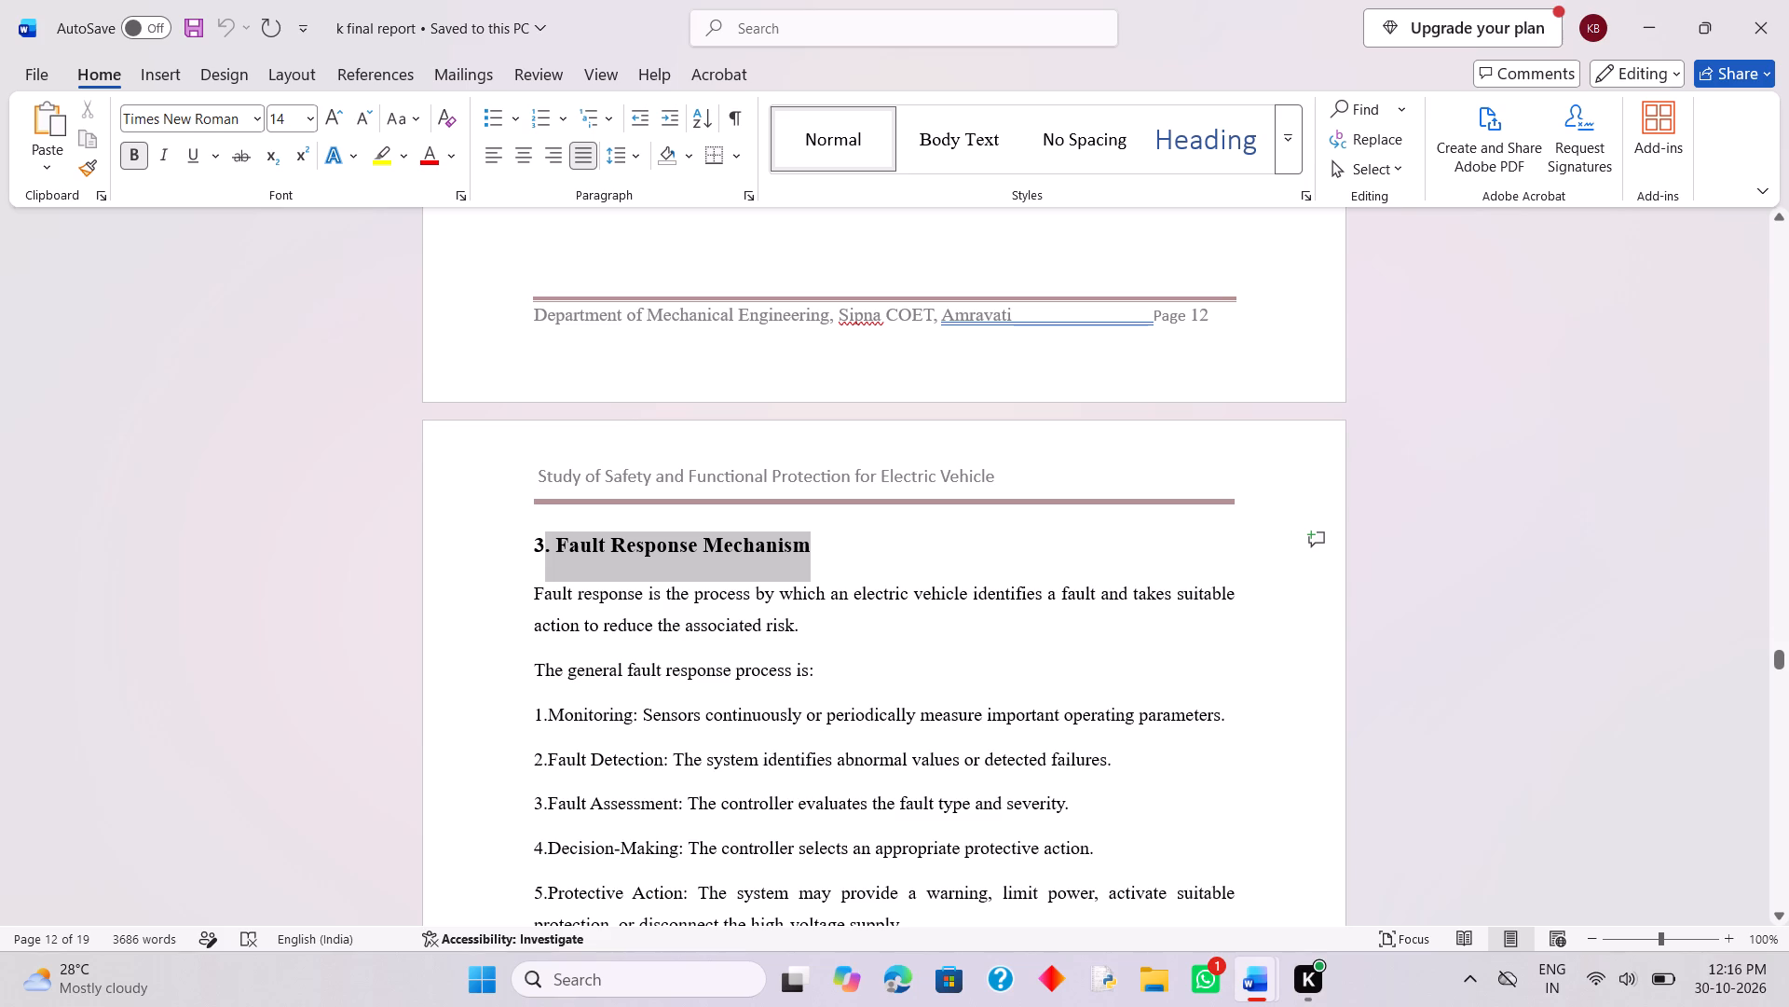
{"action": "left_click_drag", "start_coordinate": [543, 543], "coordinate": [517, 545]}
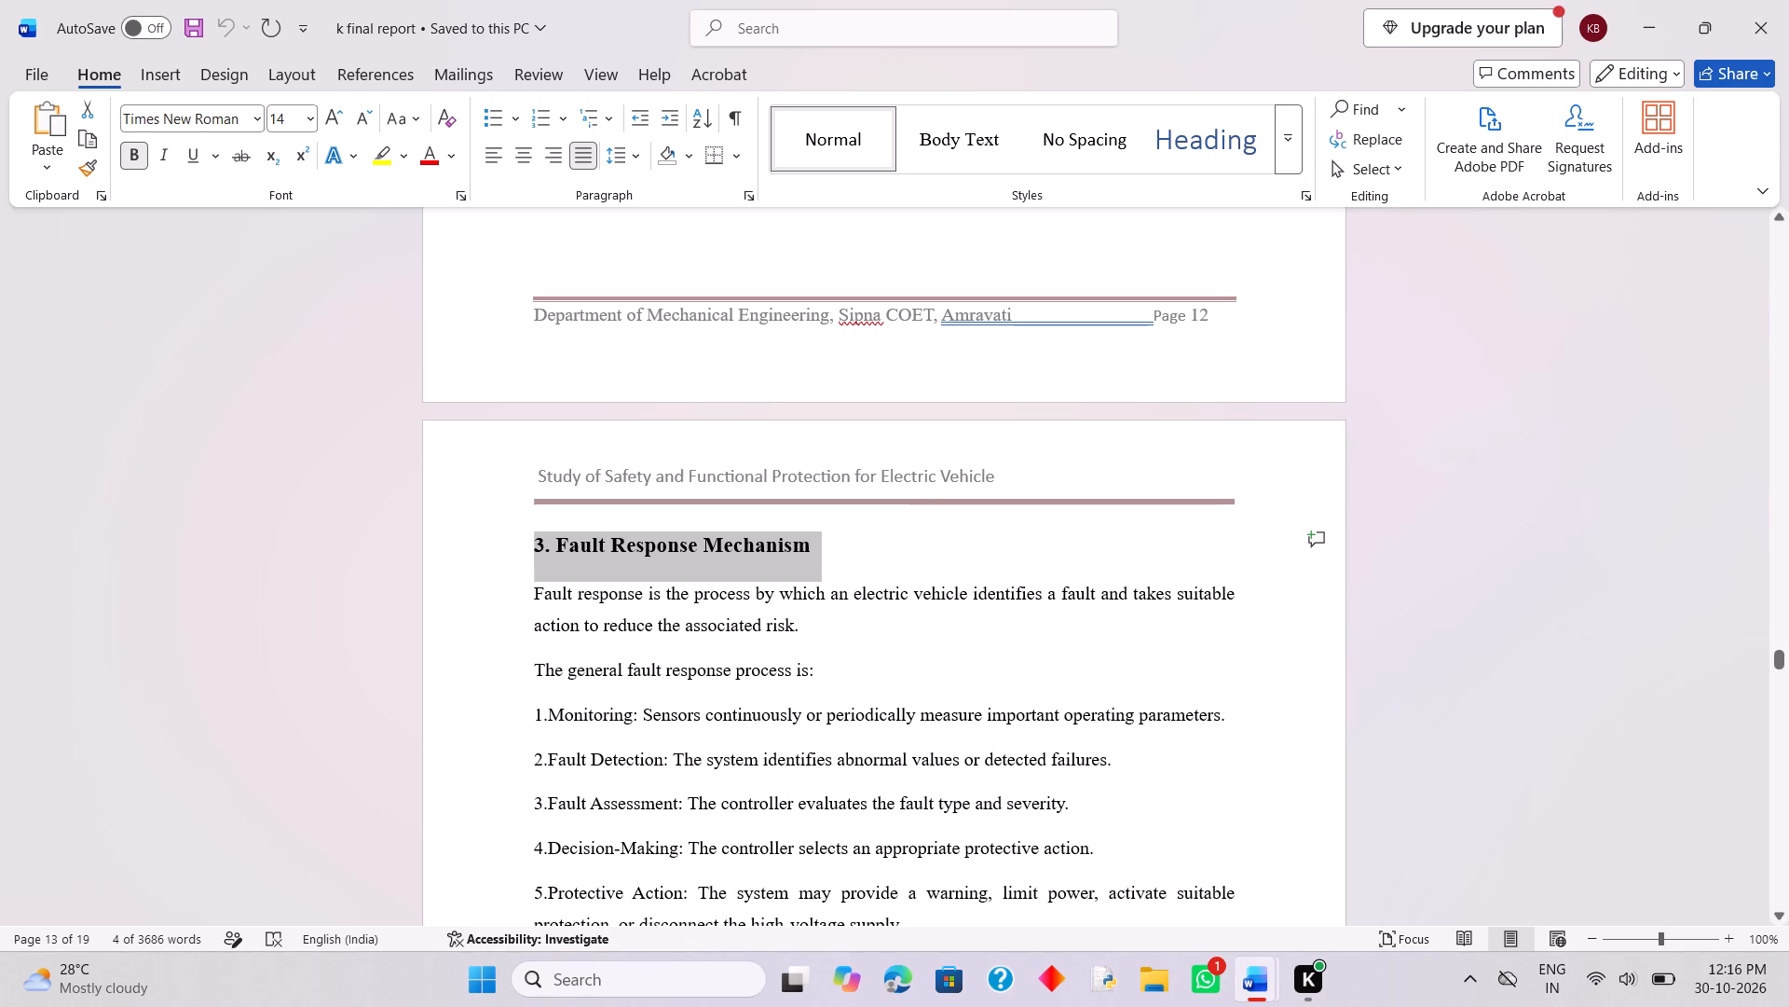
{"action": "key", "text": "ctrl+c"}
{"action": "left_click", "coordinate": [1181, 888]}
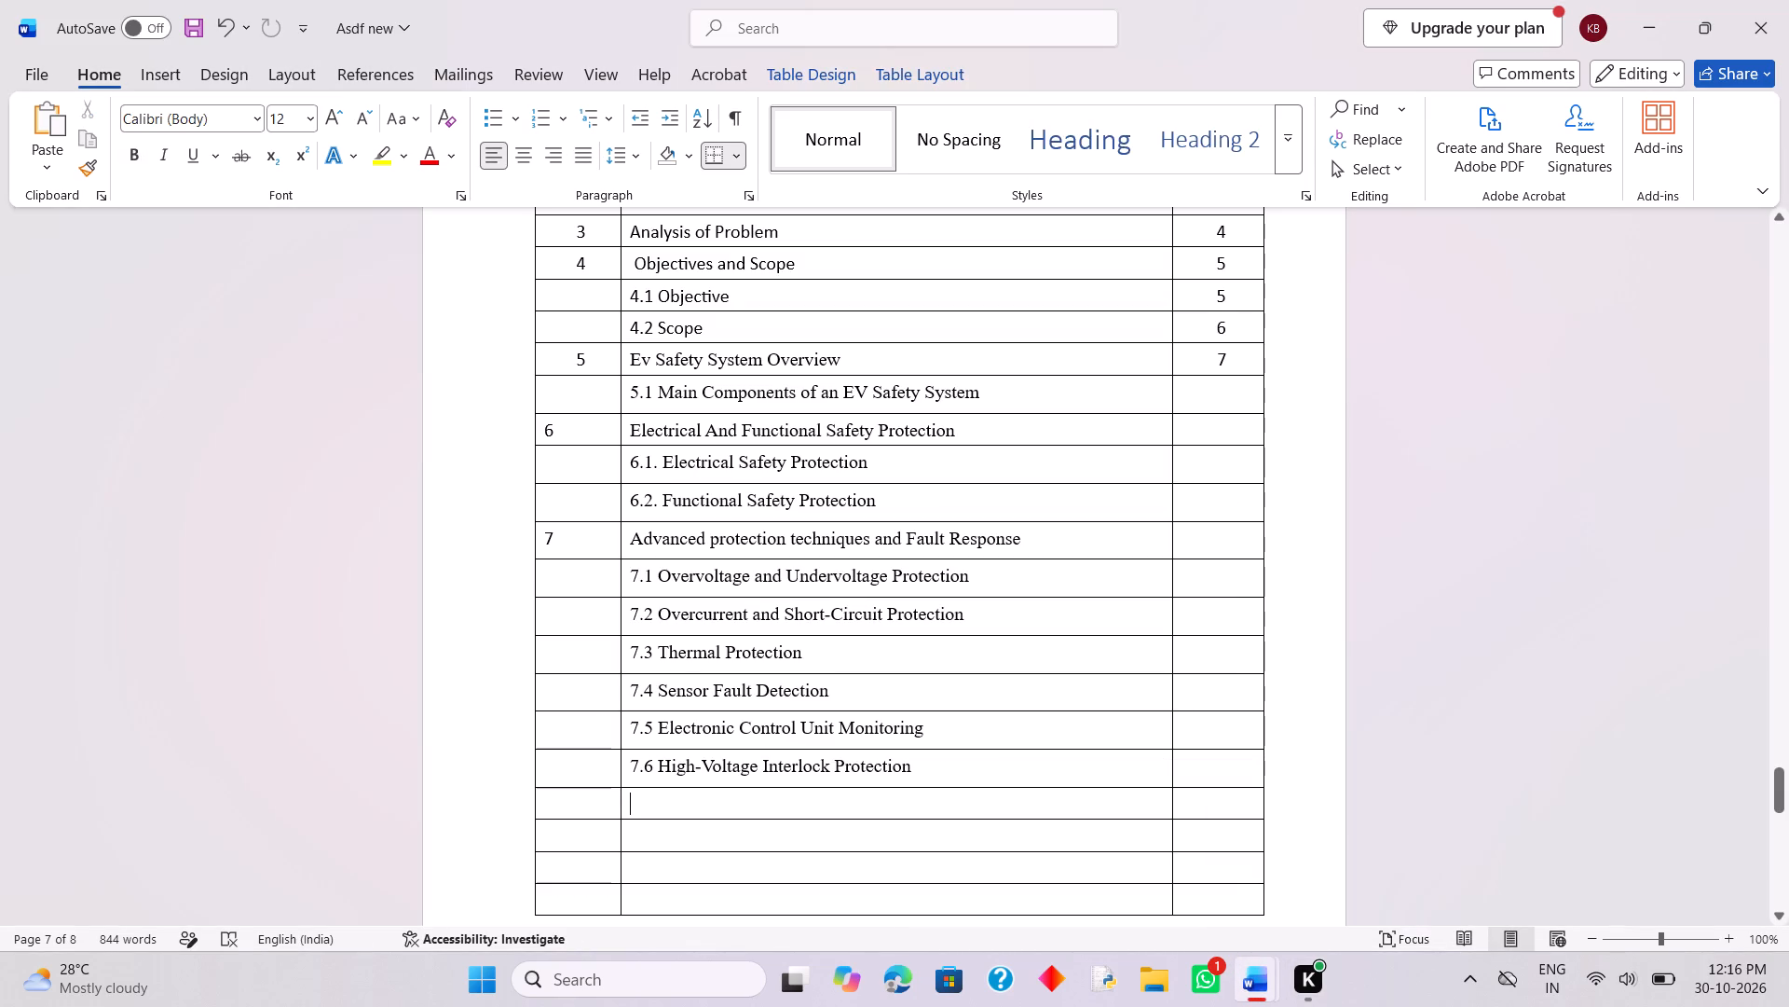
{"action": "key", "text": "ctrl+v"}
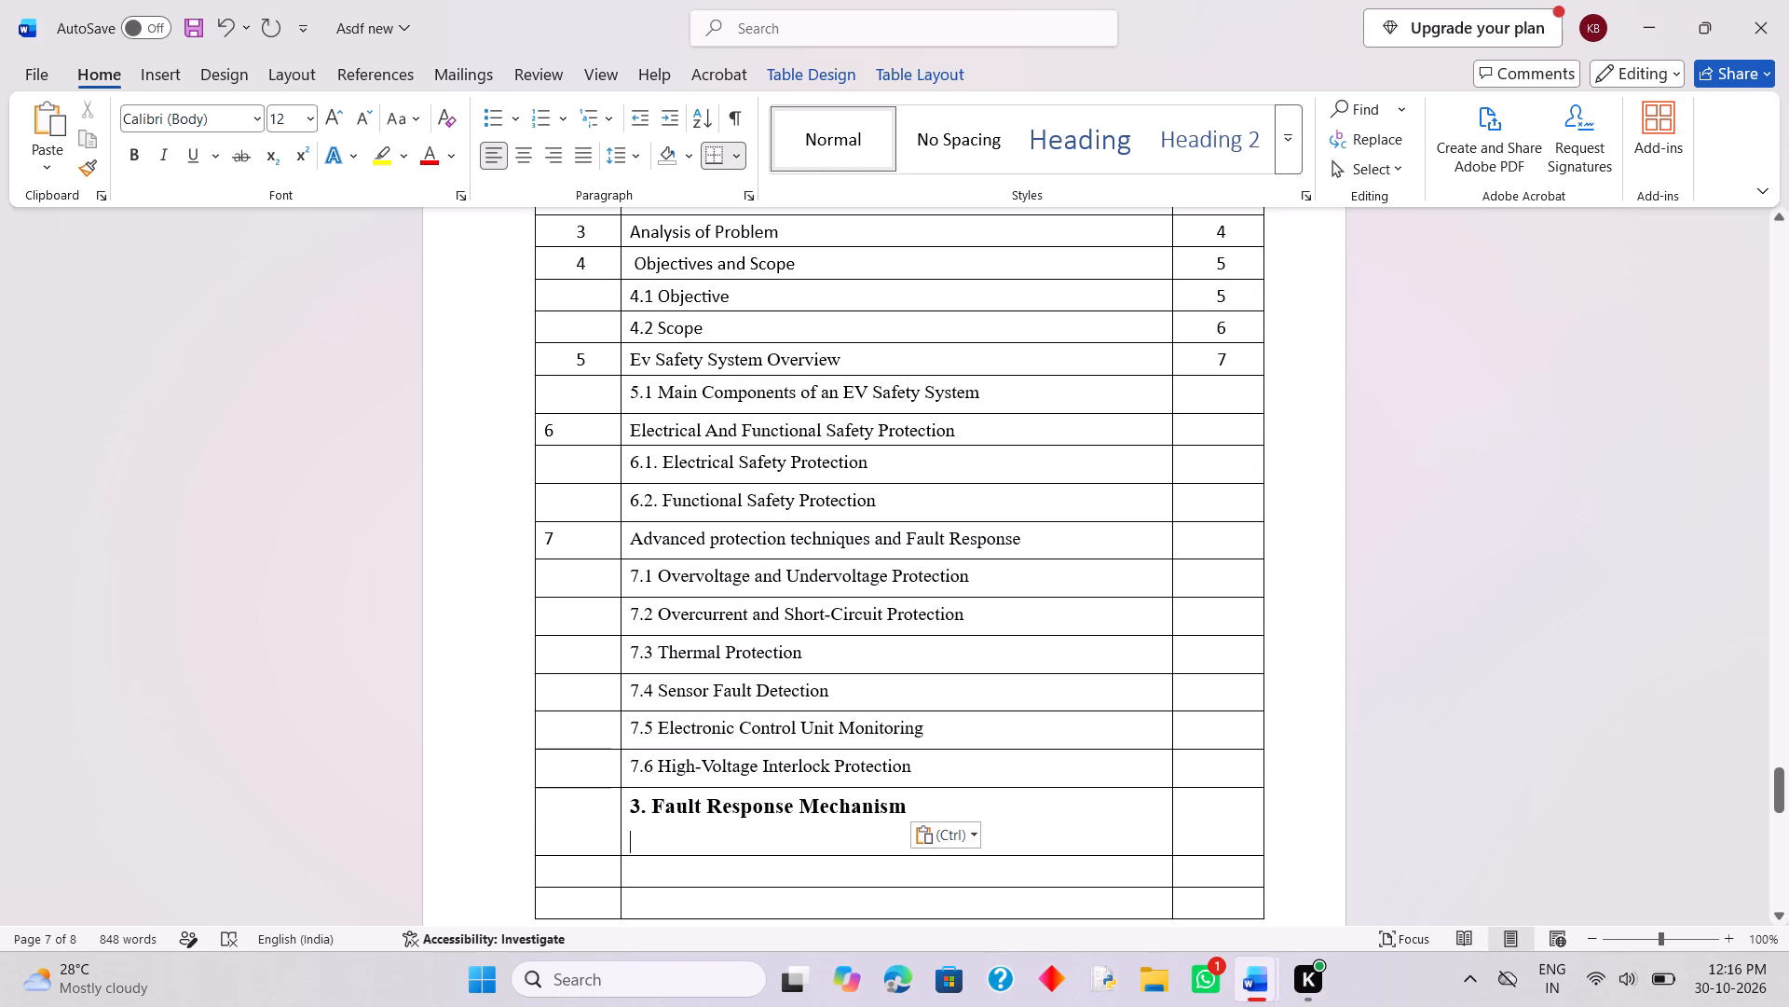
Remove the blank line under the Fault Response Mechanism Contents entry and make its text non-bold at 12 pt.
{"action": "key", "text": "BackSpace"}
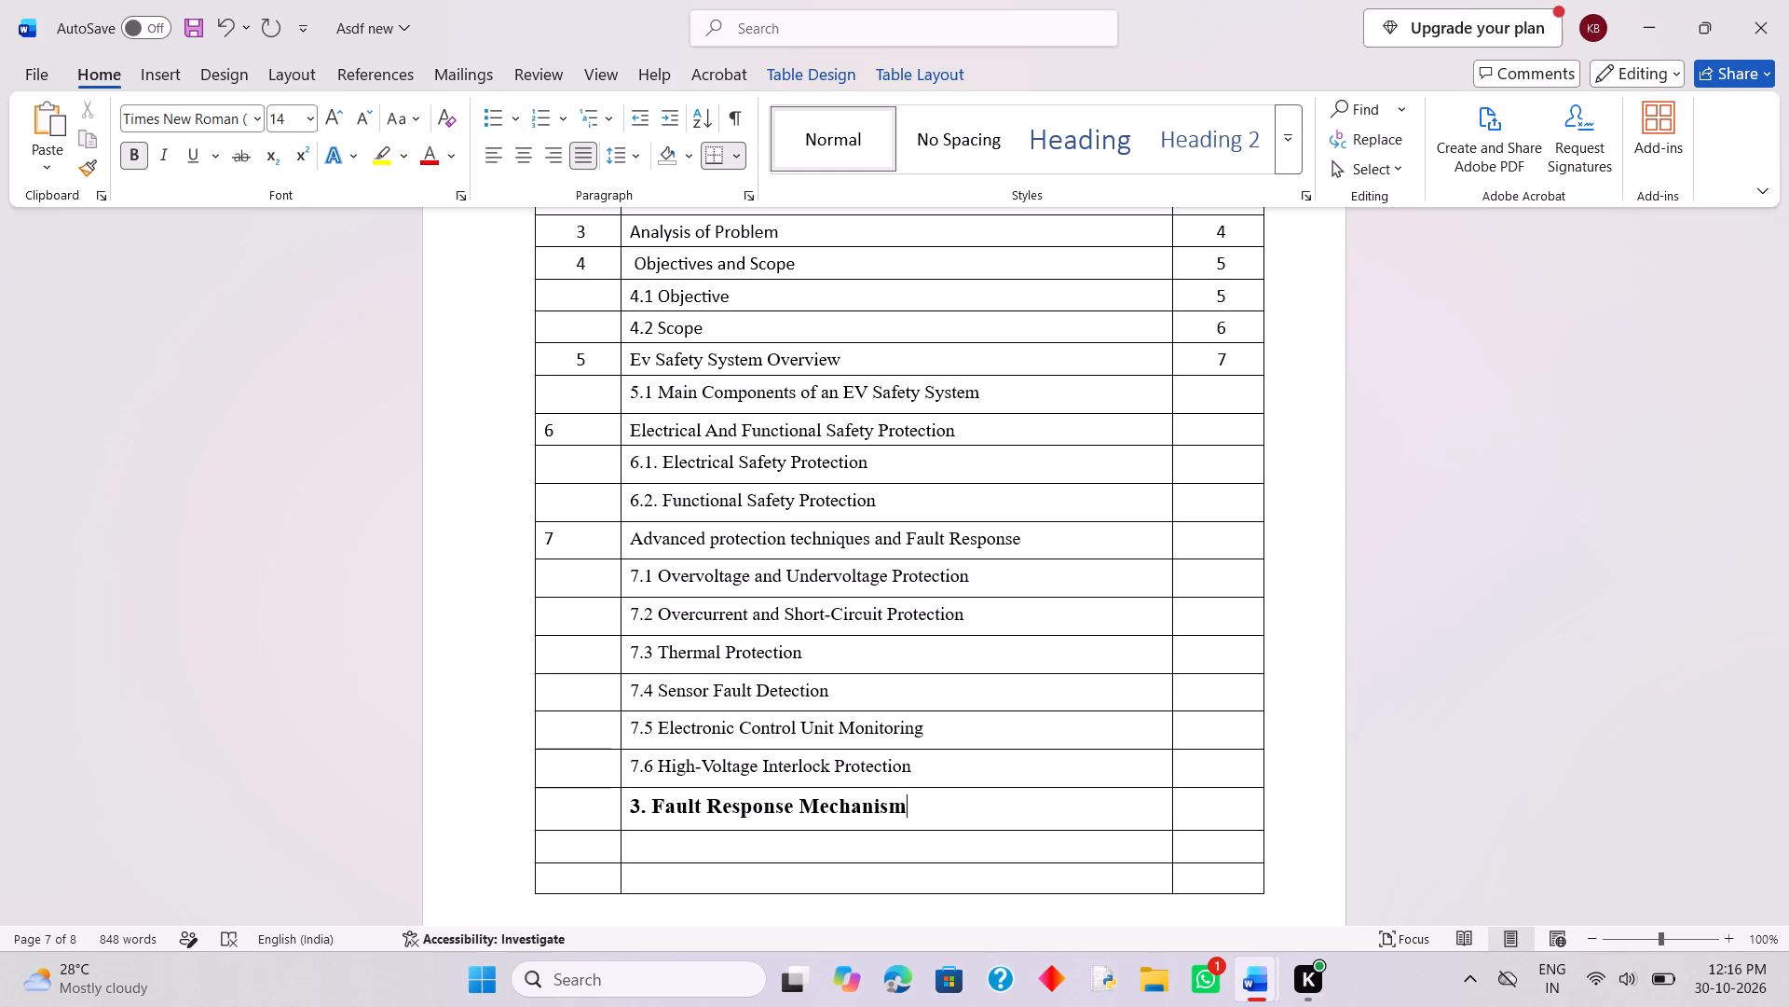
{"action": "left_click_drag", "start_coordinate": [934, 813], "coordinate": [865, 814]}
{"action": "left_click_drag", "start_coordinate": [865, 814], "coordinate": [620, 818]}
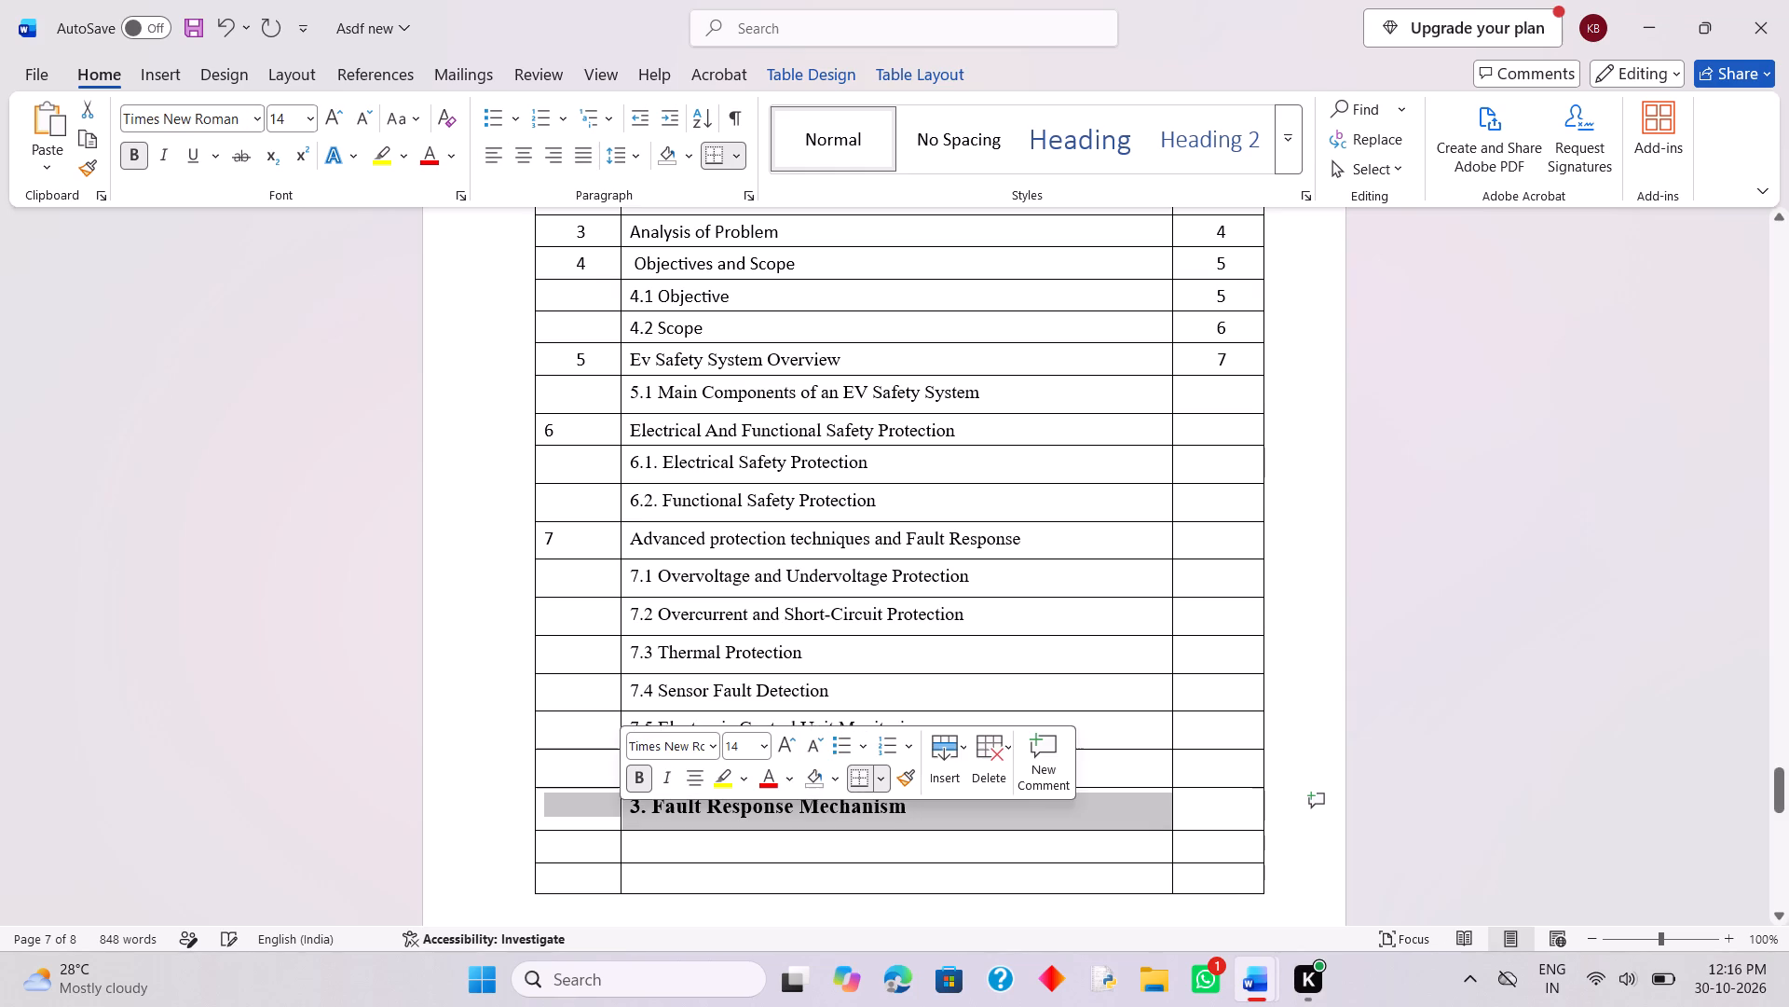
{"action": "left_click", "coordinate": [644, 773]}
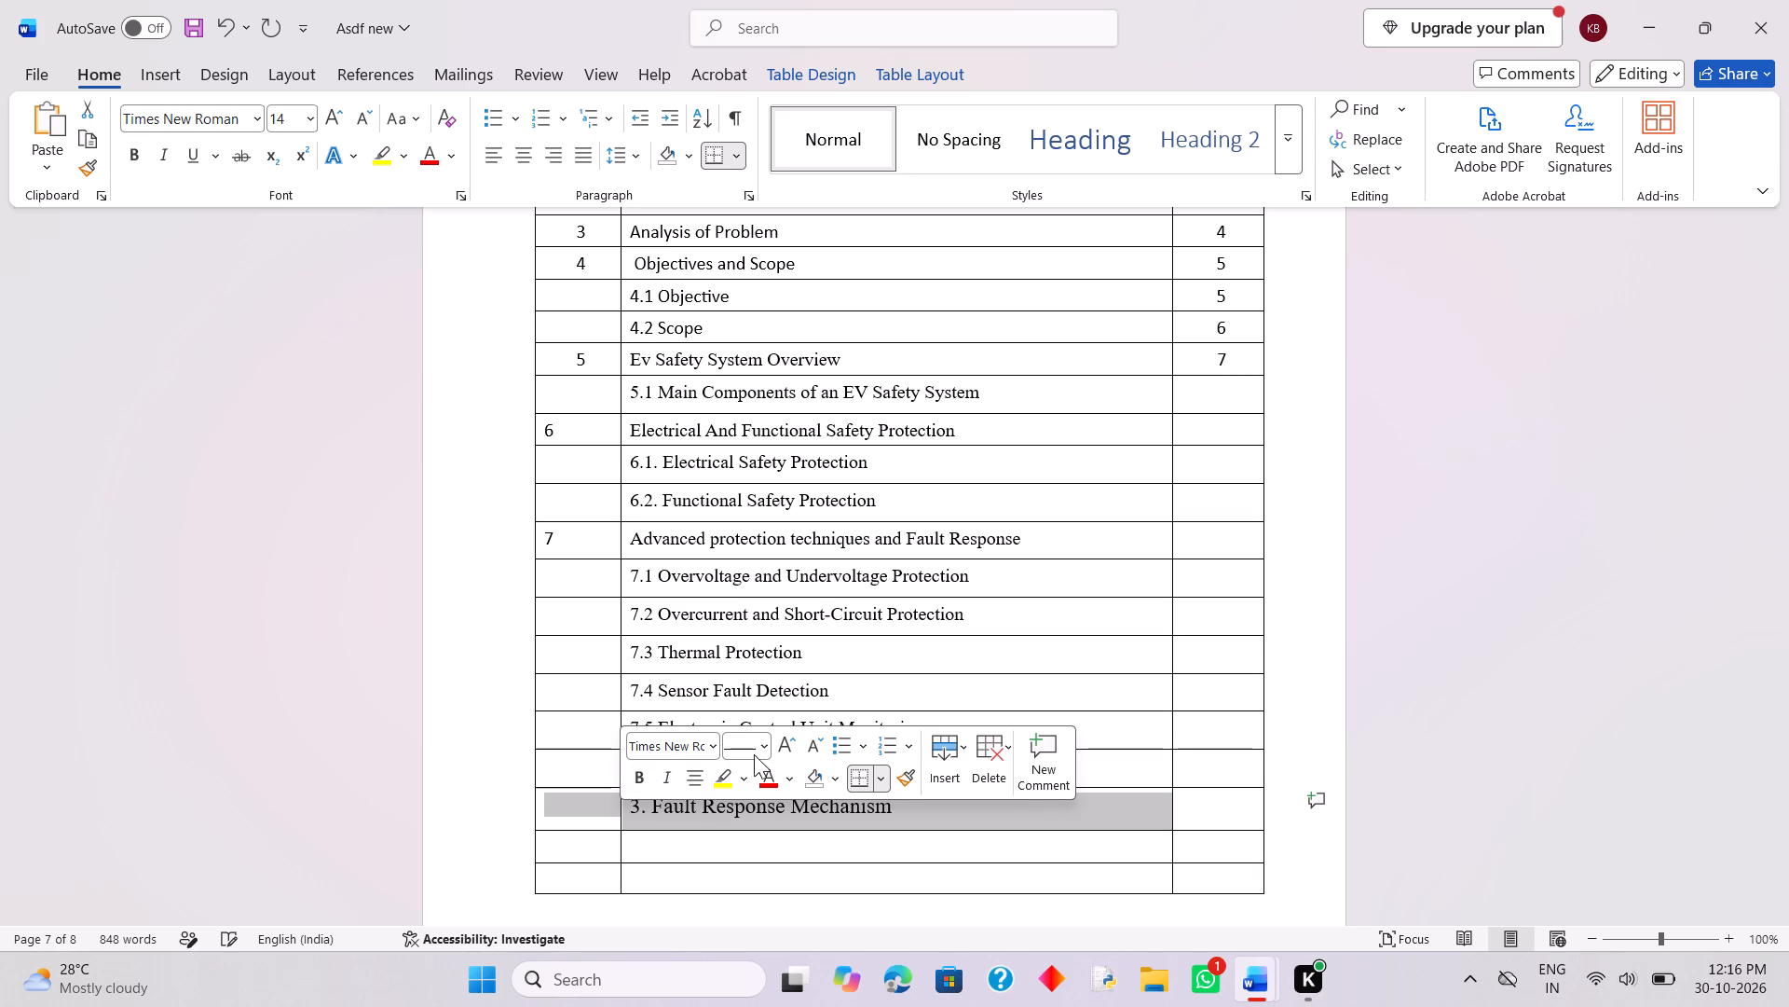
{"action": "left_click", "coordinate": [764, 752]}
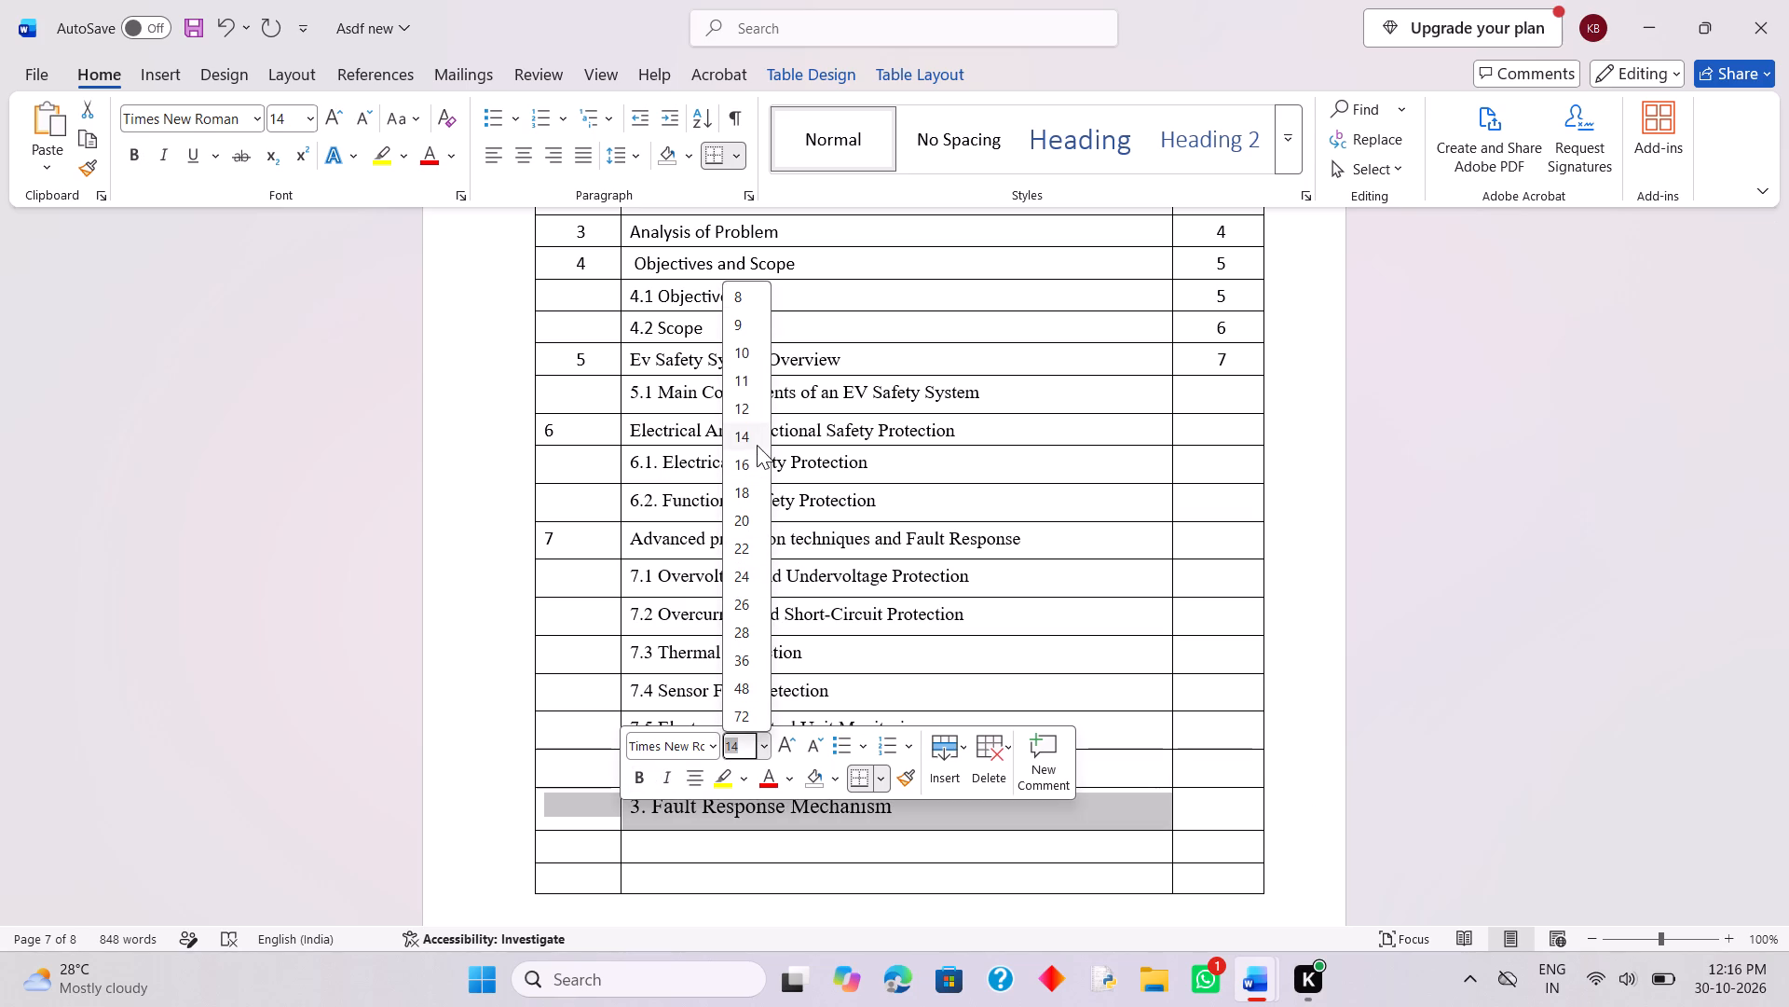
{"action": "left_click", "coordinate": [737, 400]}
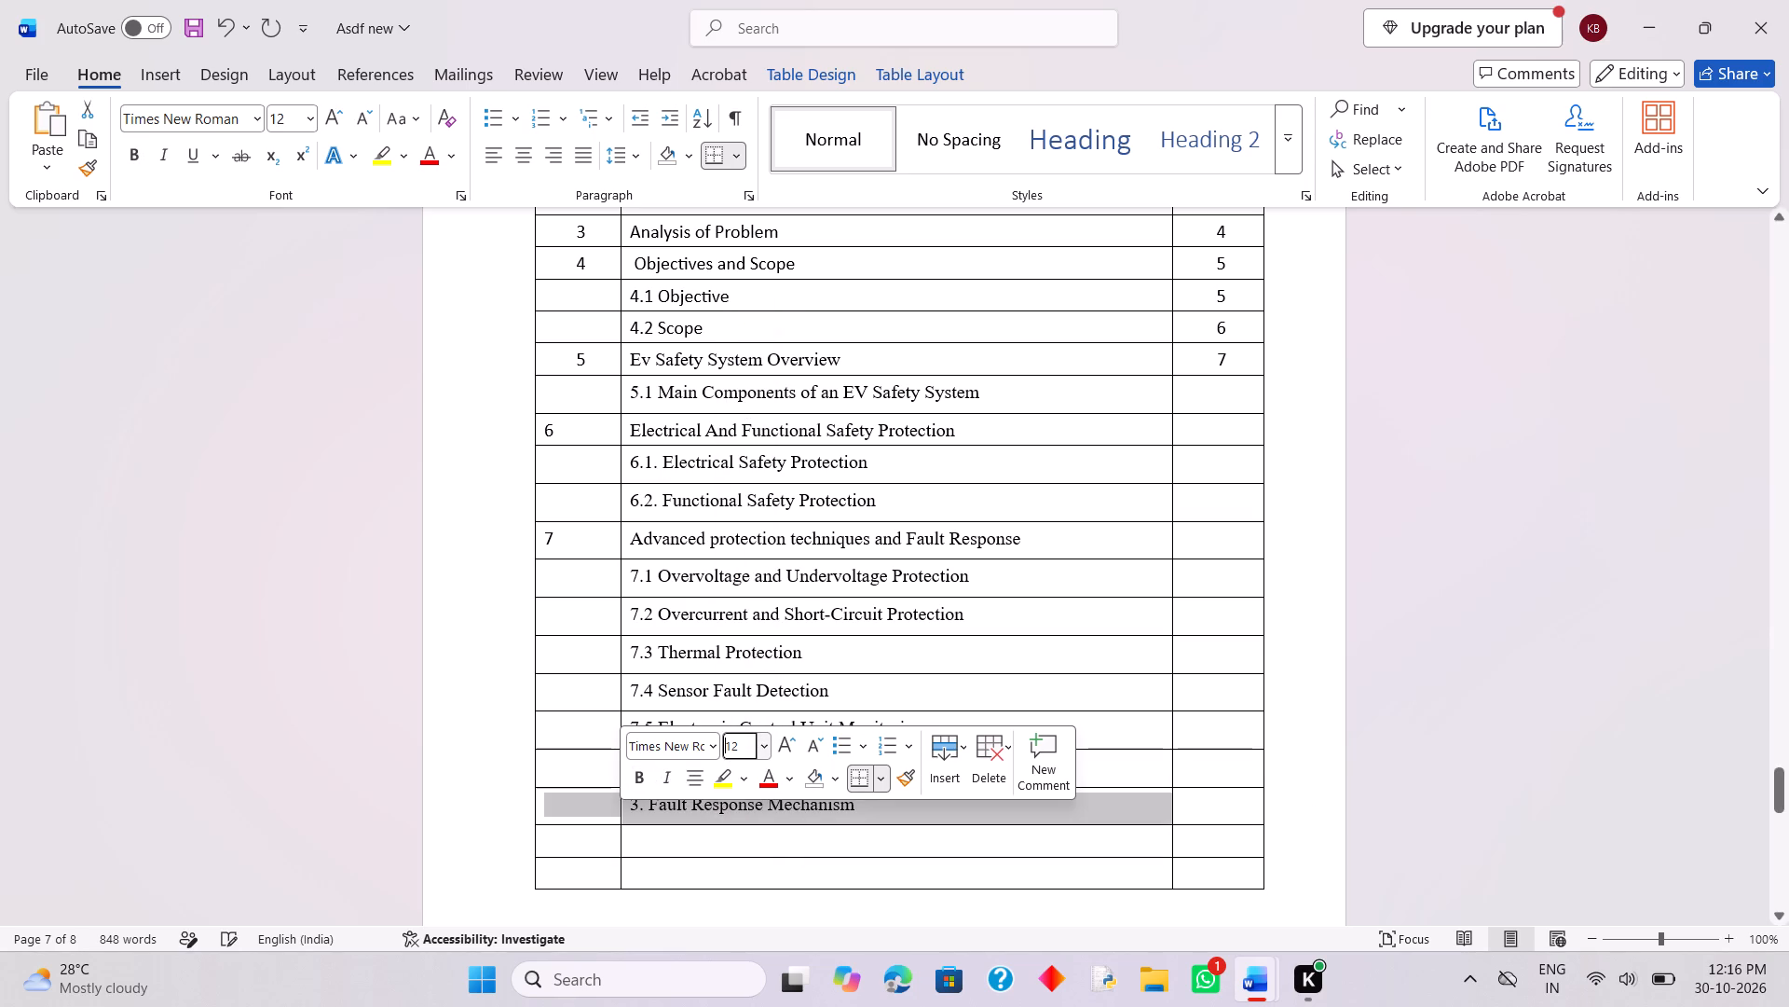
Renumber the Fault Response Mechanism entry in the Contents table as 7.7, without a trailing period.
{"action": "left_click", "coordinate": [663, 824]}
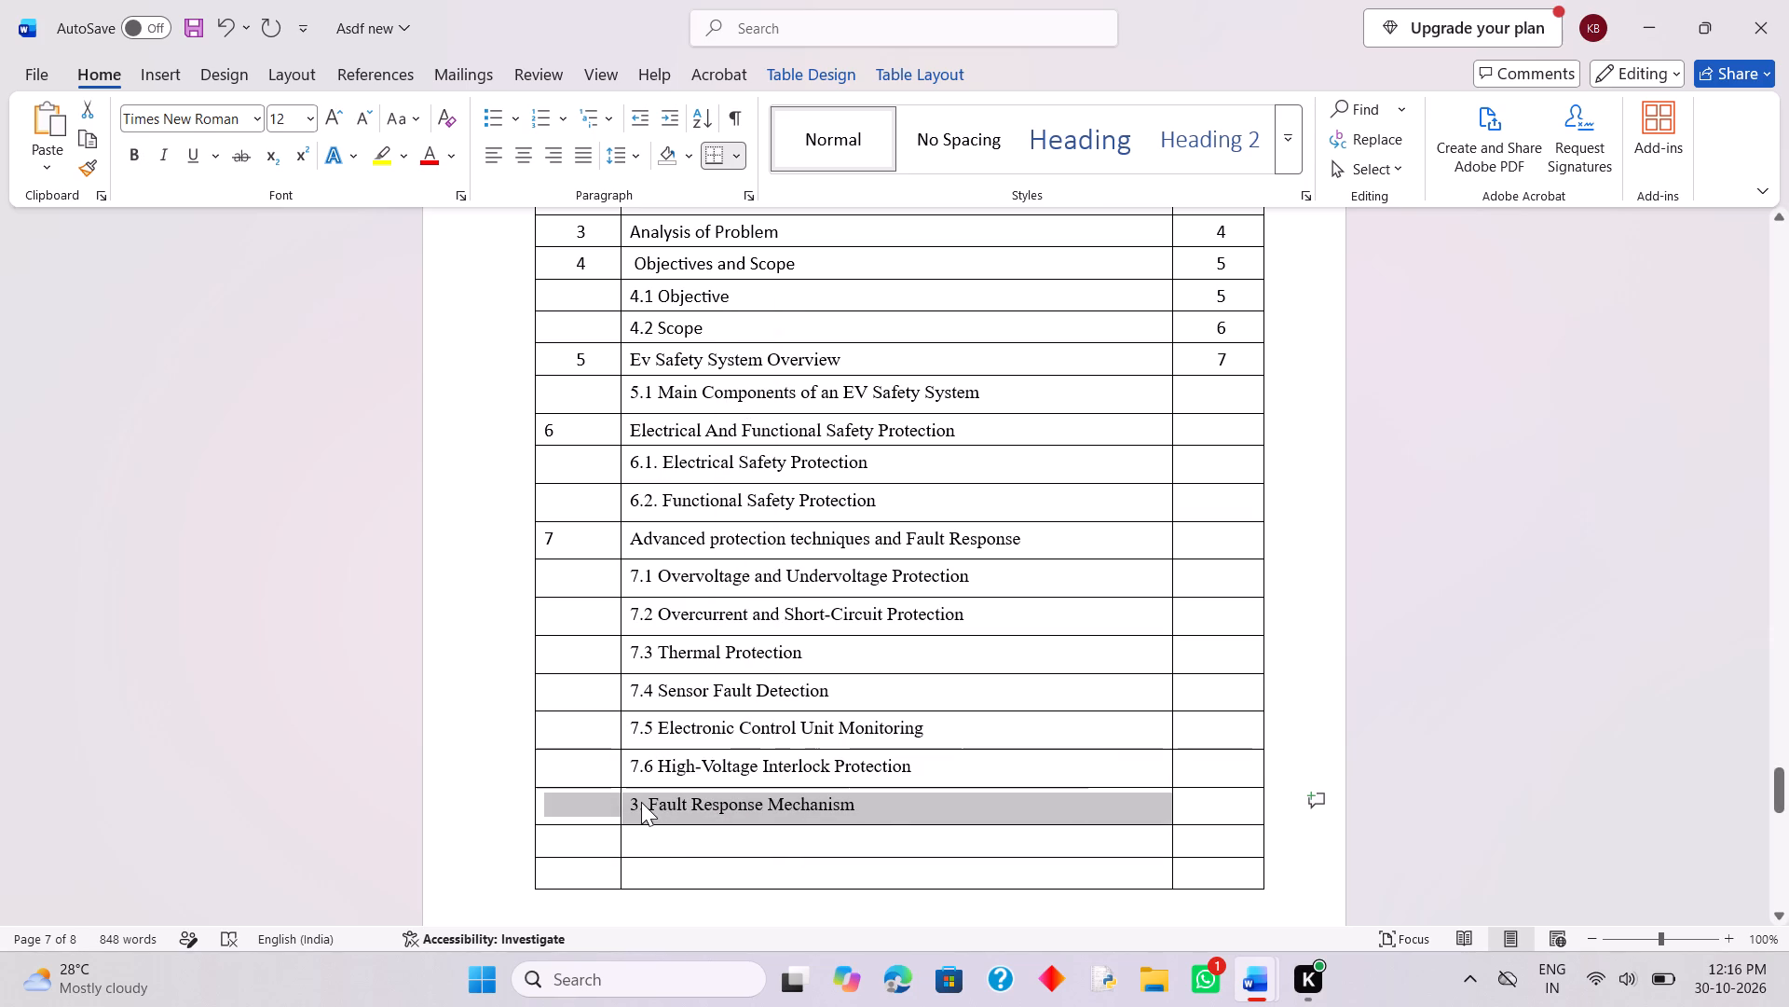
{"action": "left_click", "coordinate": [640, 802]}
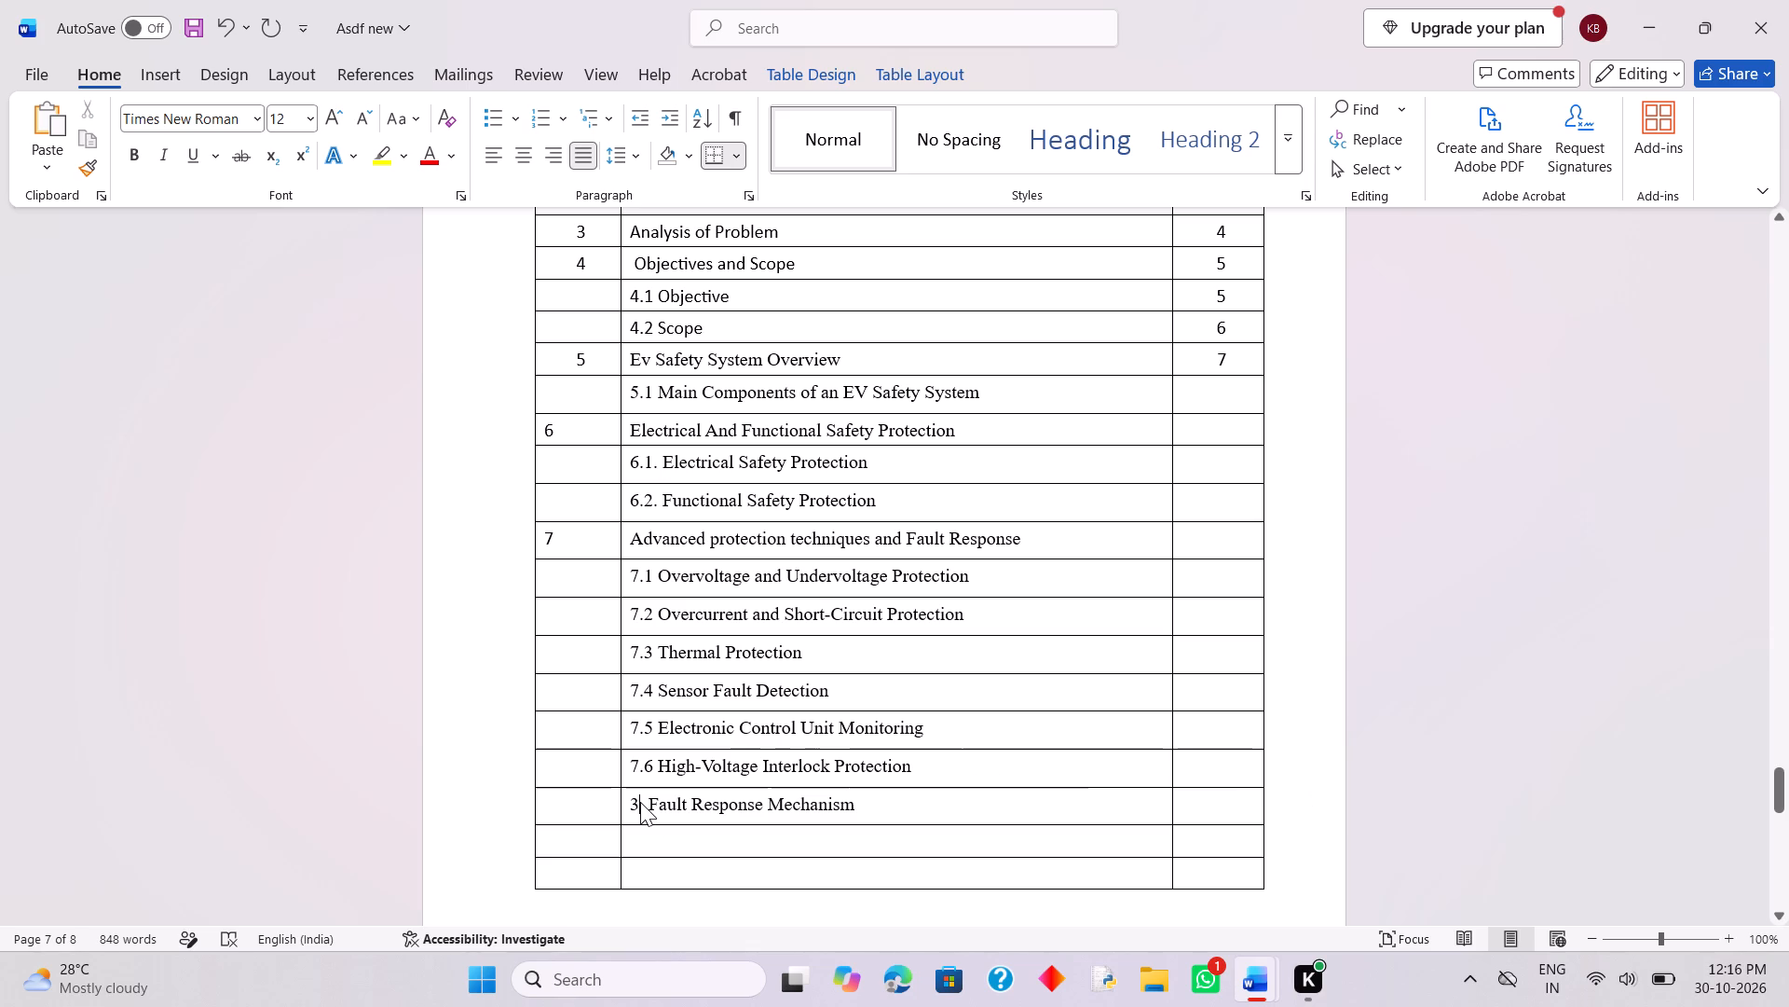
{"action": "key", "text": "BackSpace"}
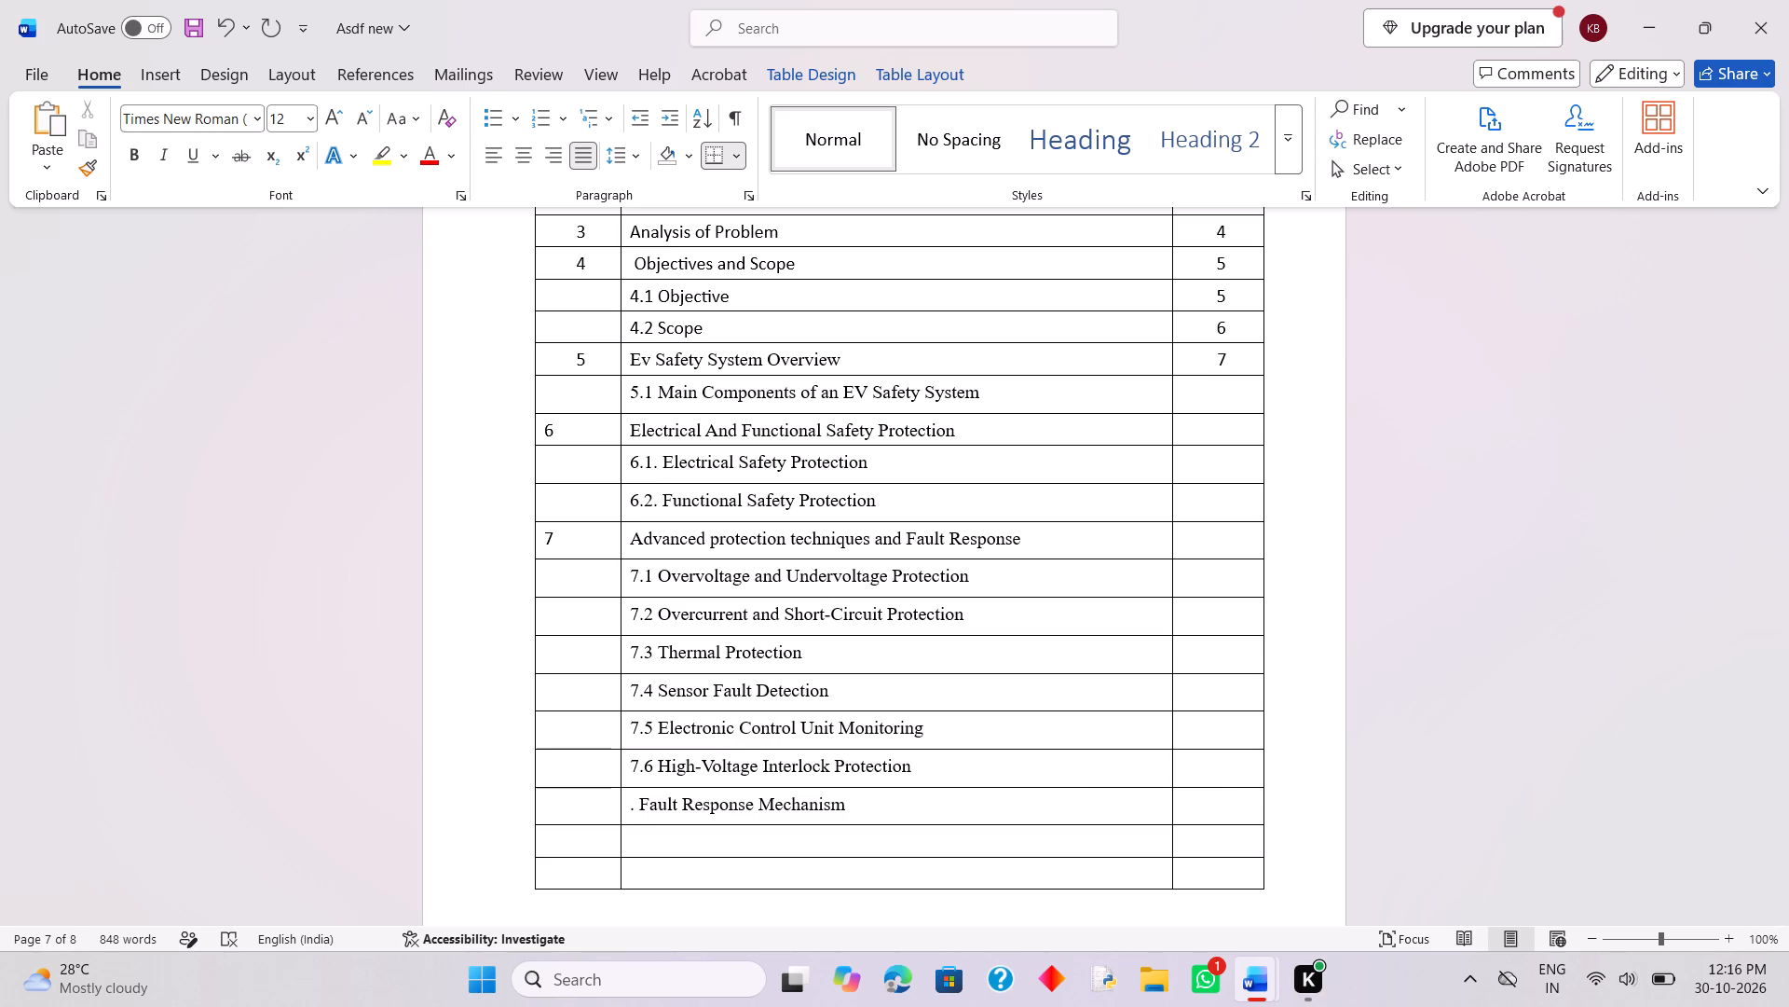
{"action": "key", "text": "7"}
{"action": "key", "text": "period"}
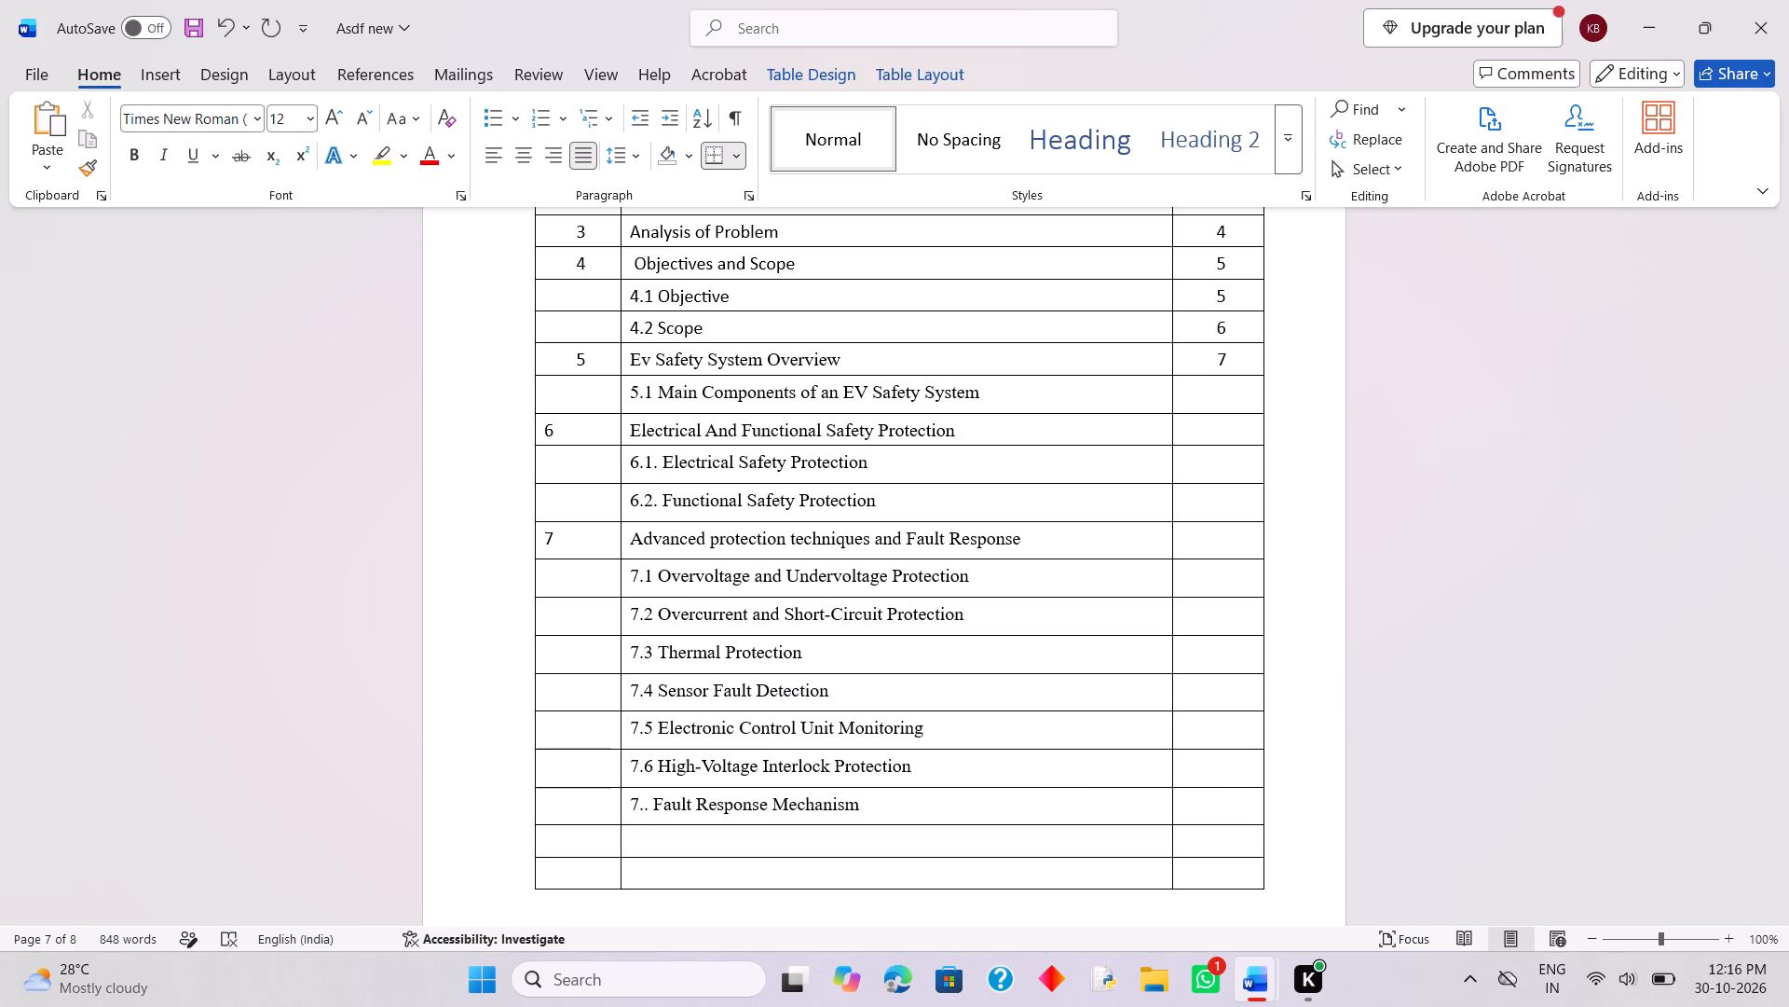
{"action": "key", "text": "7"}
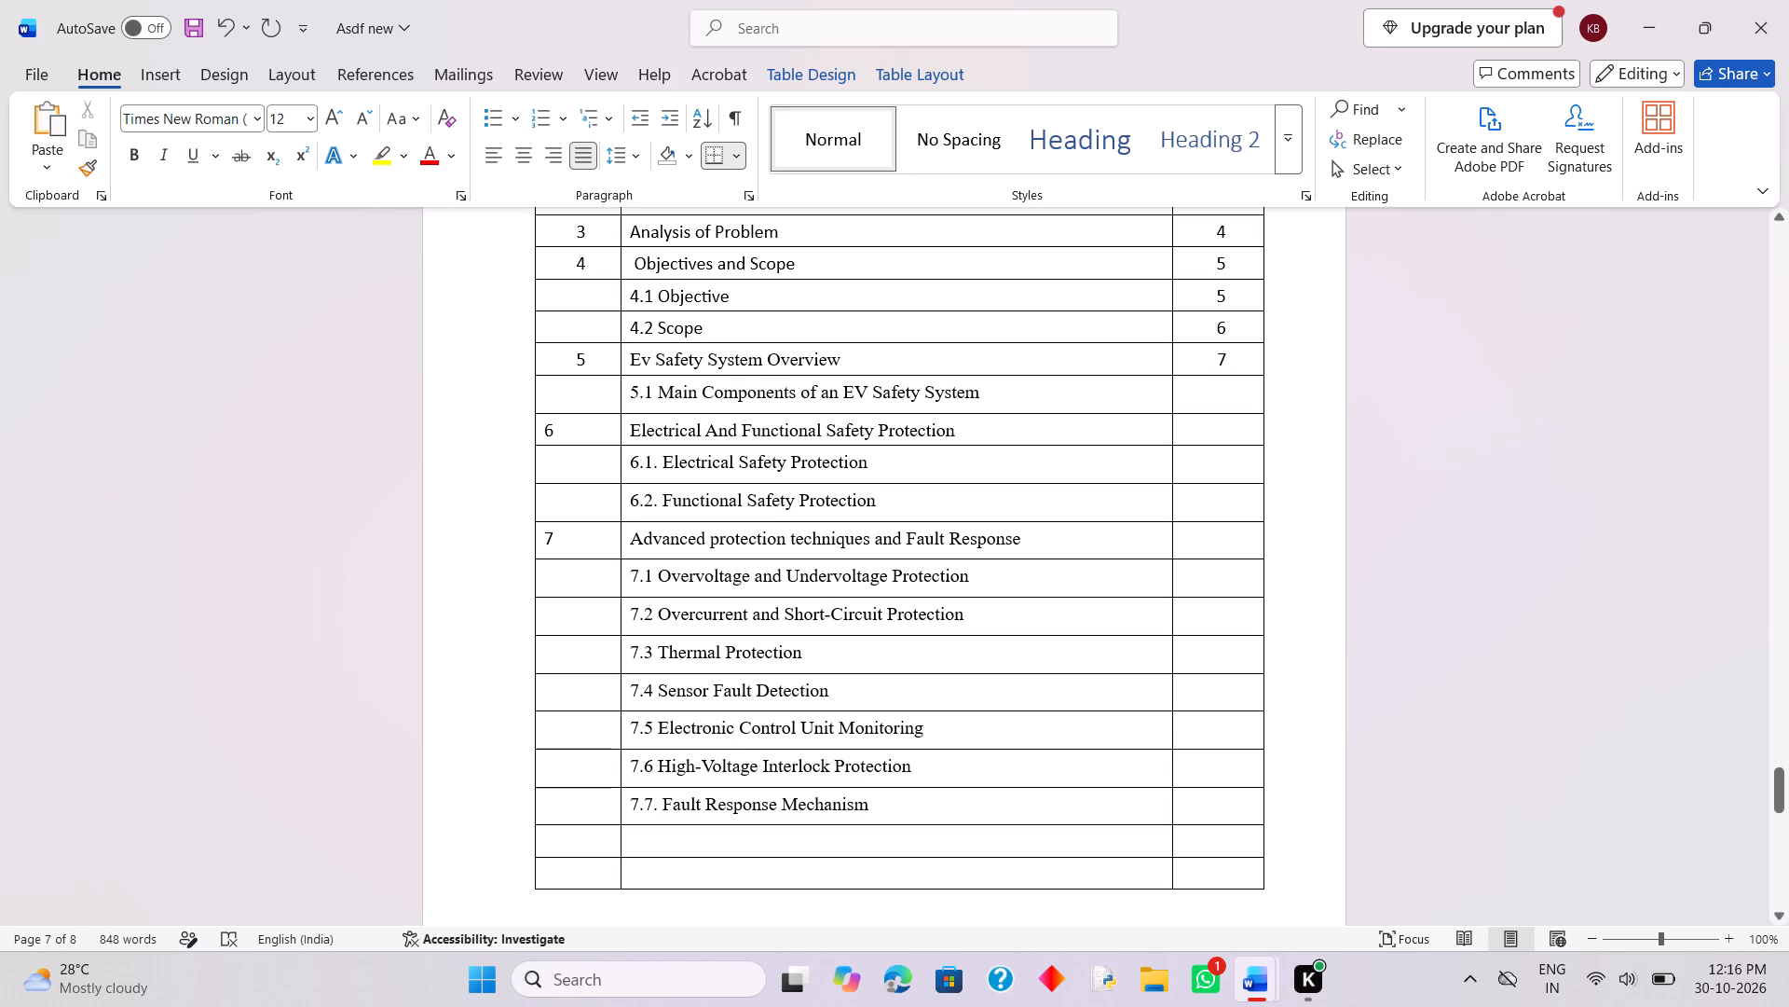
{"action": "key", "text": "Right"}
{"action": "key", "text": "BackSpace"}
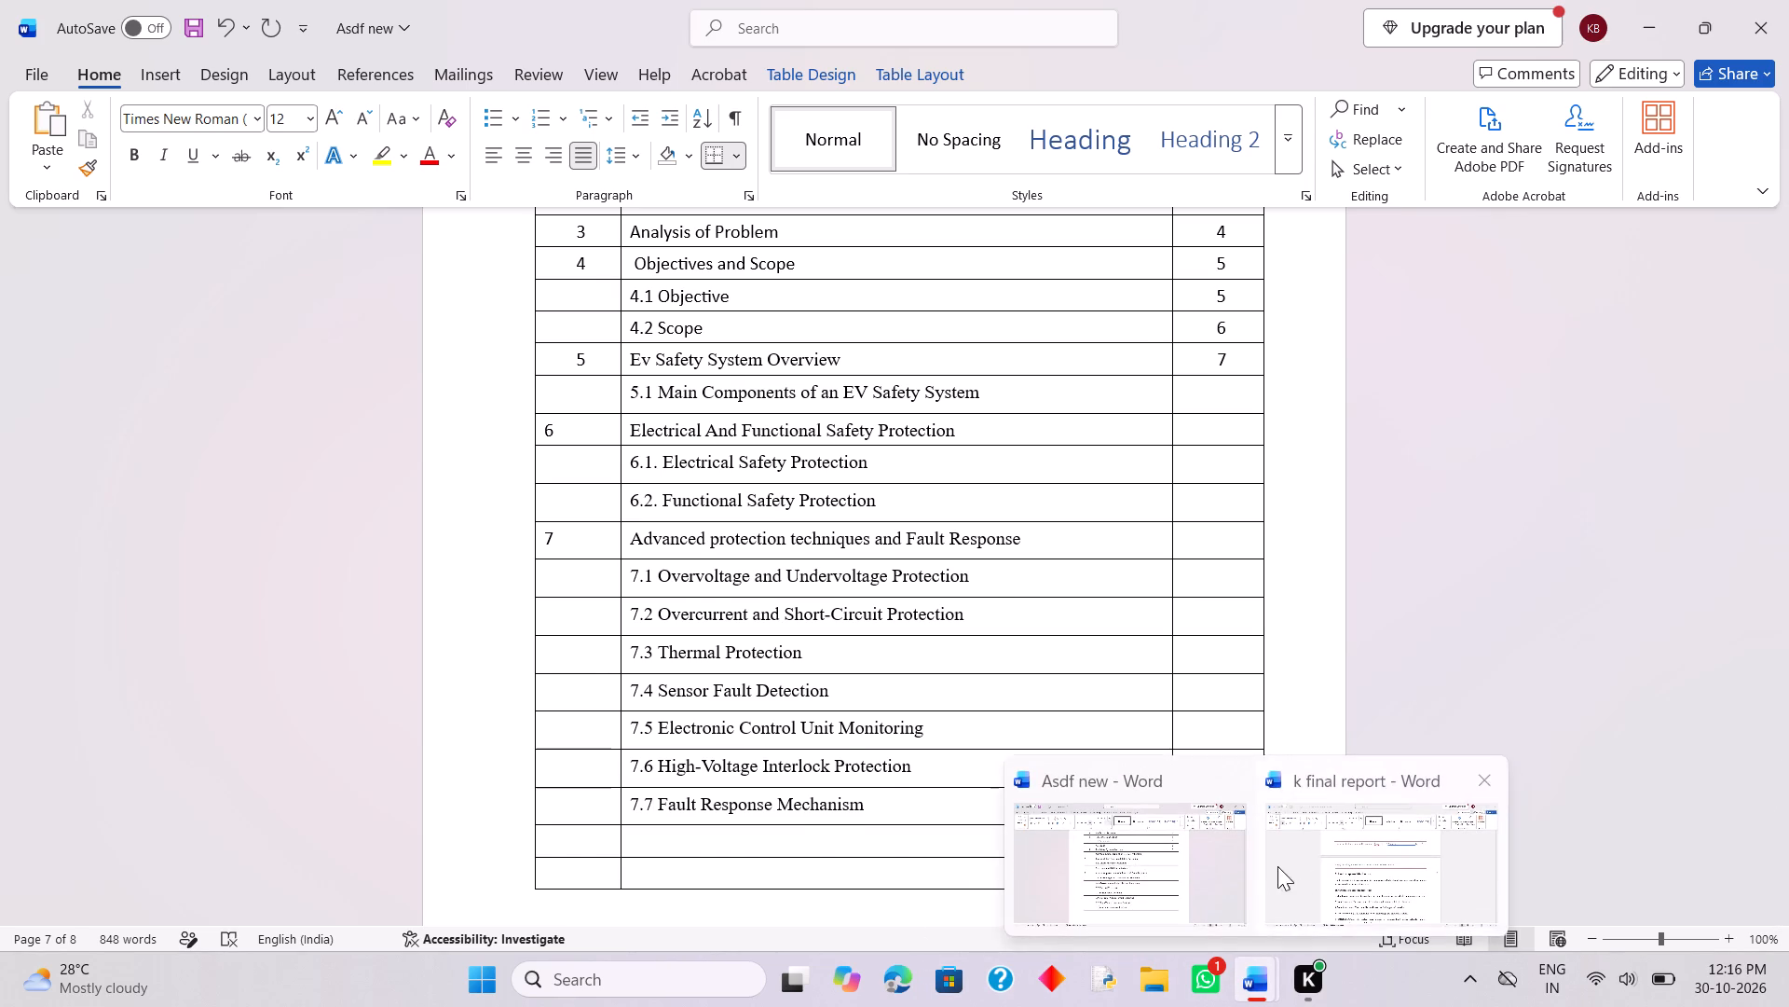
Switch to k final report and renumber its Fault Response Mechanism heading as 7.7.
{"action": "left_click", "coordinate": [1328, 817]}
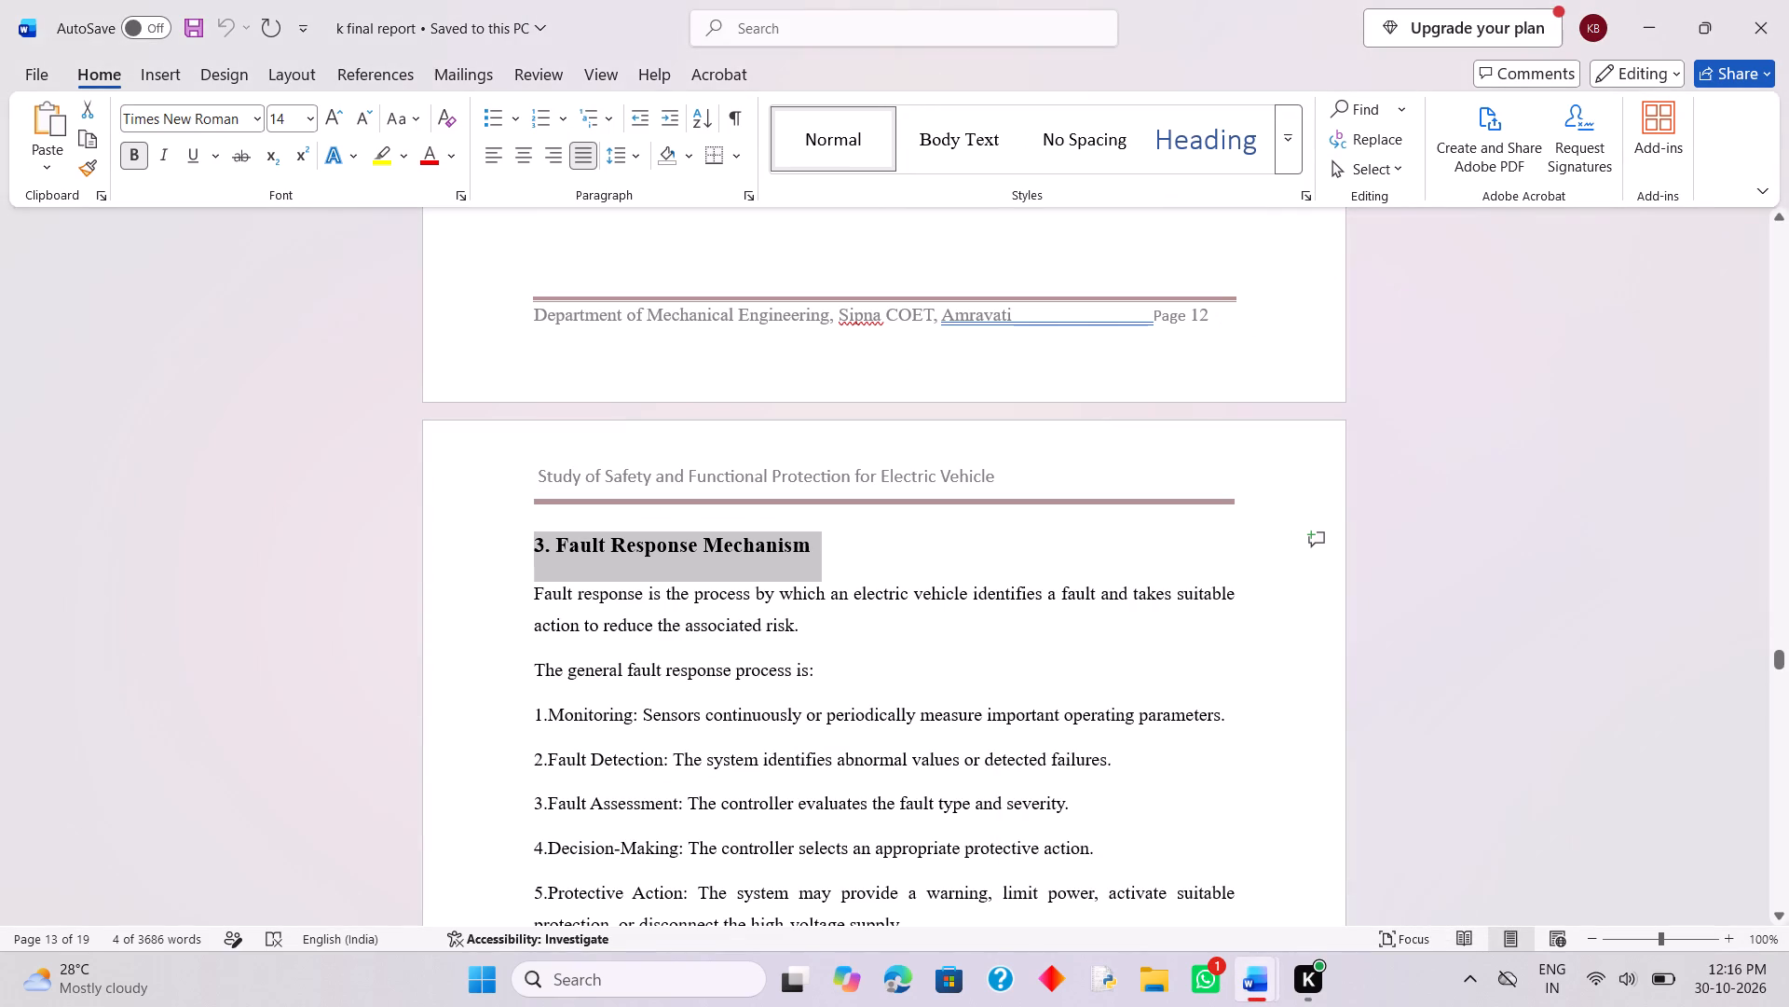
{"action": "left_click", "coordinate": [639, 560]}
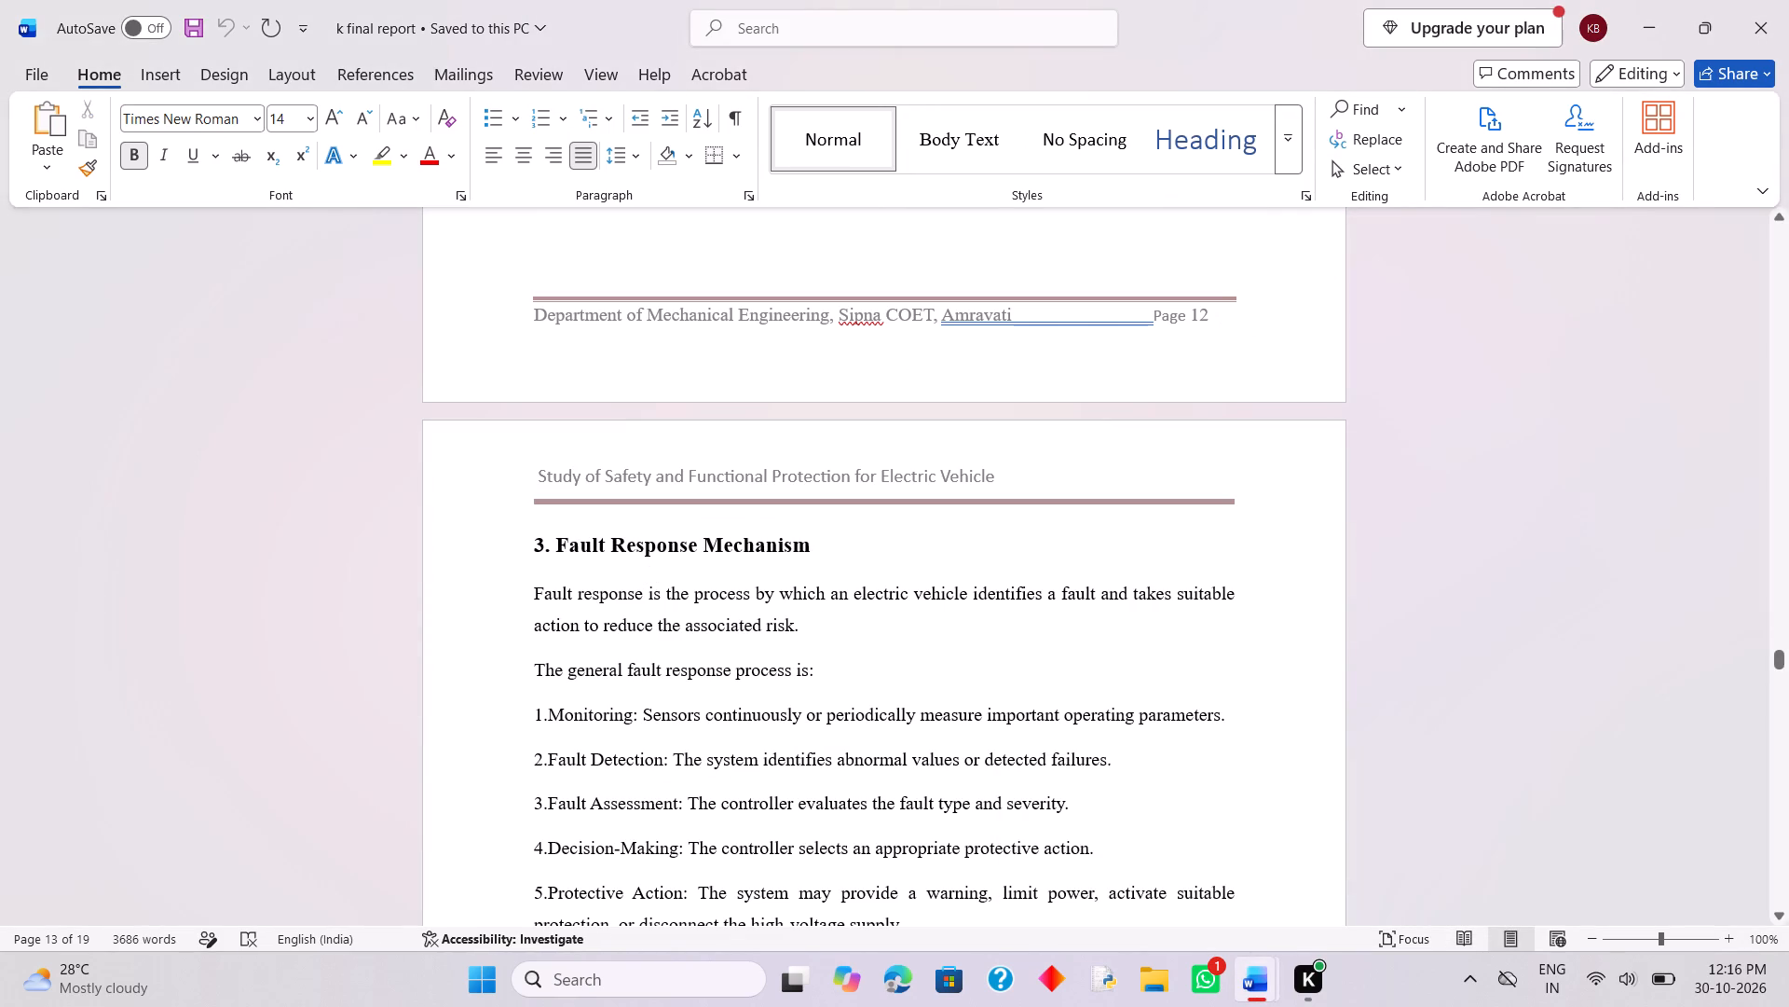
{"action": "left_click", "coordinate": [547, 546]}
{"action": "key", "text": "BackSpace"}
{"action": "key", "text": "Right"}
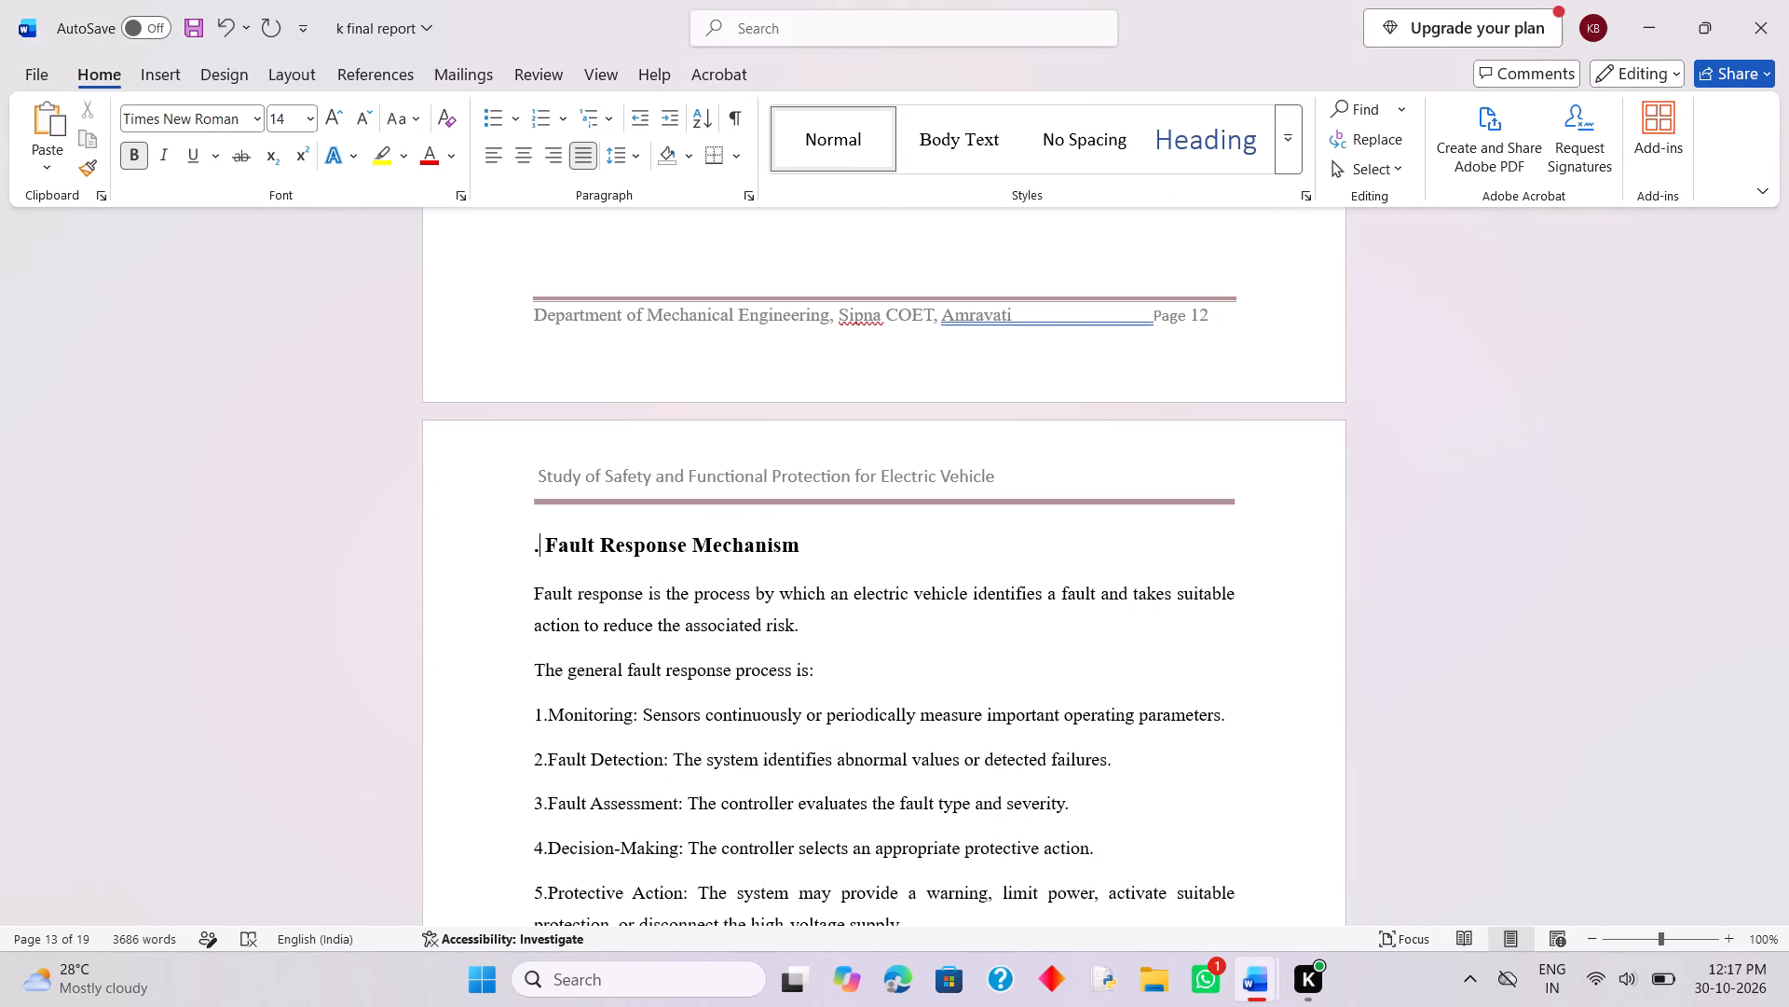
{"action": "key", "text": "BackSpace"}
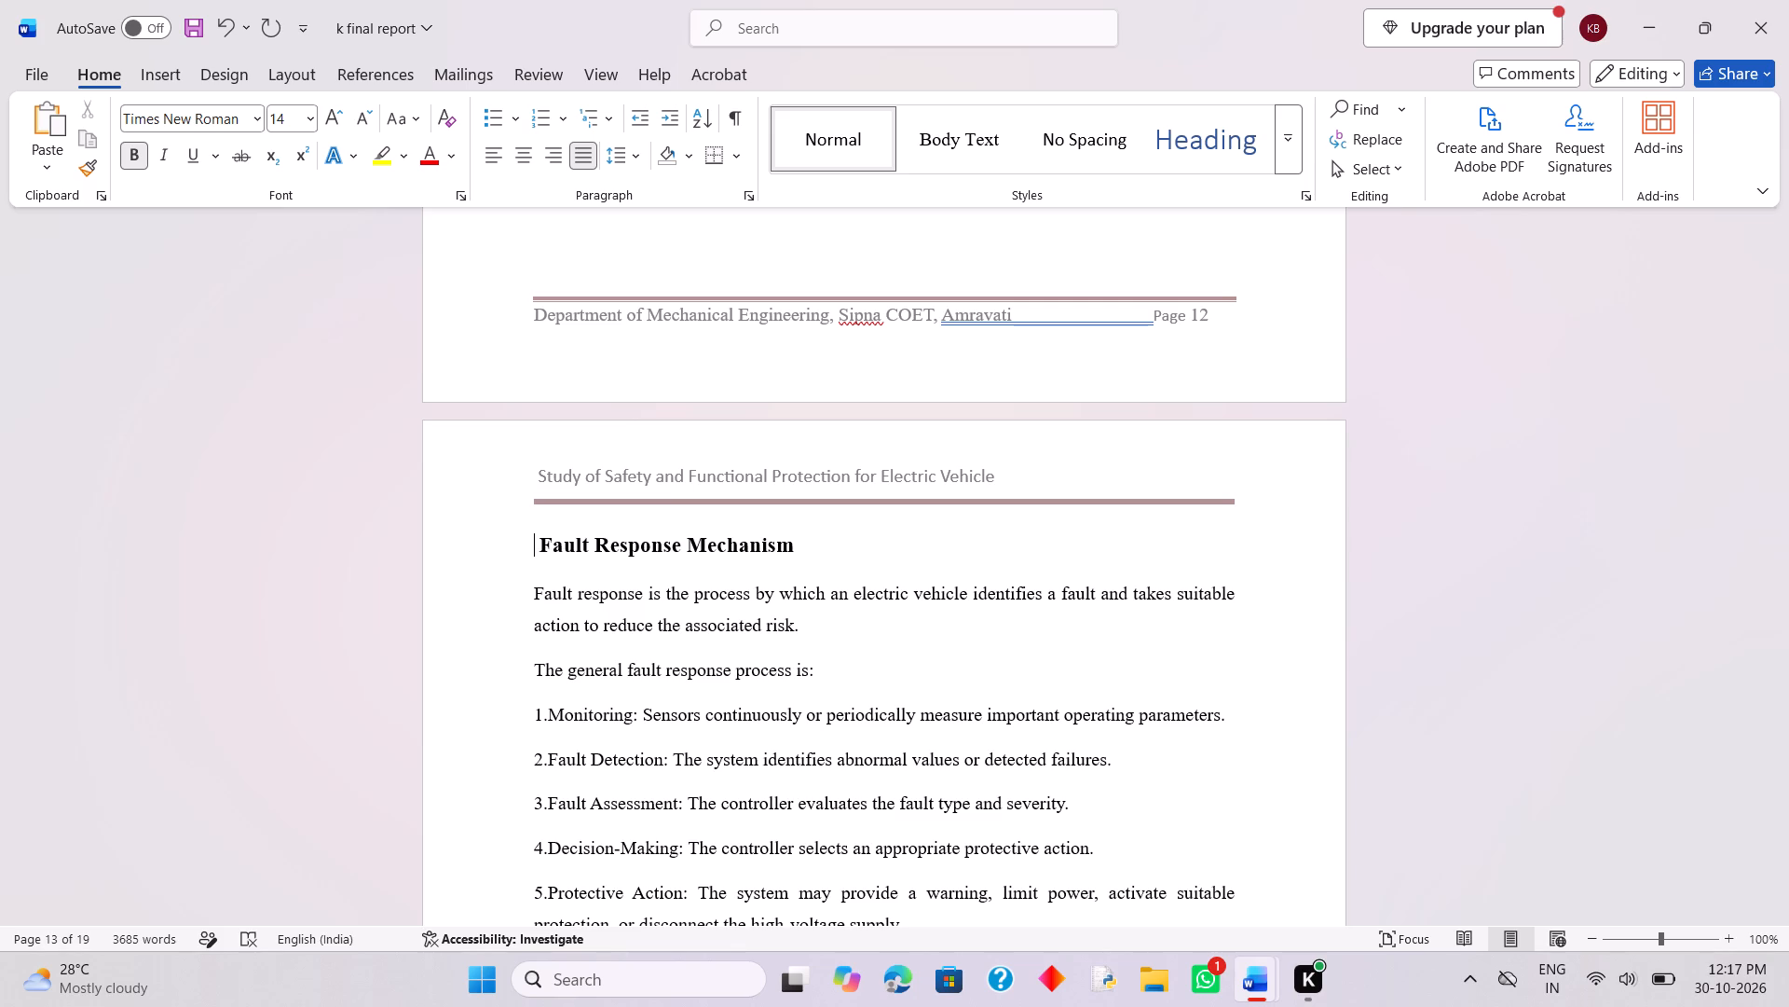
{"action": "key", "text": "7"}
{"action": "type", "text": "..7"}
{"action": "key", "text": "Left"}
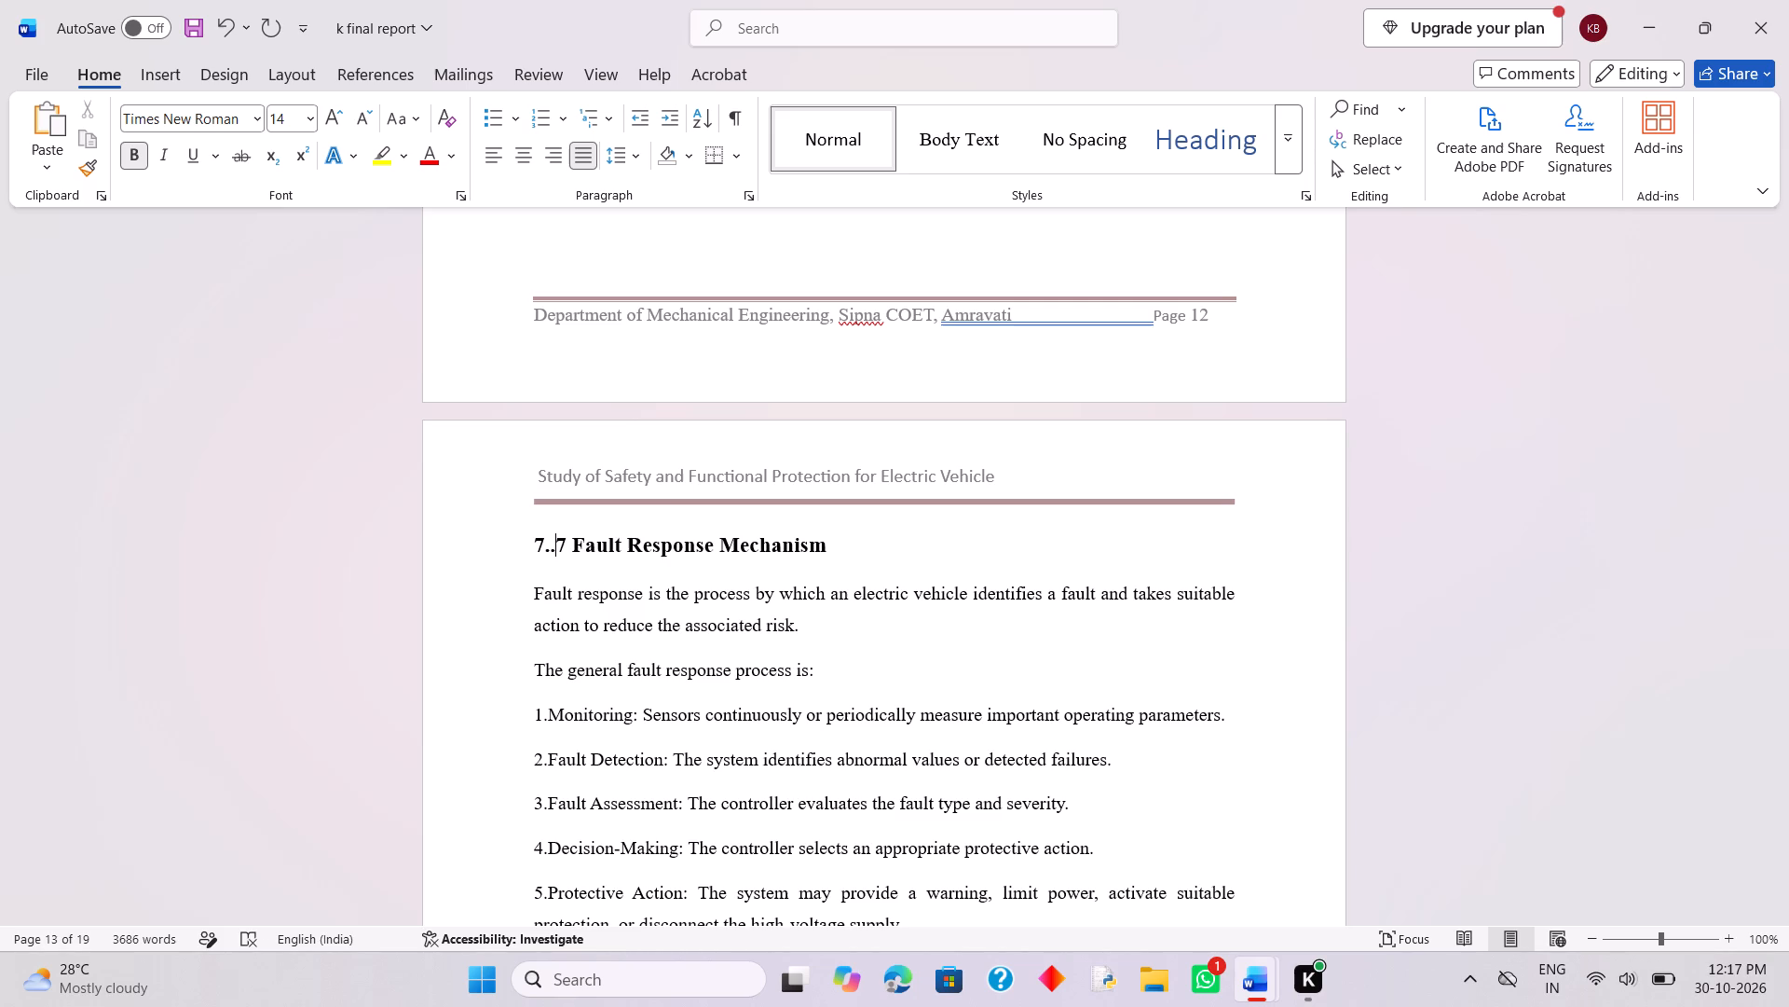
{"action": "key", "text": "BackSpace"}
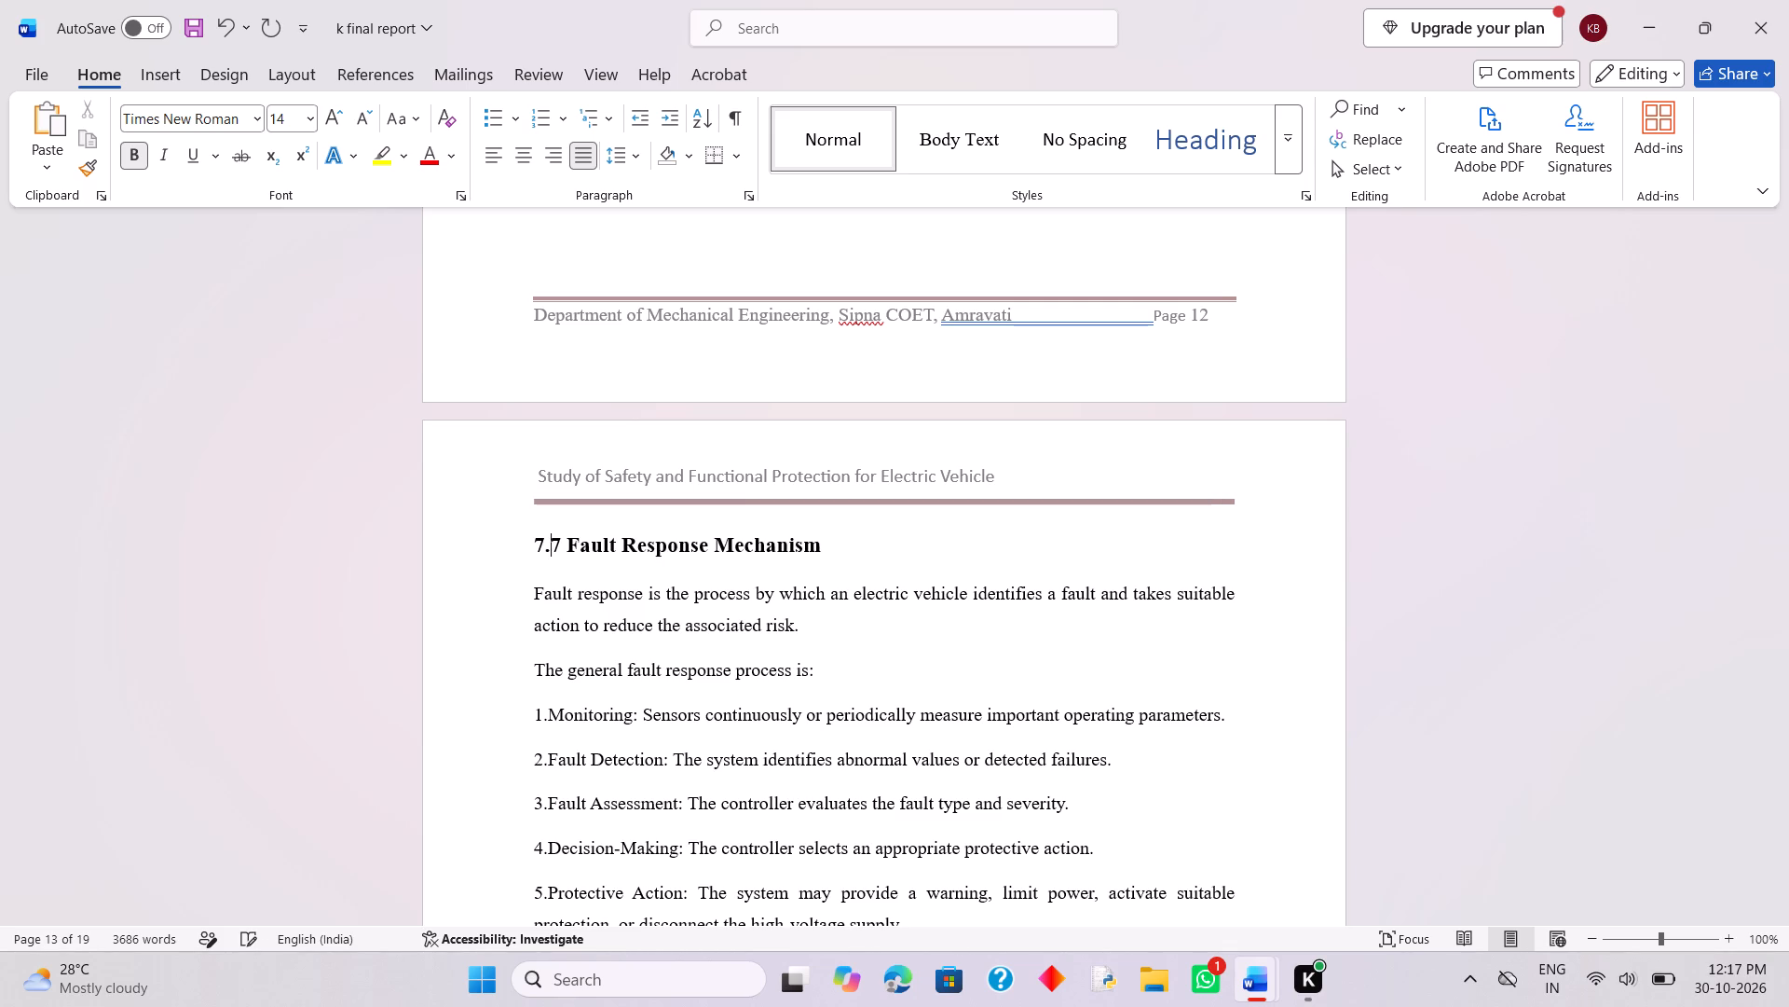
Copy the chapter 8 title Application, Advantages and Limitations, without its number, from k final report into the Contents row below 7.7 in Asdf new.
{"action": "scroll", "coordinate": [735, 482], "scroll_direction": "right", "scroll_amount": 1}
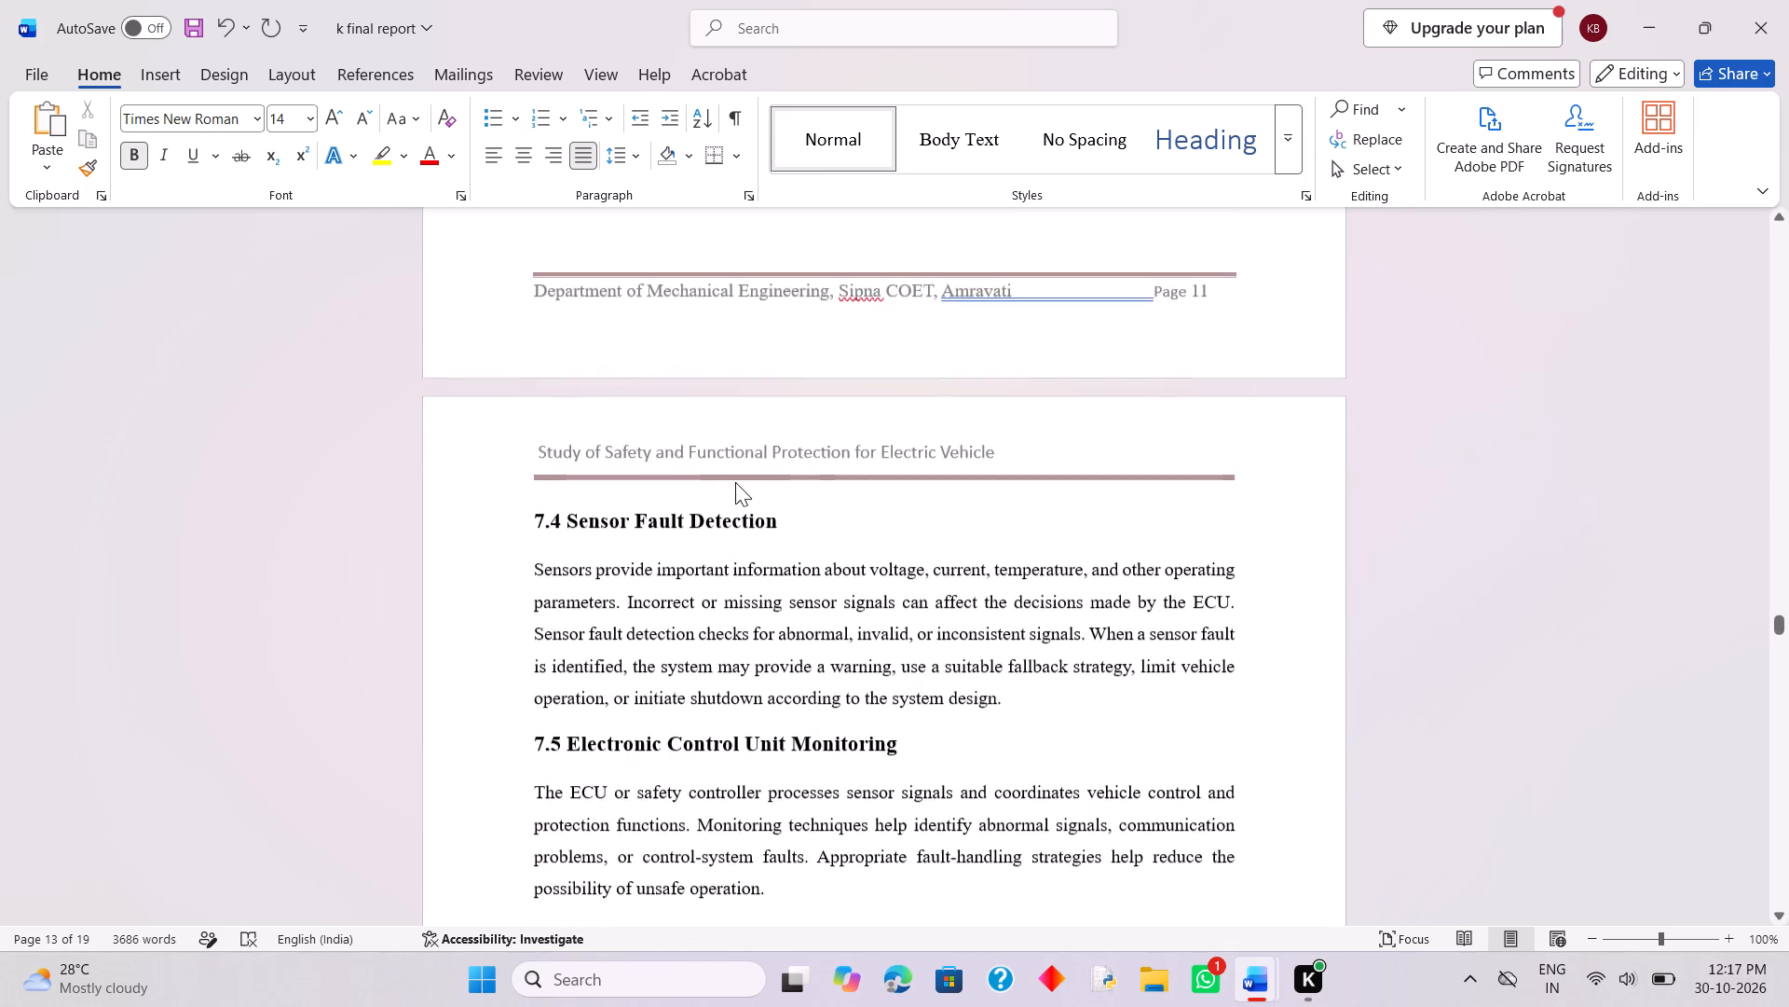
{"action": "scroll", "coordinate": [735, 482], "scroll_direction": "right", "scroll_amount": 2}
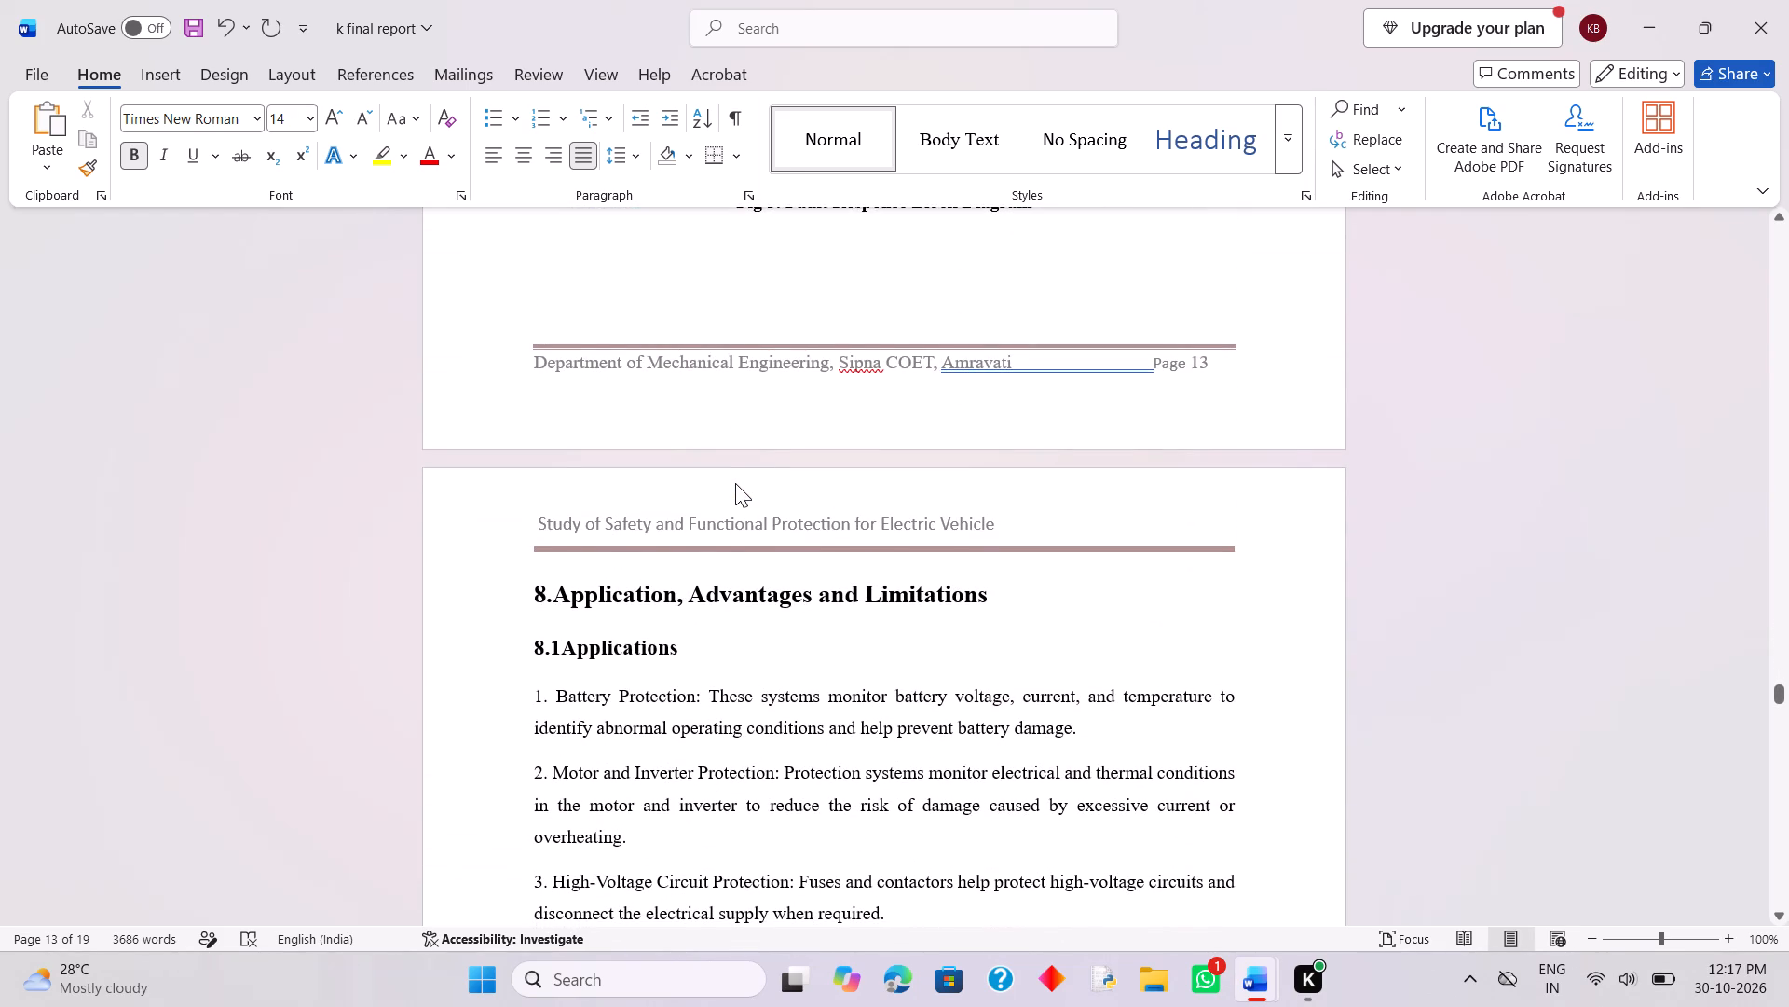
{"action": "left_click_drag", "start_coordinate": [999, 593], "coordinate": [824, 599]}
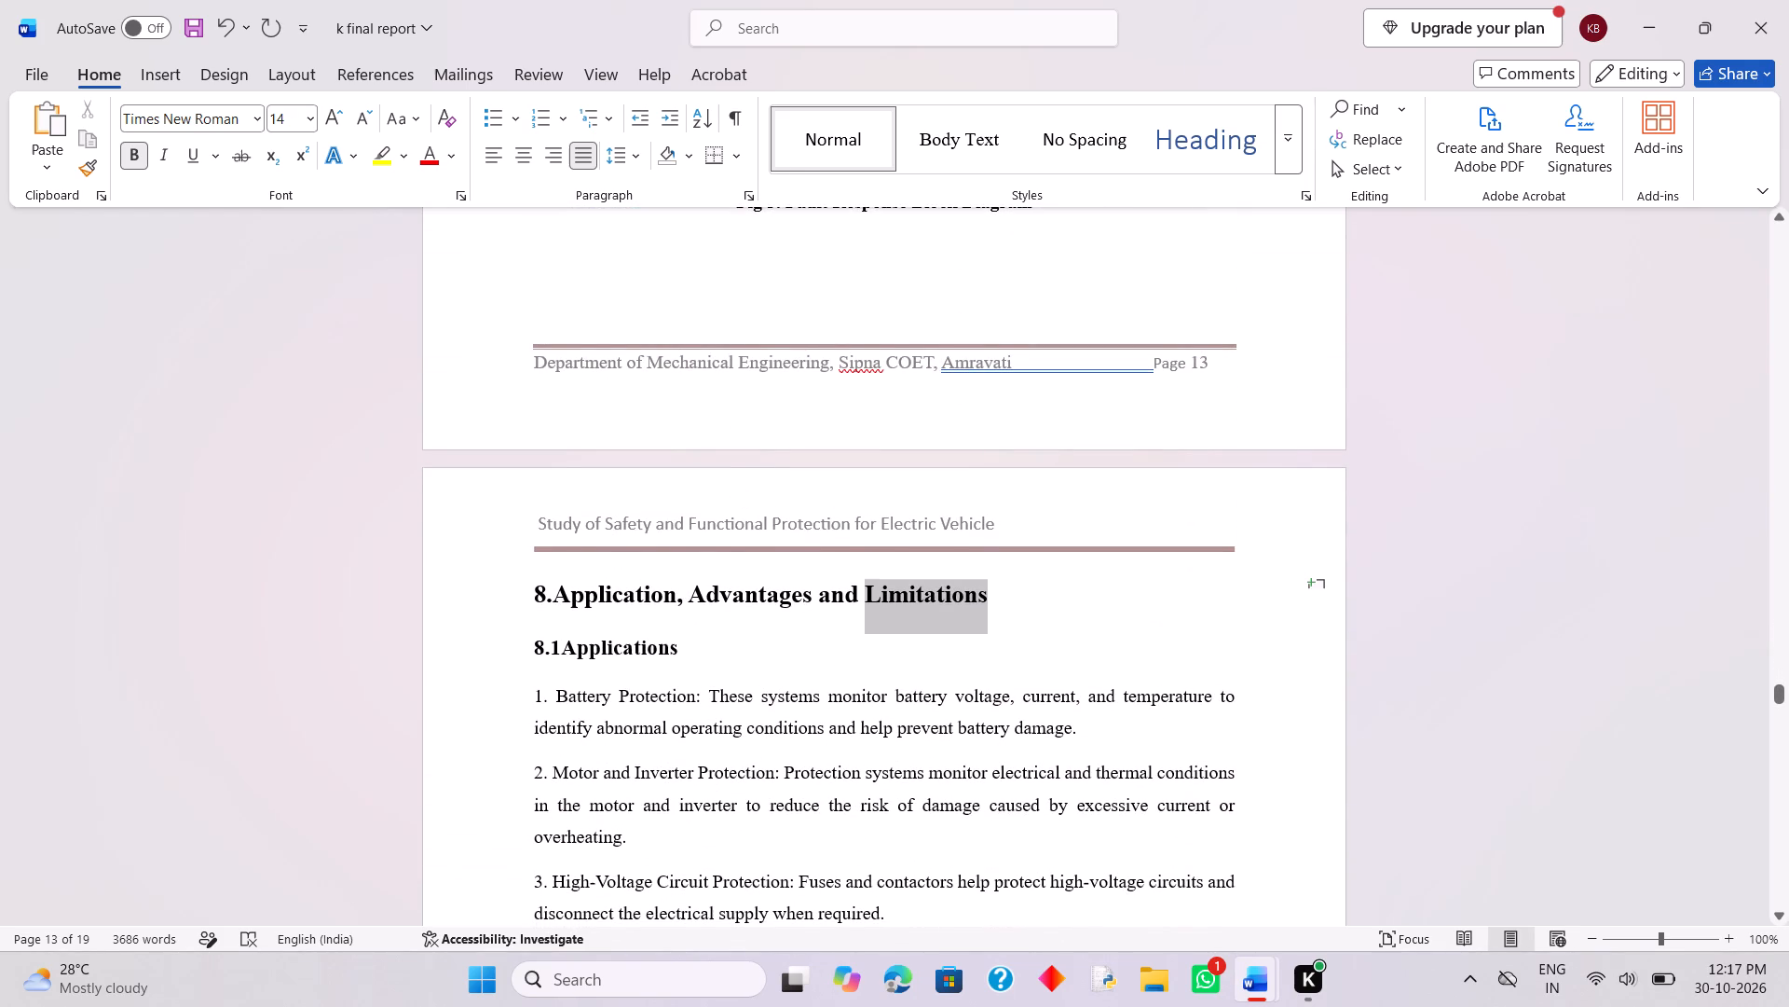
{"action": "left_click_drag", "start_coordinate": [824, 599], "coordinate": [603, 590]}
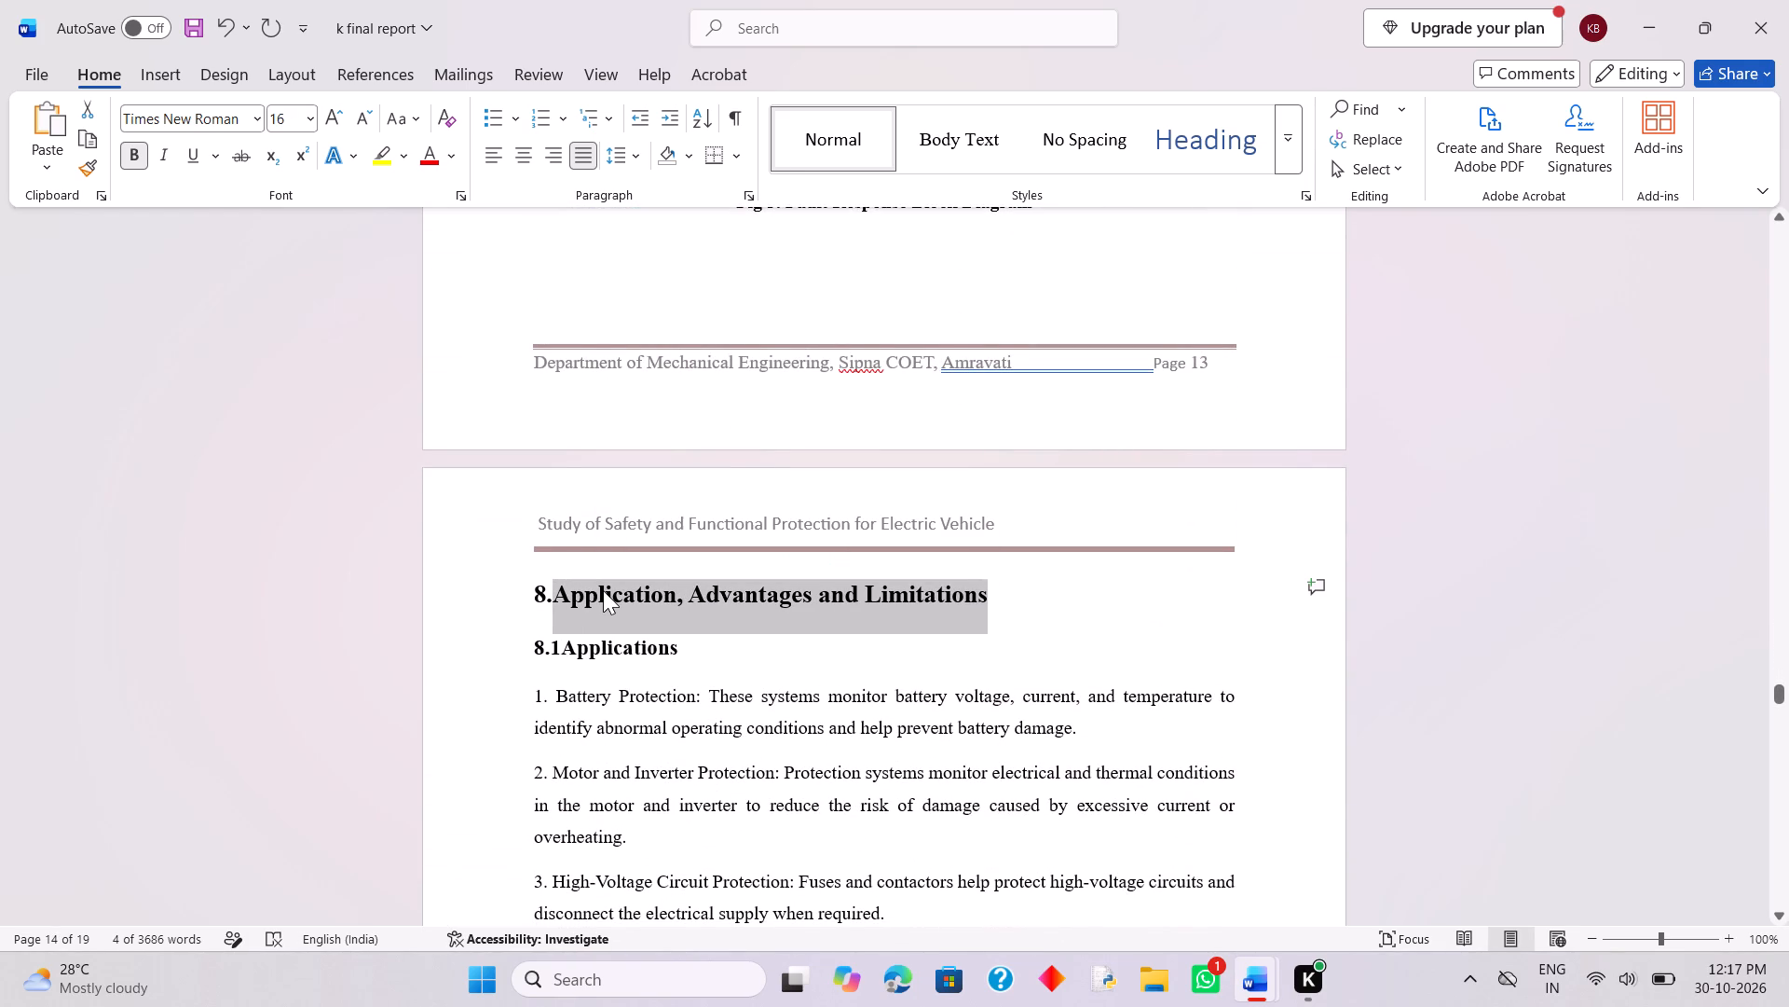
{"action": "key", "text": "ctrl+c"}
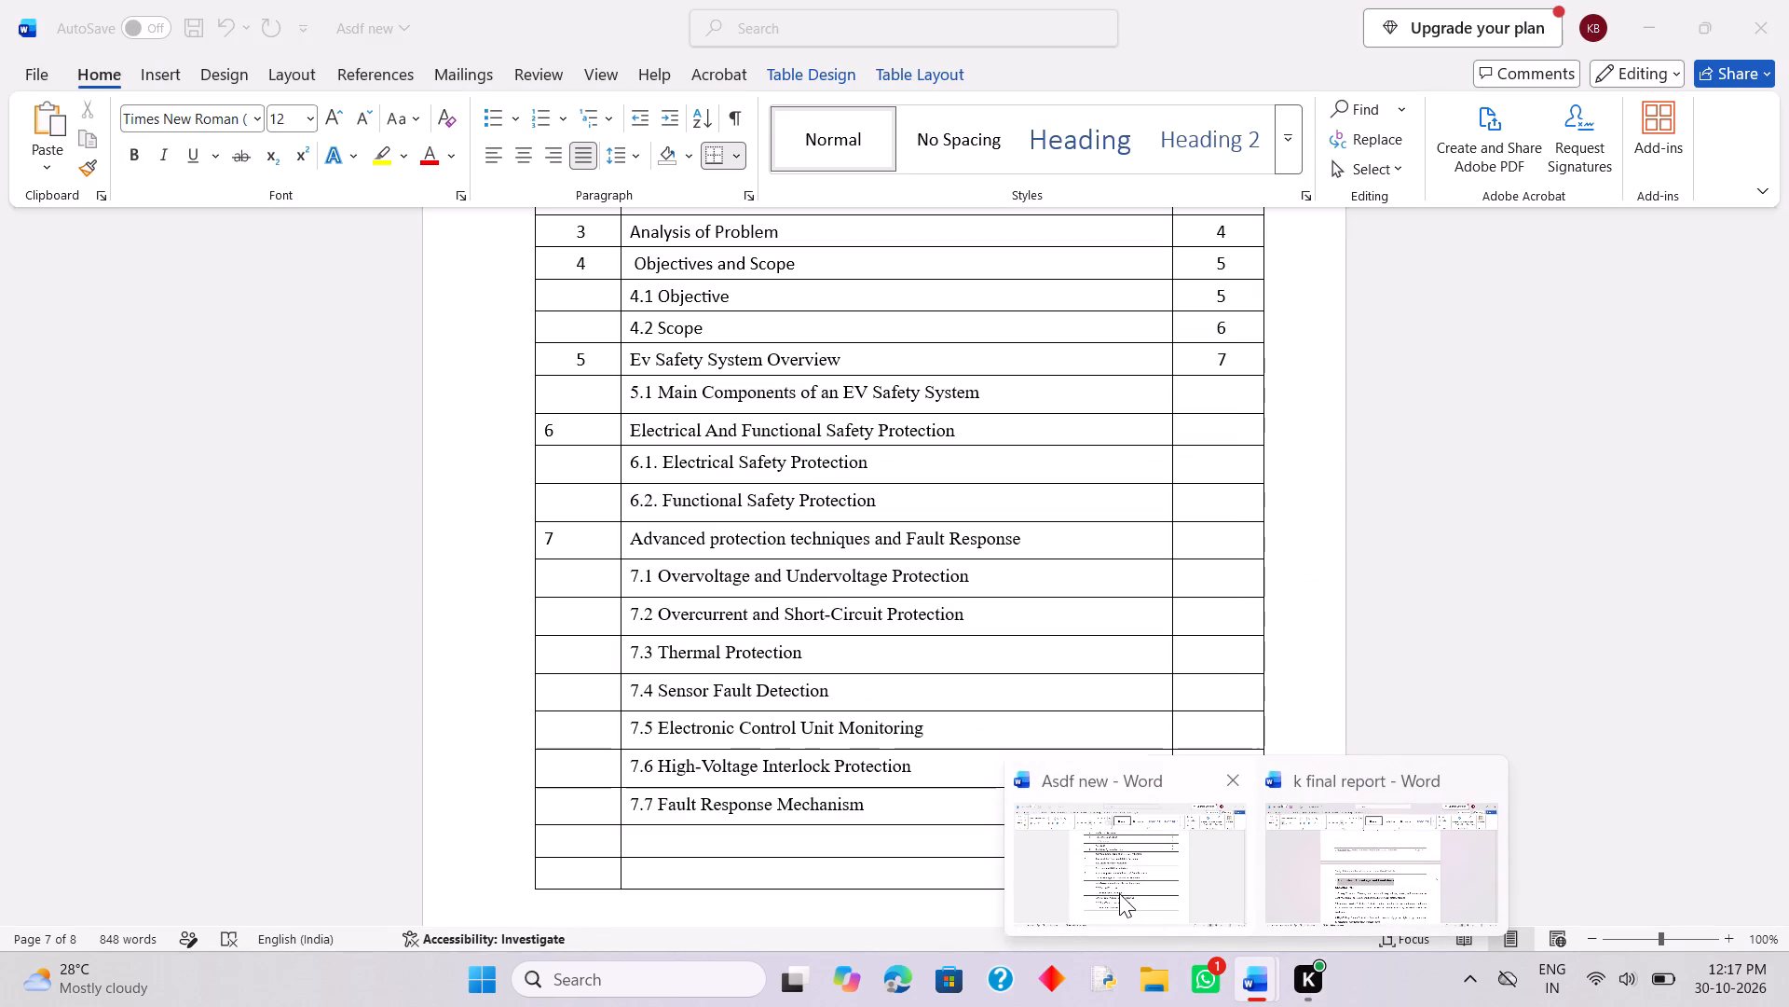
{"action": "left_click", "coordinate": [1119, 893]}
{"action": "left_click", "coordinate": [652, 833]}
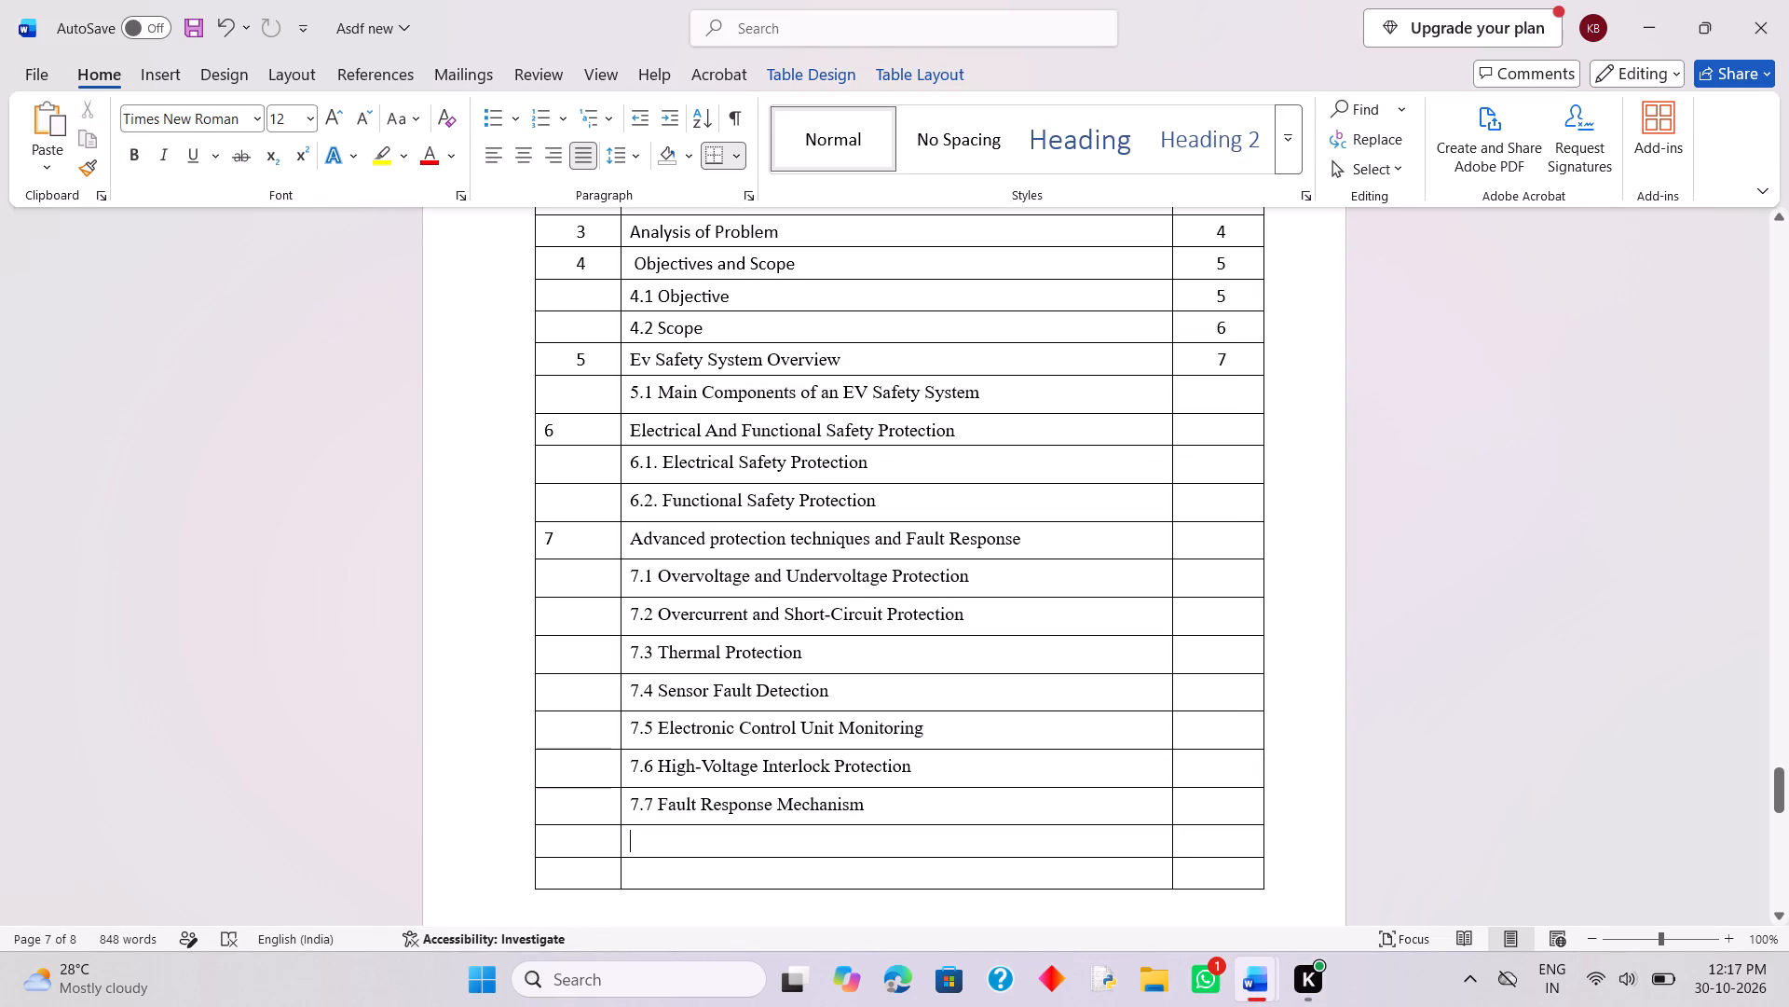
{"action": "key", "text": "ctrl+v"}
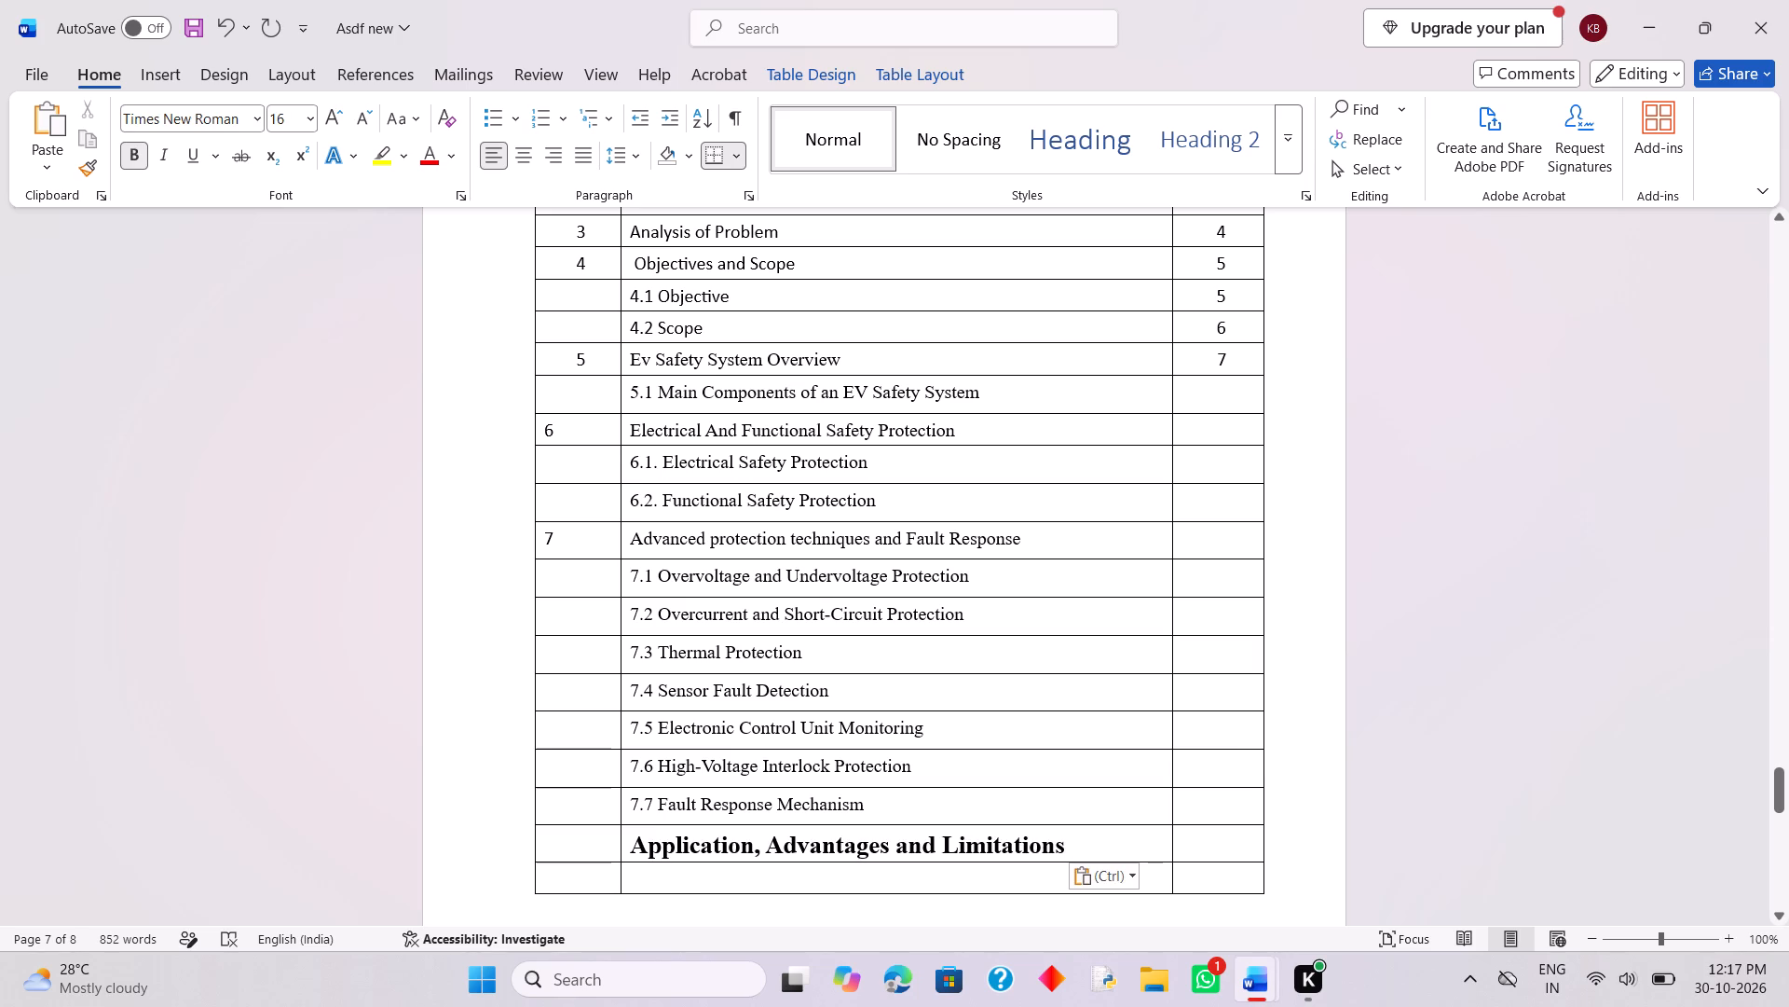
Make the Application, Advantages and Limitations entry in the Contents table non-bold at 12 pt.
{"action": "left_click_drag", "start_coordinate": [1074, 833], "coordinate": [649, 850]}
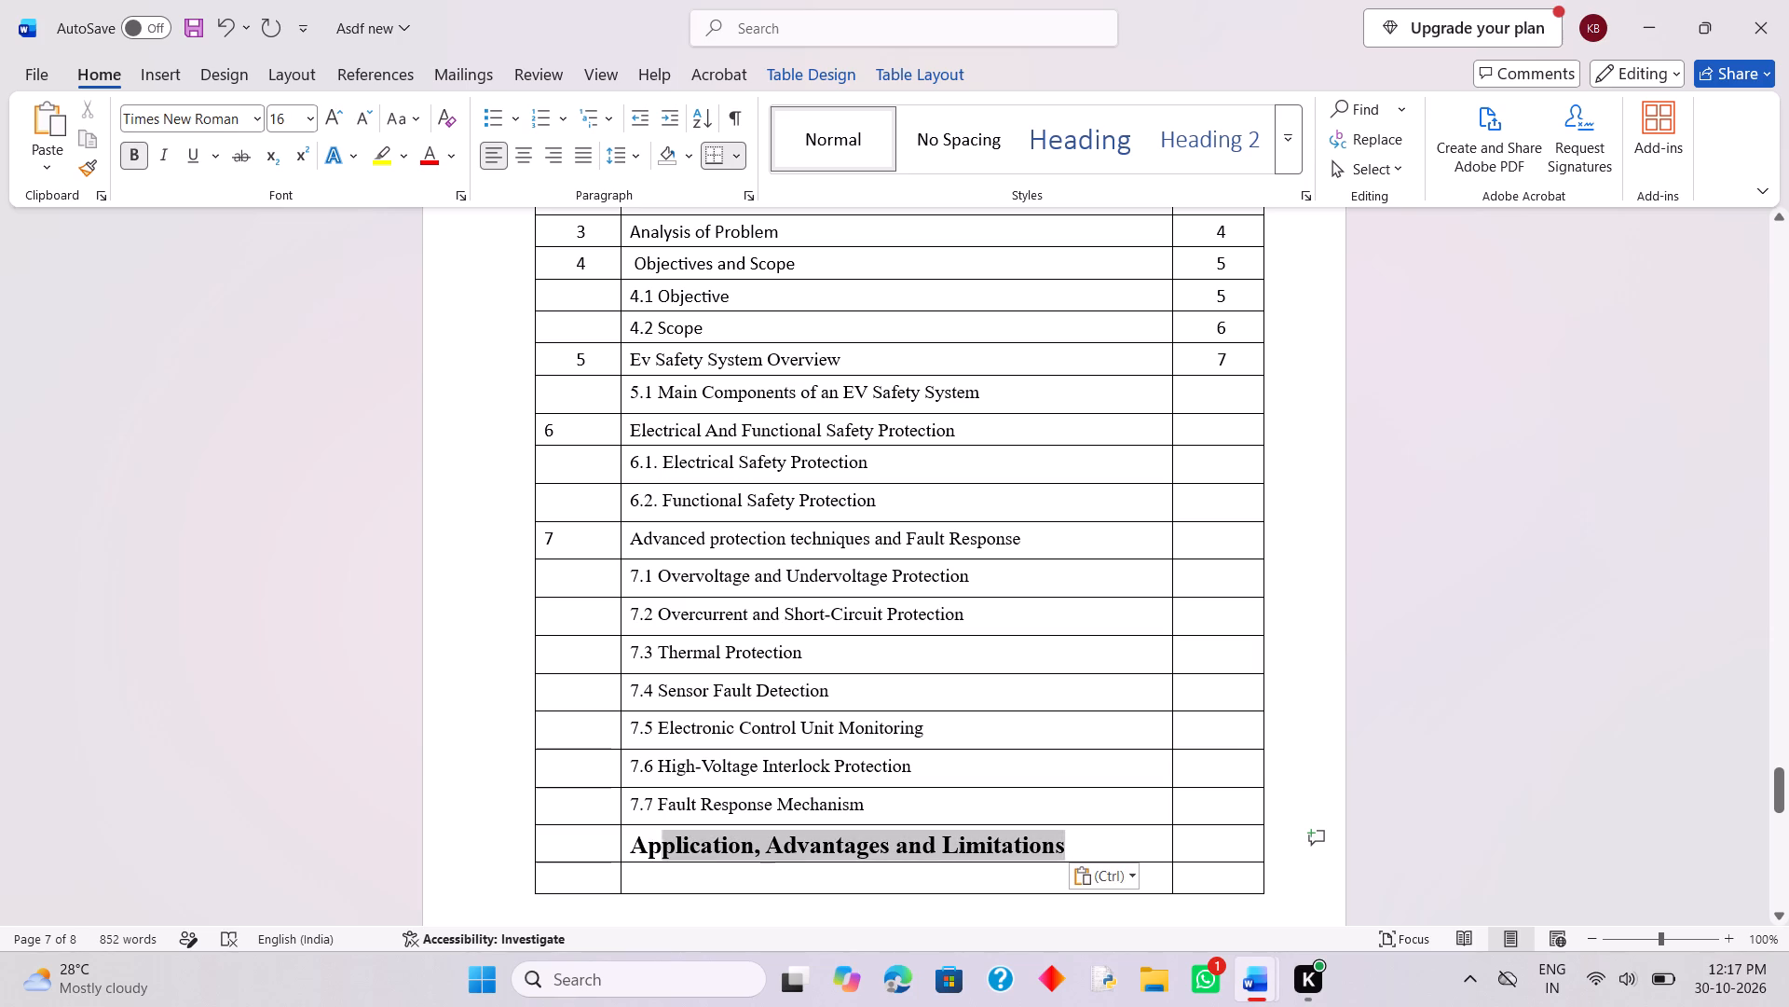
{"action": "left_click_drag", "start_coordinate": [649, 850], "coordinate": [639, 852]}
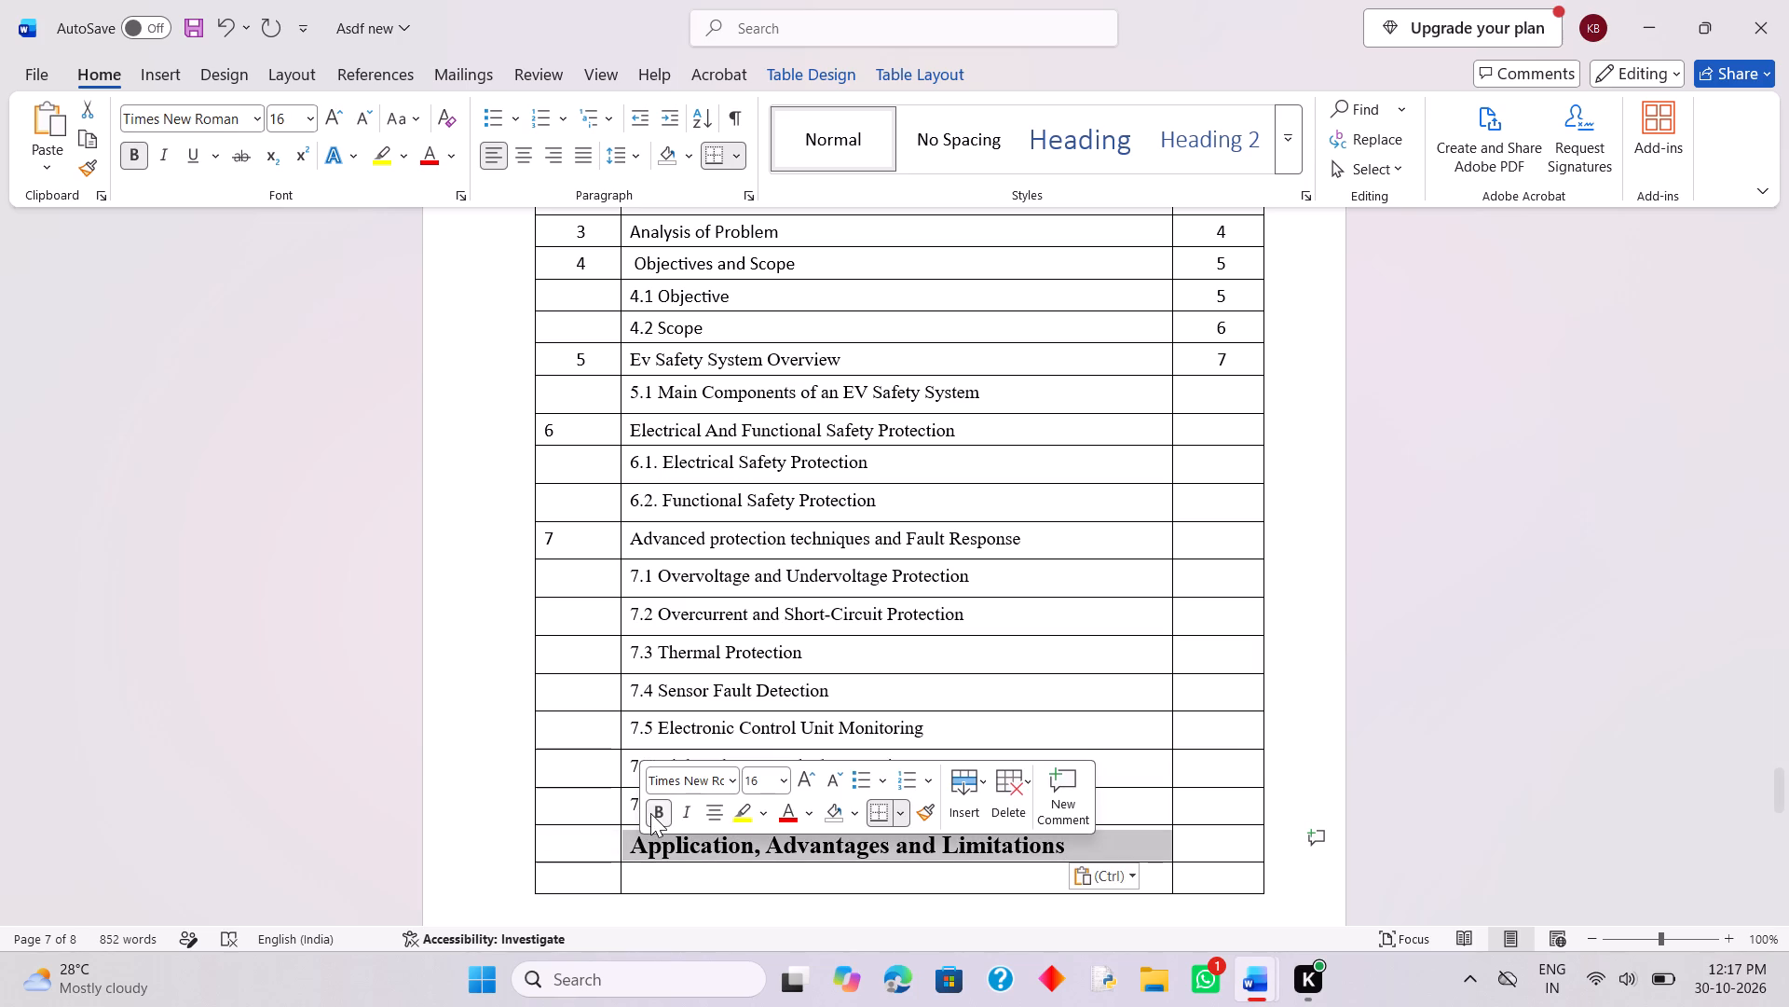
{"action": "left_click", "coordinate": [649, 813]}
{"action": "left_click", "coordinate": [786, 778]}
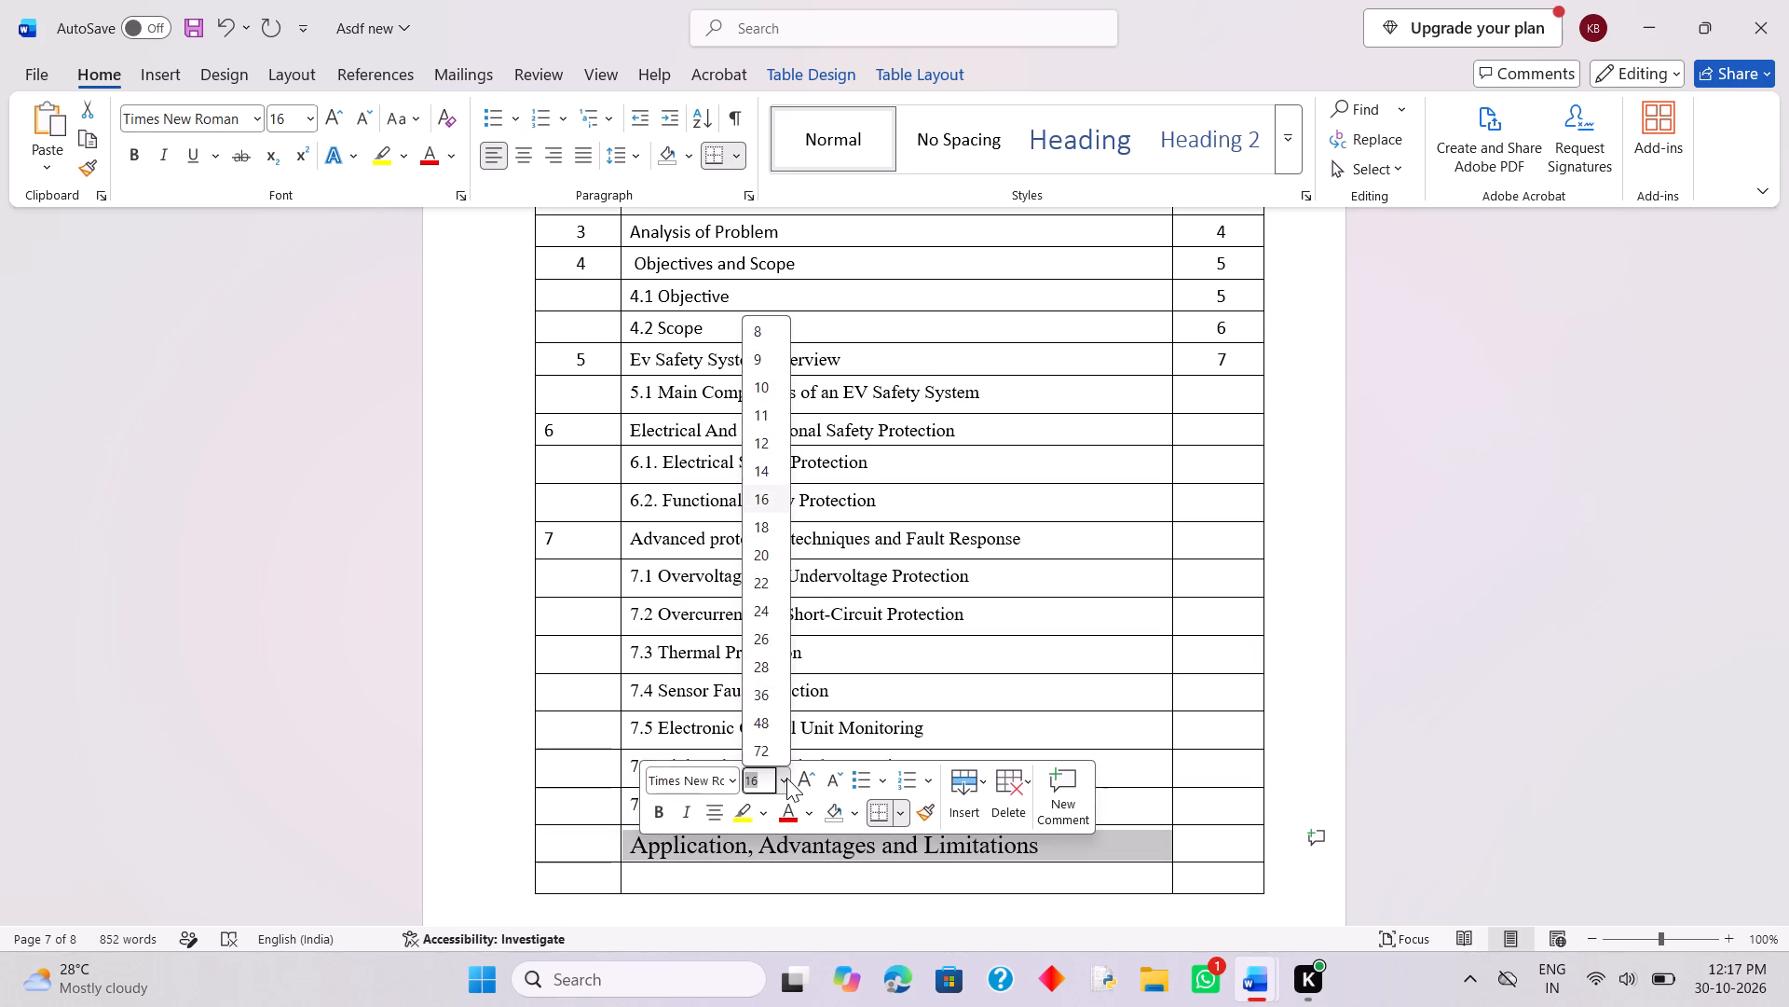
{"action": "left_click", "coordinate": [765, 434]}
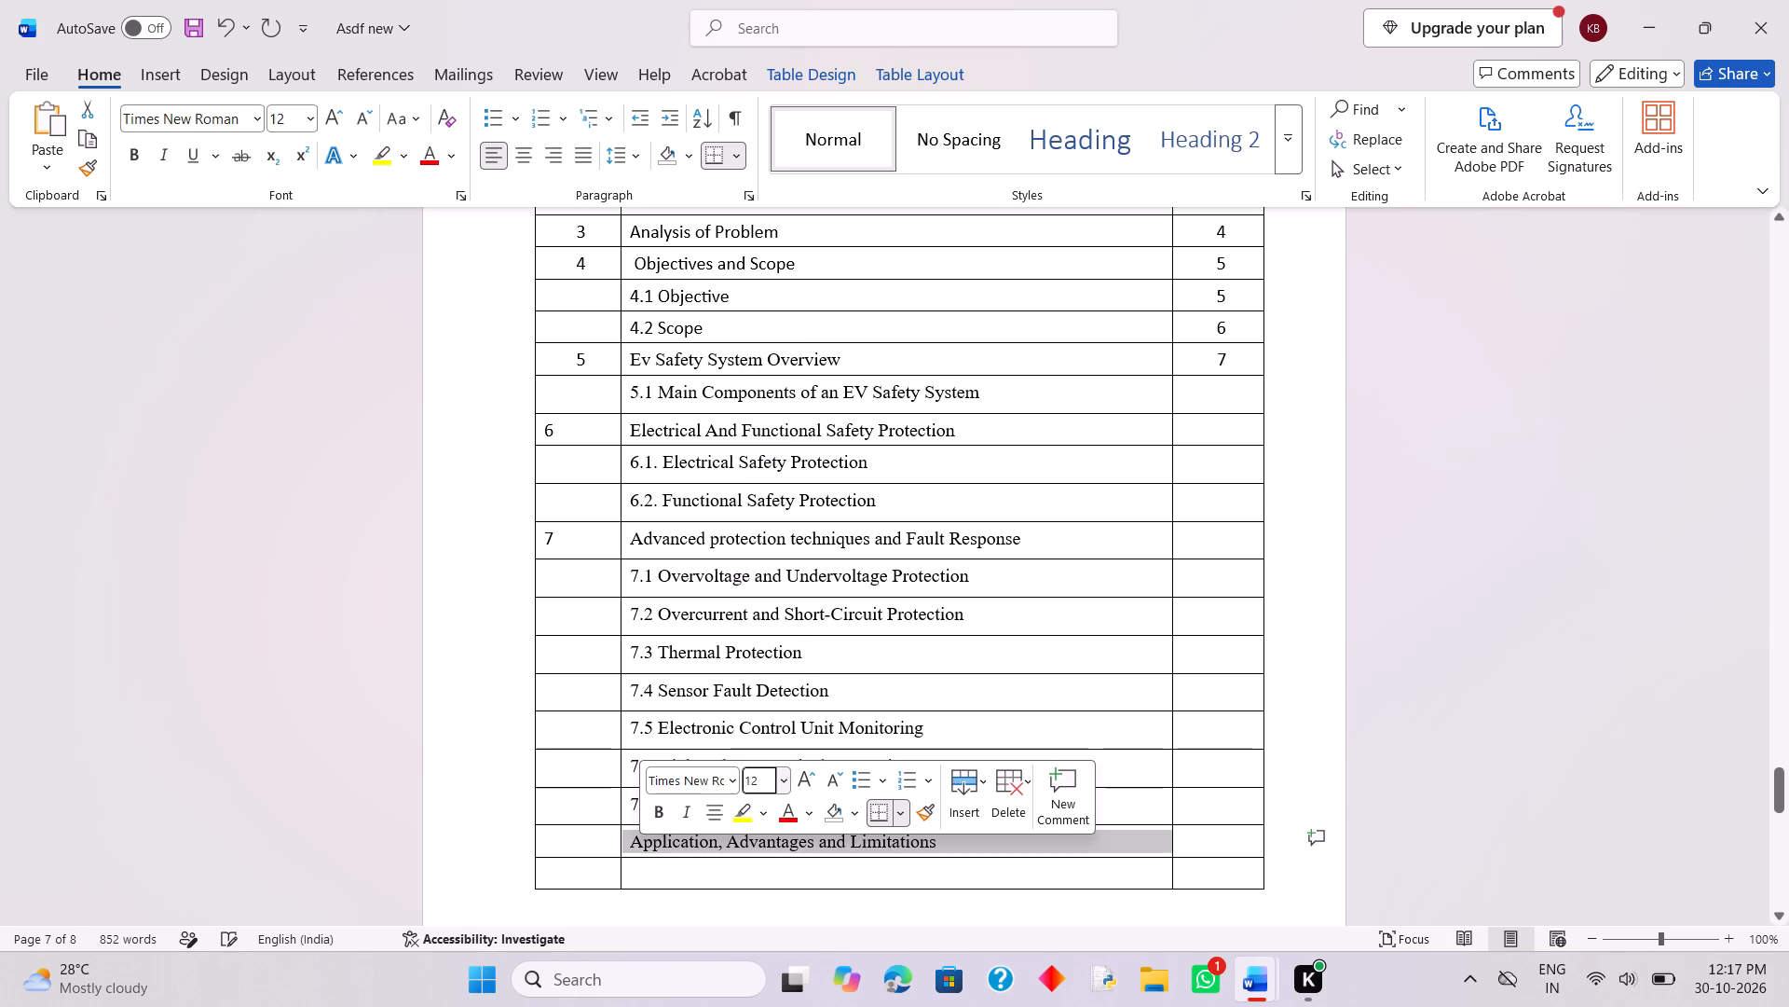
Enter chapter number 8, left-aligned, in the number cell beside Application, Advantages and Limitations.
{"action": "left_click", "coordinate": [553, 849]}
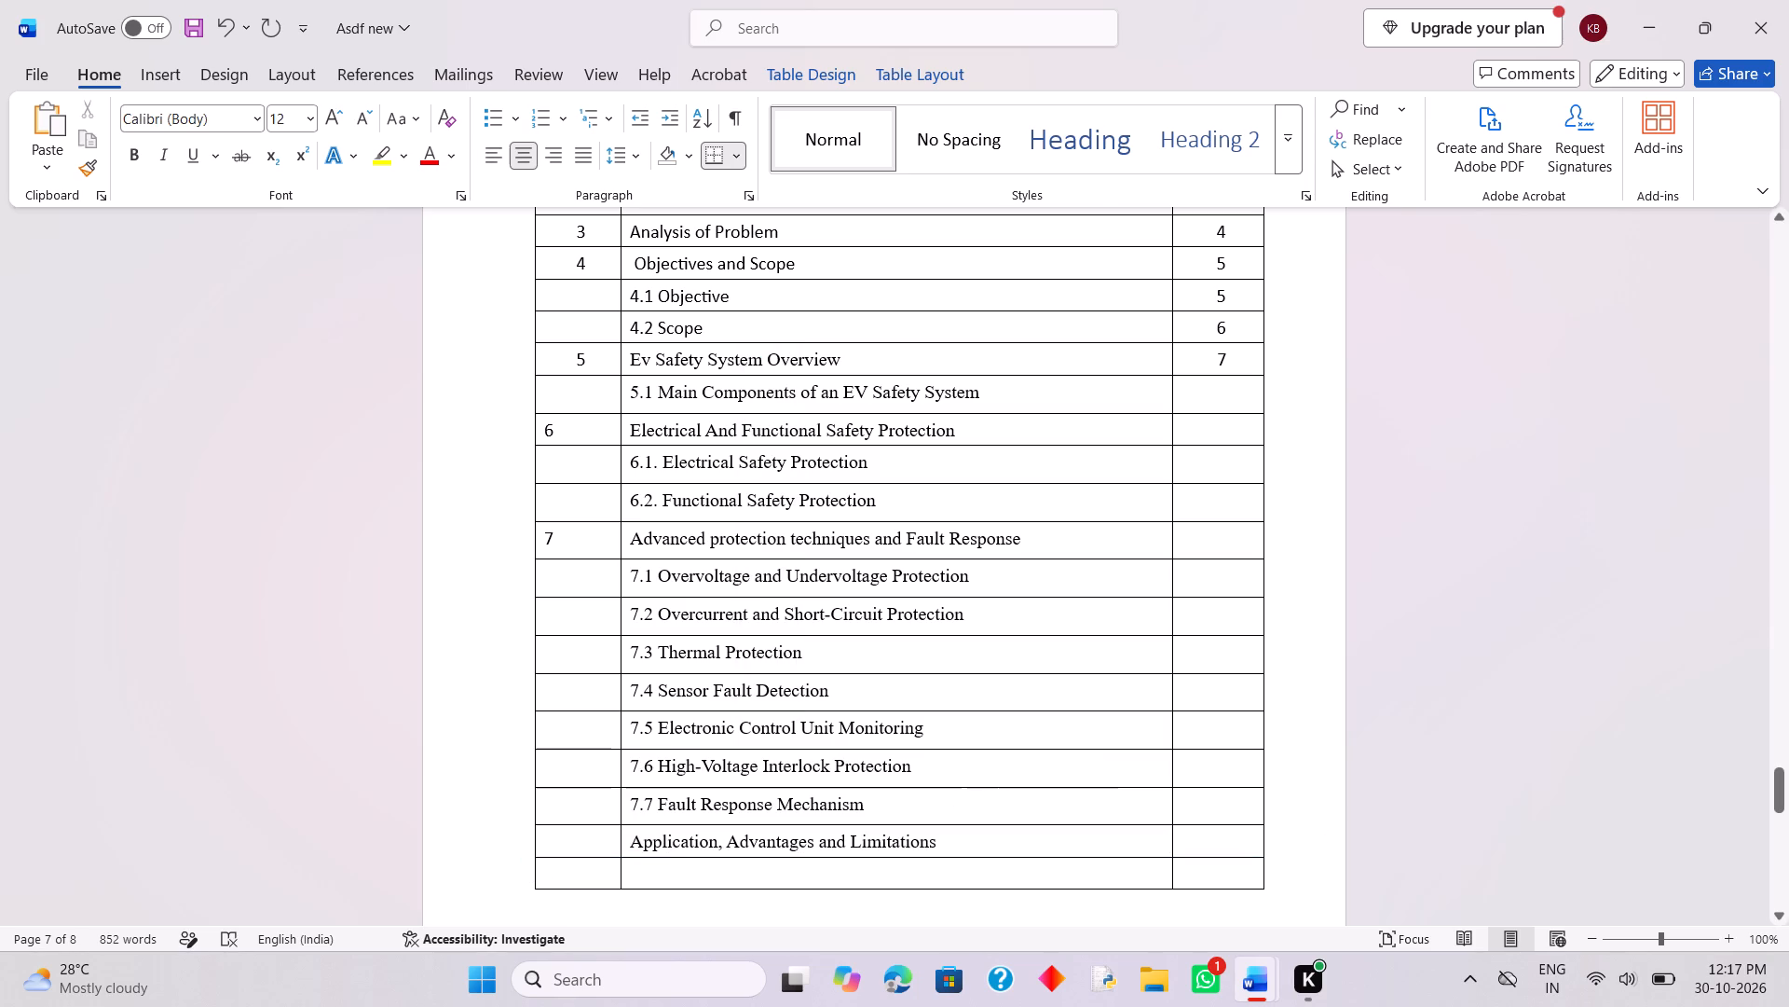
{"action": "key", "text": "BackSpace"}
{"action": "key", "text": "BackSpace"}
{"action": "key", "text": "BackSpace"}
{"action": "key", "text": "8"}
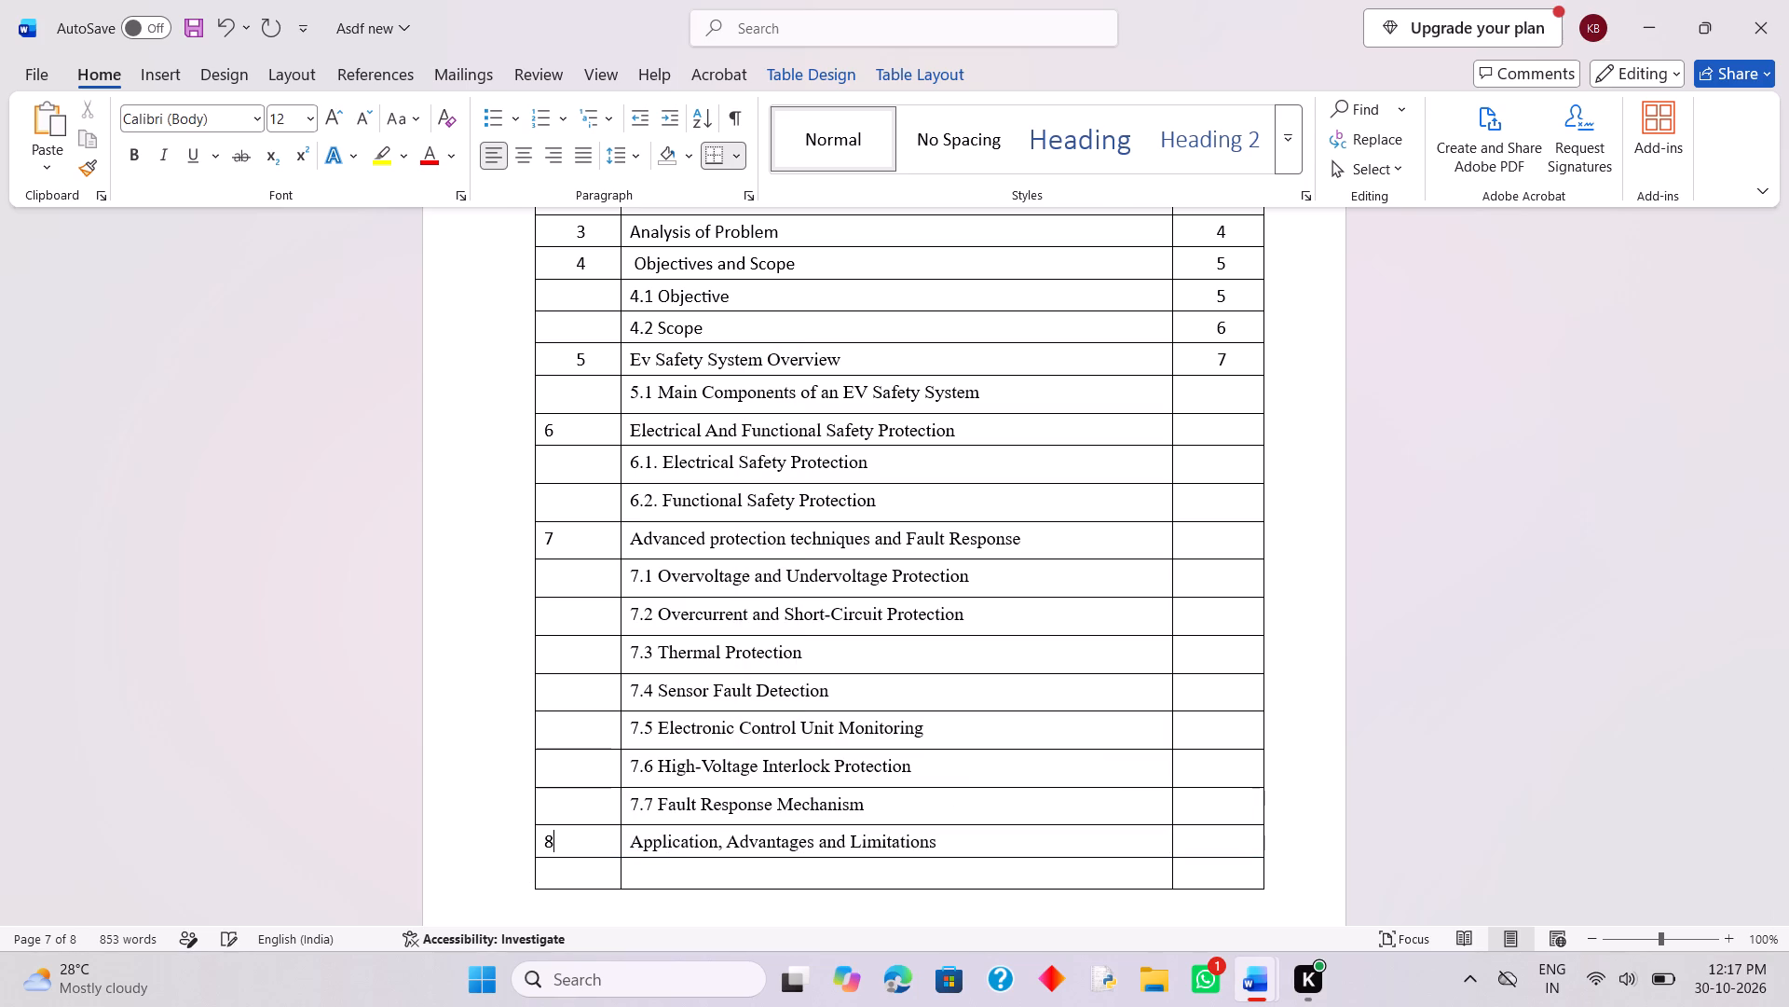
Copy the 8.1 Applications heading from k final report into the Contents row below Application, Advantages and Limitations in Asdf new.
{"action": "left_click", "coordinate": [689, 880]}
{"action": "scroll", "coordinate": [689, 880], "scroll_direction": "down", "scroll_amount": 1}
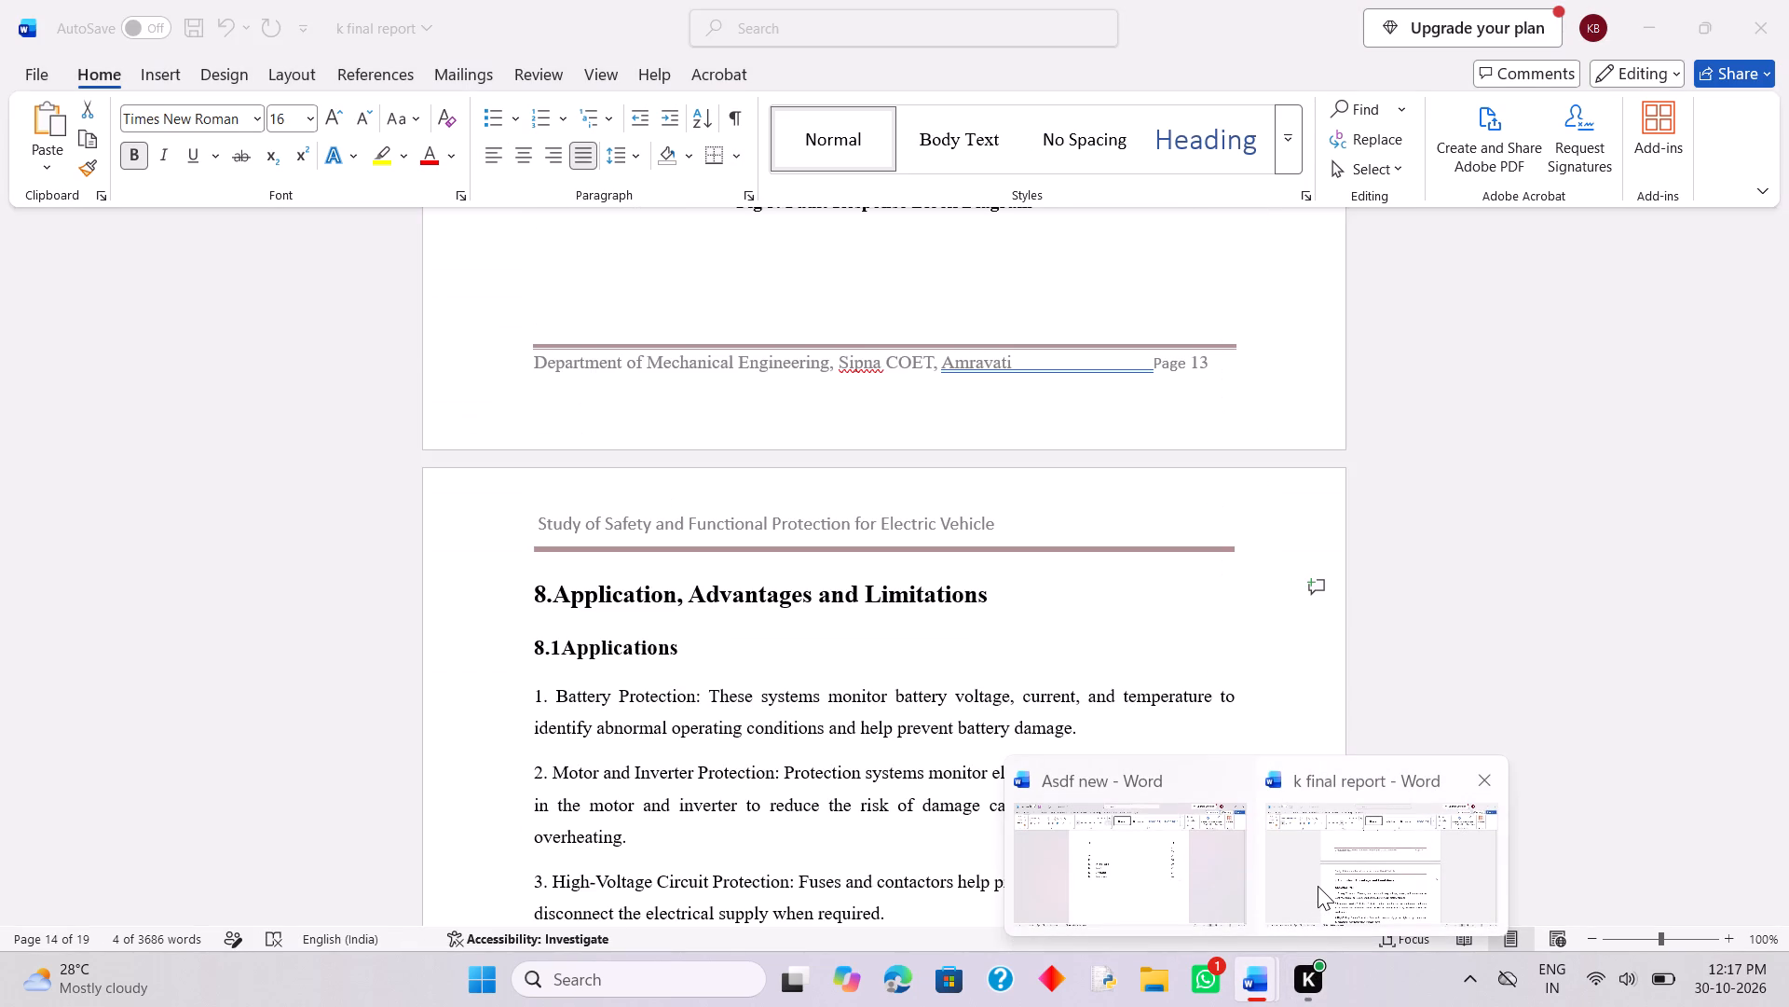
{"action": "left_click", "coordinate": [1318, 886]}
{"action": "left_click_drag", "start_coordinate": [744, 658], "coordinate": [626, 642]}
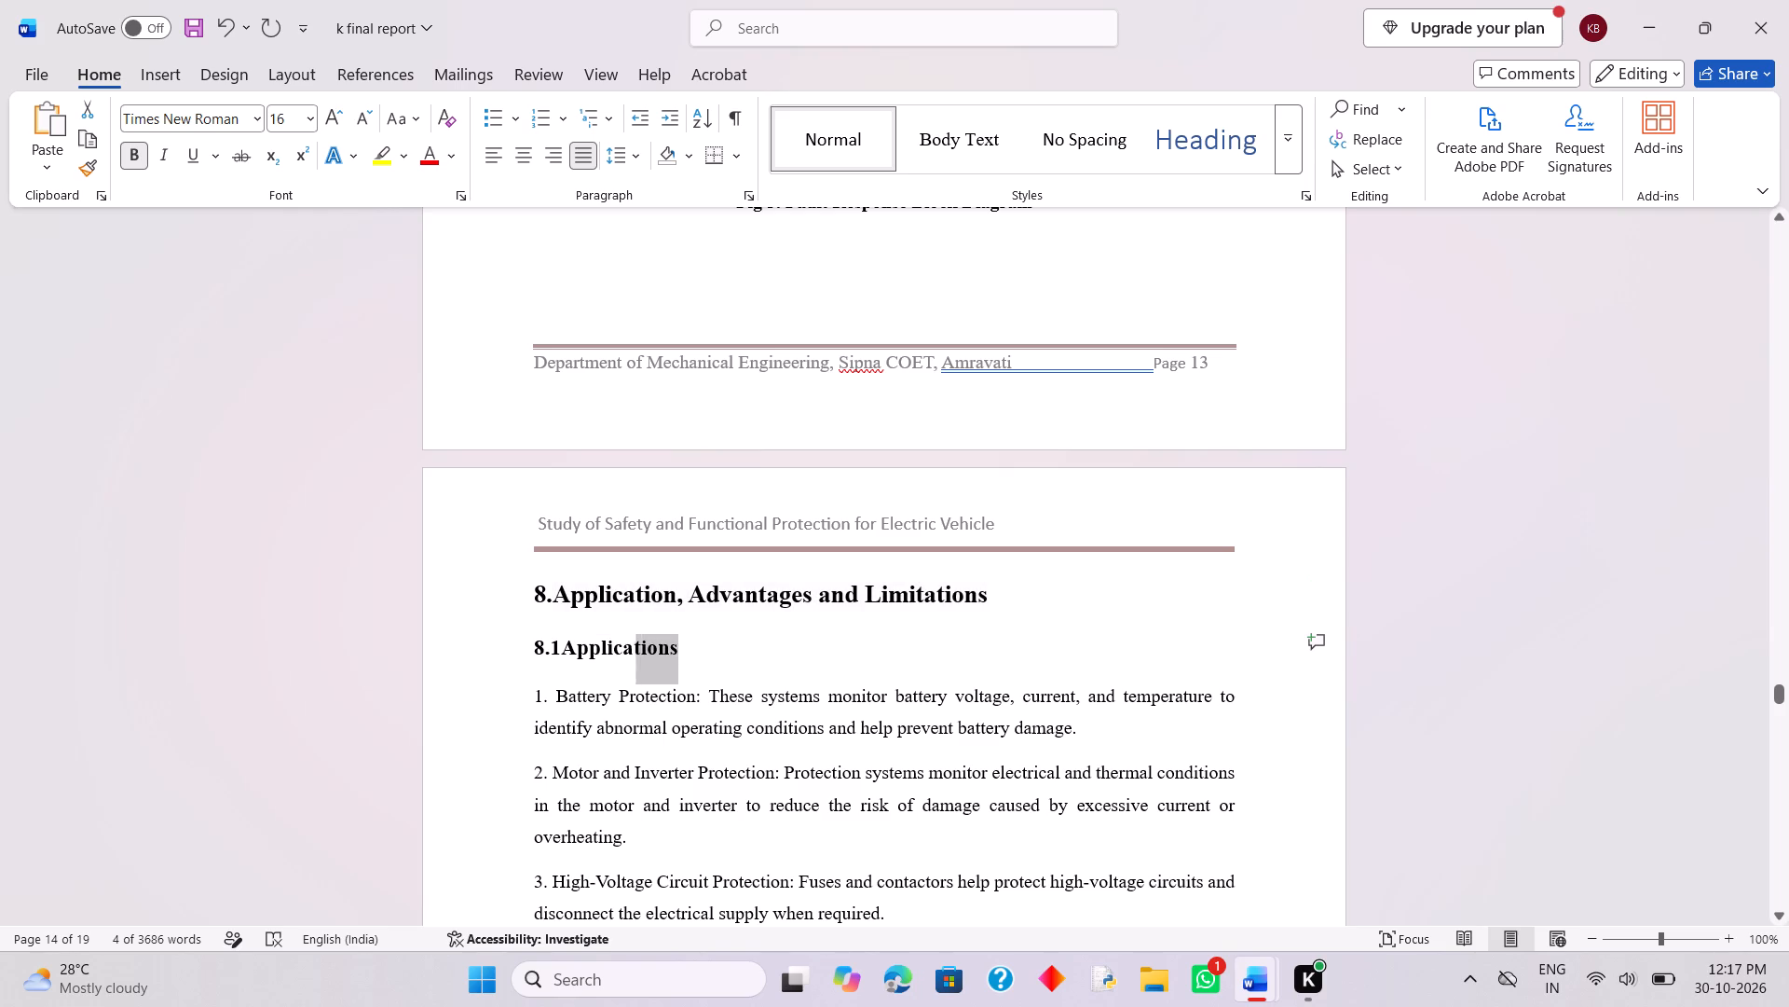
{"action": "left_click_drag", "start_coordinate": [626, 642], "coordinate": [512, 655]}
{"action": "key", "text": "ctrl+c"}
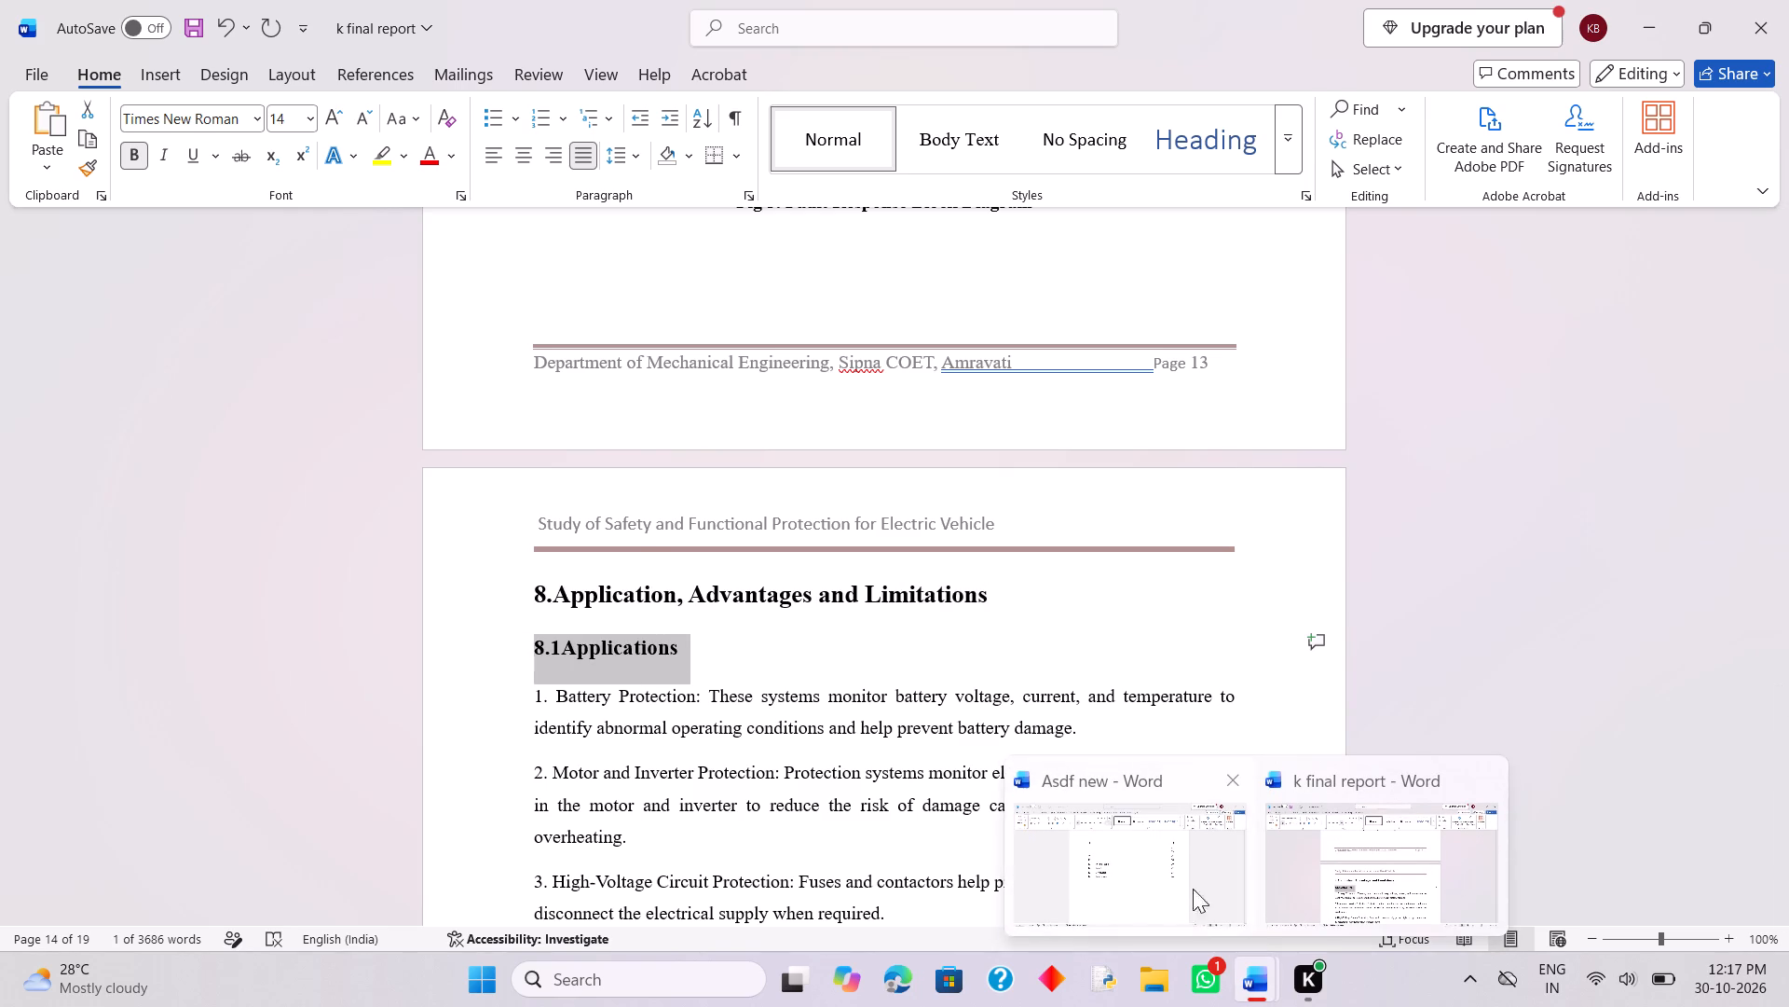
{"action": "left_click", "coordinate": [1136, 868]}
{"action": "scroll", "coordinate": [886, 501], "scroll_direction": "up", "scroll_amount": 1}
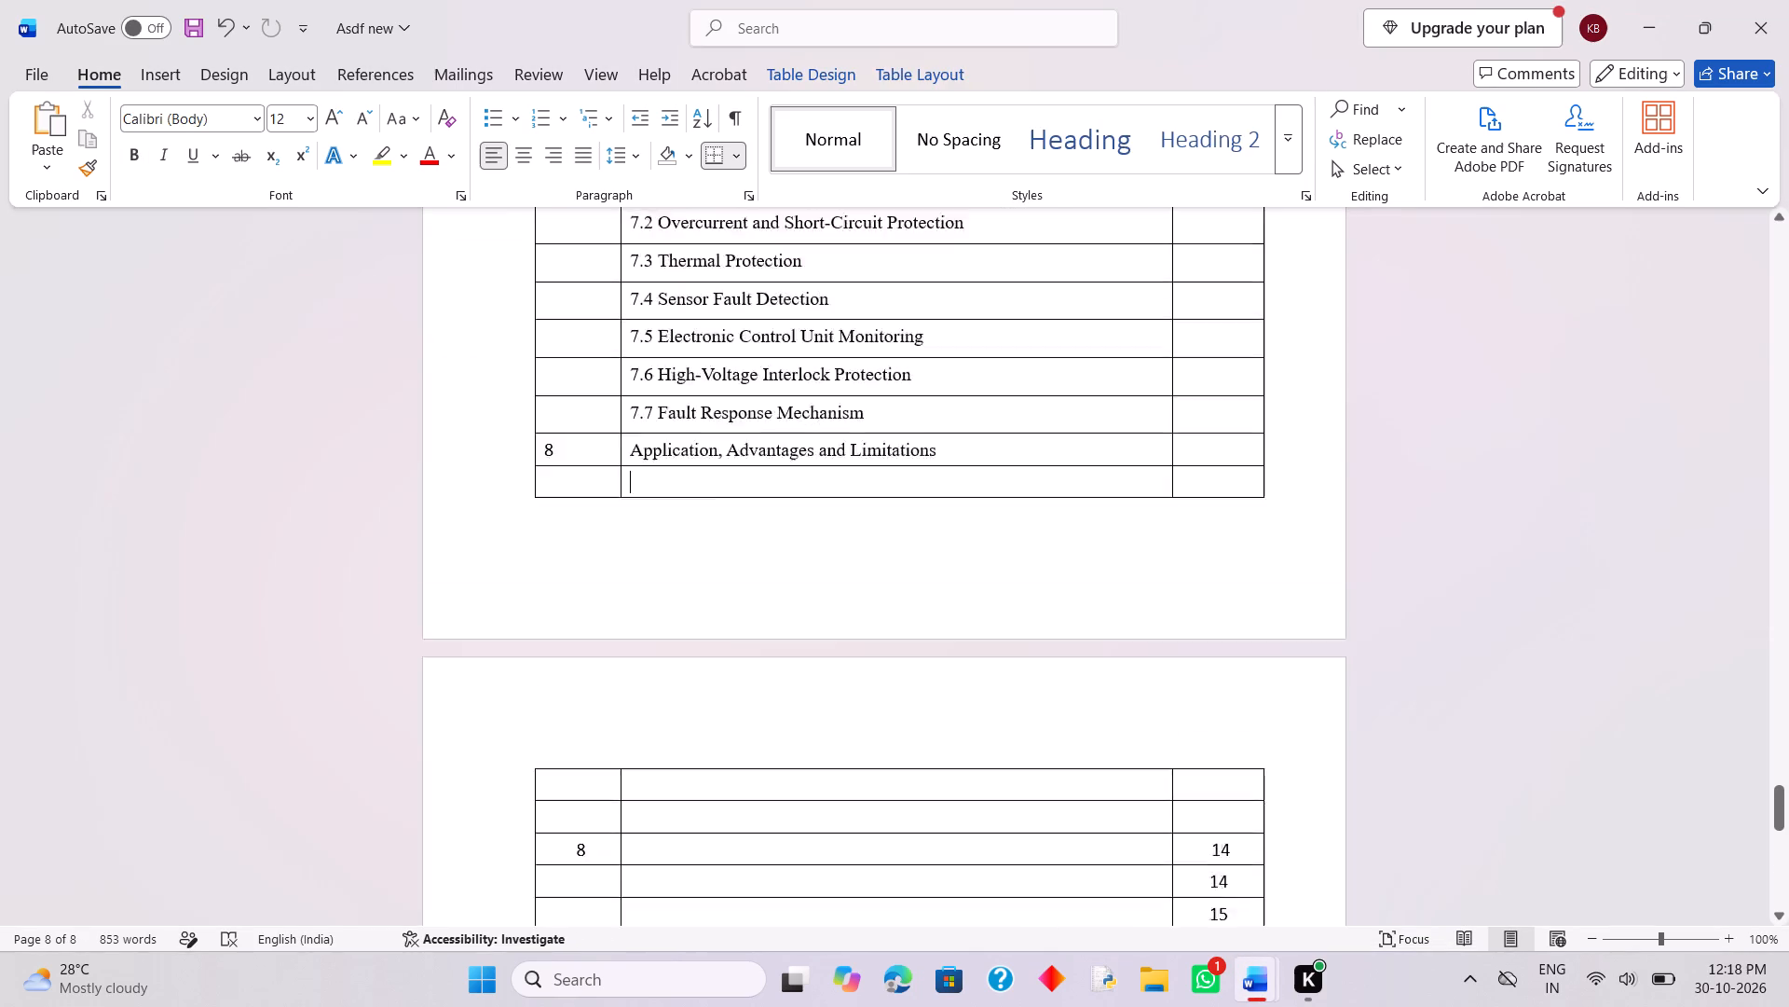
{"action": "scroll", "coordinate": [886, 501], "scroll_direction": "up", "scroll_amount": 1}
{"action": "left_click", "coordinate": [671, 563], "text": "ctrl"}
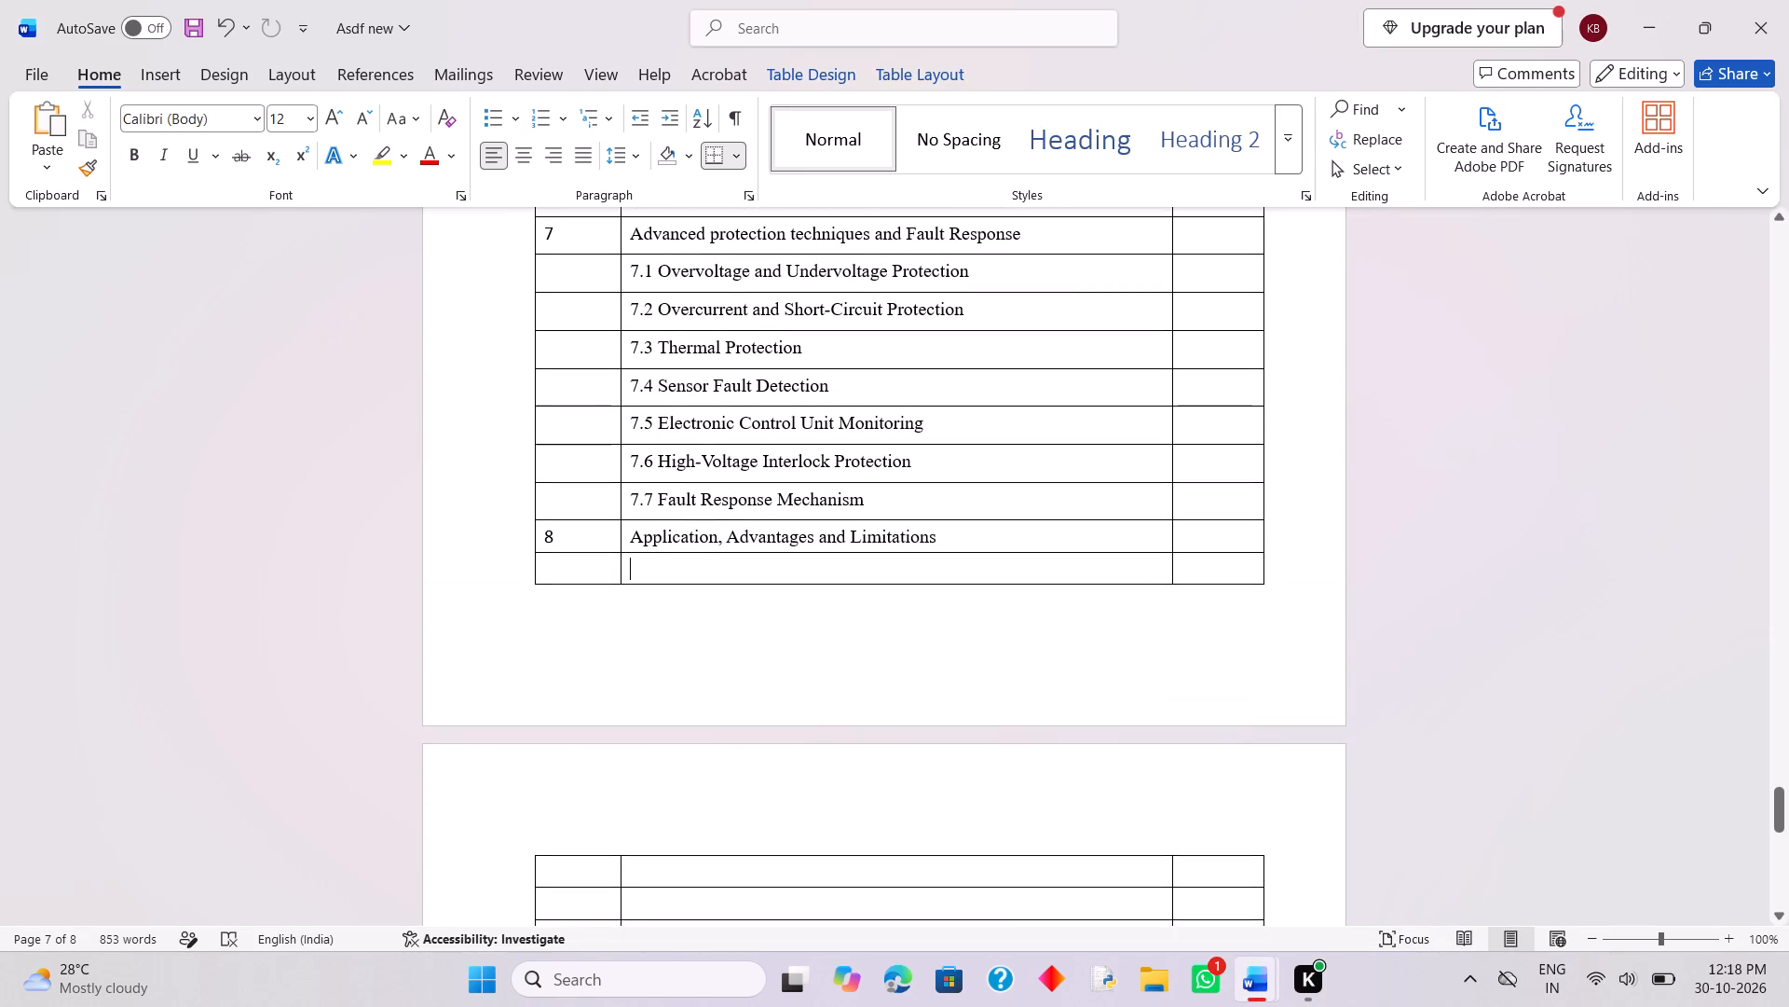
{"action": "key", "text": "ctrl+v"}
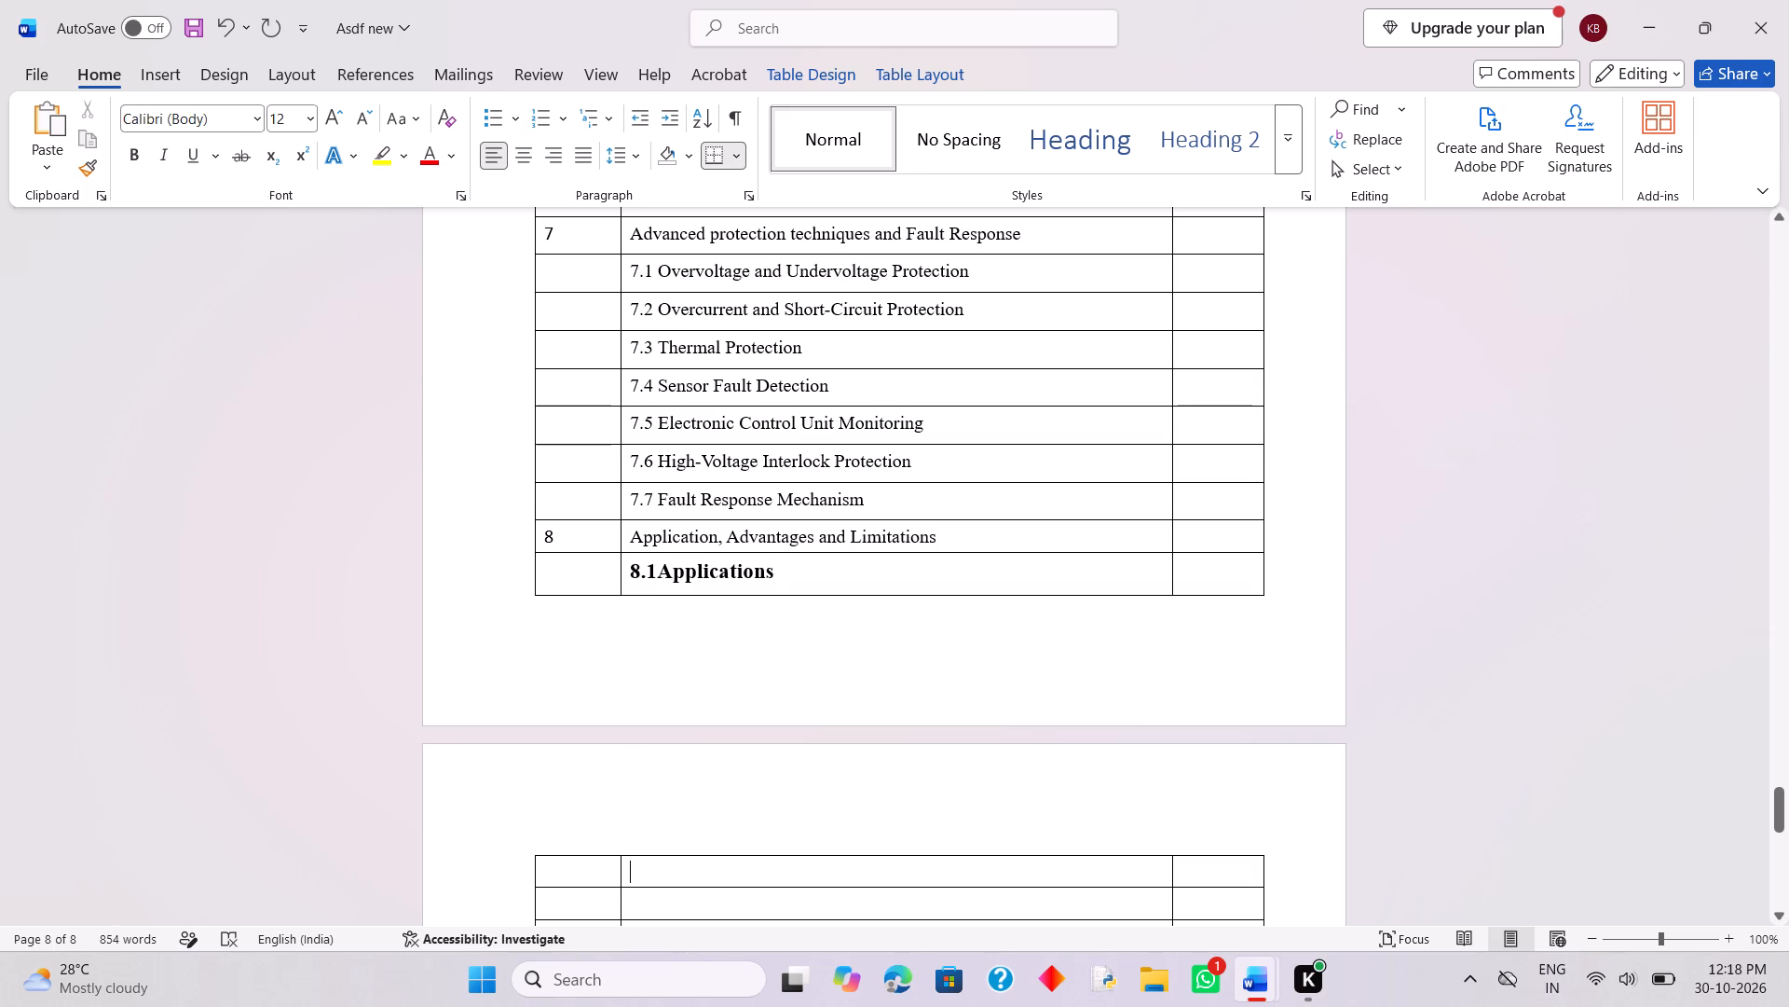
Make the 8.1 Applications entry in the Contents table non-bold at 12 pt.
{"action": "left_click_drag", "start_coordinate": [775, 576], "coordinate": [623, 575]}
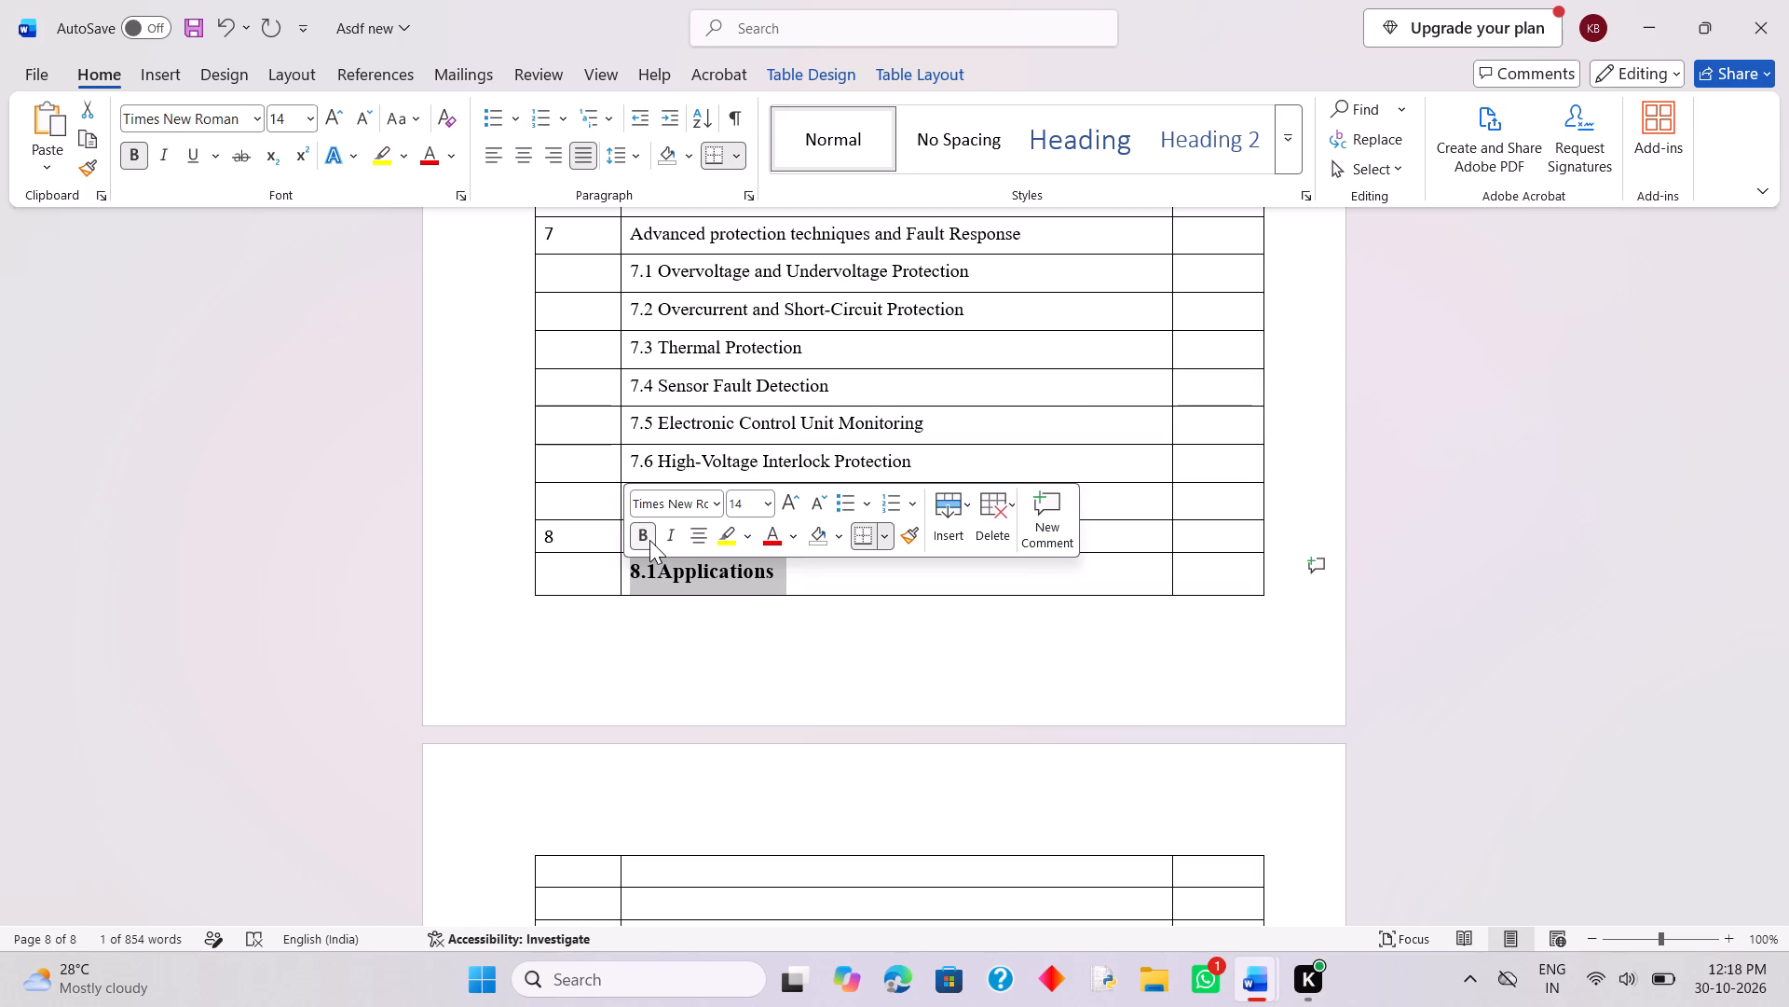
{"action": "left_click", "coordinate": [649, 540]}
{"action": "left_click", "coordinate": [771, 507]}
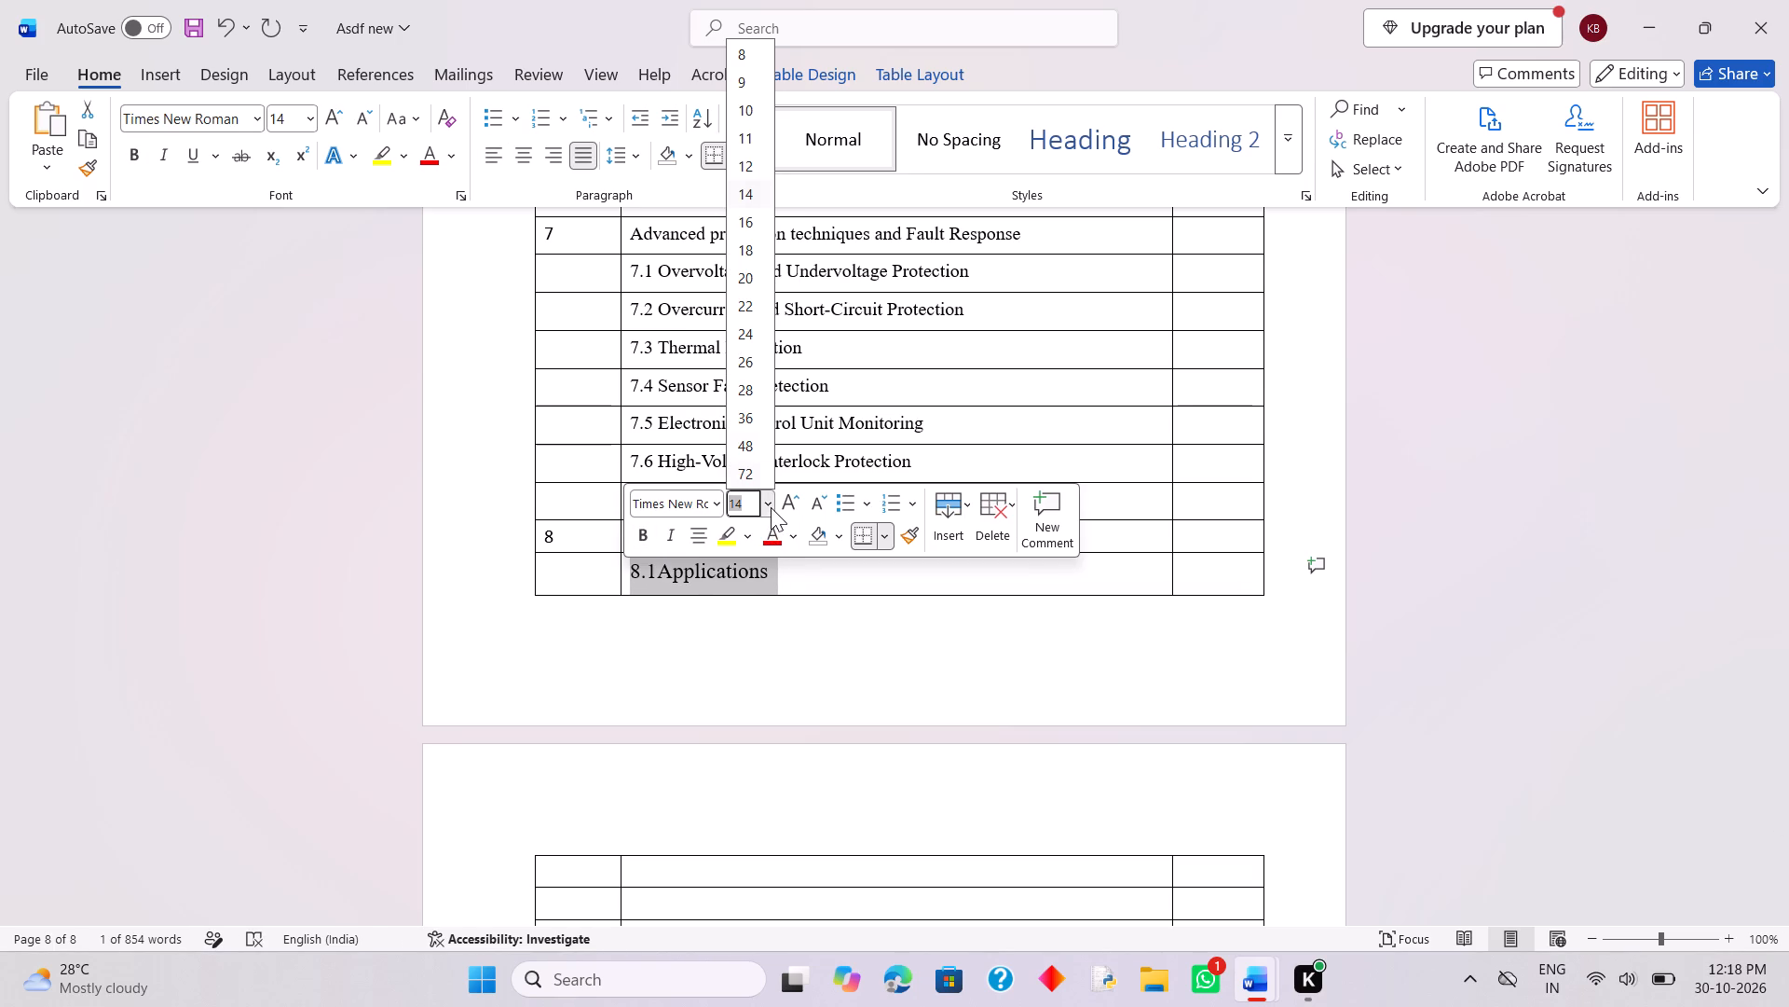
{"action": "left_click", "coordinate": [757, 166]}
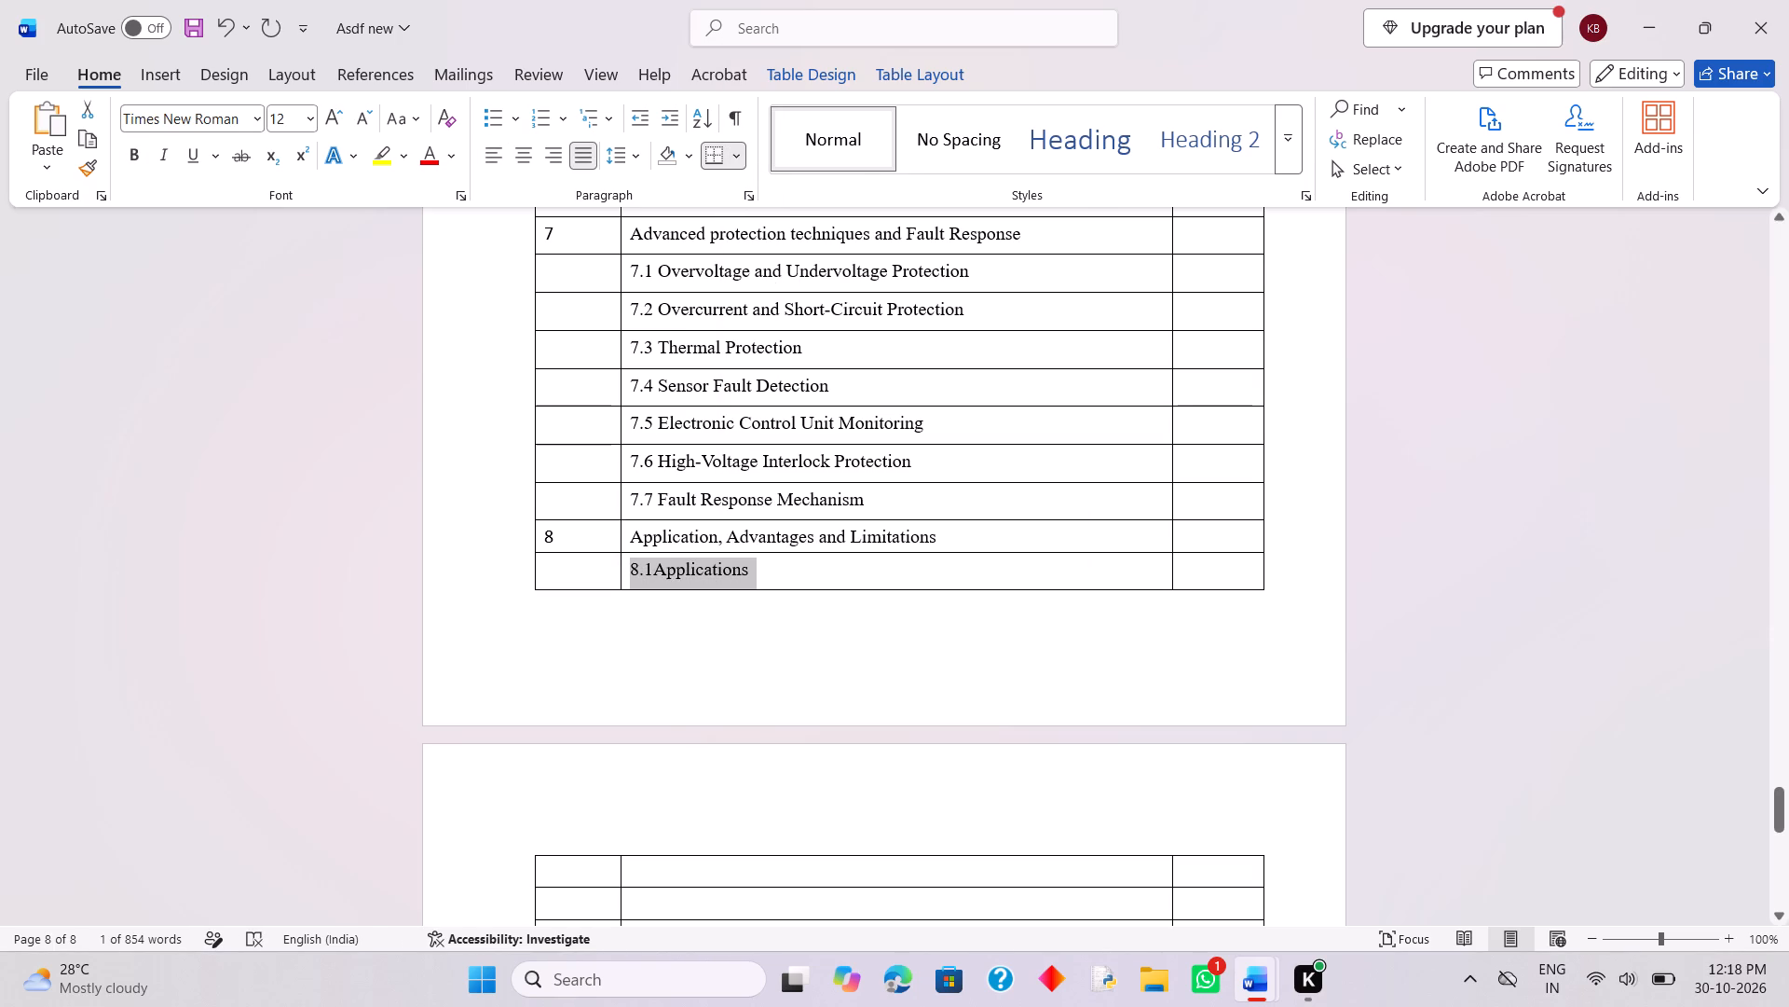
Switch to k final report and locate the 8.2 Advantages heading for the Contents row below 8.1 Applications.
{"action": "left_click", "coordinate": [698, 871]}
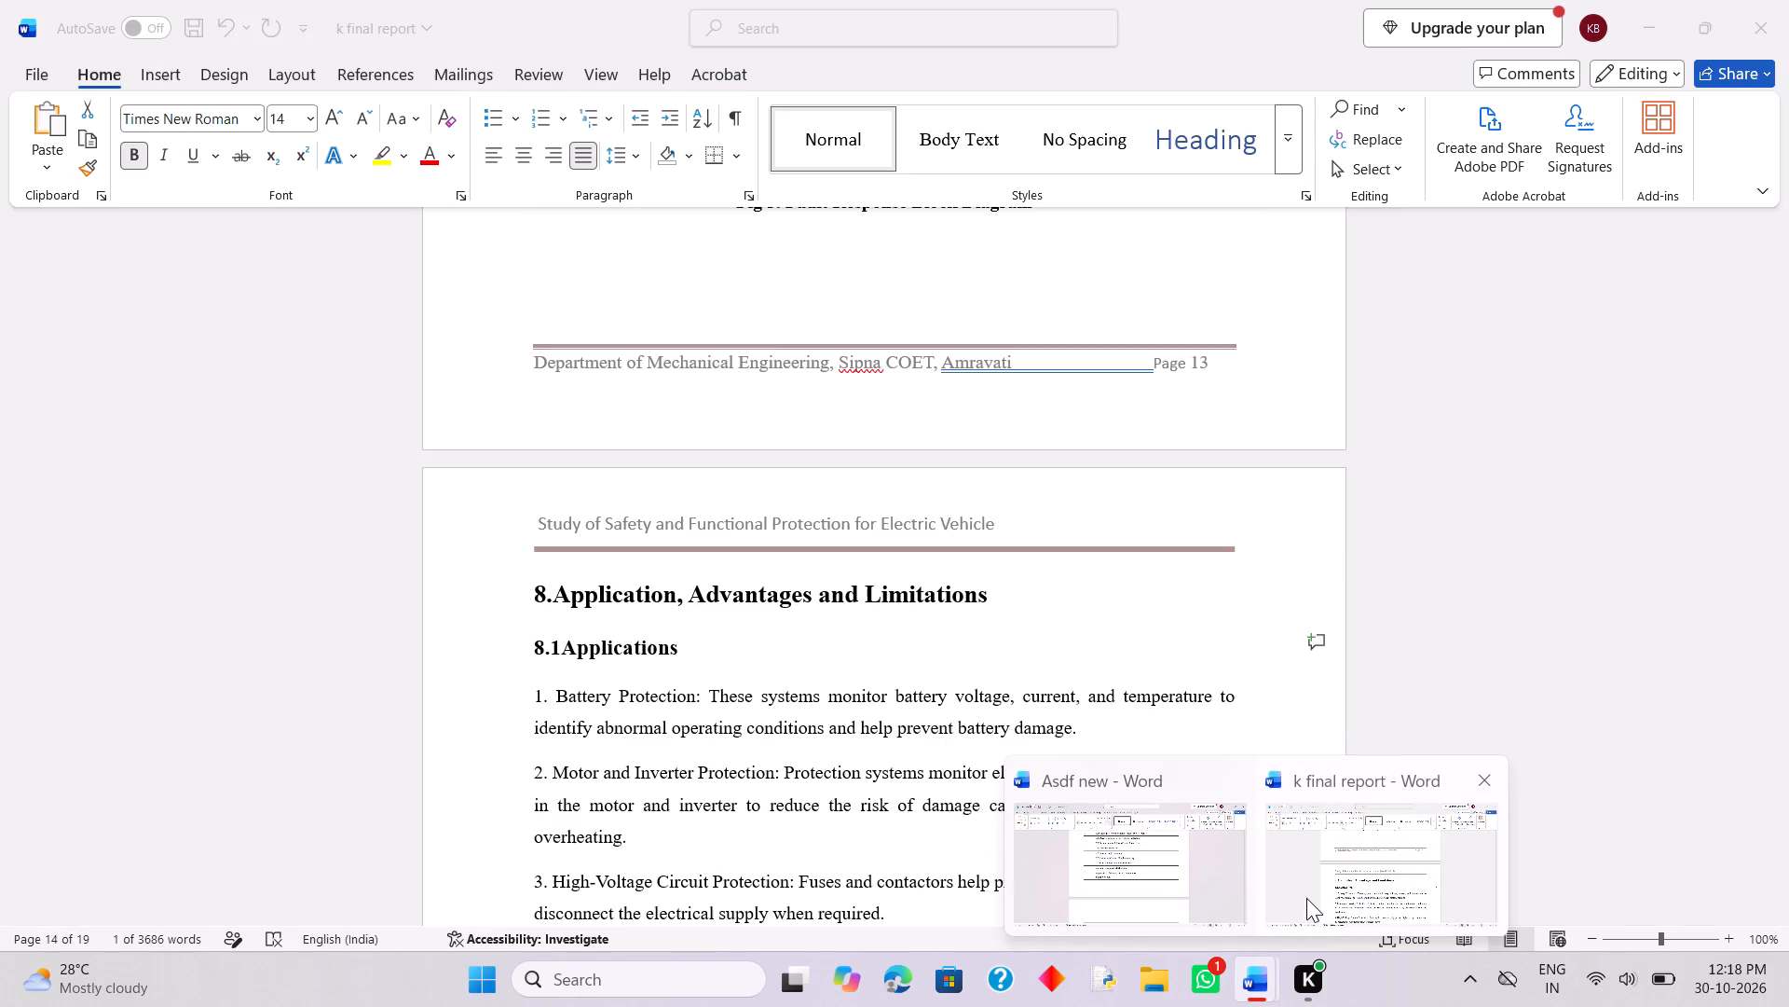
{"action": "left_click", "coordinate": [1306, 898]}
{"action": "left_click", "coordinate": [1095, 769]}
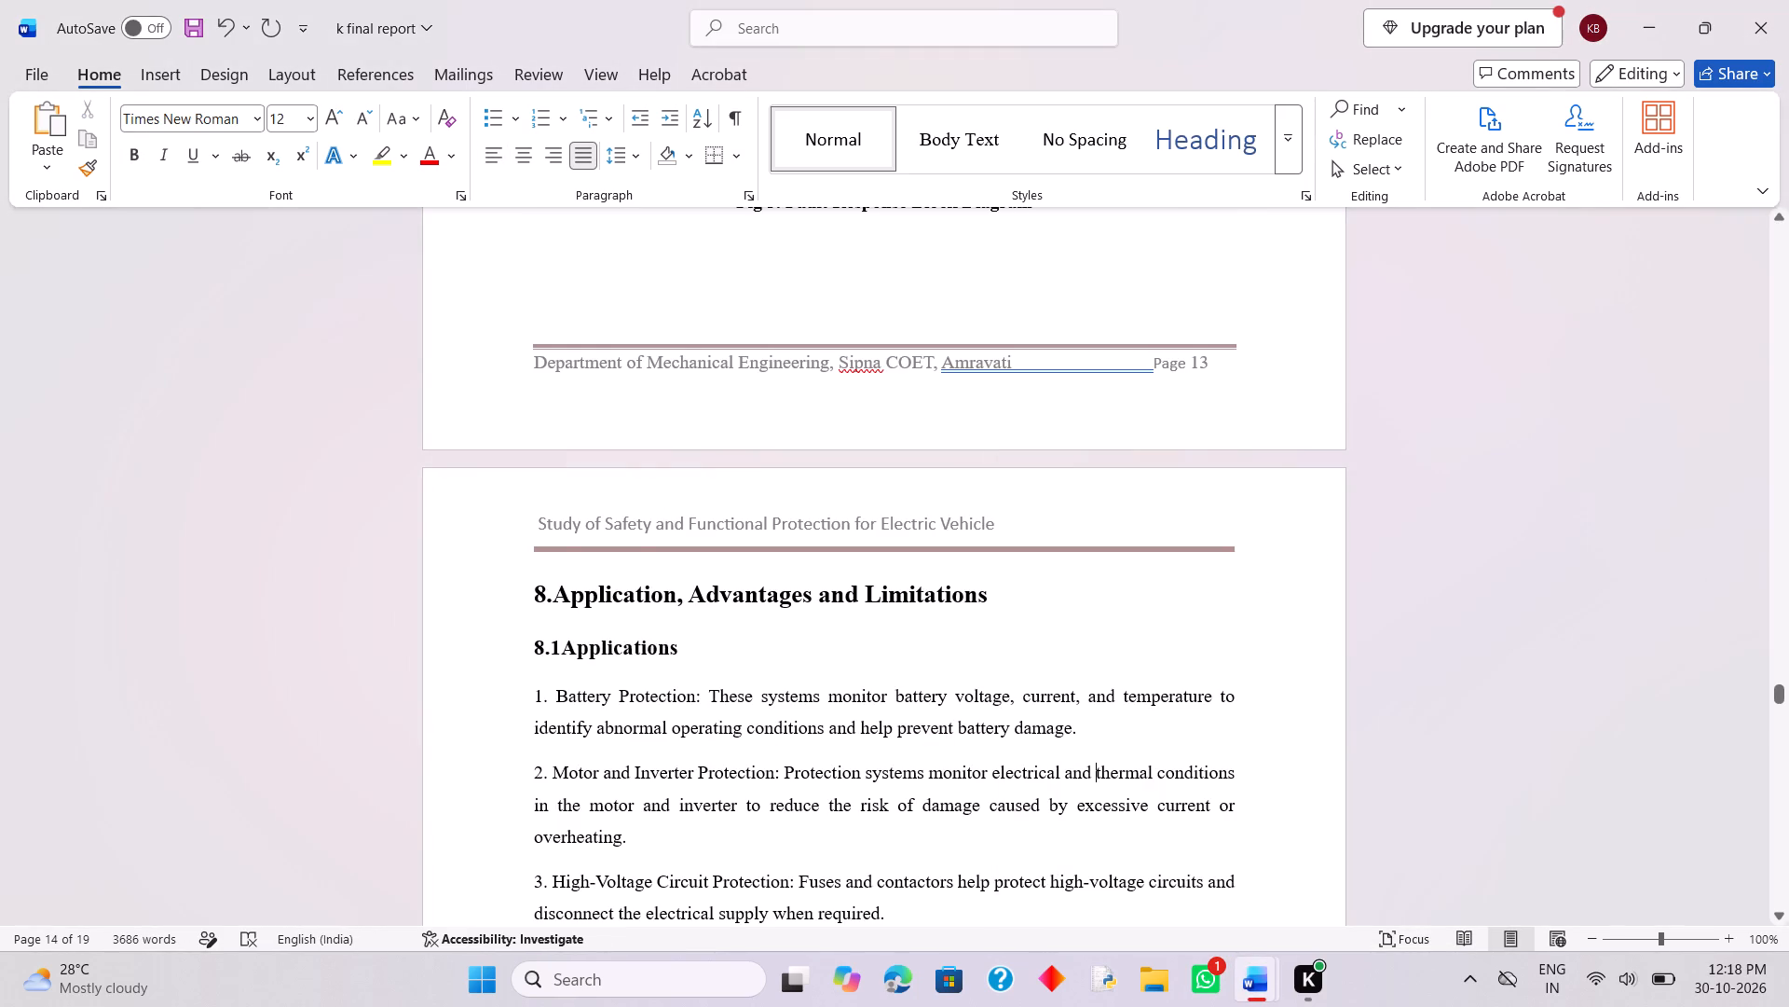
{"action": "scroll", "coordinate": [1095, 769], "scroll_direction": "down", "scroll_amount": 1}
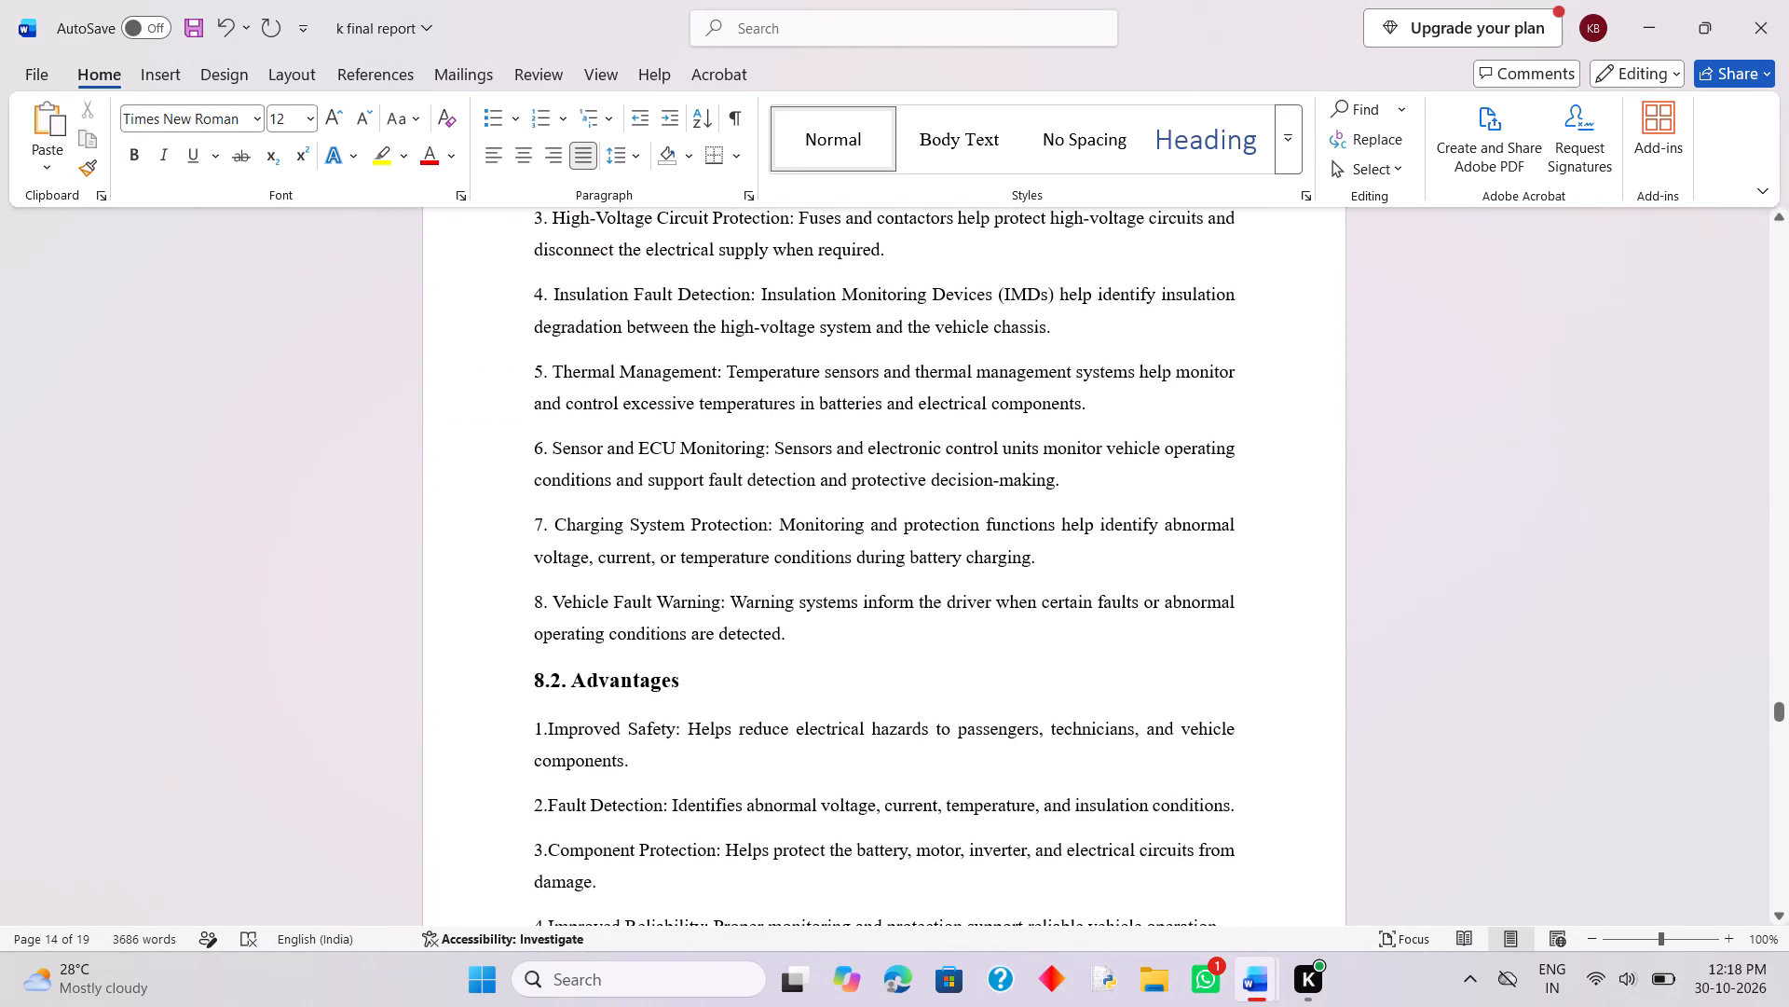
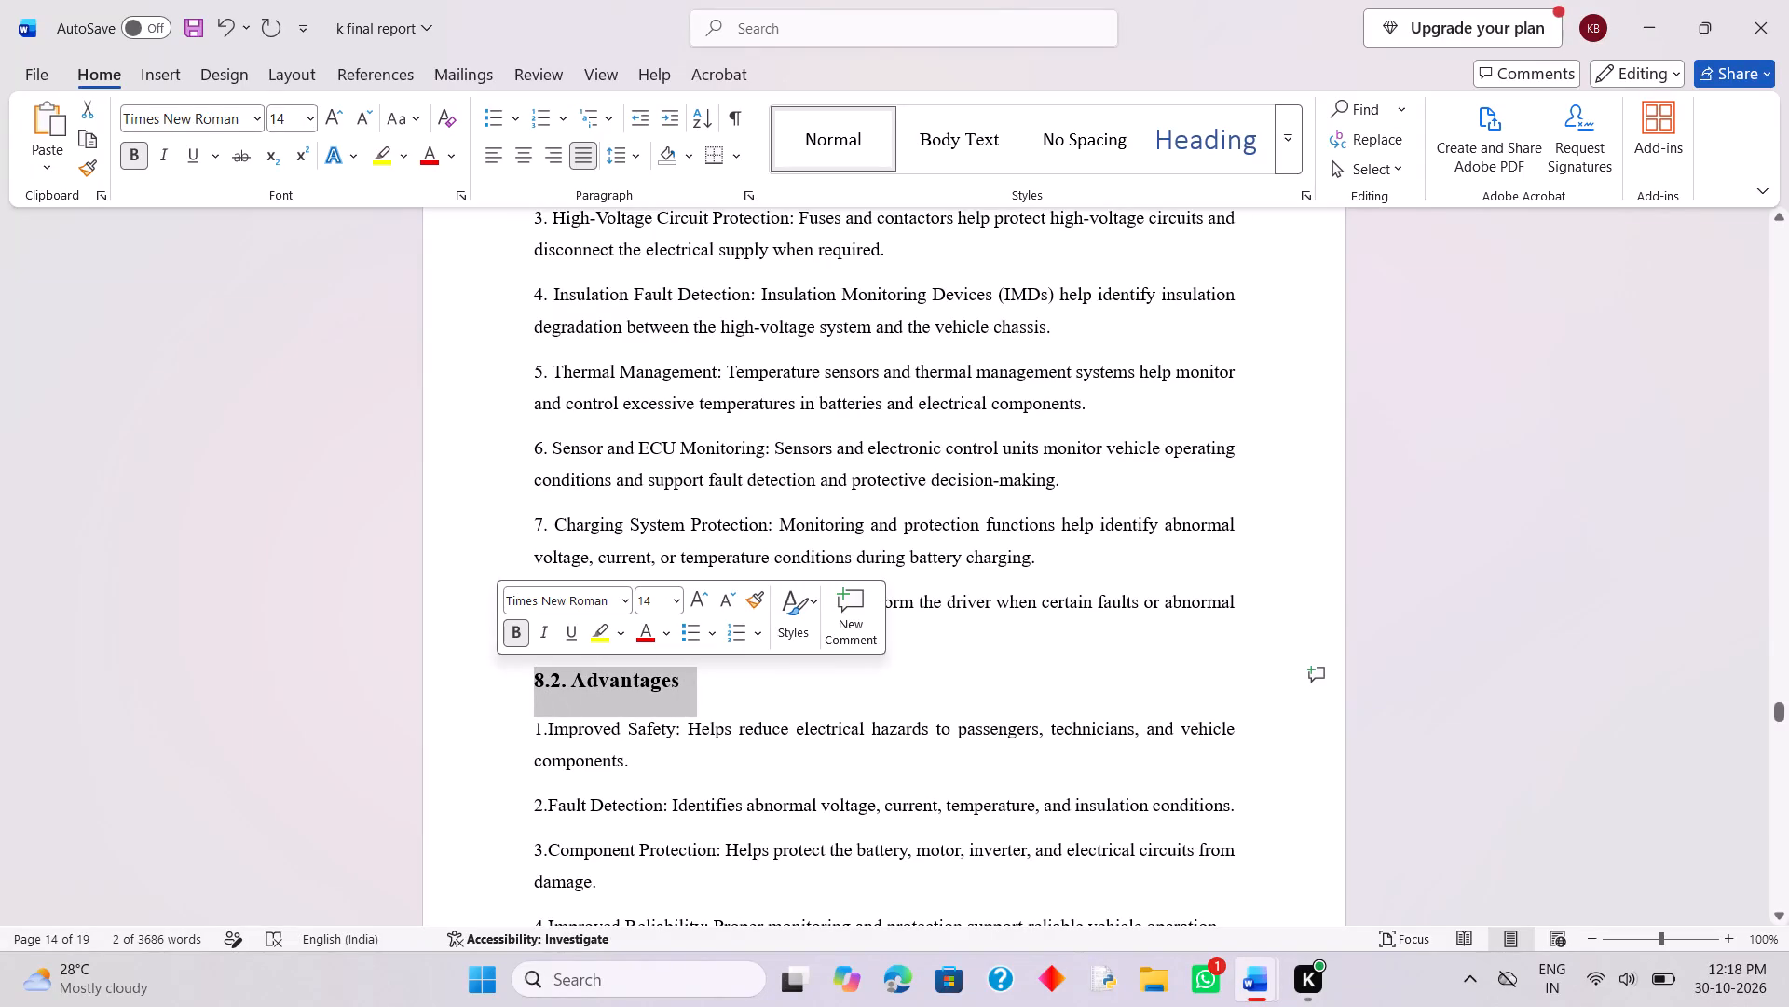
Copy the 8.2. Advantages heading from k final report into the Contents row below 8.1 Applications in Asdf new.
{"action": "key", "text": "ctrl+c"}
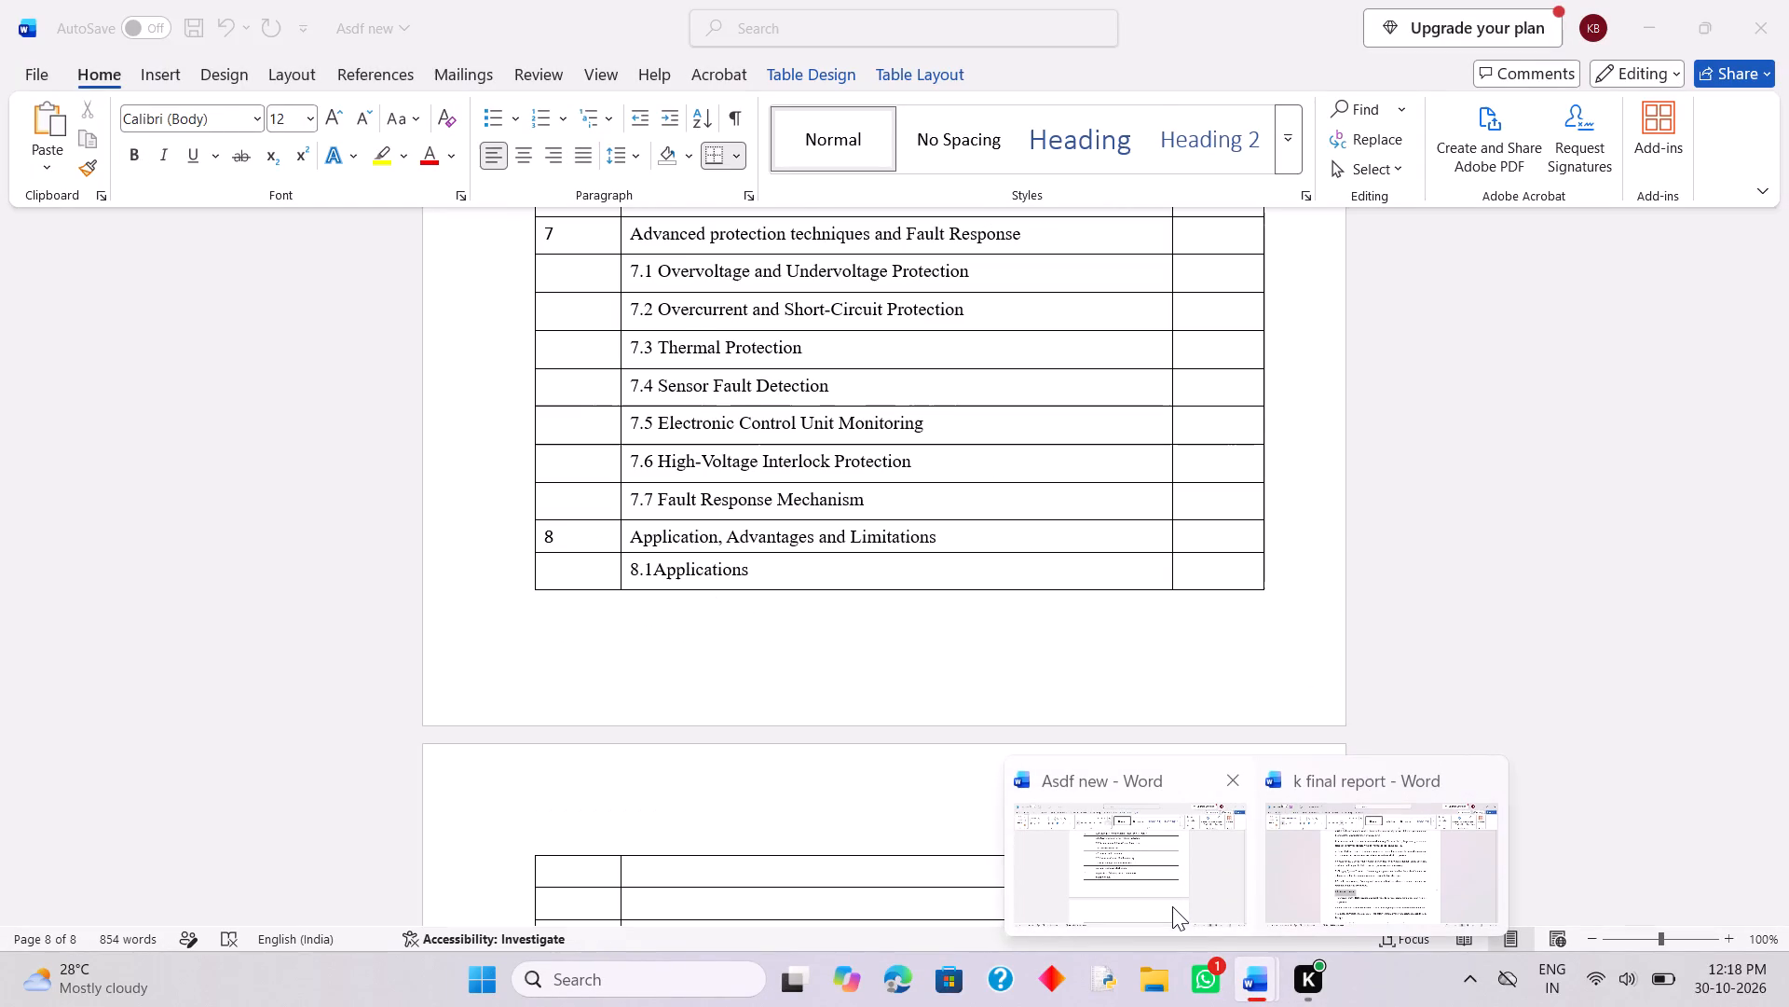
{"action": "left_click", "coordinate": [1172, 906]}
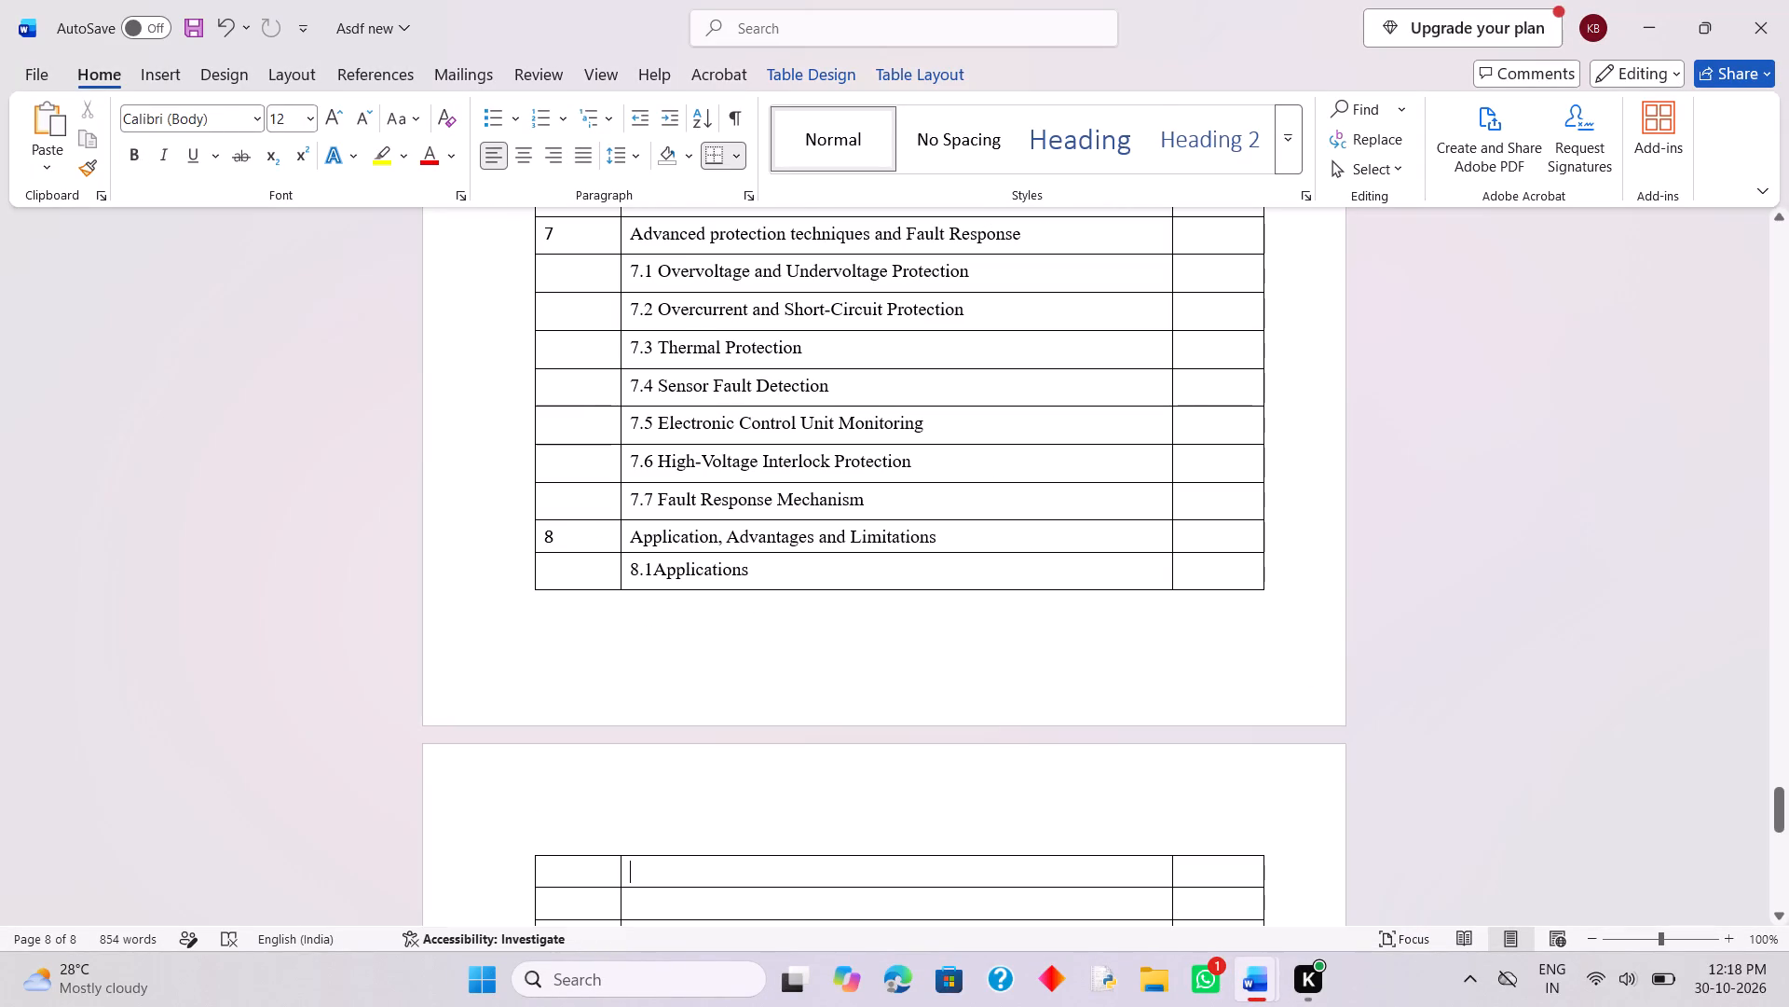
{"action": "key", "text": "ctrl+v"}
{"action": "key", "text": "BackSpace"}
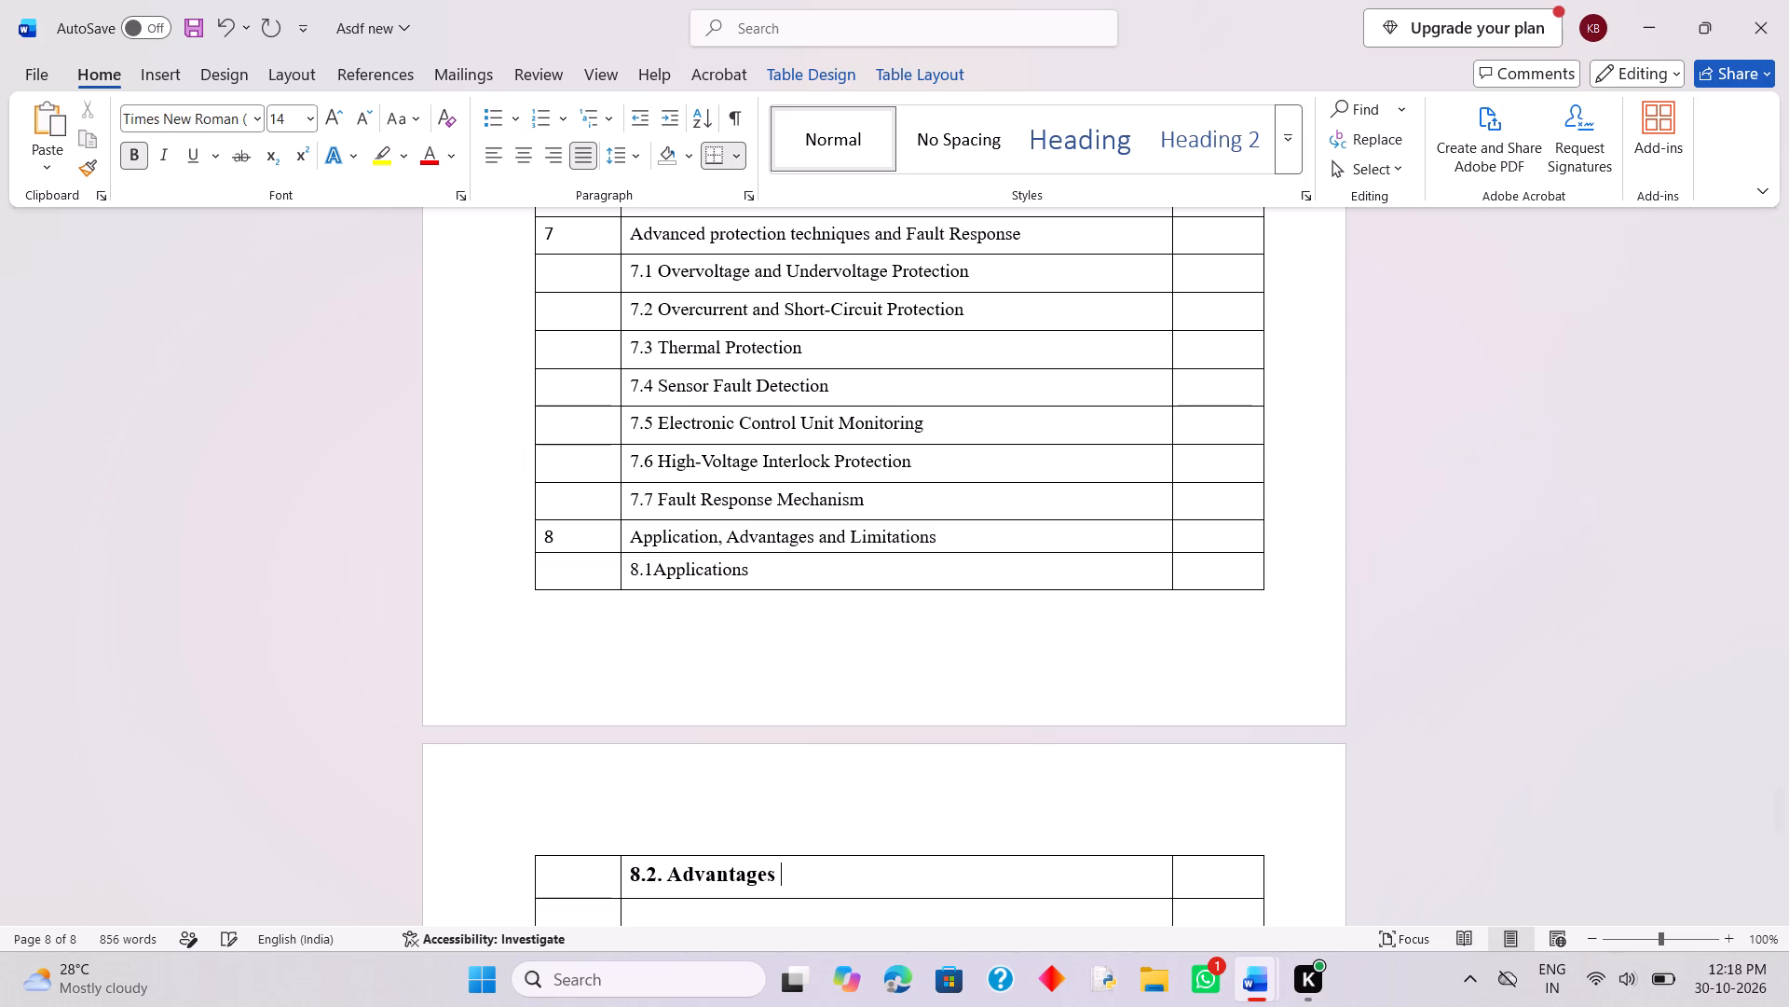
Make the 8.2. Advantages entry in the Contents table non-bold at 12 pt.
{"action": "left_click_drag", "start_coordinate": [795, 872], "coordinate": [683, 866]}
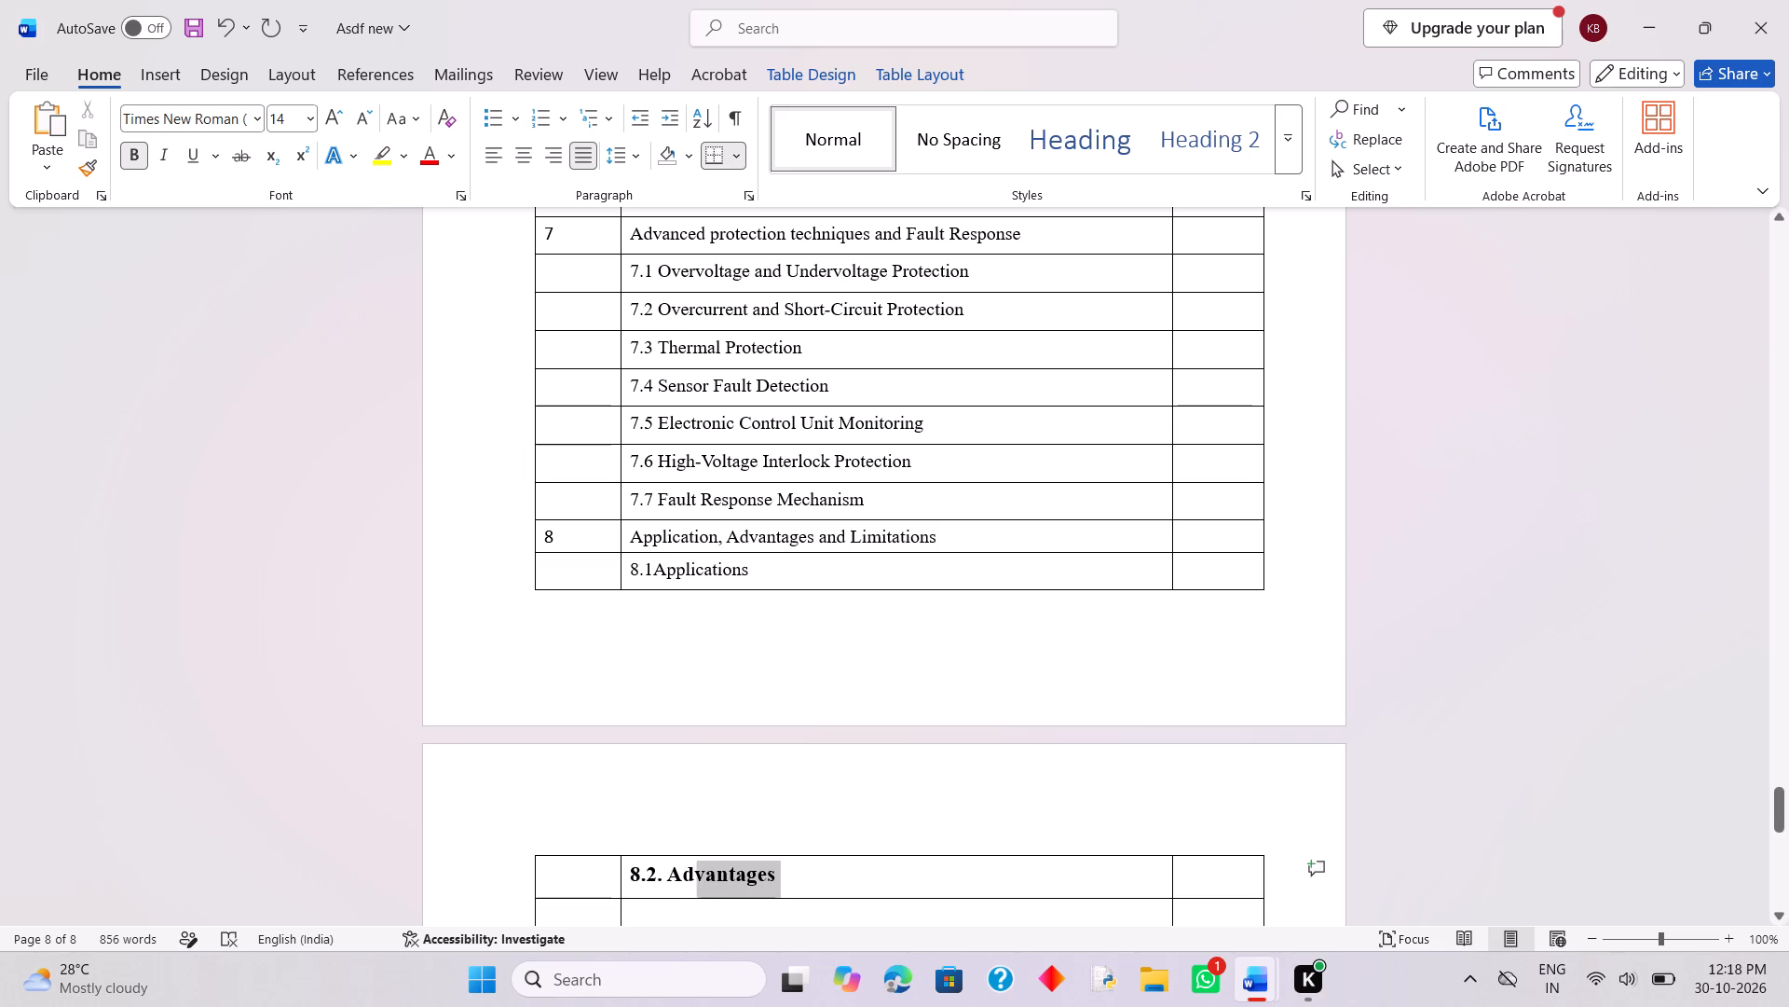
{"action": "left_click_drag", "start_coordinate": [683, 866], "coordinate": [610, 866]}
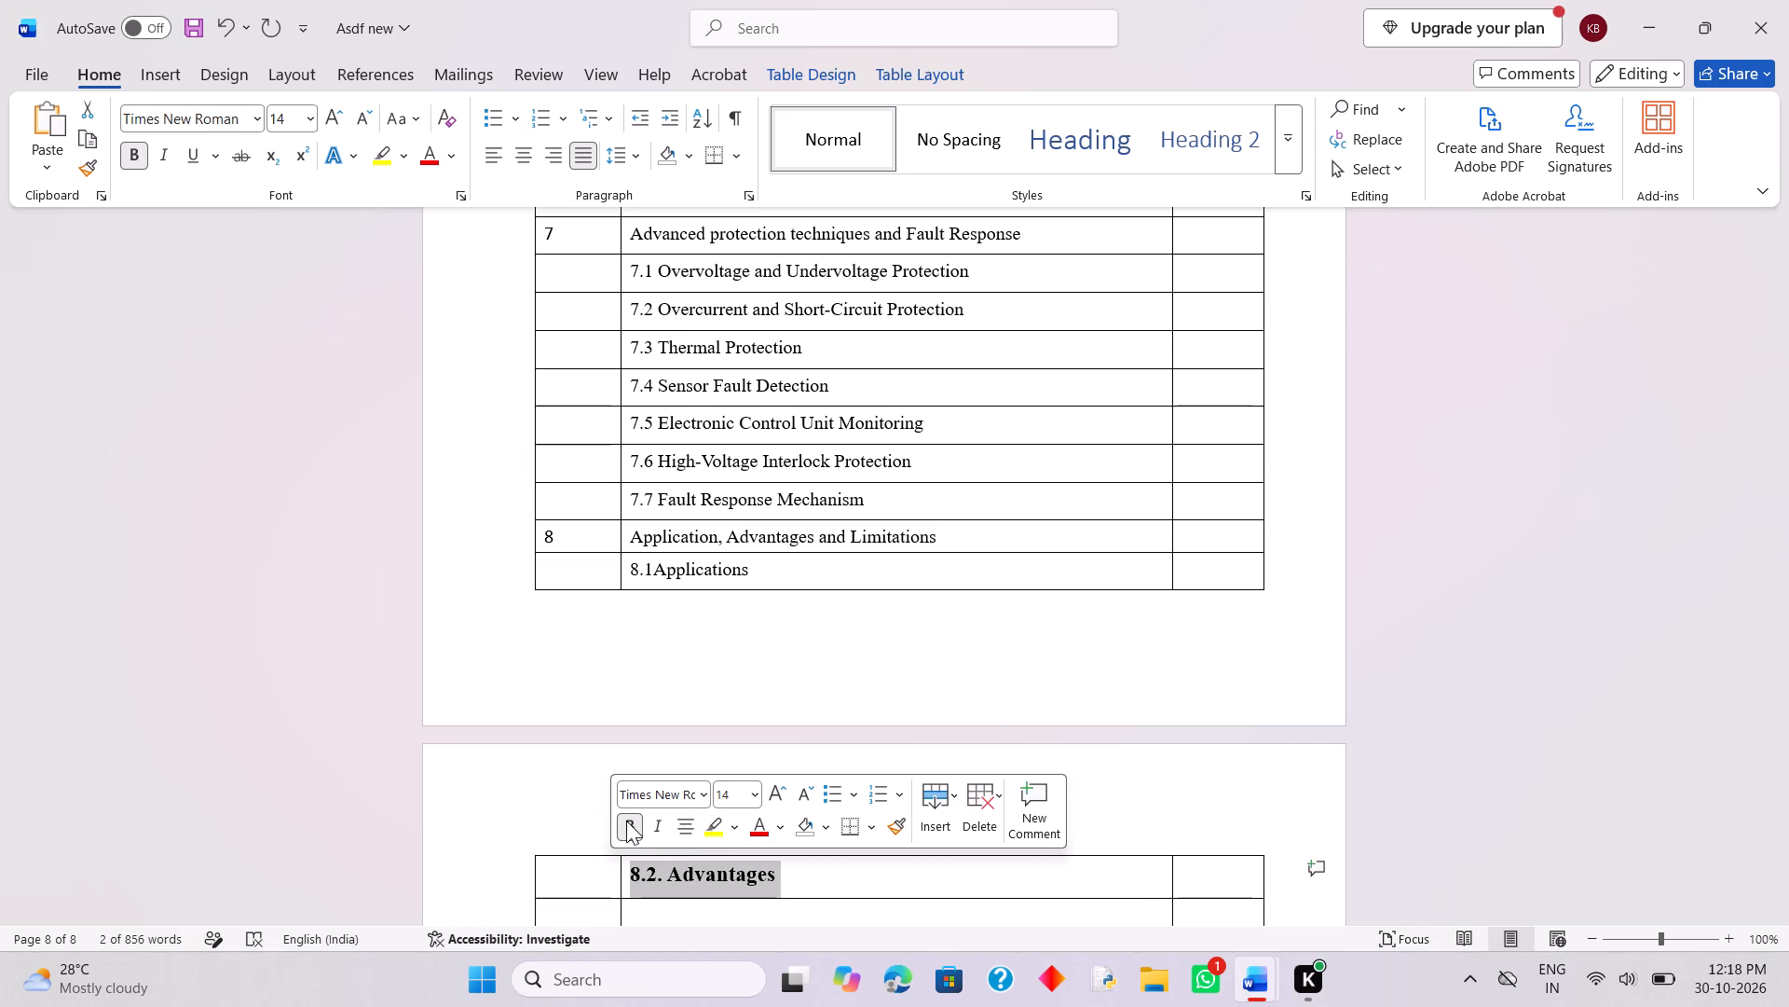
{"action": "left_click", "coordinate": [627, 821]}
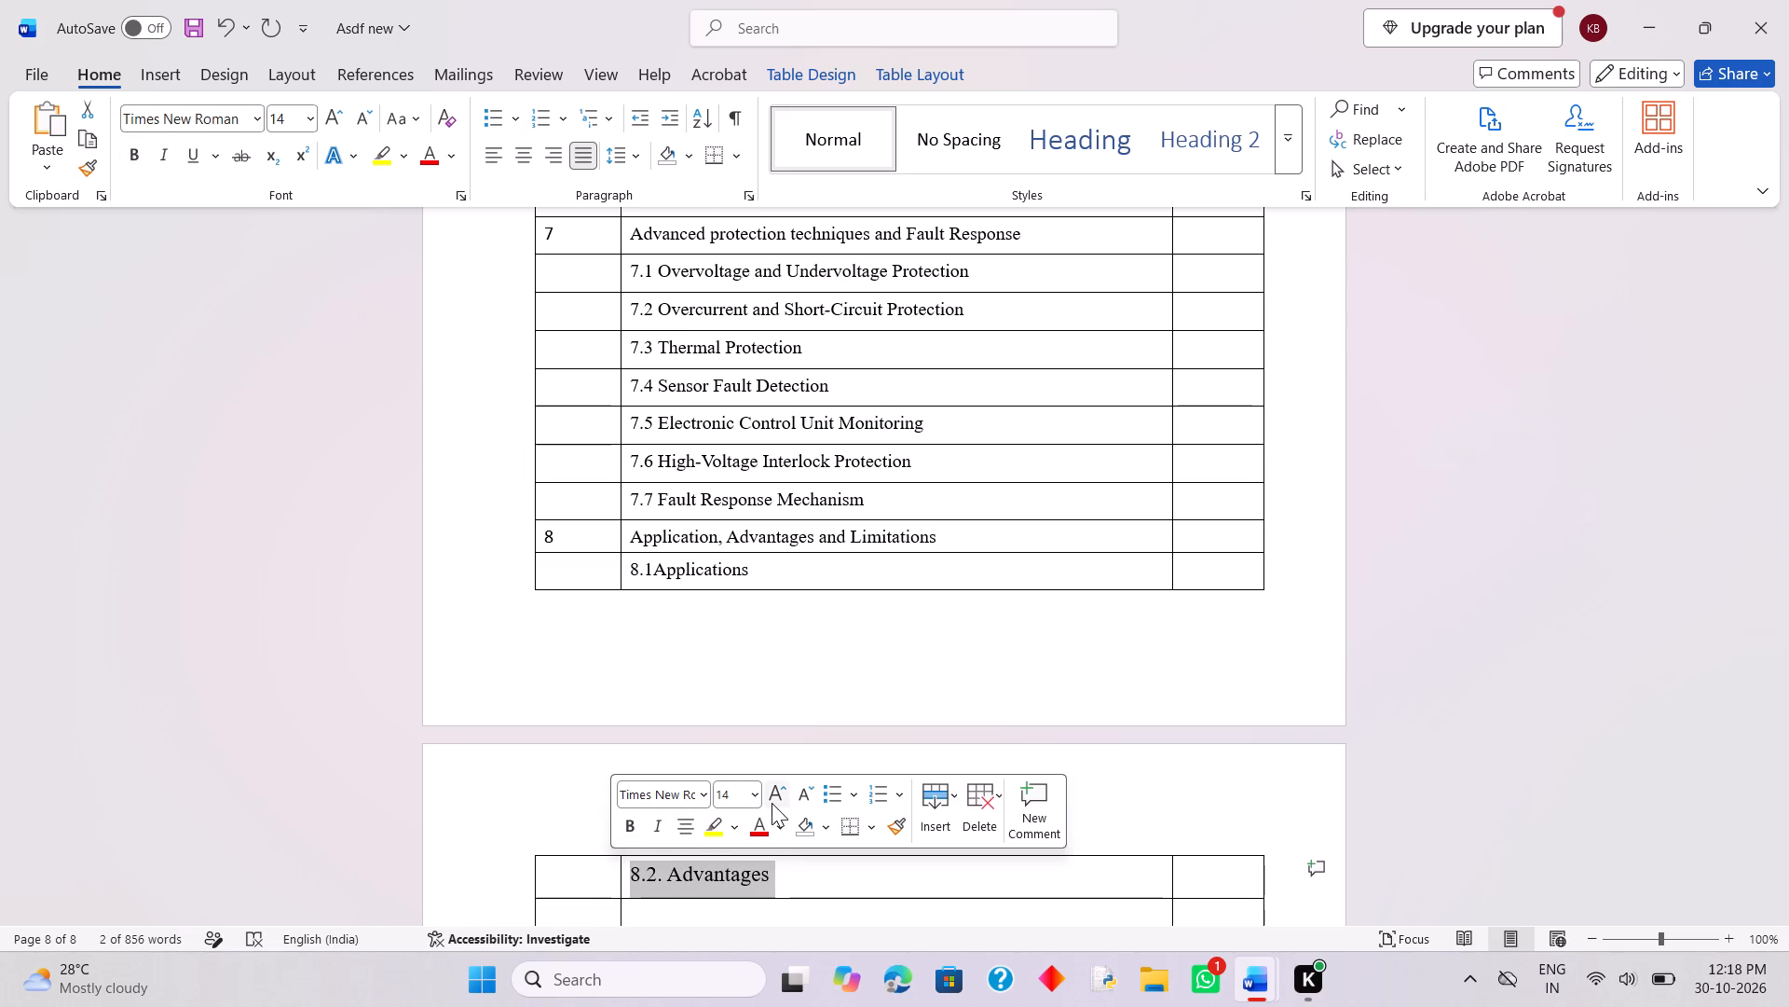
{"action": "left_click", "coordinate": [745, 800]}
{"action": "left_click", "coordinate": [745, 800]}
{"action": "key", "text": "BackSpace"}
{"action": "key", "text": "2"}
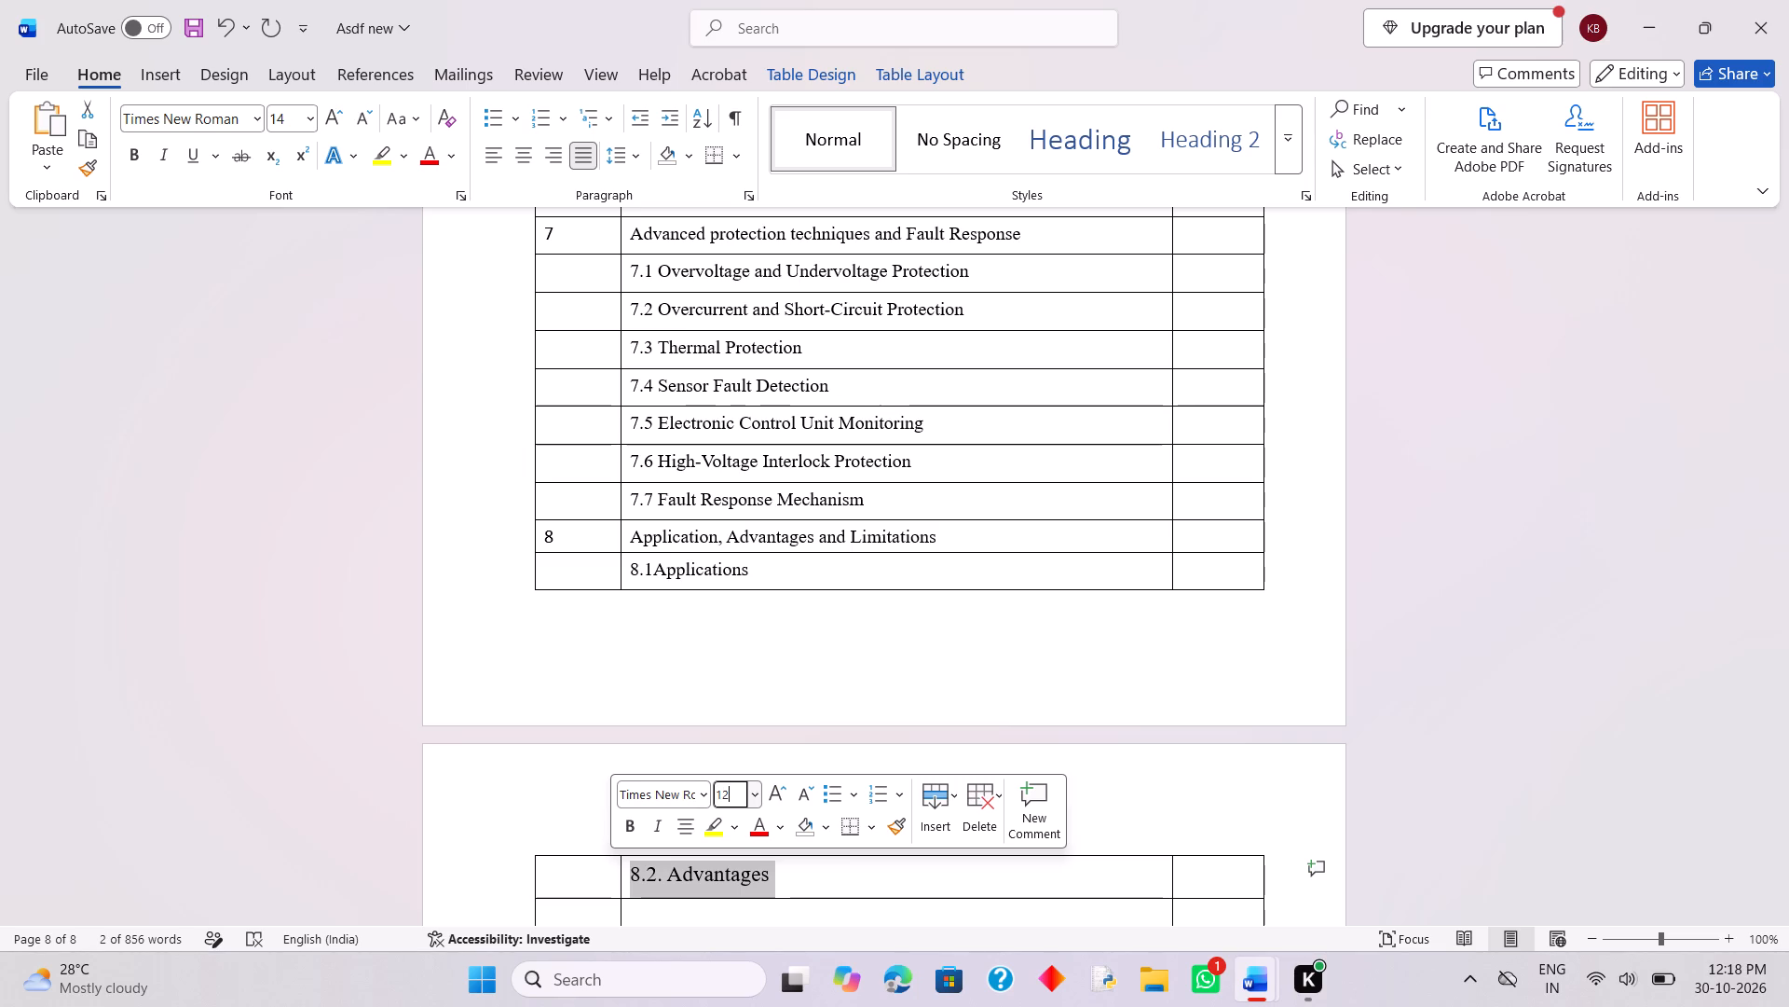
{"action": "key", "text": "Return"}
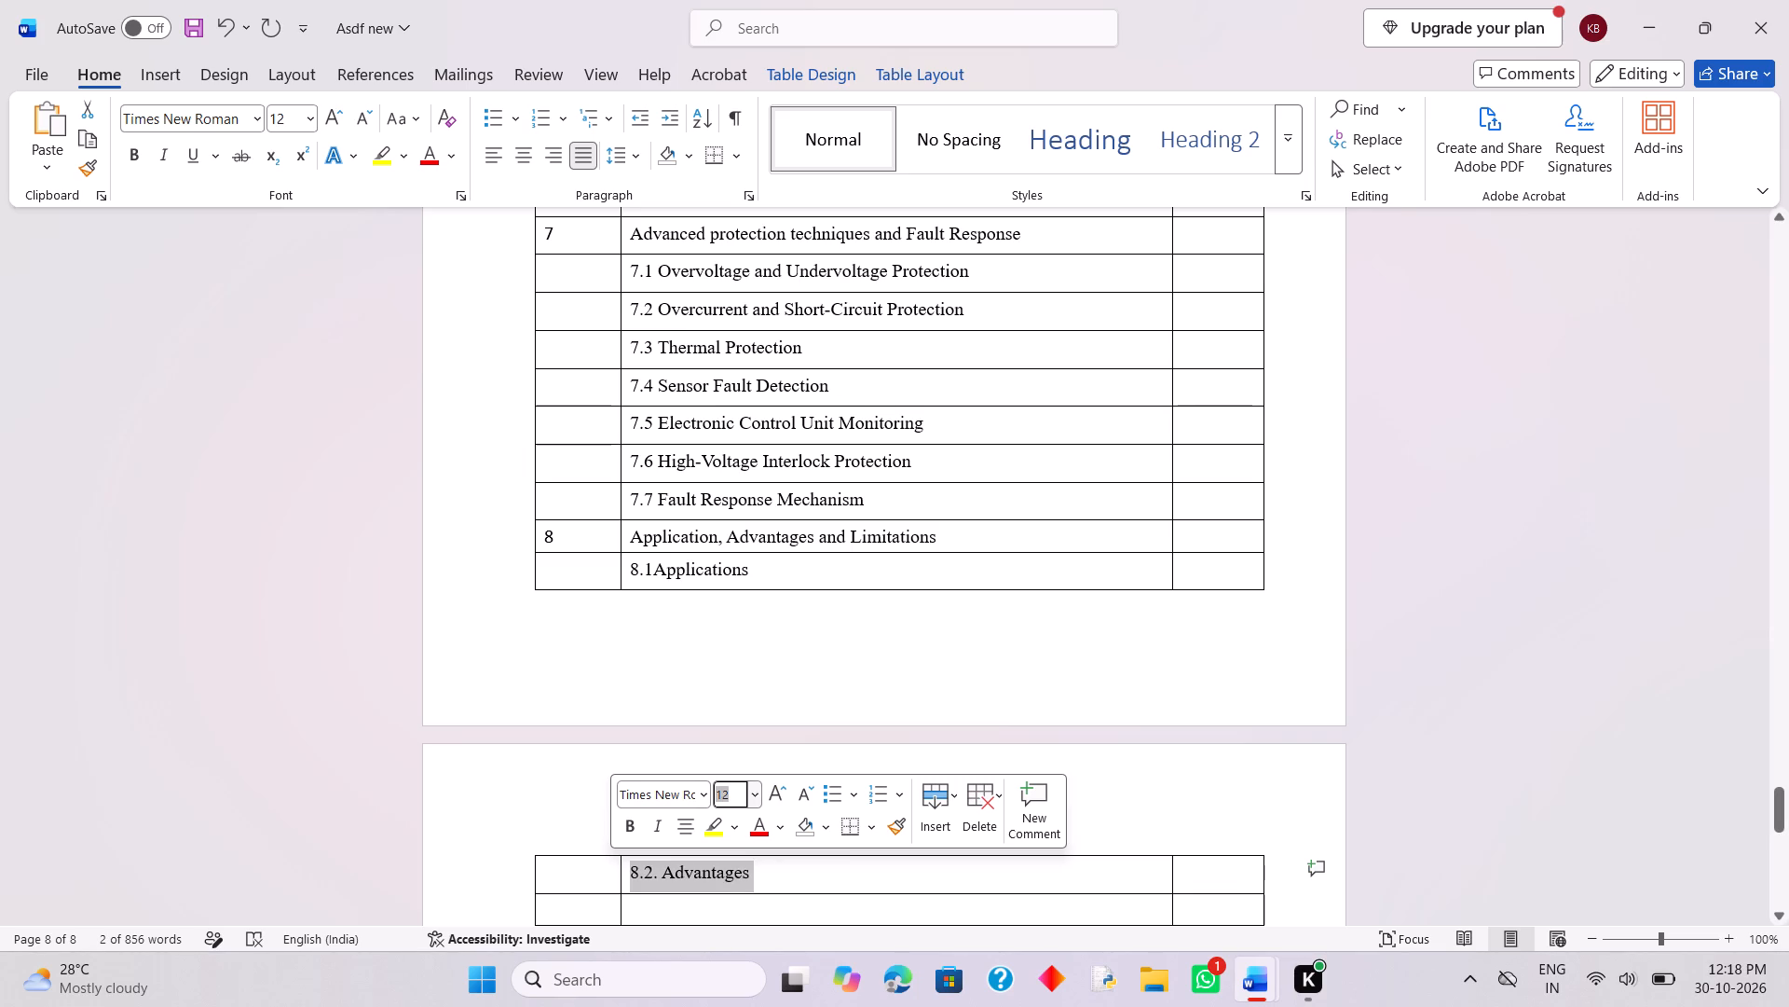
{"action": "left_click", "coordinate": [724, 914]}
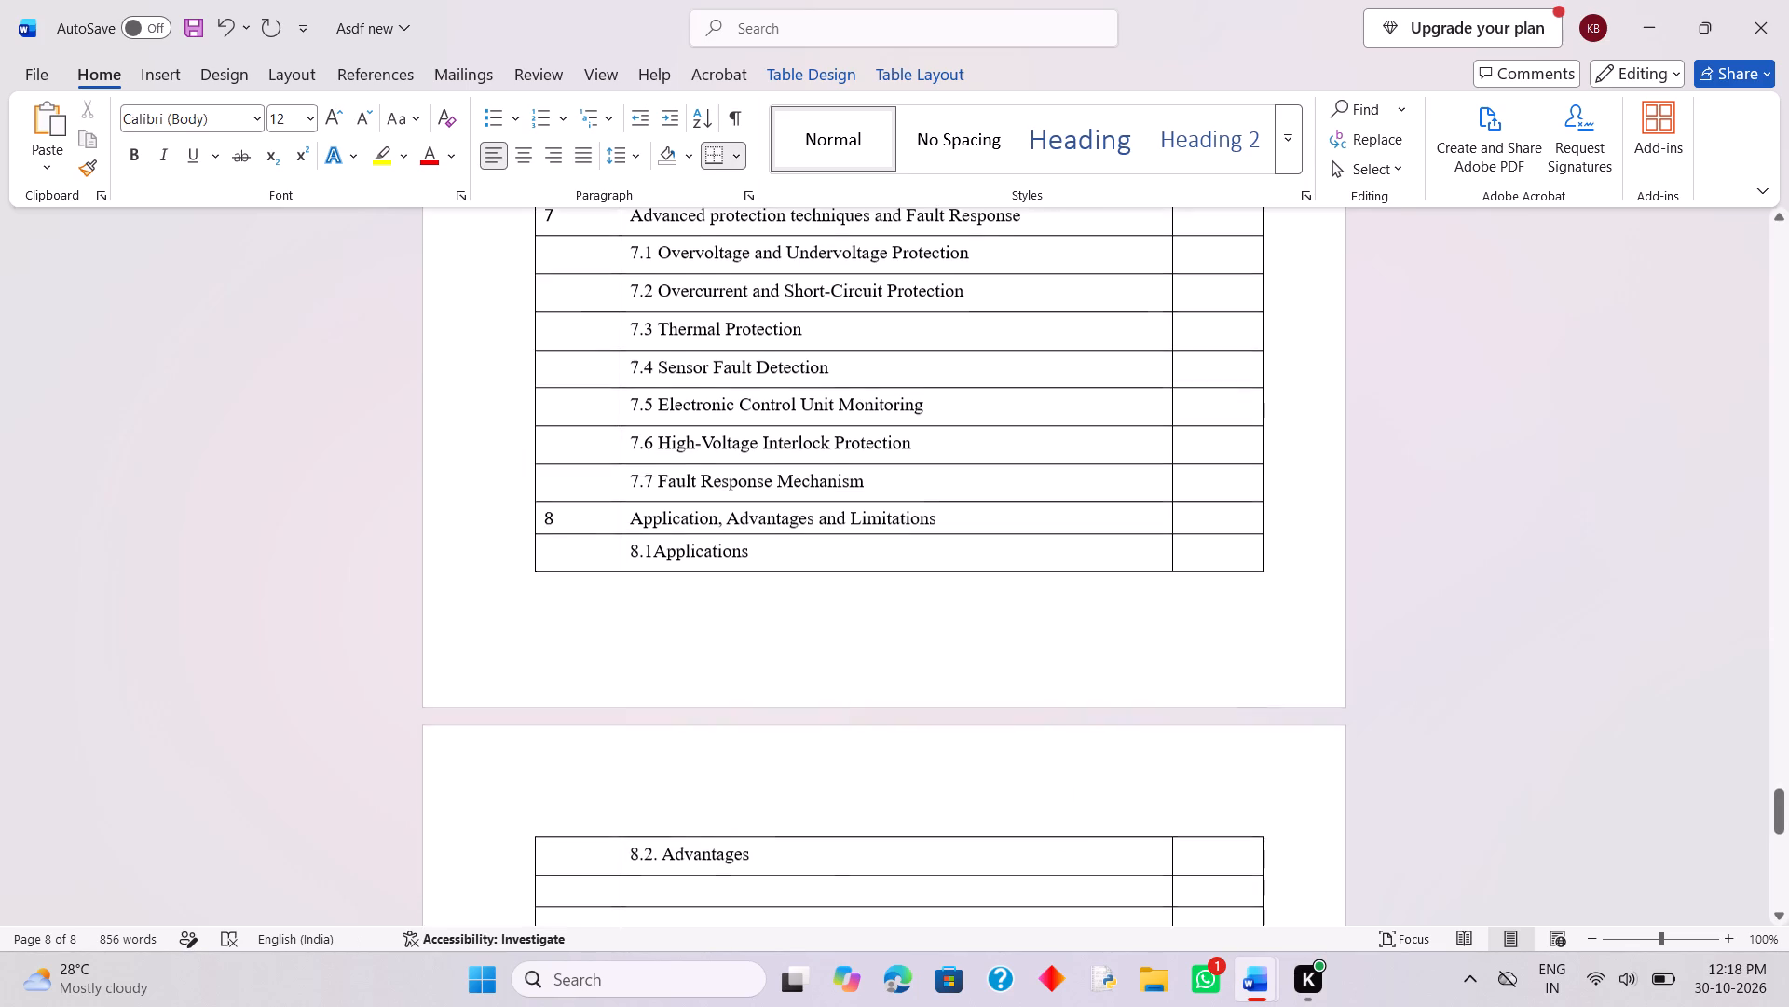
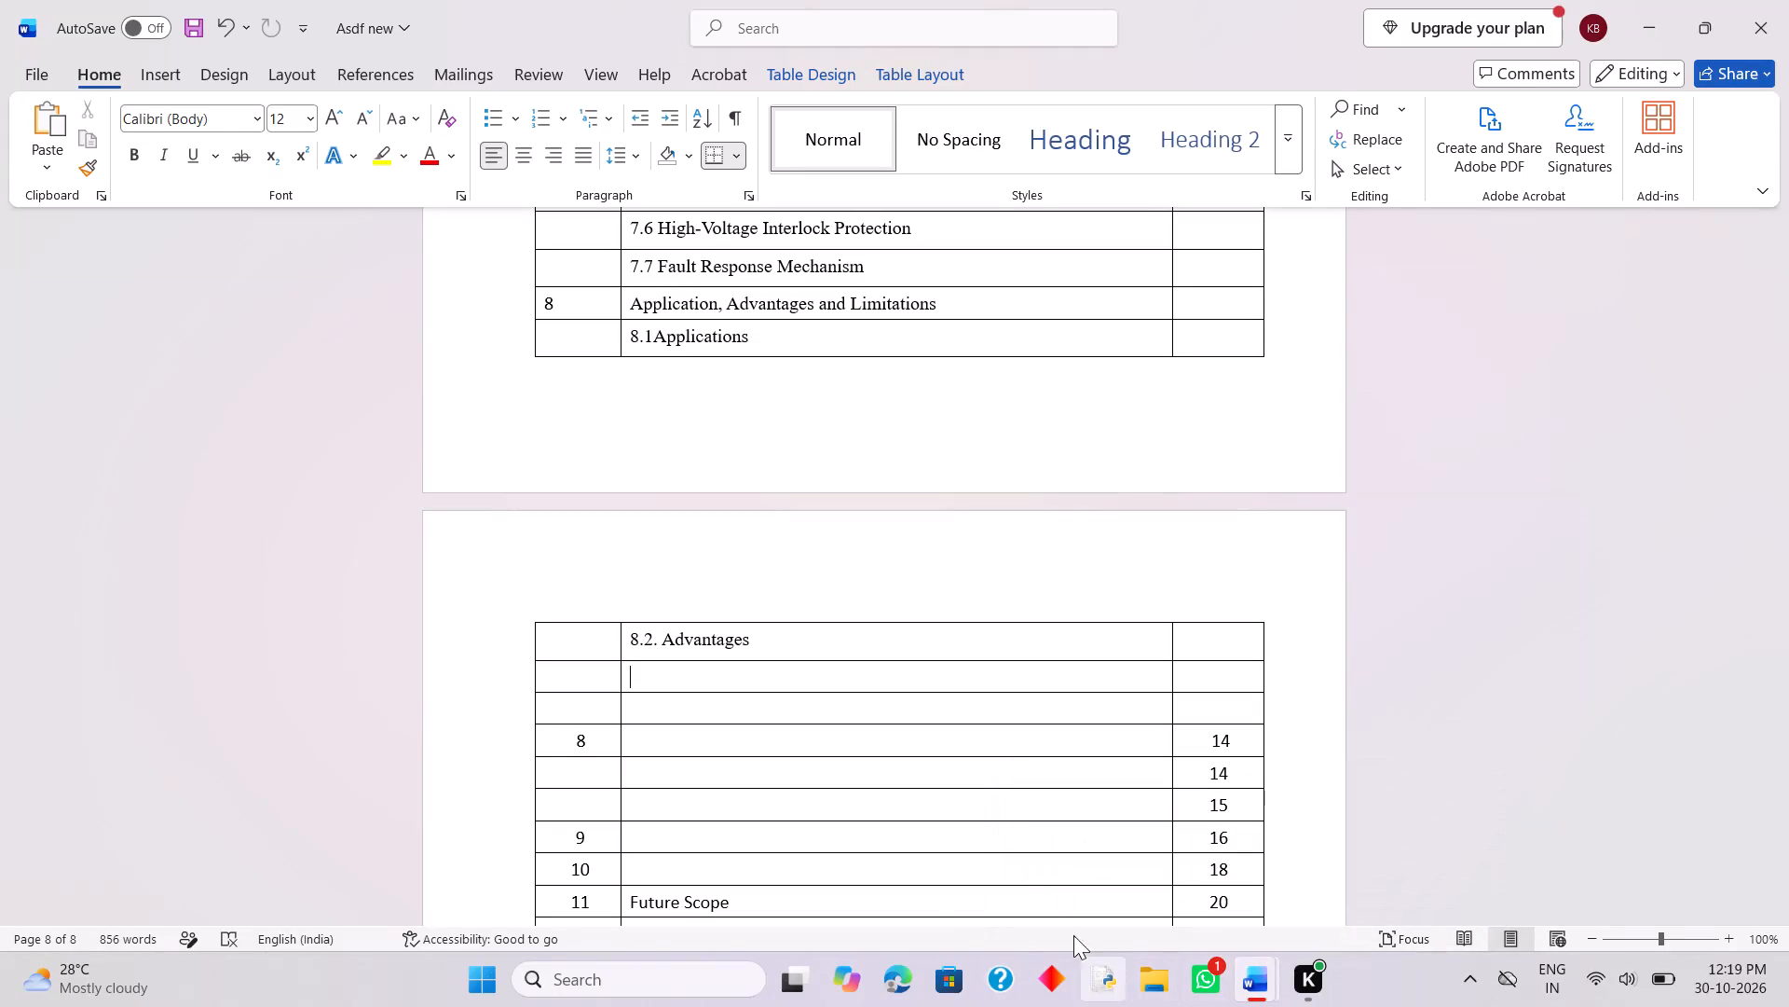
Clear the leftover chapter number 8 from the untitled Contents row with page number 14.
{"action": "left_click", "coordinate": [591, 731]}
{"action": "key", "text": "BackSpace"}
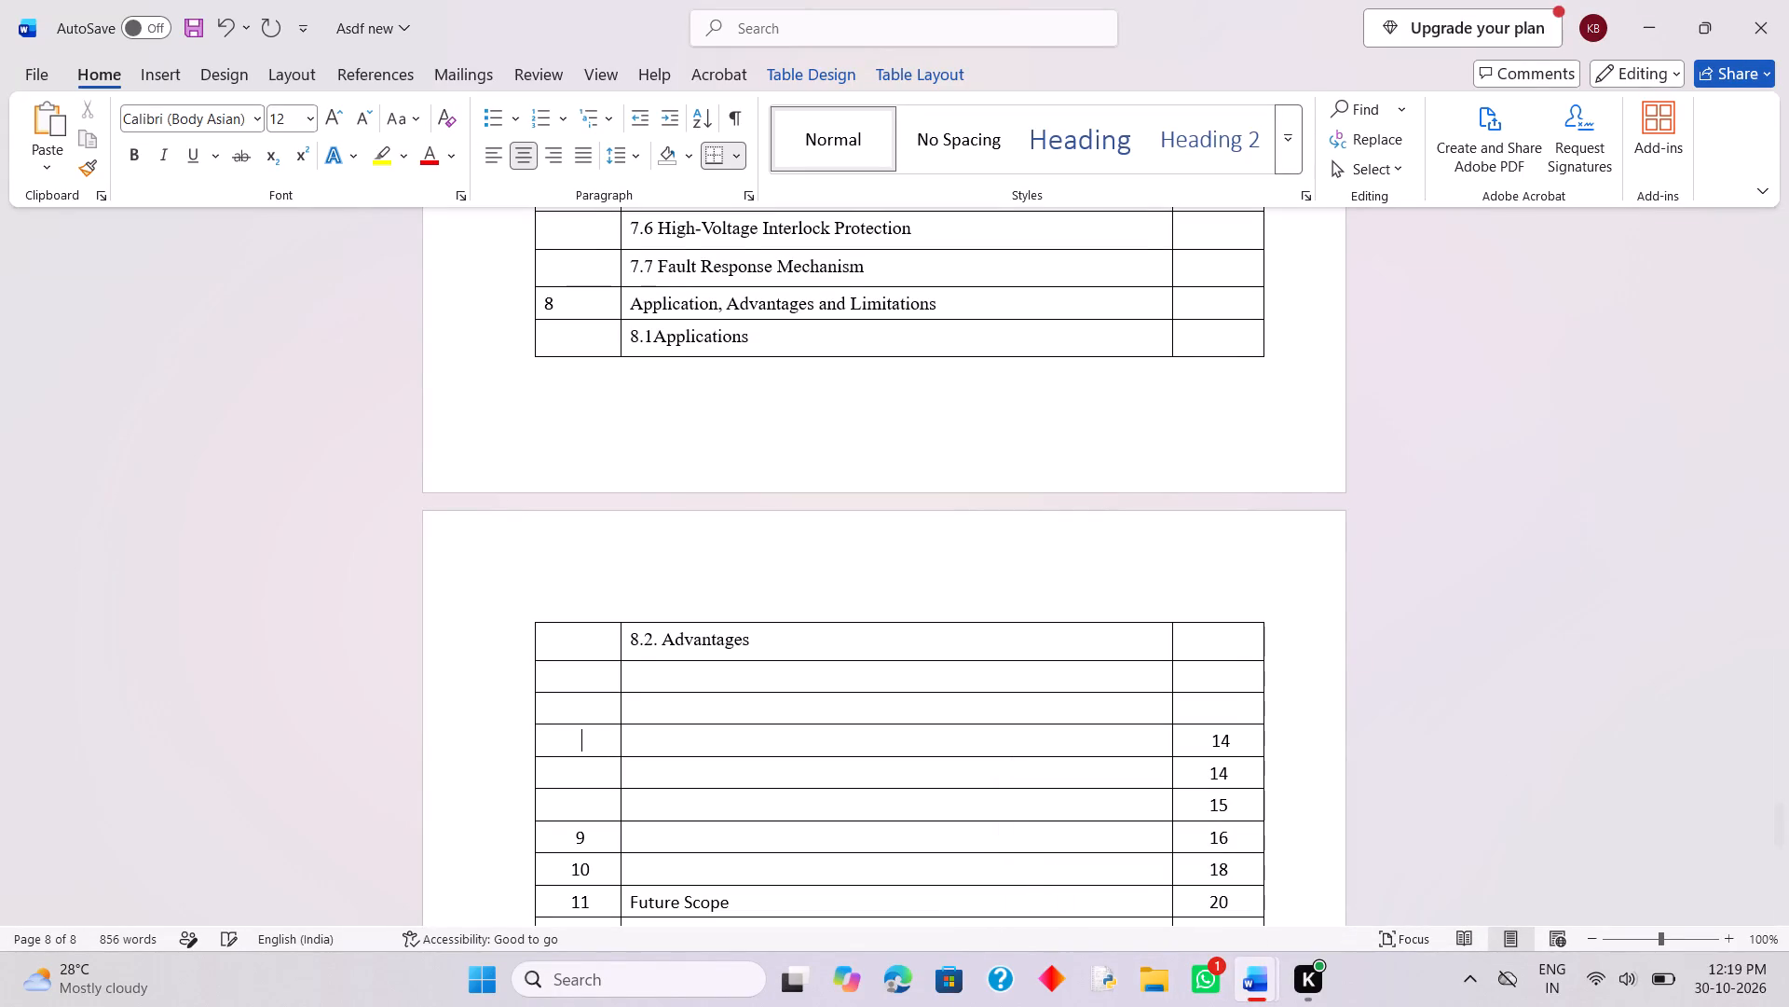
{"action": "key", "text": "BackSpace"}
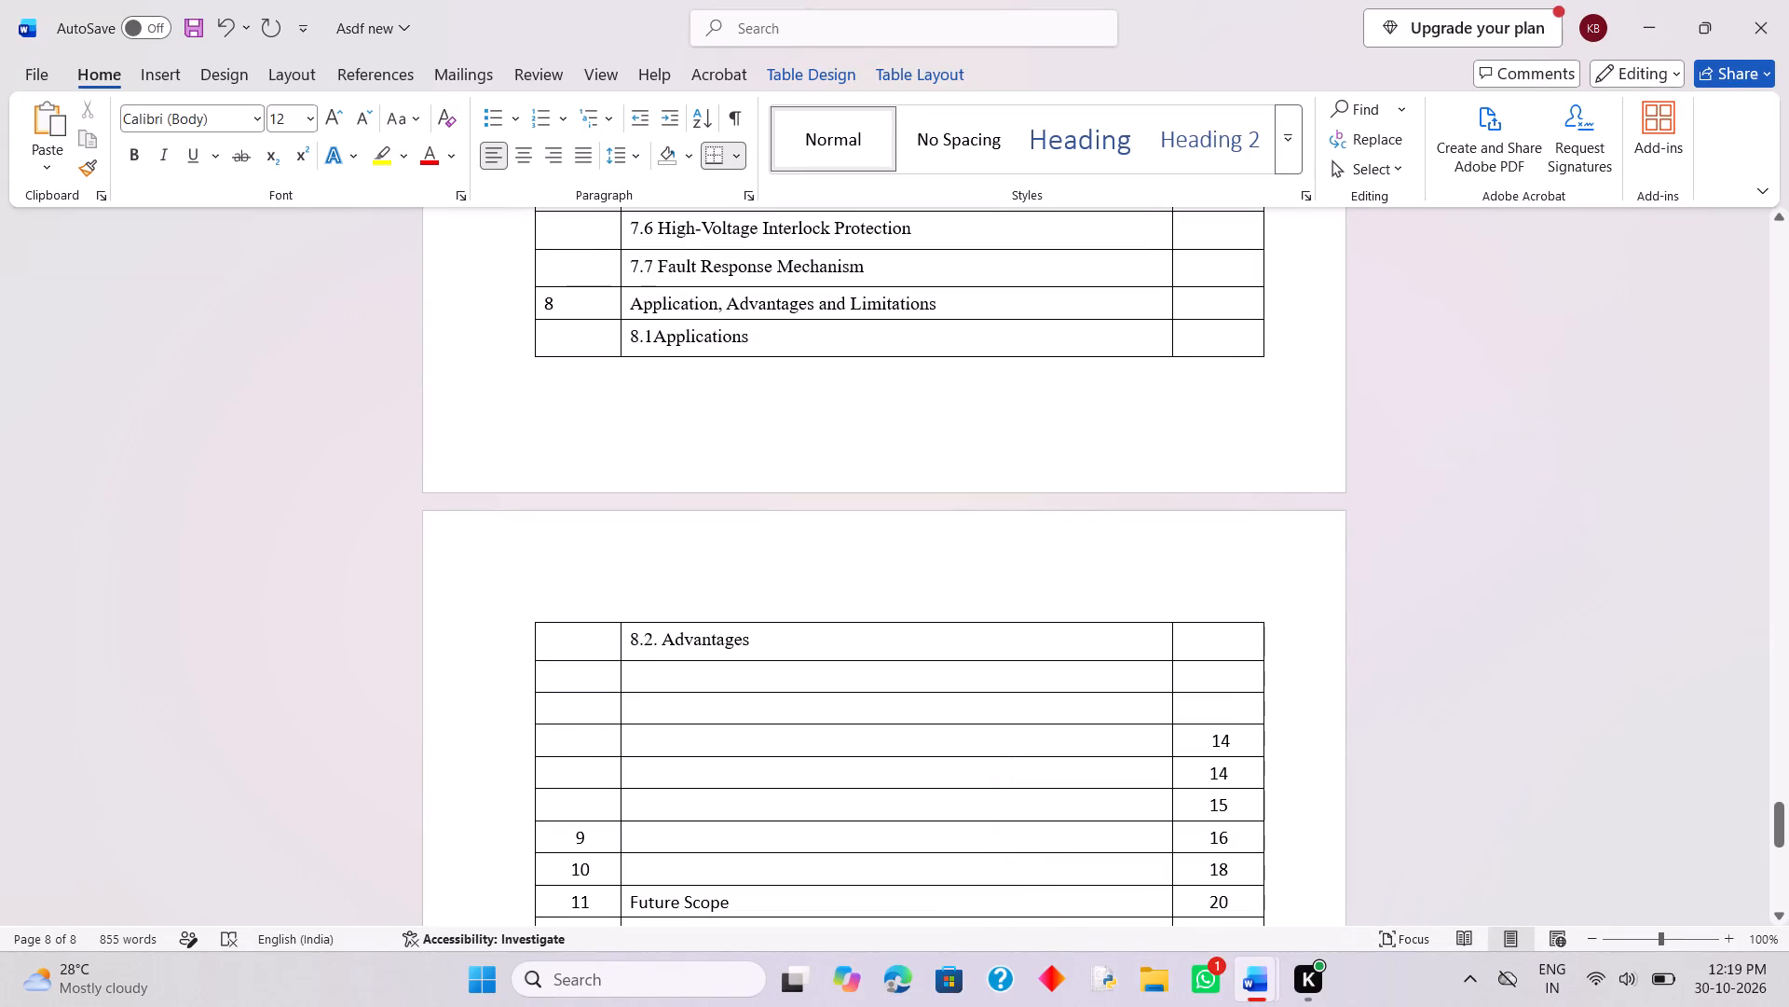
Copy the 8.3. Limitations heading from k final report into the Contents row below 8.2. Advantages in Asdf new, without the extra line break.
{"action": "left_click", "coordinate": [642, 675]}
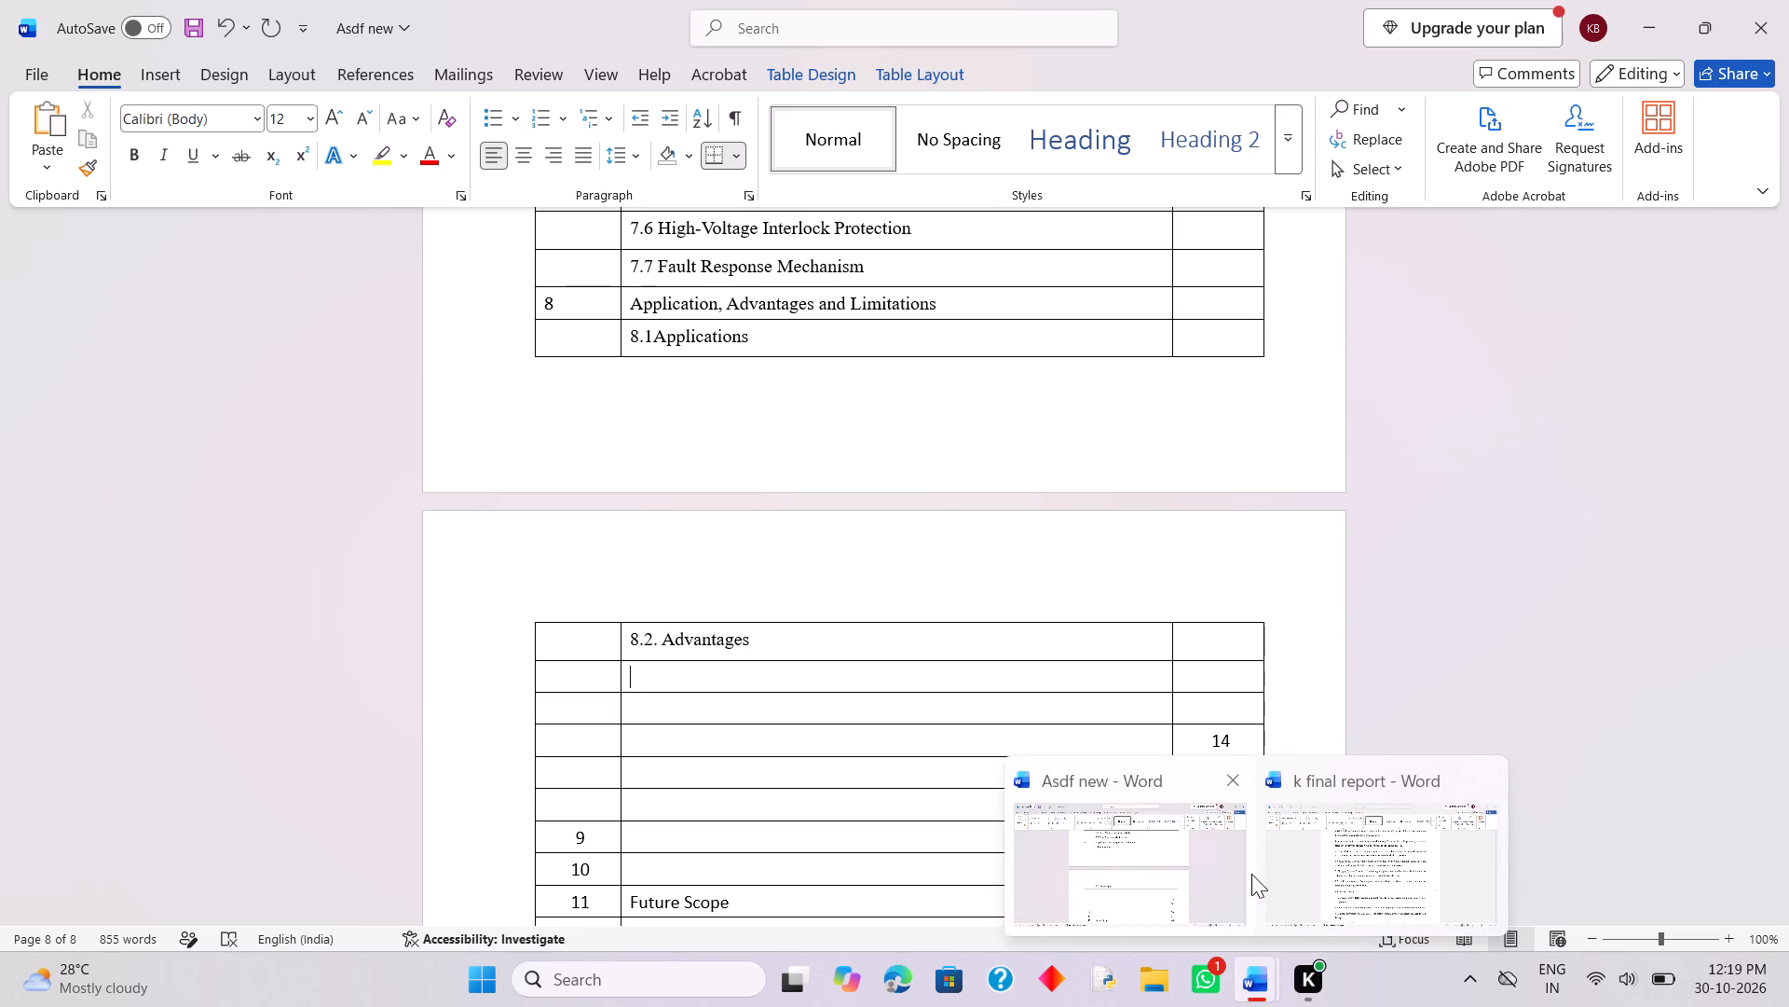
{"action": "left_click", "coordinate": [1291, 858]}
{"action": "left_click", "coordinate": [1018, 736]}
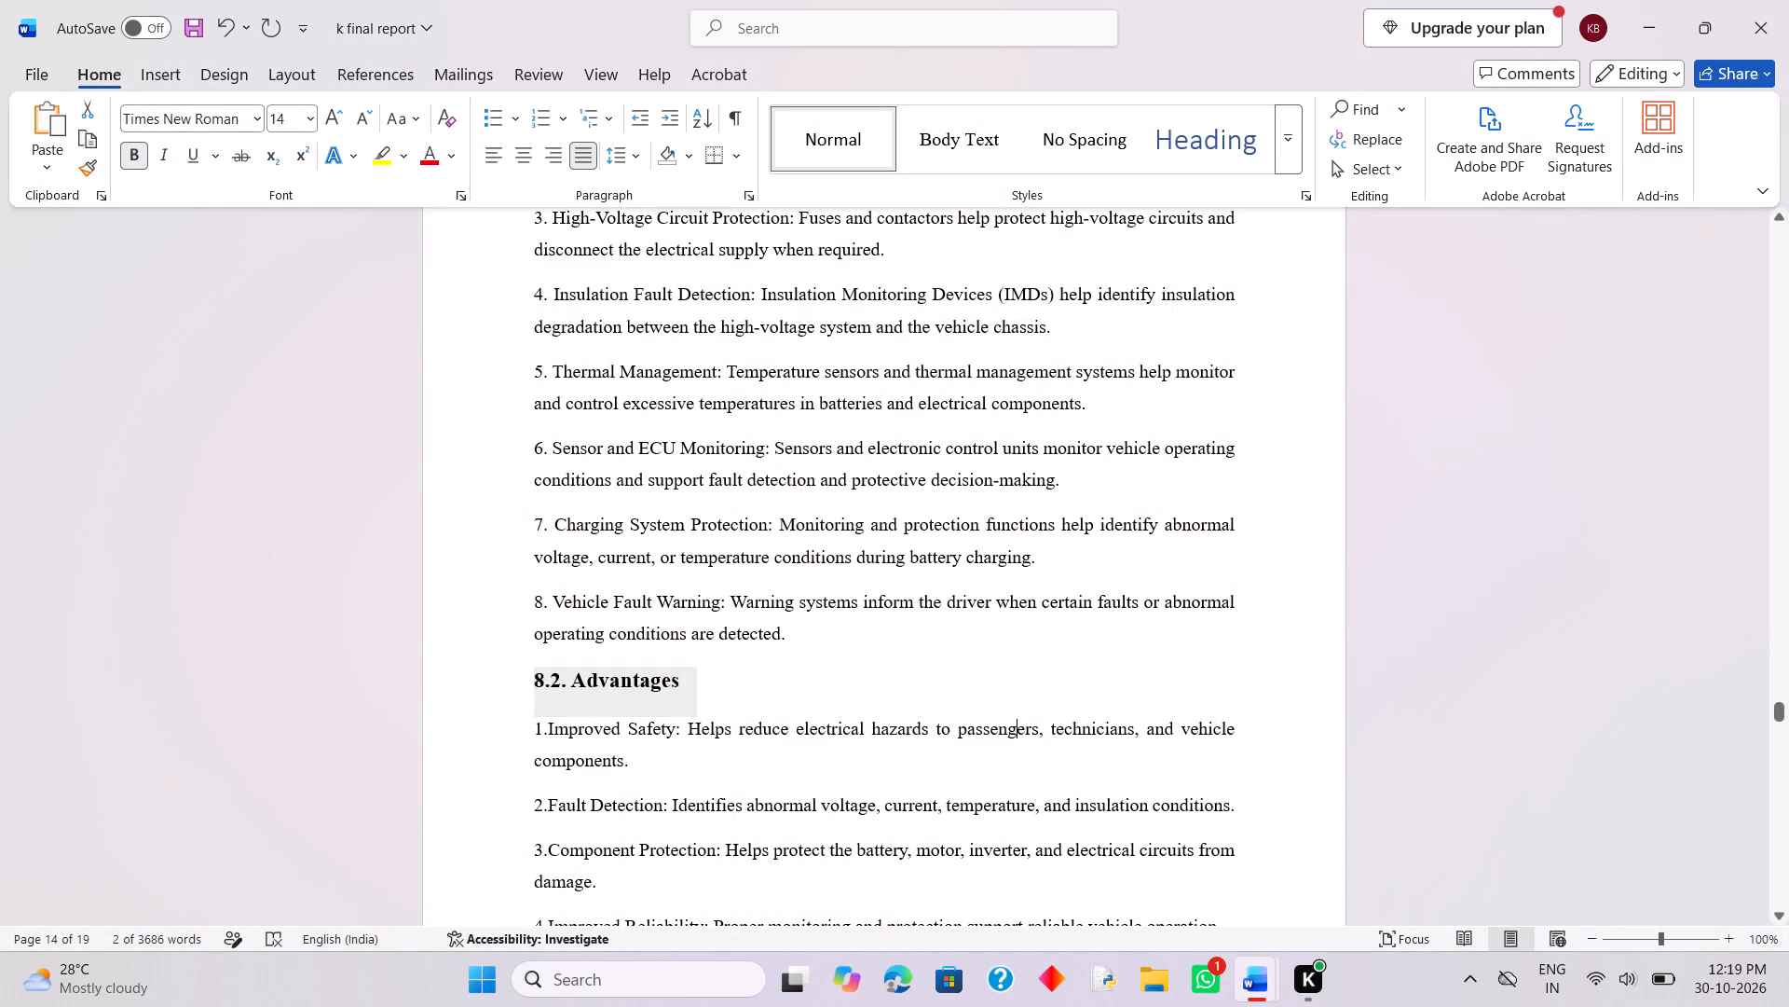
{"action": "scroll", "coordinate": [1018, 736], "scroll_direction": "down", "scroll_amount": 1}
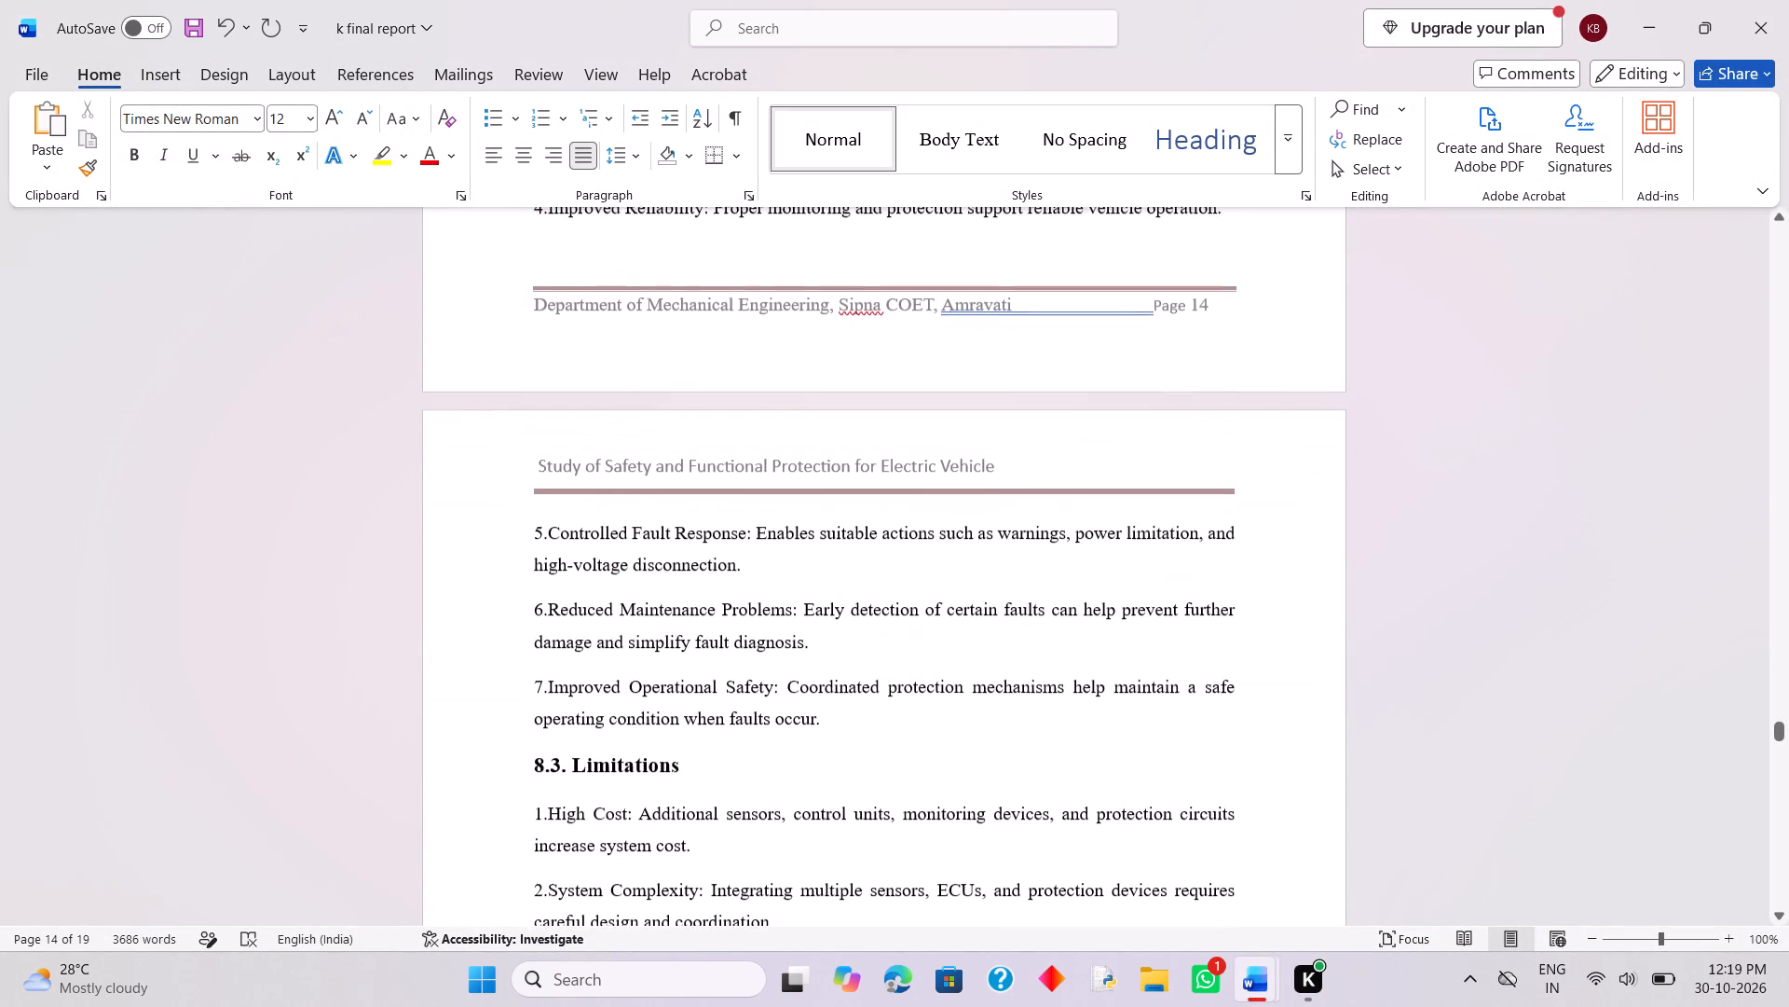
{"action": "scroll", "coordinate": [1018, 736], "scroll_direction": "down", "scroll_amount": 1}
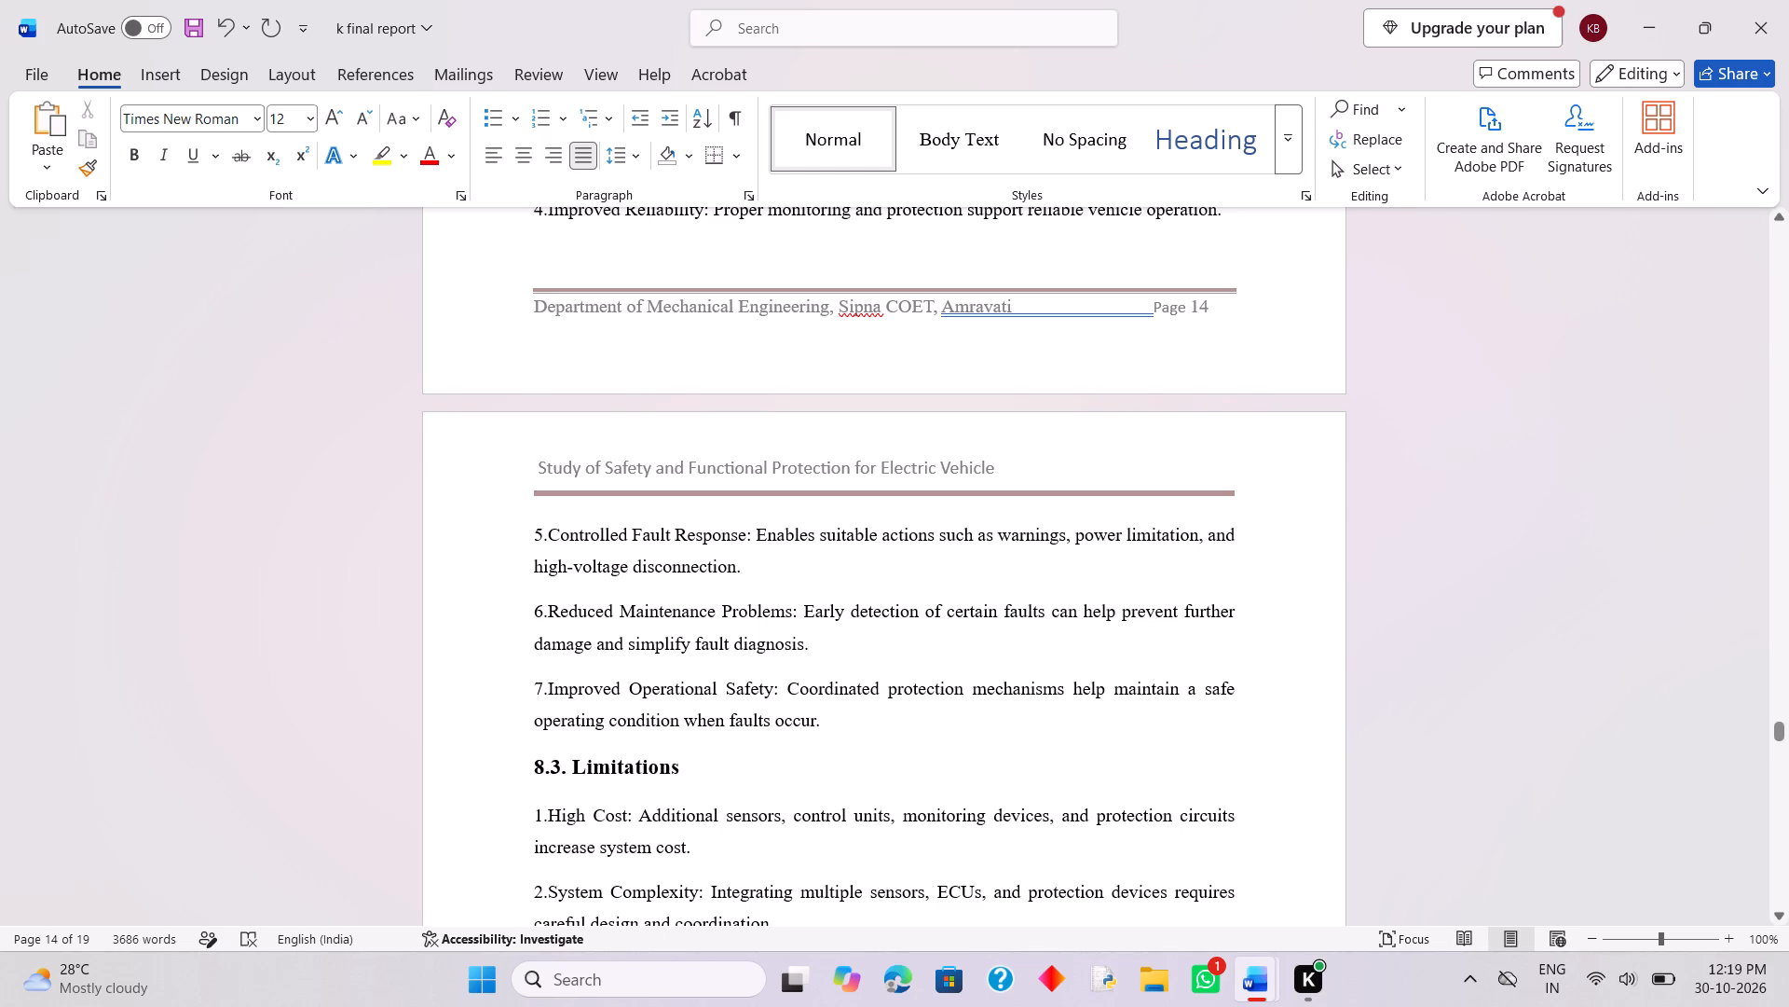
{"action": "left_click_drag", "start_coordinate": [691, 768], "coordinate": [517, 770]}
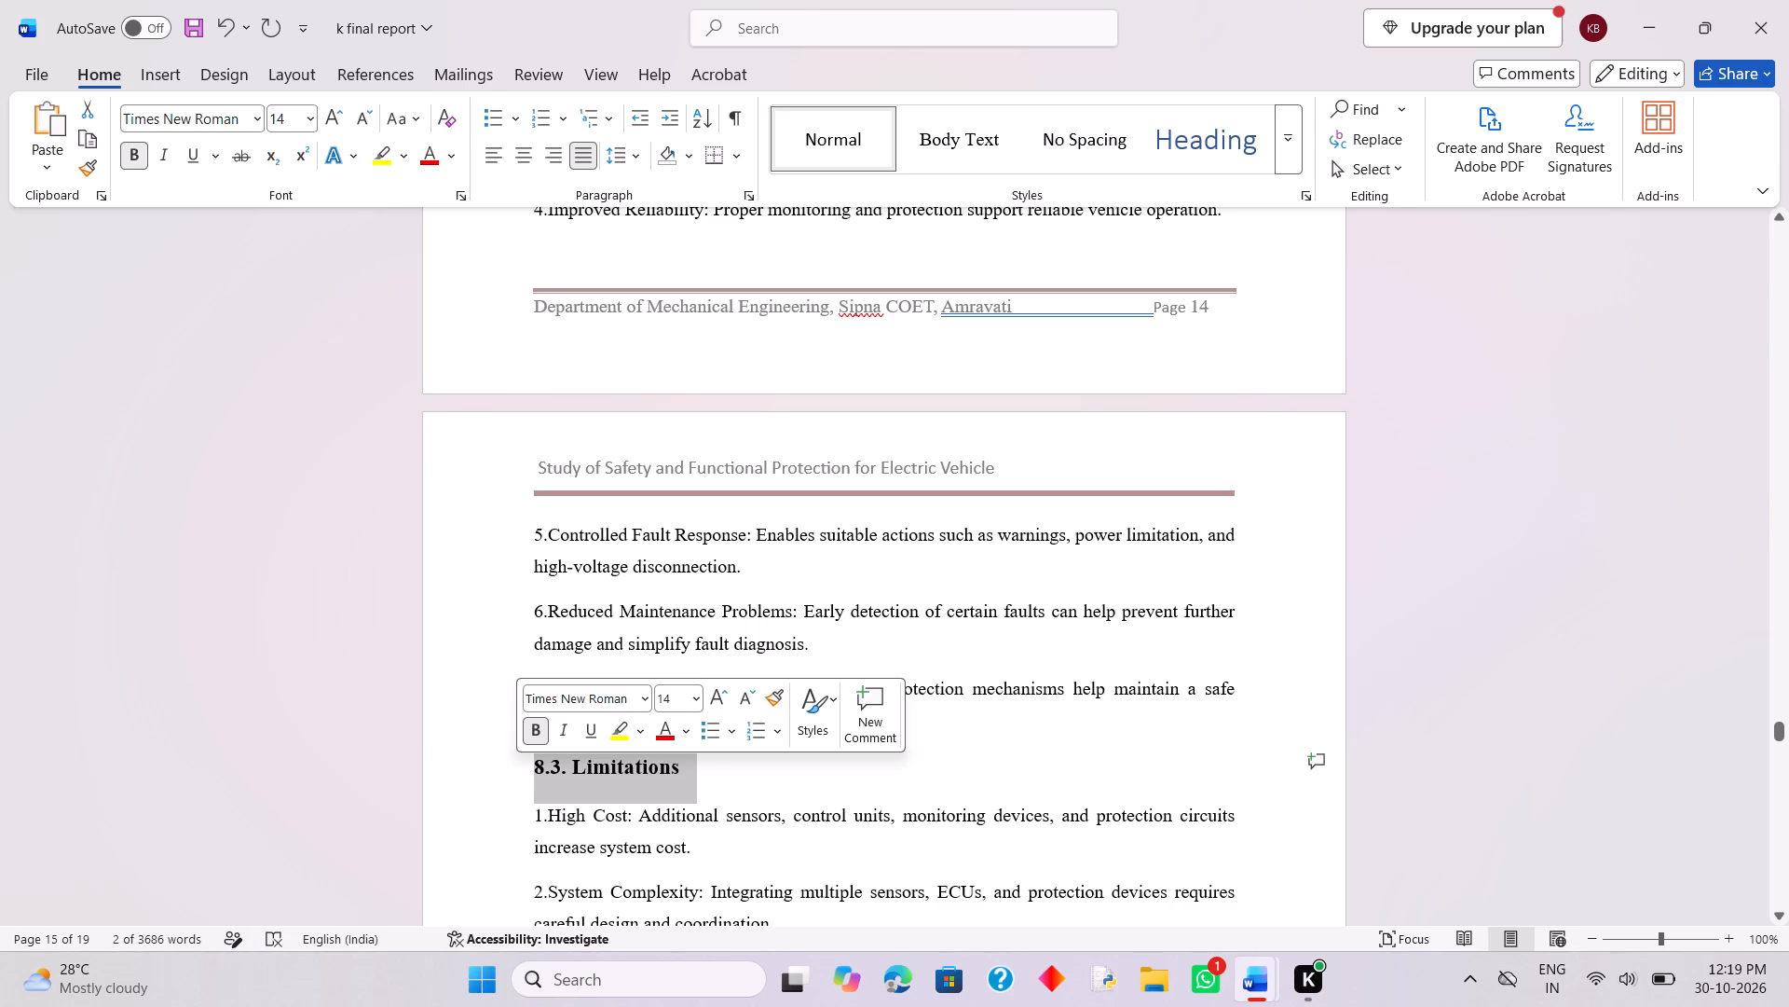
{"action": "key", "text": "ctrl+c"}
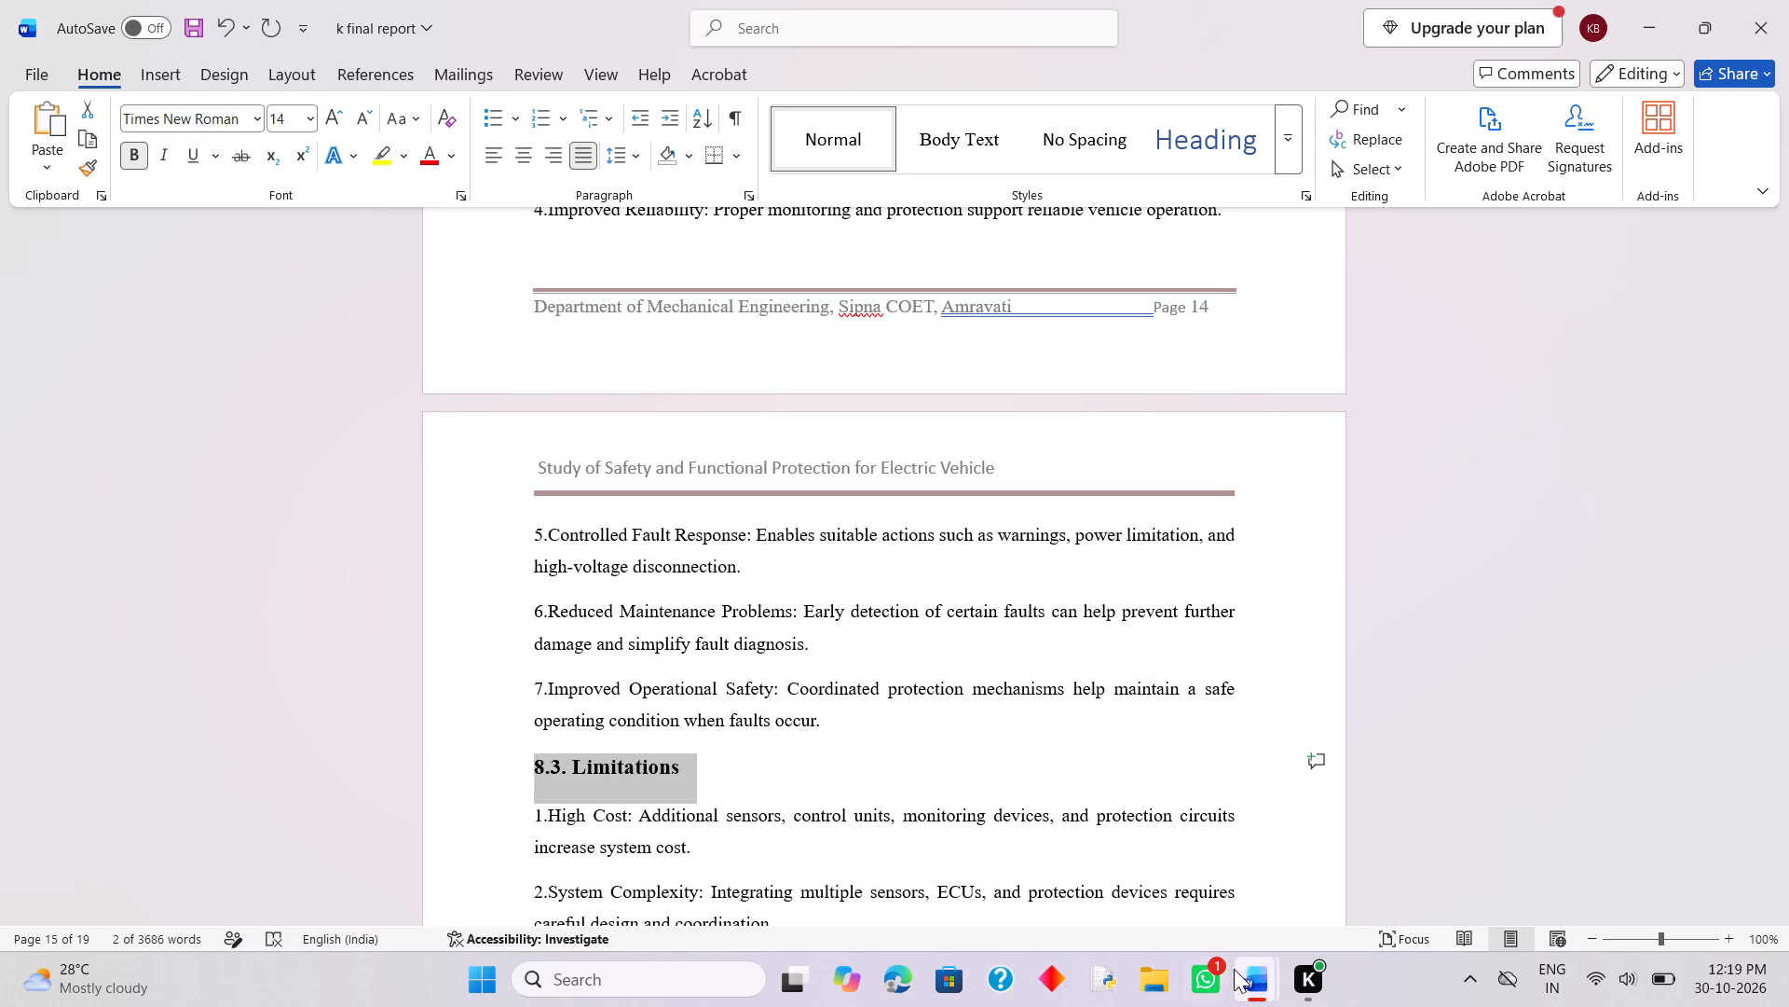
{"action": "left_click", "coordinate": [1121, 859]}
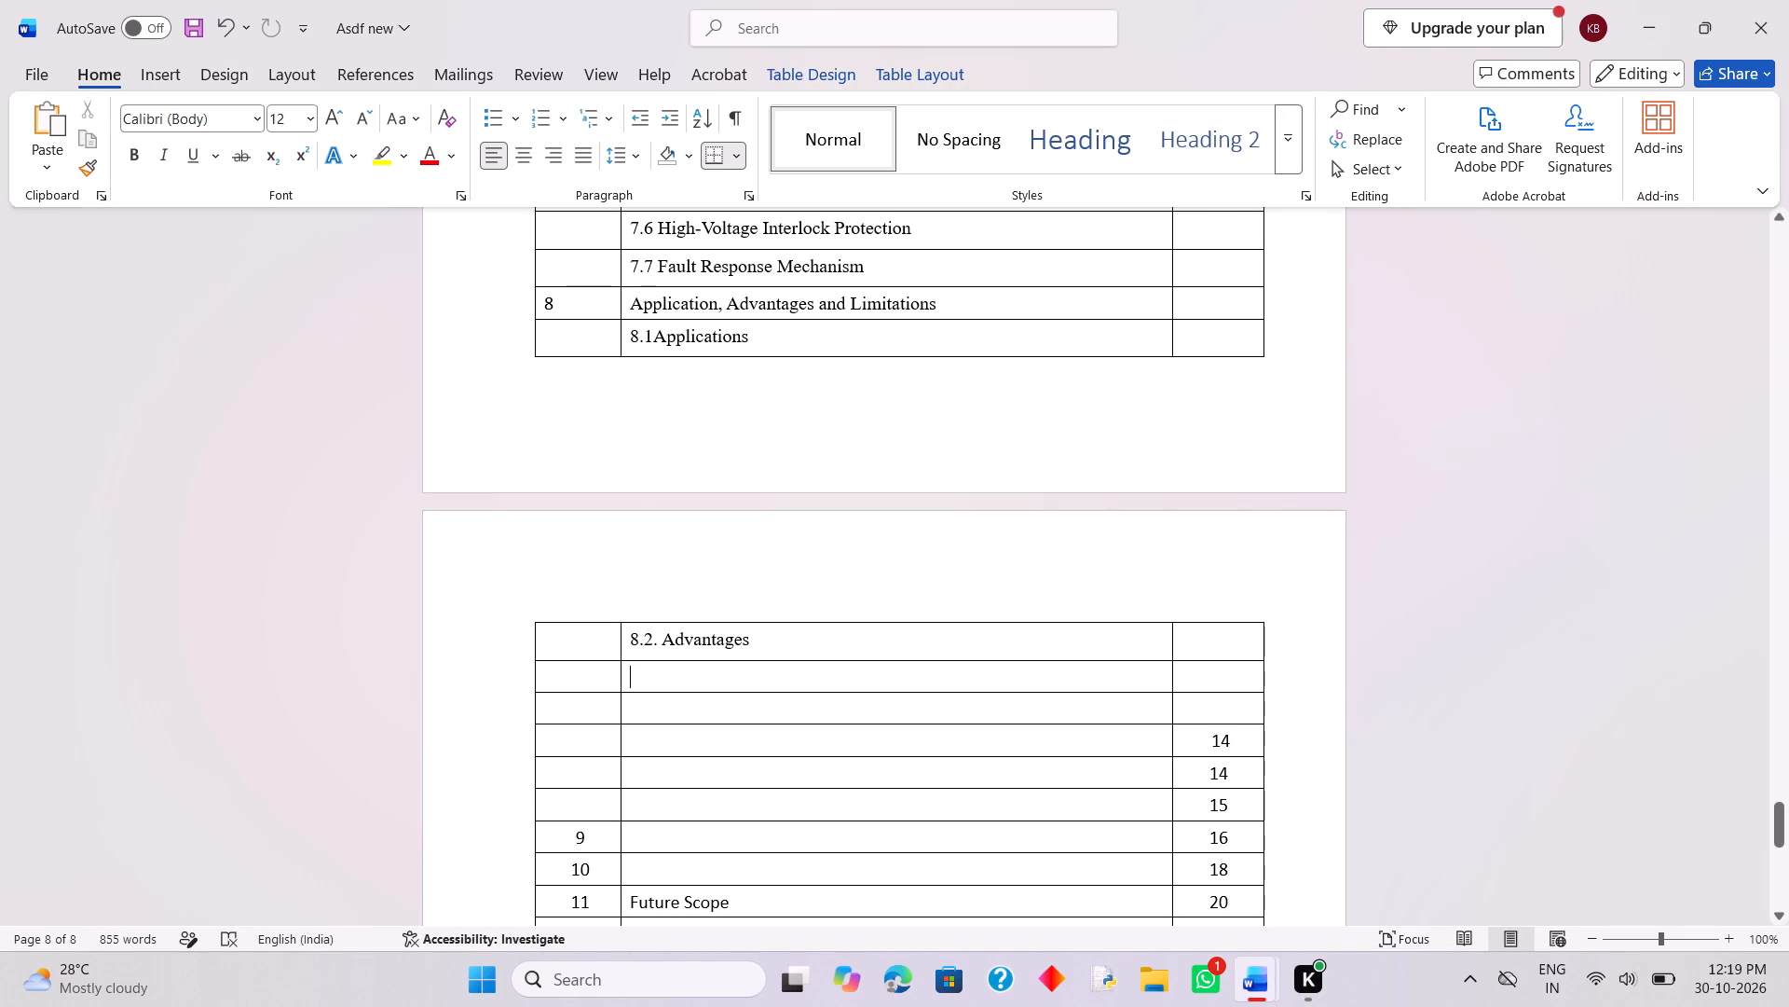
{"action": "key", "text": "ctrl+v"}
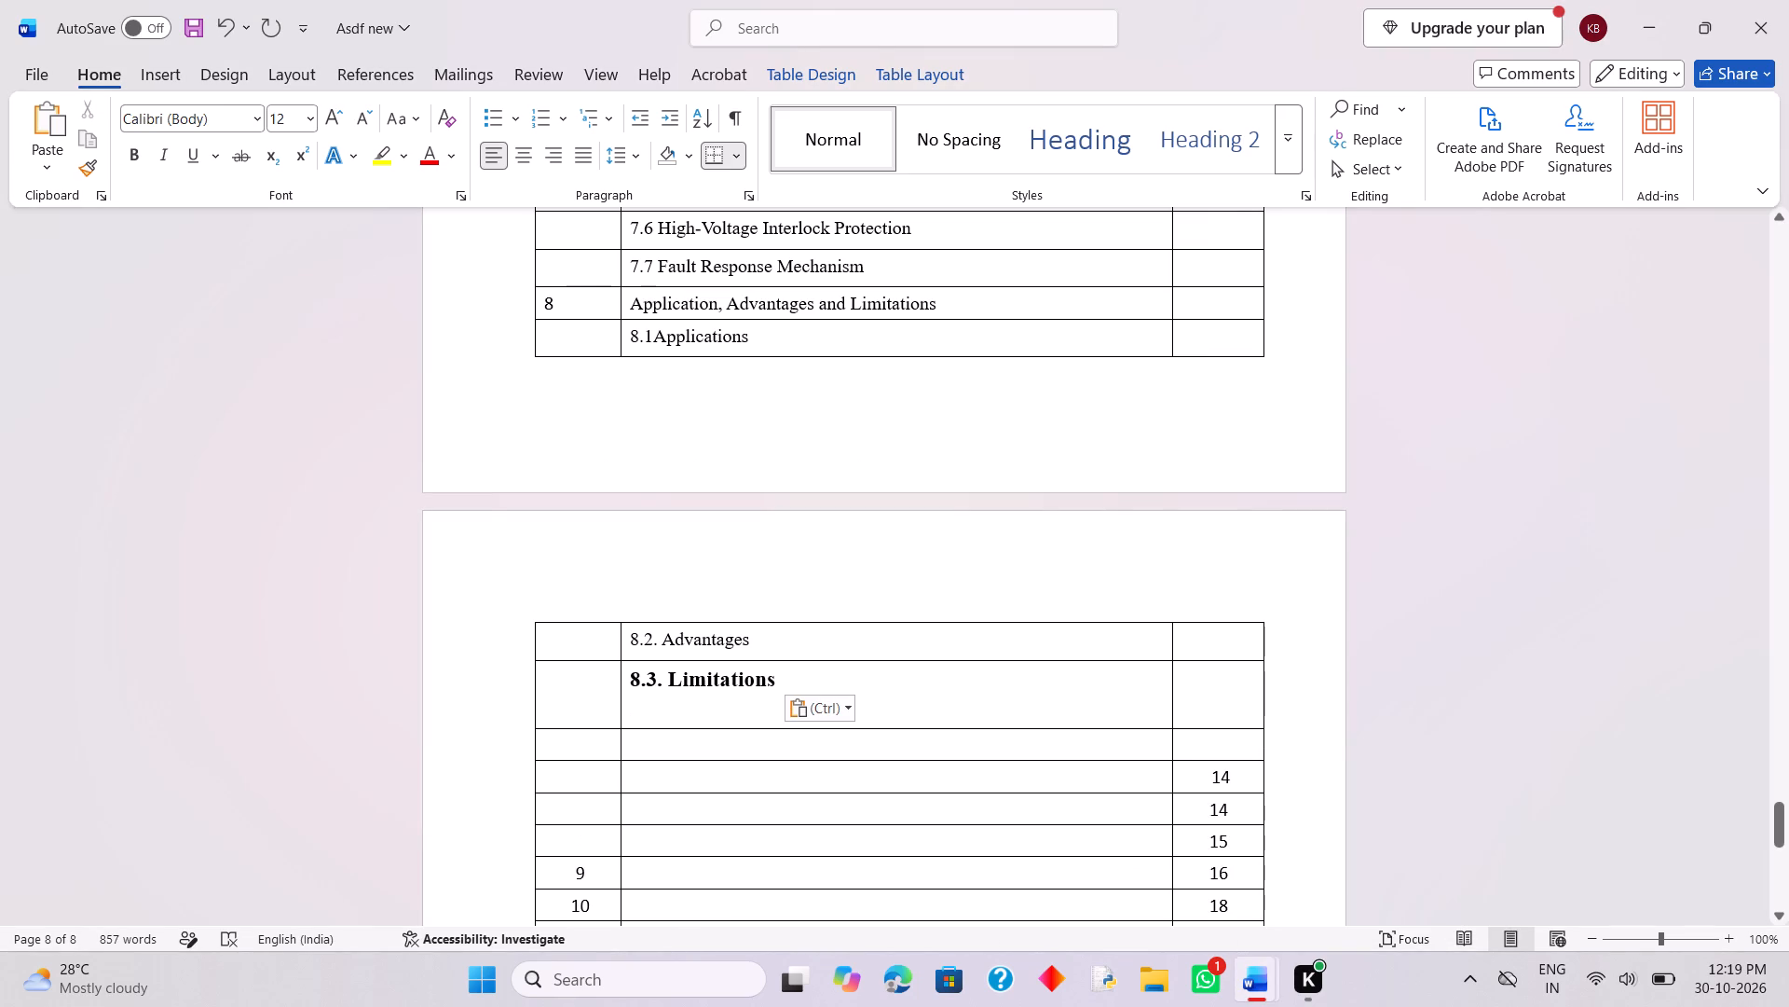
{"action": "key", "text": "BackSpace"}
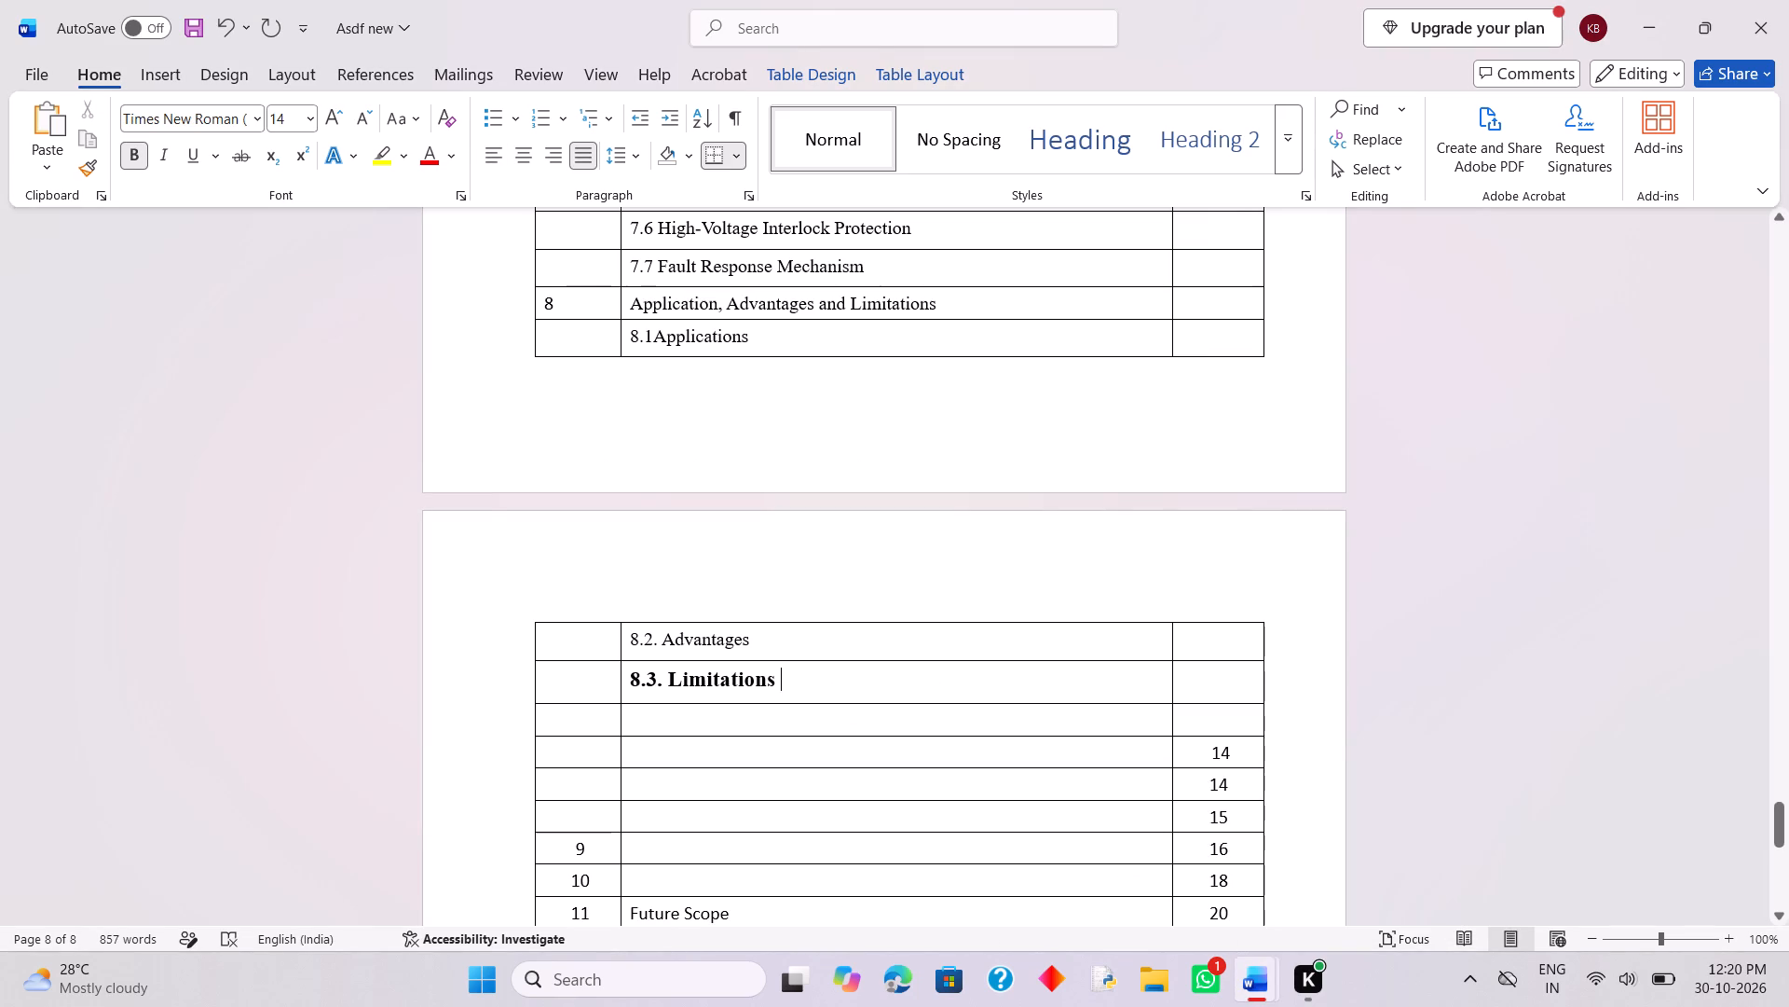
Make the 8.3. Limitations entry in the Contents table non-bold at 12 pt.
{"action": "left_click_drag", "start_coordinate": [790, 678], "coordinate": [607, 671]}
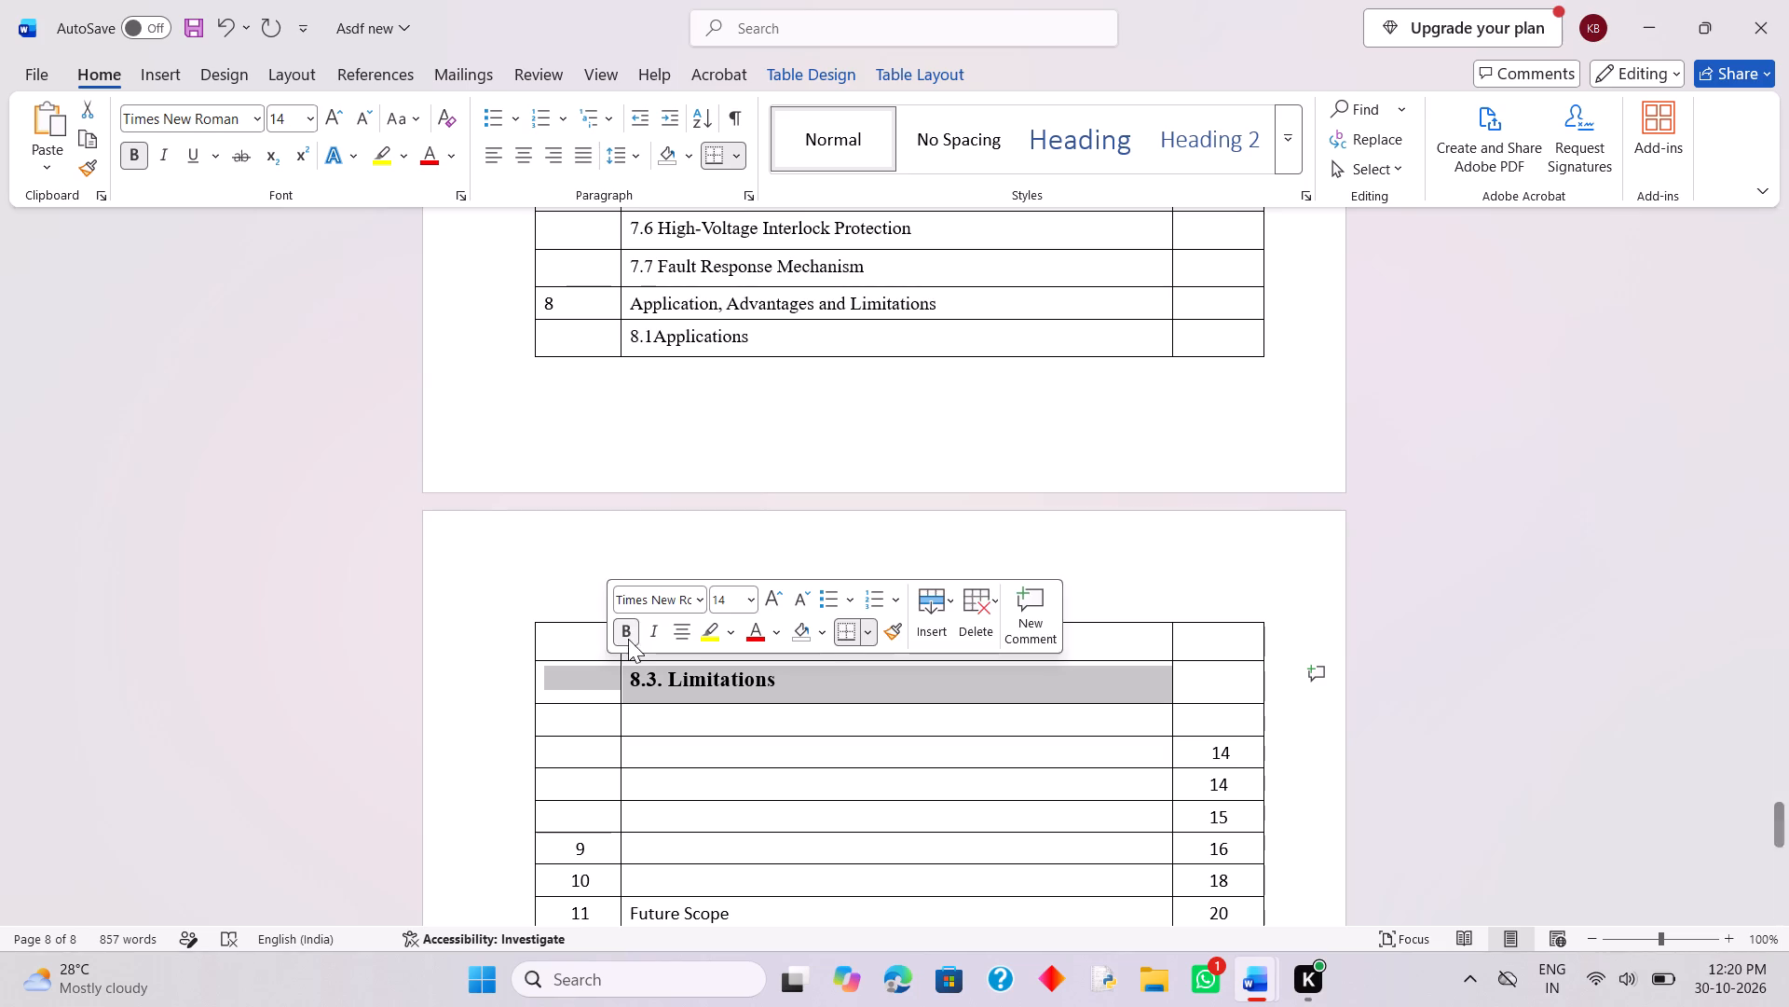
{"action": "left_click", "coordinate": [626, 632]}
{"action": "left_click", "coordinate": [758, 604]}
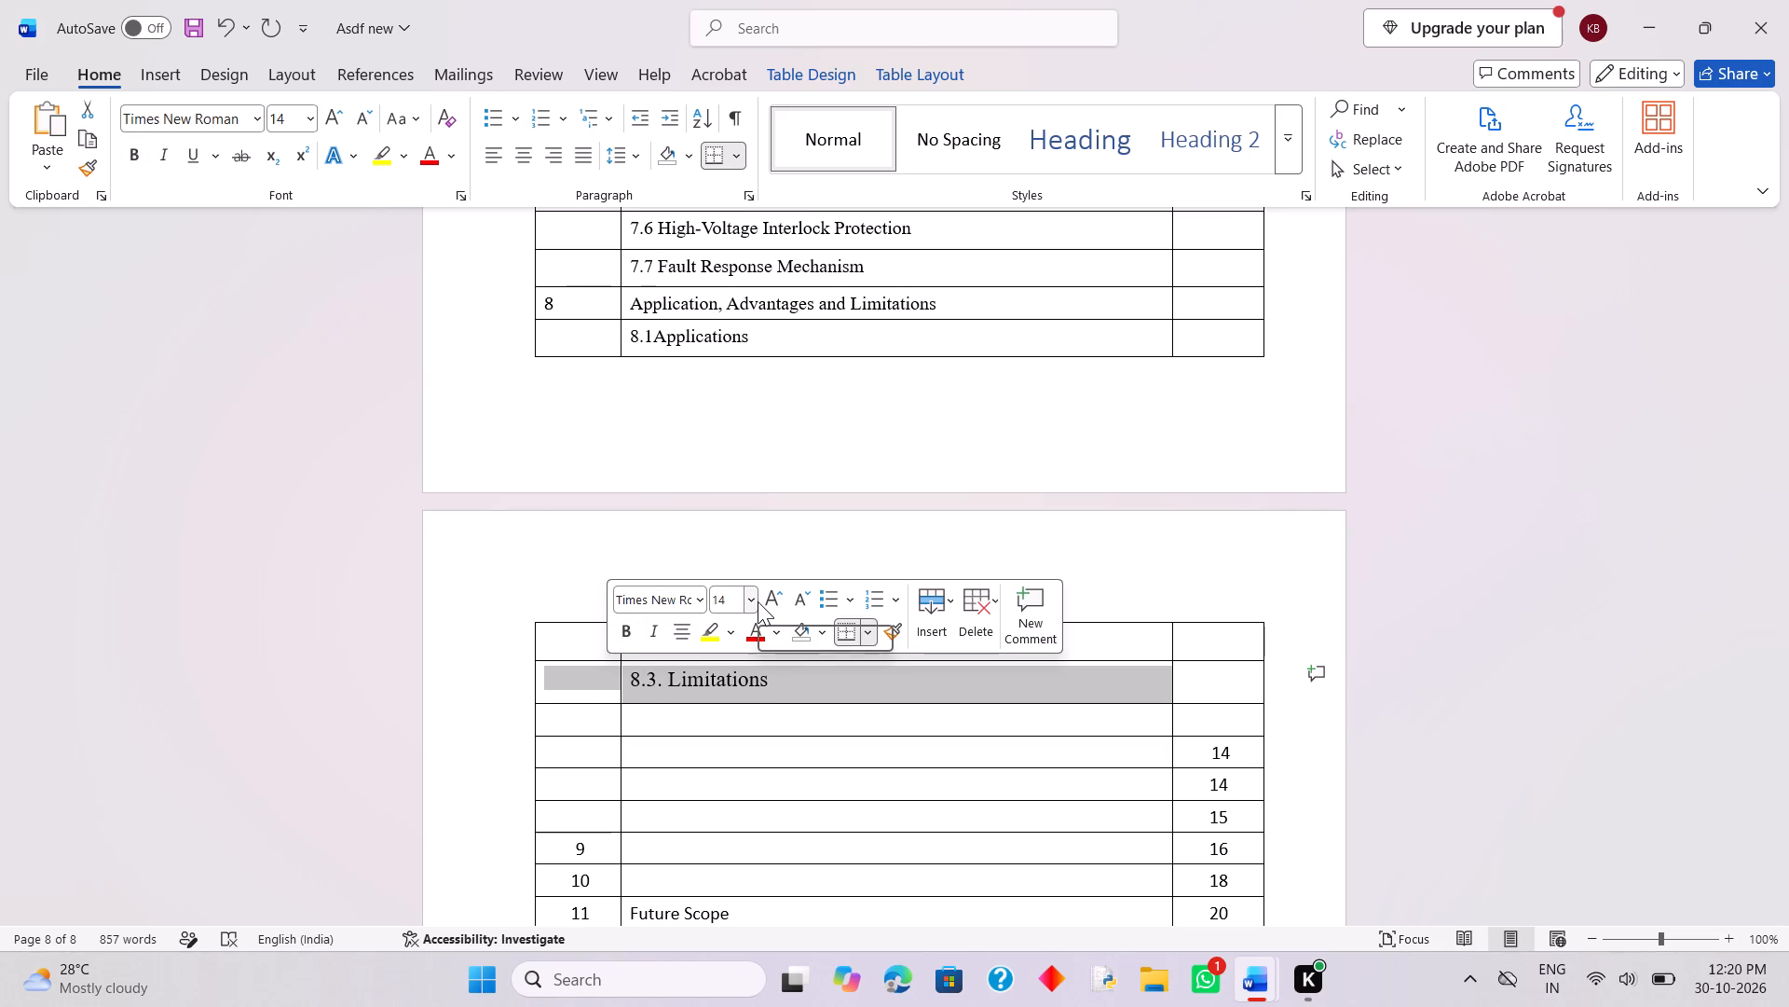
{"action": "left_click", "coordinate": [754, 600]}
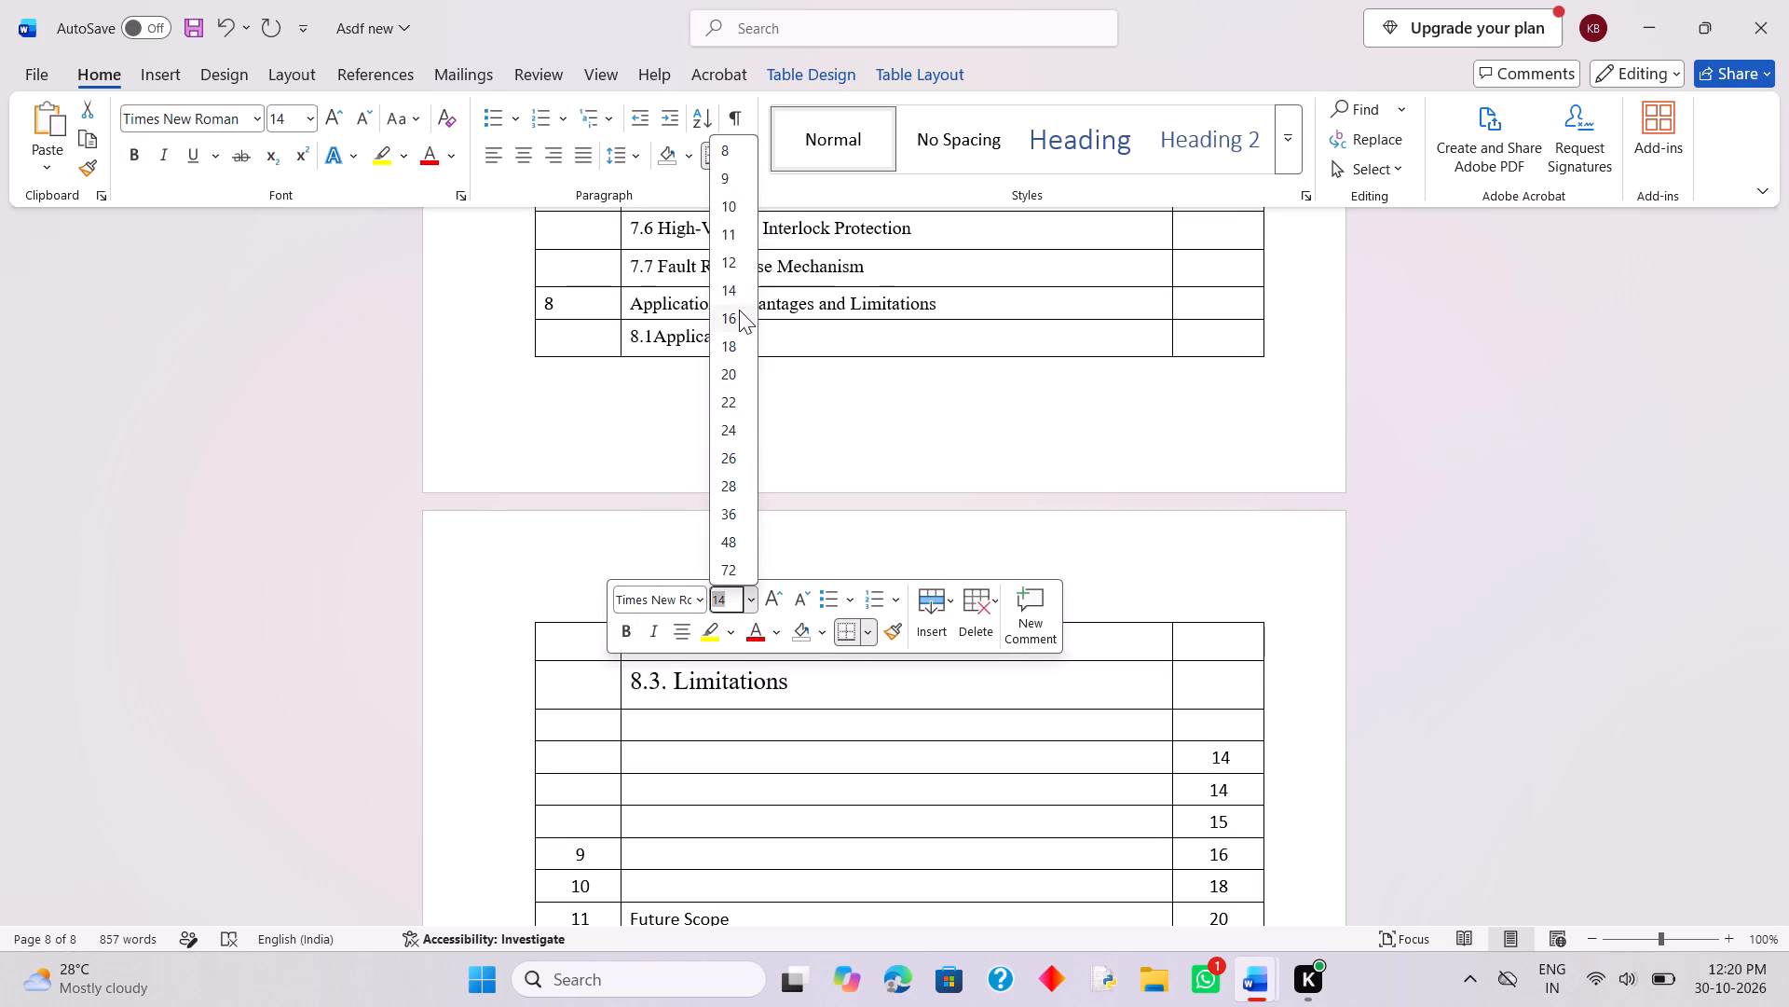
{"action": "left_click", "coordinate": [726, 264]}
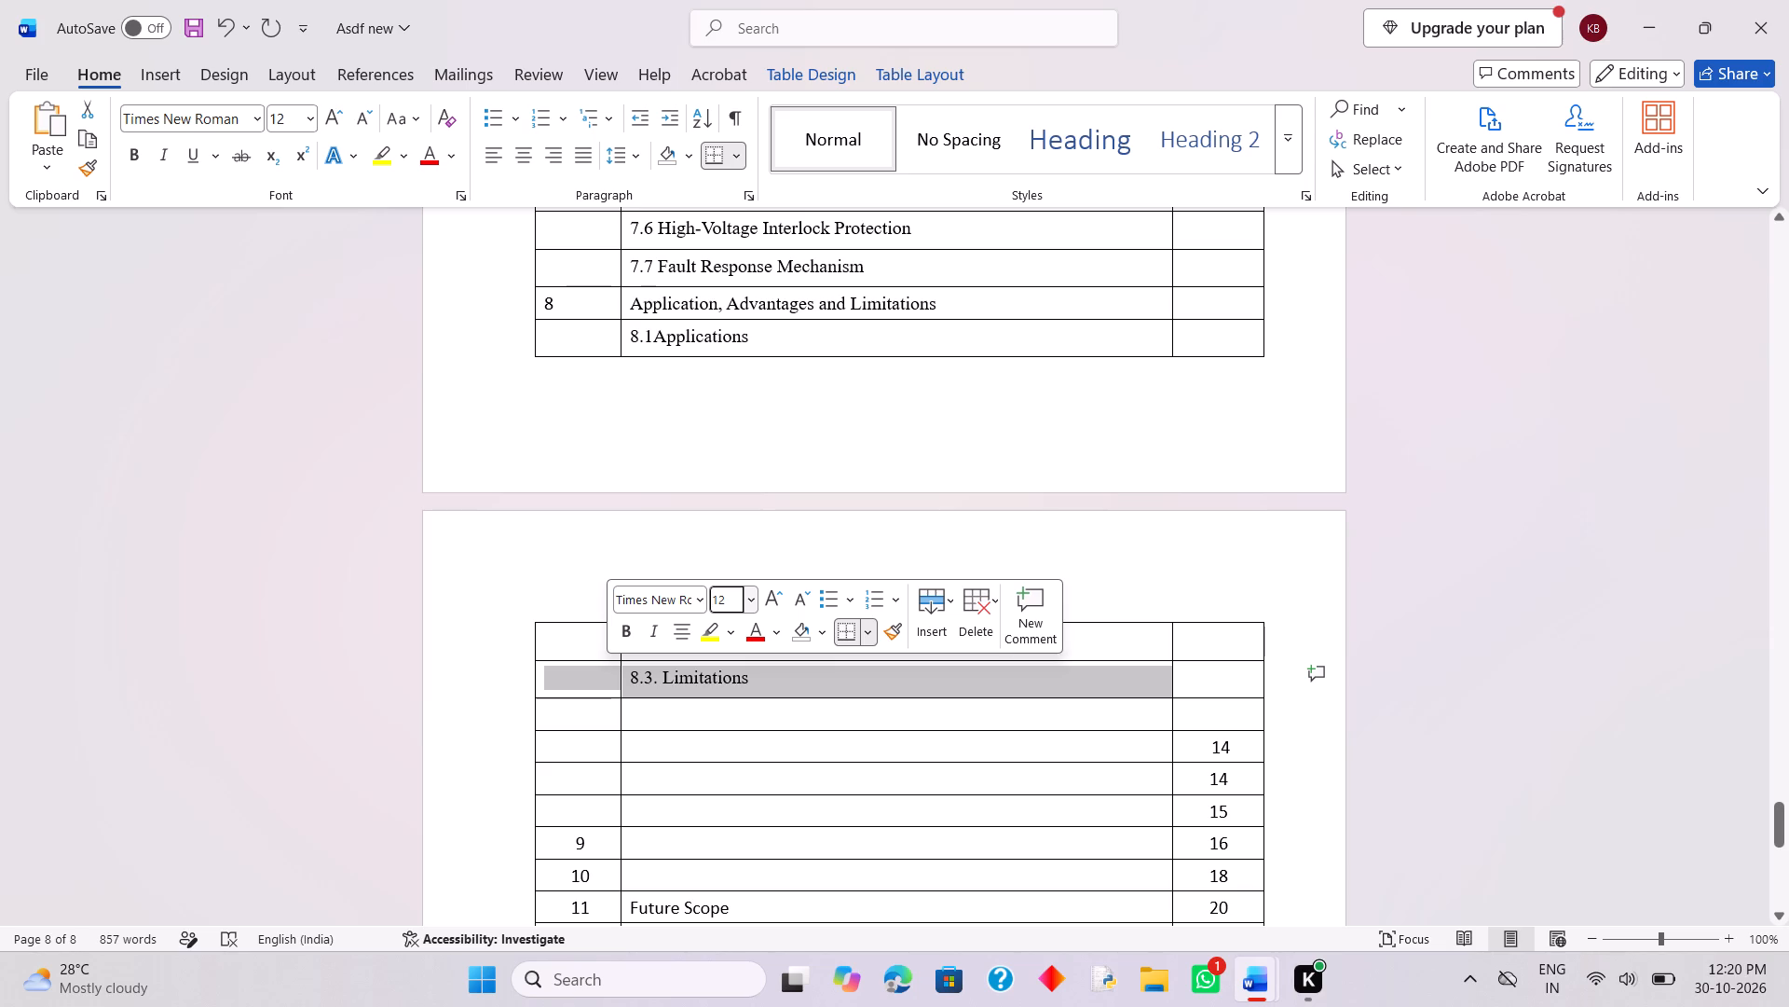
Check in k final report which heading follows section 8.3. Limitations, and return to Asdf new.
{"action": "left_click", "coordinate": [662, 700]}
{"action": "left_click", "coordinate": [659, 717]}
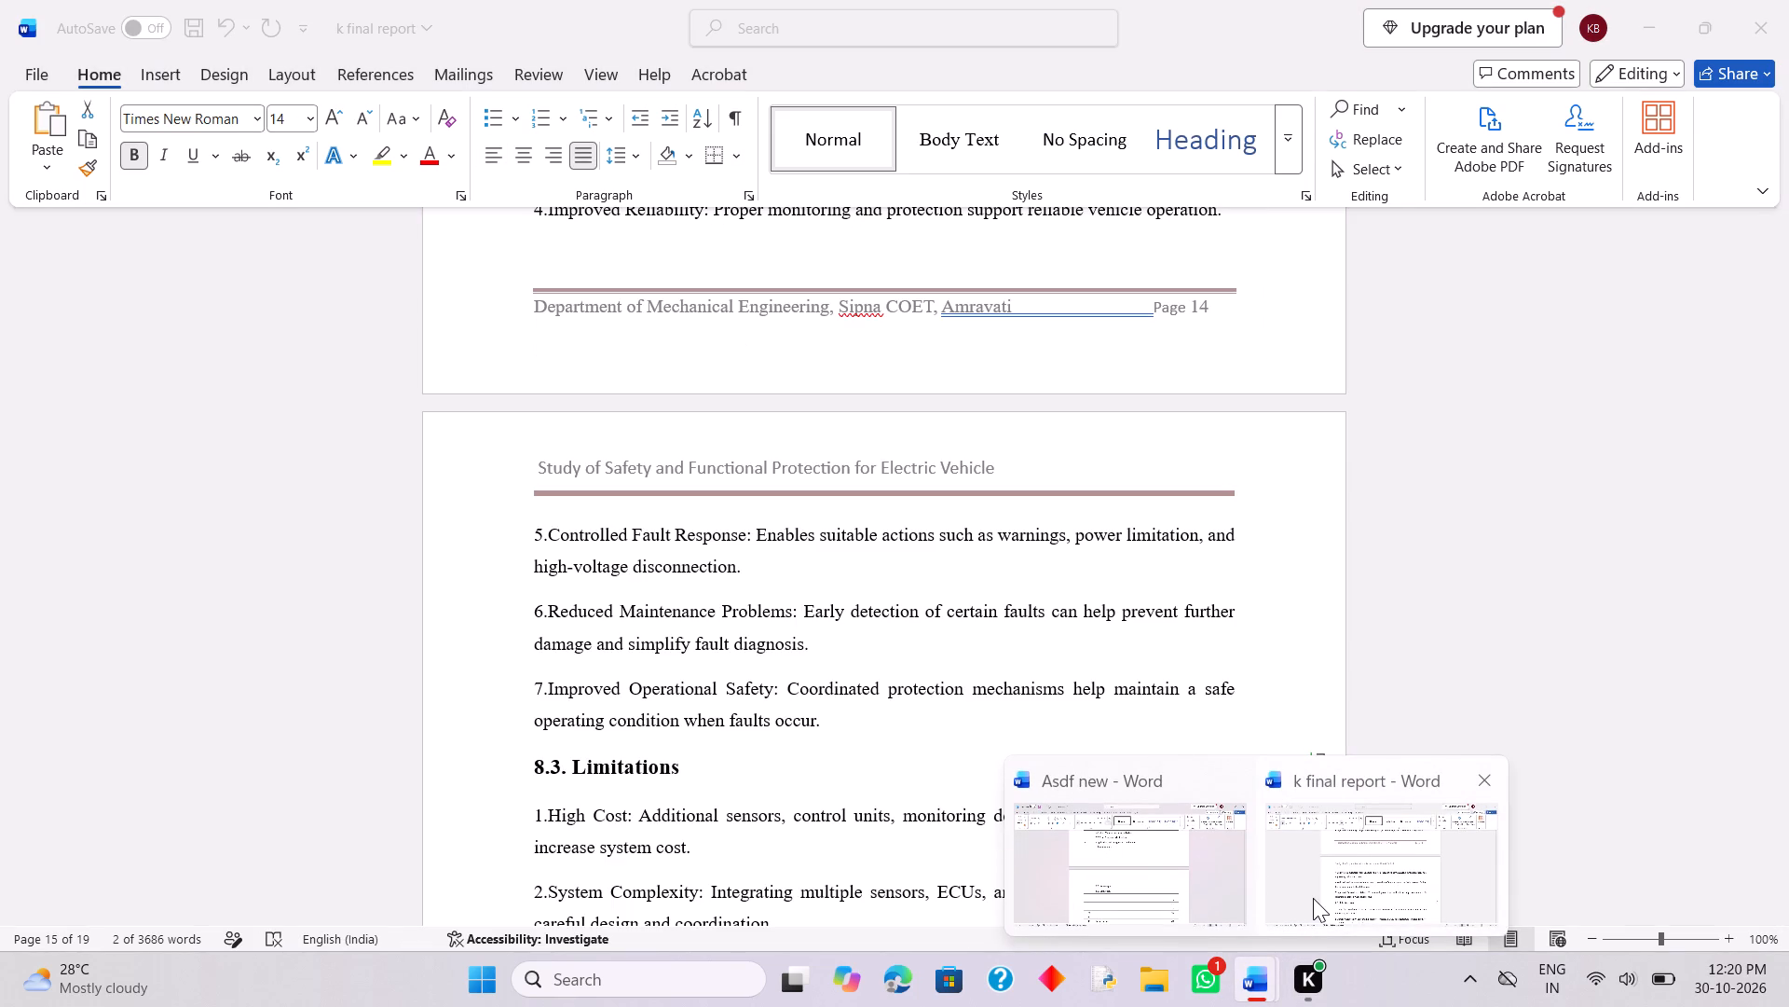
{"action": "left_click", "coordinate": [1313, 898]}
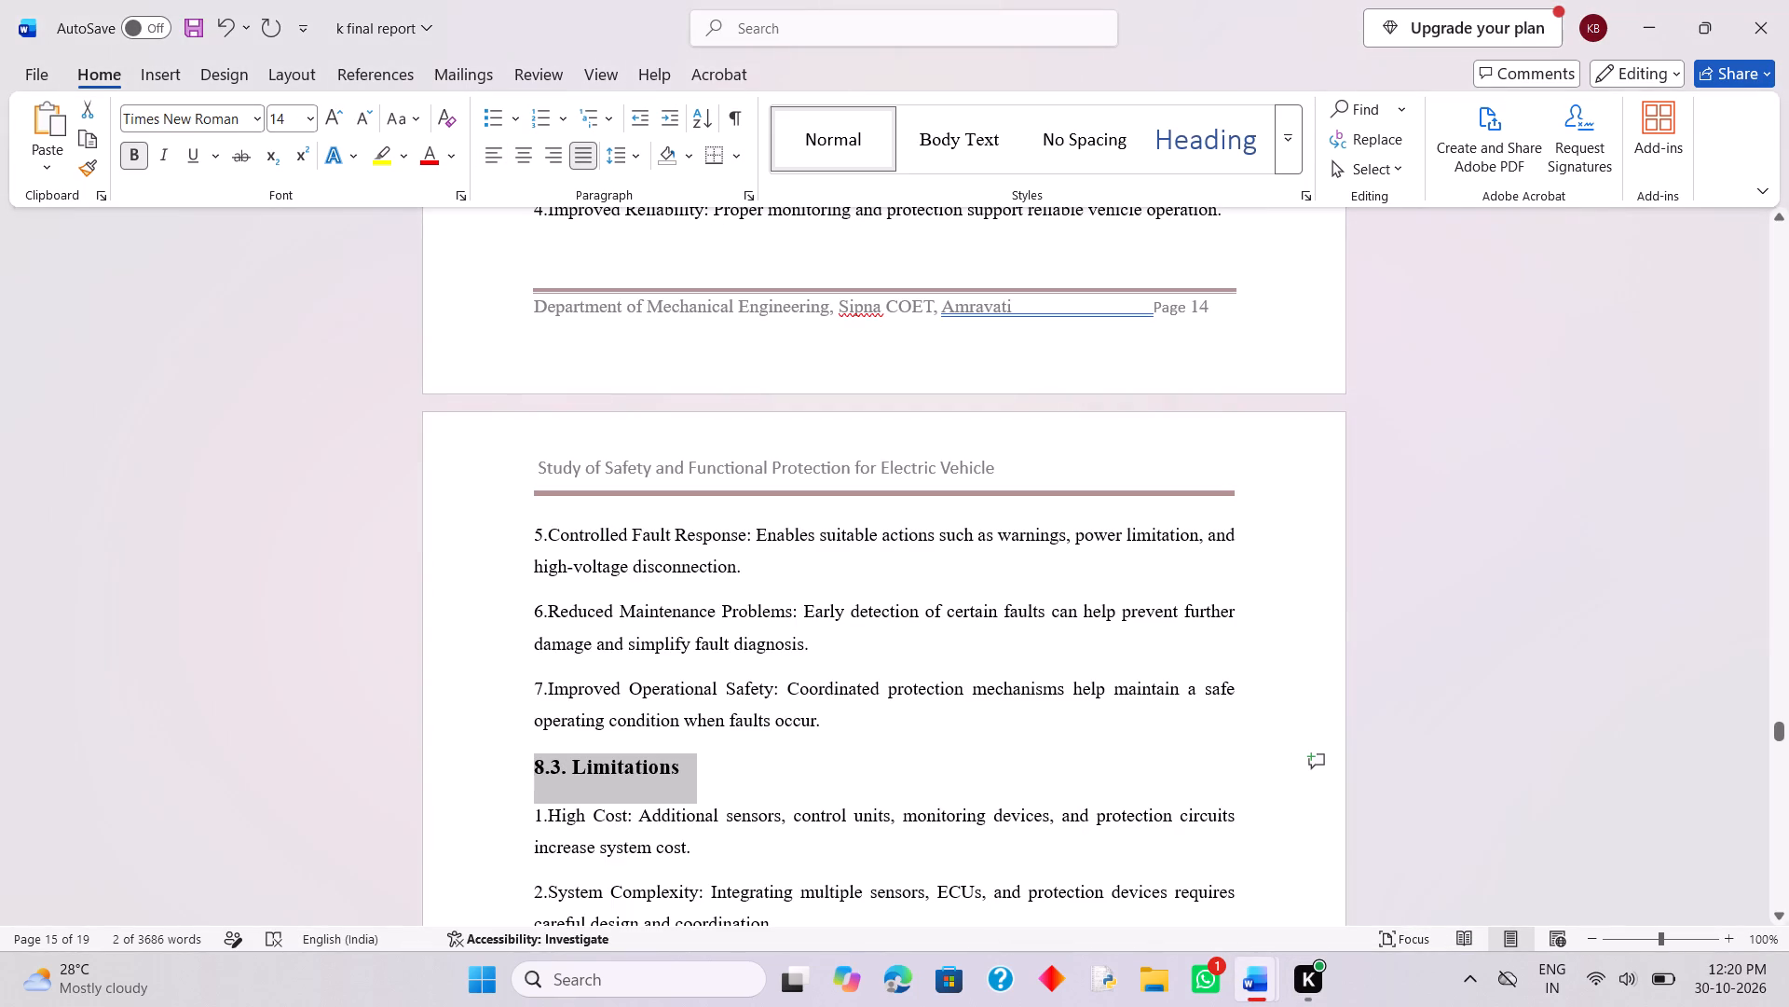
{"action": "left_click", "coordinate": [1167, 856]}
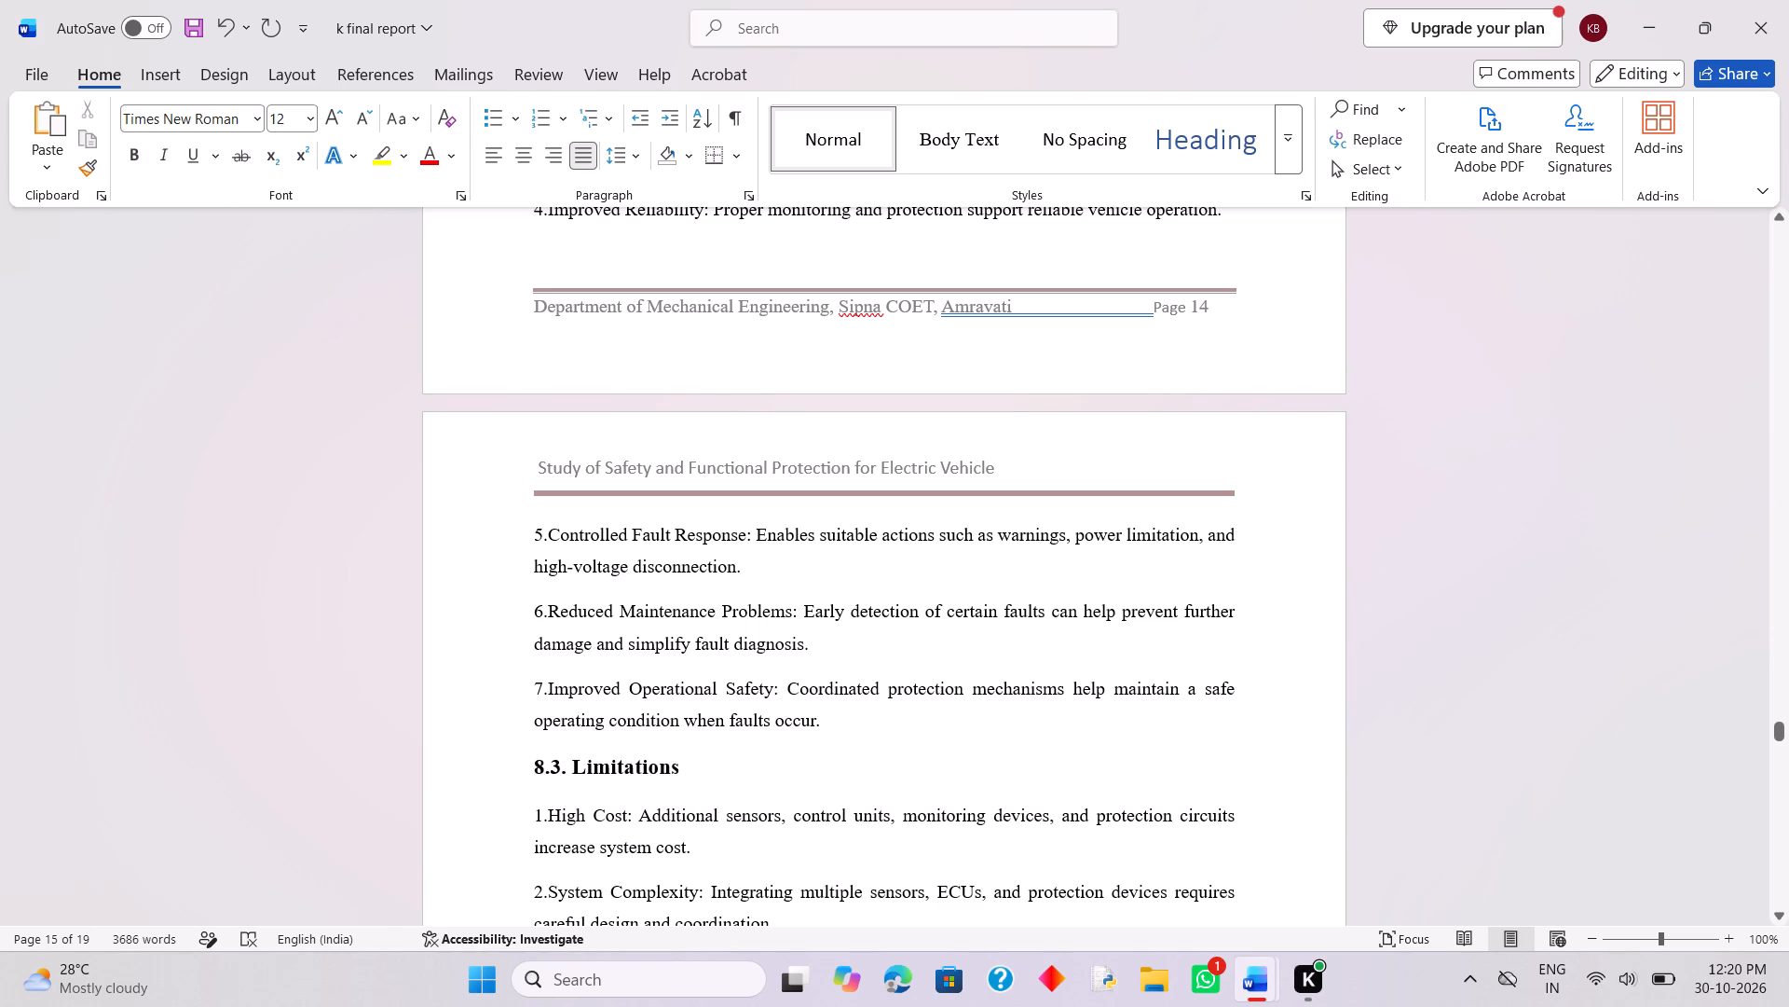
{"action": "scroll", "coordinate": [1167, 856], "scroll_direction": "down", "scroll_amount": 1}
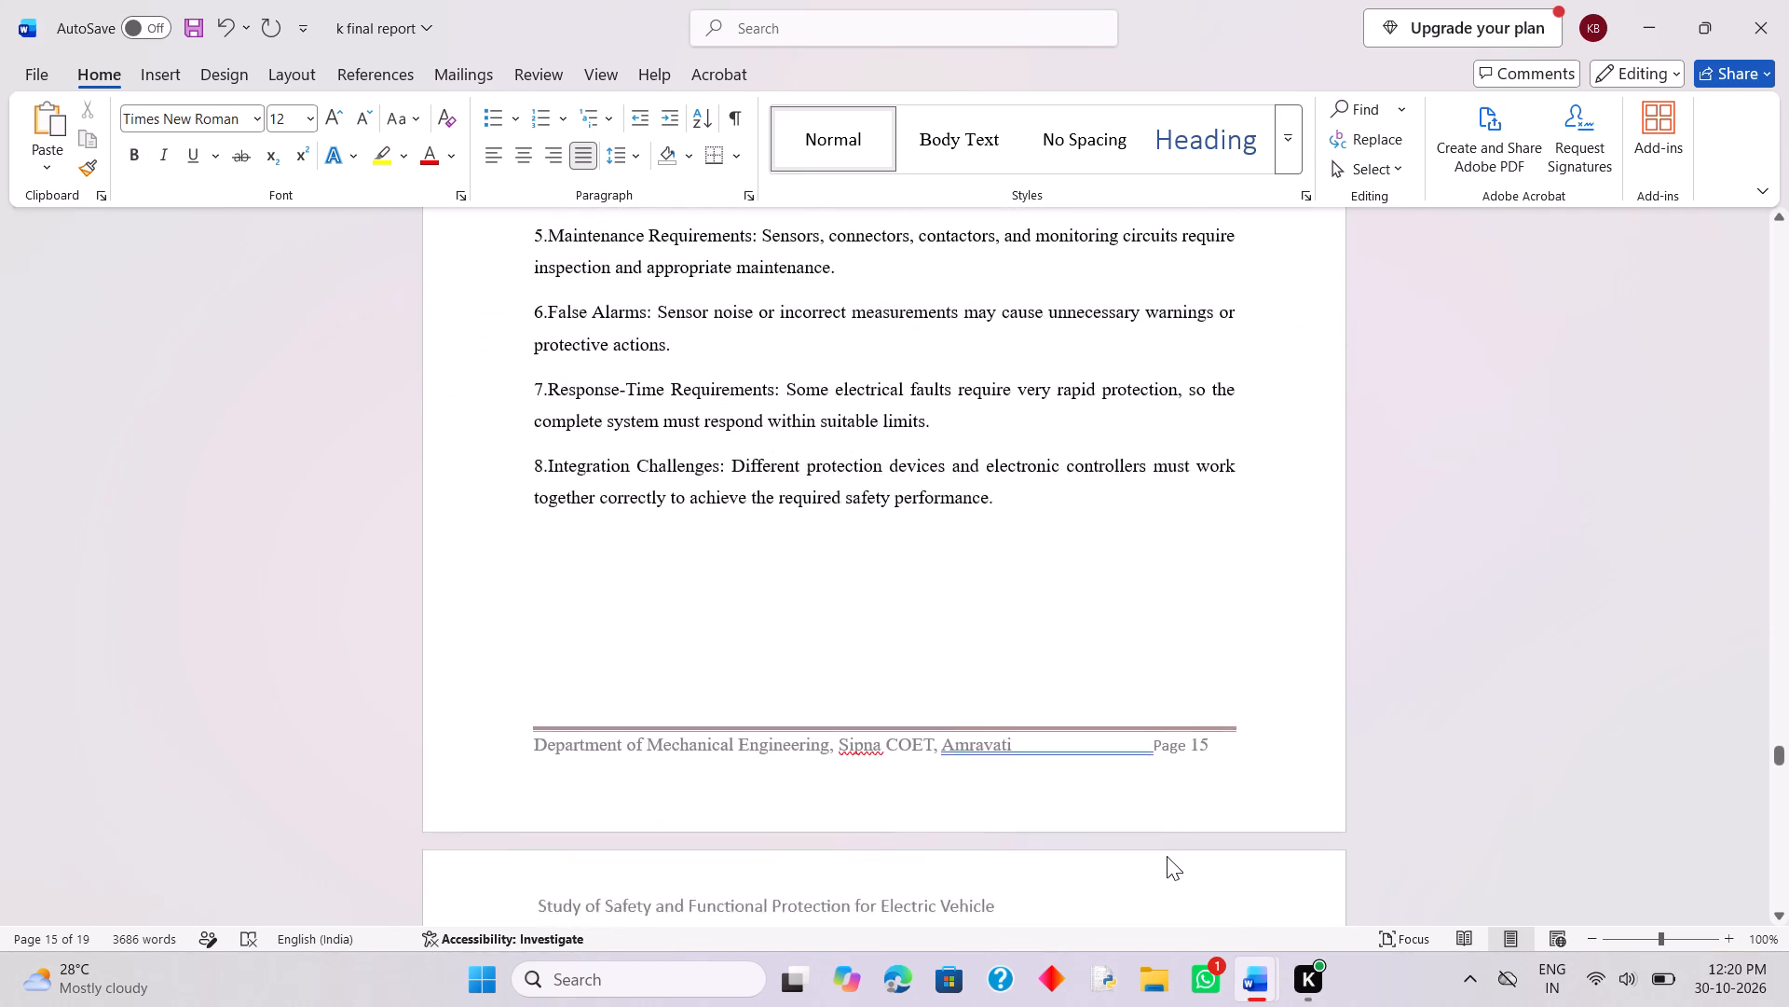
{"action": "scroll", "coordinate": [1167, 856], "scroll_direction": "down", "scroll_amount": 1}
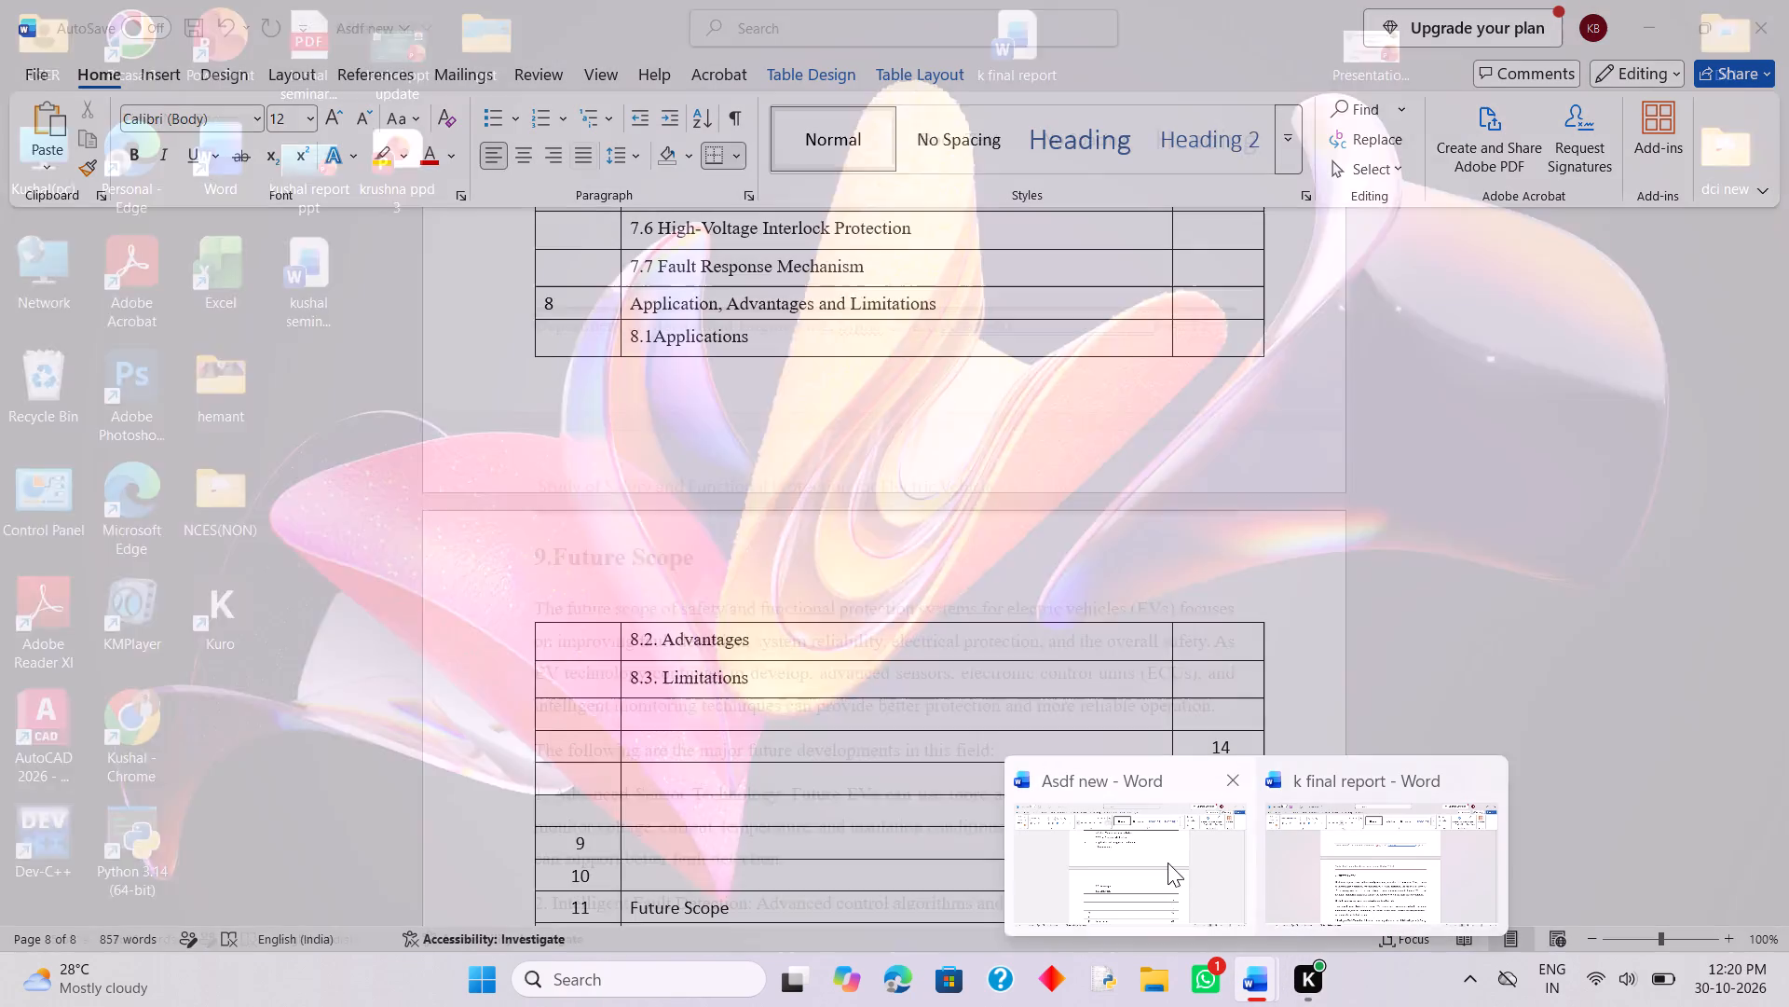
{"action": "left_click", "coordinate": [1164, 862]}
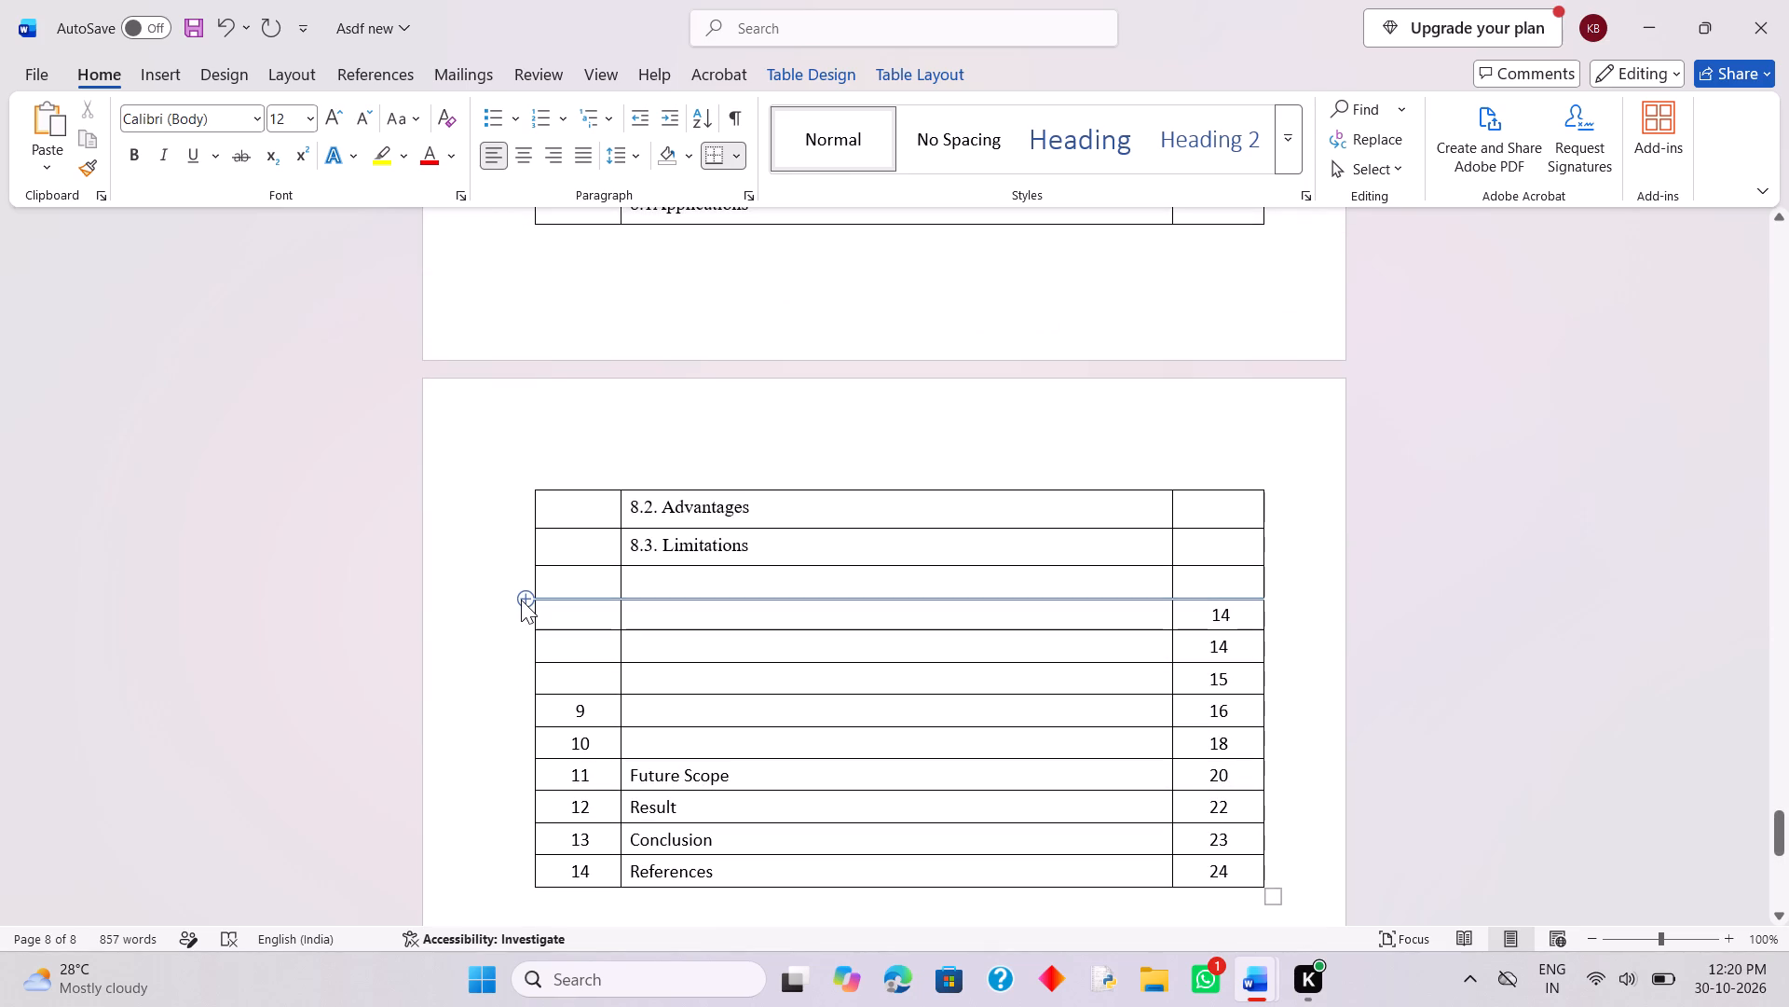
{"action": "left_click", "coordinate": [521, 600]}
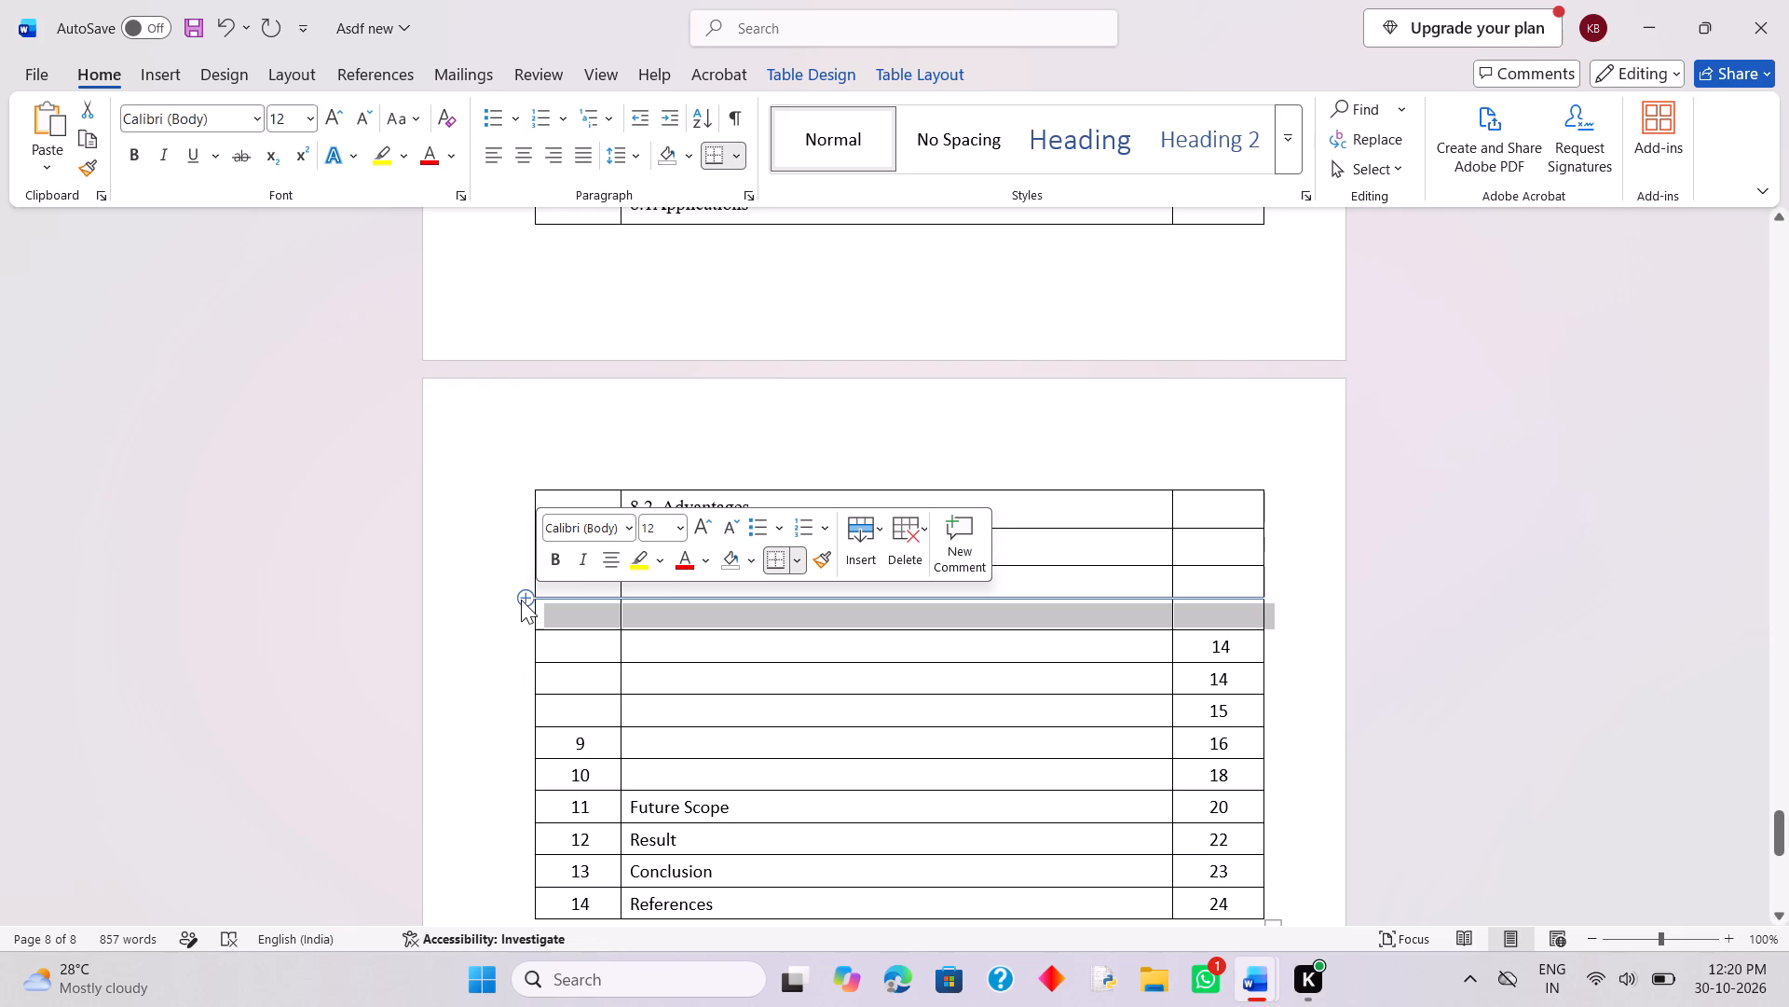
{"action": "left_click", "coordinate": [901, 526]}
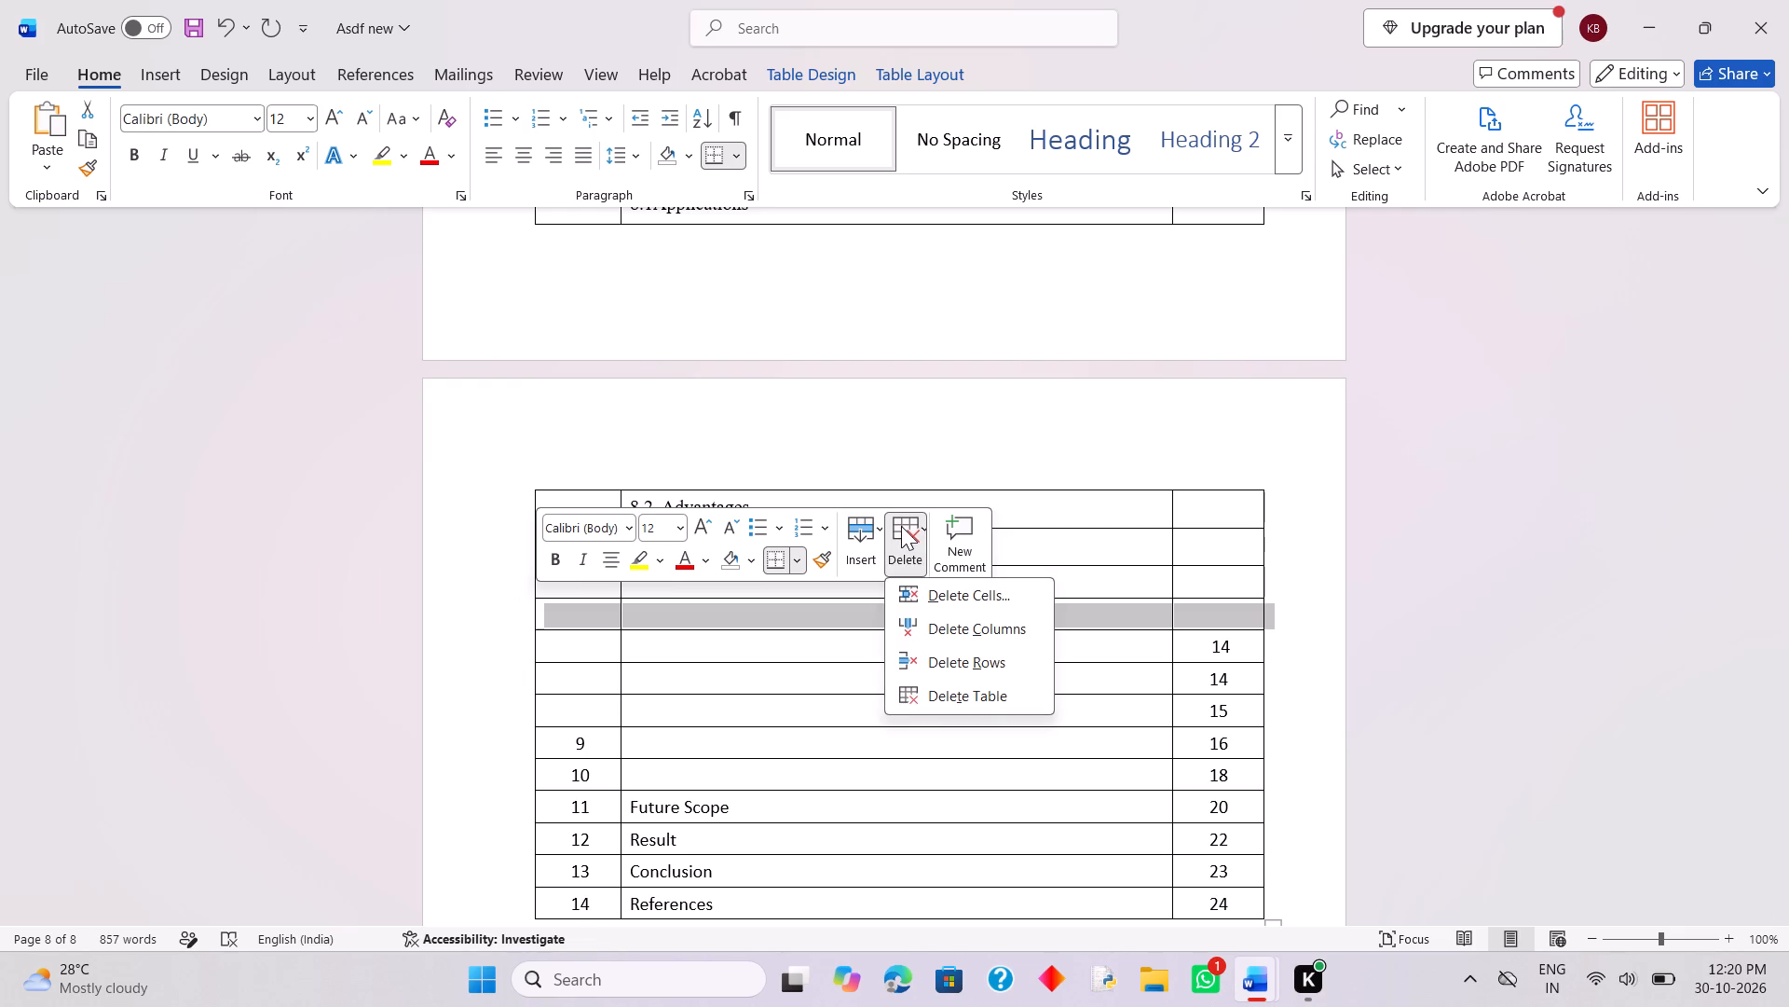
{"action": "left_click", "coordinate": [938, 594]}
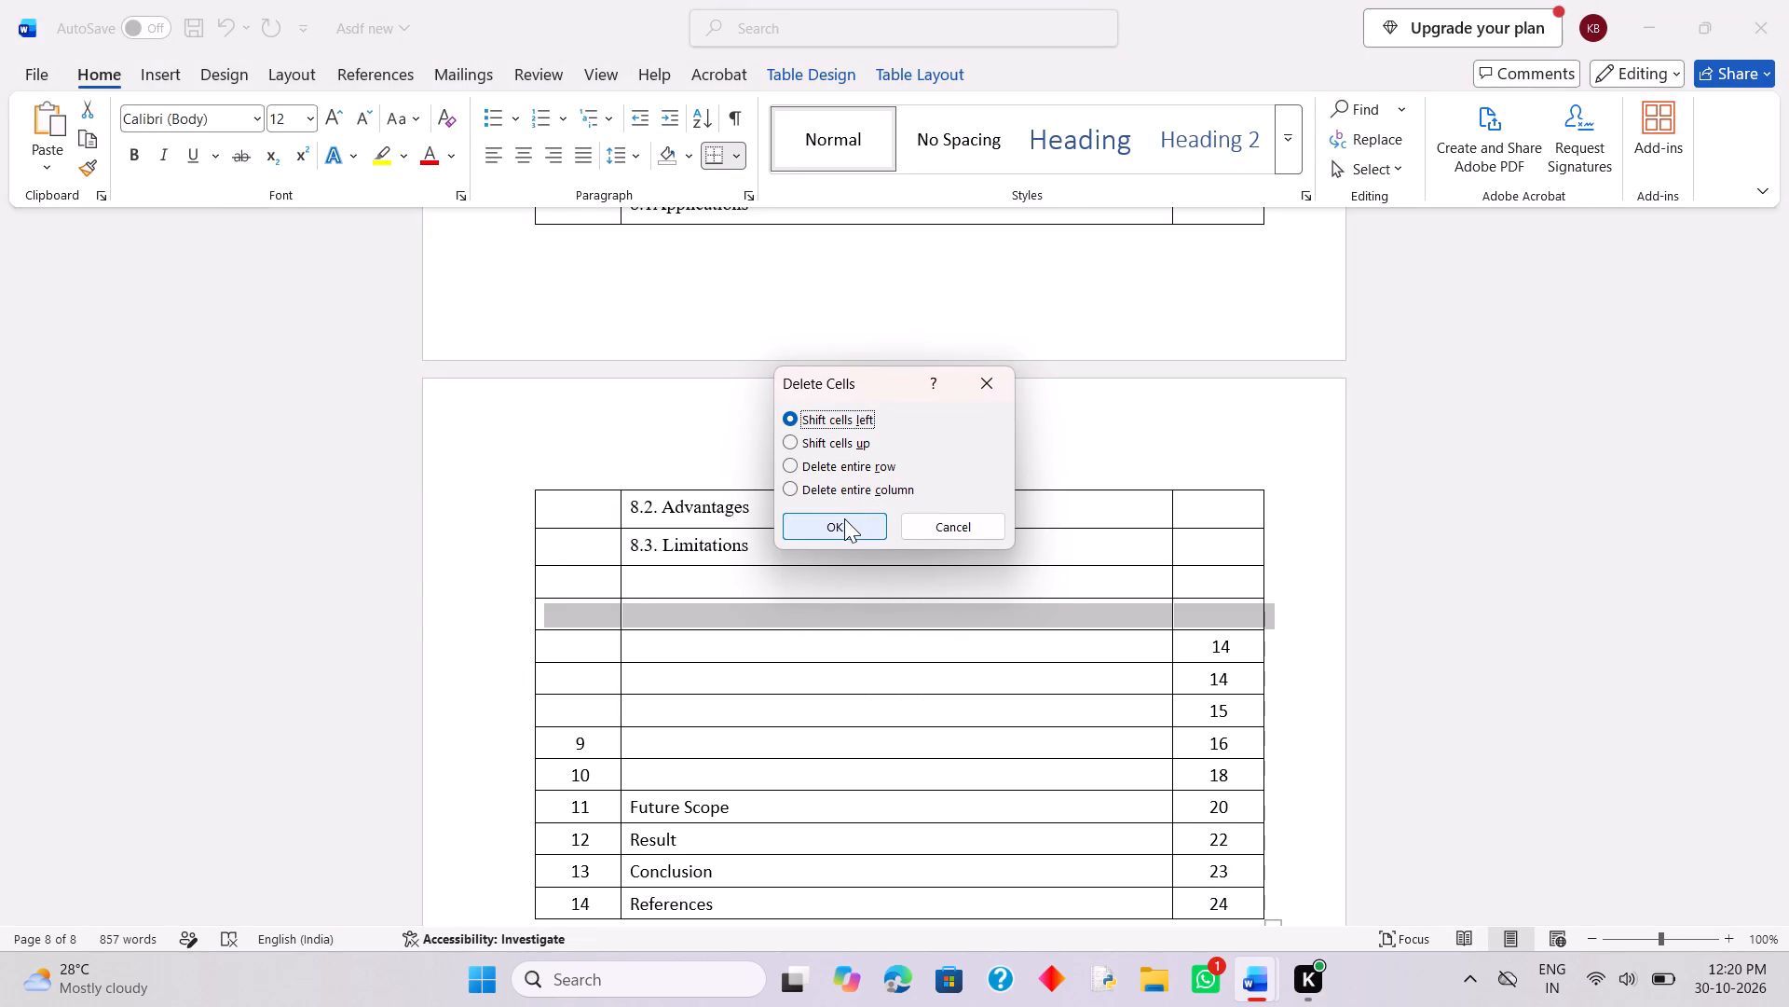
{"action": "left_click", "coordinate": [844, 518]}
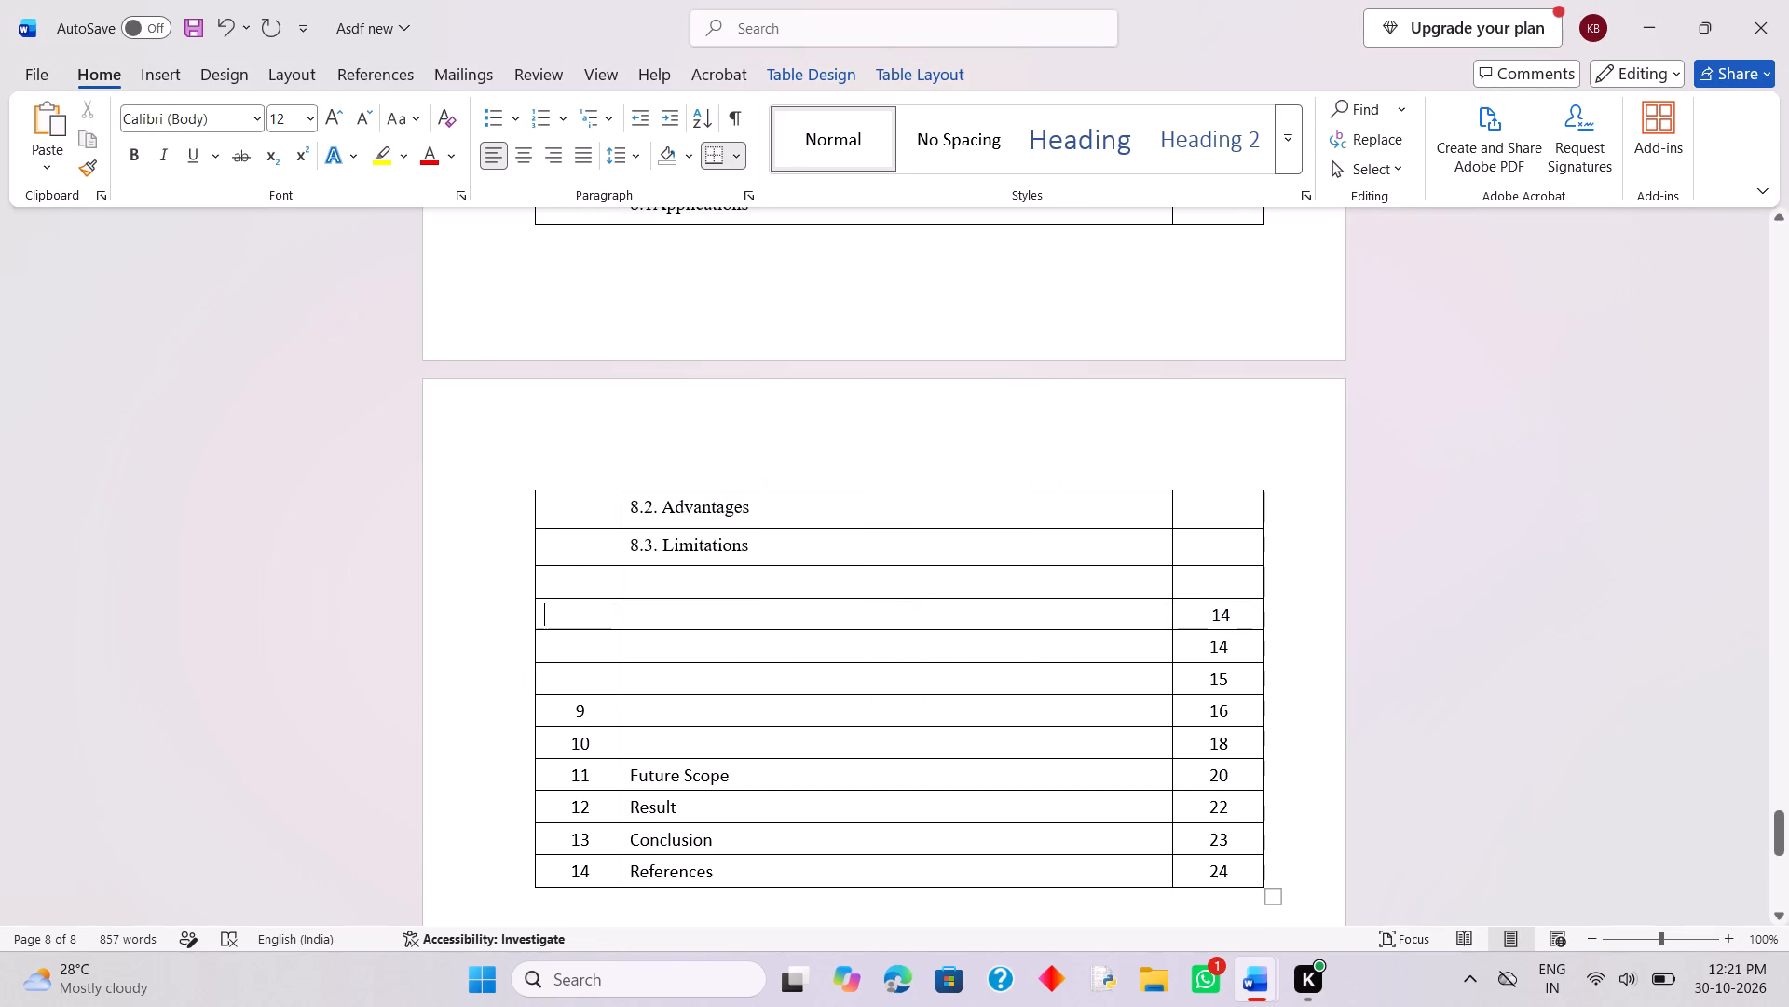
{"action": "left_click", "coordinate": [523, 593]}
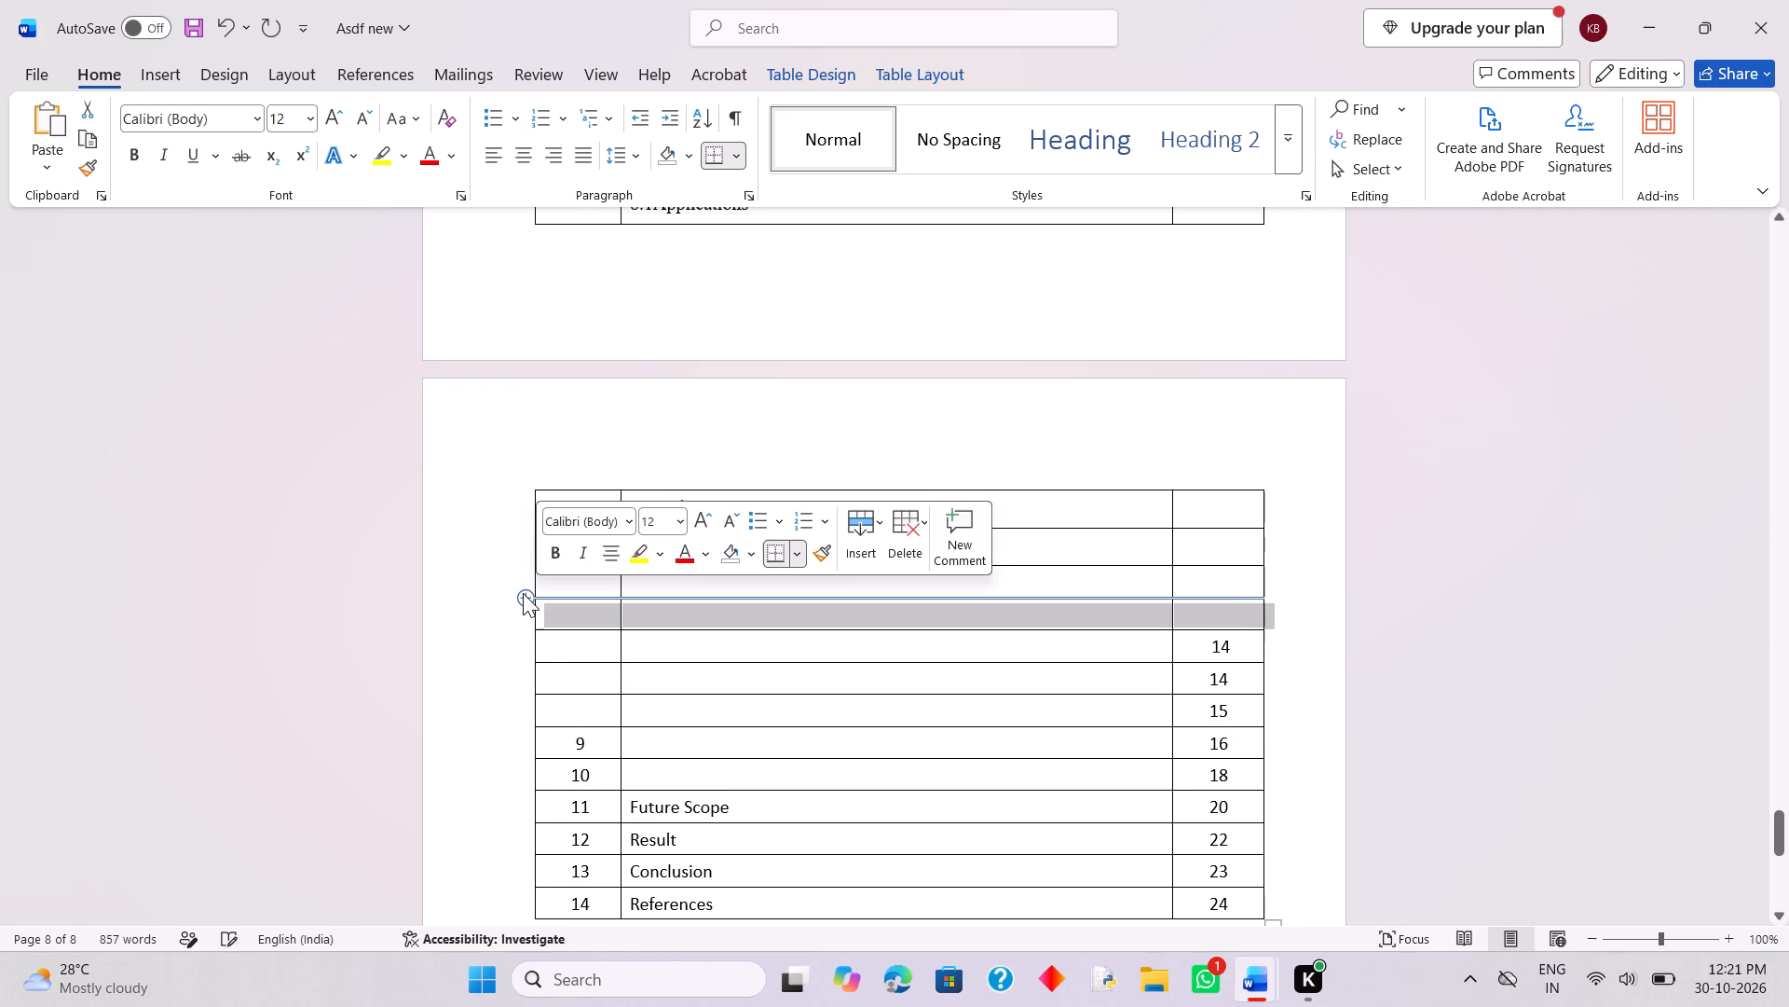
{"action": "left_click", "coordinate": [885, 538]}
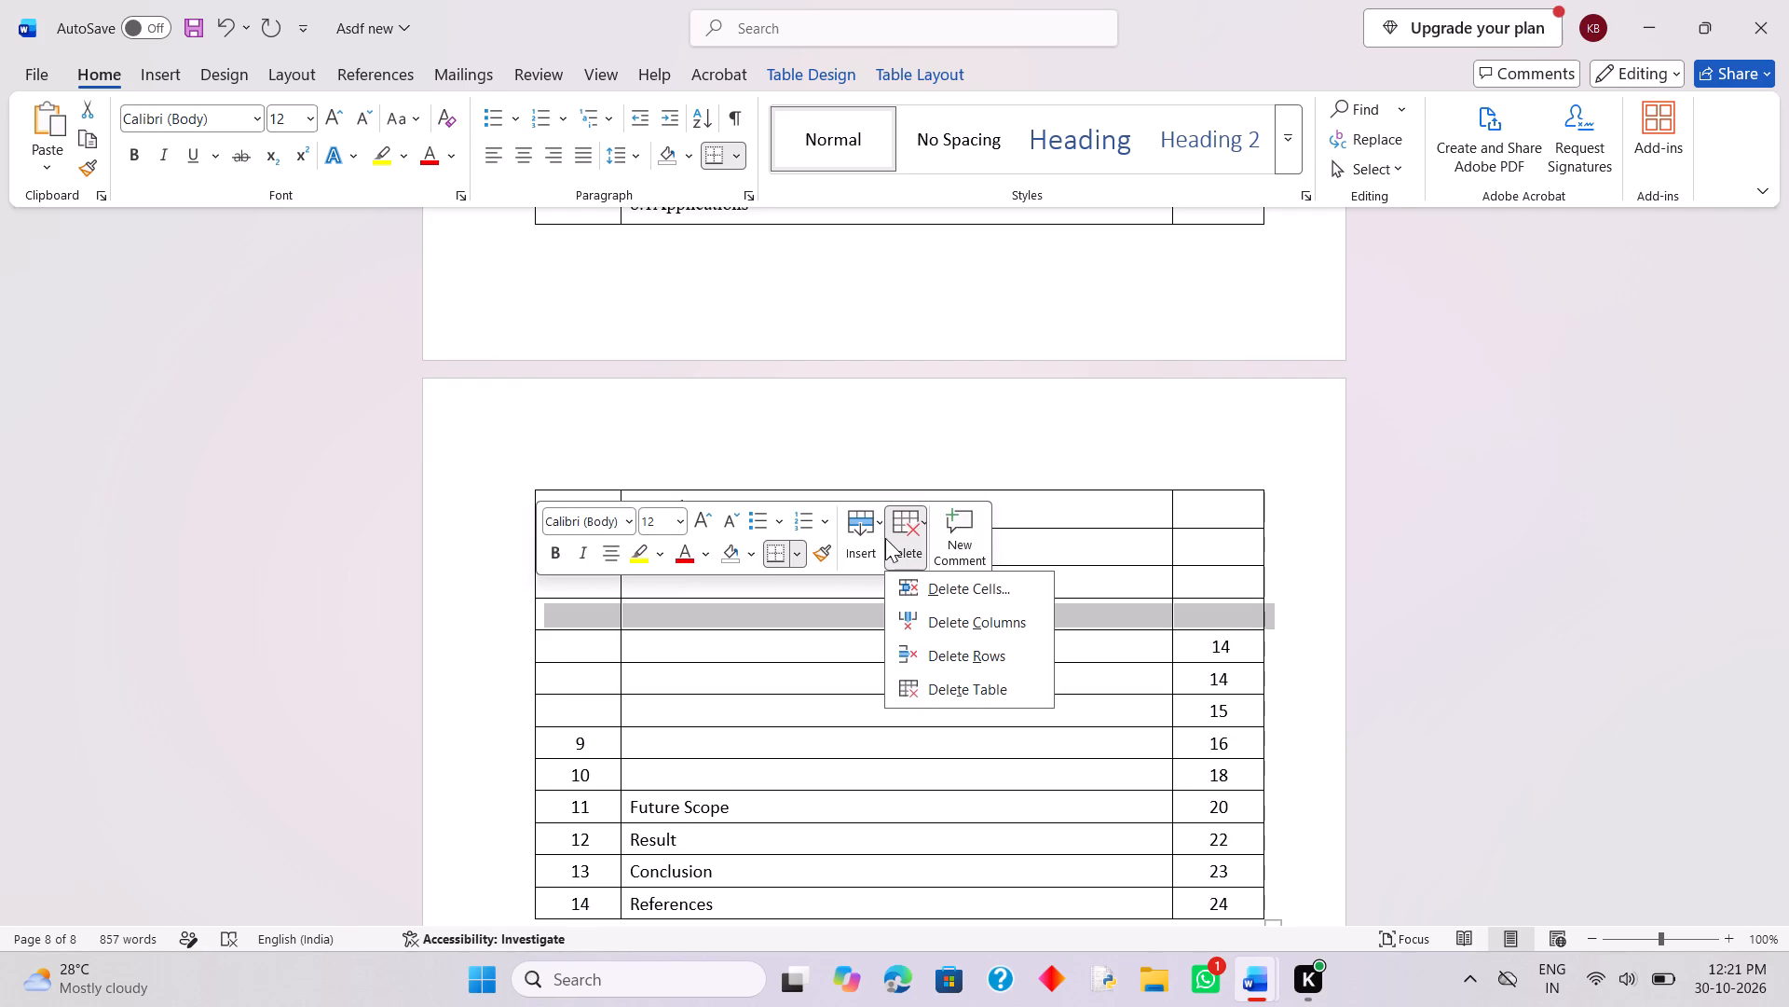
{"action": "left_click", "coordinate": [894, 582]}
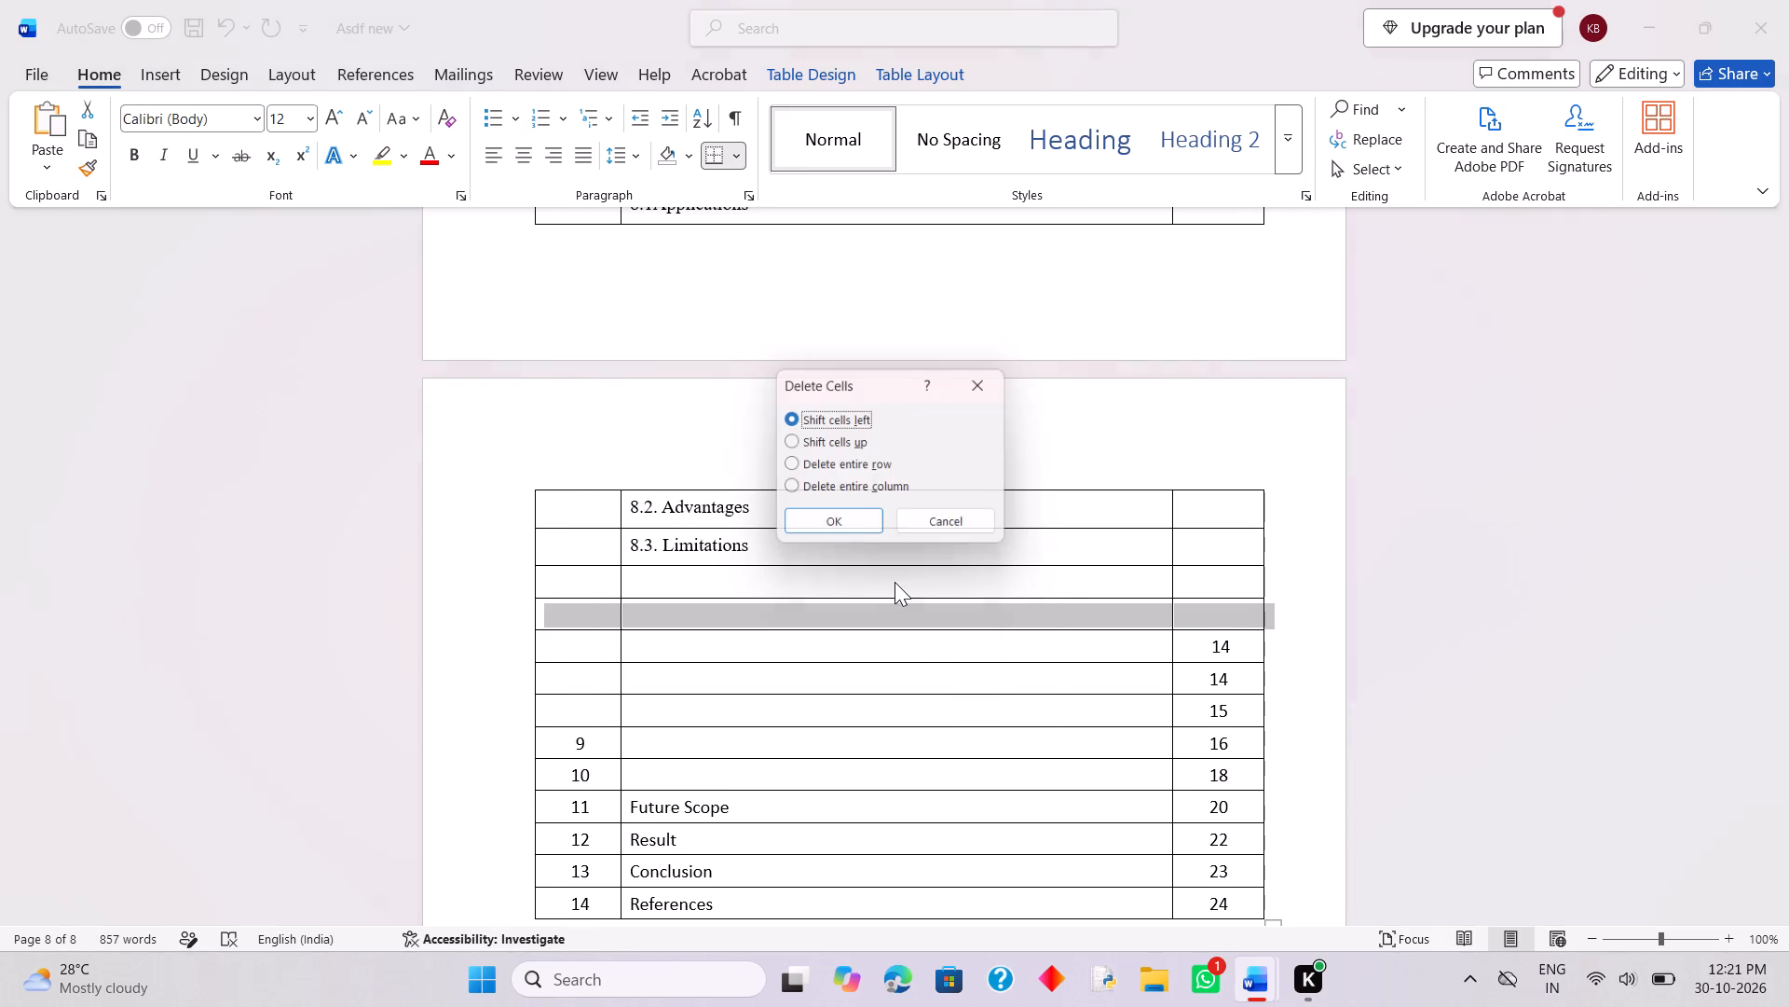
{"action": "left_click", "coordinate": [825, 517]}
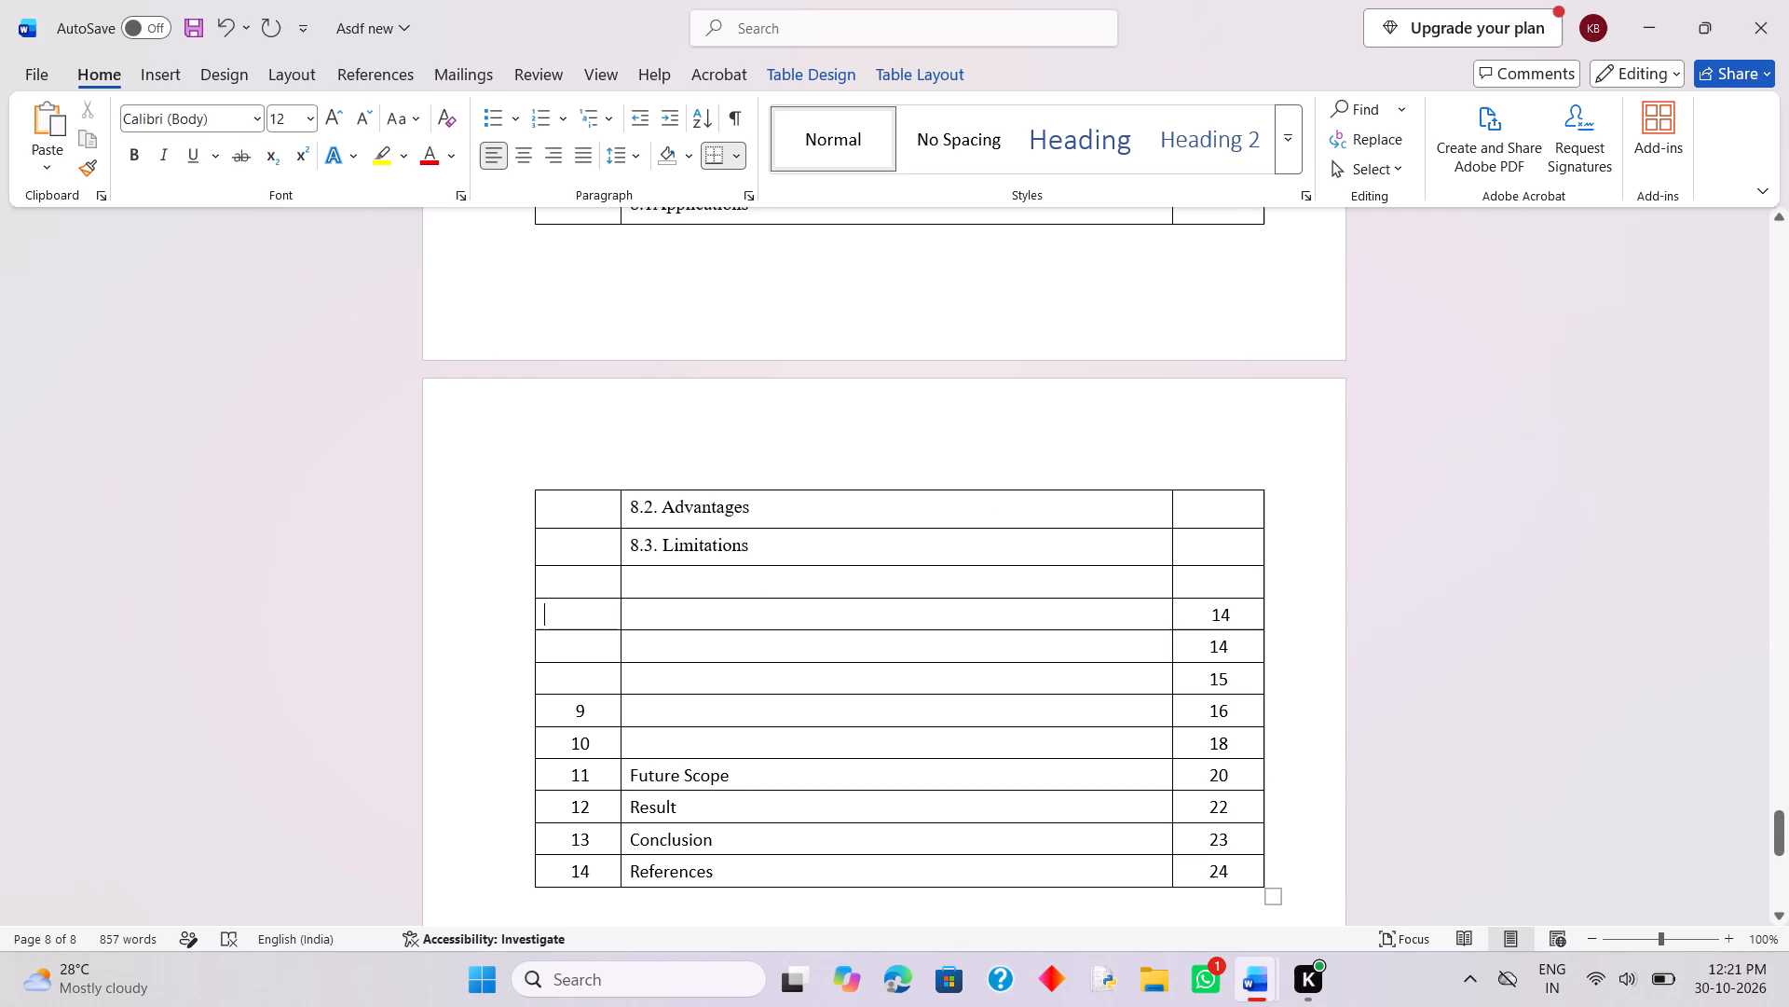
Delete the five untitled Contents rows with page numbers 14, 14, 15, 16 and 18 above the Future Scope row.
{"action": "left_click_drag", "start_coordinate": [540, 618], "coordinate": [1284, 650]}
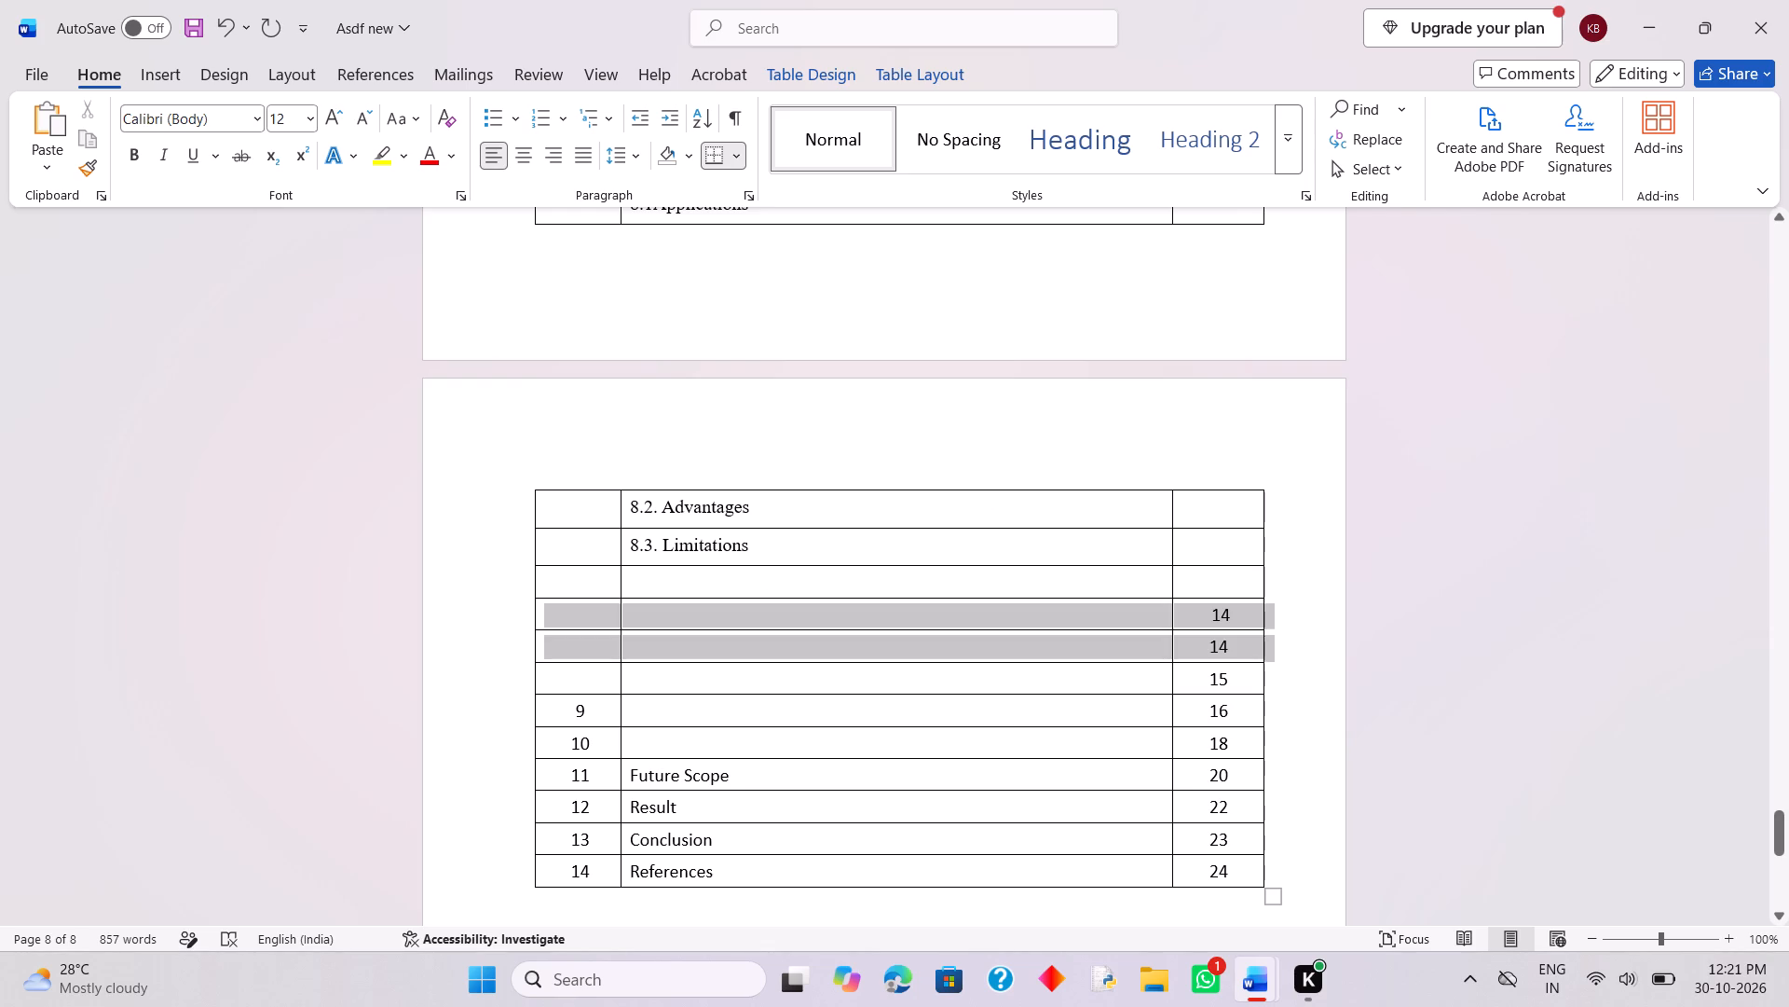
{"action": "left_click_drag", "start_coordinate": [1284, 650], "coordinate": [1250, 727]}
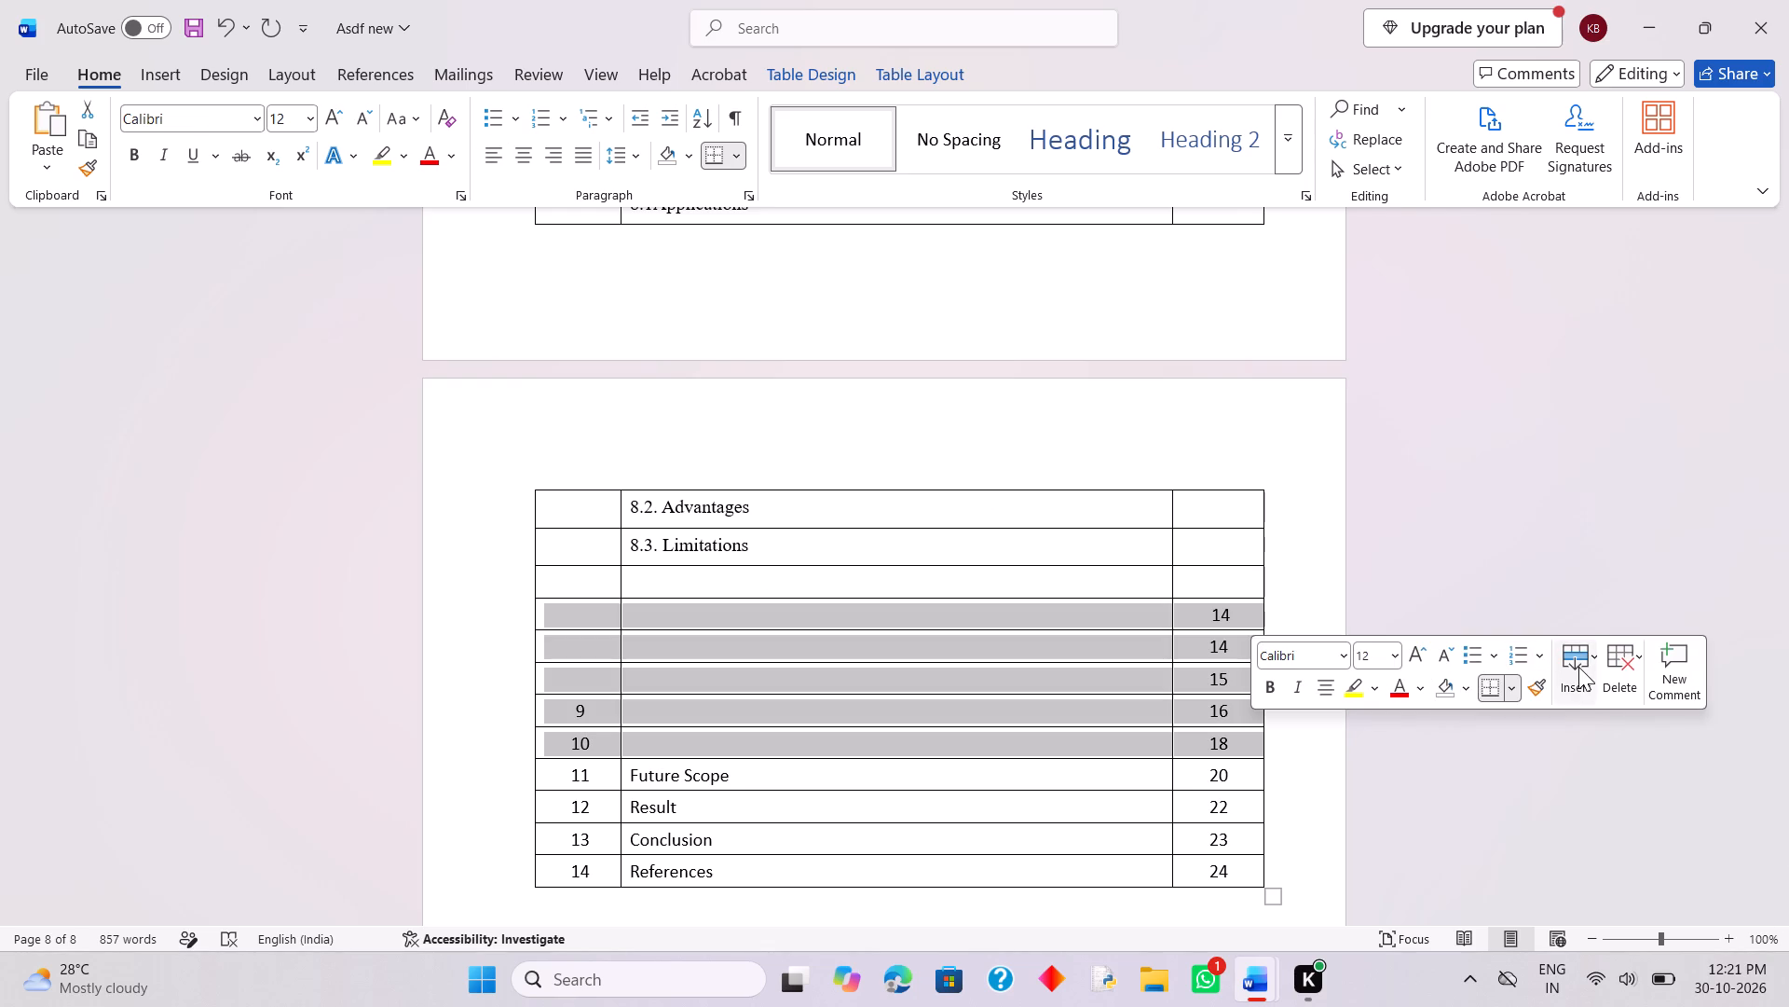
{"action": "left_click", "coordinate": [1602, 666]}
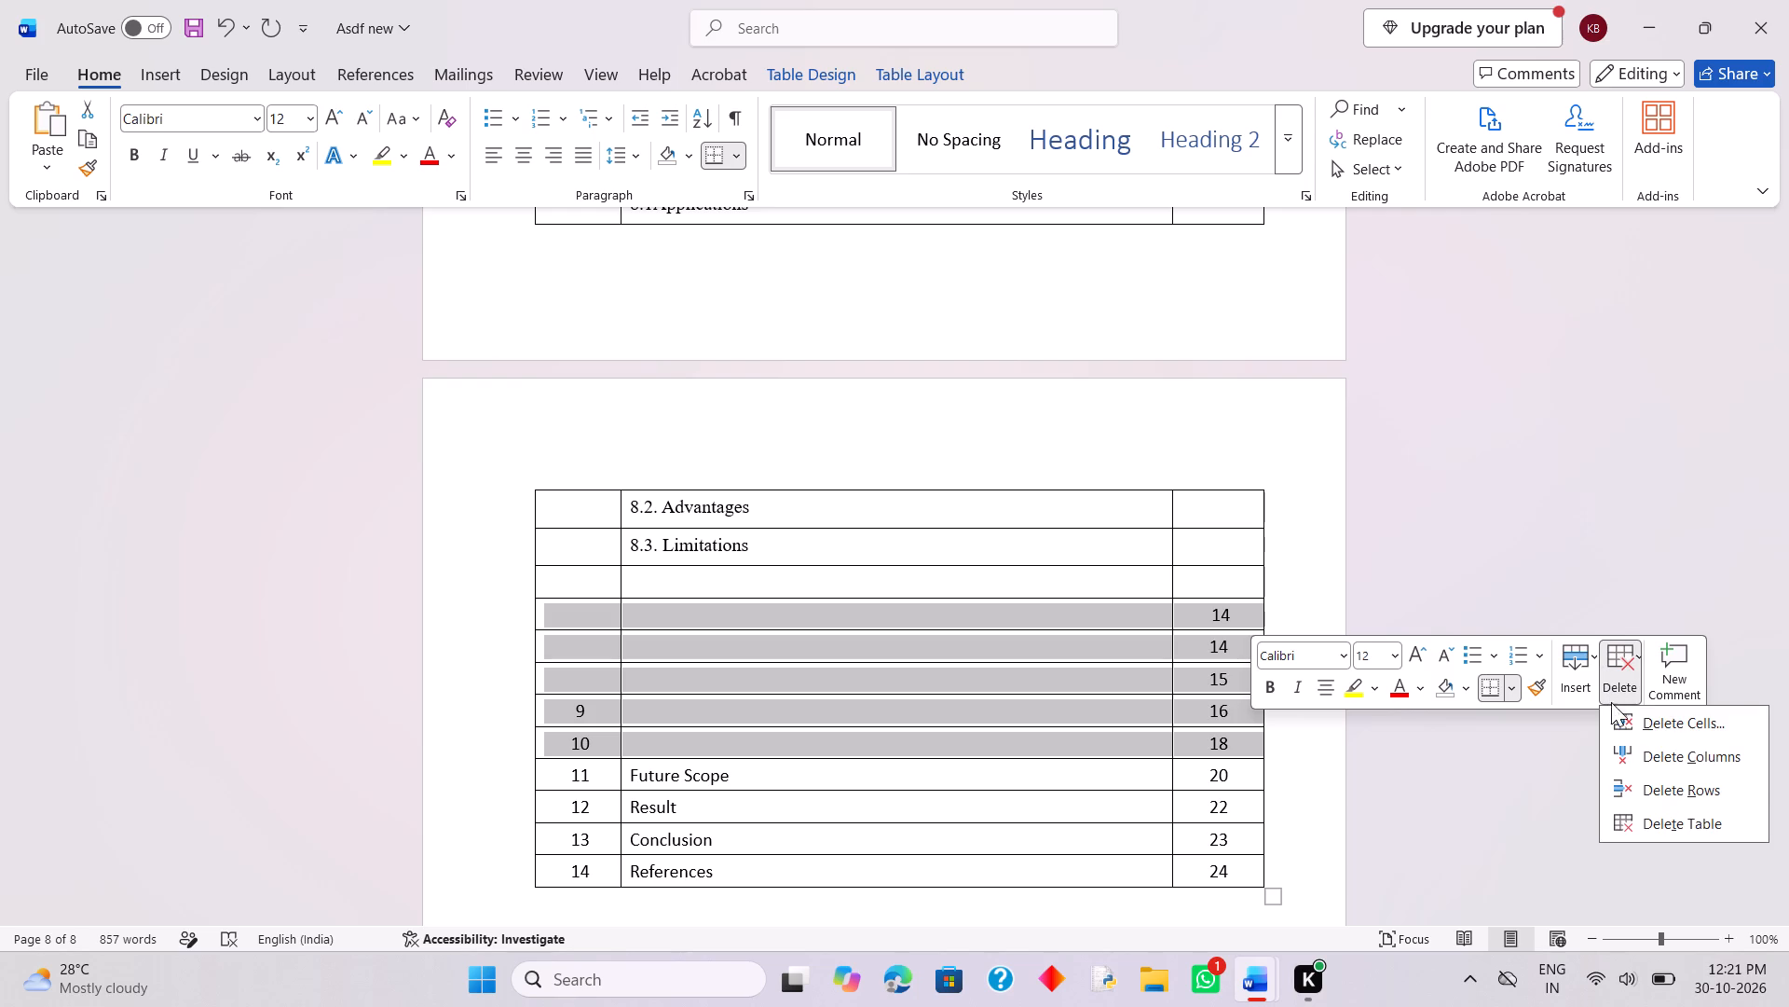
{"action": "left_click", "coordinate": [1616, 710]}
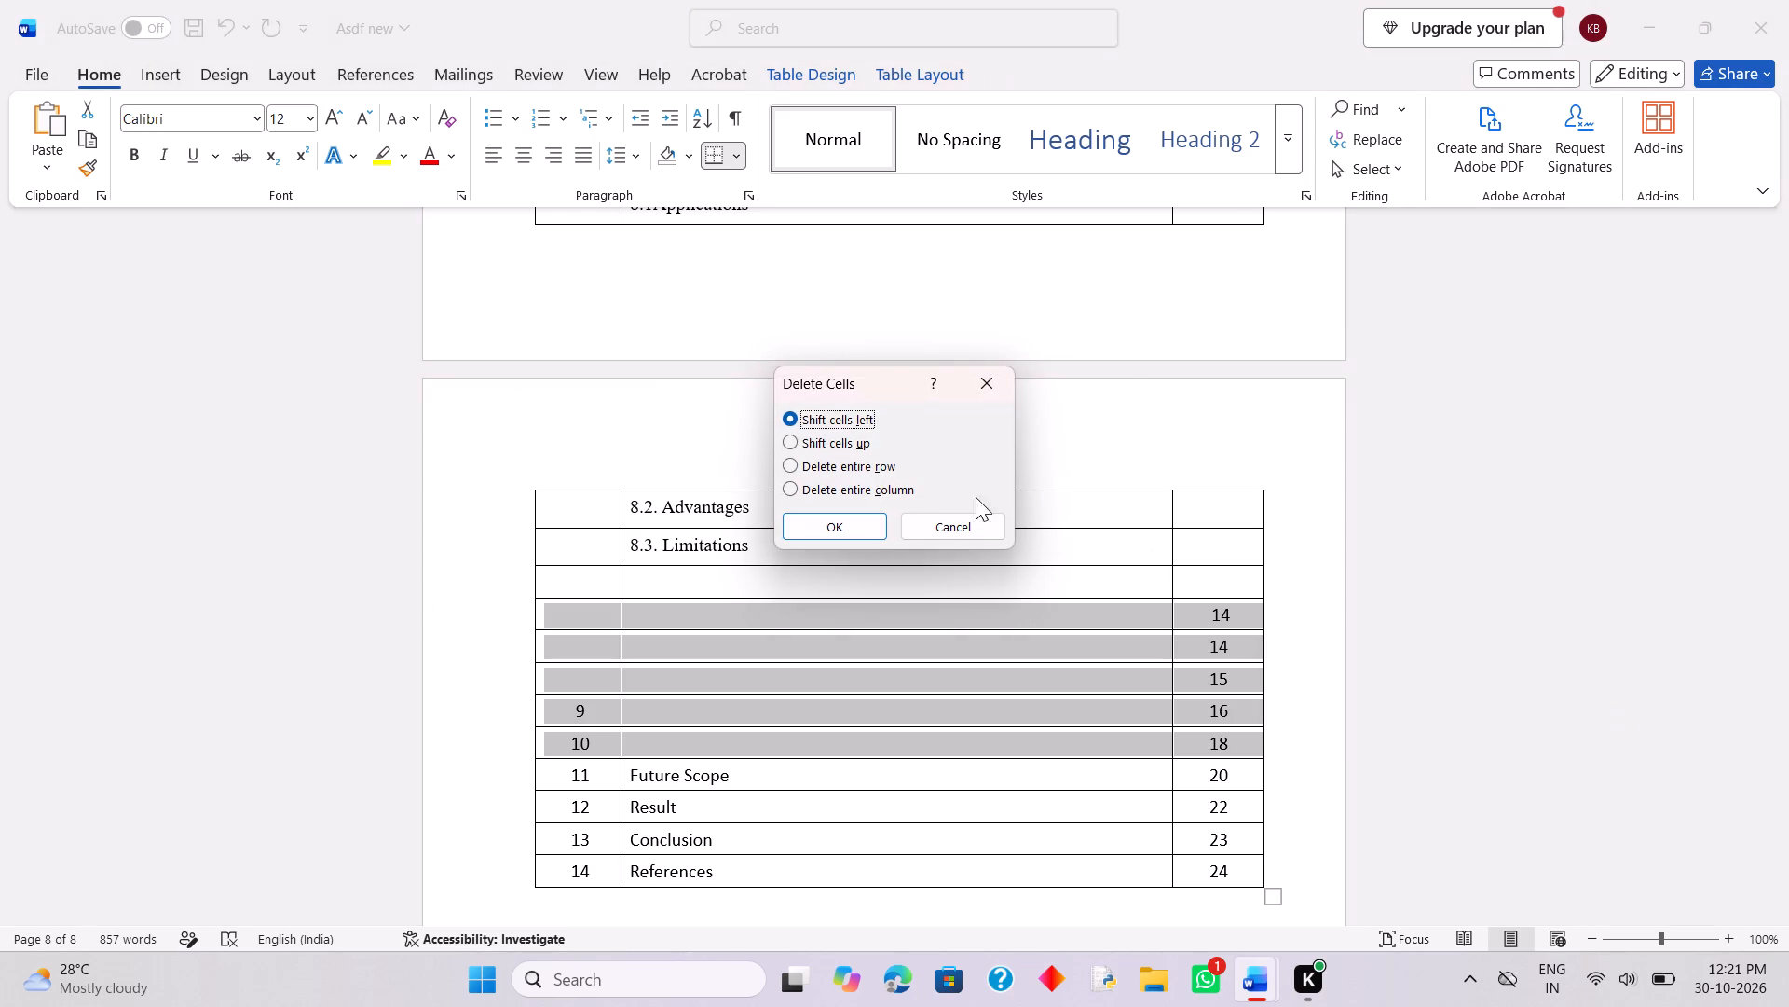
{"action": "left_click", "coordinate": [851, 529]}
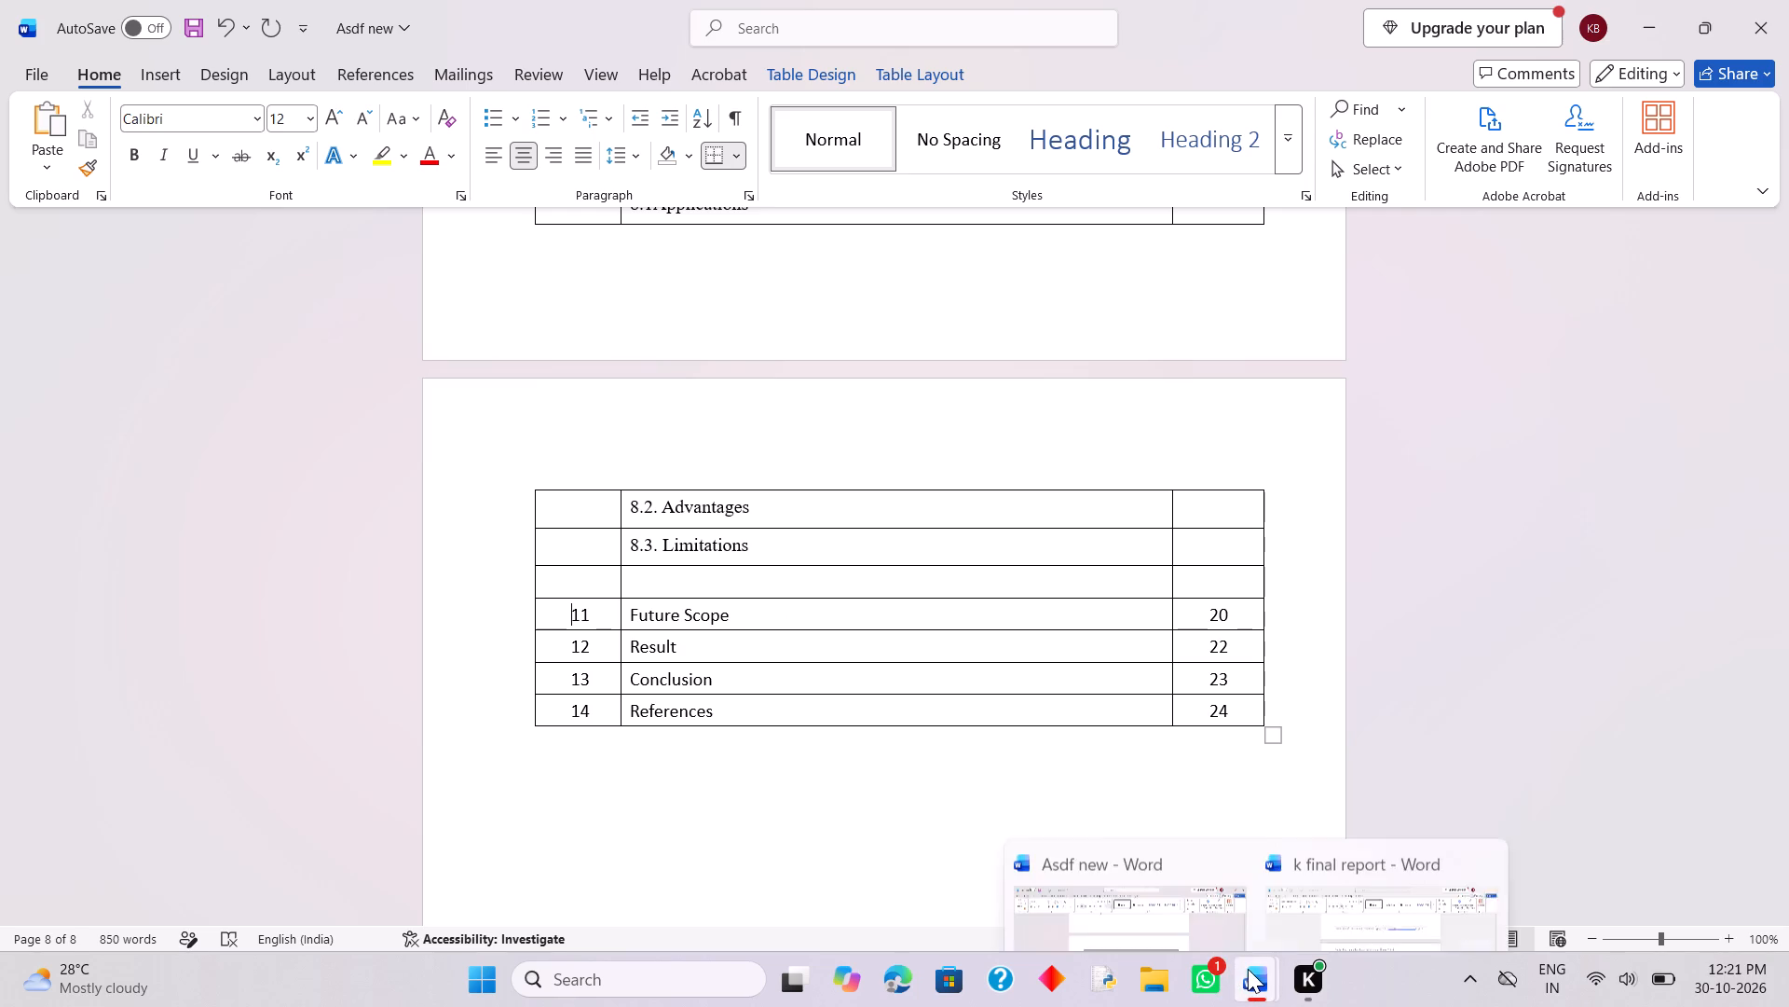
Switch to k final report and compare the heading numbers of the Limitations, Future Scope and Results sections.
{"action": "left_click", "coordinate": [1320, 862]}
{"action": "left_click", "coordinate": [1052, 768]}
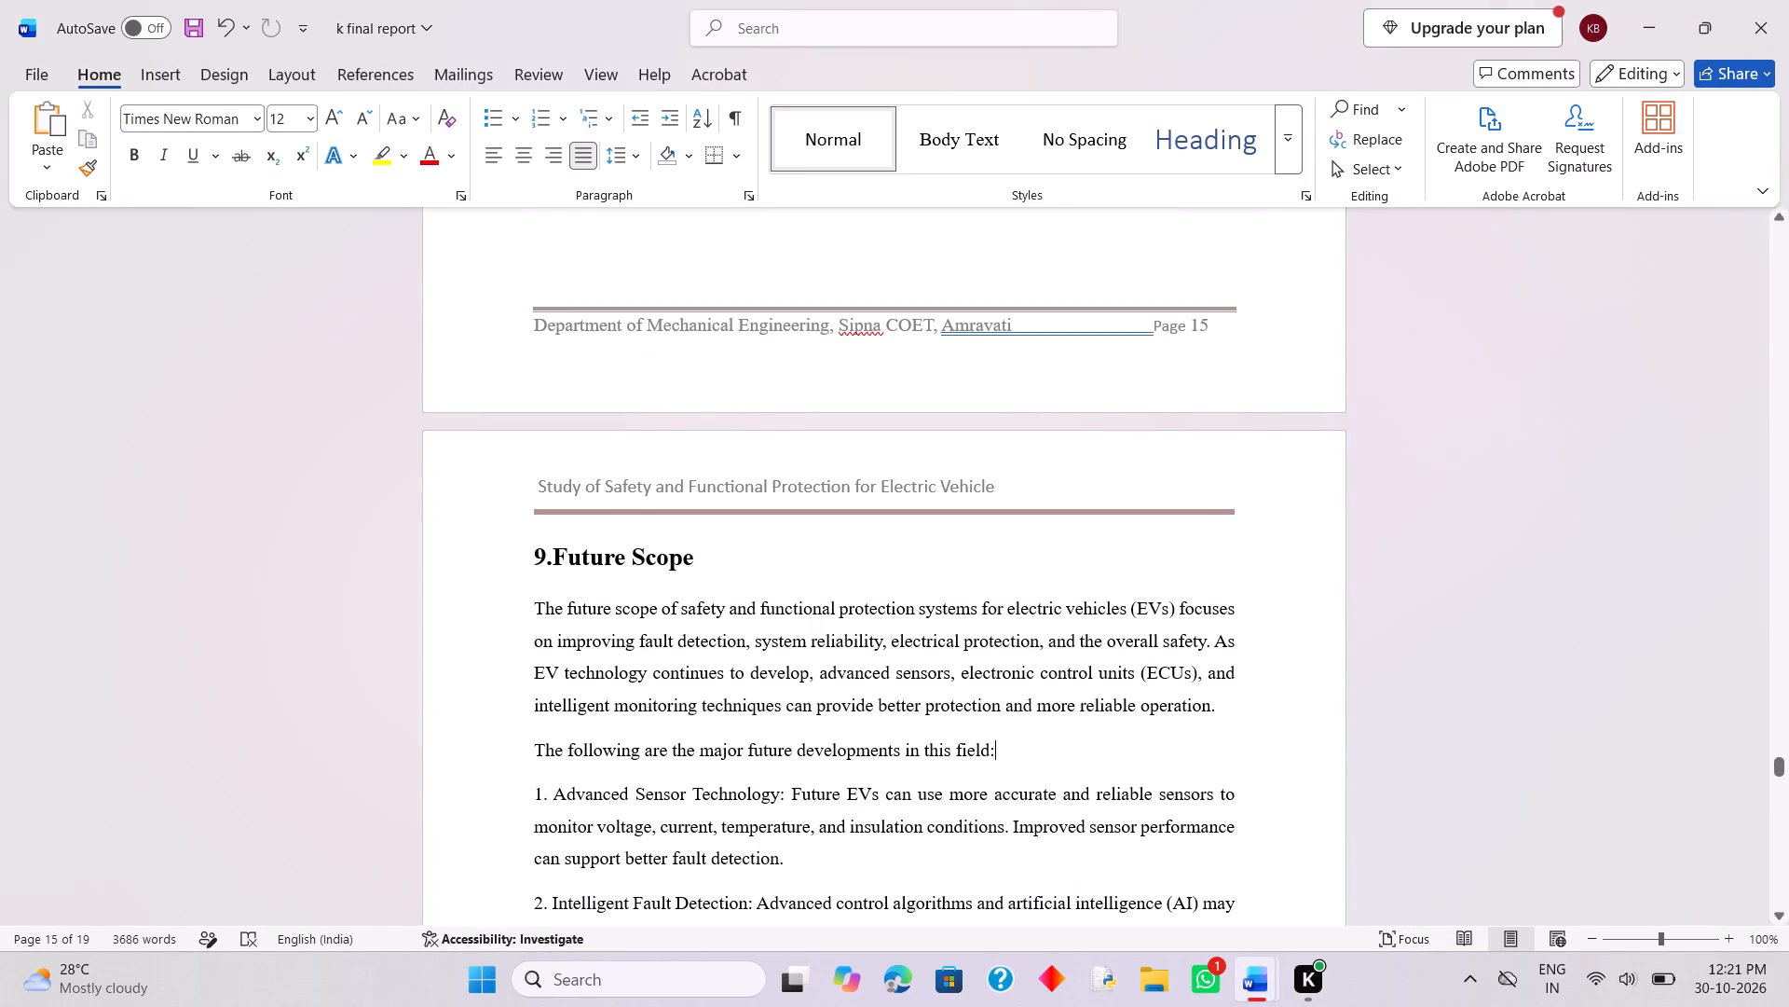
{"action": "scroll", "coordinate": [1052, 768], "scroll_direction": "right", "scroll_amount": 1}
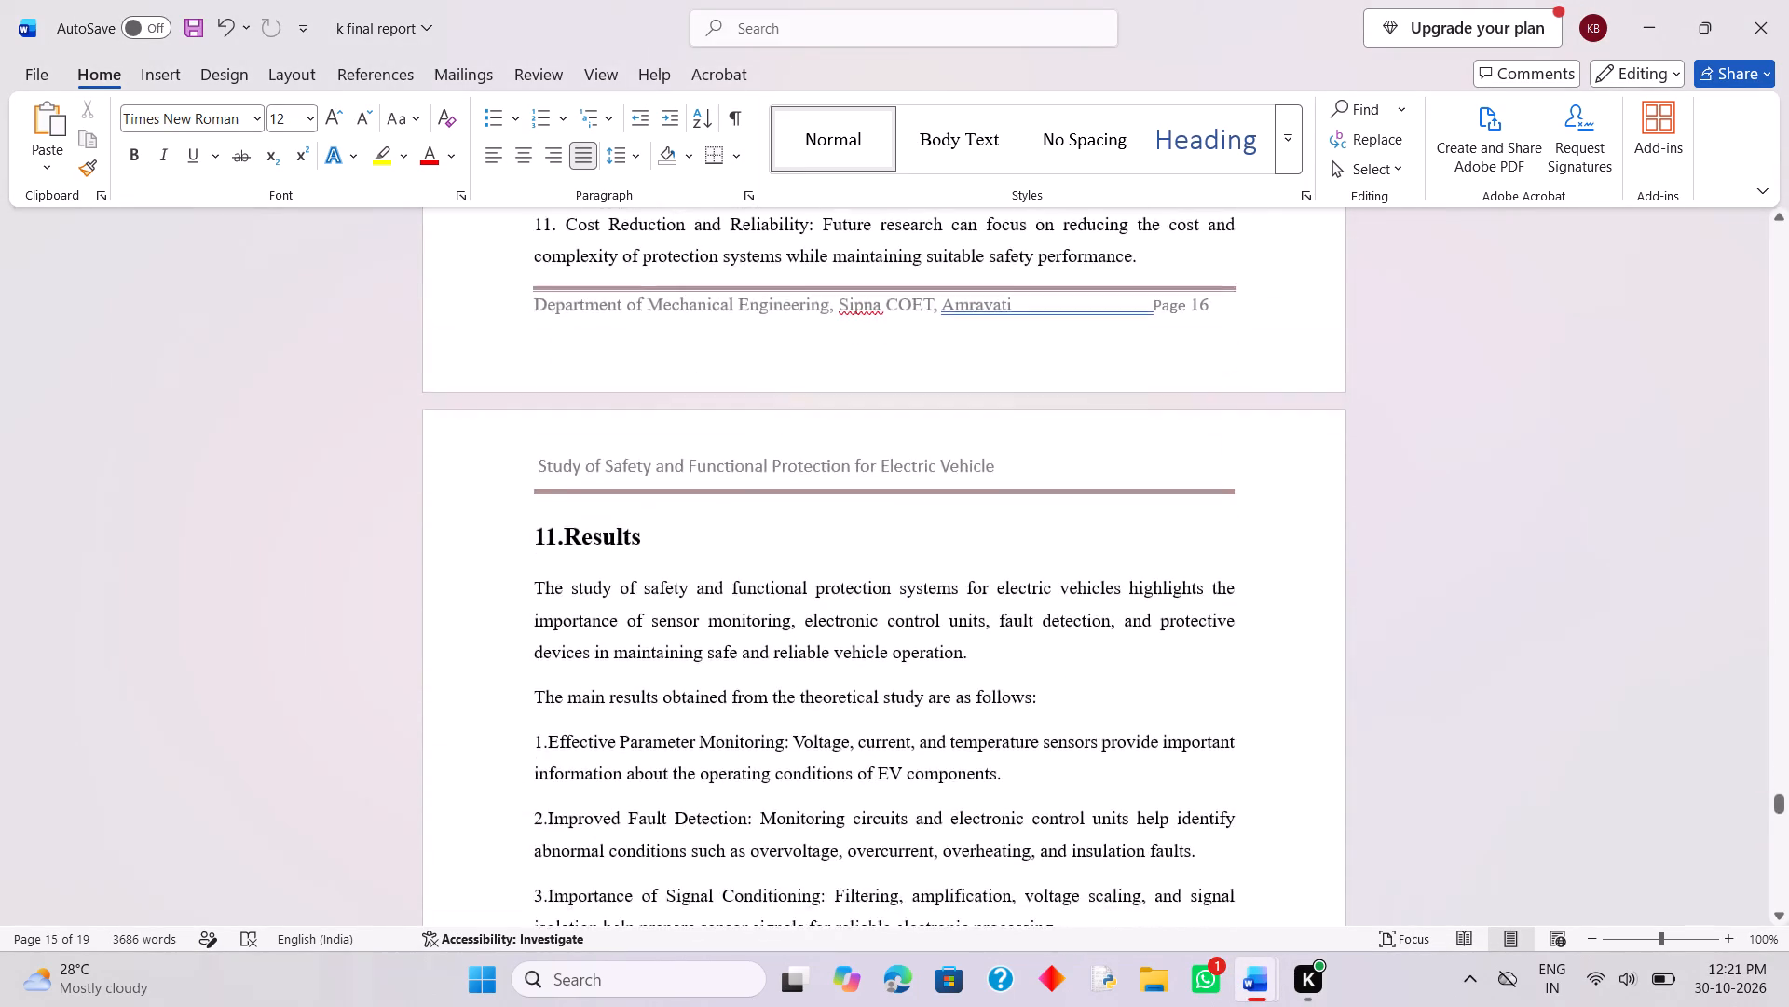
{"action": "scroll", "coordinate": [1052, 768], "scroll_direction": "right", "scroll_amount": 1}
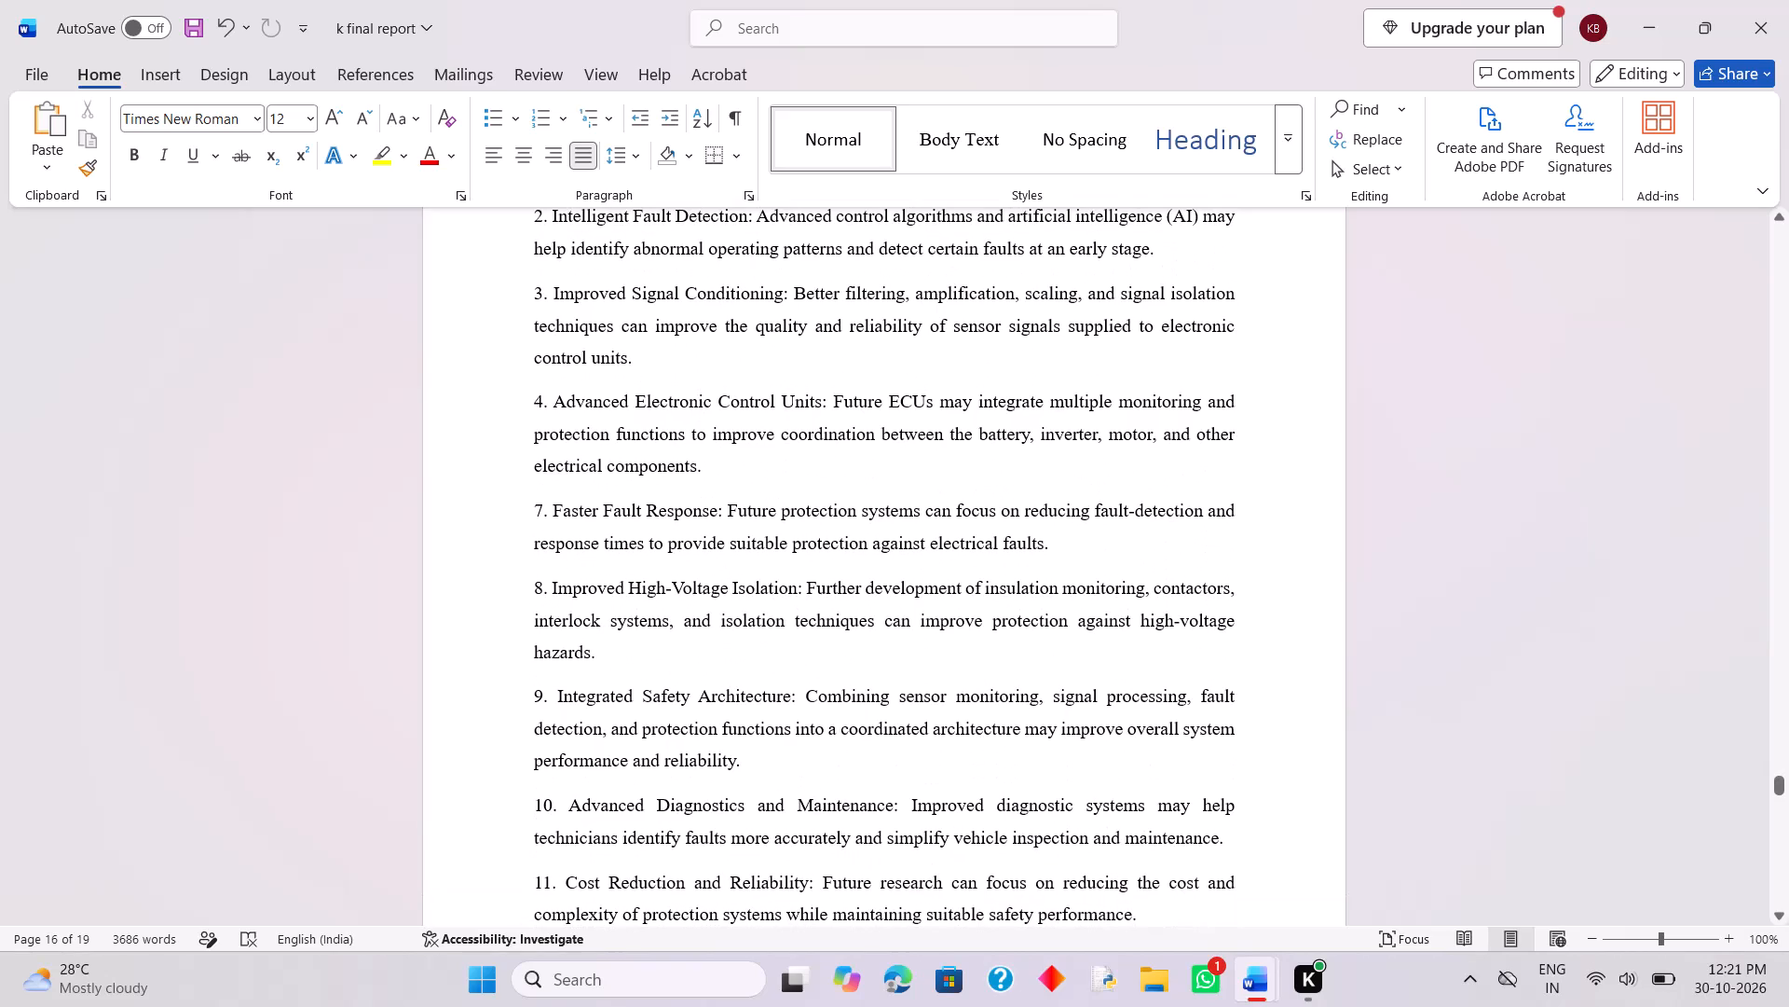
{"action": "scroll", "coordinate": [1052, 768], "scroll_direction": "up", "scroll_amount": 1}
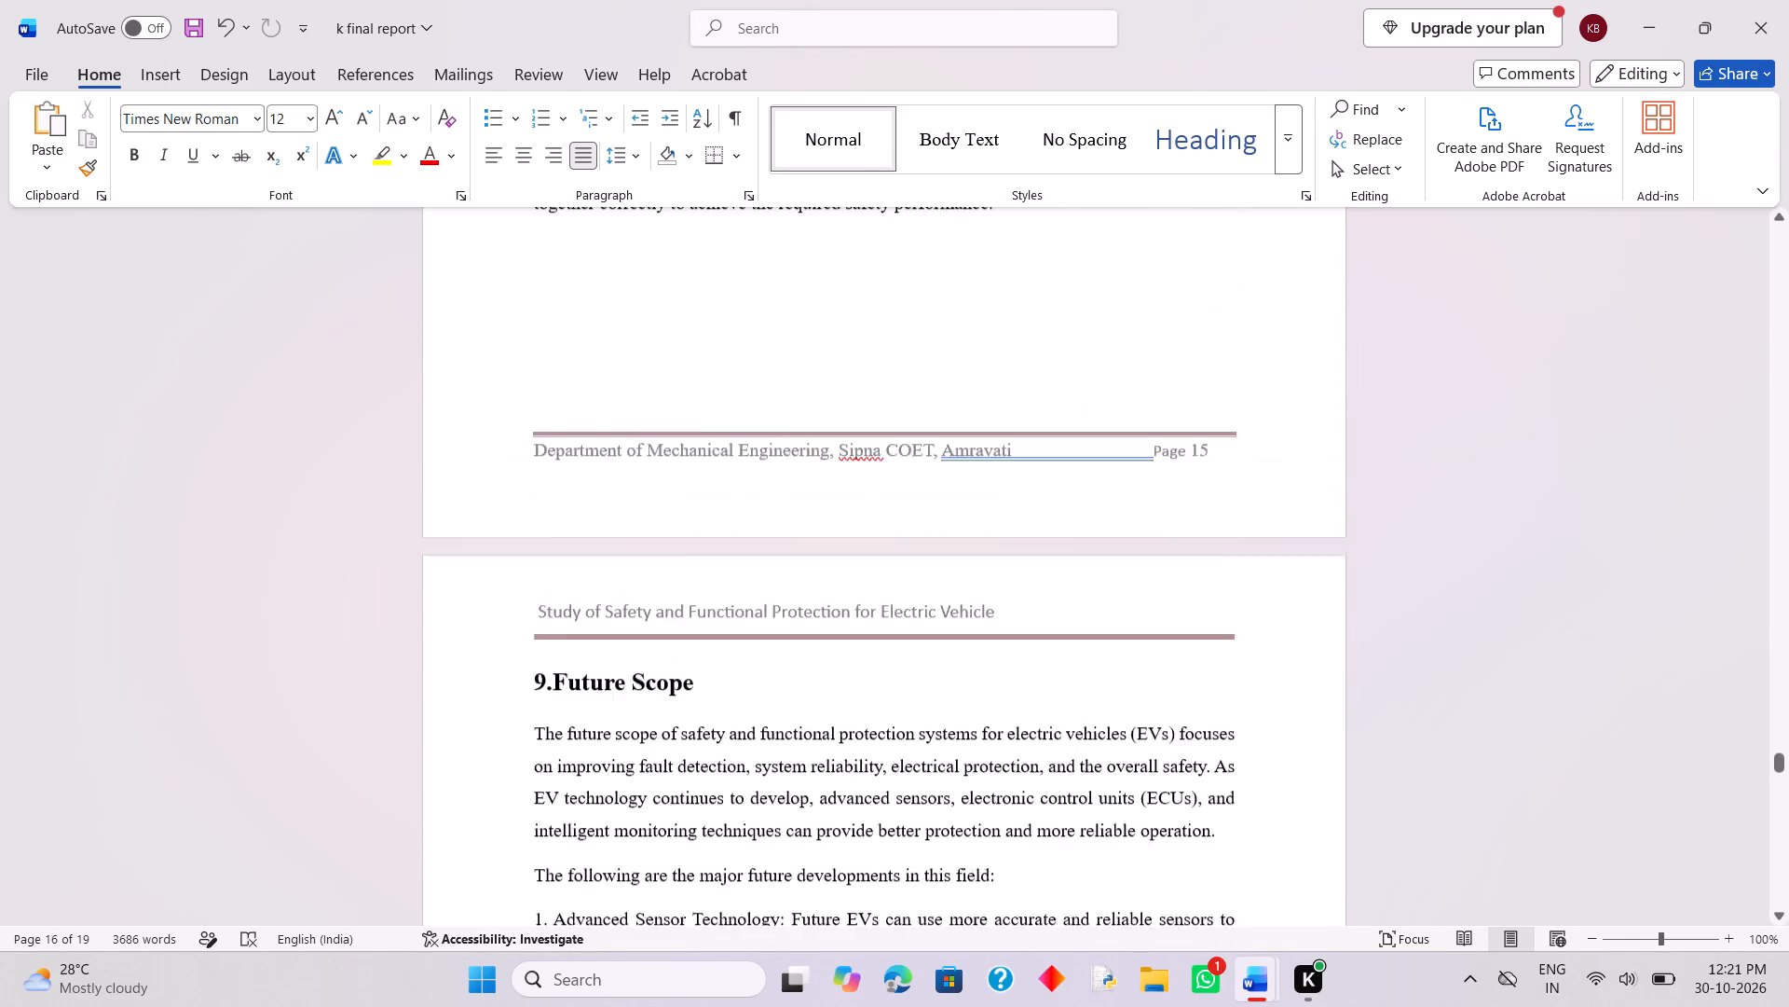
{"action": "scroll", "coordinate": [1052, 768], "scroll_direction": "up", "scroll_amount": 1}
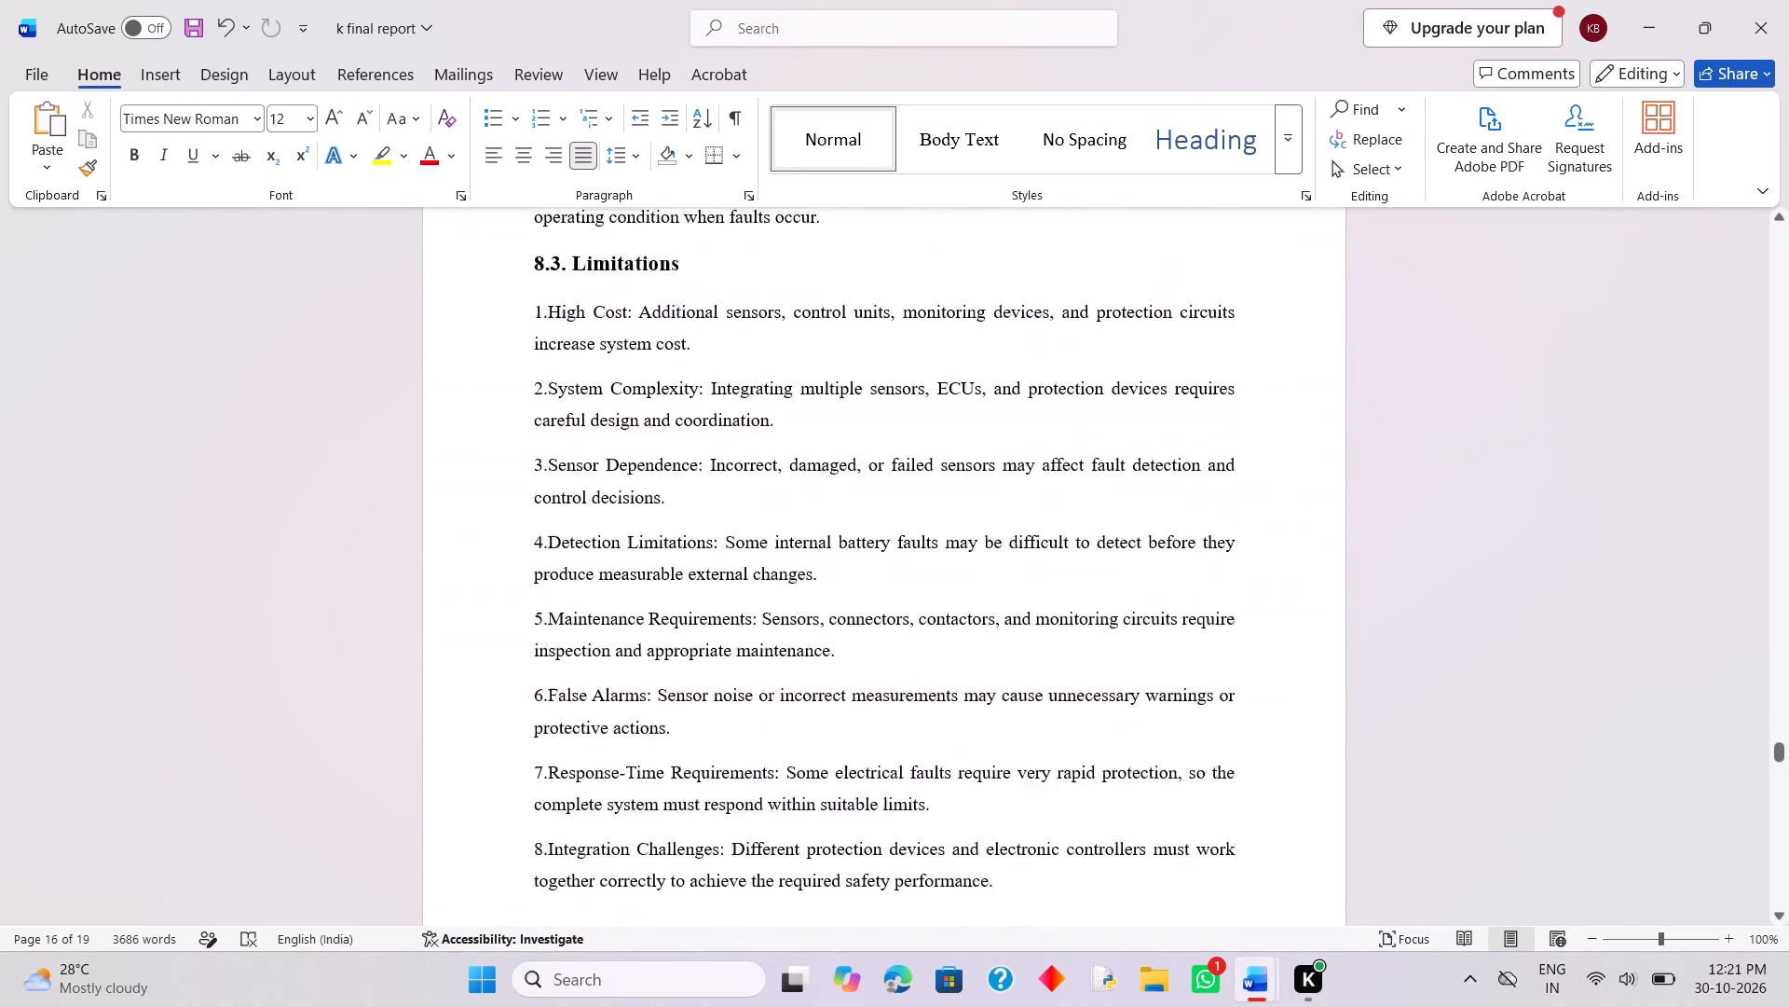
{"action": "scroll", "coordinate": [1052, 768], "scroll_direction": "up", "scroll_amount": 1}
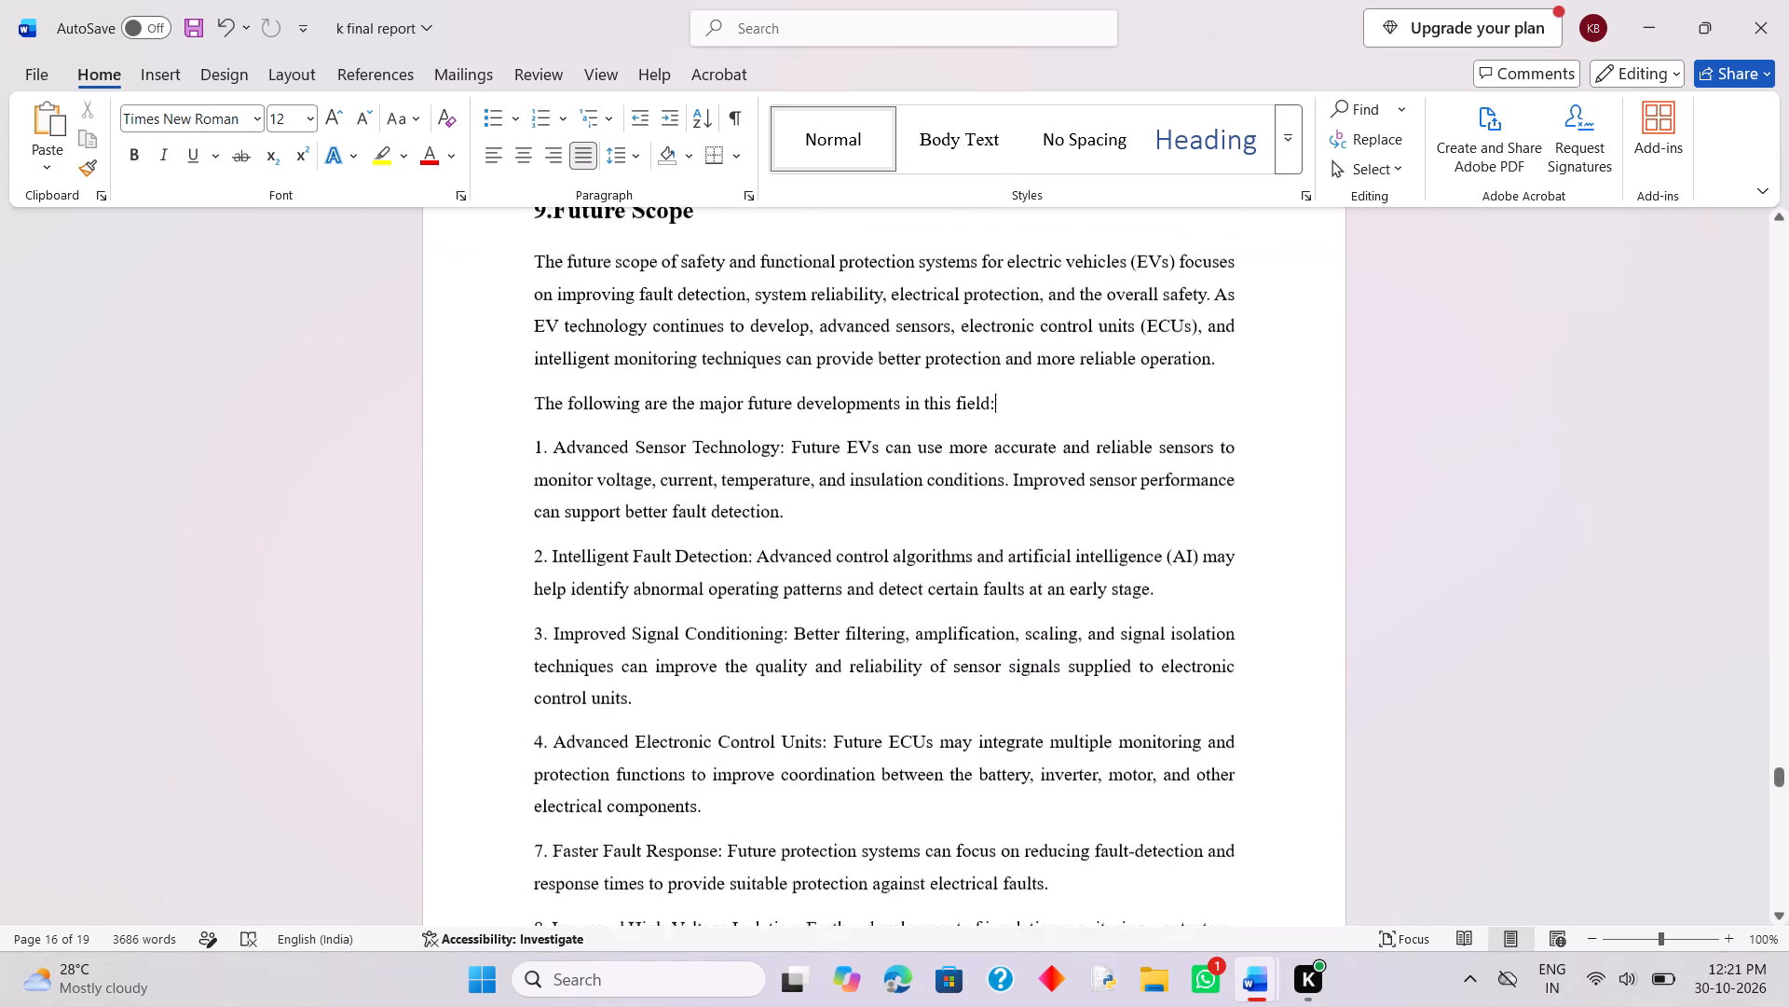
{"action": "scroll", "coordinate": [1052, 768], "scroll_direction": "up", "scroll_amount": 1}
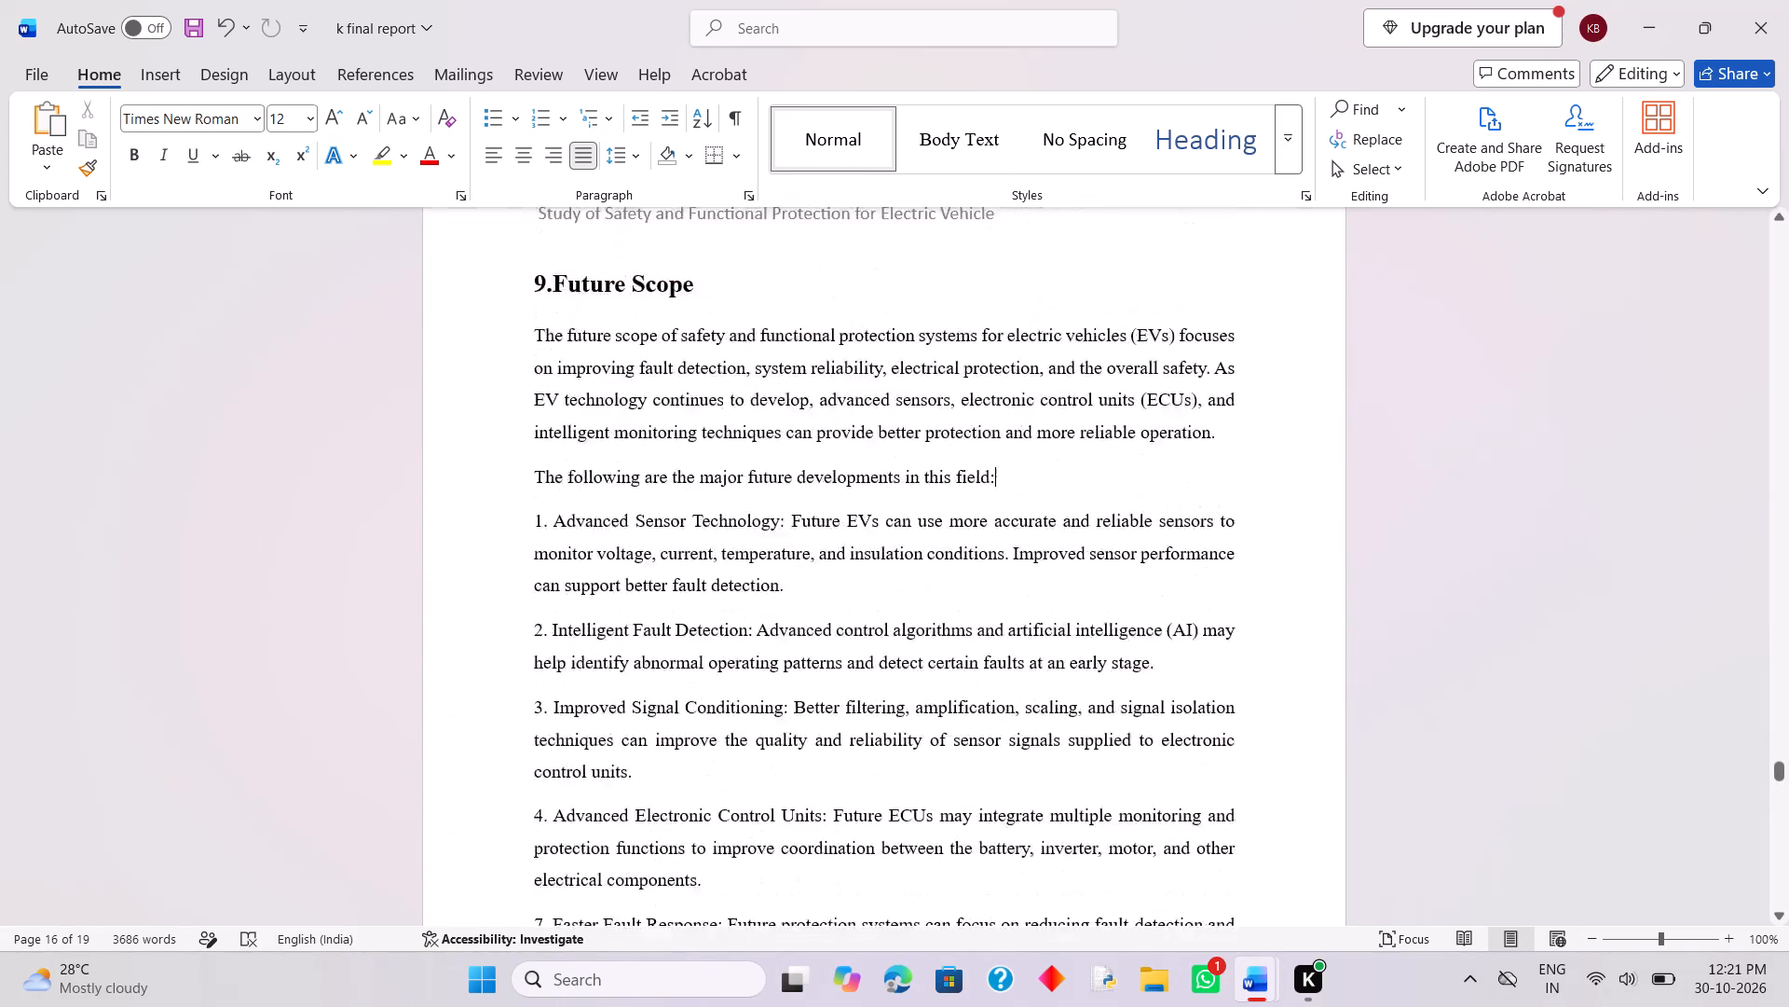
{"action": "scroll", "coordinate": [1052, 768], "scroll_direction": "up", "scroll_amount": 1}
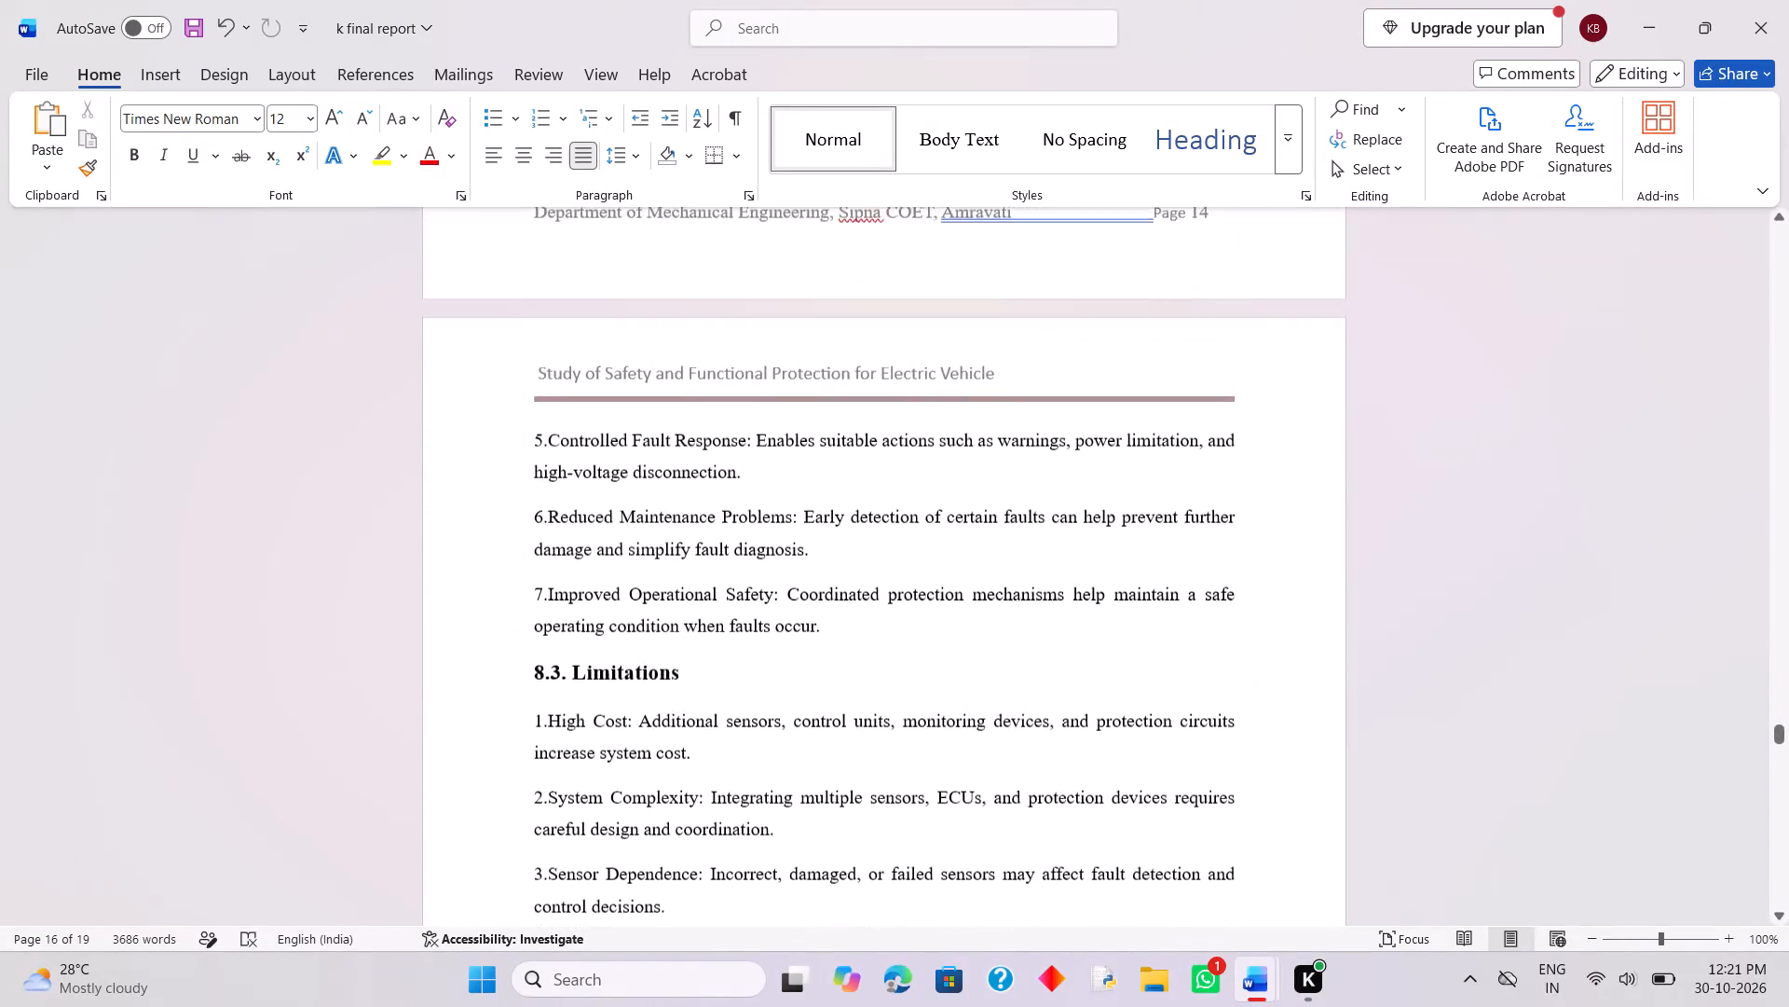
Check the section heading numbering throughout k final report, from 1. Introduction to the closing sections.
{"action": "scroll", "coordinate": [1052, 768], "scroll_direction": "up", "scroll_amount": 5}
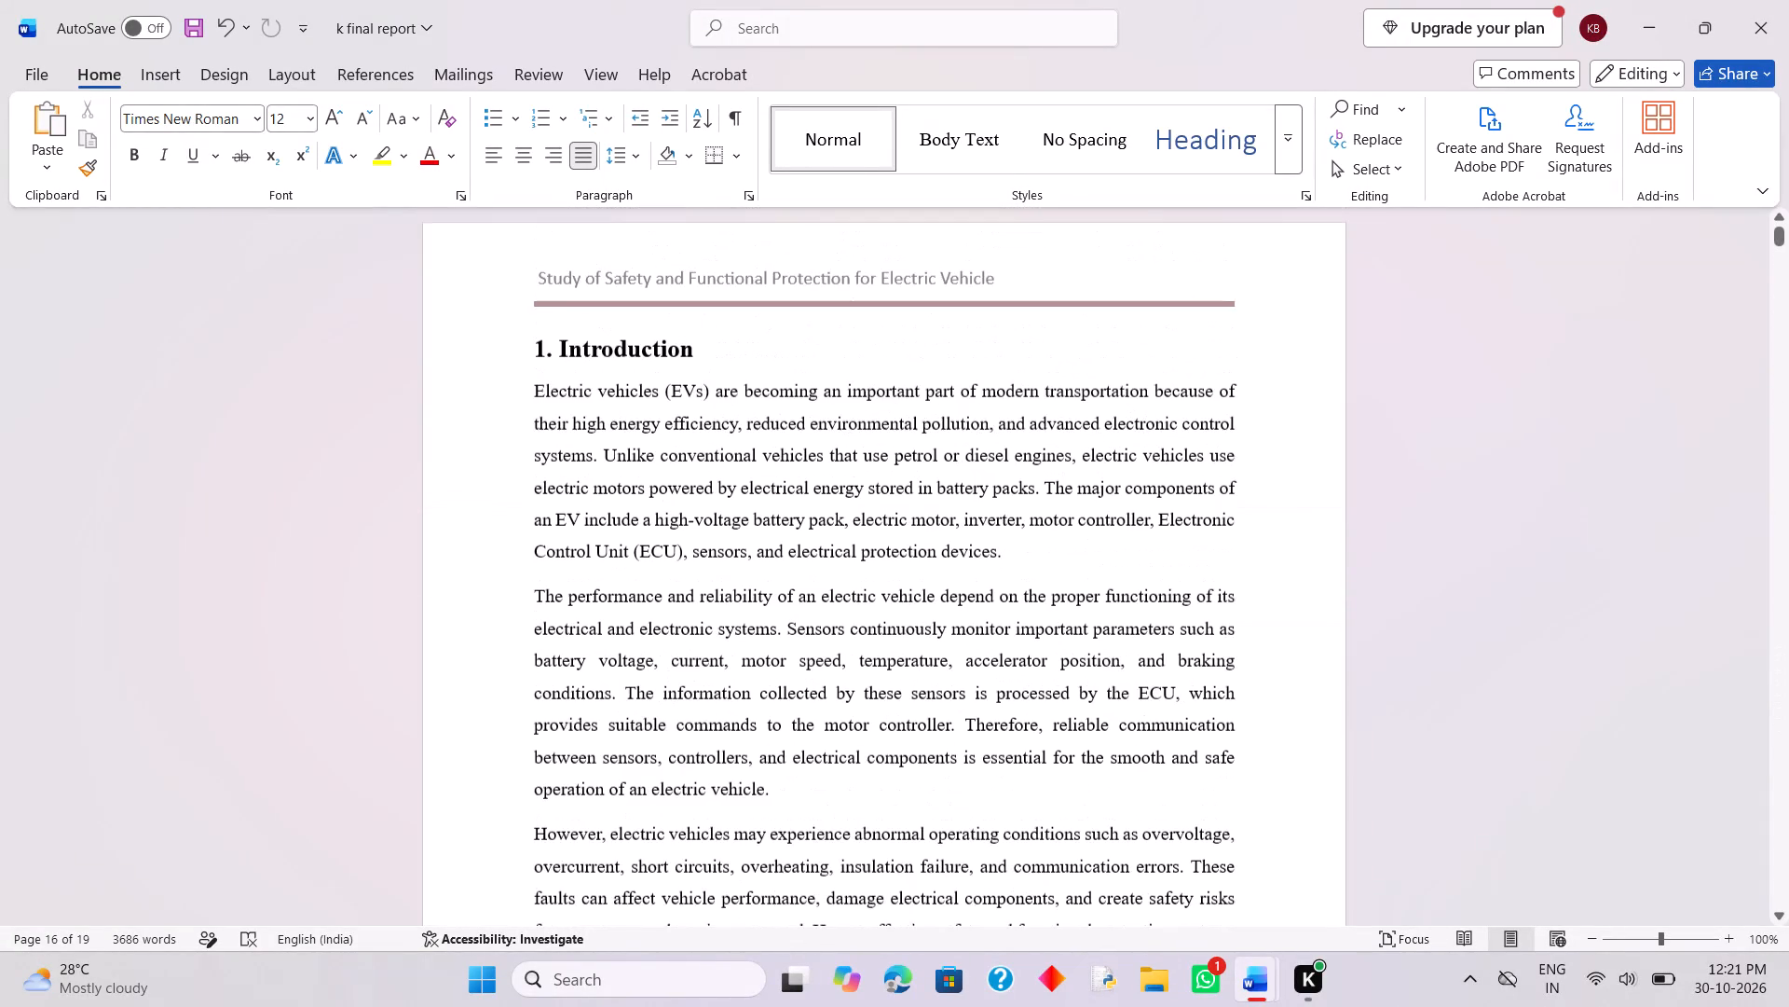
{"action": "scroll", "coordinate": [1052, 768], "scroll_direction": "down", "scroll_amount": 2}
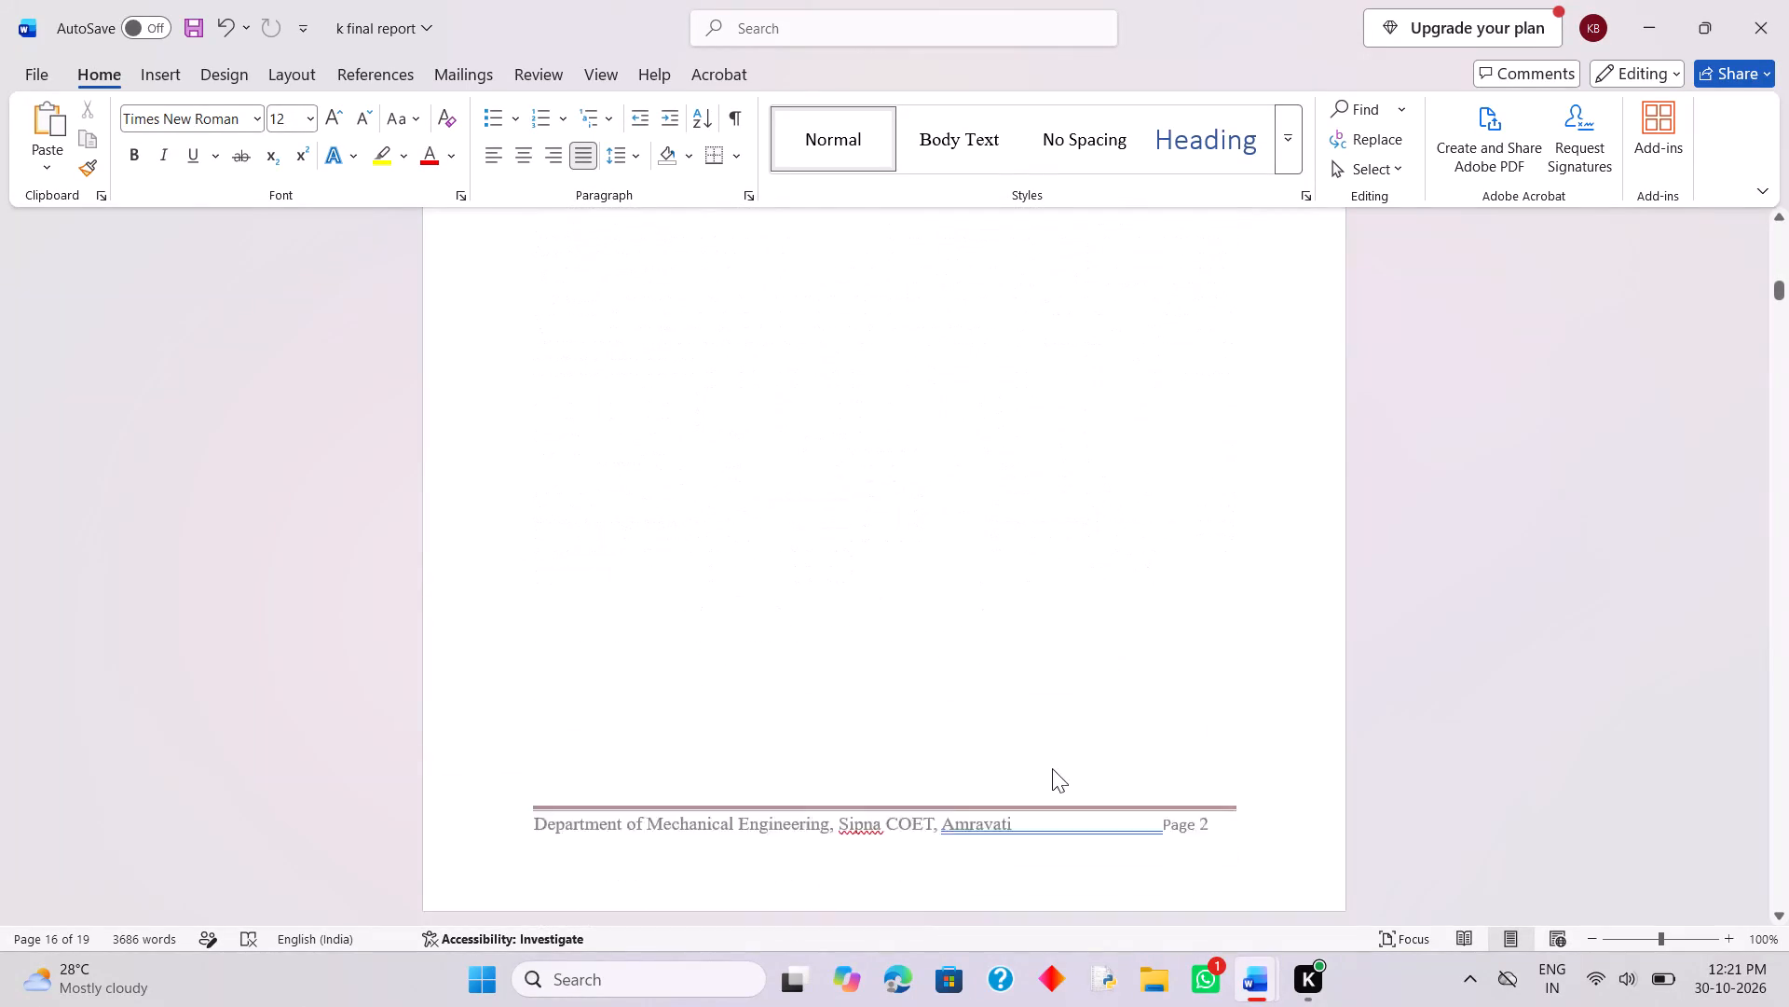
{"action": "scroll", "coordinate": [1052, 768], "scroll_direction": "down", "scroll_amount": 2}
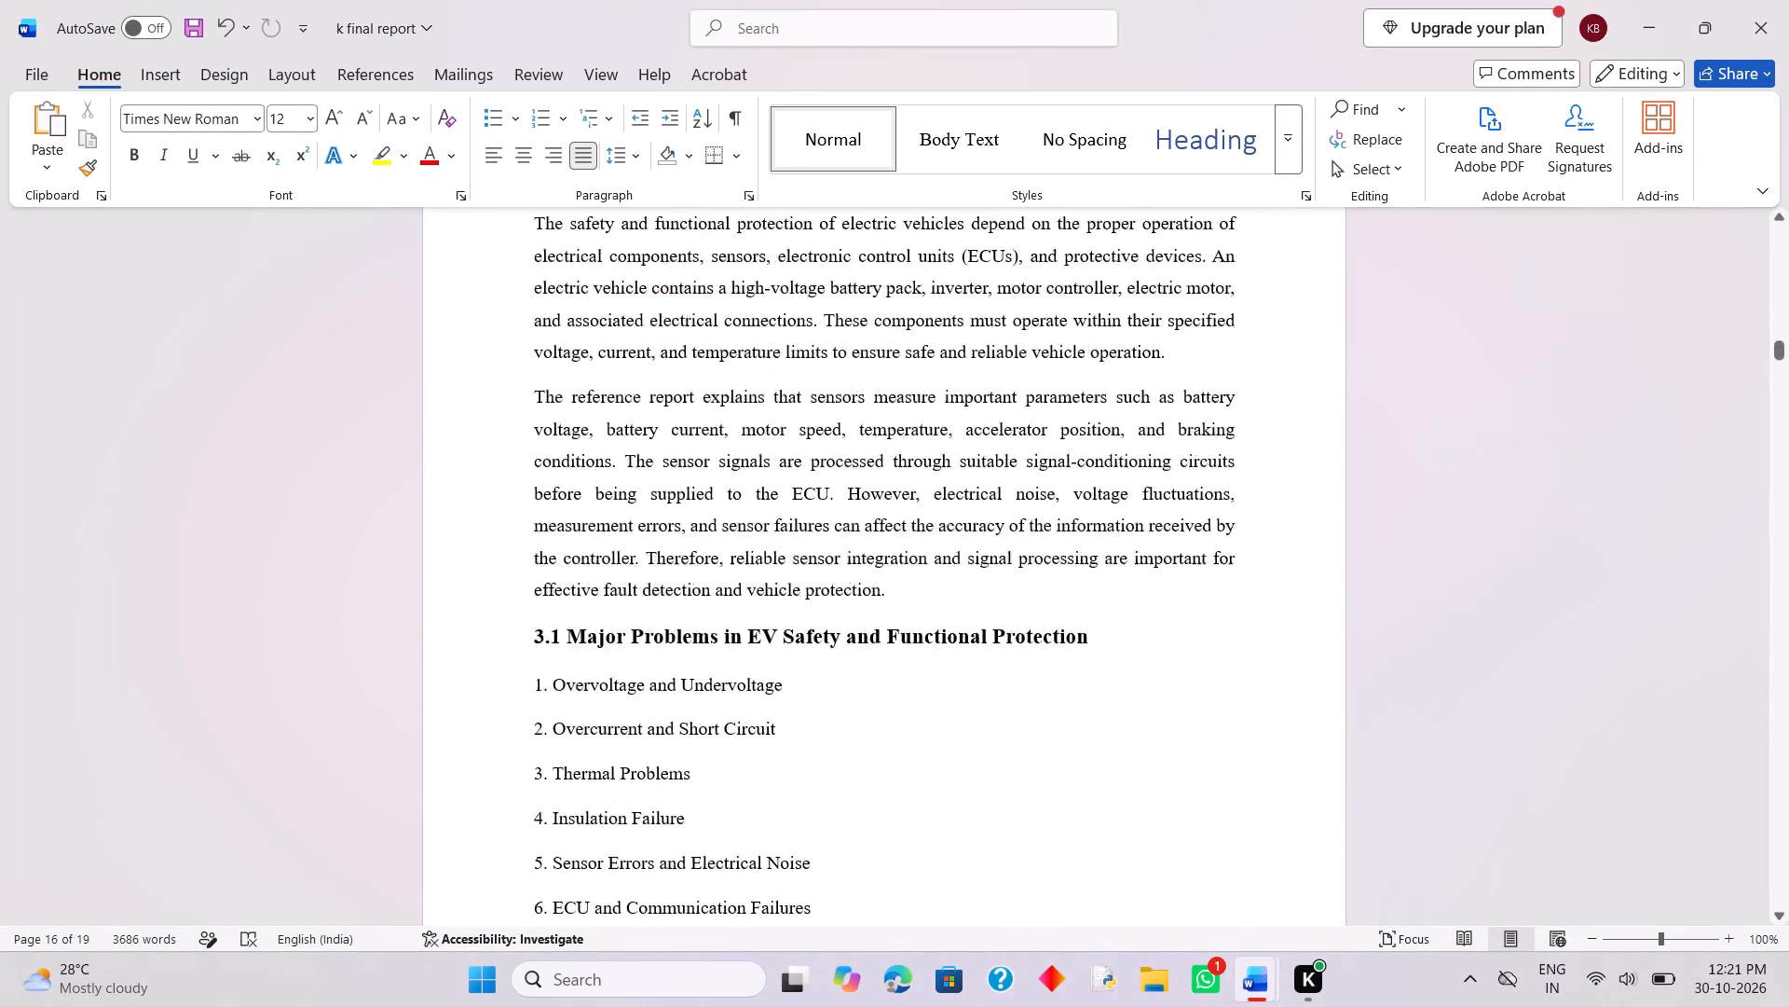
{"action": "scroll", "coordinate": [1052, 768], "scroll_direction": "down", "scroll_amount": 2}
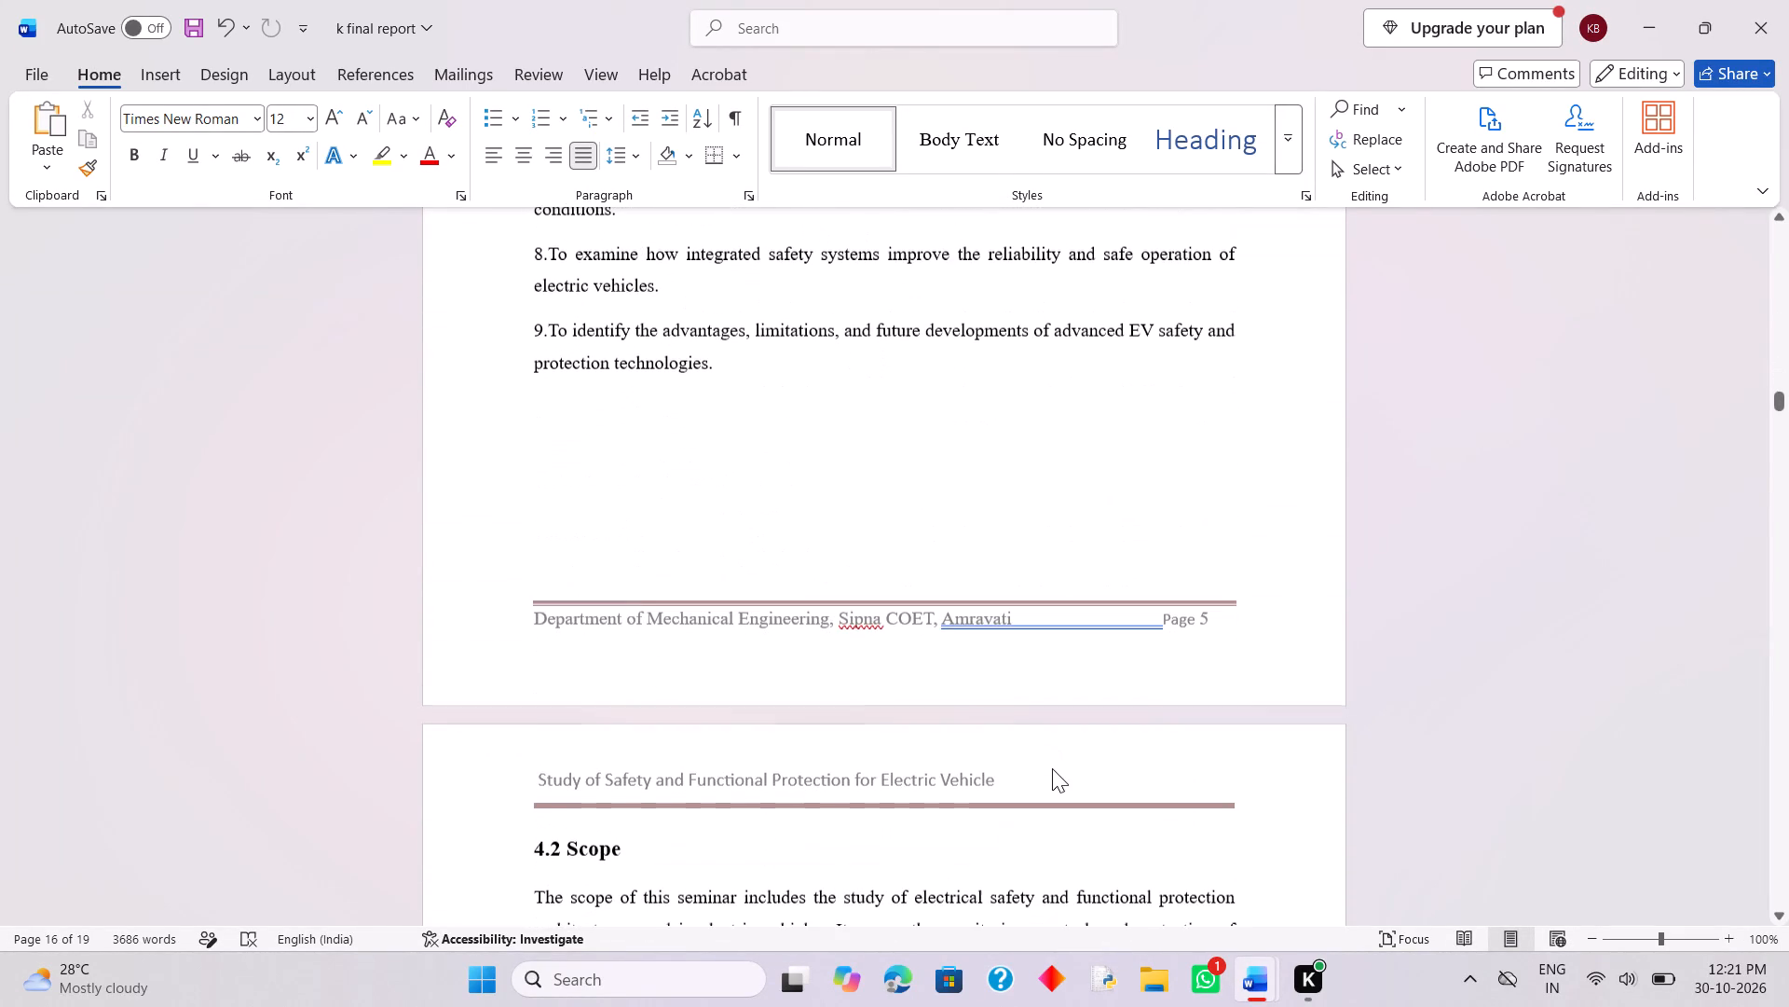
{"action": "scroll", "coordinate": [1052, 768], "scroll_direction": "down", "scroll_amount": 2}
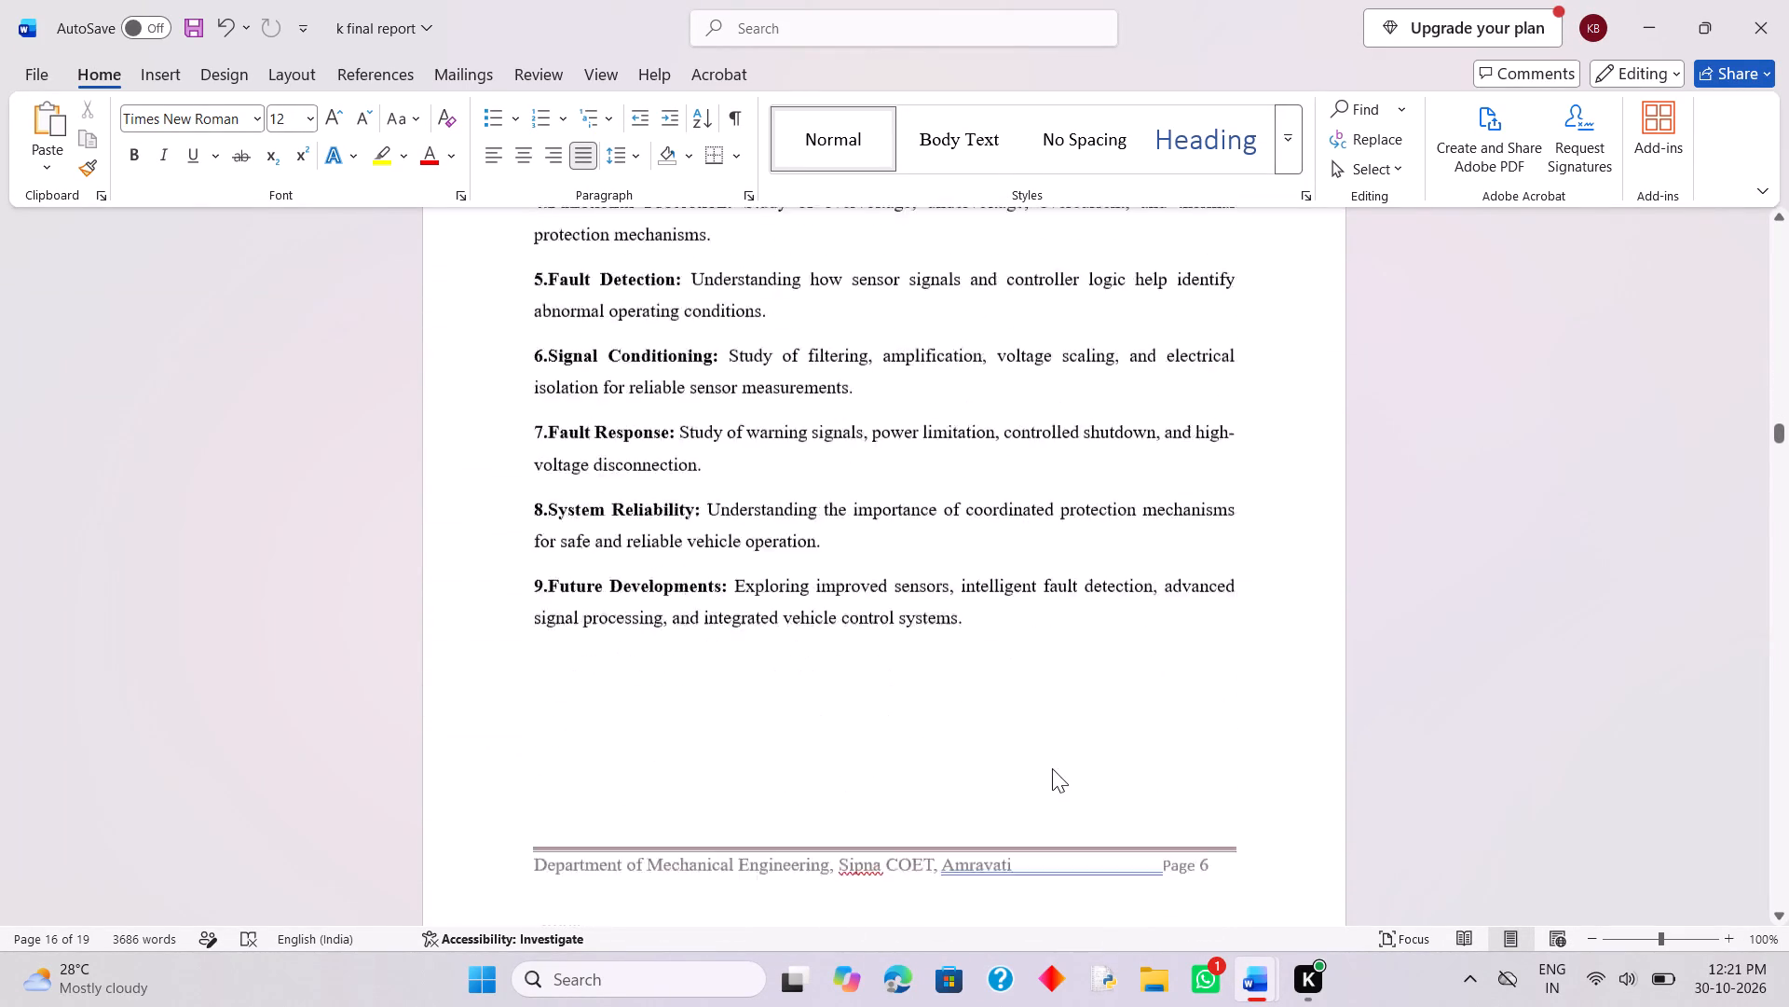
{"action": "scroll", "coordinate": [1052, 768], "scroll_direction": "down", "scroll_amount": 3}
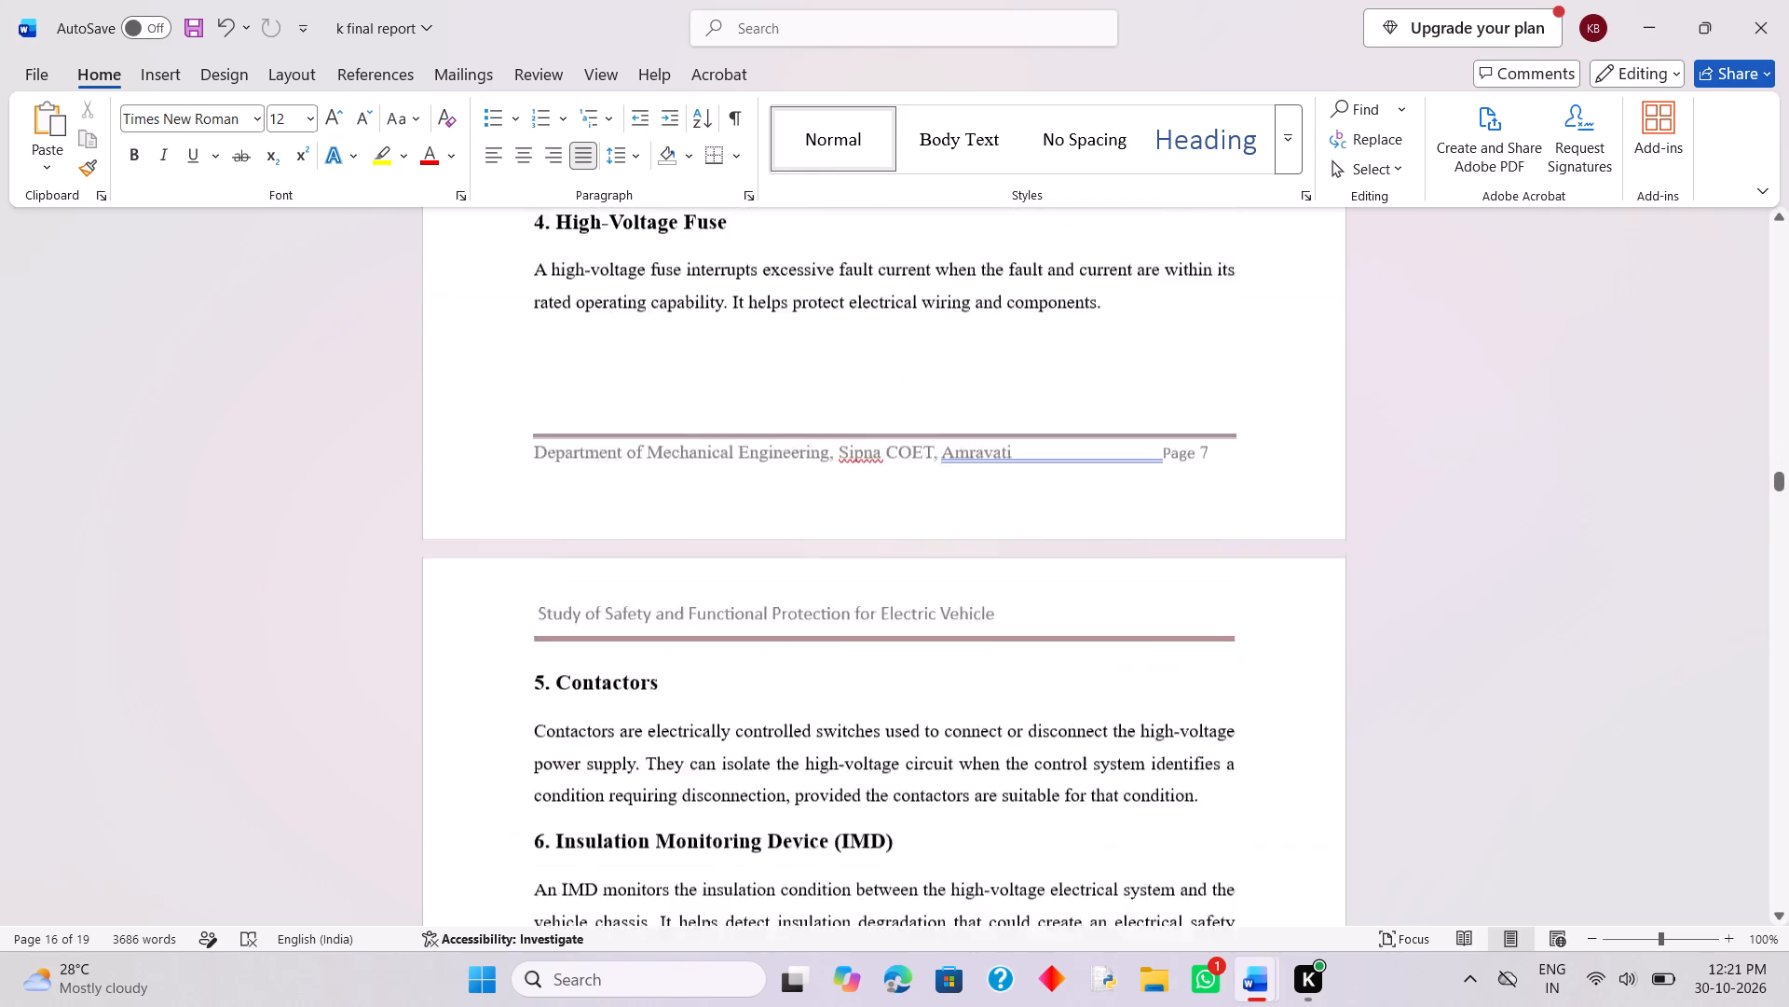
{"action": "scroll", "coordinate": [1052, 768], "scroll_direction": "down", "scroll_amount": 1}
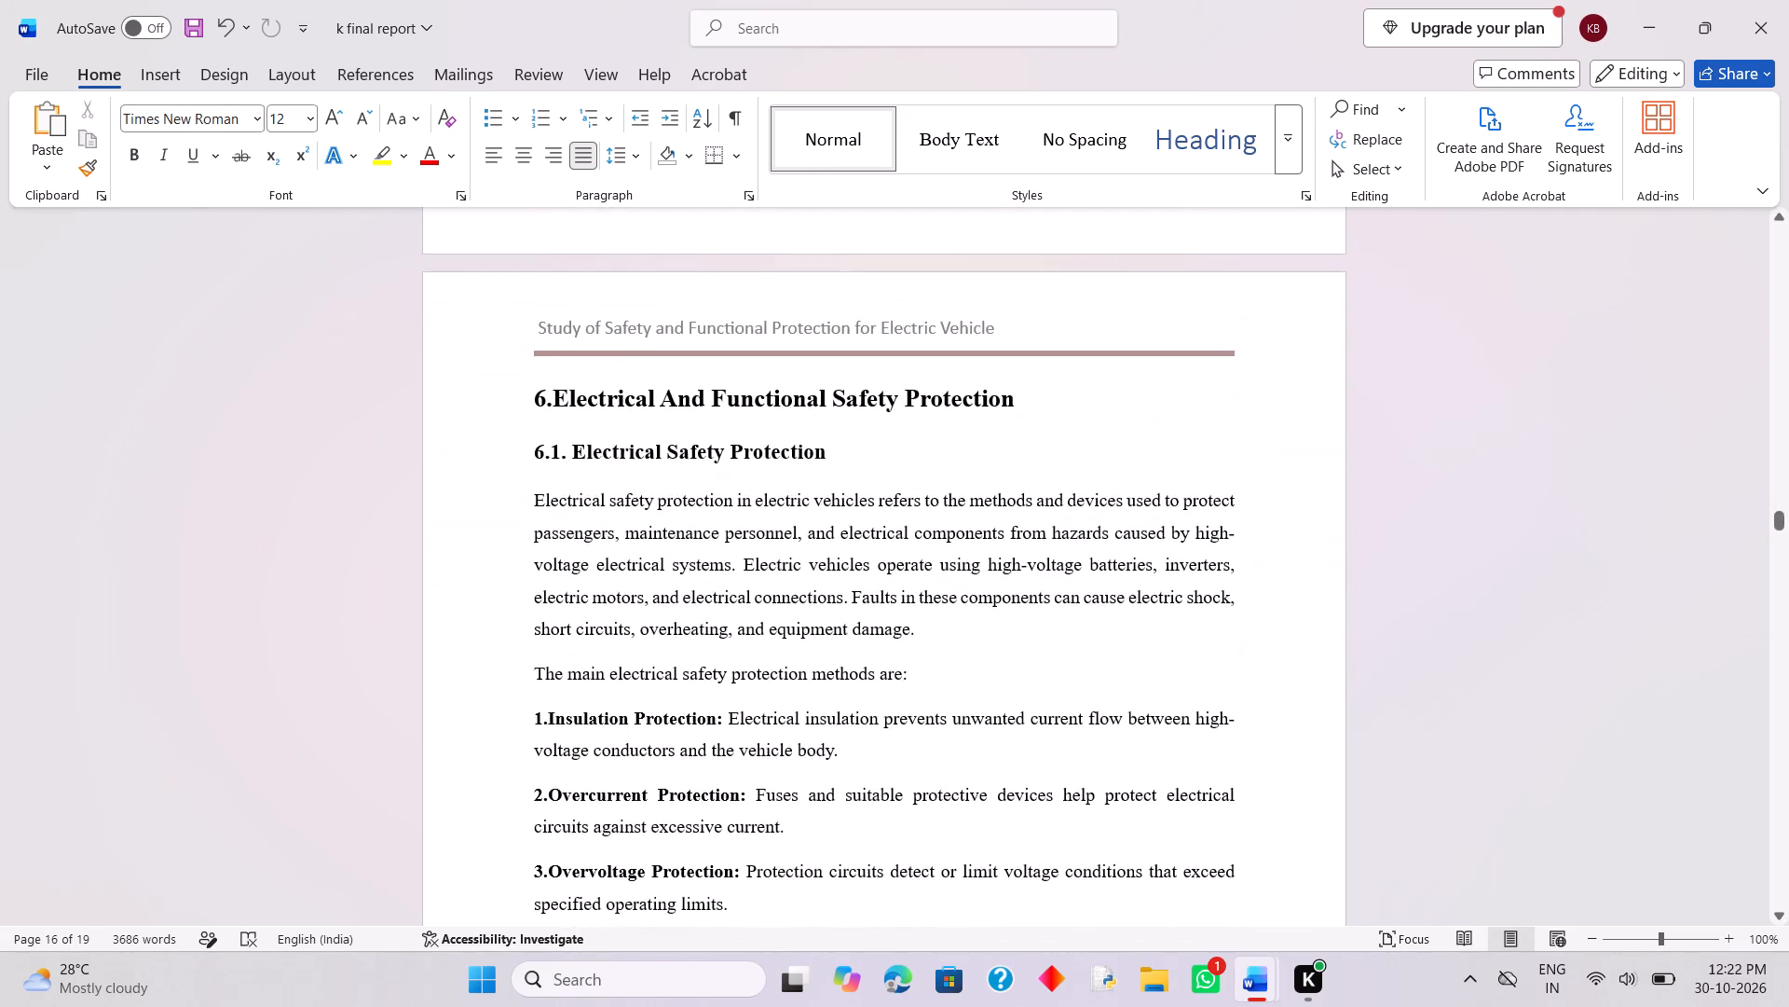
{"action": "scroll", "coordinate": [1052, 768], "scroll_direction": "down", "scroll_amount": 1}
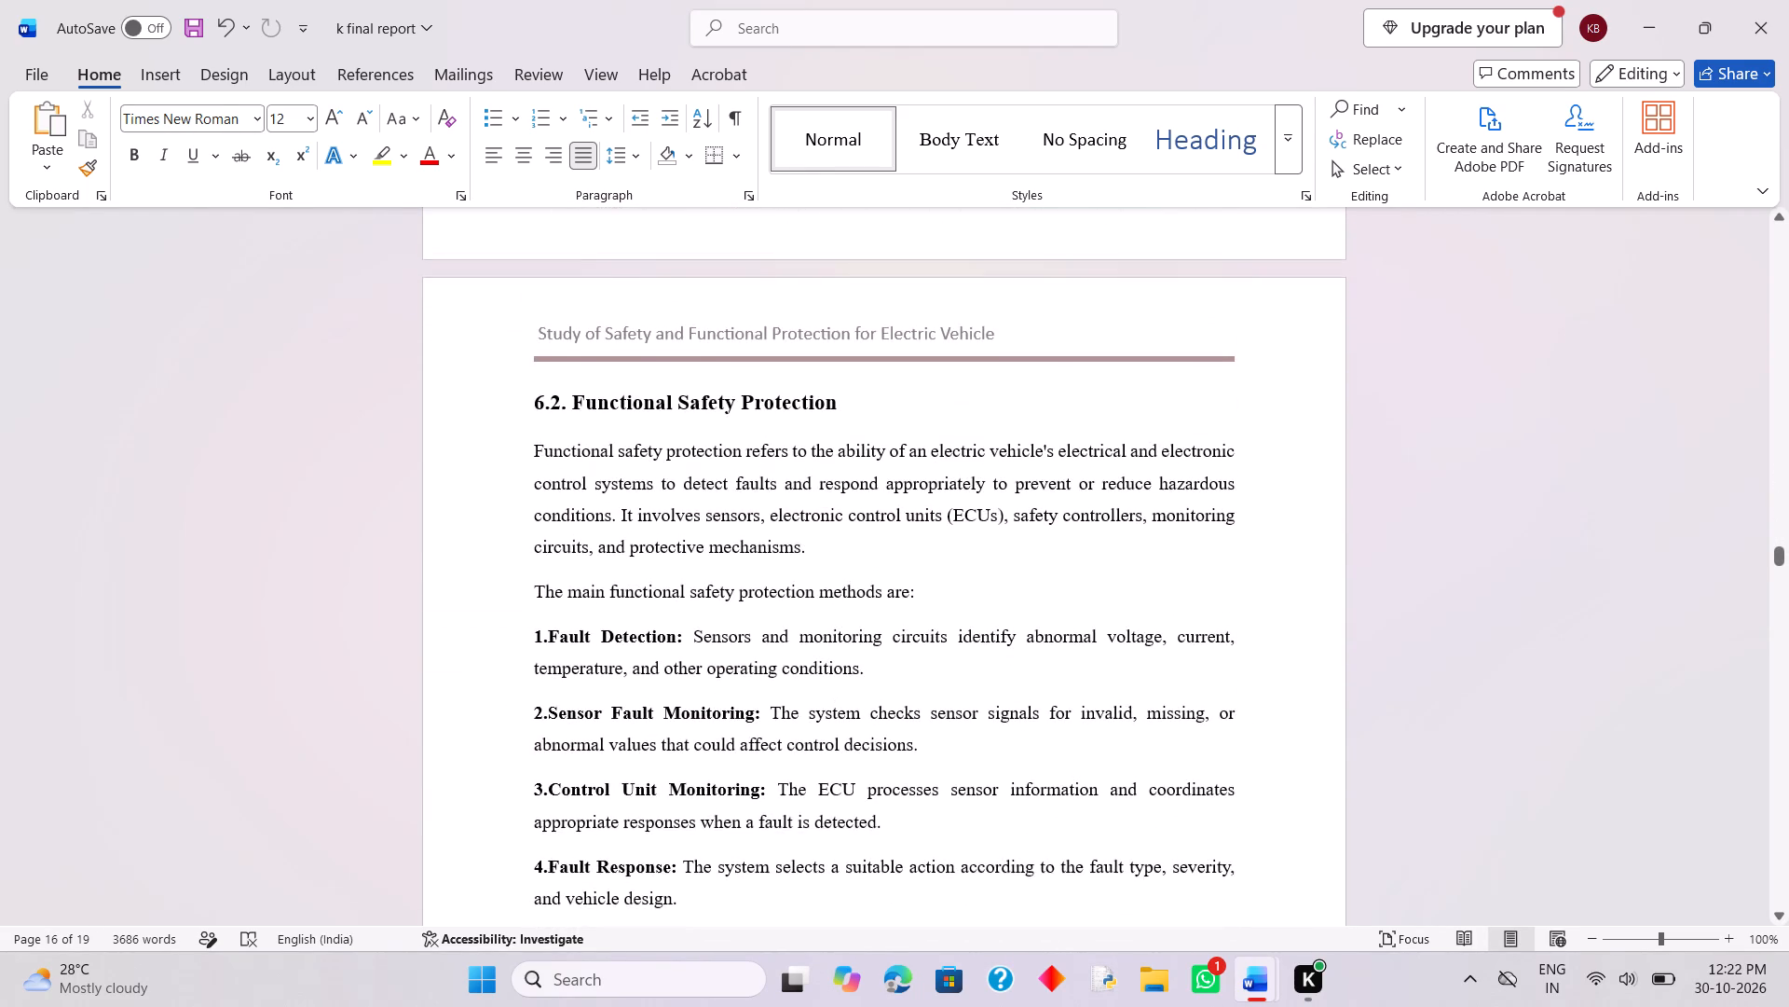
{"action": "scroll", "coordinate": [1052, 768], "scroll_direction": "down", "scroll_amount": 2}
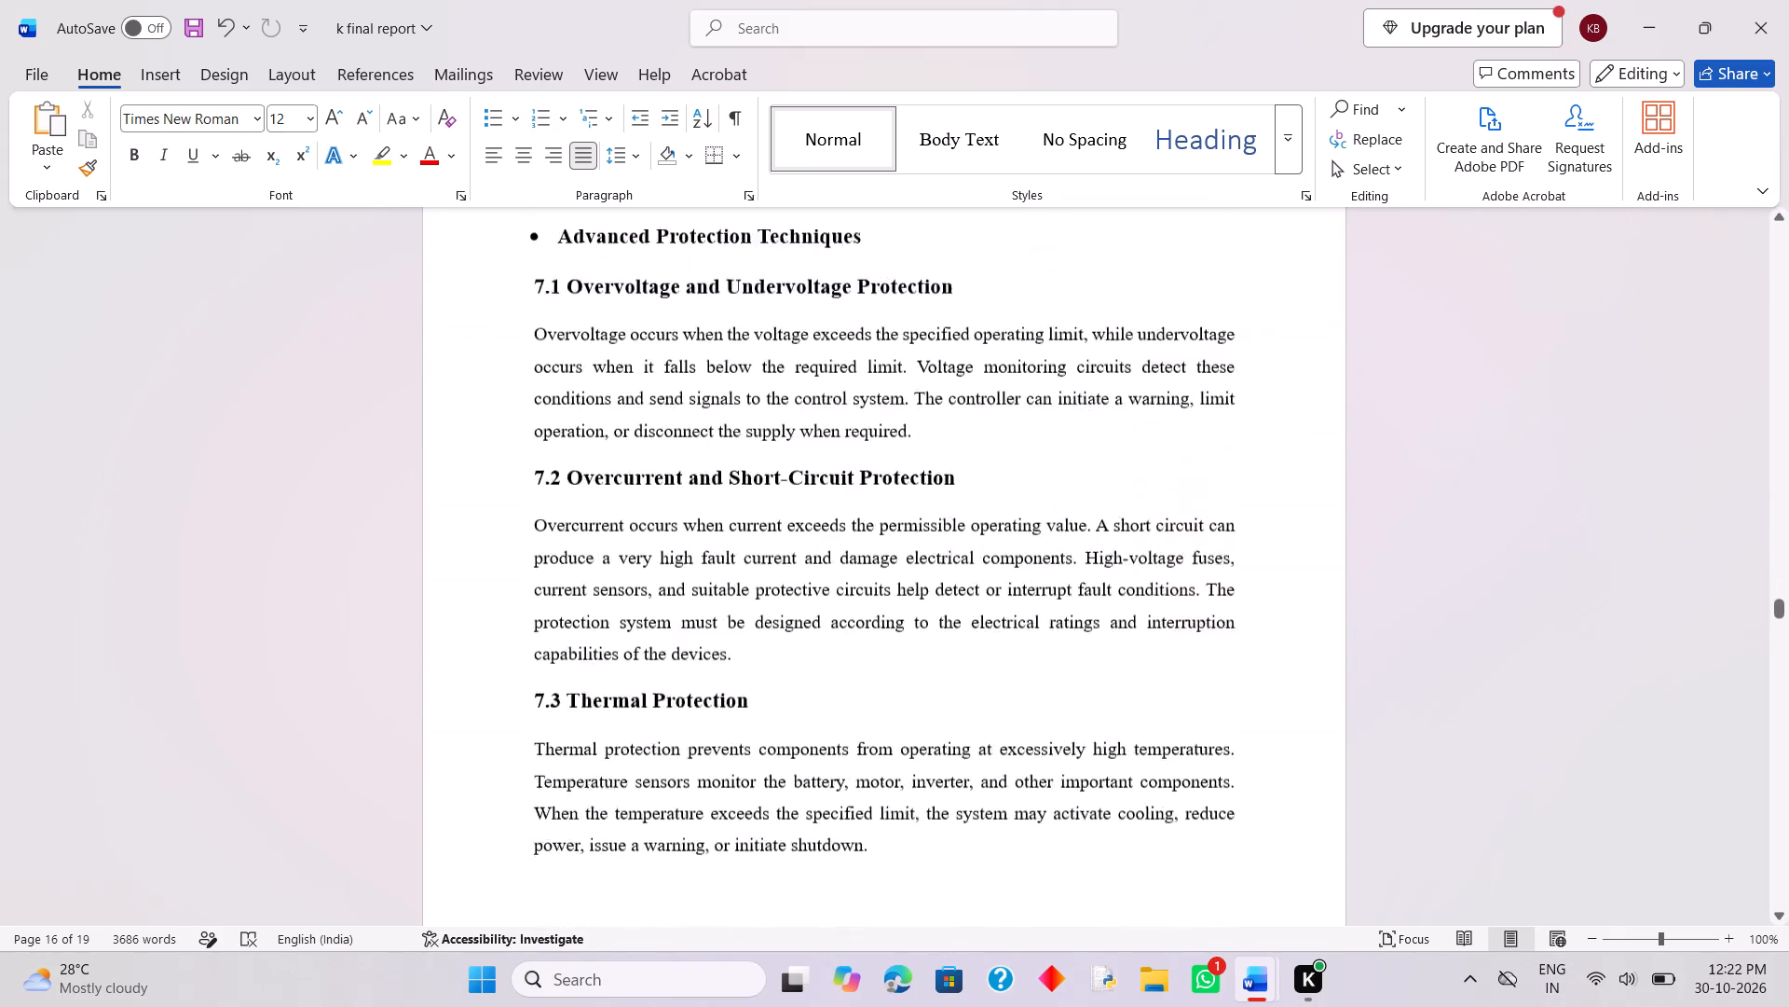
{"action": "scroll", "coordinate": [1052, 768], "scroll_direction": "down", "scroll_amount": 2}
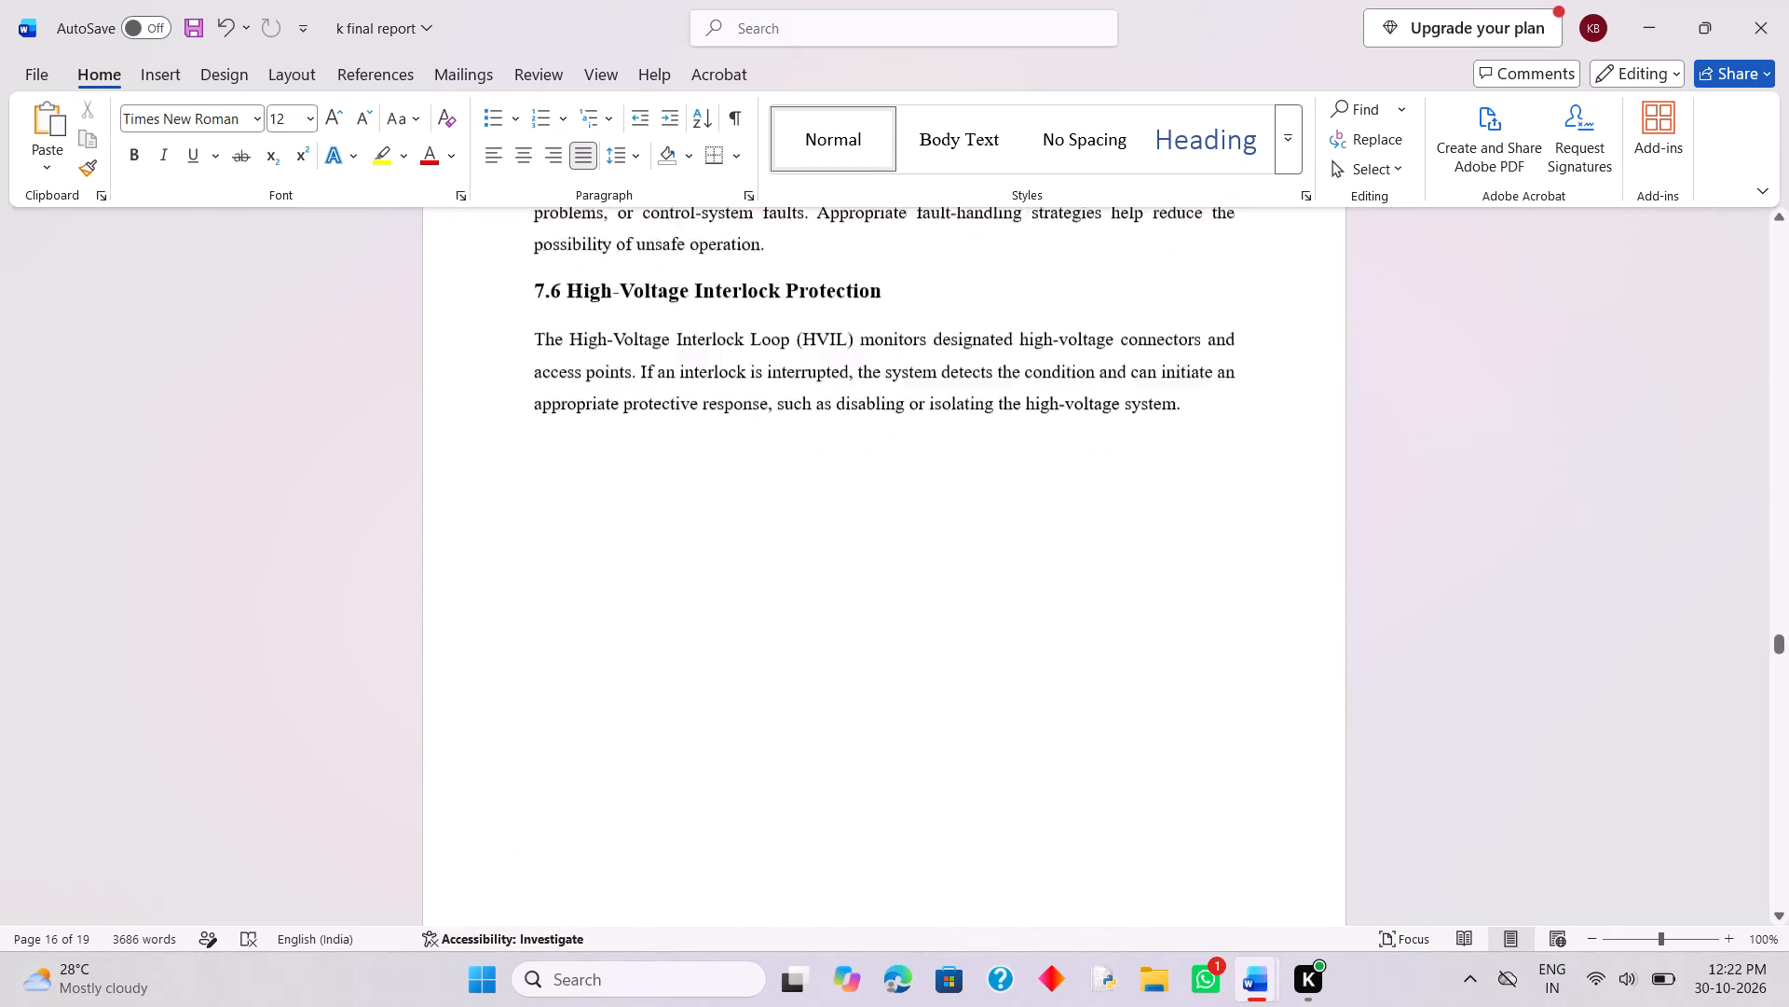
{"action": "scroll", "coordinate": [1052, 768], "scroll_direction": "down", "scroll_amount": 2}
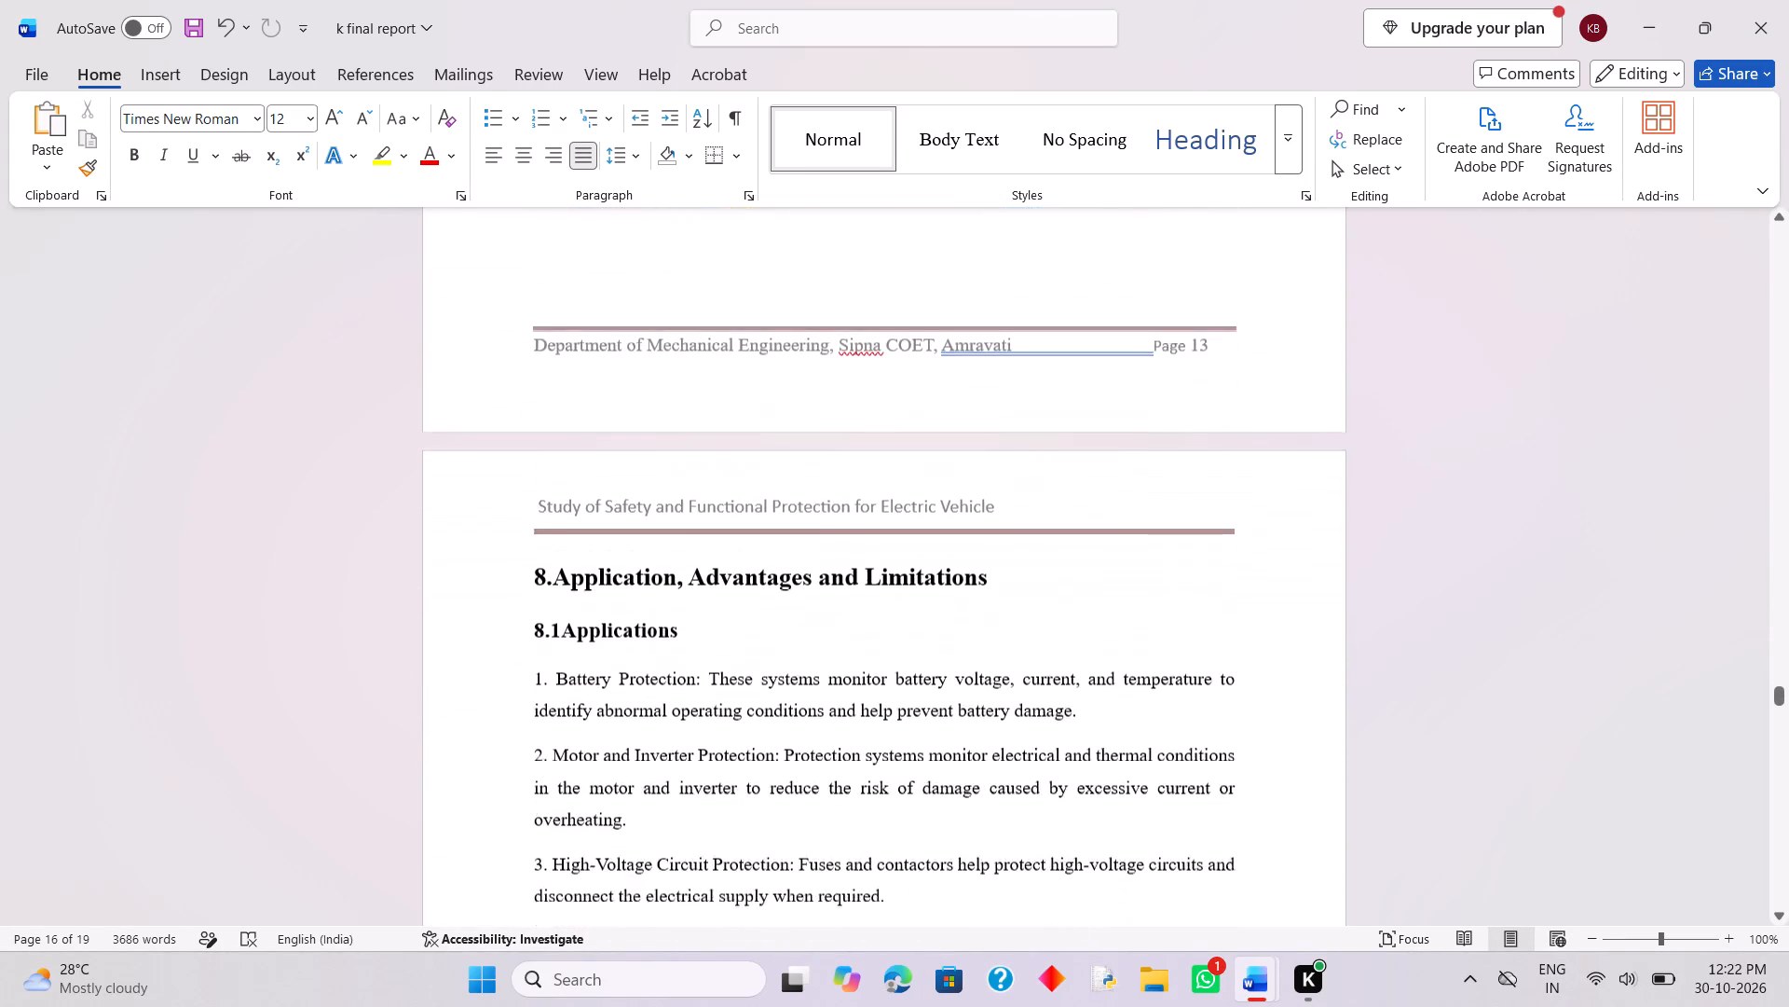
{"action": "scroll", "coordinate": [1052, 768], "scroll_direction": "down", "scroll_amount": 2}
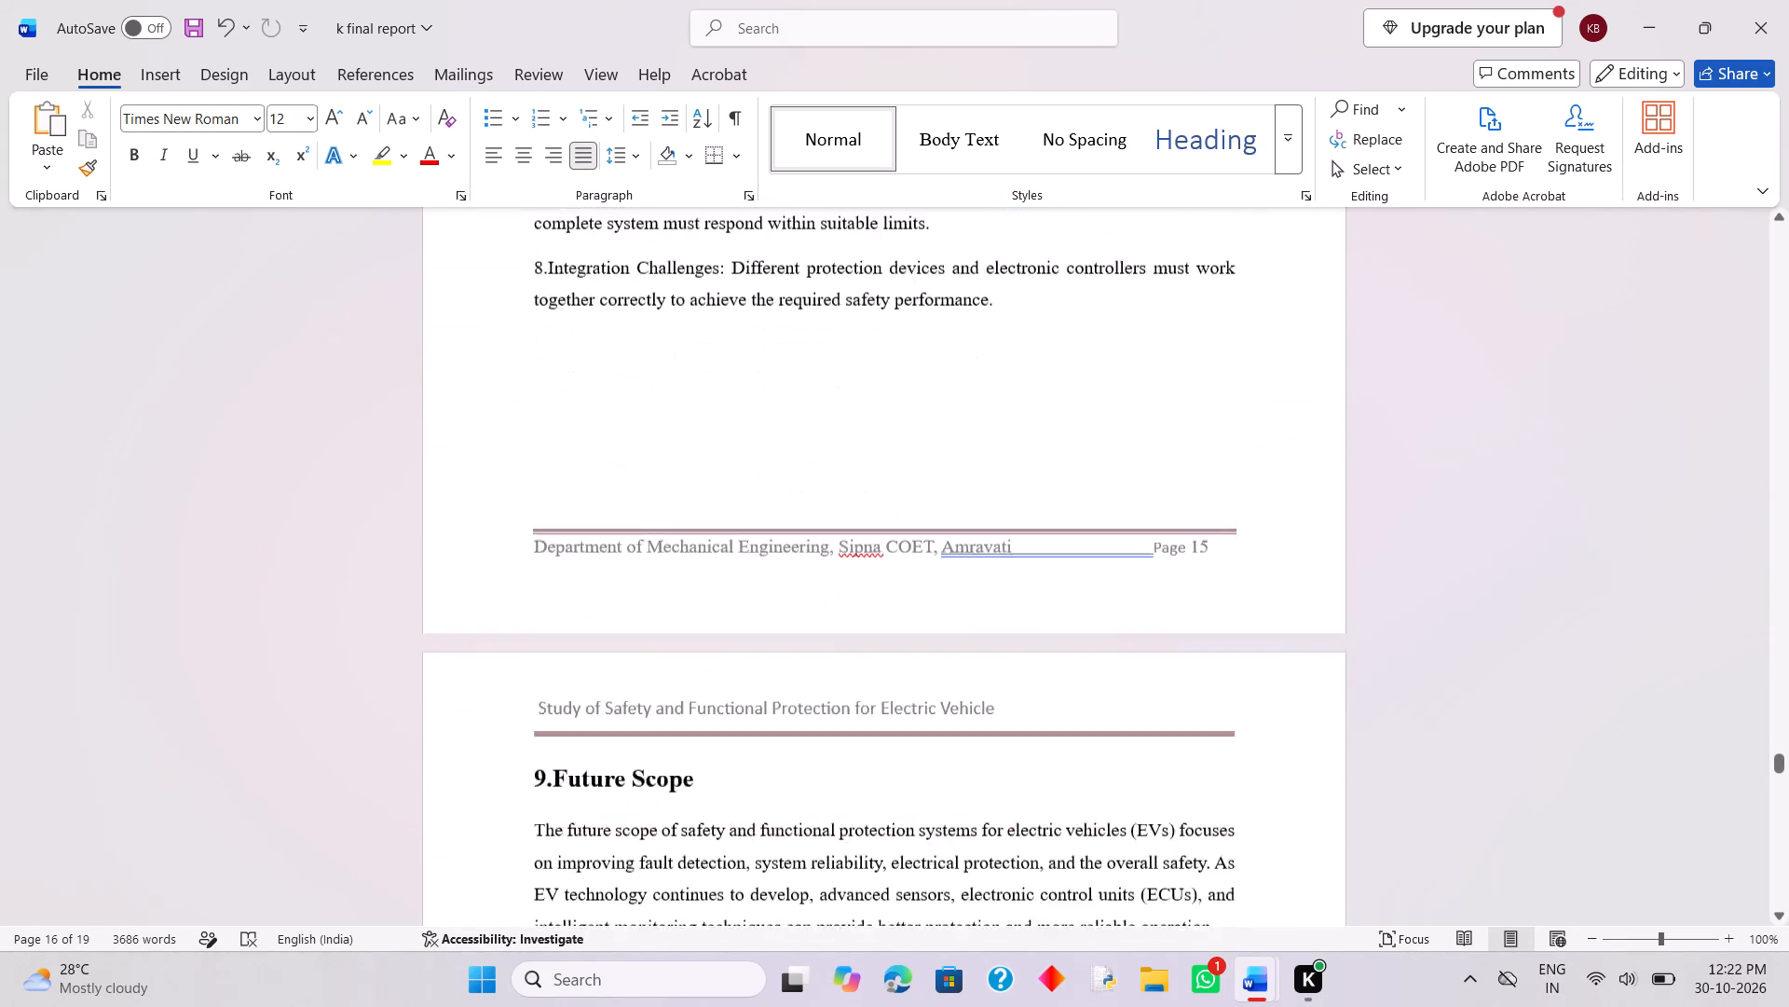
{"action": "scroll", "coordinate": [1052, 768], "scroll_direction": "down", "scroll_amount": 3}
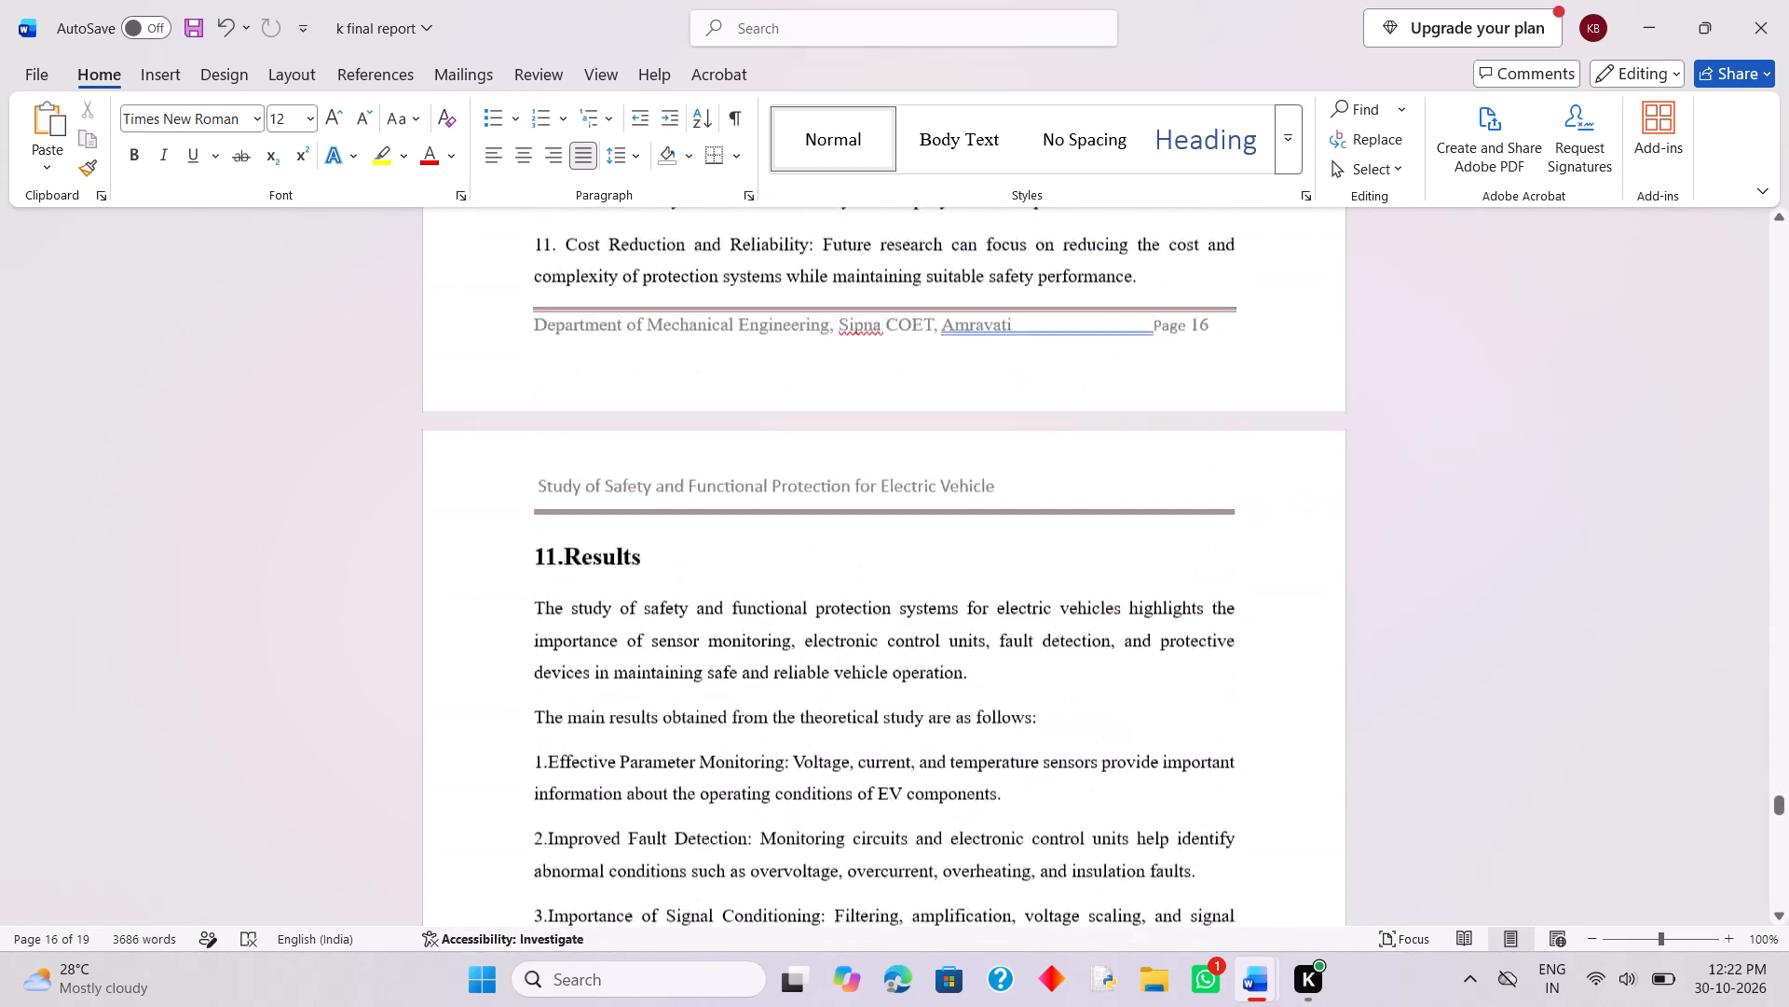
{"action": "scroll", "coordinate": [1052, 768], "scroll_direction": "down", "scroll_amount": 1}
Renumber the Results heading after 9.Future Scope in k final report as 10.
{"action": "scroll", "coordinate": [1052, 768], "scroll_direction": "up", "scroll_amount": 1}
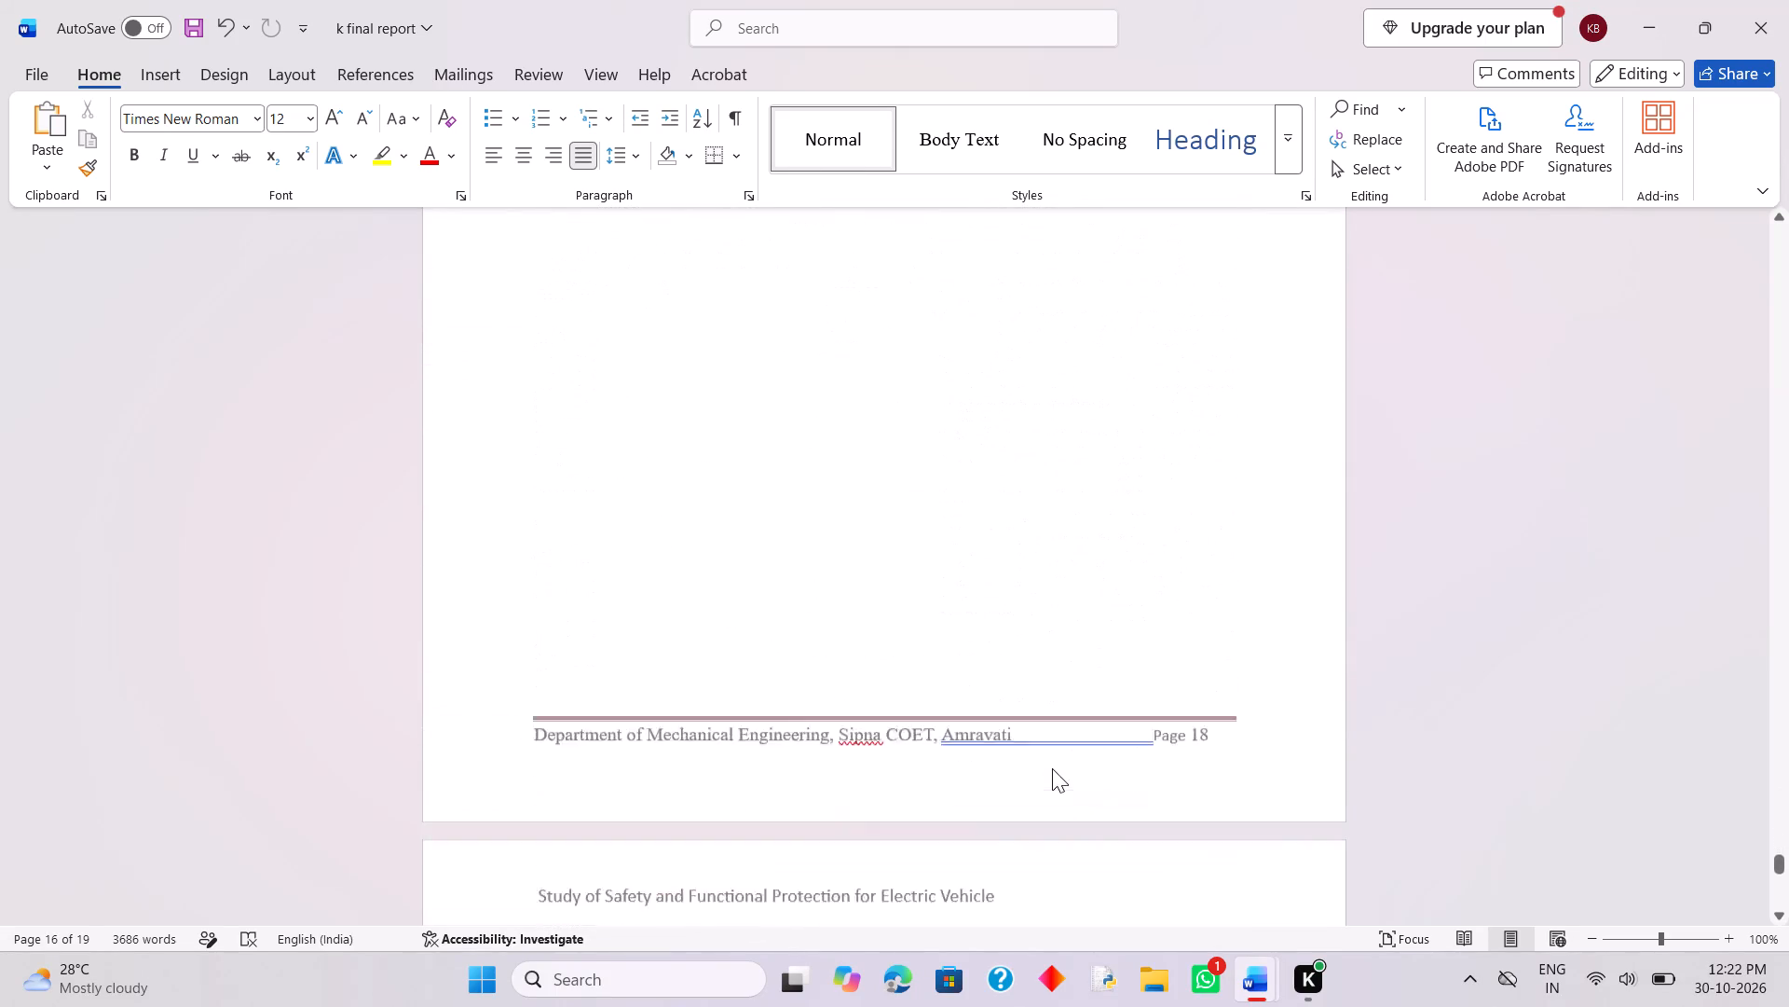
{"action": "scroll", "coordinate": [1052, 768], "scroll_direction": "up", "scroll_amount": 1}
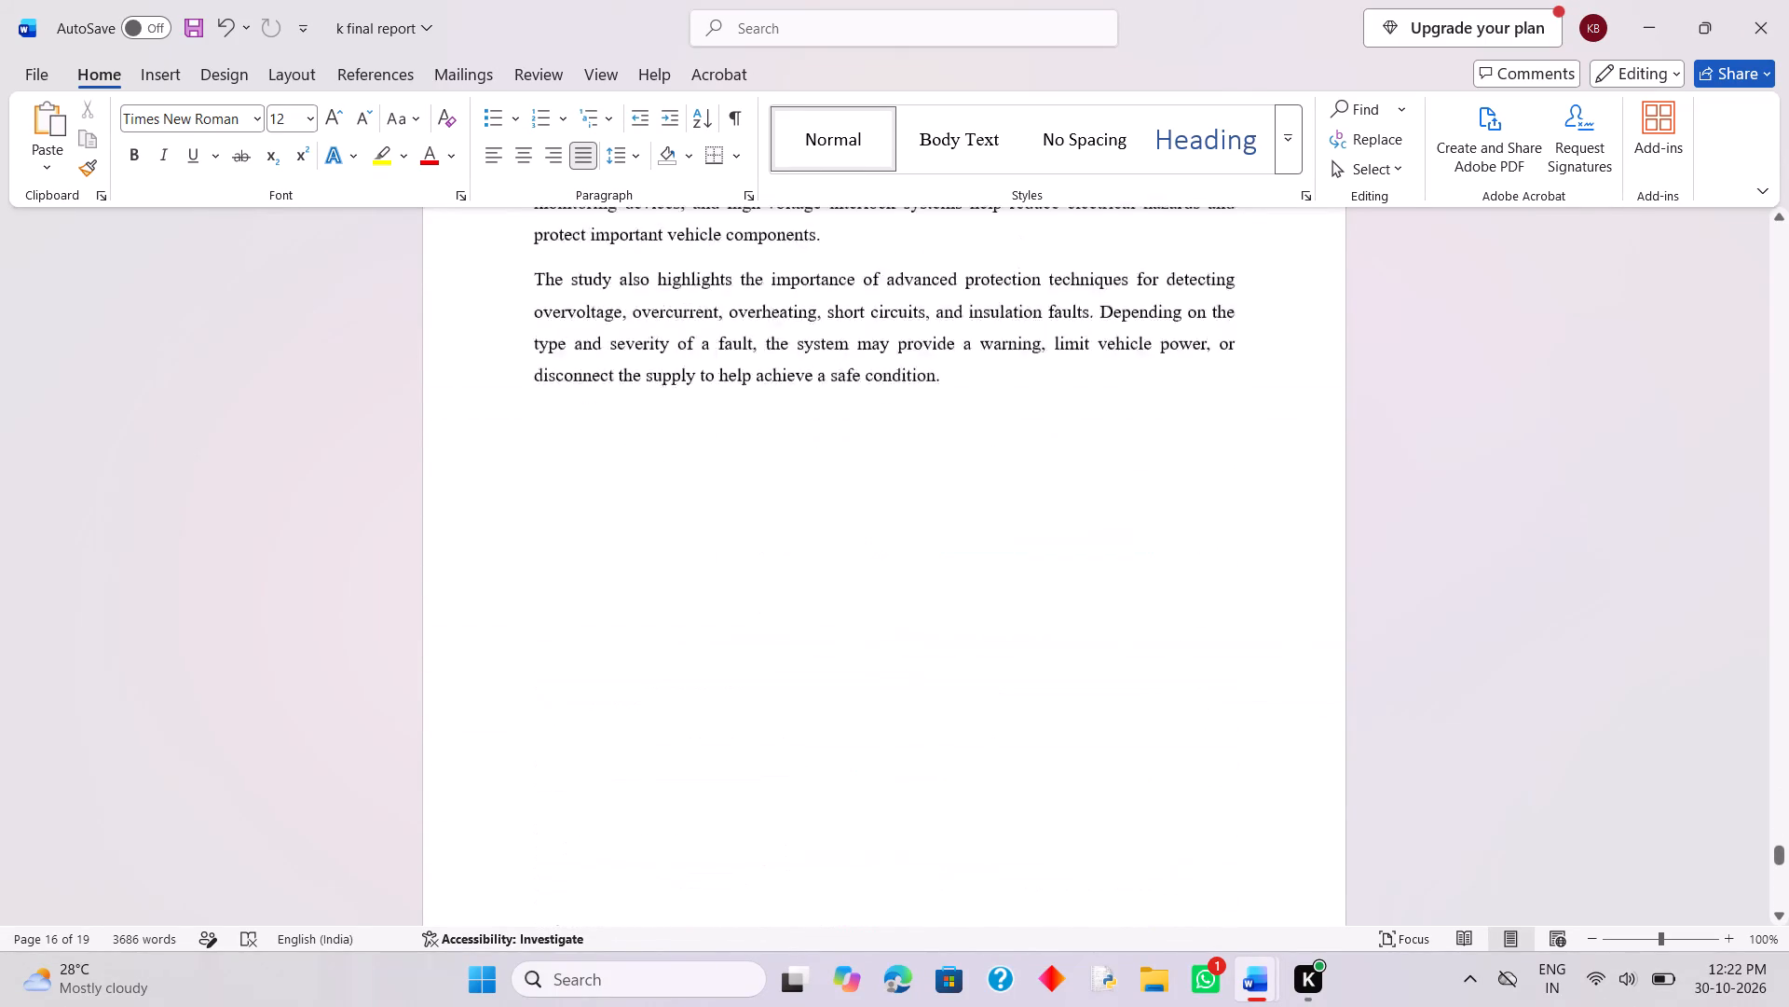
{"action": "scroll", "coordinate": [1052, 768], "scroll_direction": "up", "scroll_amount": 1}
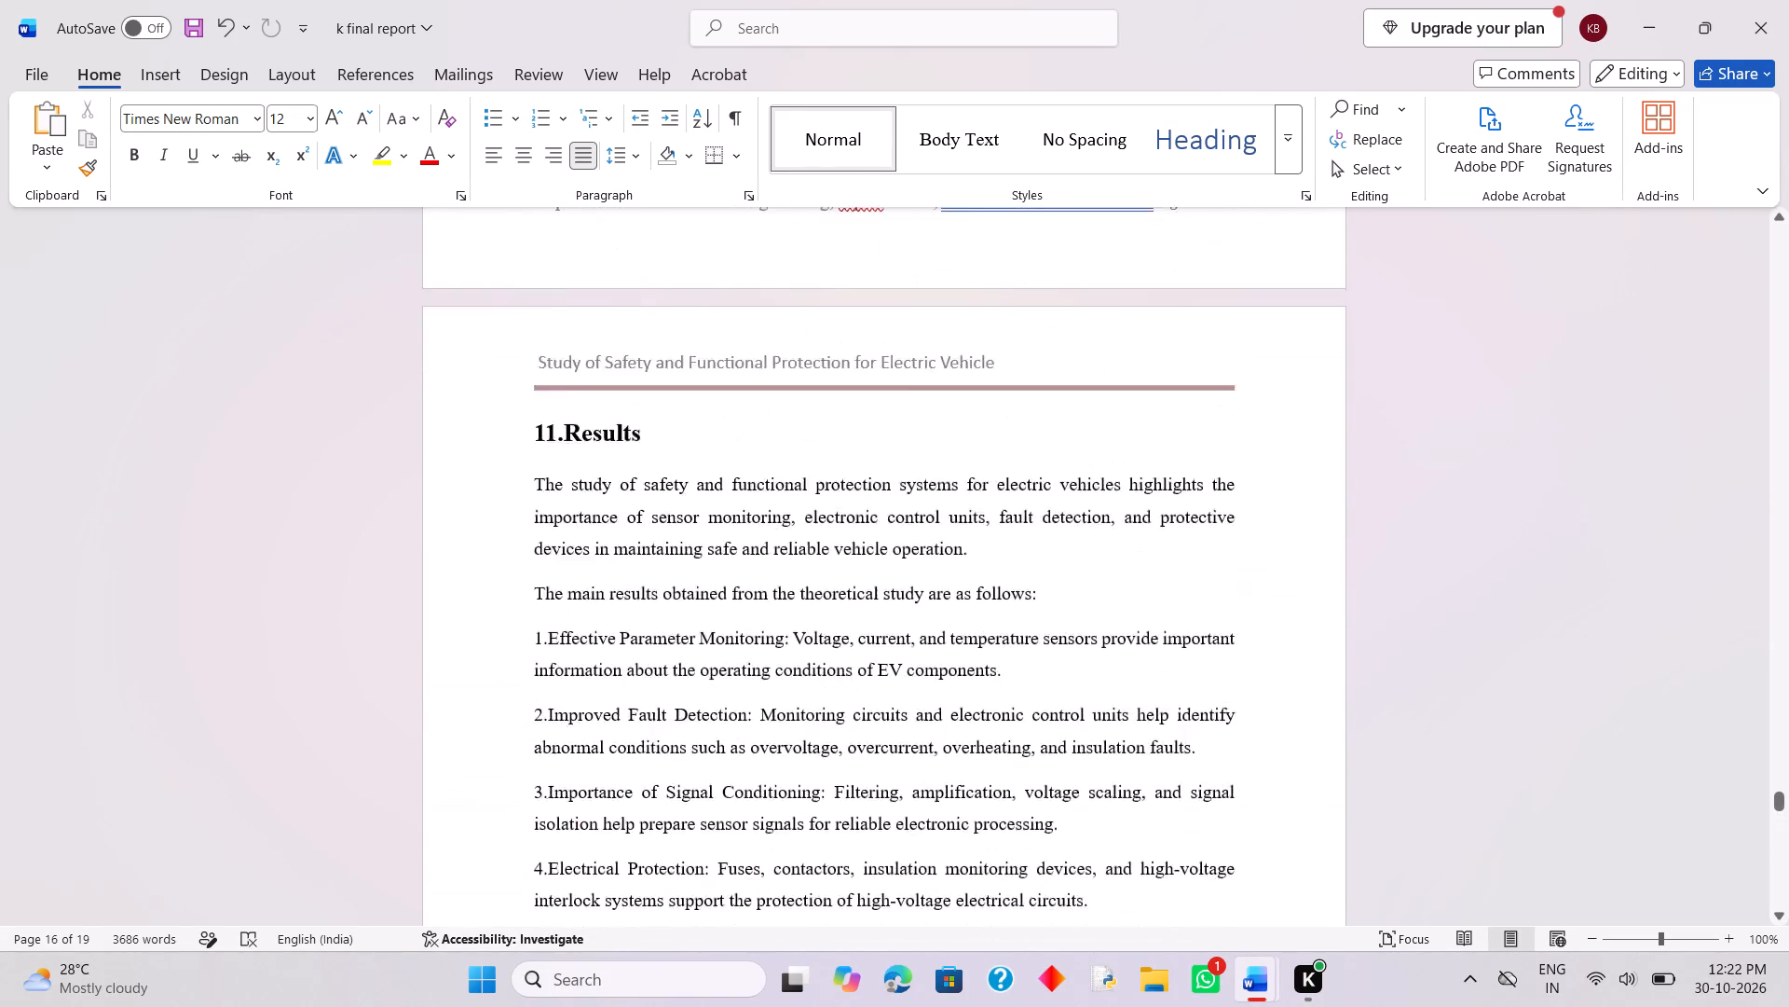
{"action": "scroll", "coordinate": [1052, 768], "scroll_direction": "up", "scroll_amount": 1}
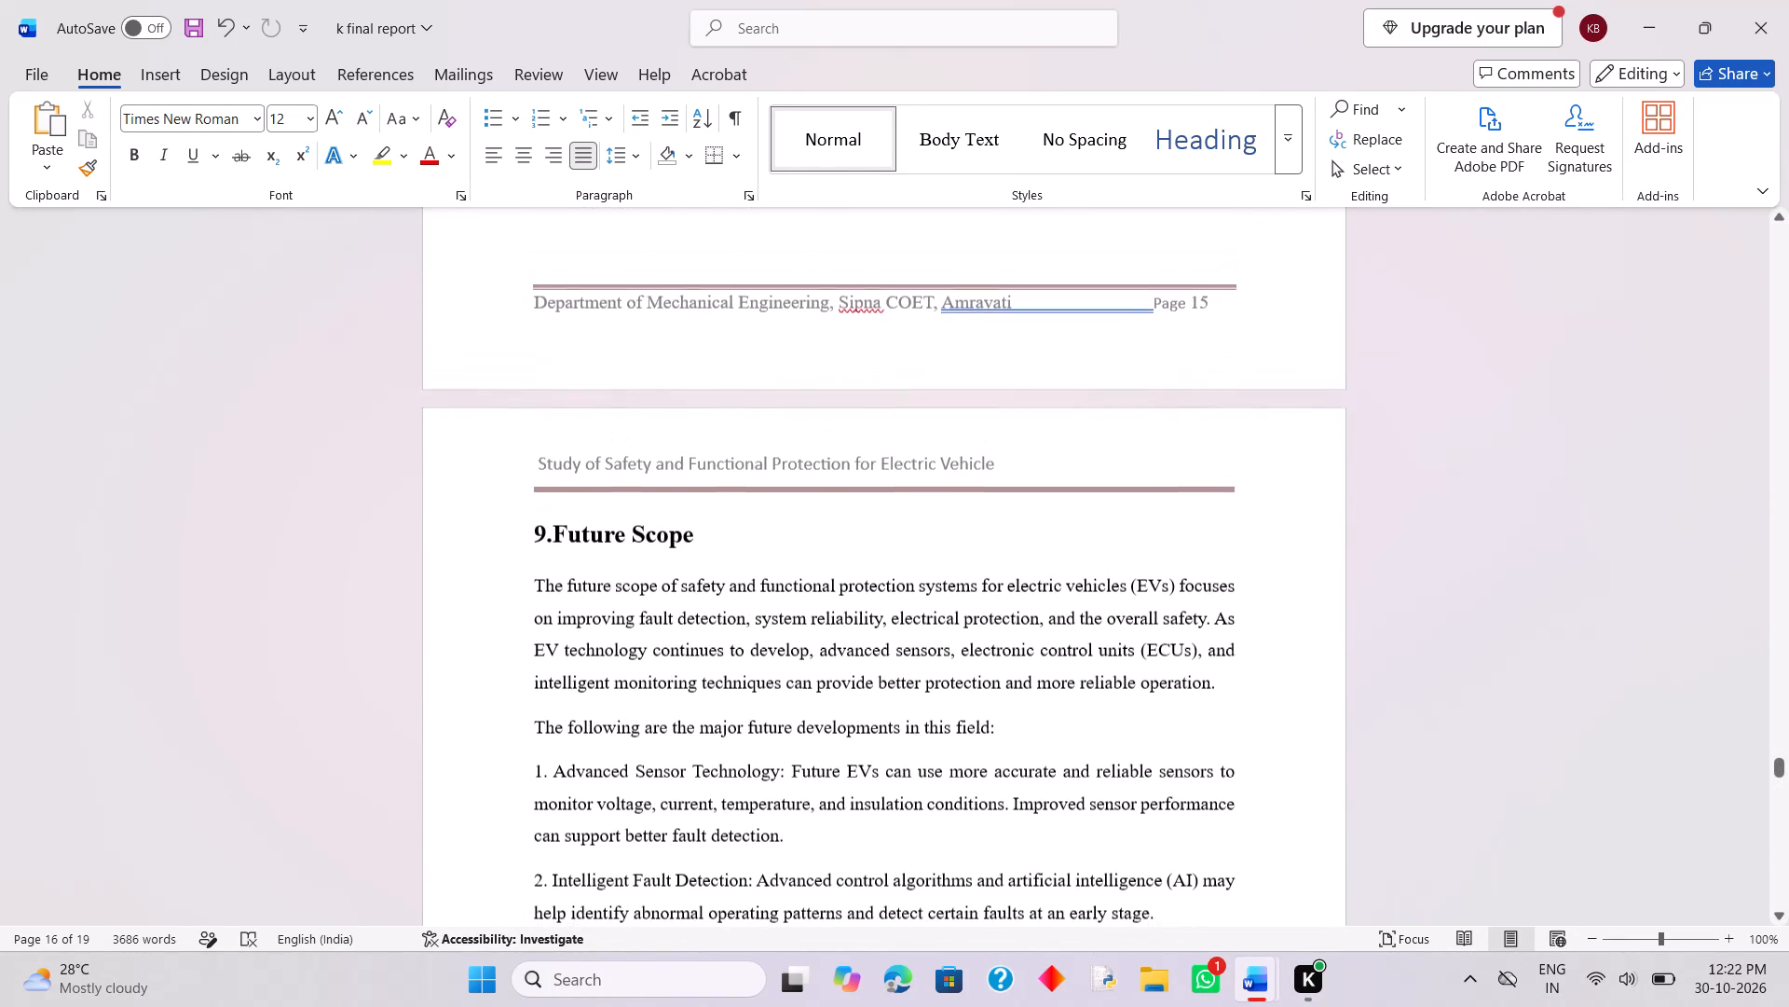
{"action": "scroll", "coordinate": [1052, 768], "scroll_direction": "right", "scroll_amount": 1}
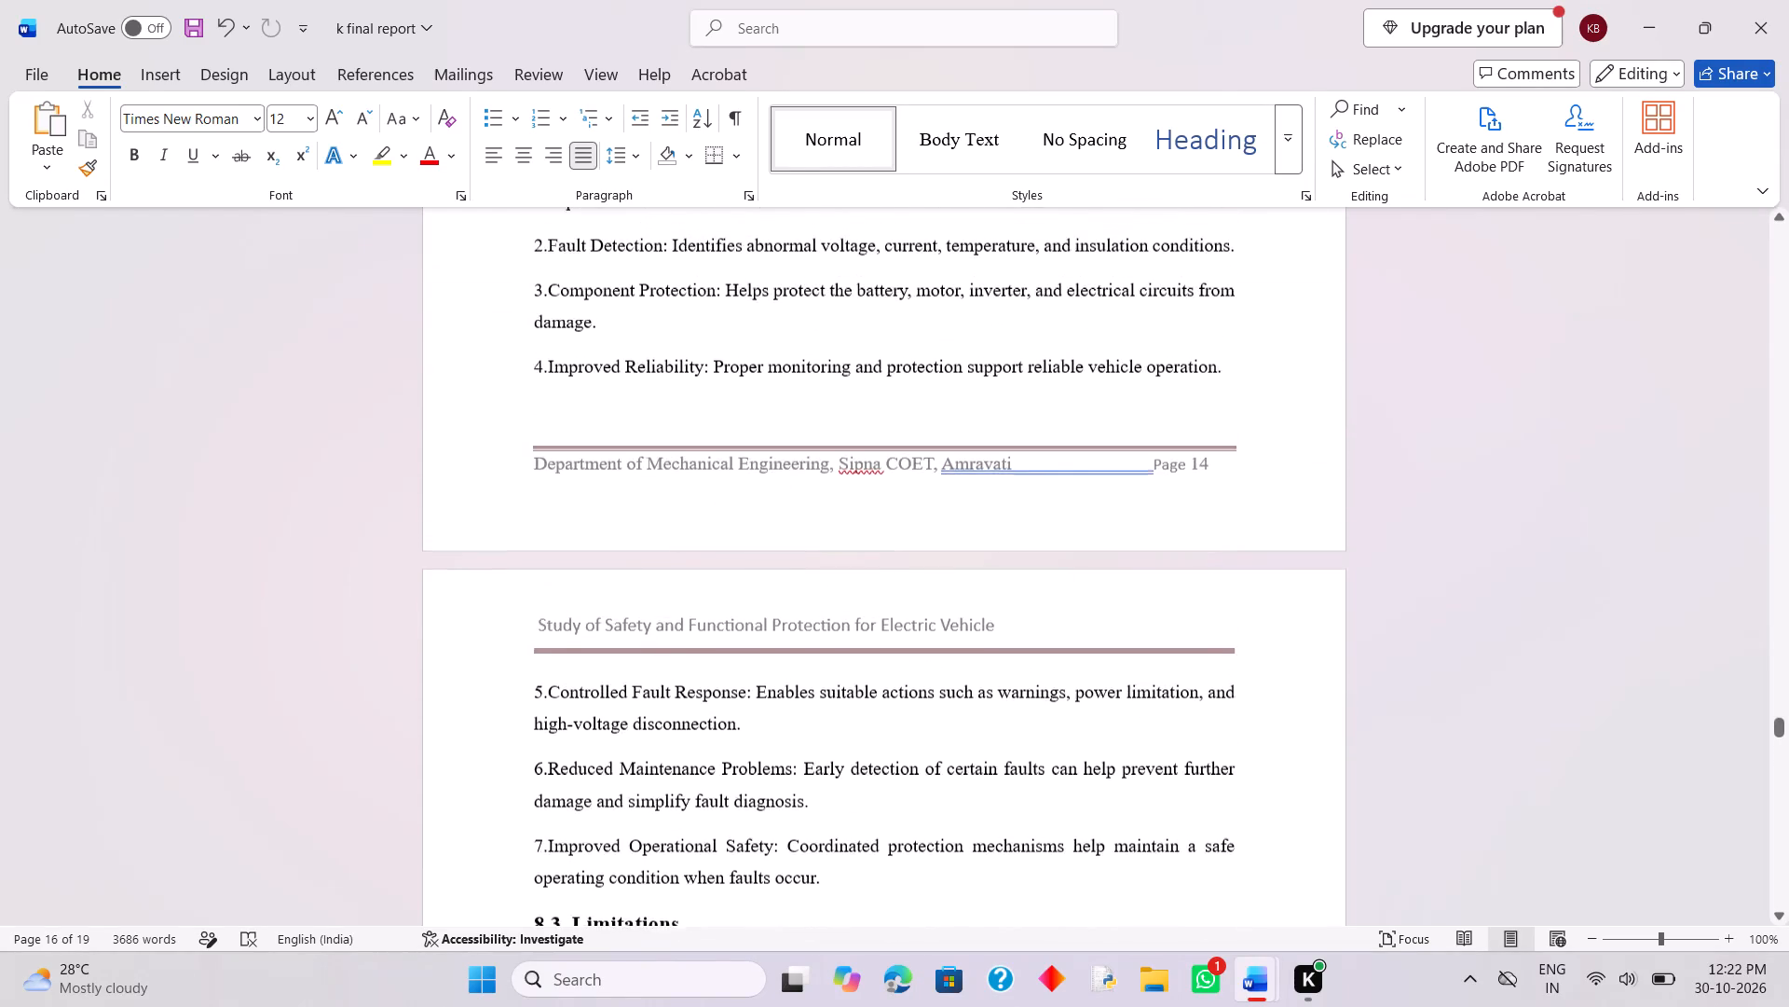
{"action": "scroll", "coordinate": [1052, 768], "scroll_direction": "right", "scroll_amount": 1}
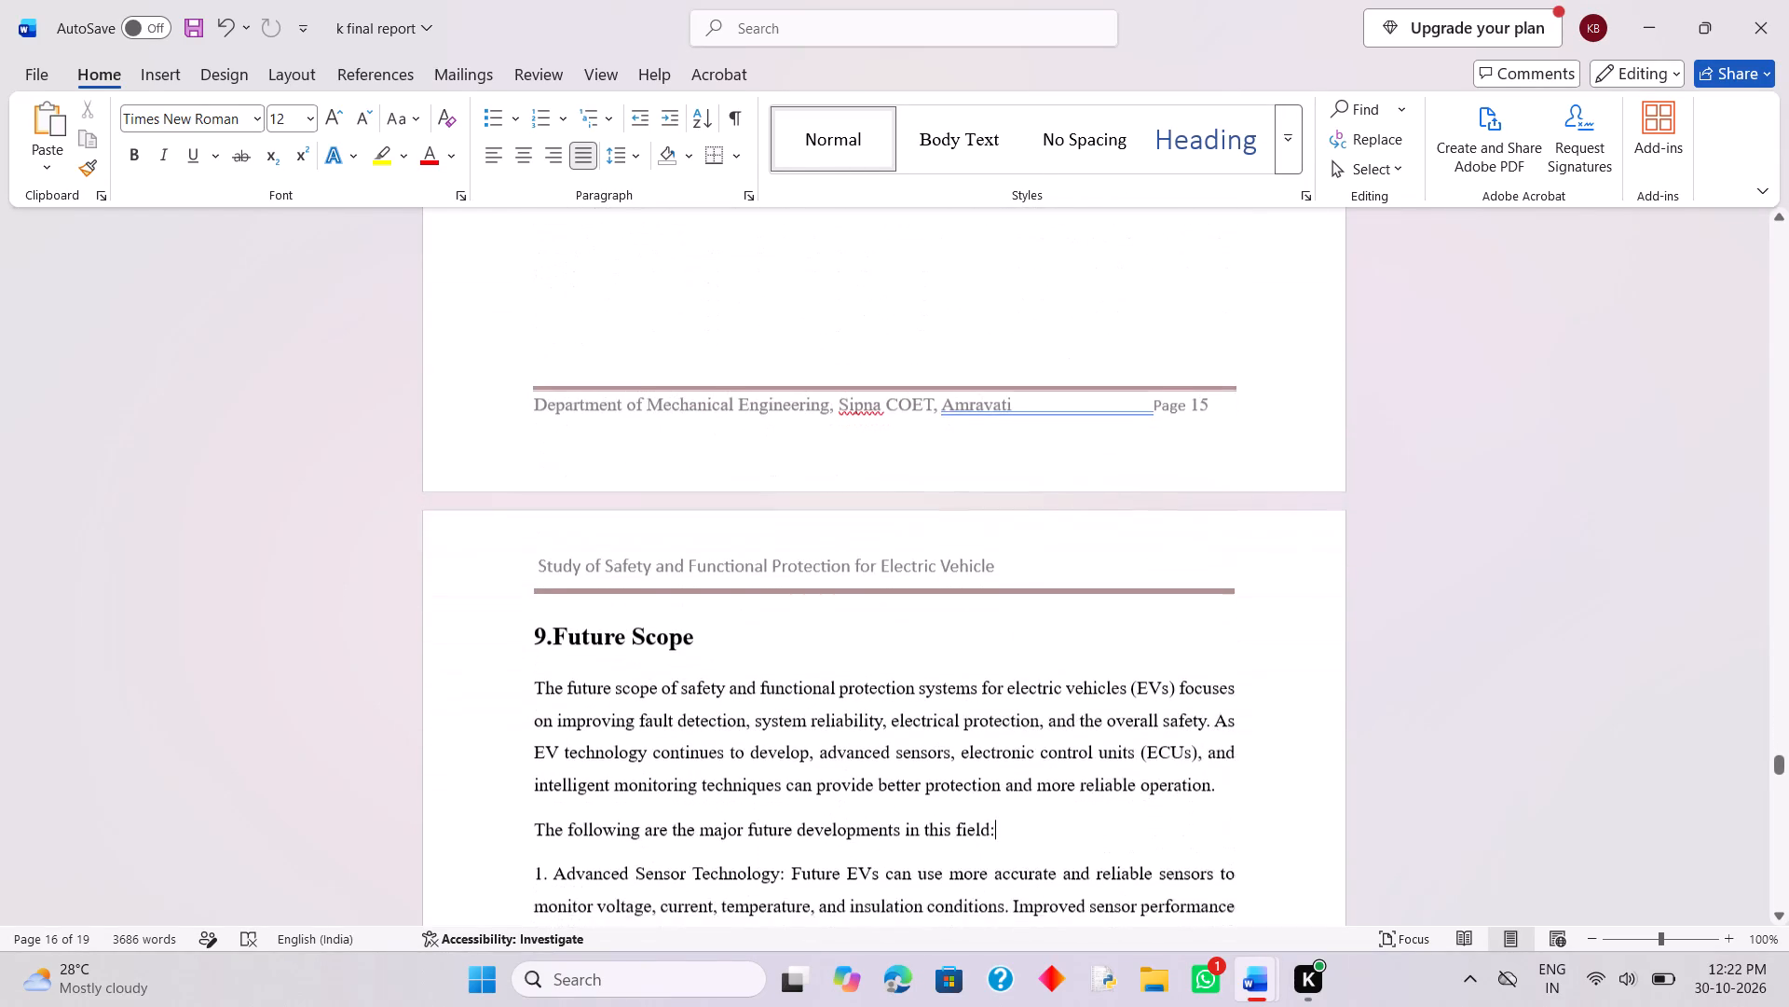
{"action": "scroll", "coordinate": [1052, 768], "scroll_direction": "right", "scroll_amount": 1}
{"action": "scroll", "coordinate": [1052, 768], "scroll_direction": "down", "scroll_amount": 1}
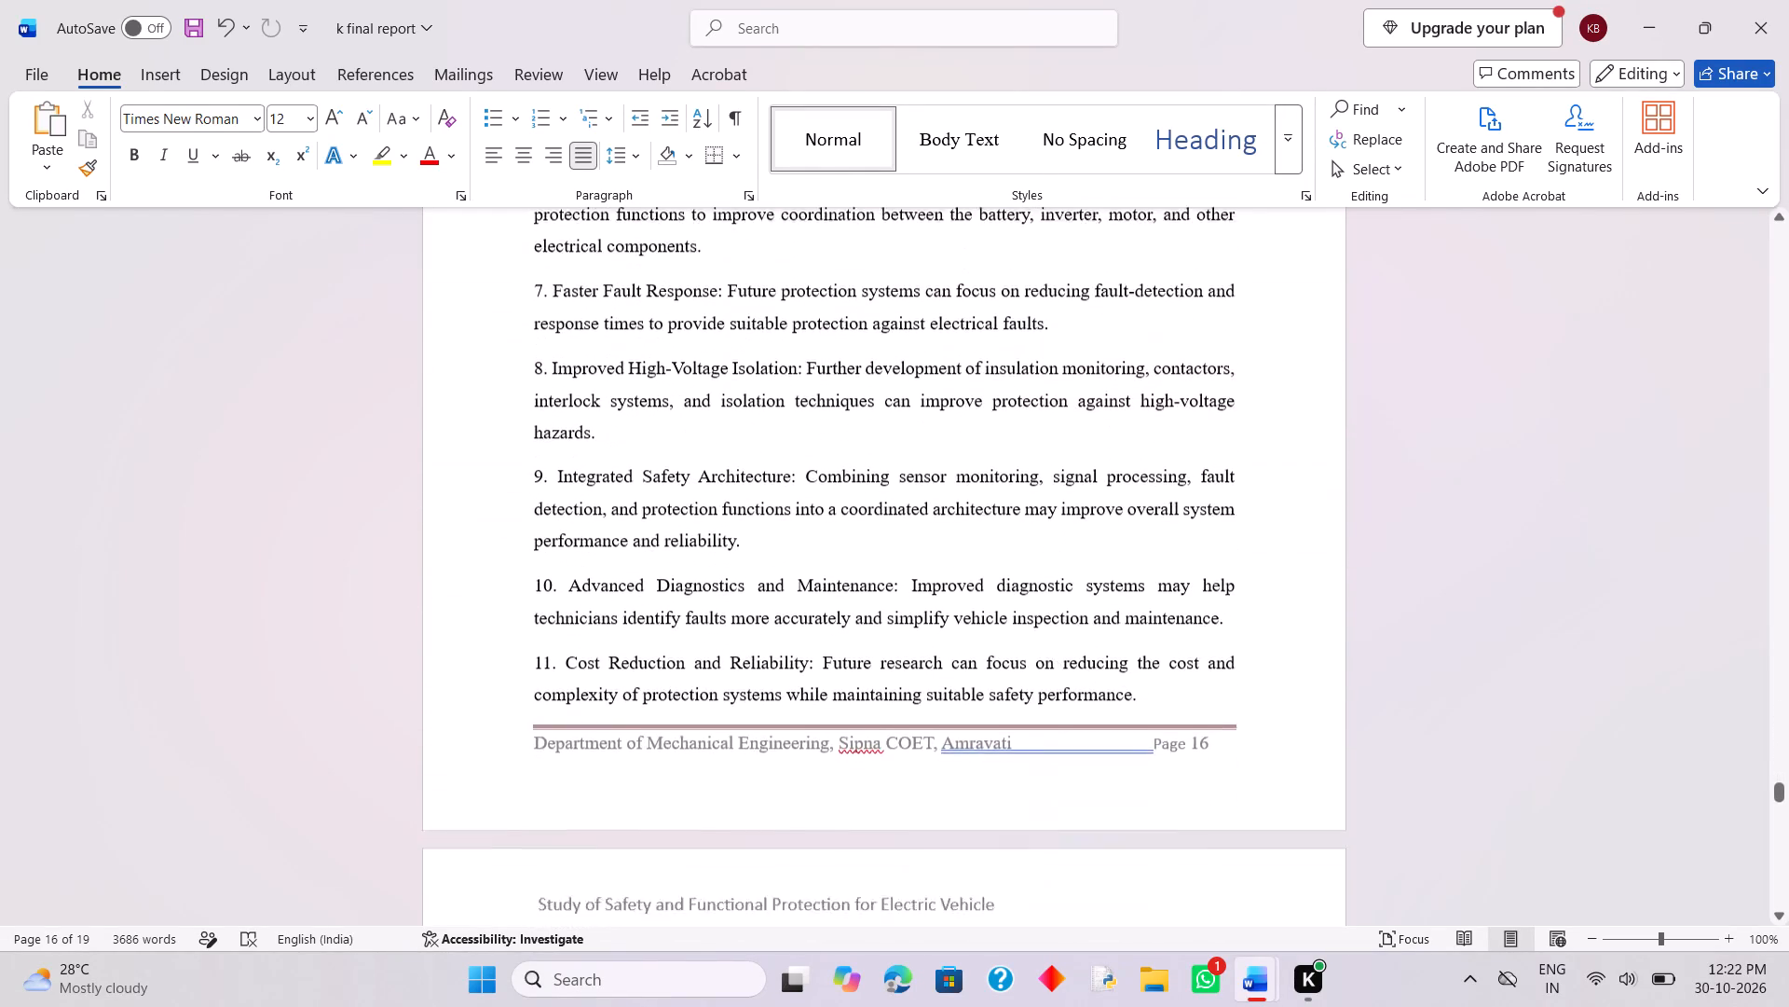
{"action": "scroll", "coordinate": [1052, 768], "scroll_direction": "down", "scroll_amount": 1}
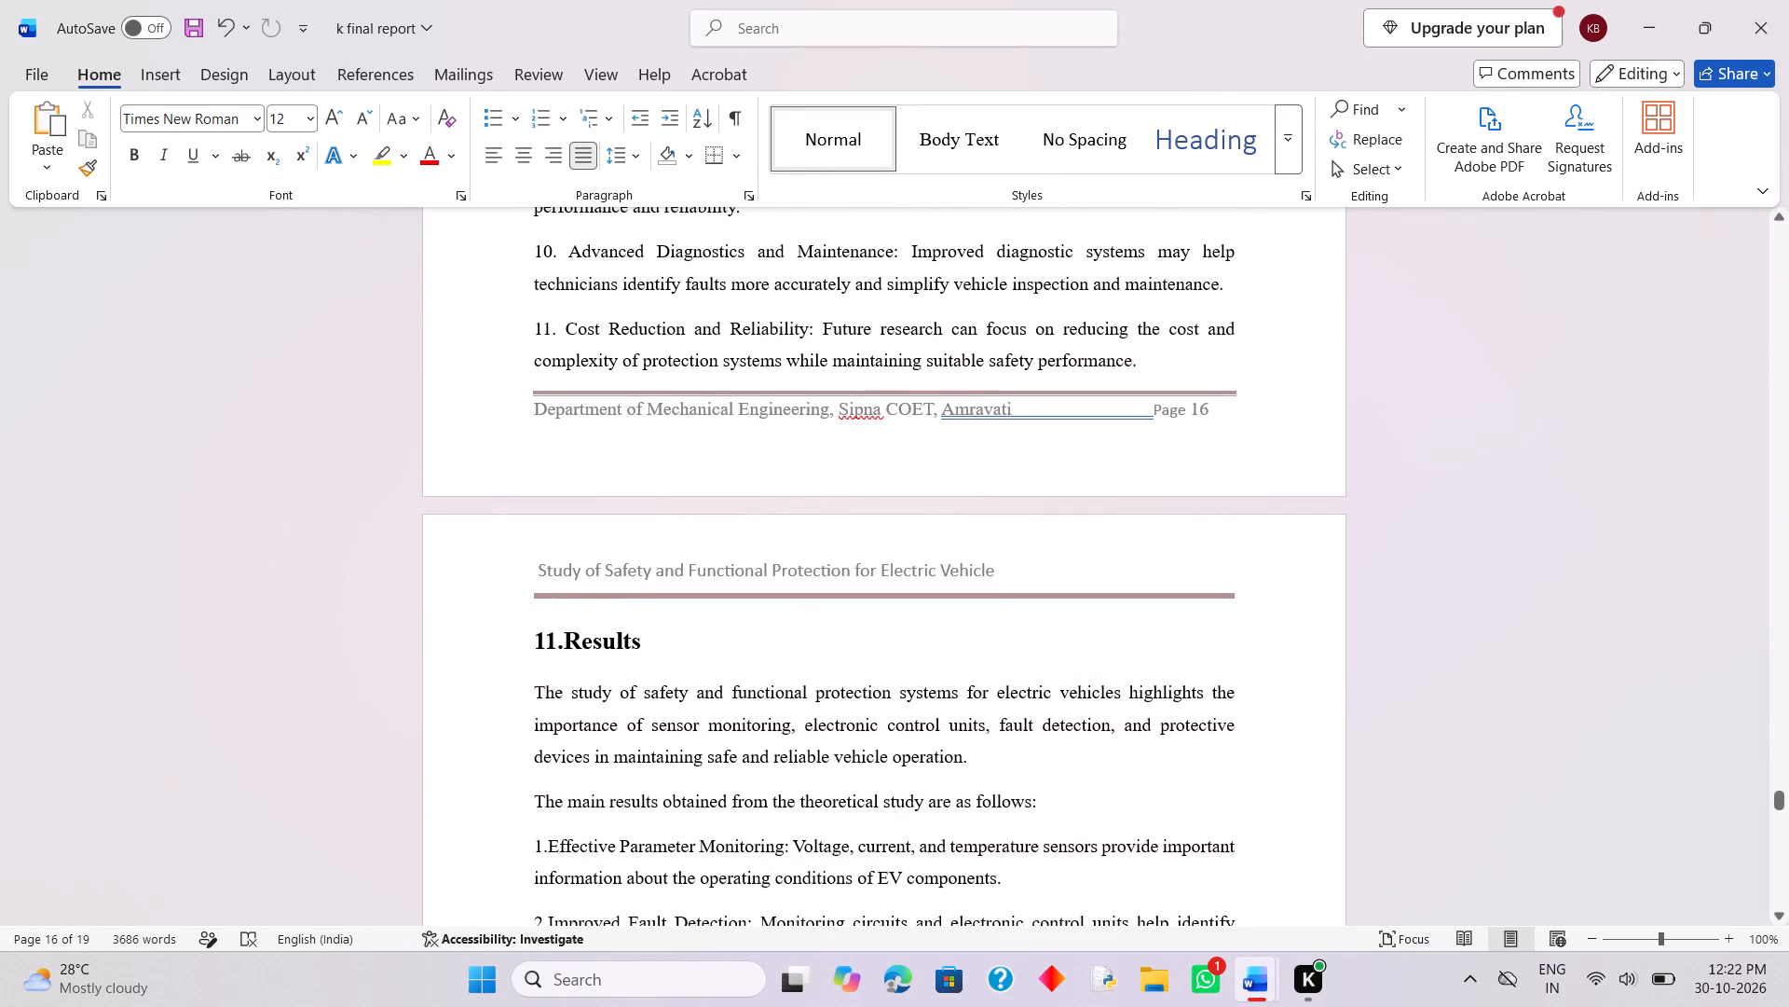
{"action": "left_click", "coordinate": [552, 642]}
{"action": "key", "text": "BackSpace"}
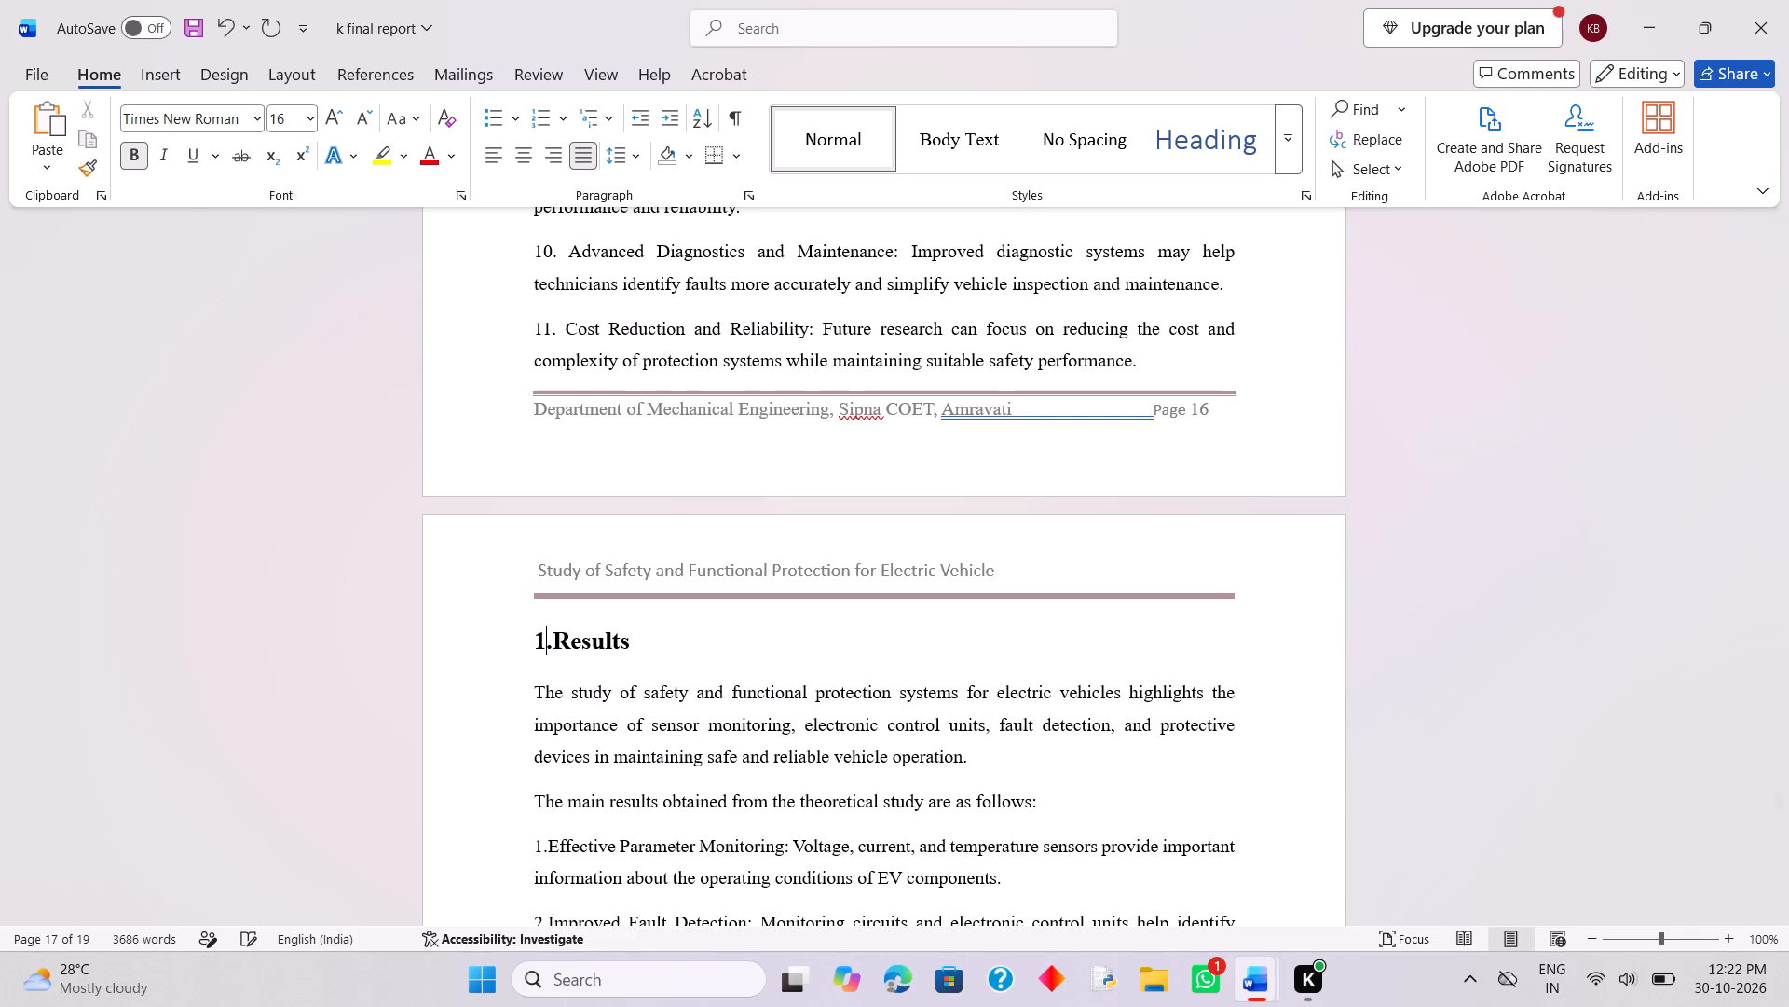
{"action": "key", "text": "0"}
Renumber the Conclusion heading in k final report as 11.
{"action": "scroll", "coordinate": [552, 642], "scroll_direction": "down", "scroll_amount": 2}
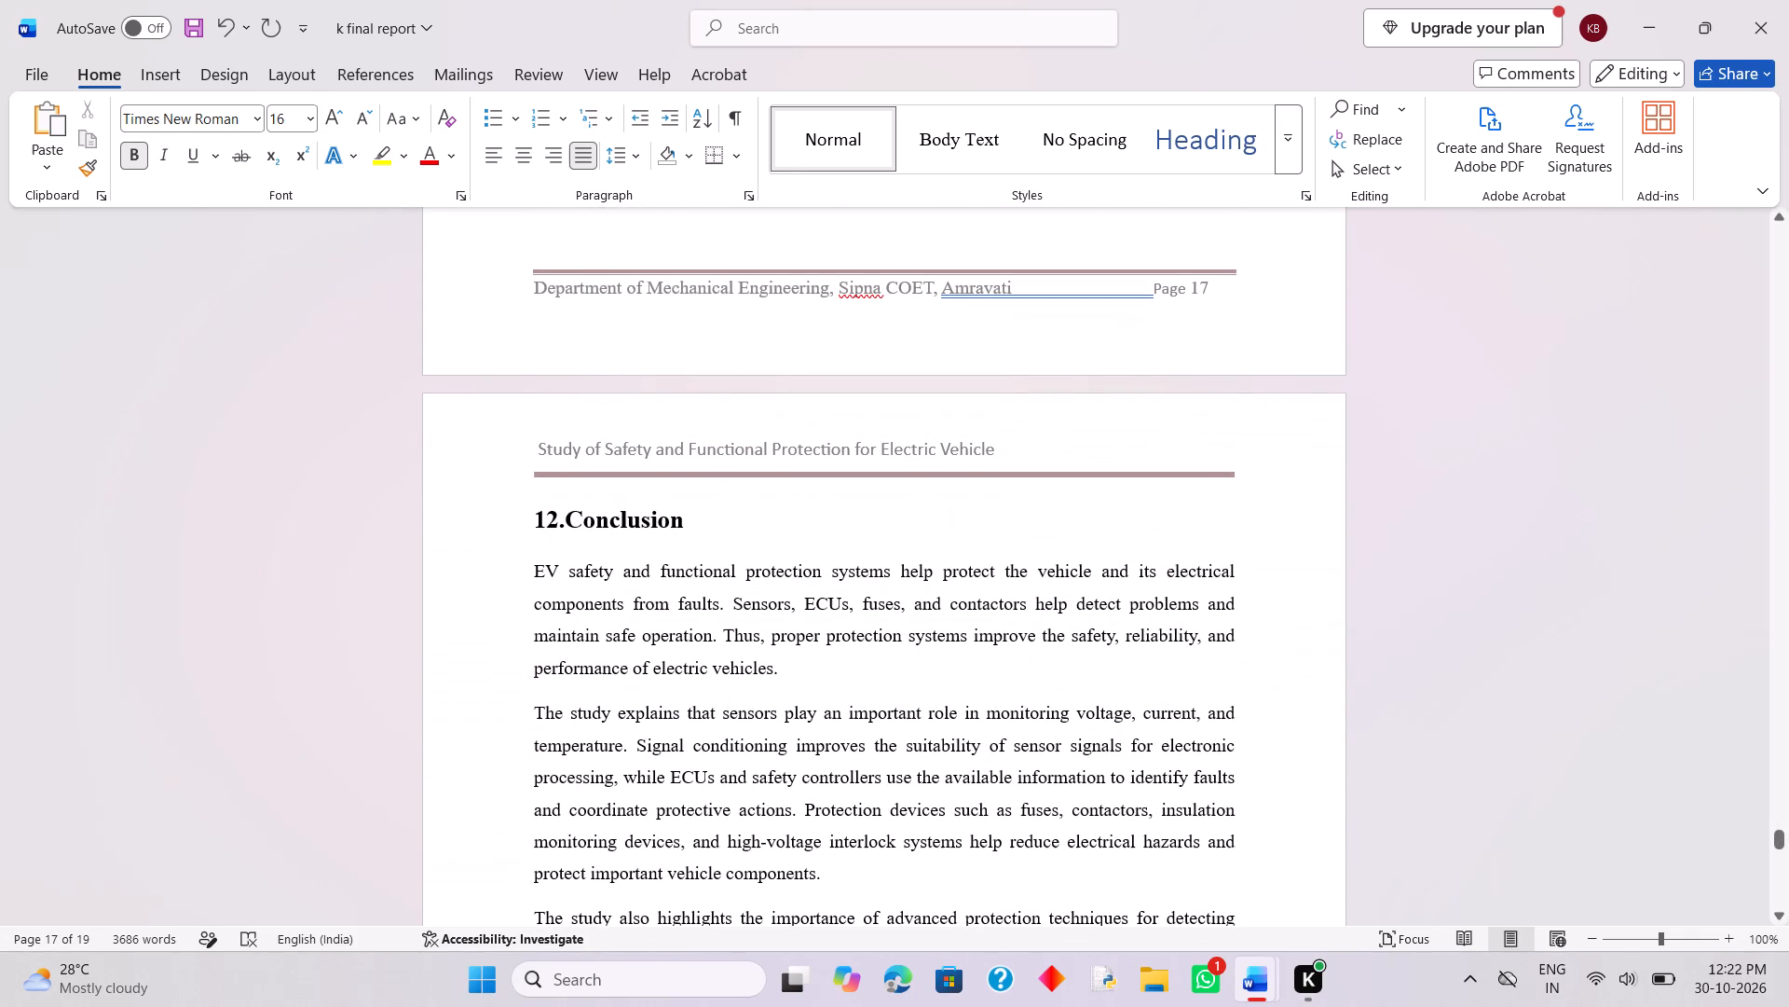
{"action": "left_click", "coordinate": [553, 525]}
{"action": "key", "text": "BackSpace"}
{"action": "key", "text": "1"}
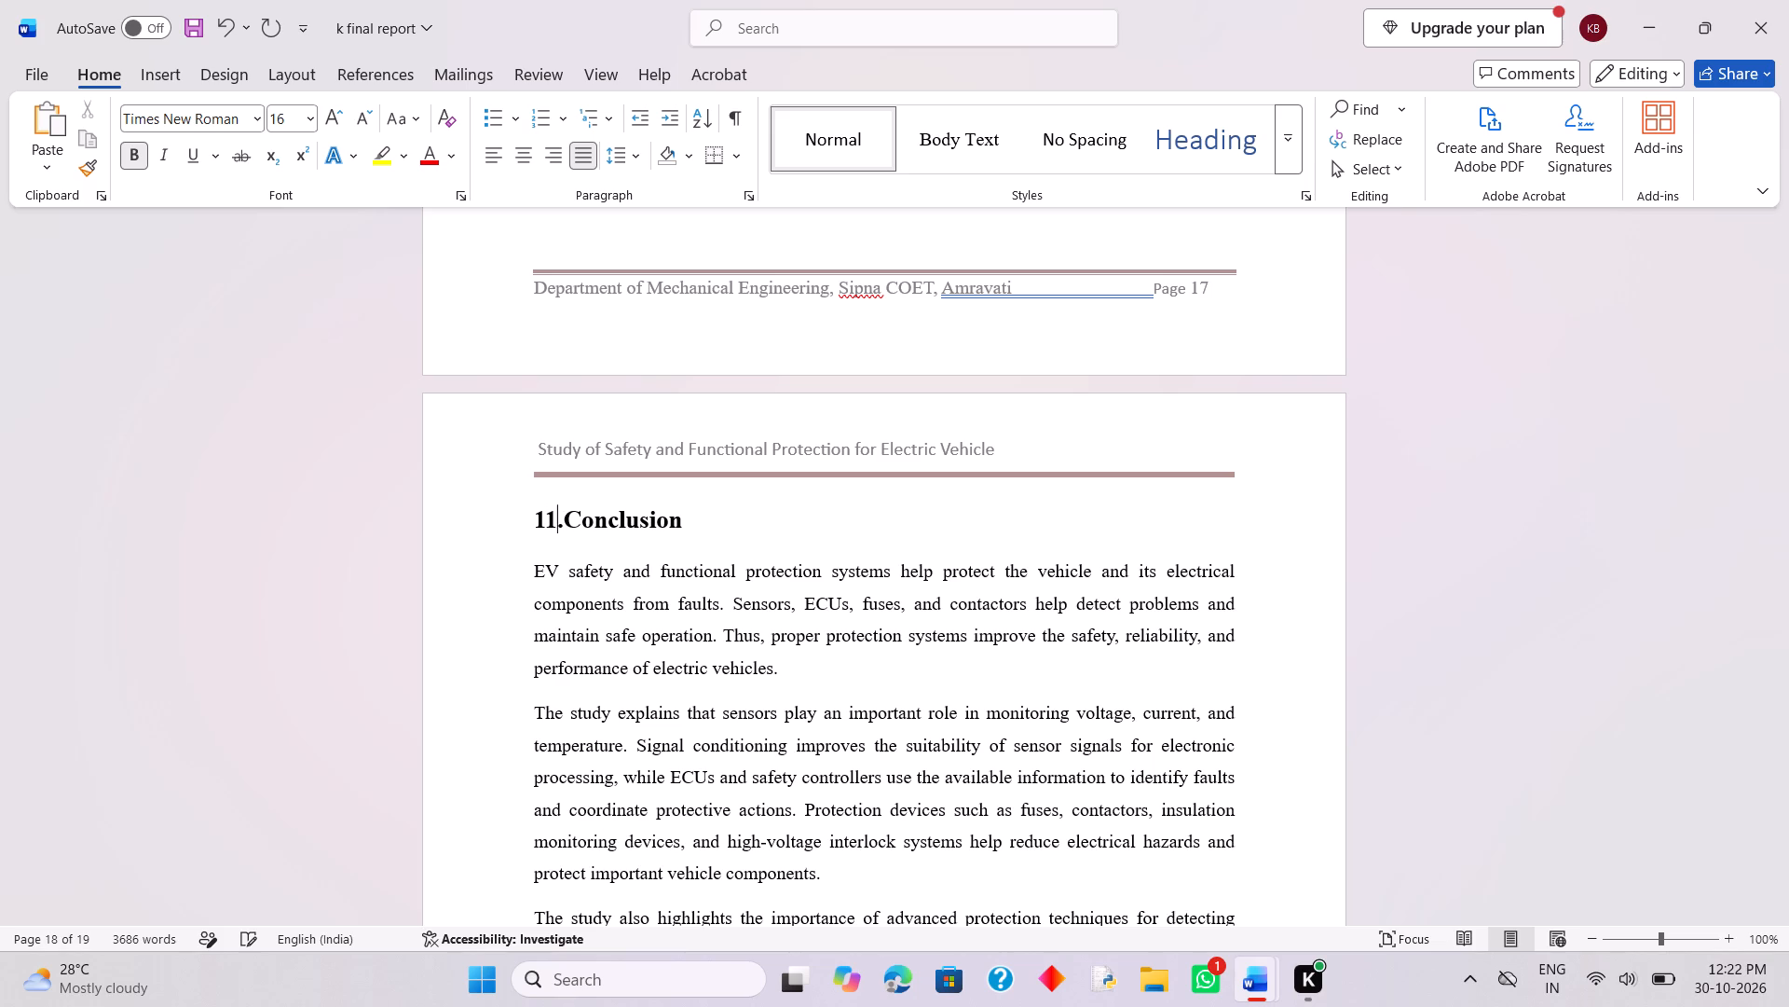
Renumber the References heading in k final report as 12.
{"action": "scroll", "coordinate": [553, 525], "scroll_direction": "down", "scroll_amount": 1}
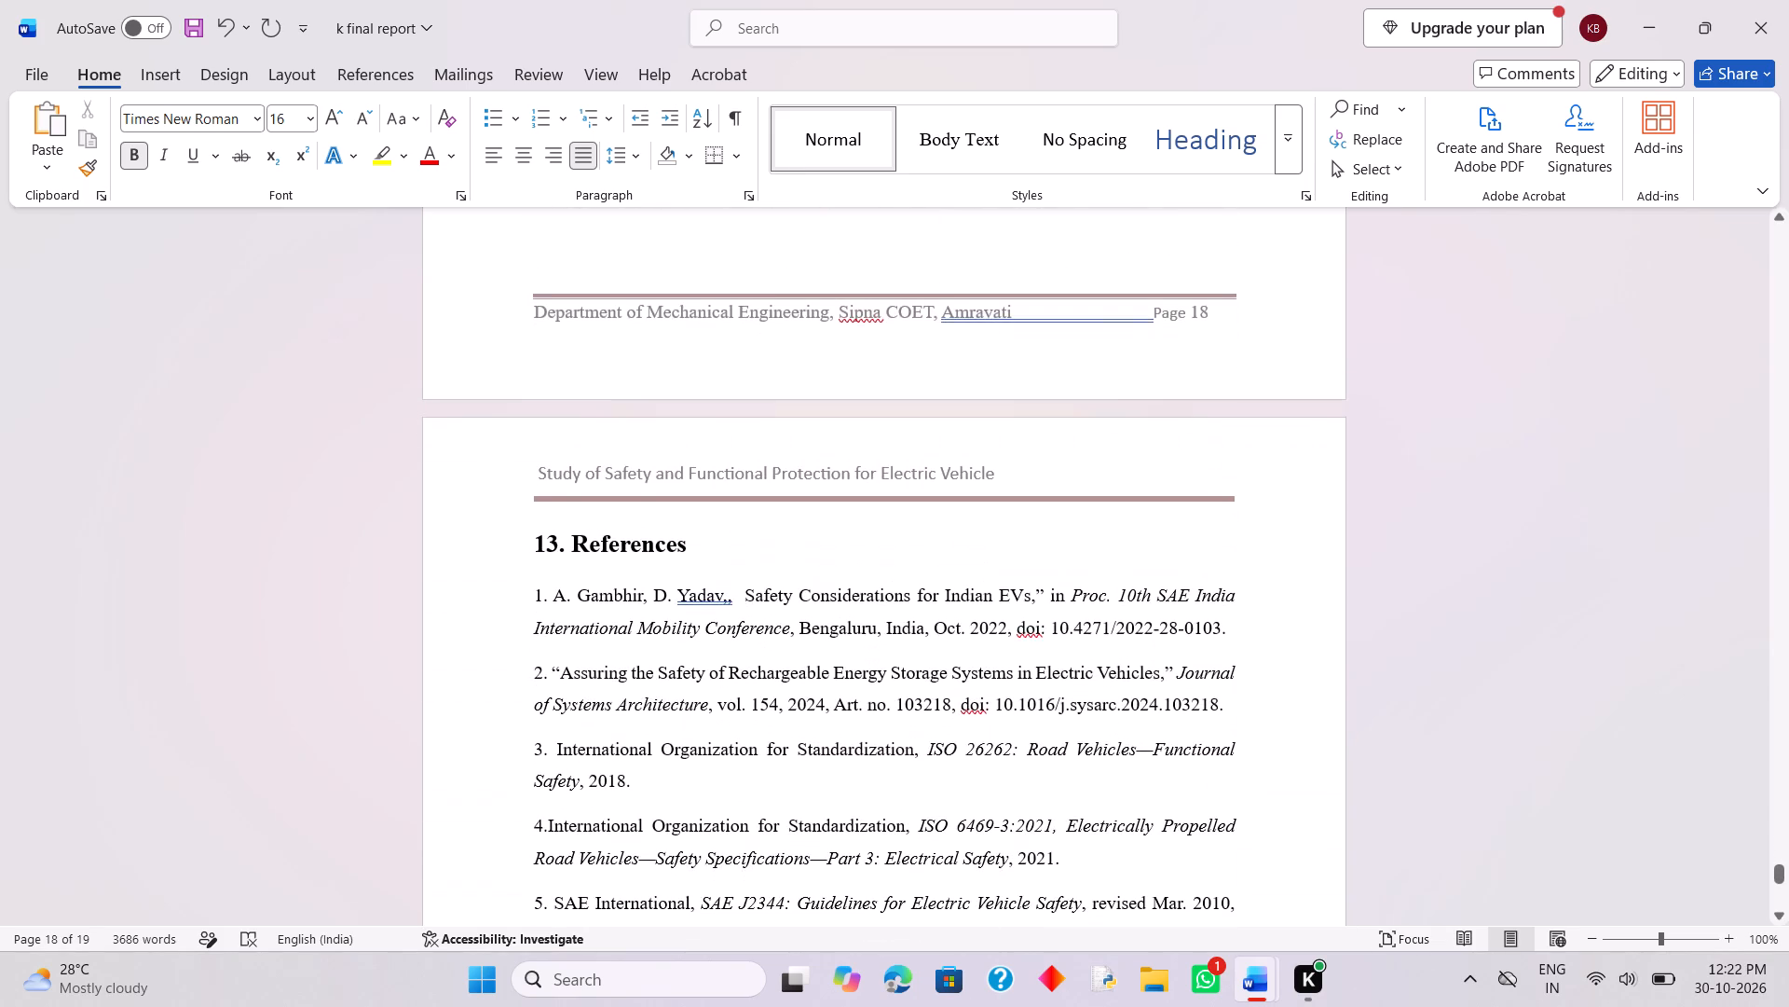
{"action": "left_click", "coordinate": [553, 542]}
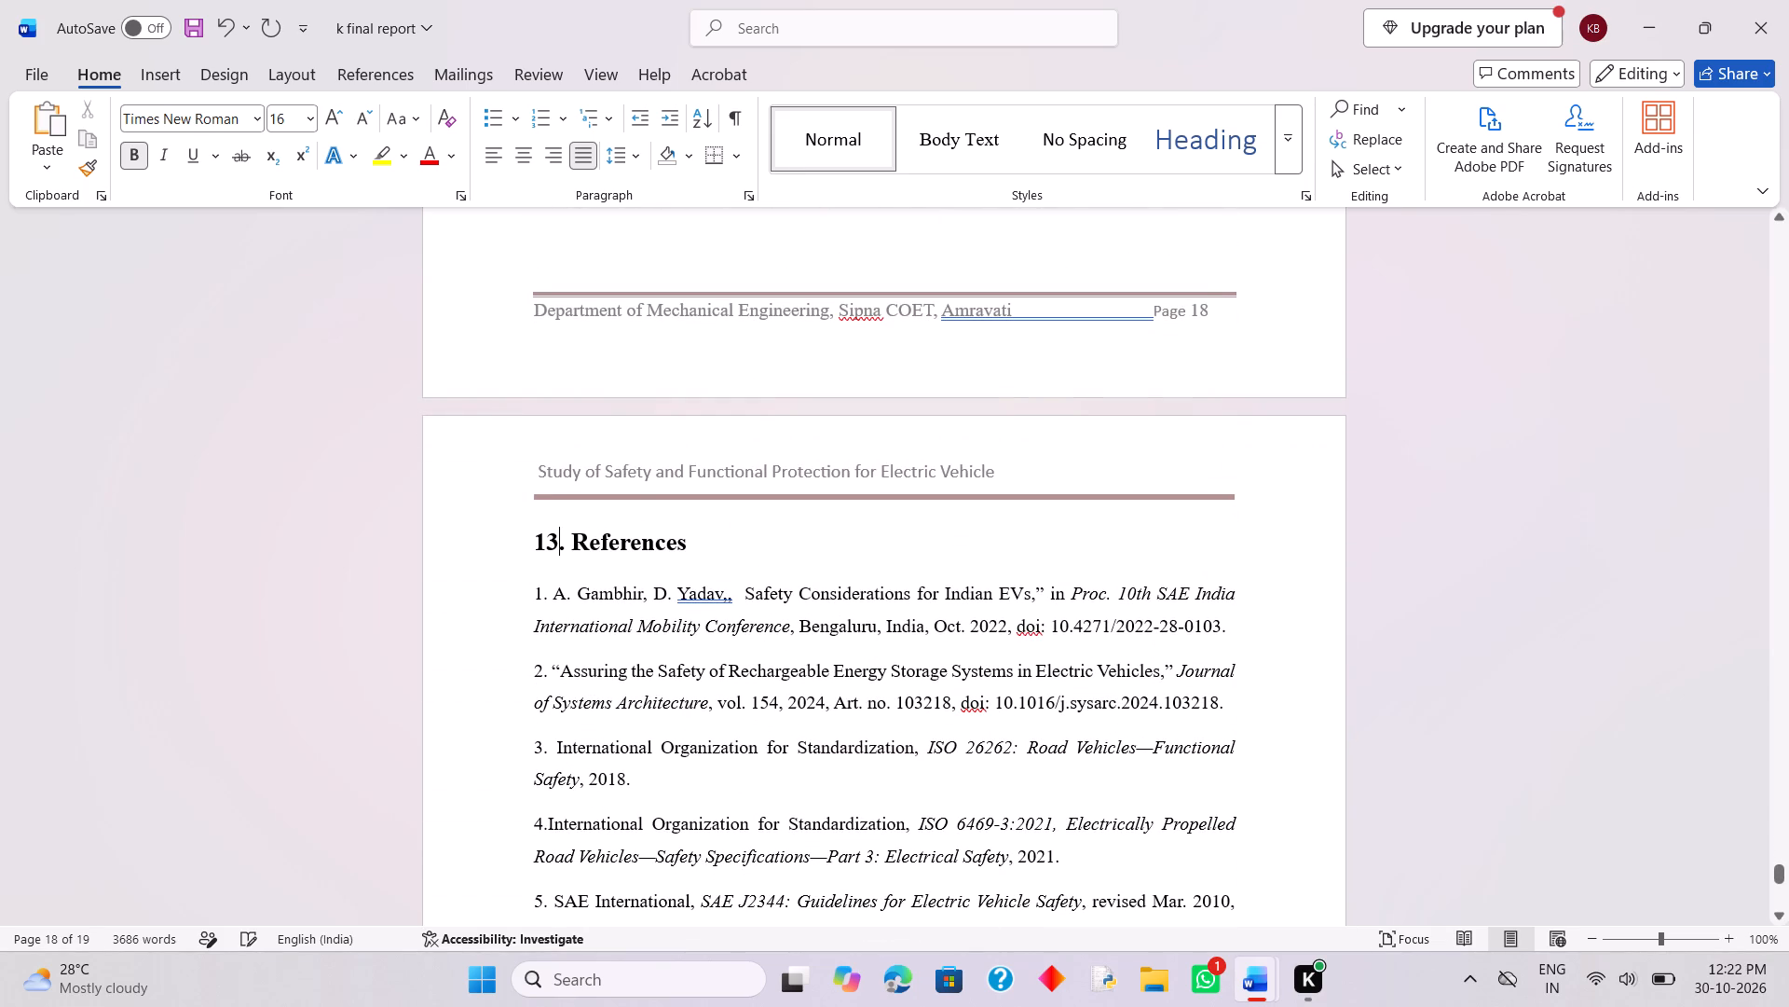
{"action": "key", "text": "BackSpace"}
{"action": "key", "text": "2"}
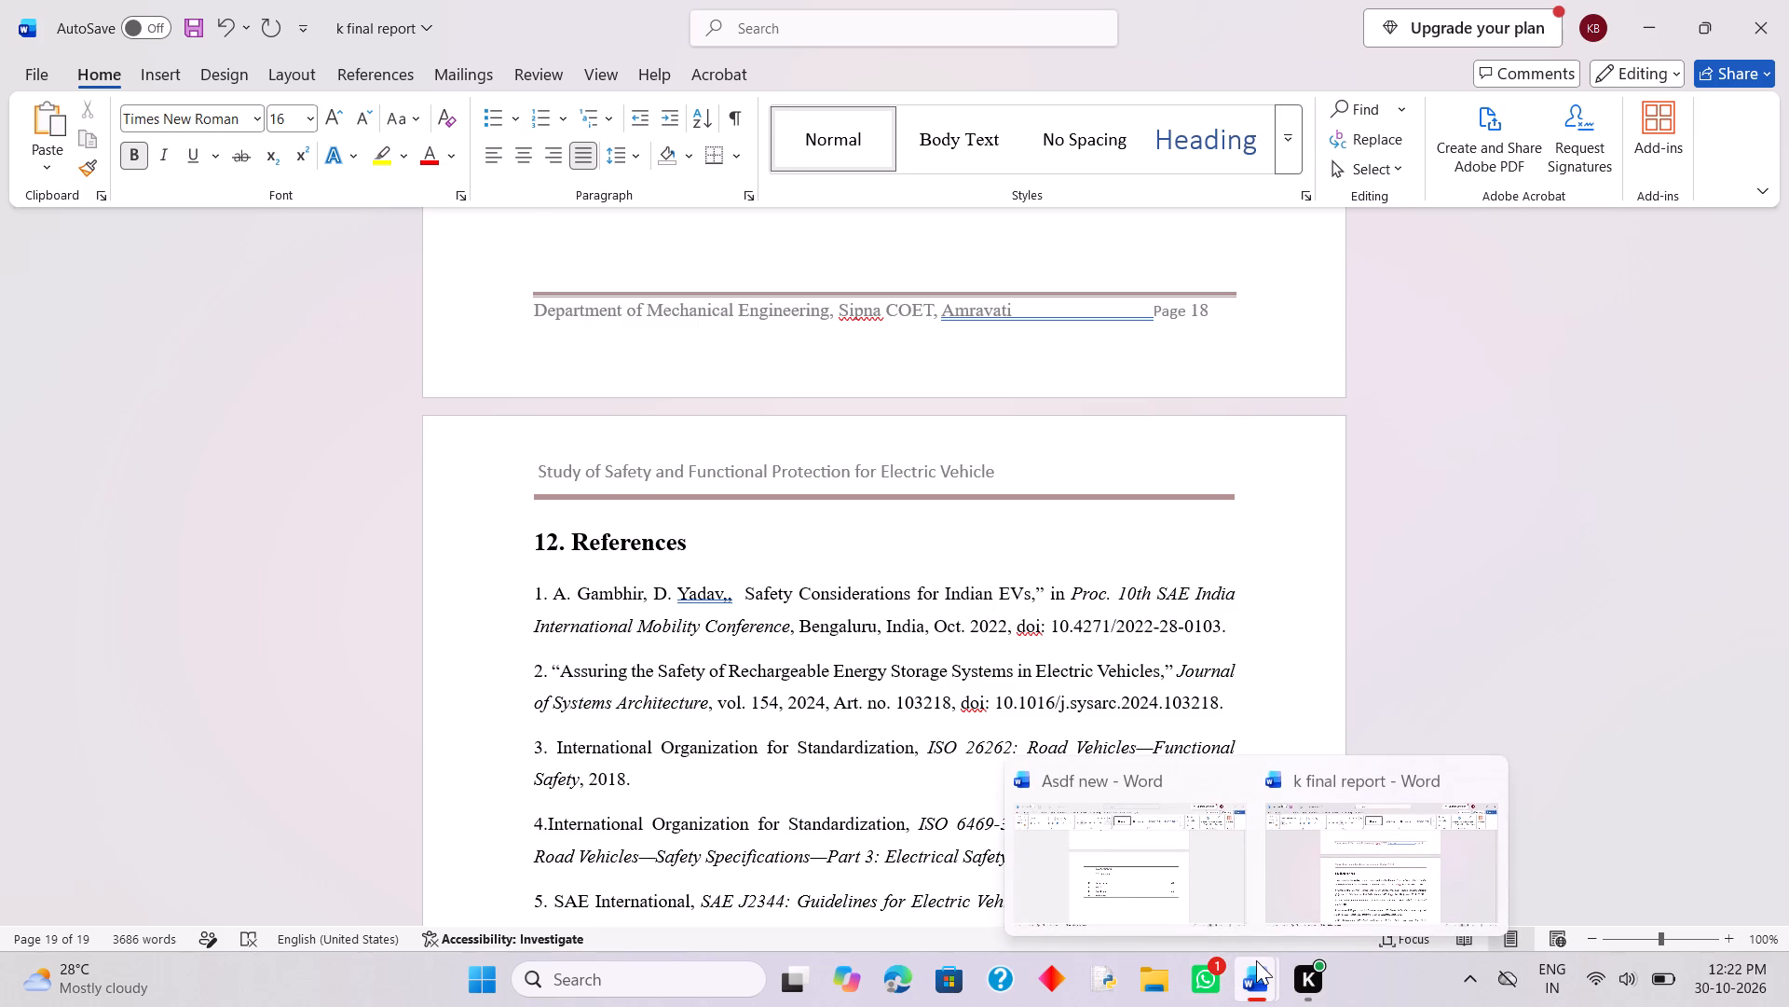
Switch to Asdf new and delete the empty row between 8.3. Limitations and Future Scope in the Contents table.
{"action": "left_click", "coordinate": [1145, 892]}
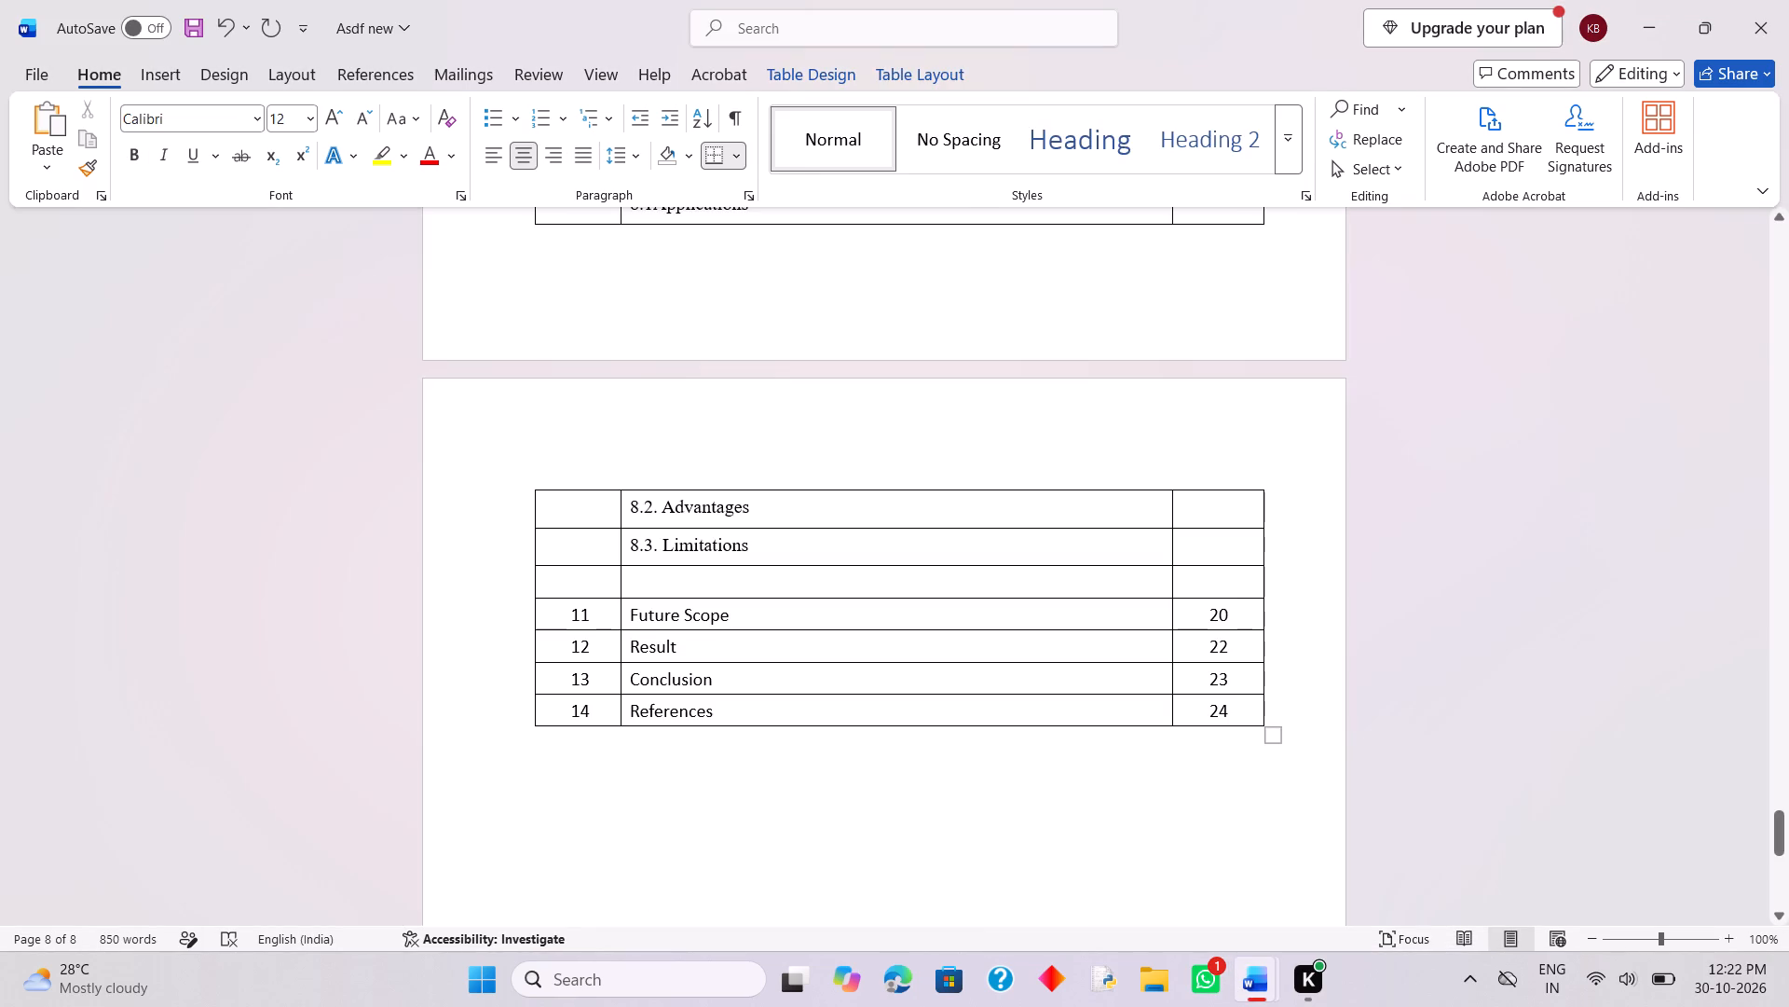
{"action": "left_click_drag", "start_coordinate": [576, 571], "coordinate": [1032, 564]}
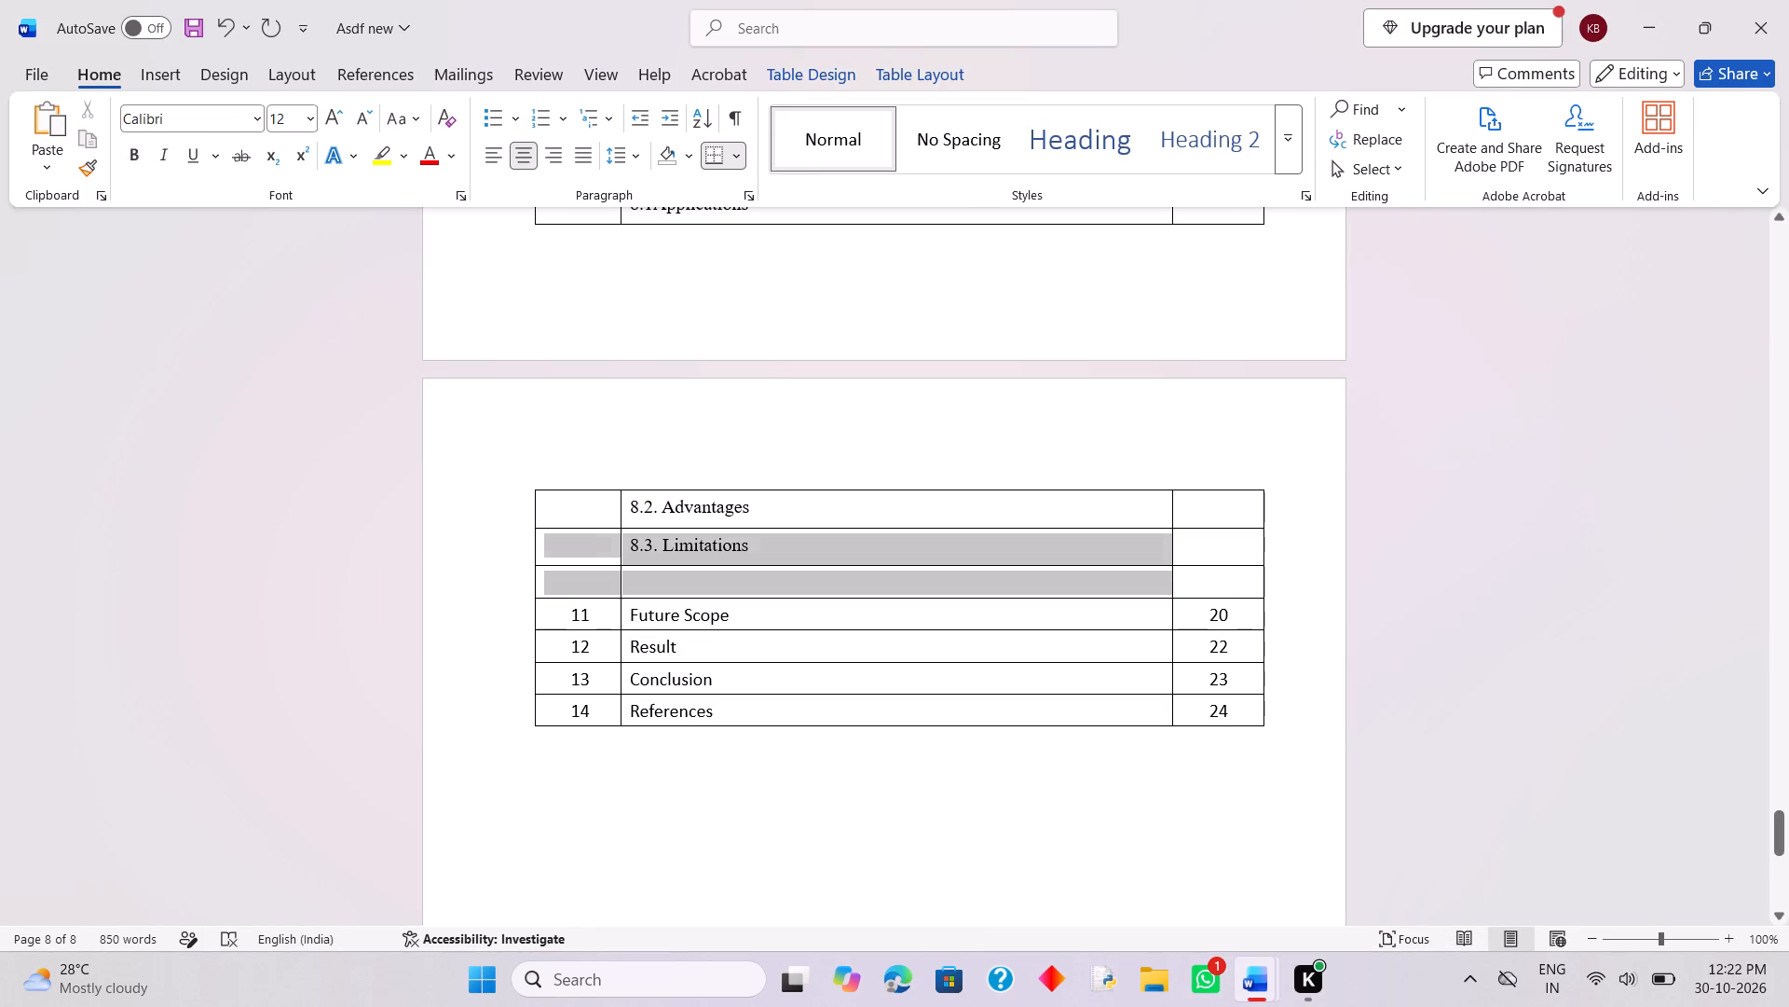
{"action": "left_click_drag", "start_coordinate": [1032, 564], "coordinate": [1311, 582]}
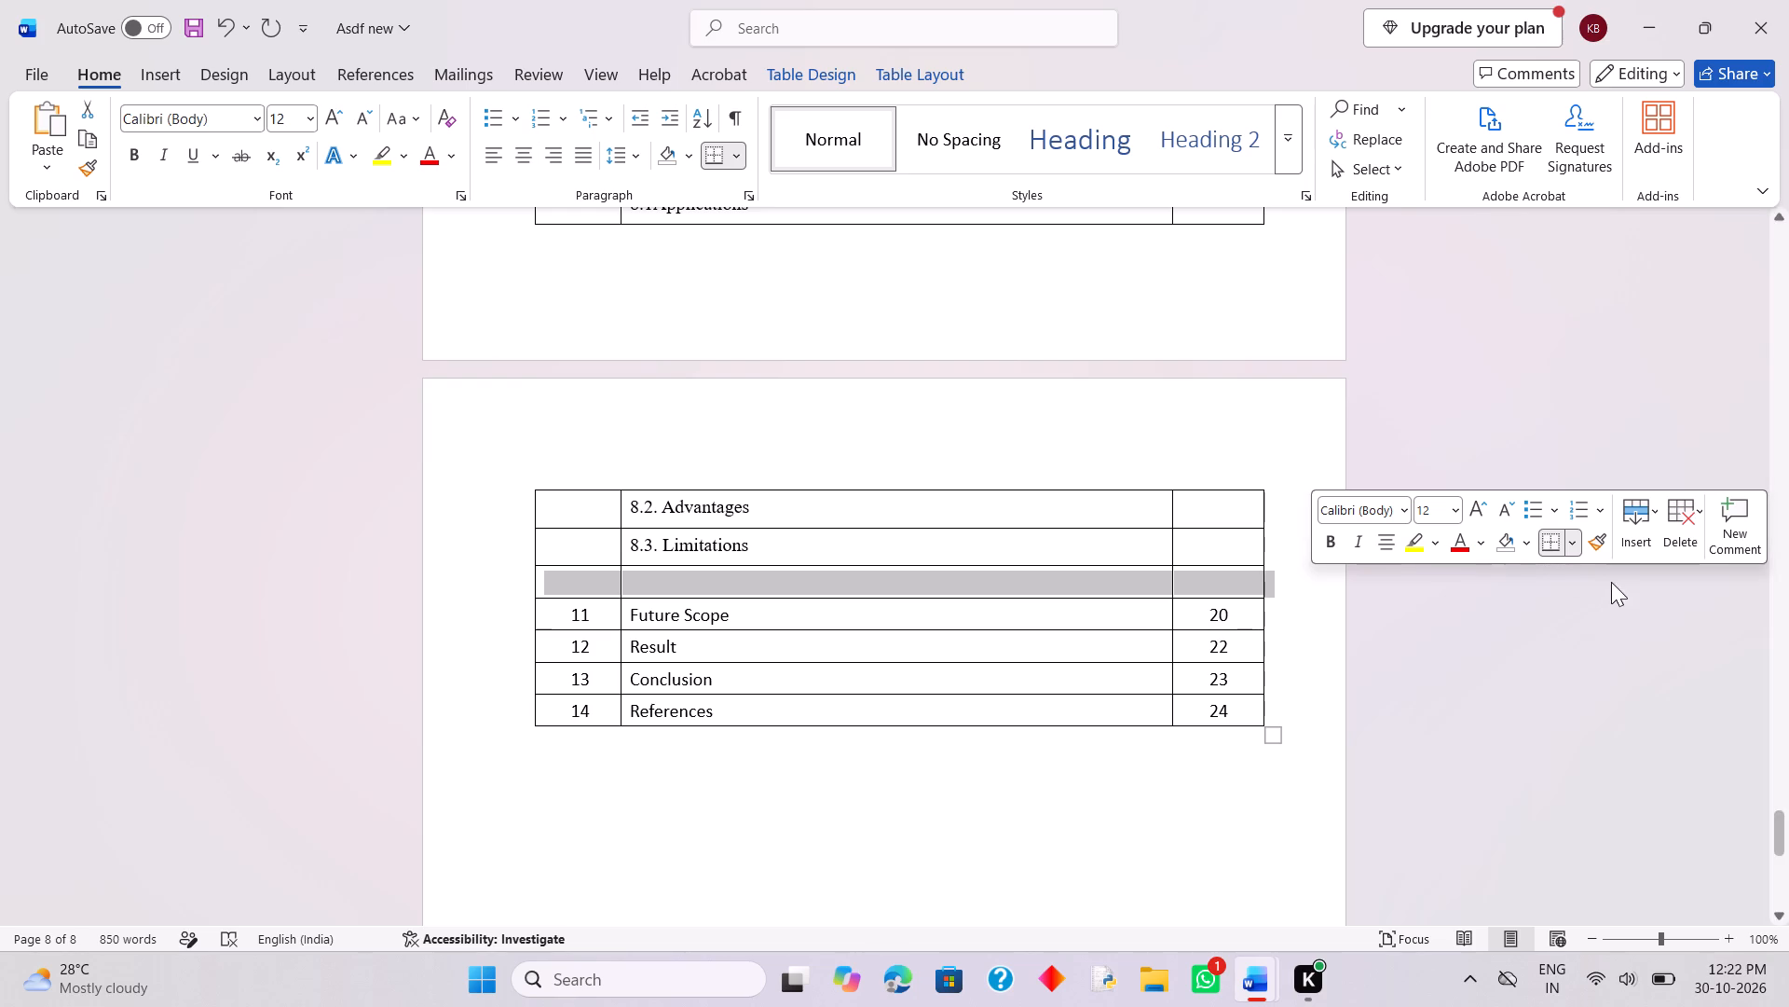
{"action": "left_click", "coordinate": [1695, 533]}
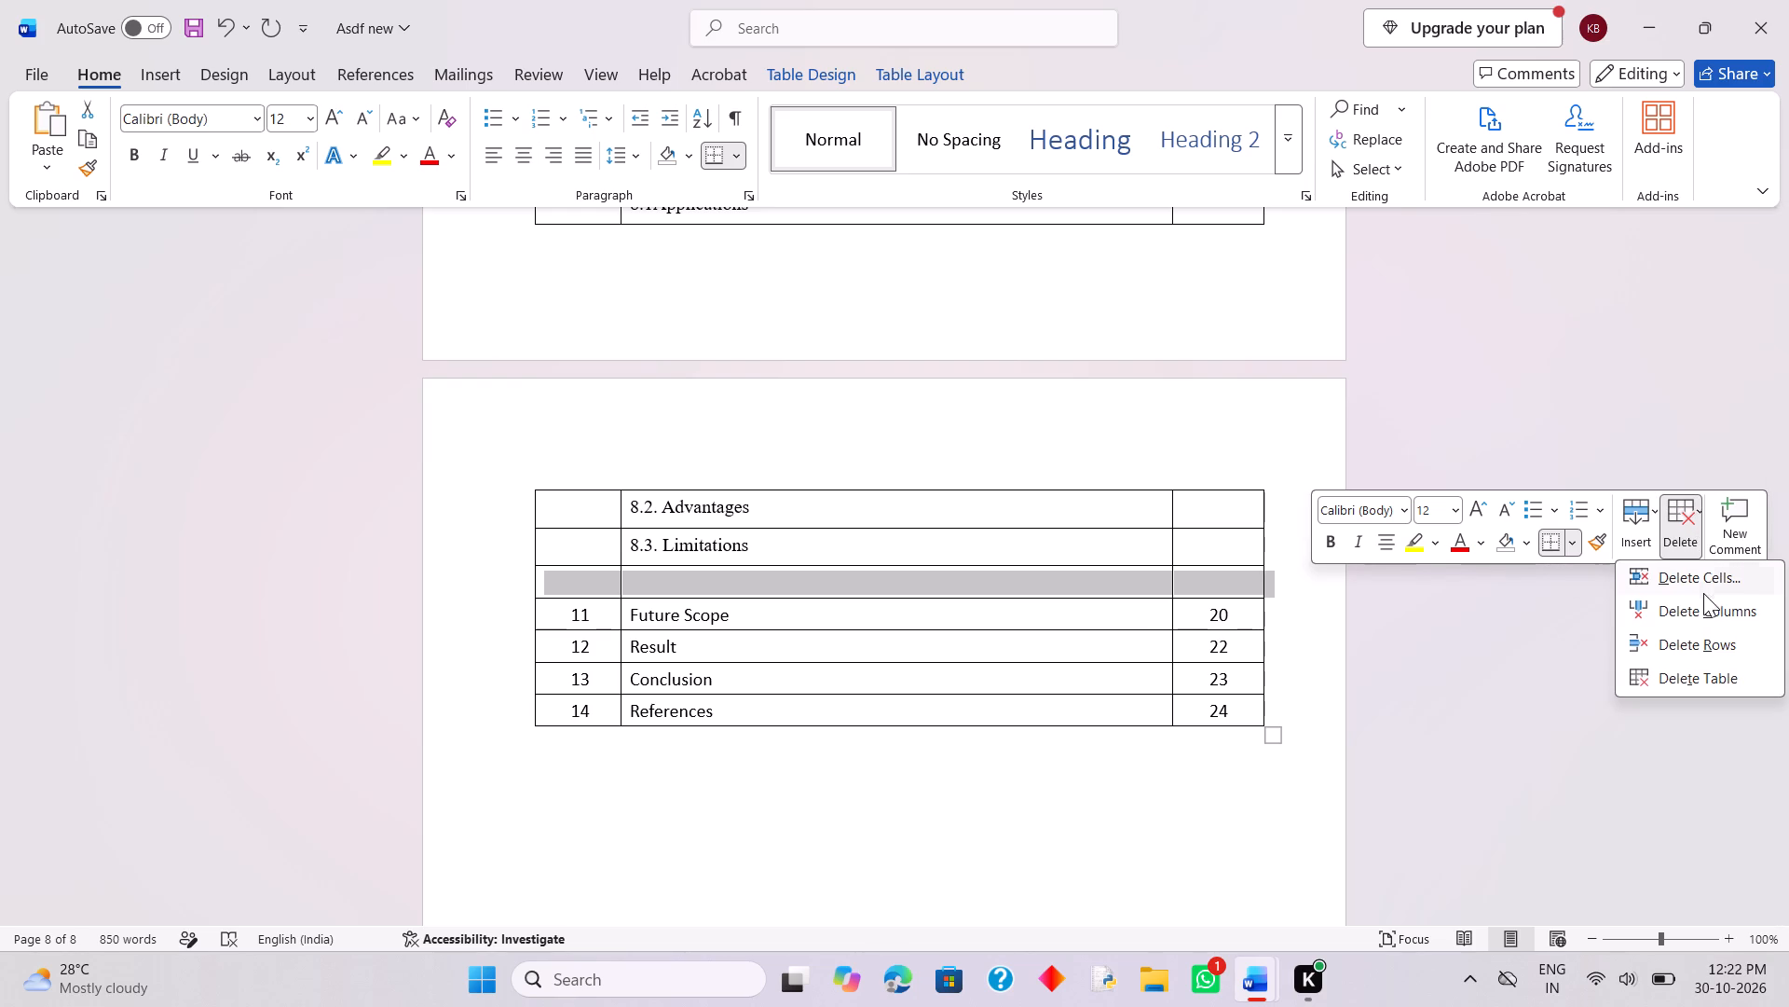
{"action": "left_click", "coordinate": [1703, 584]}
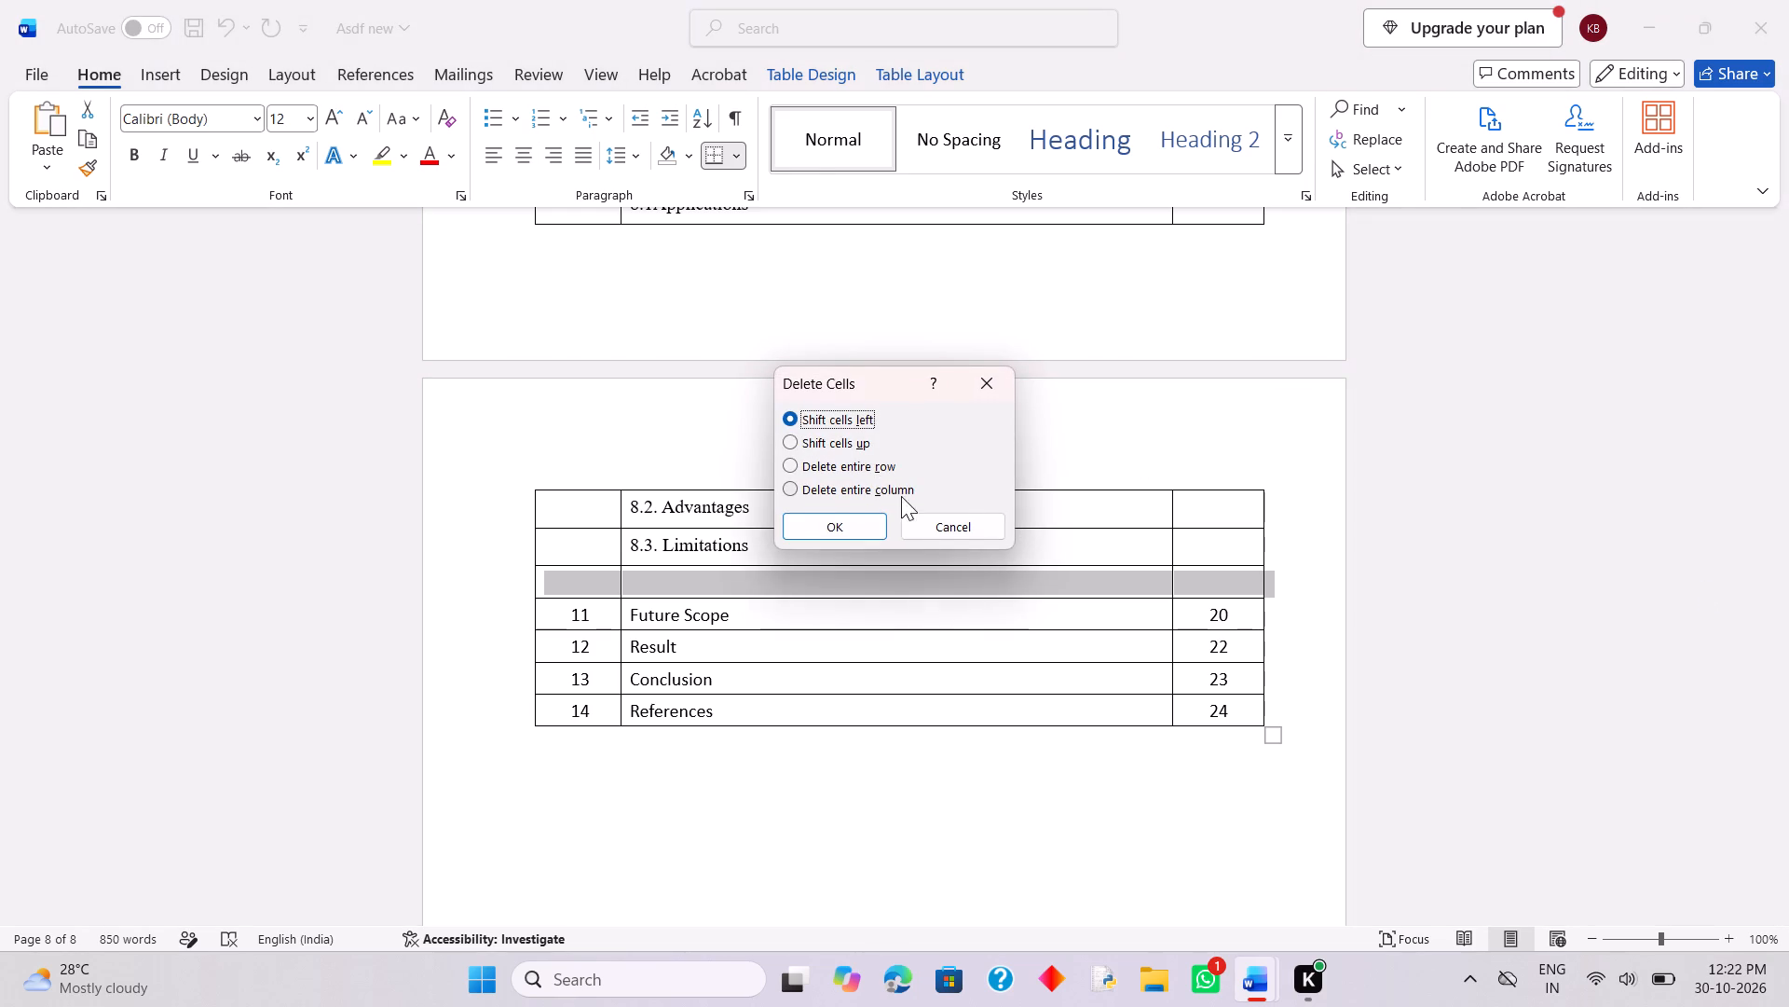
{"action": "left_click", "coordinate": [827, 513]}
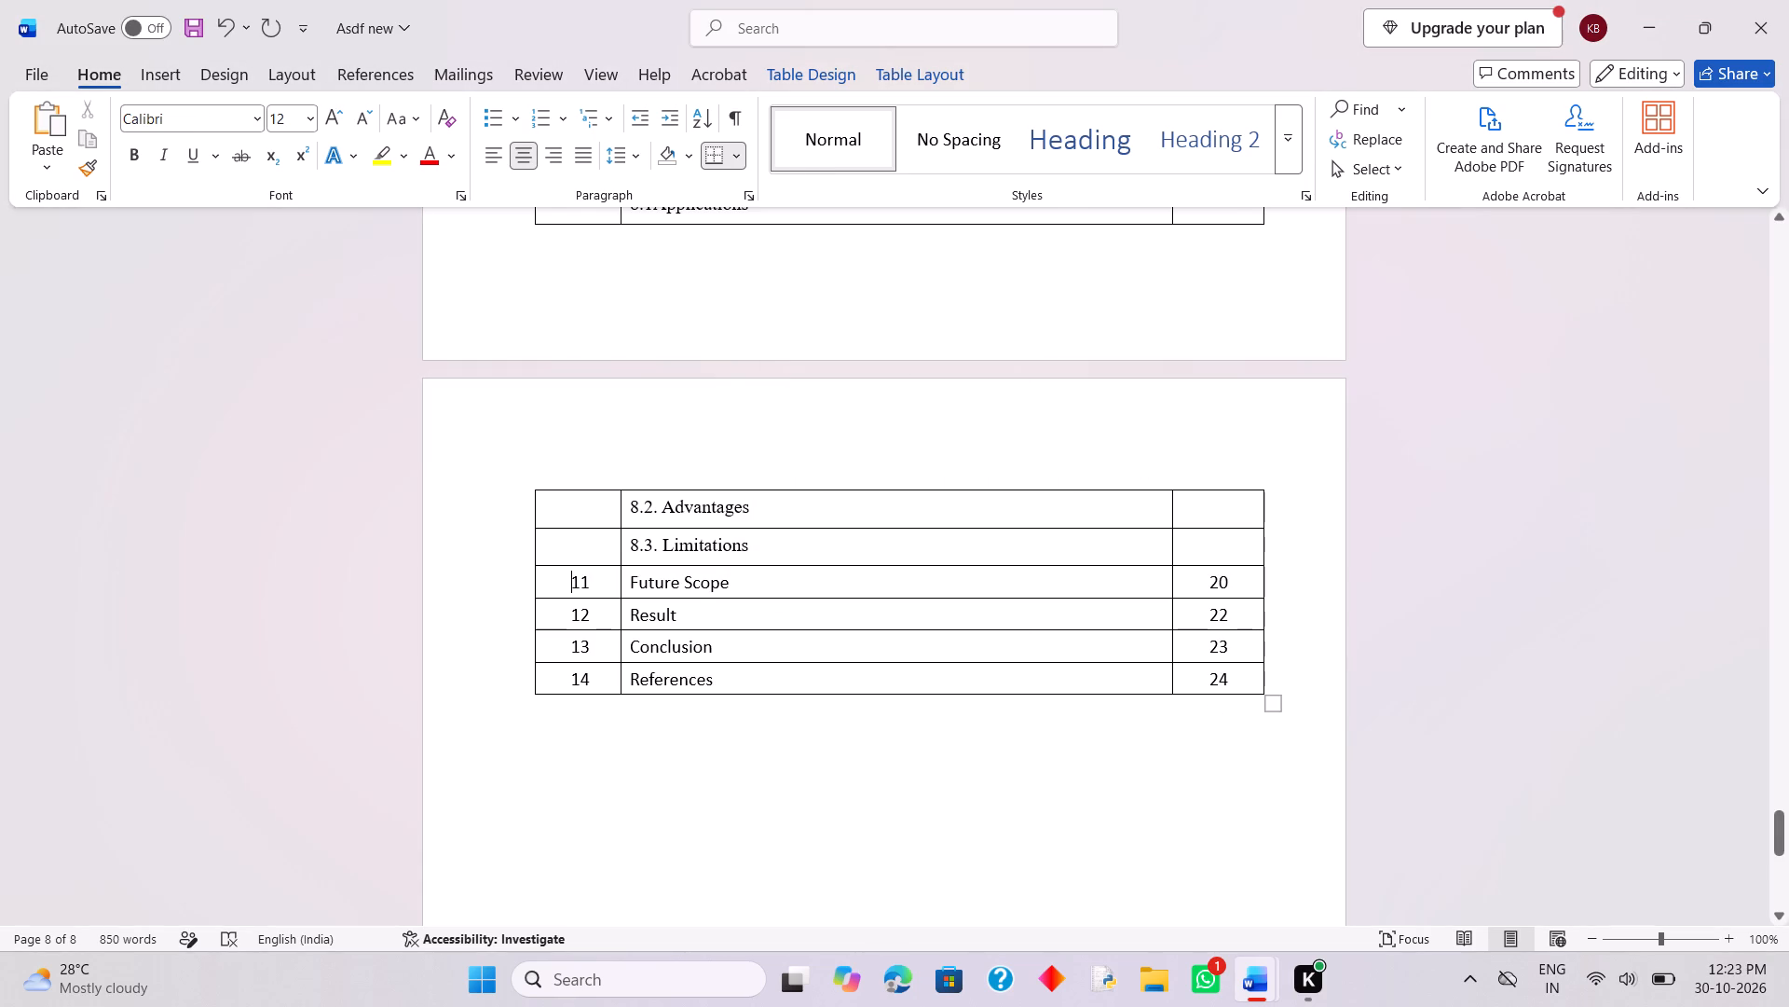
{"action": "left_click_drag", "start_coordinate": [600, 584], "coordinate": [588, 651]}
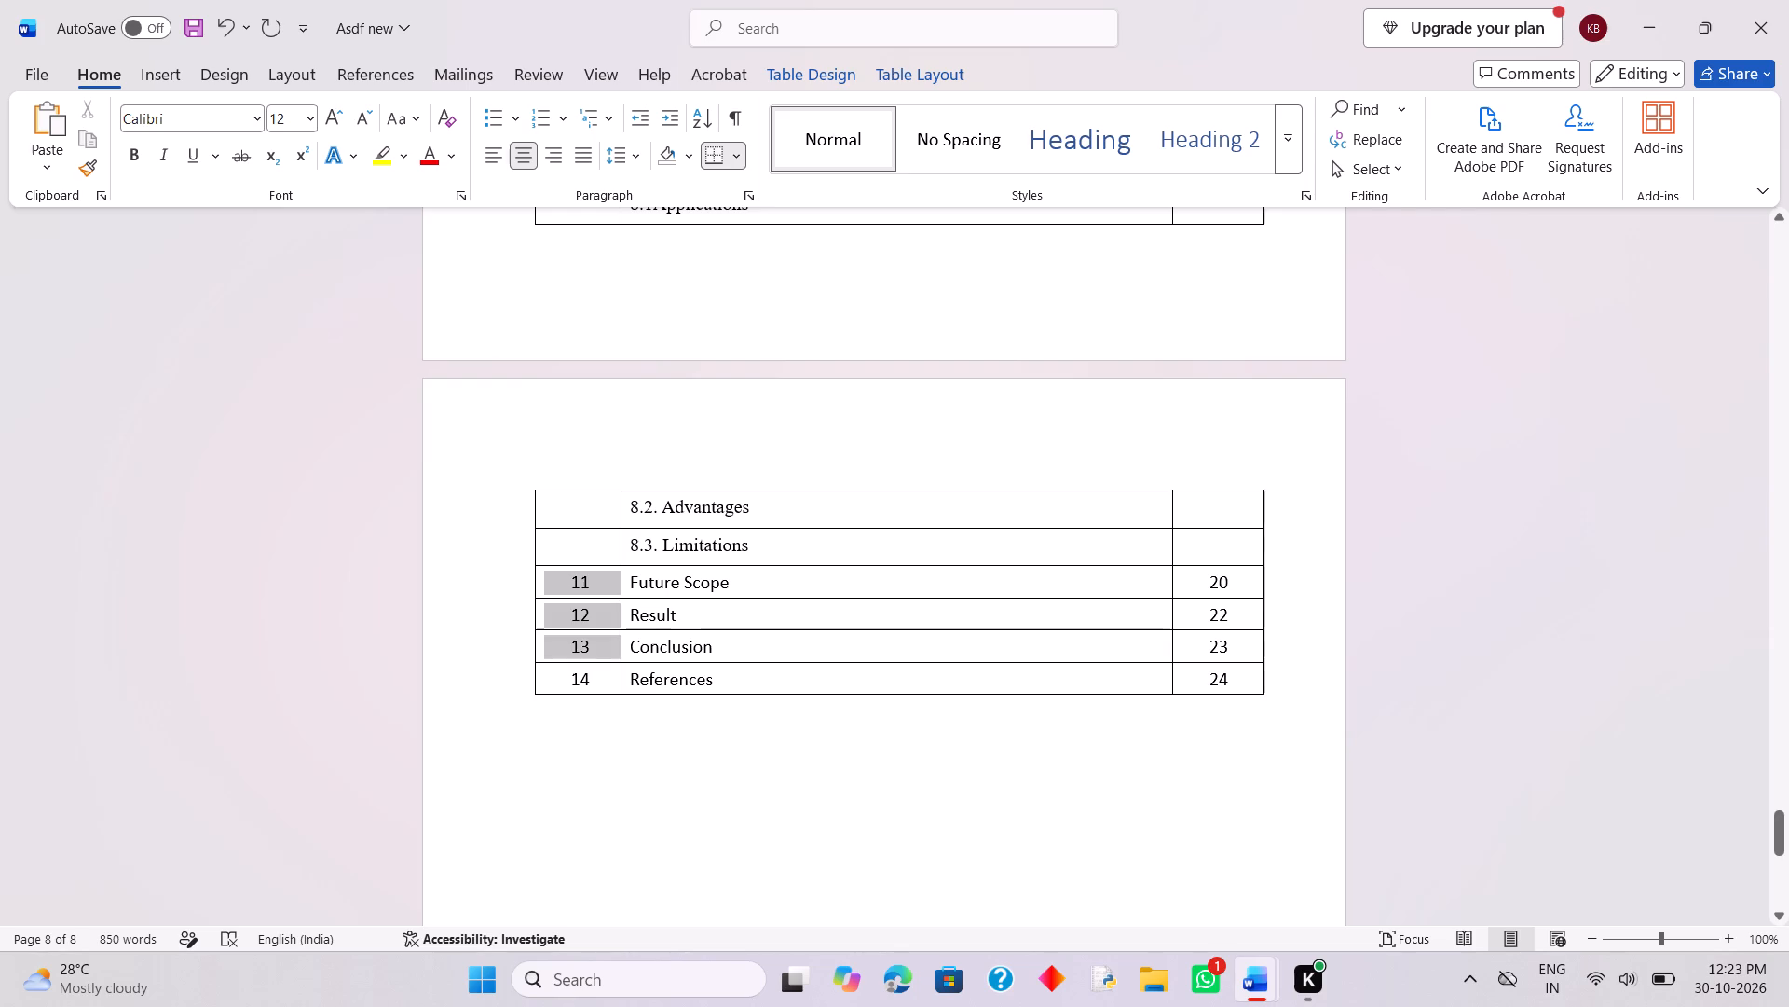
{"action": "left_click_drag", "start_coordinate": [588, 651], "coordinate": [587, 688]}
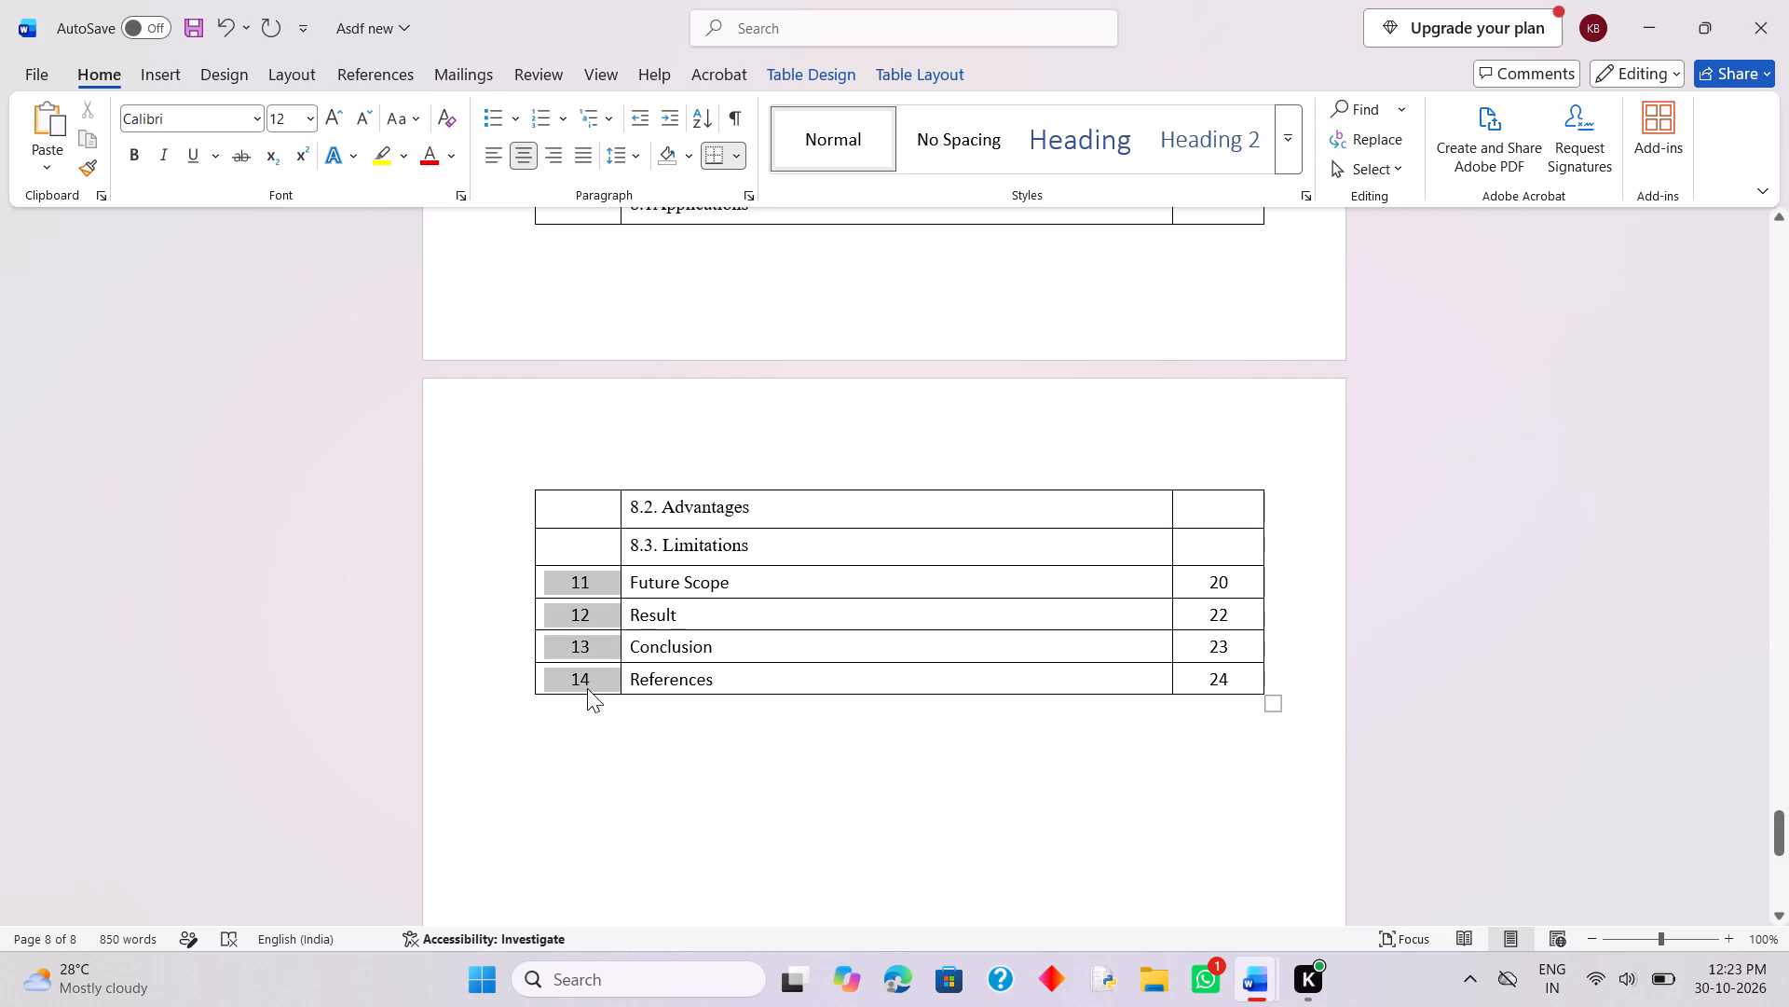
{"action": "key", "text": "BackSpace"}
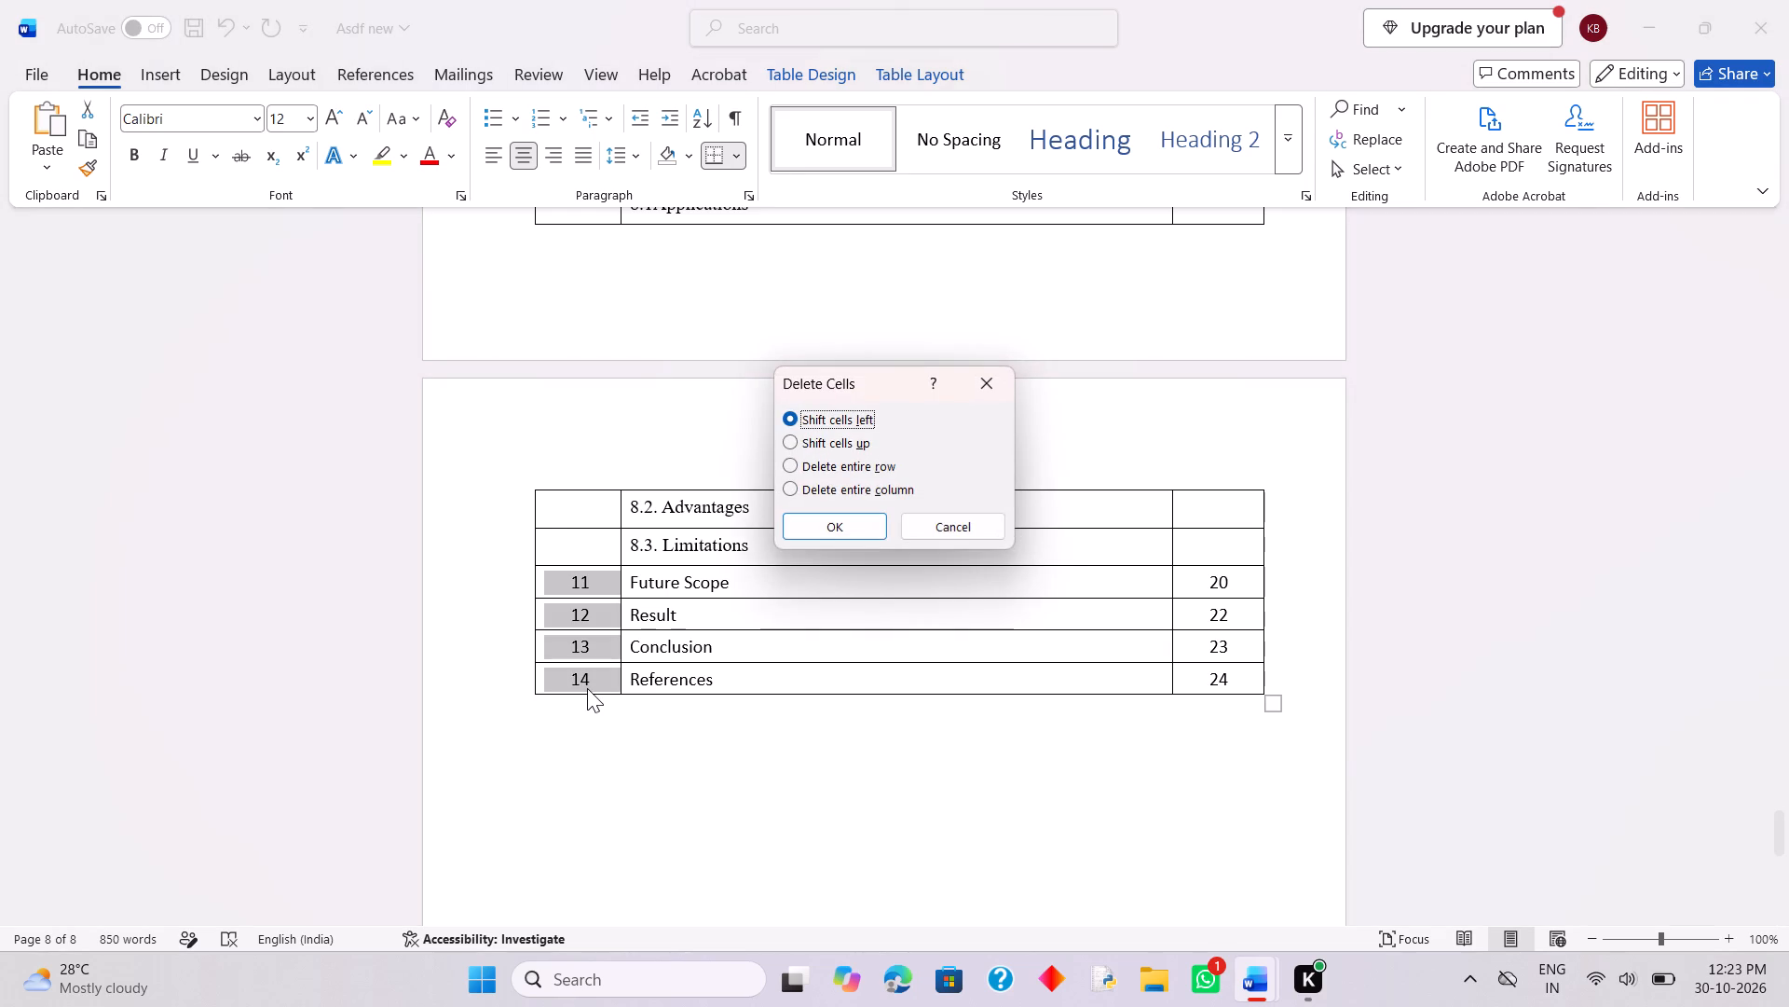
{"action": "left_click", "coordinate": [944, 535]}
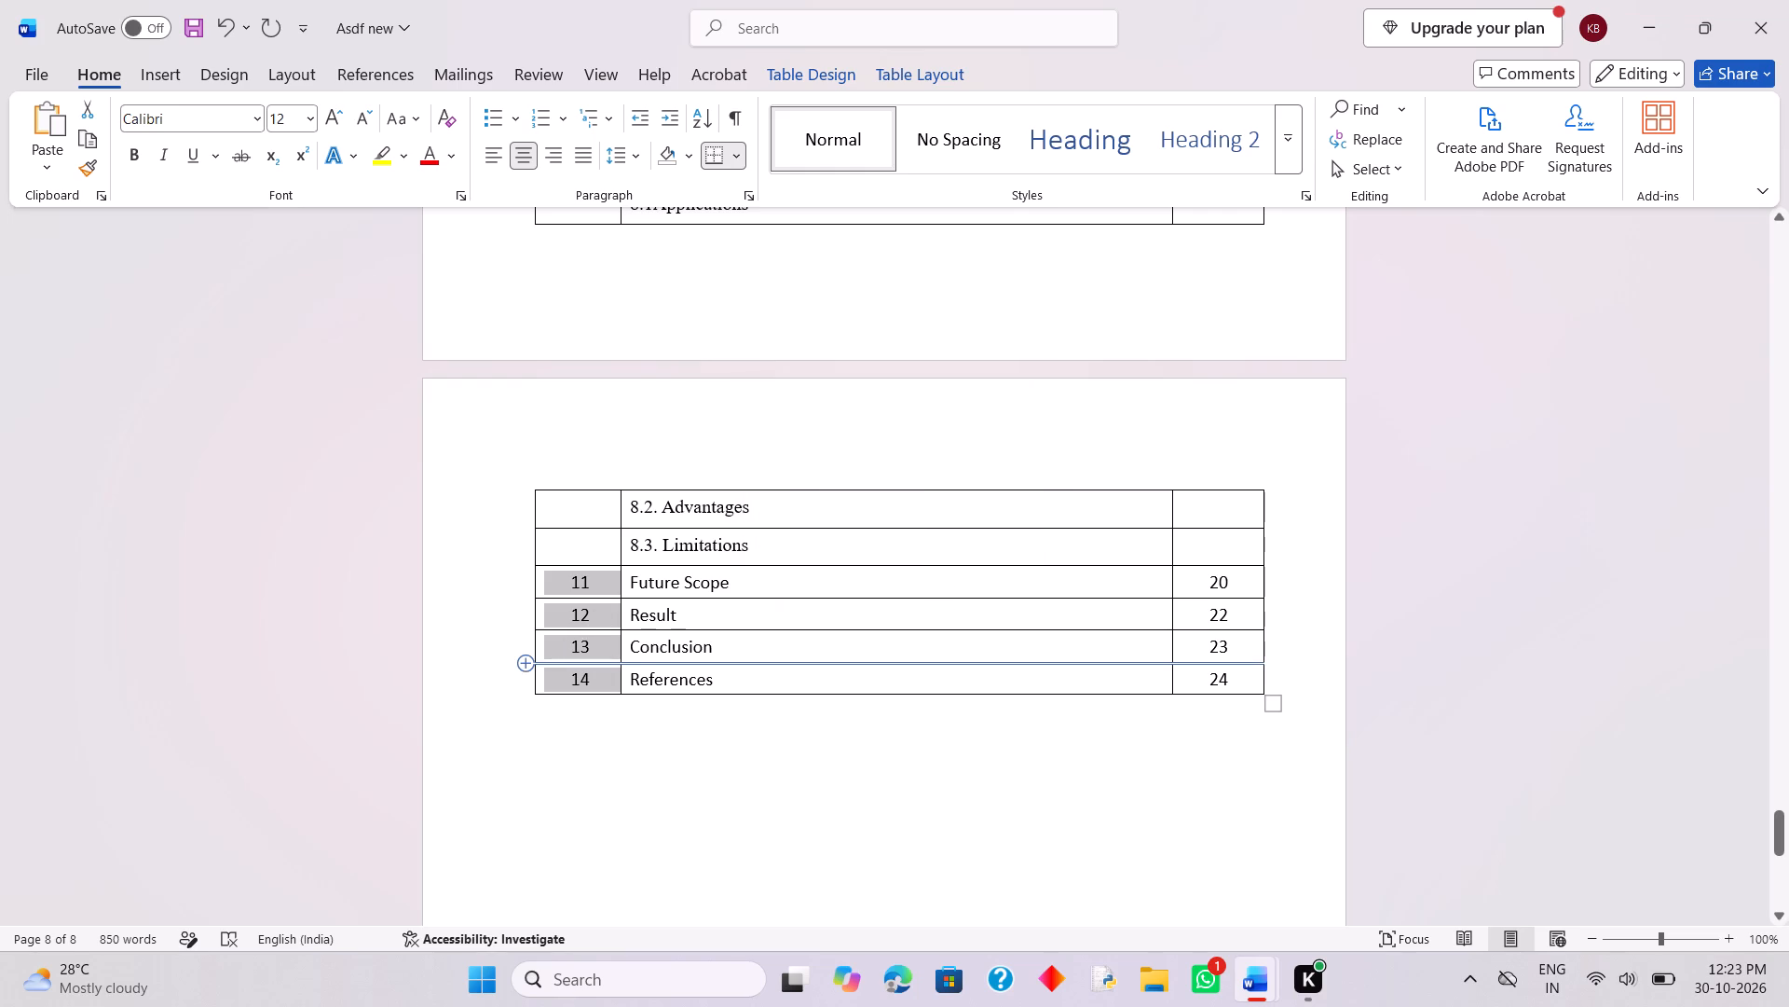
Cut the old serial numbers from the Future Scope, Result, Conclusion and References rows, keeping the cells.
{"action": "left_click", "coordinate": [593, 592]}
{"action": "left_click_drag", "start_coordinate": [593, 592], "coordinate": [585, 685]}
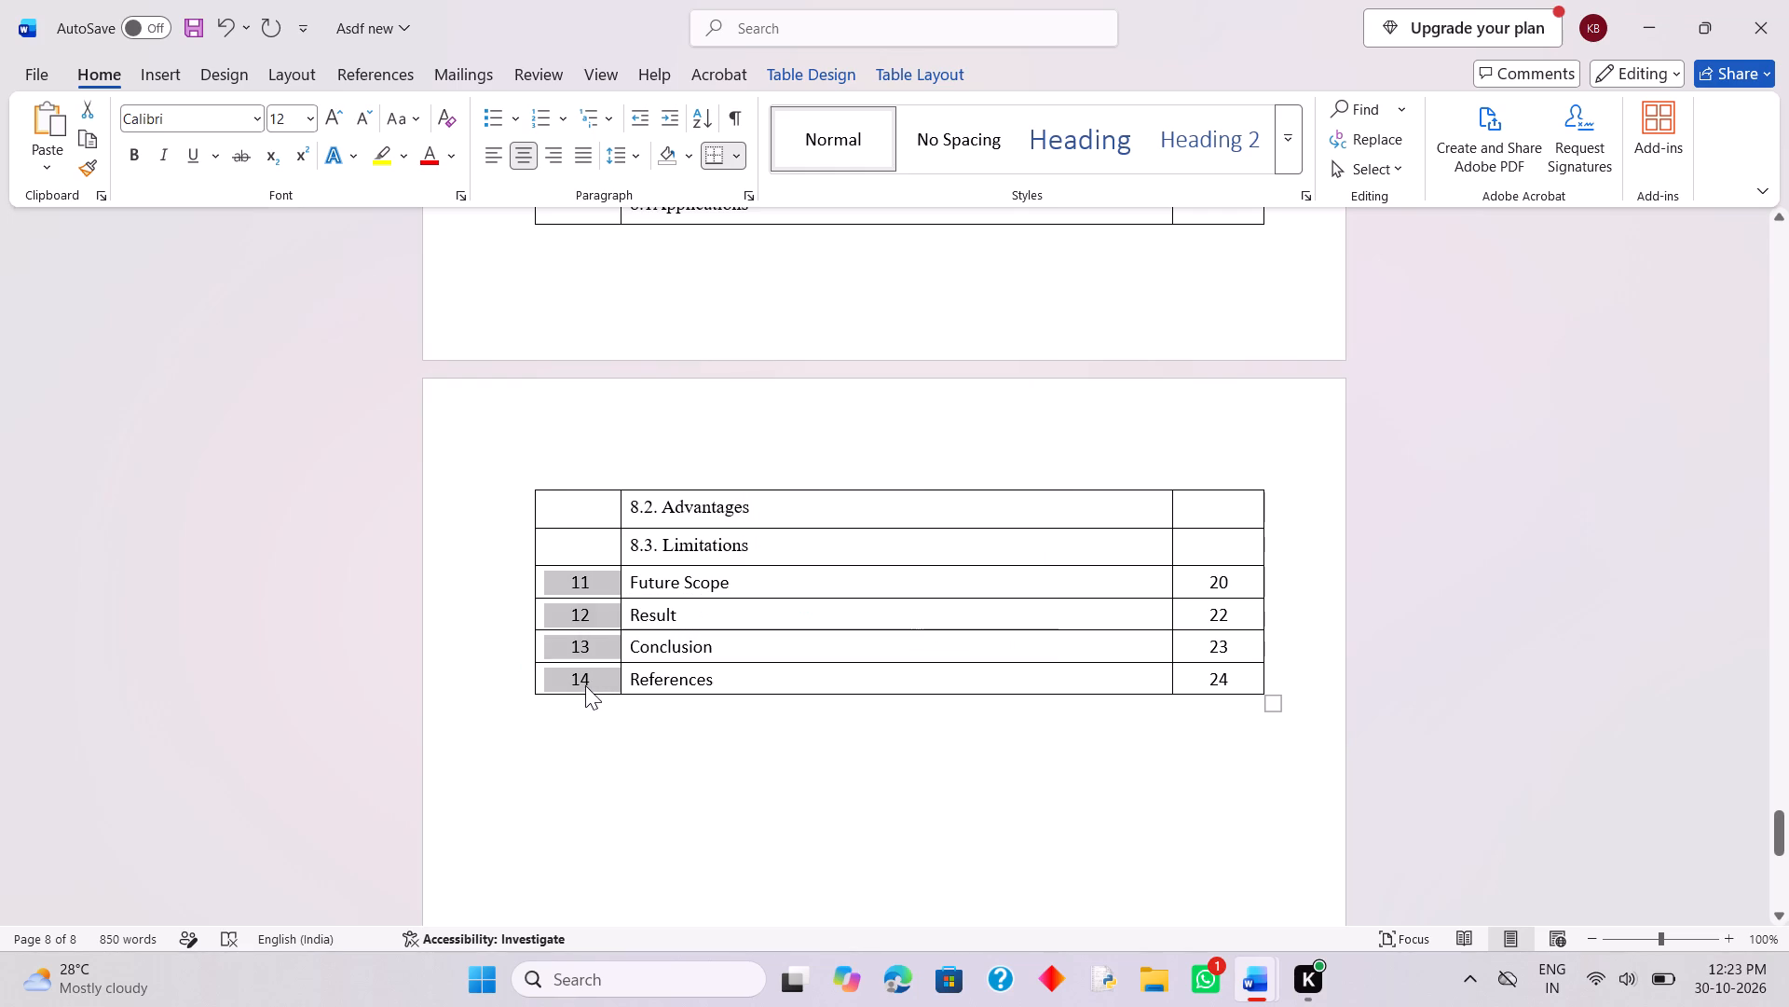
{"action": "key", "text": "ctrl+x"}
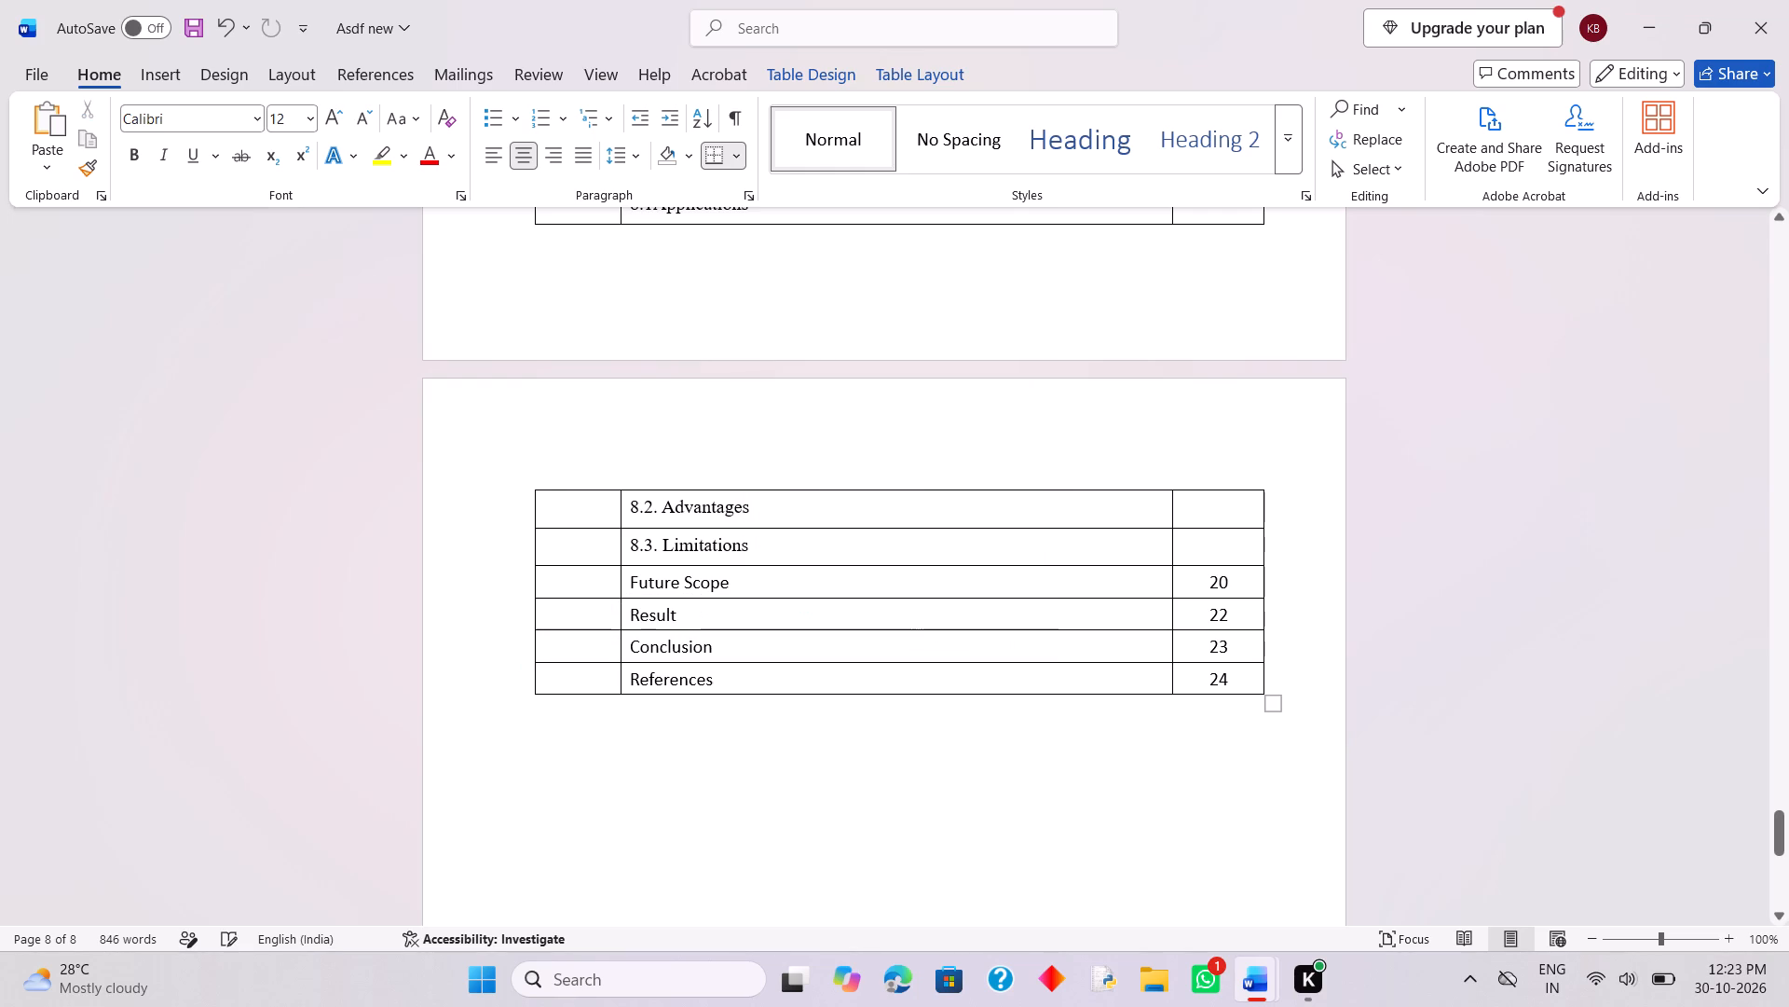
Number the Future Scope, Result, Conclusion and References rows 9, 10, 11 and 12 in the Contents table.
{"action": "key", "text": "BackSpace"}
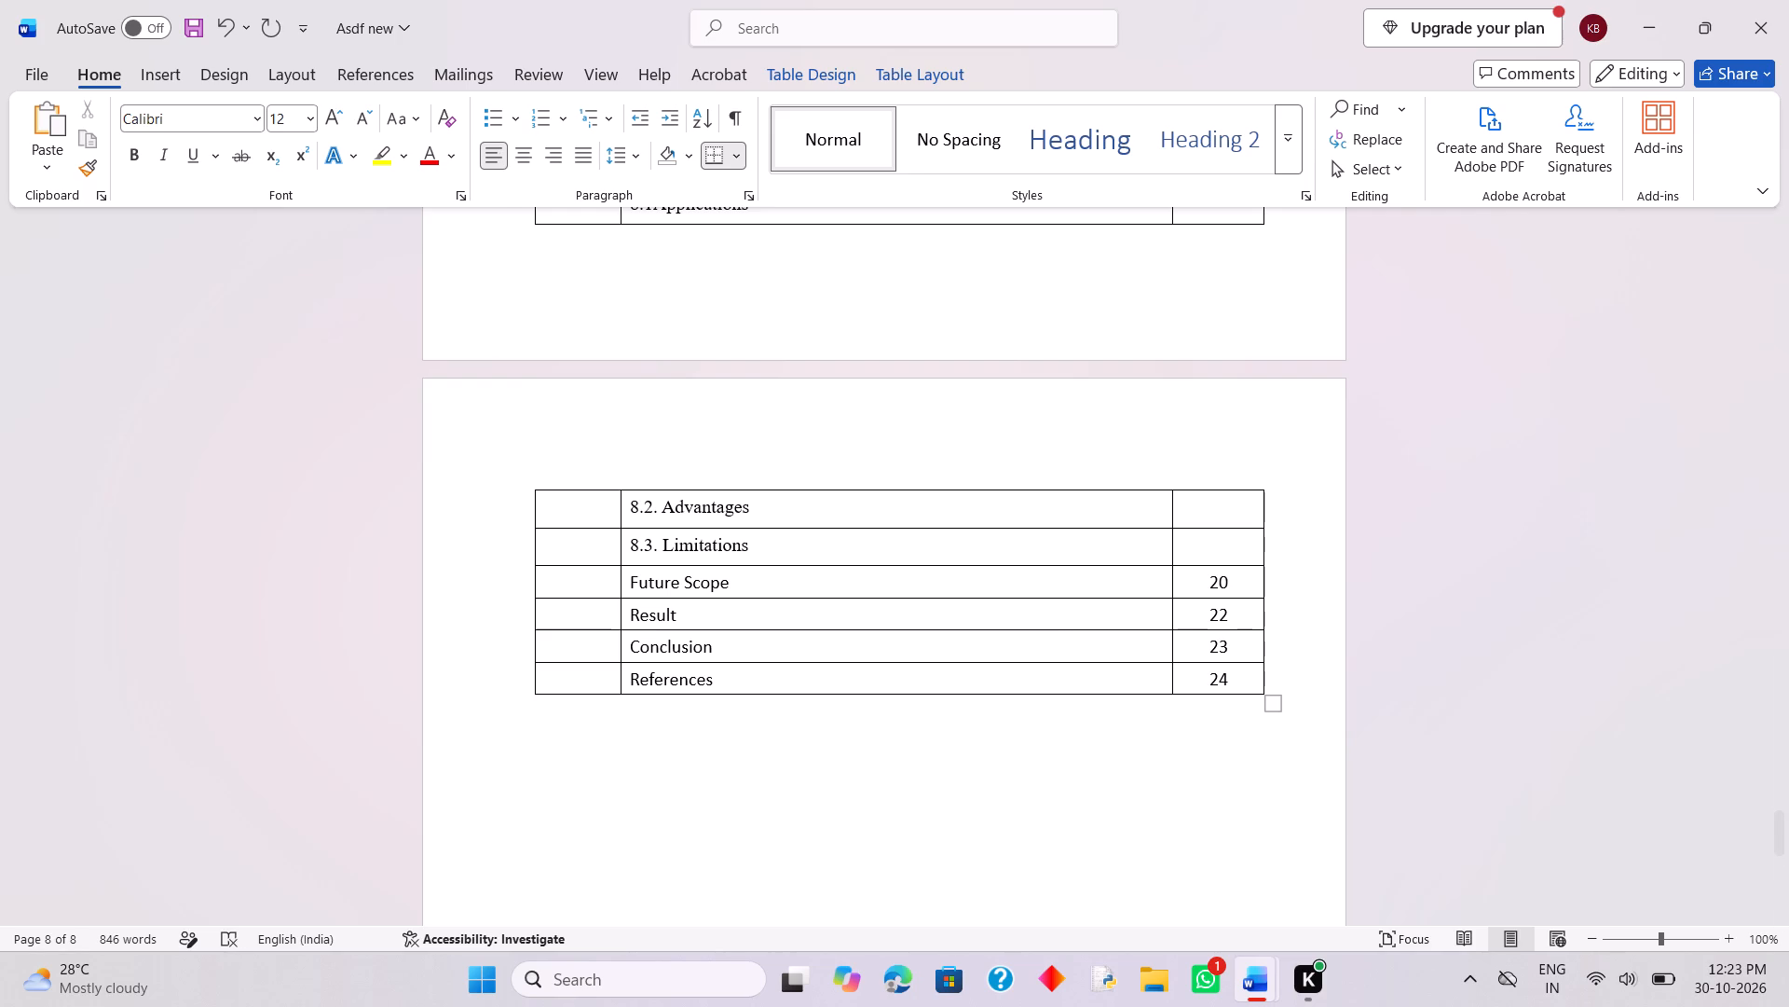
{"action": "key", "text": "8"}
{"action": "key", "text": "Down"}
{"action": "key", "text": "Up"}
{"action": "key", "text": "BackSpace"}
{"action": "key", "text": "9"}
{"action": "key", "text": "Down"}
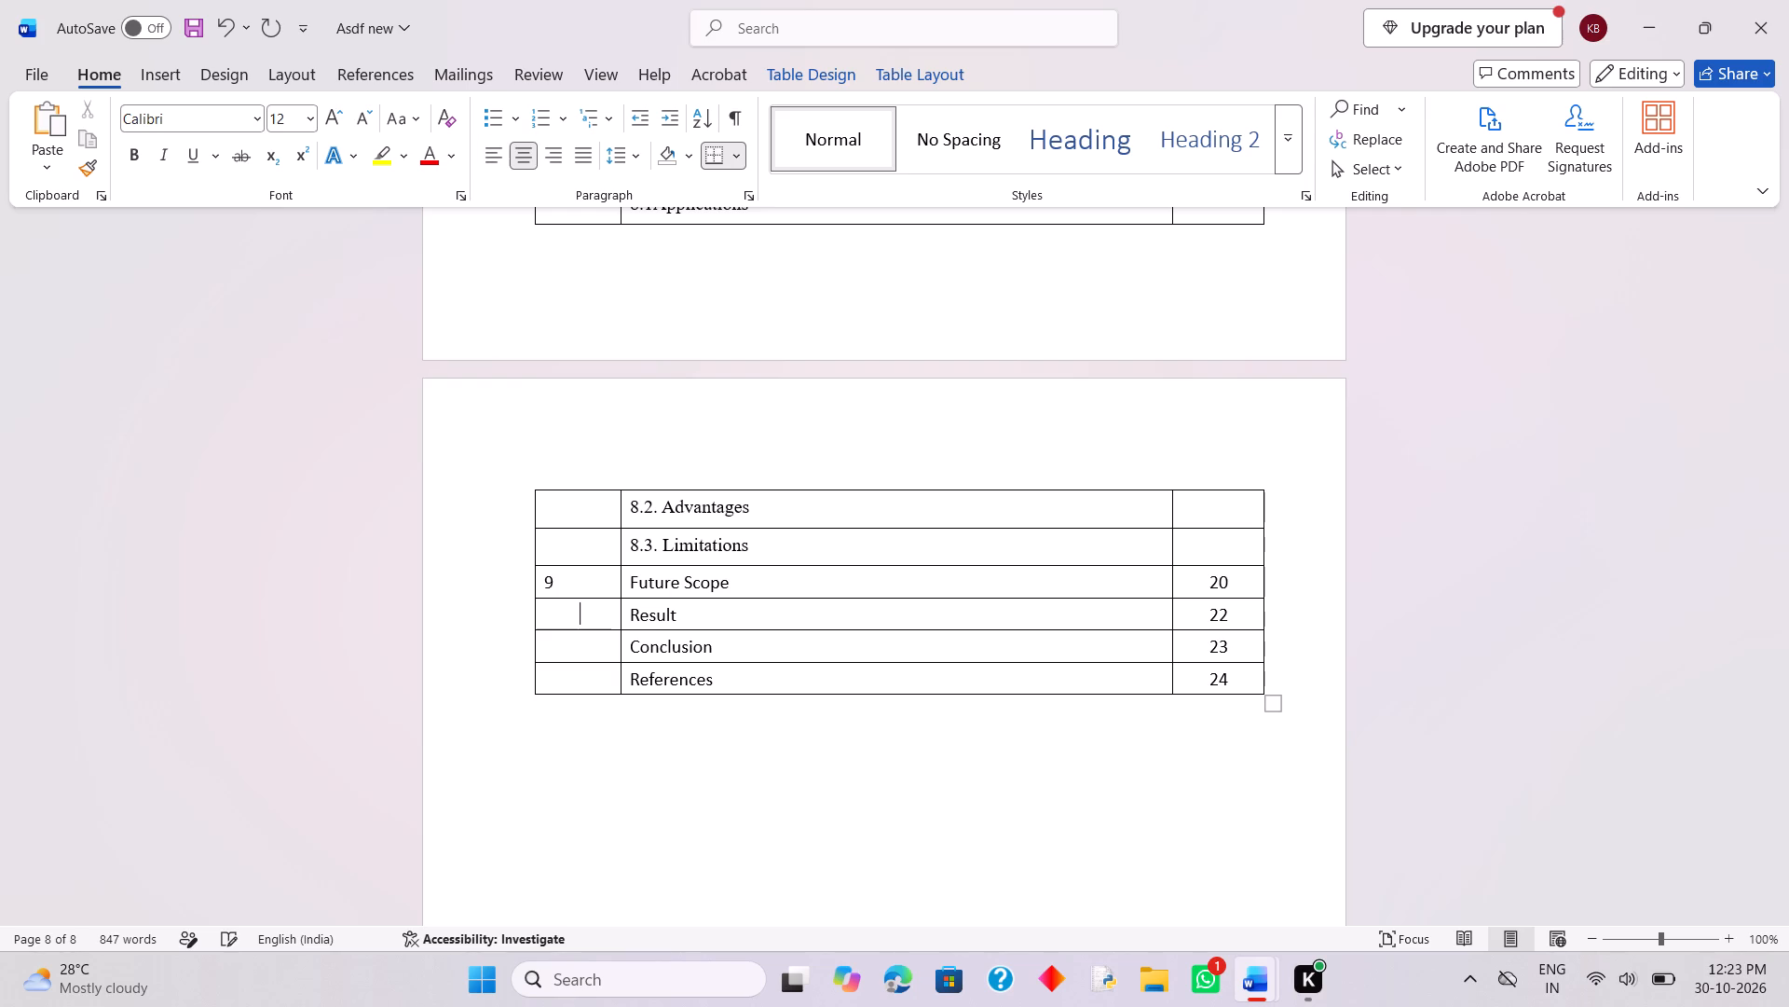
{"action": "key", "text": "BackSpace"}
{"action": "key", "text": "1"}
{"action": "key", "text": "0"}
{"action": "key", "text": "Down"}
{"action": "key", "text": "BackSpace"}
{"action": "type", "text": "11"}
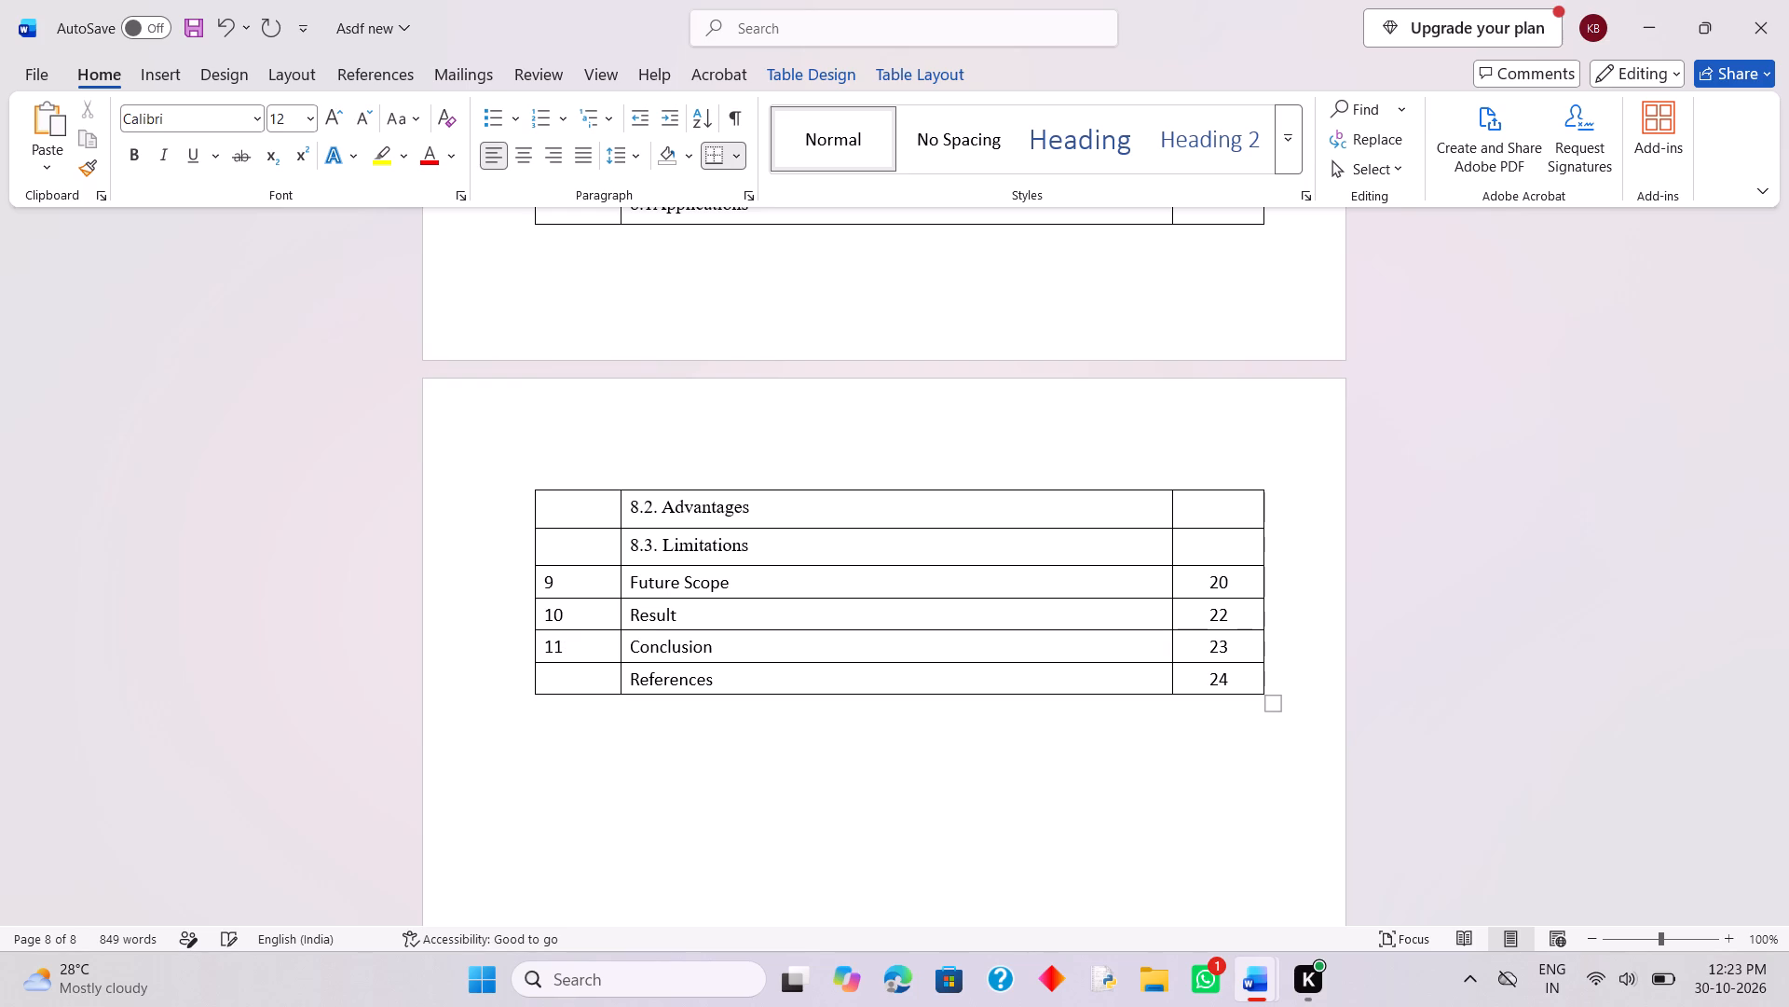
{"action": "key", "text": "Down"}
{"action": "key", "text": "BackSpace"}
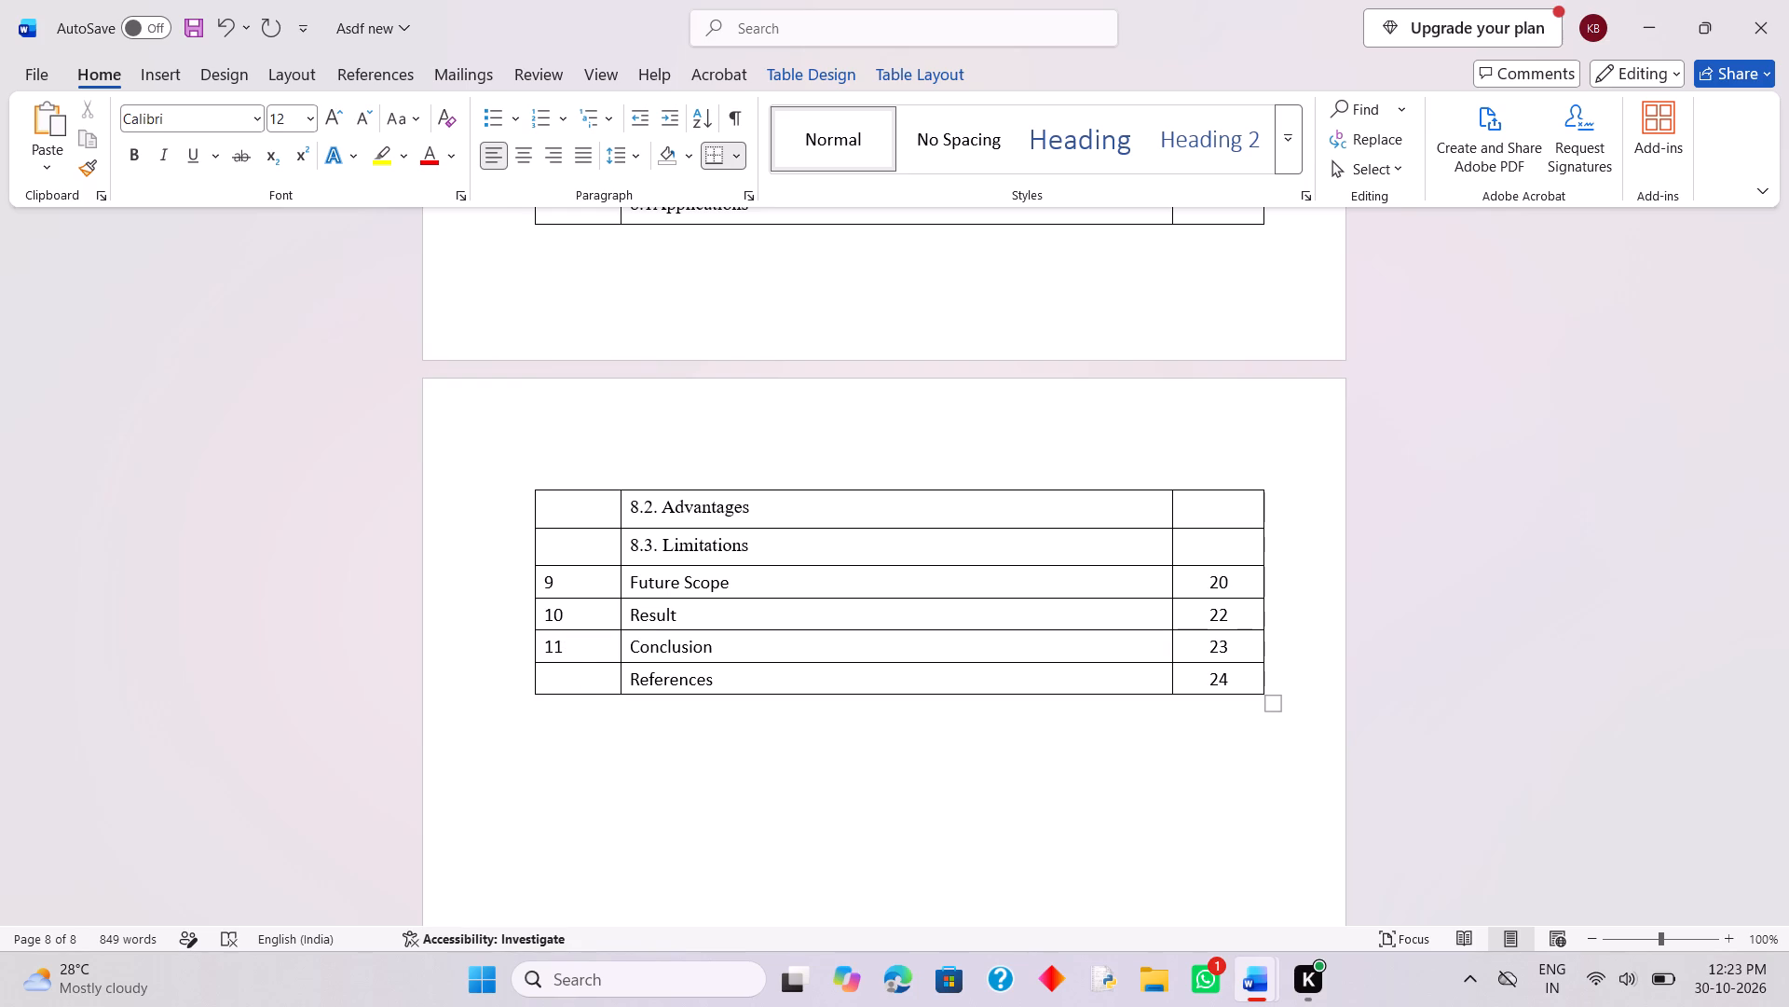
{"action": "type", "text": "12"}
Centre the serial numbers 9 to 12 in their cells.
{"action": "left_click_drag", "start_coordinate": [570, 561], "coordinate": [565, 681]}
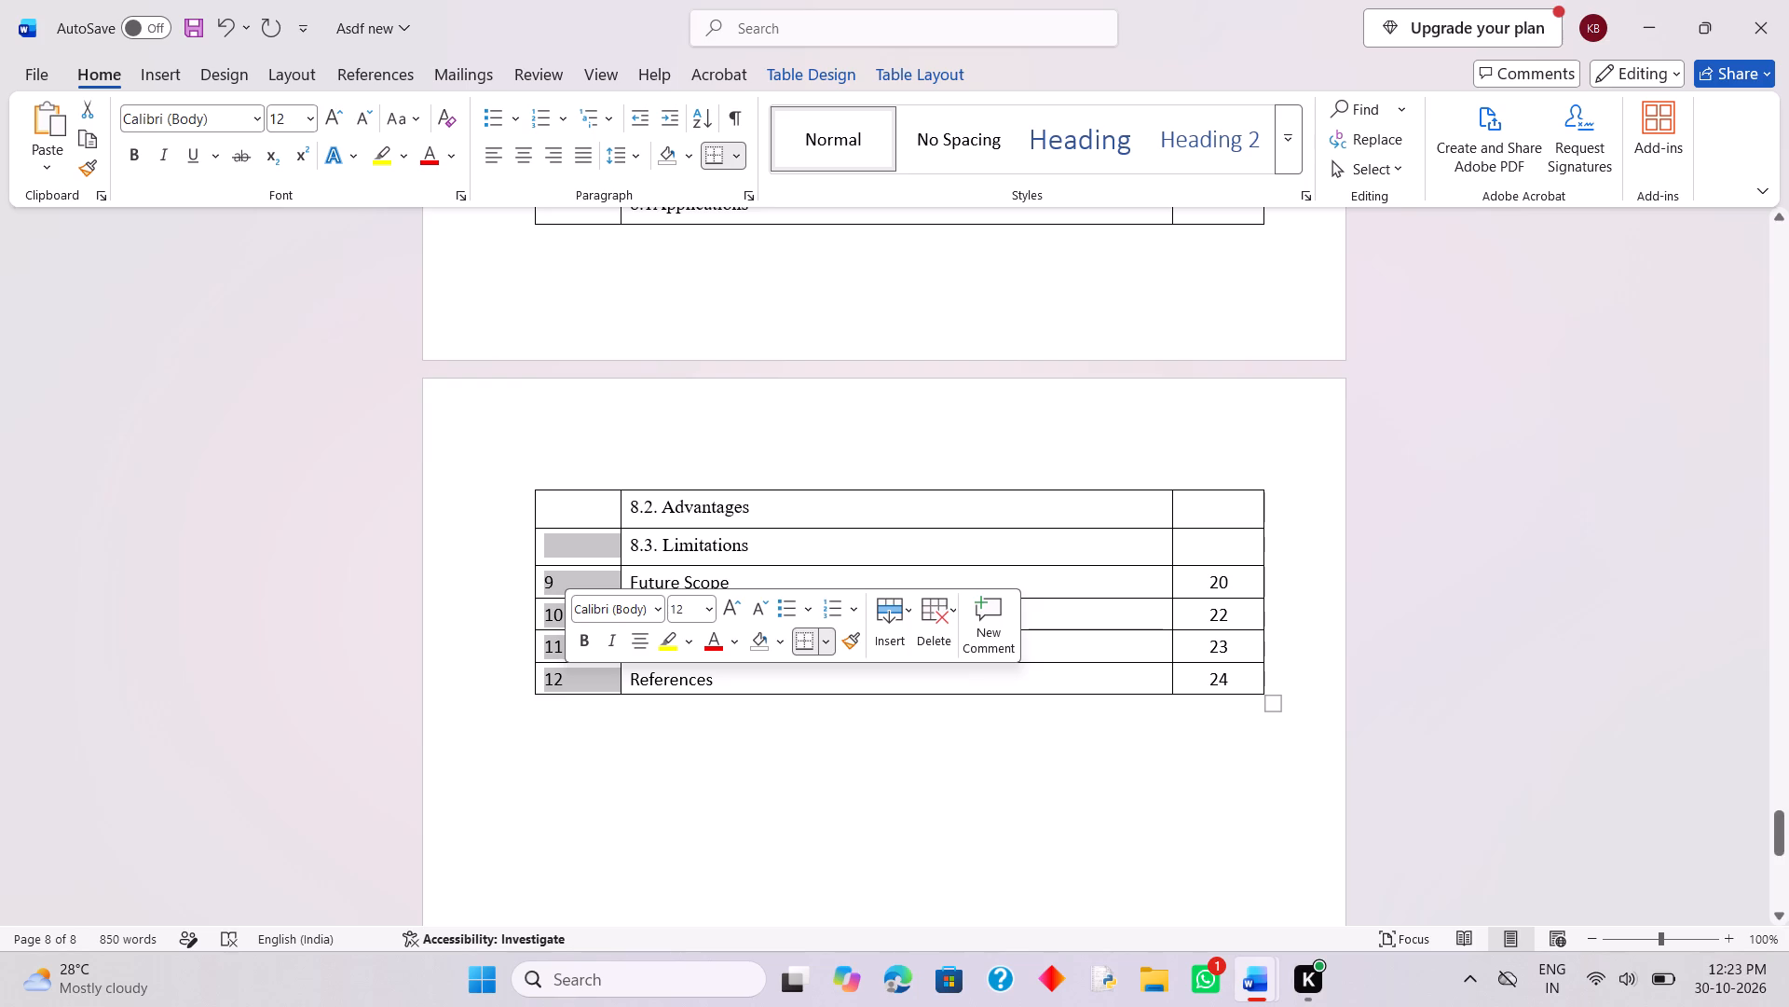
{"action": "left_click", "coordinate": [528, 144]}
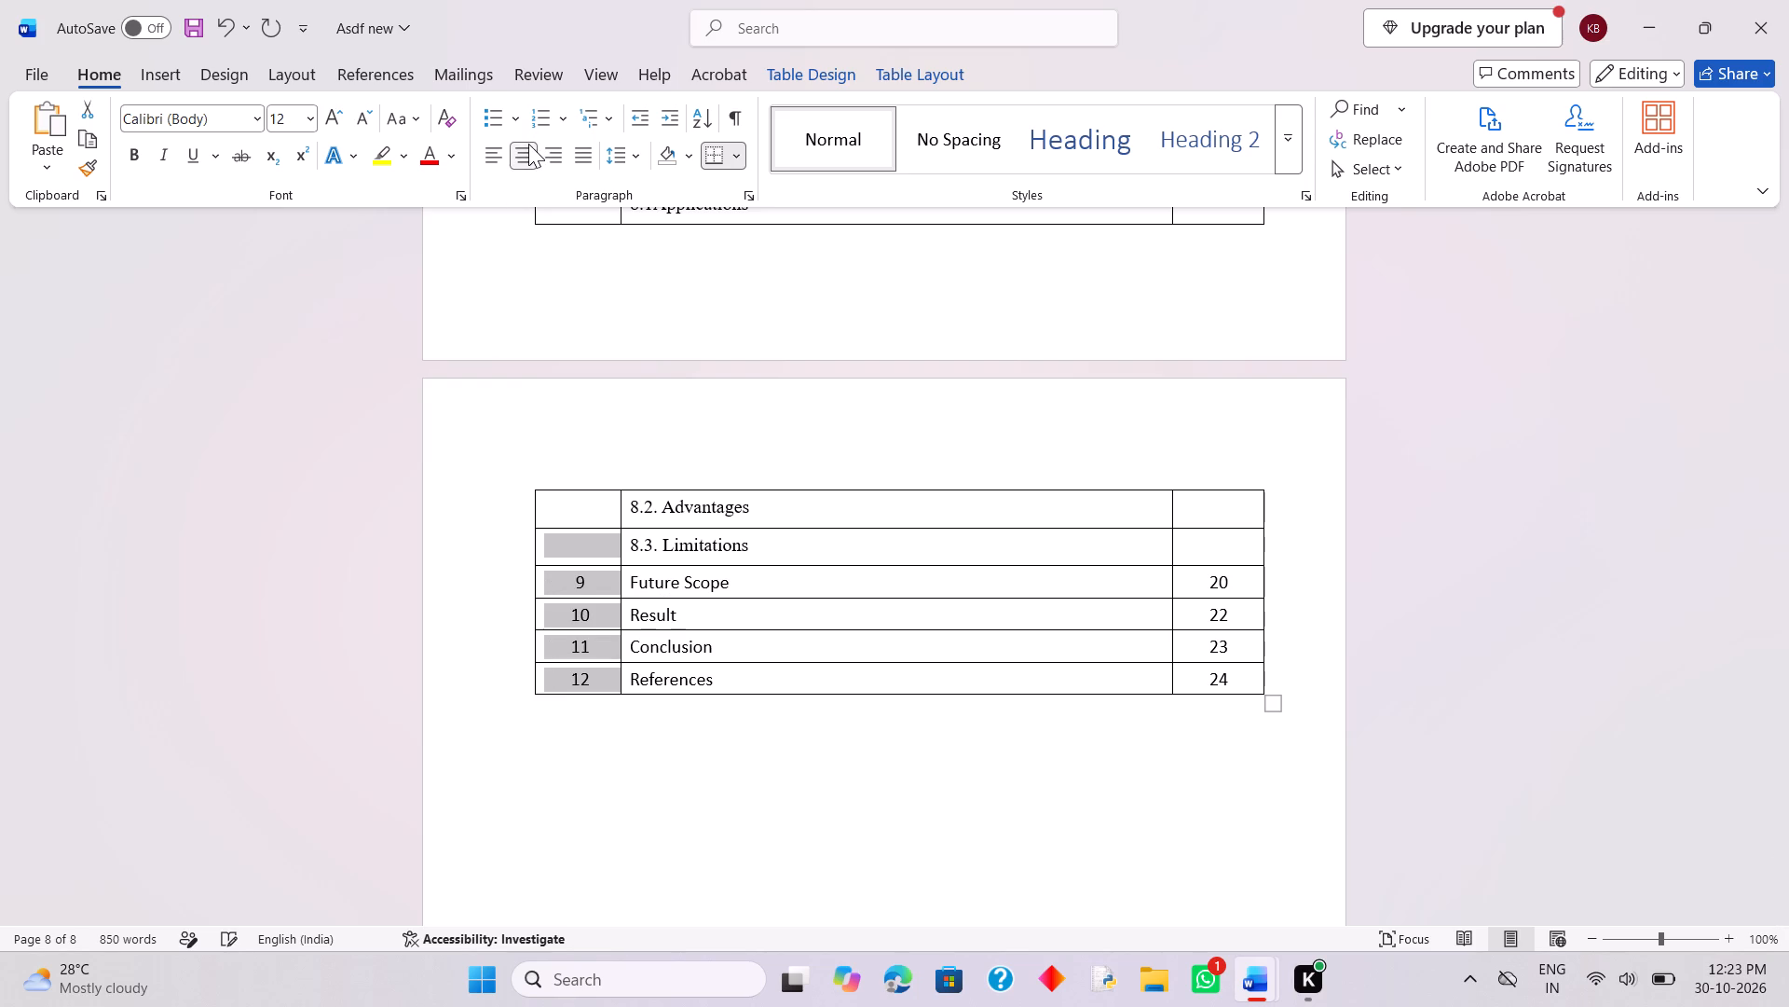
Centre the serial number cells from the Ev Safety System Overview row through the 8.1 Applications row.
{"action": "scroll", "coordinate": [744, 509], "scroll_direction": "up", "scroll_amount": 1}
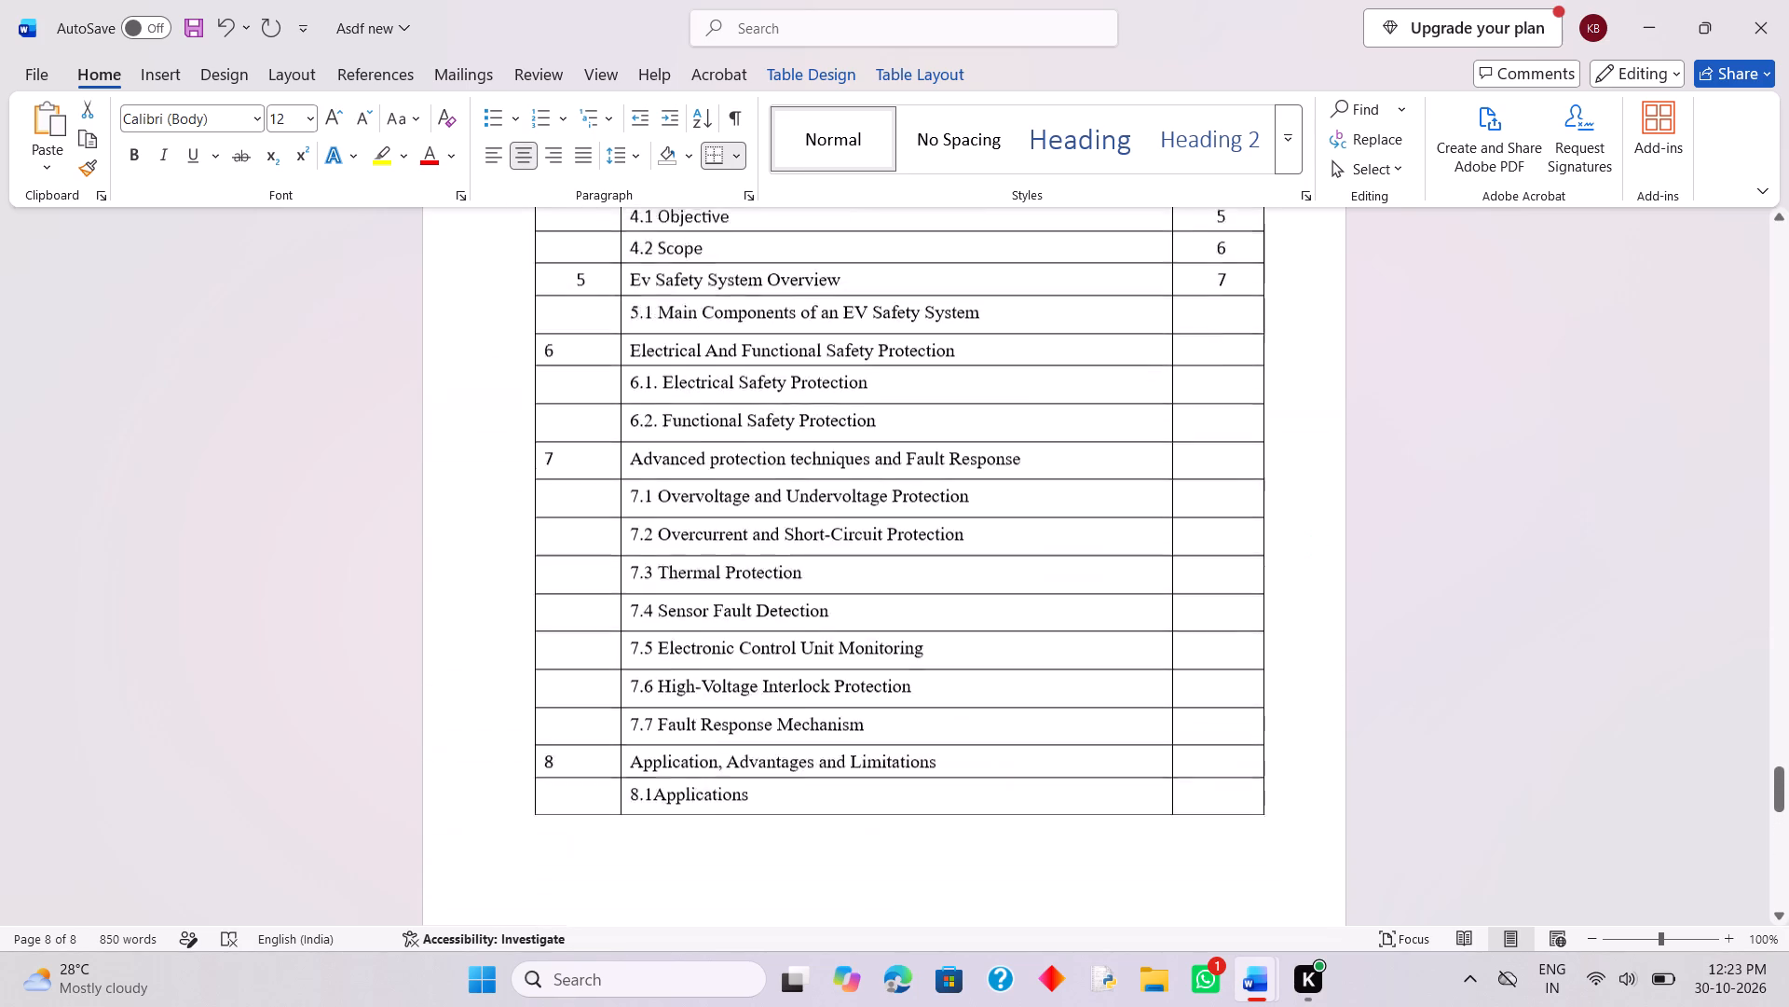
{"action": "scroll", "coordinate": [744, 509], "scroll_direction": "up", "scroll_amount": 1}
{"action": "left_click_drag", "start_coordinate": [553, 531], "coordinate": [559, 843]}
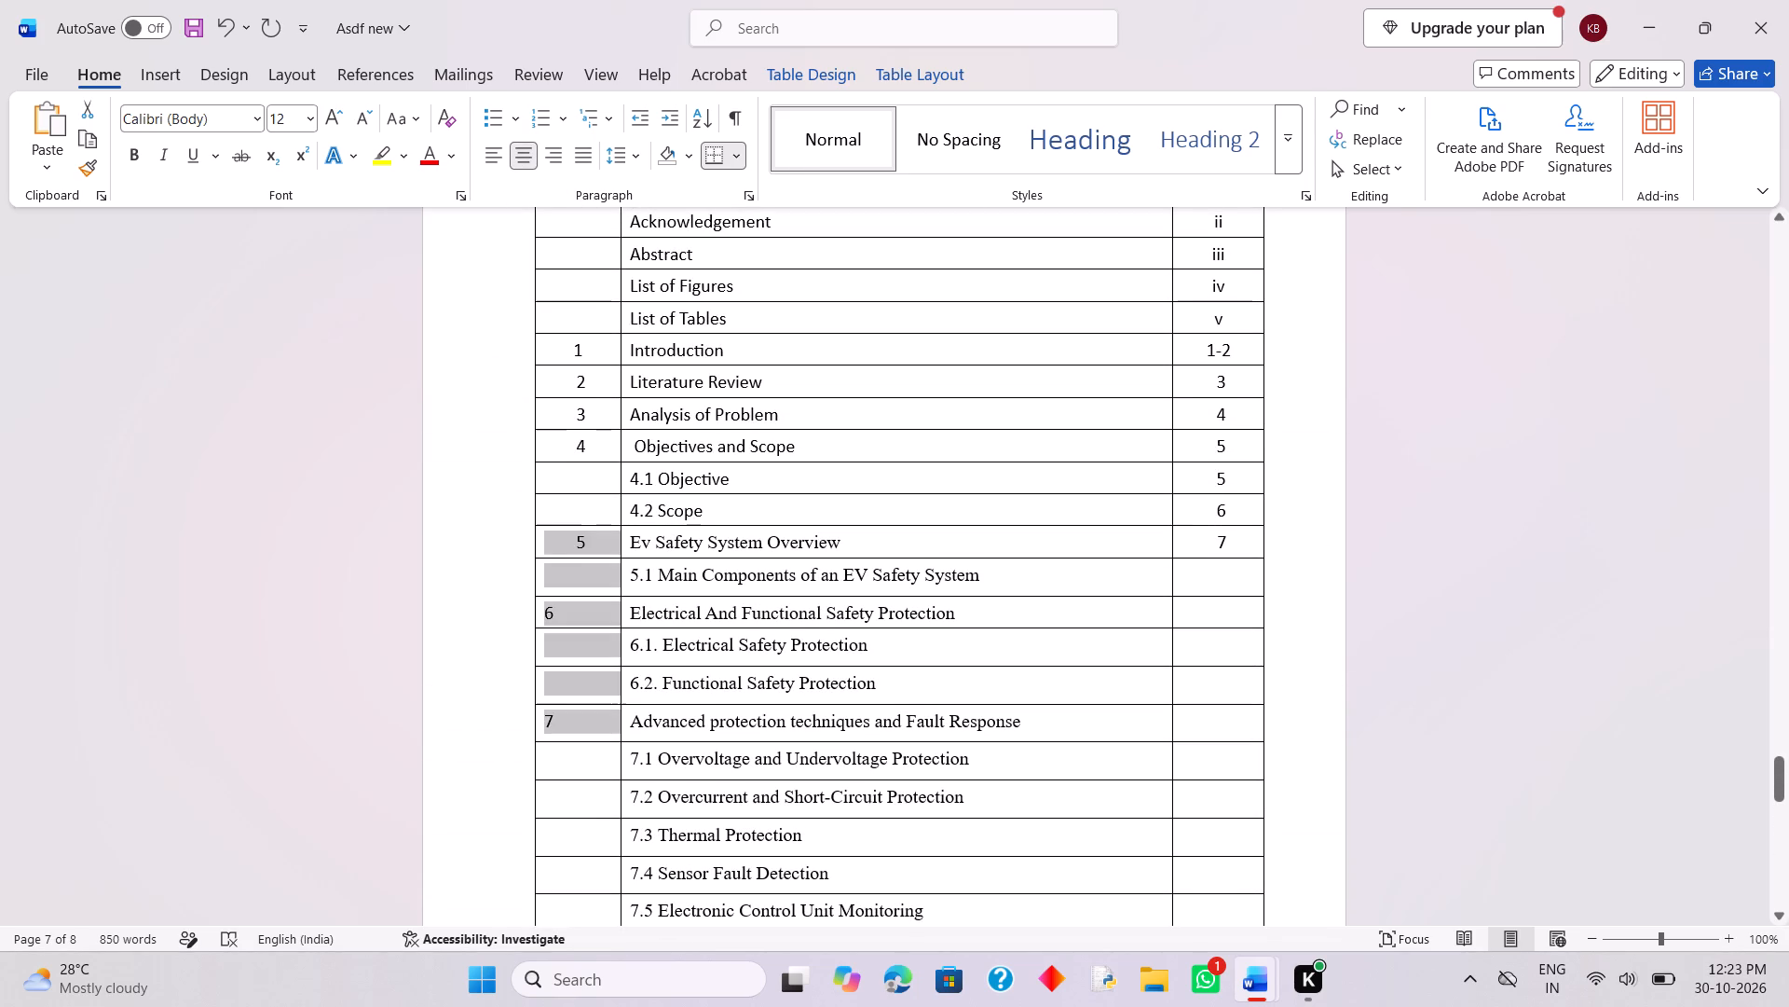
{"action": "left_click_drag", "start_coordinate": [559, 843], "coordinate": [570, 469]}
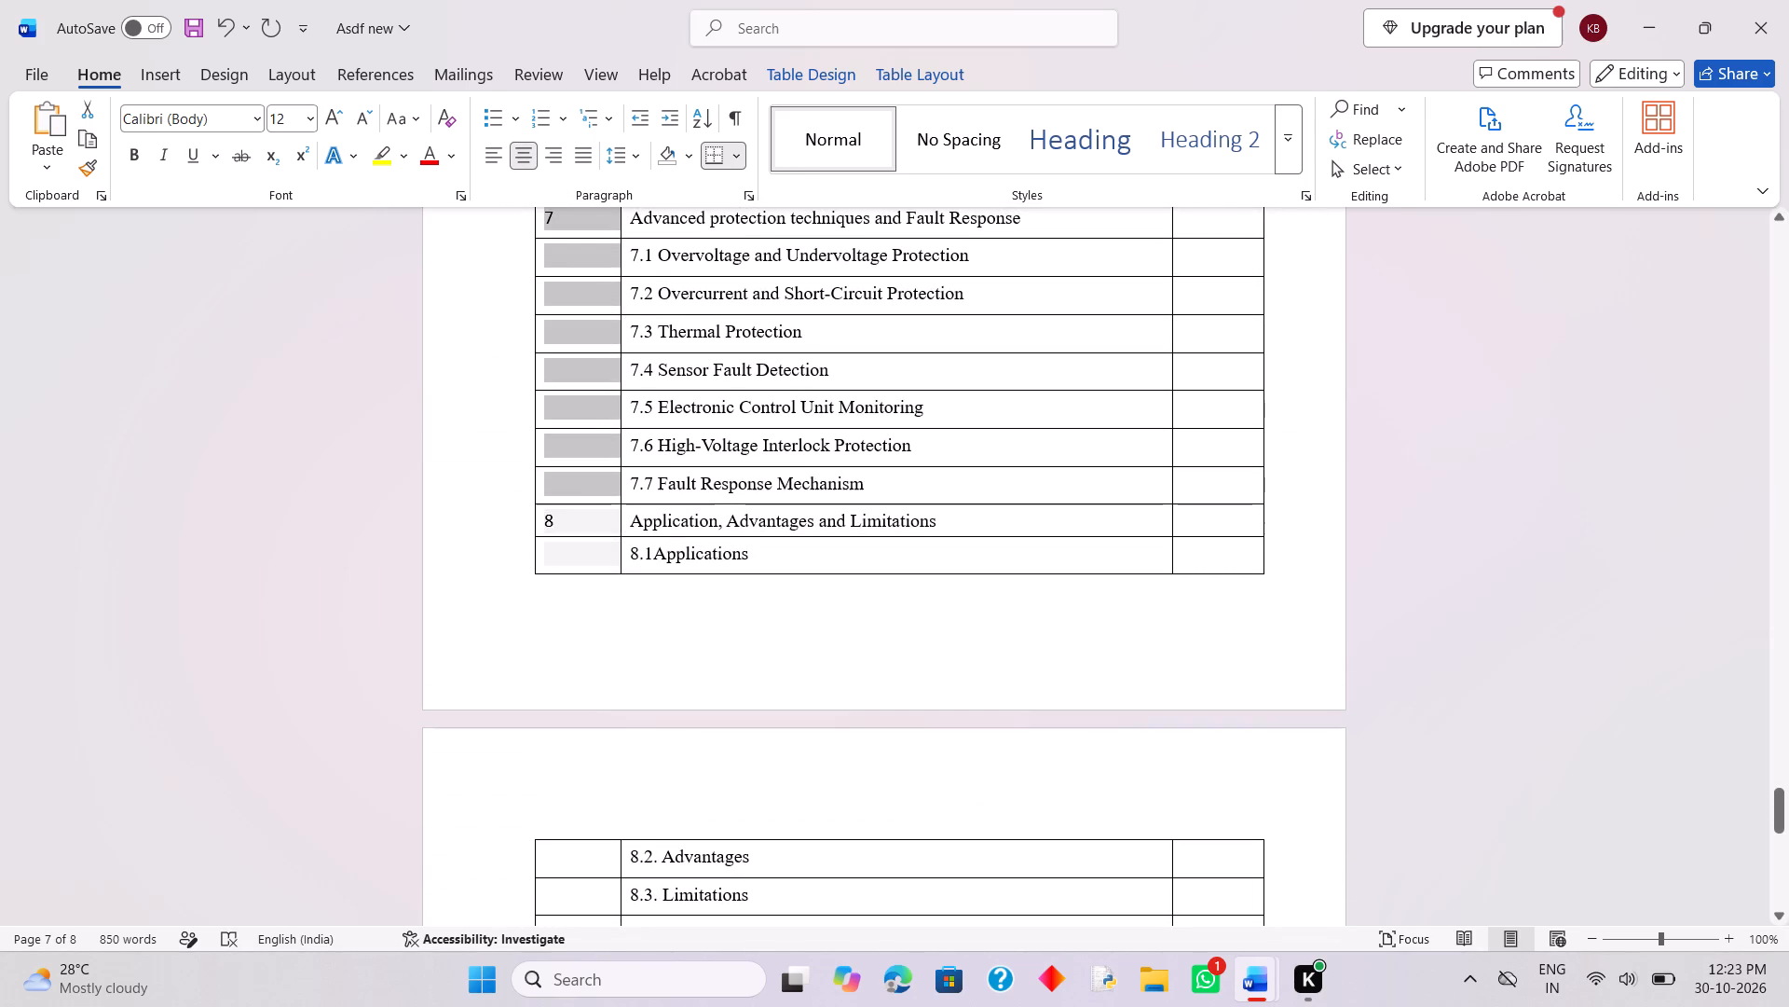
{"action": "left_click_drag", "start_coordinate": [570, 469], "coordinate": [580, 583]}
{"action": "left_click", "coordinate": [526, 142]}
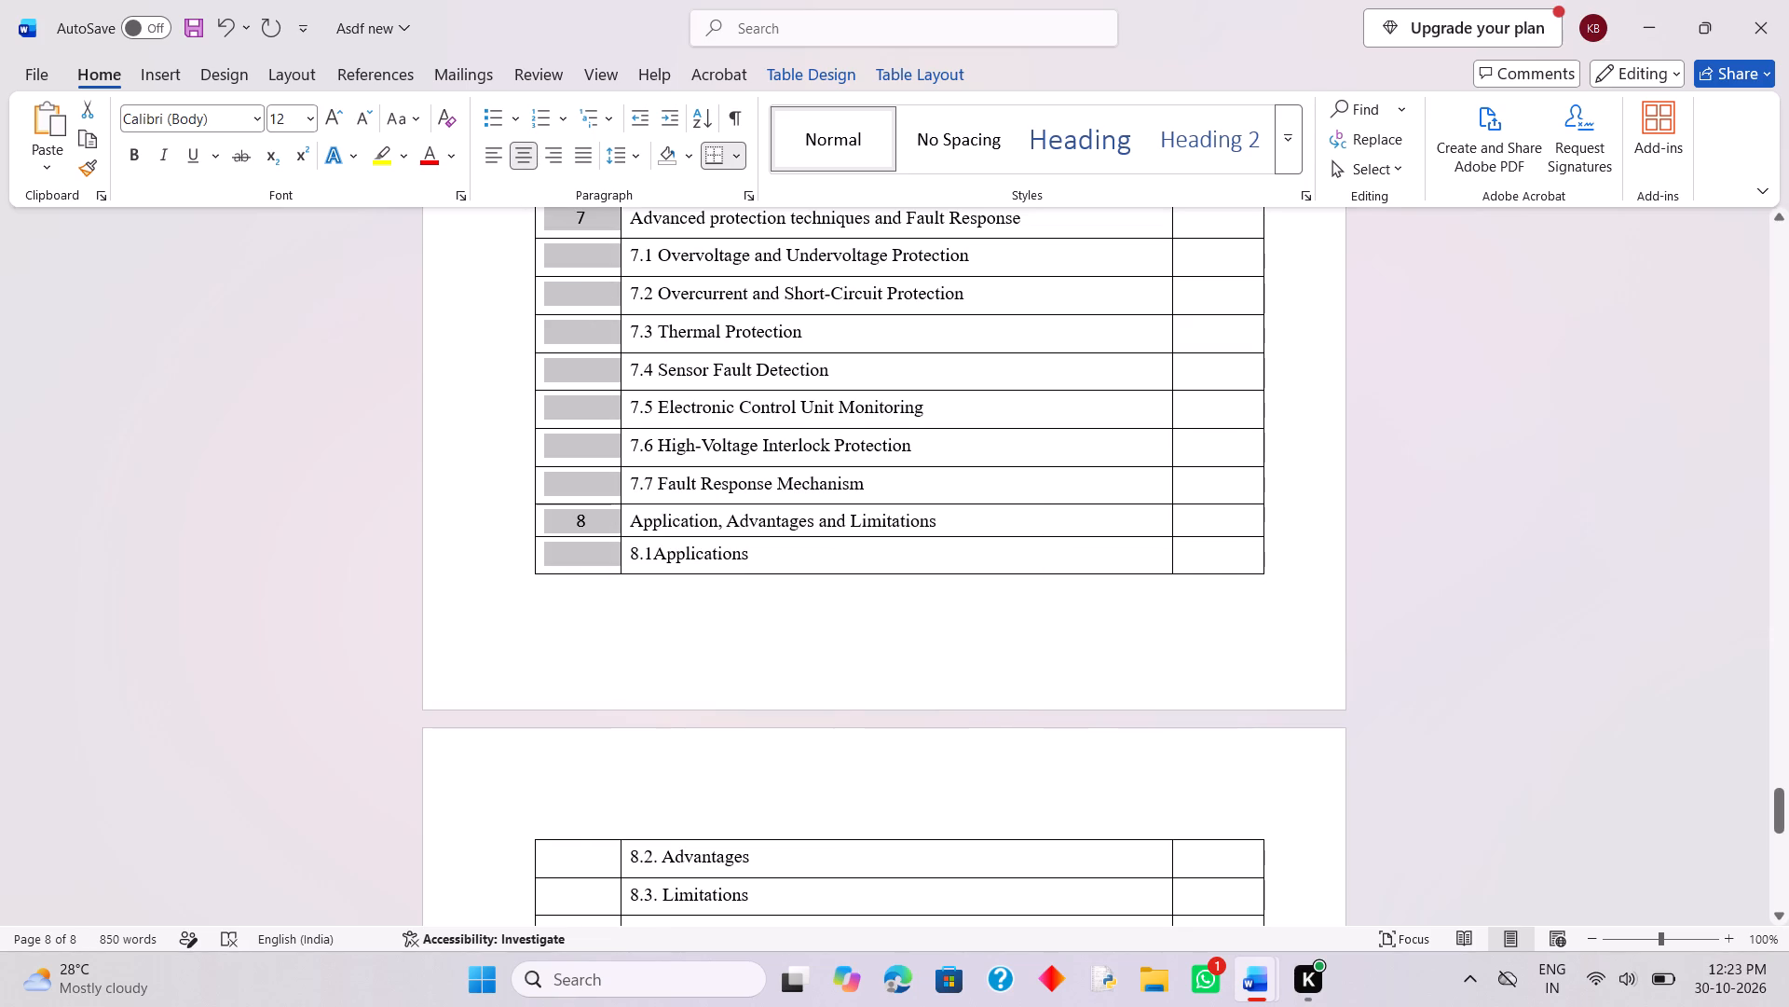
{"action": "left_click", "coordinate": [777, 333]}
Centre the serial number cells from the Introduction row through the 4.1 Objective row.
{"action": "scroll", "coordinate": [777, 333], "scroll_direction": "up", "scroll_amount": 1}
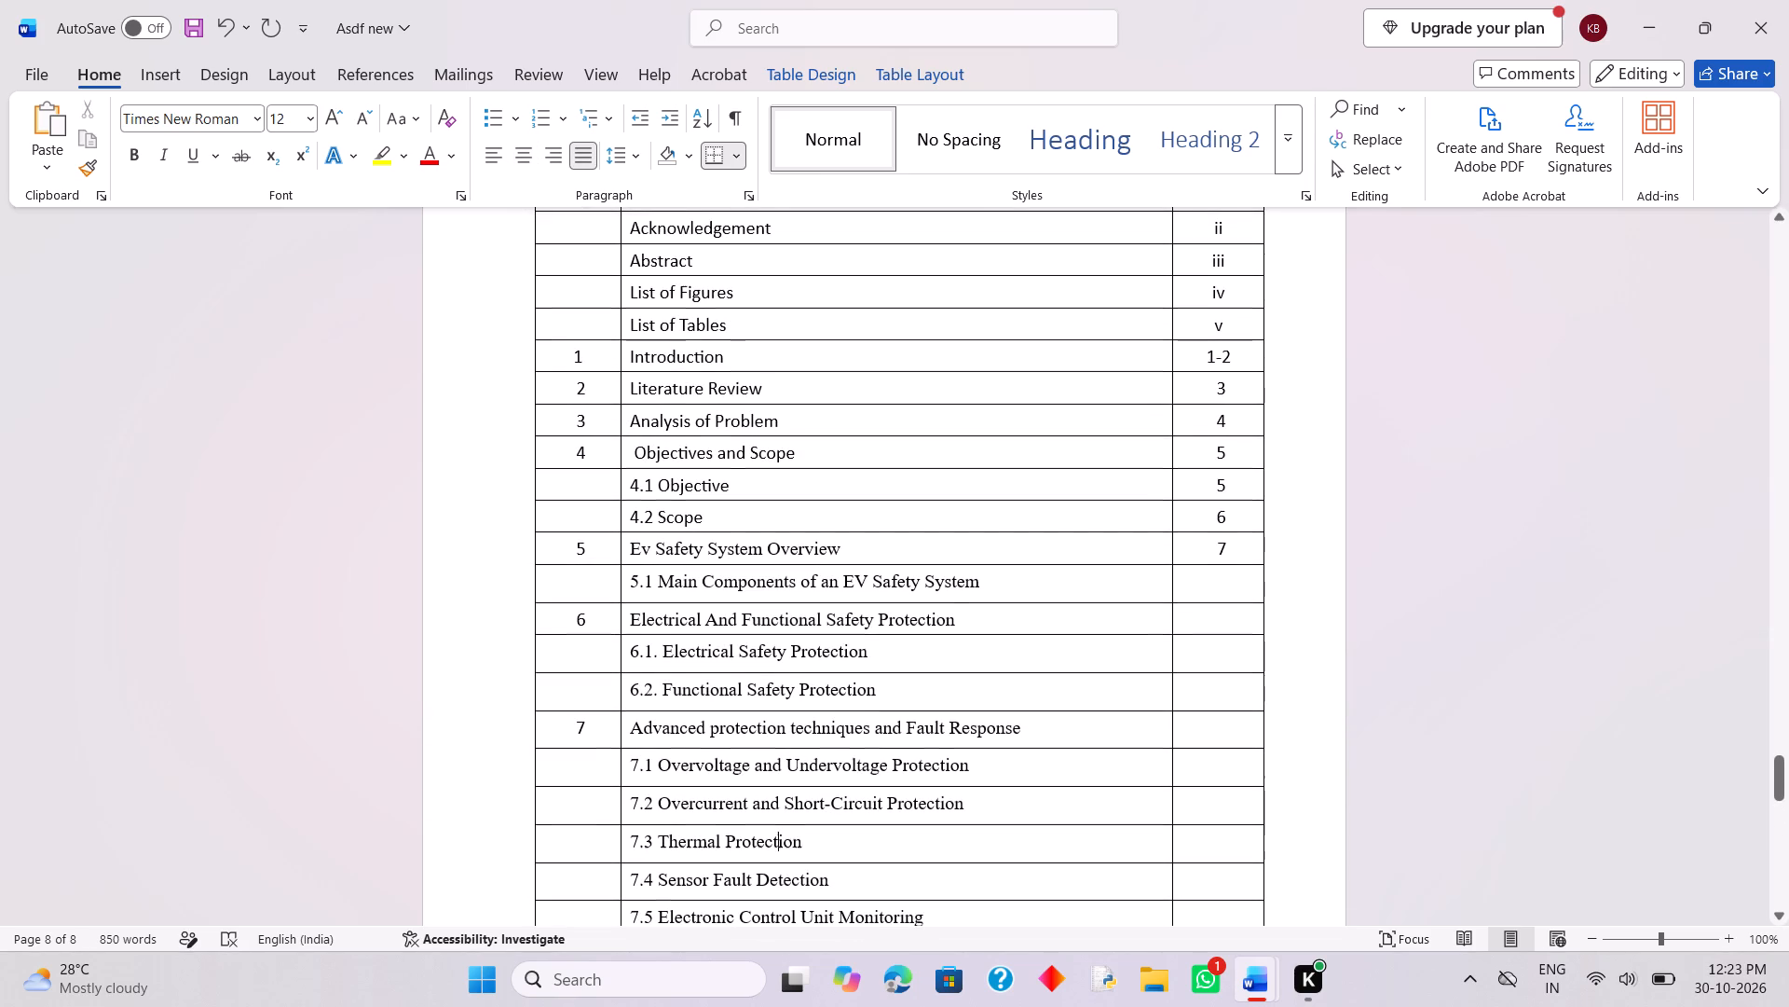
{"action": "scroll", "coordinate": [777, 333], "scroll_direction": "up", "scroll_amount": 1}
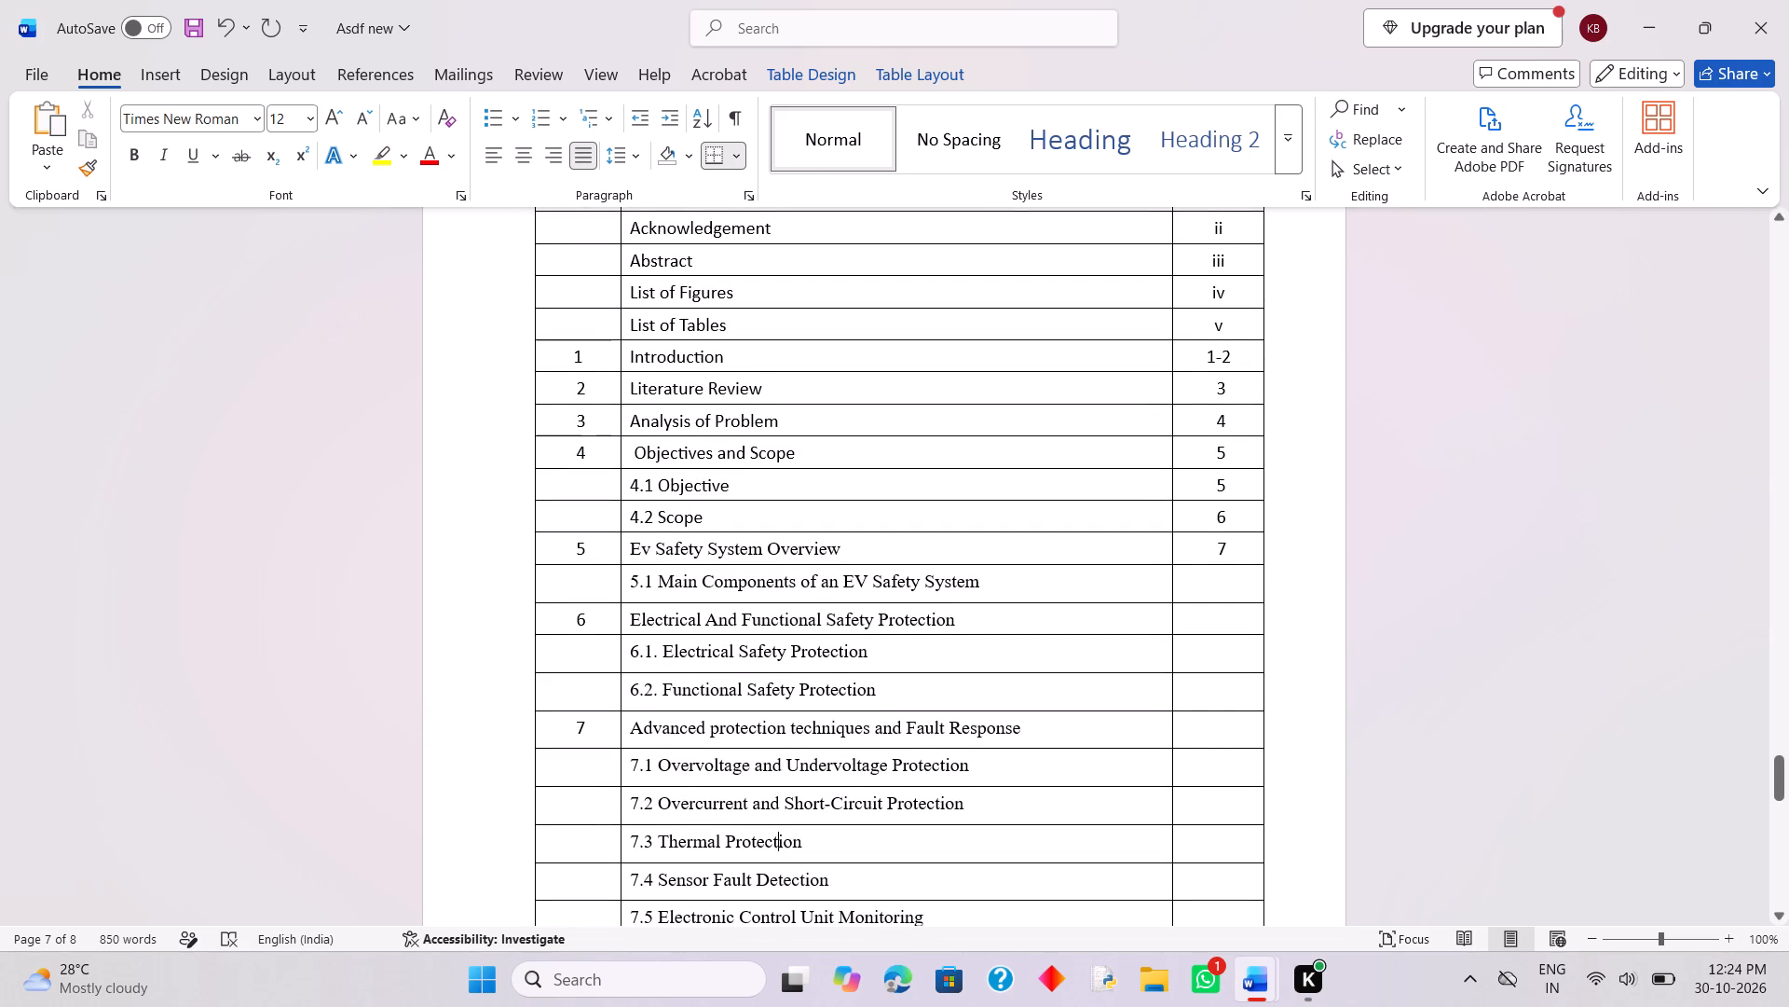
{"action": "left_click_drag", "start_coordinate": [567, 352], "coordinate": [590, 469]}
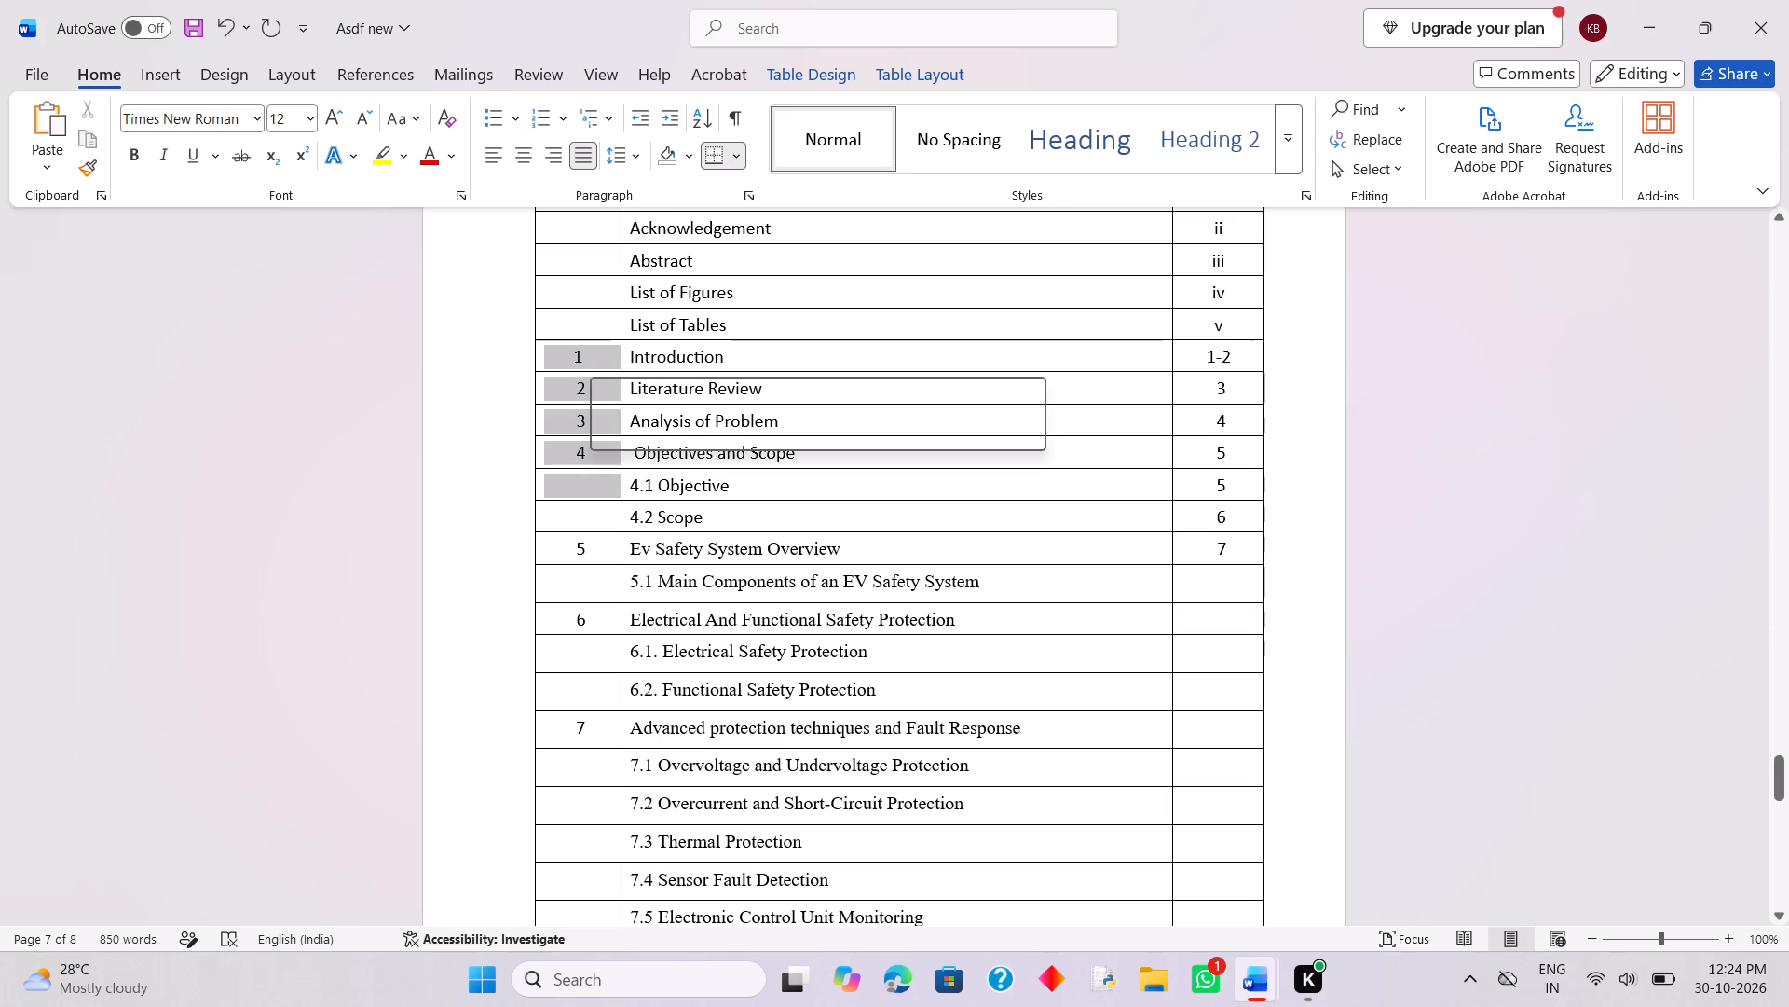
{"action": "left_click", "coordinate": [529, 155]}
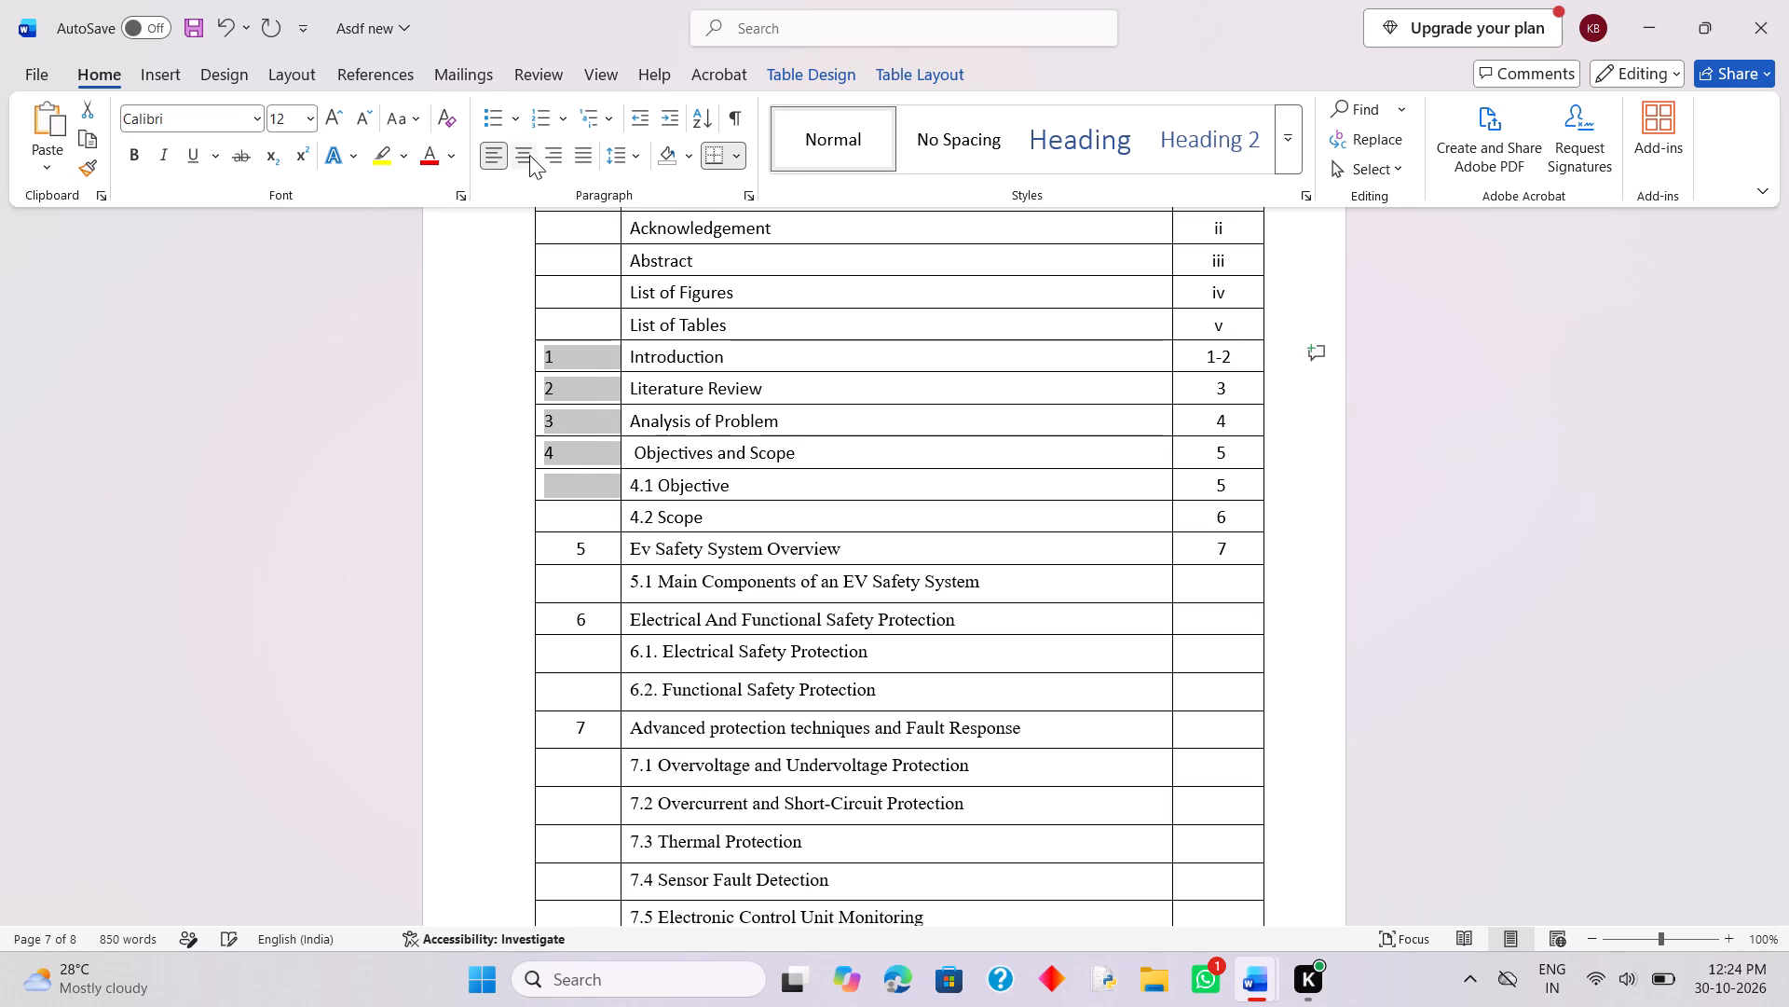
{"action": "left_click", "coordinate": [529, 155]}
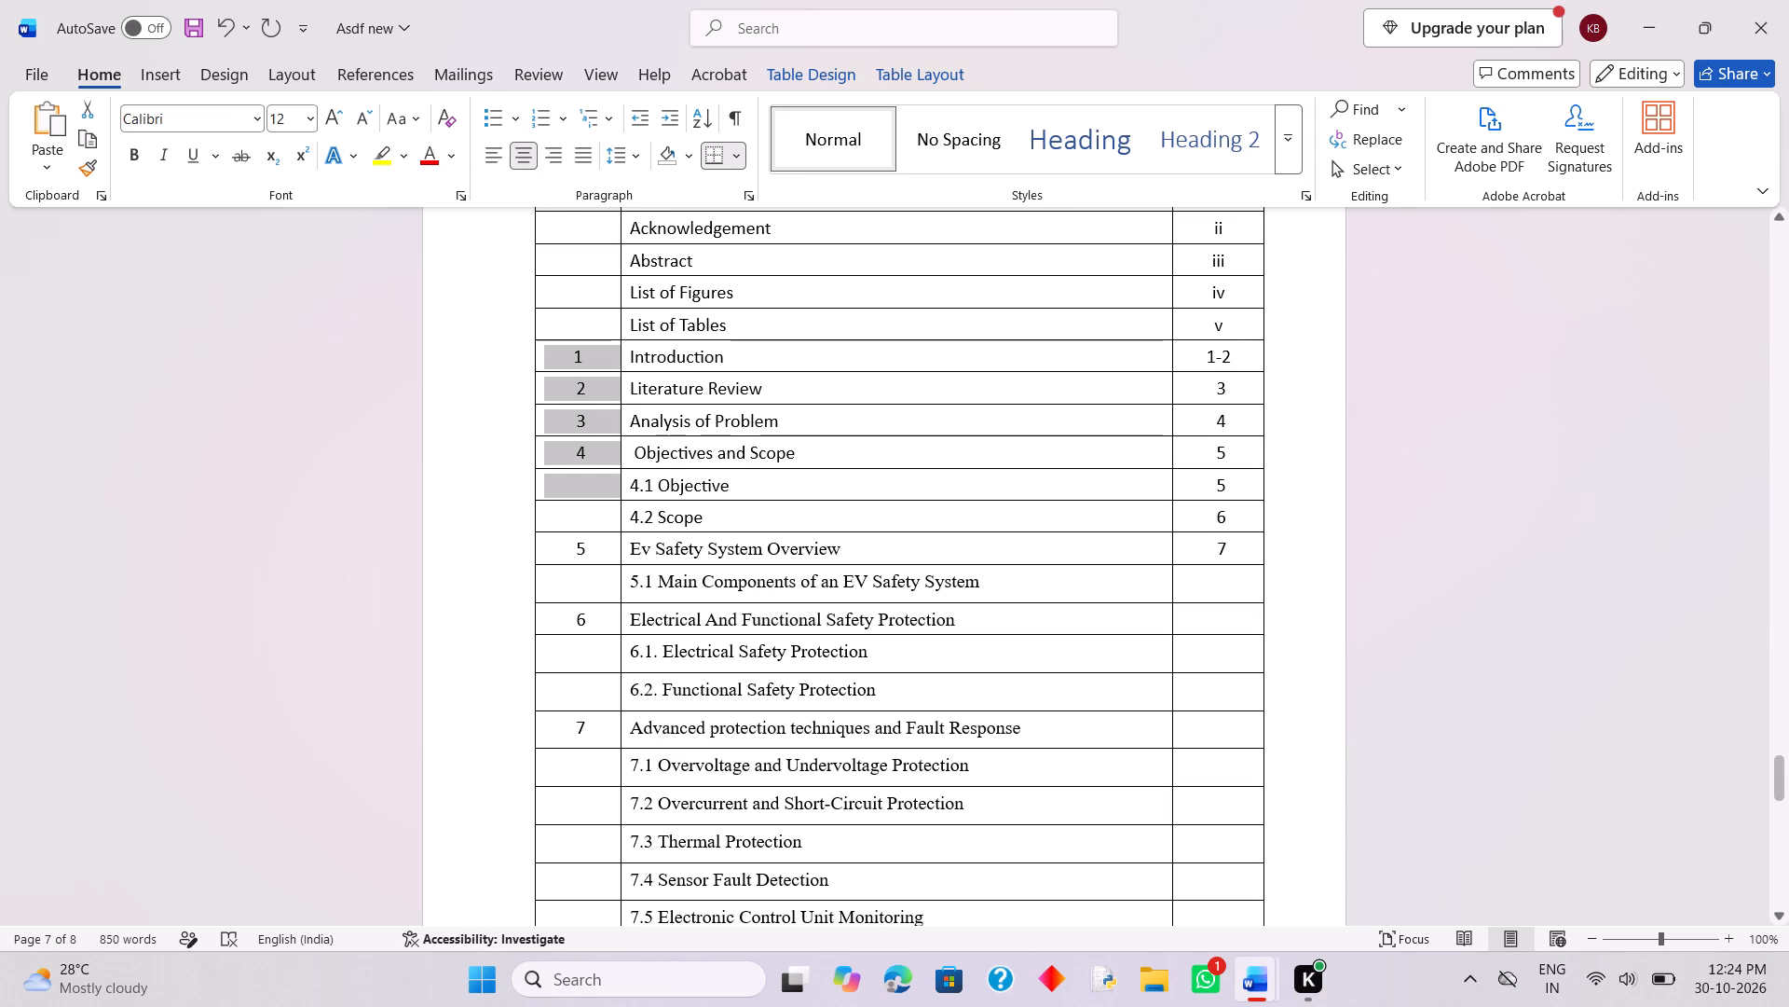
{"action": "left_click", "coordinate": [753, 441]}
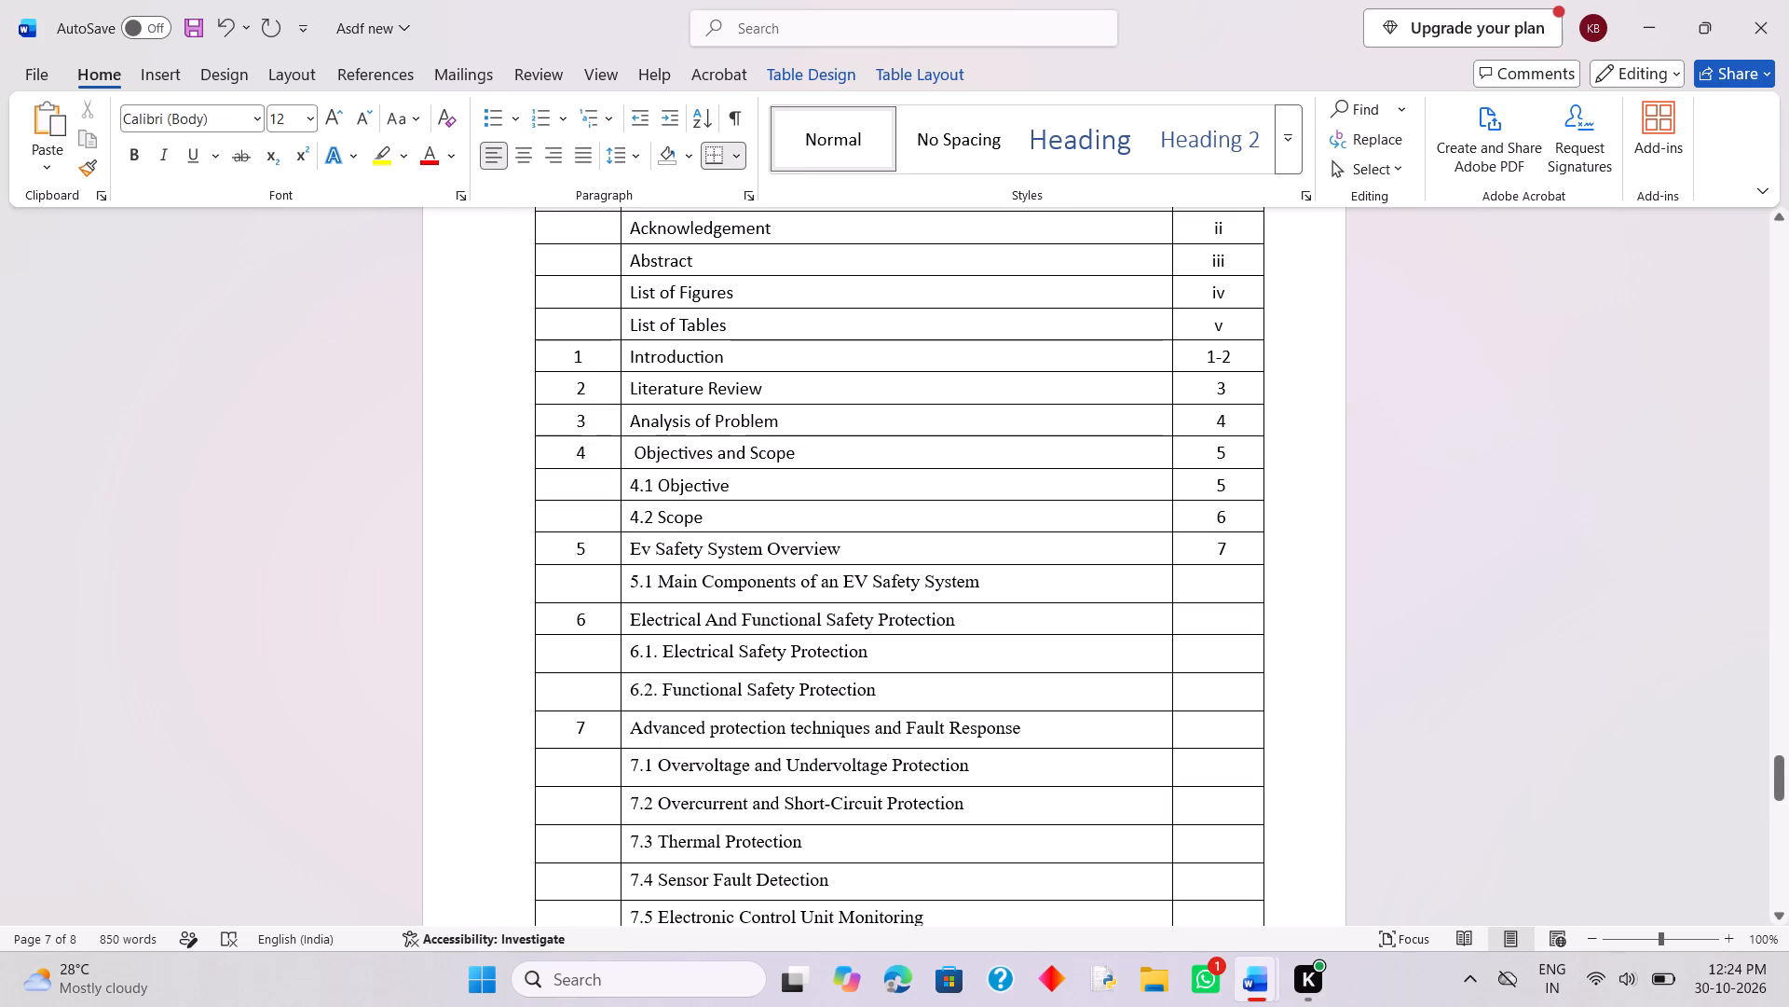
Cut the old page numbers from the Future Scope, Result, Conclusion and References rows of the Contents table, keeping the cells.
{"action": "scroll", "coordinate": [1070, 551], "scroll_direction": "right", "scroll_amount": 1}
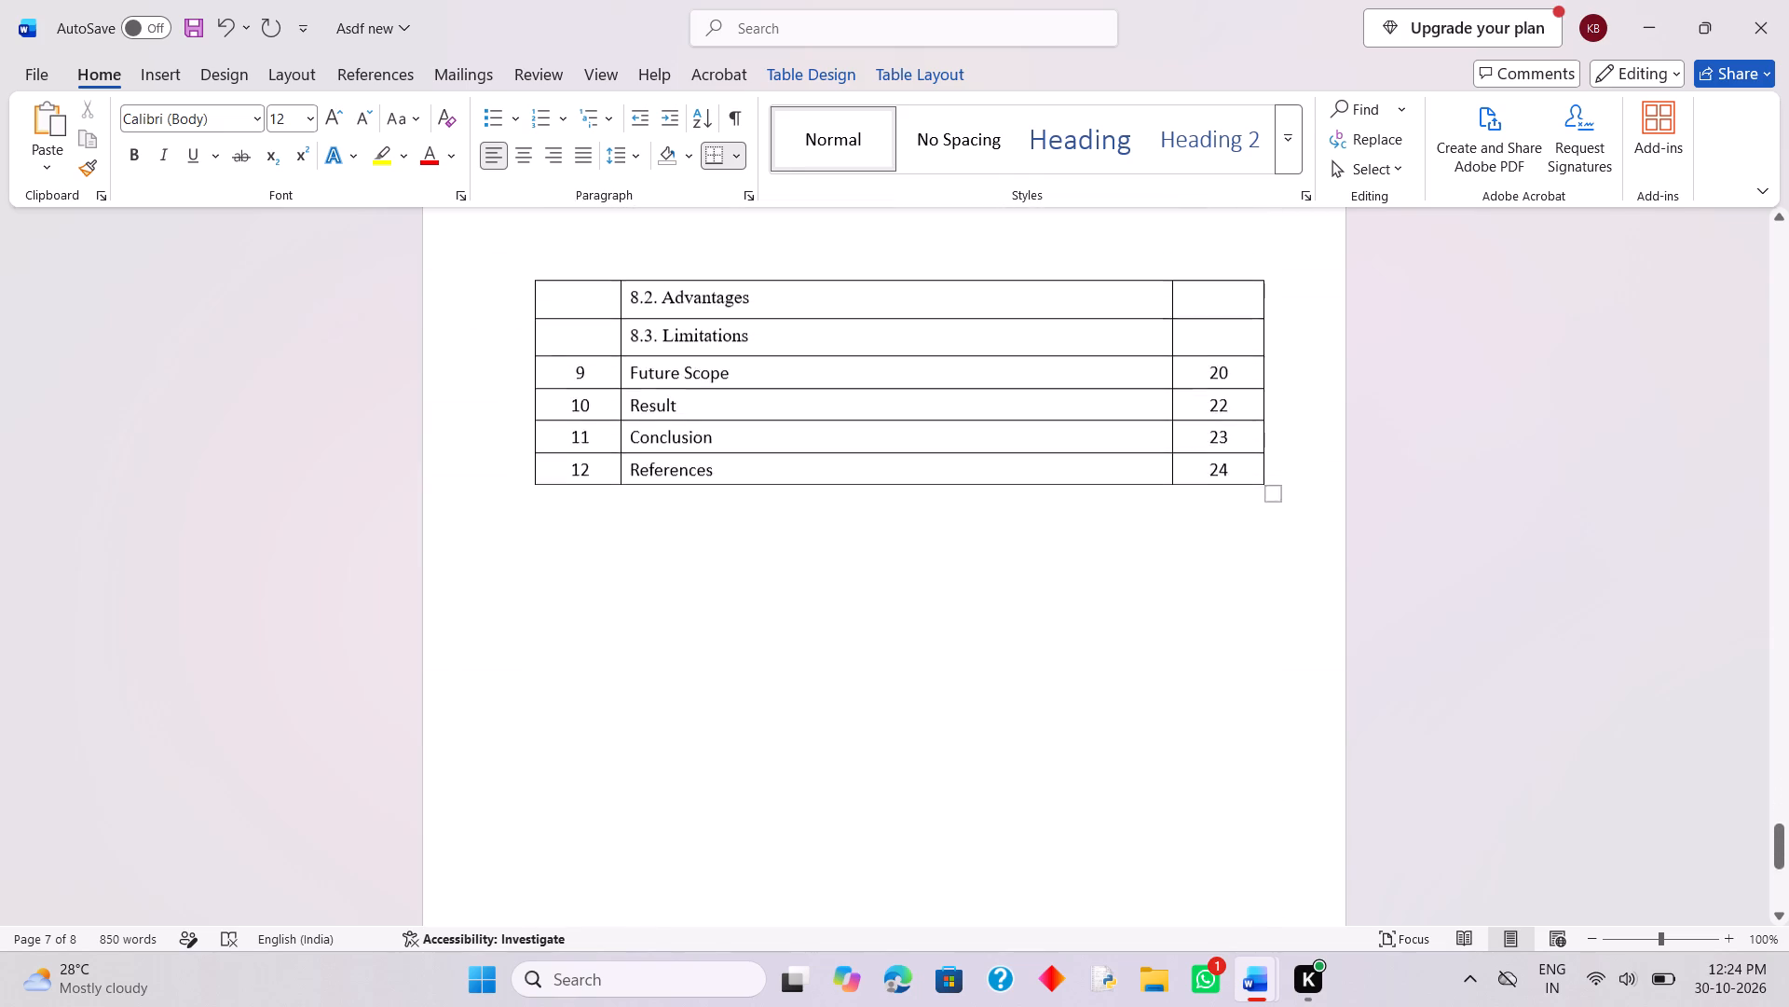
{"action": "scroll", "coordinate": [1070, 551], "scroll_direction": "right", "scroll_amount": 1}
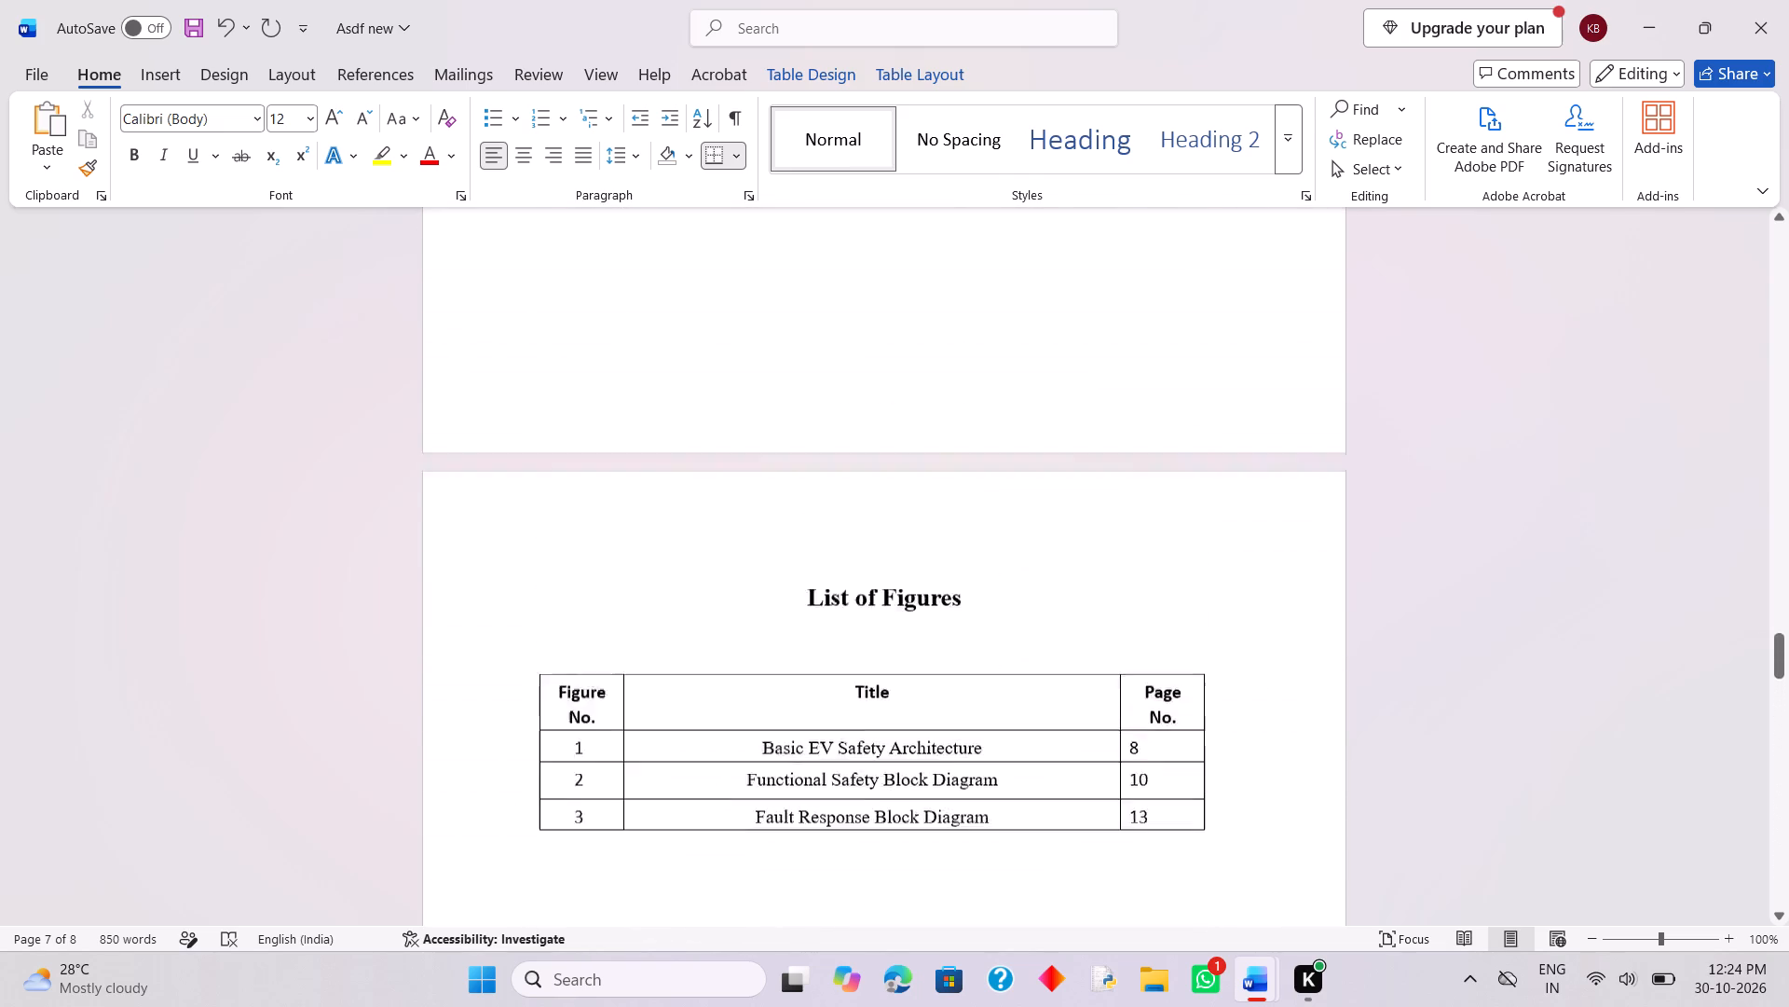
{"action": "scroll", "coordinate": [1070, 551], "scroll_direction": "right", "scroll_amount": 1}
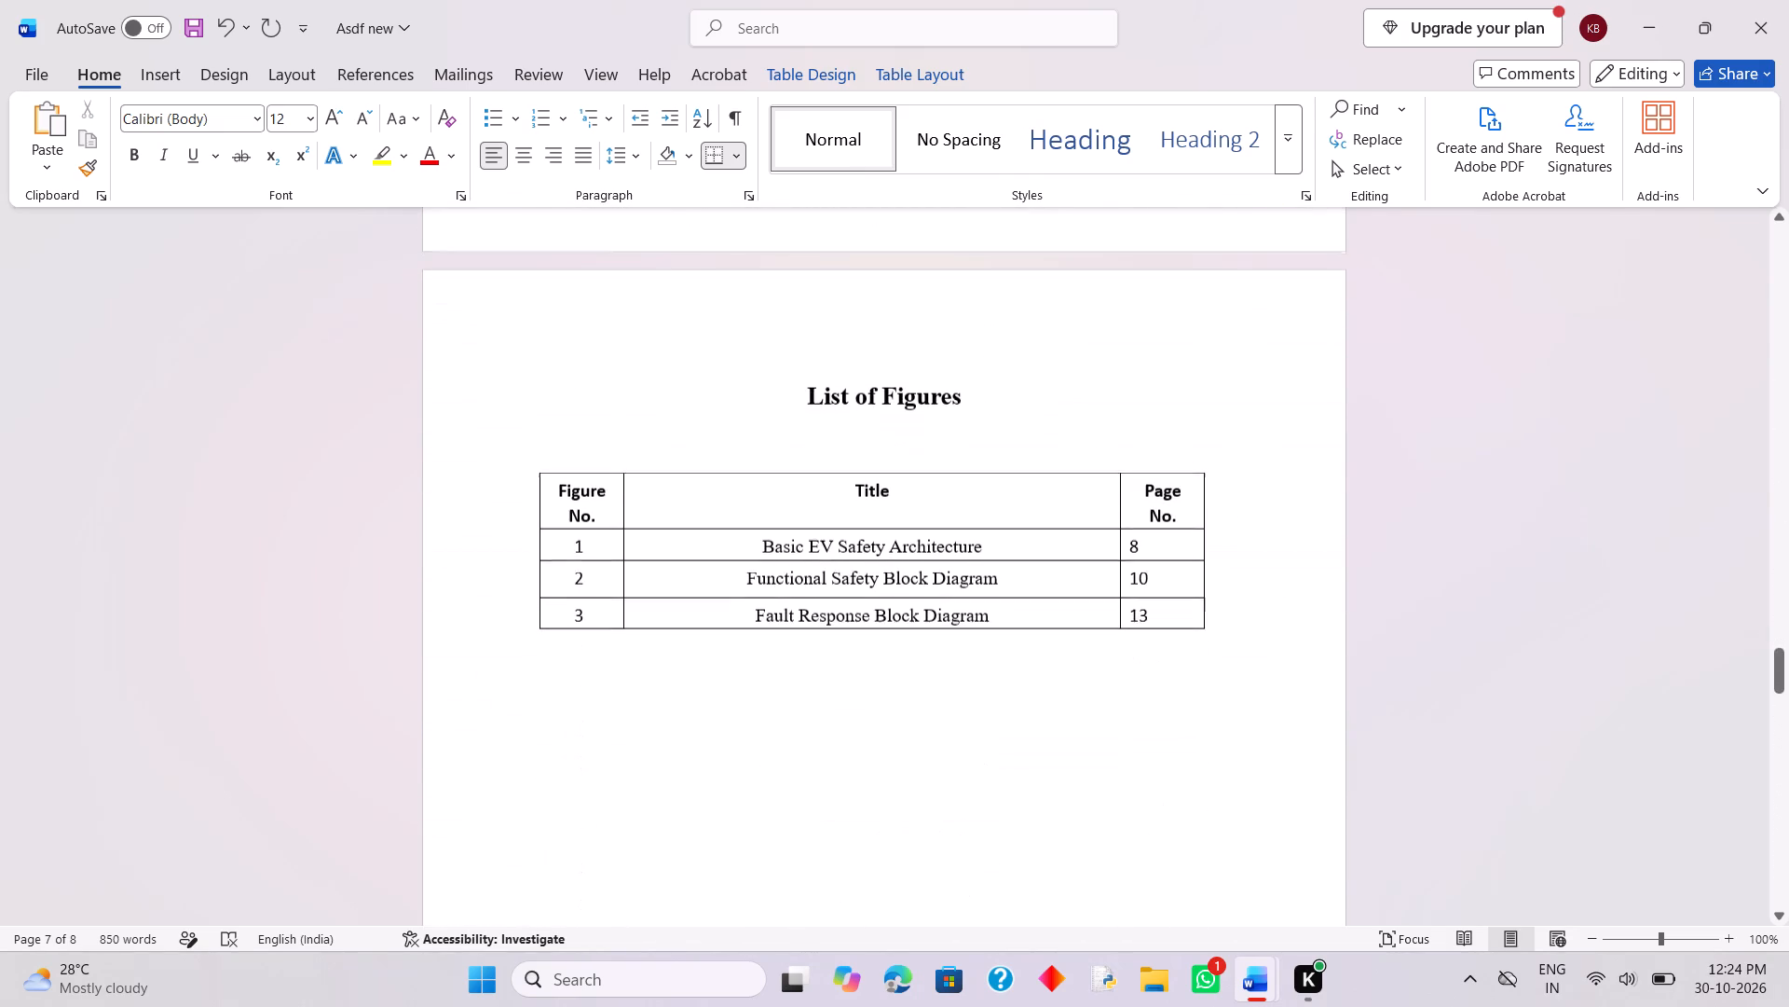
{"action": "scroll", "coordinate": [1070, 551], "scroll_direction": "down", "scroll_amount": 2}
{"action": "scroll", "coordinate": [1070, 551], "scroll_direction": "right", "scroll_amount": 1}
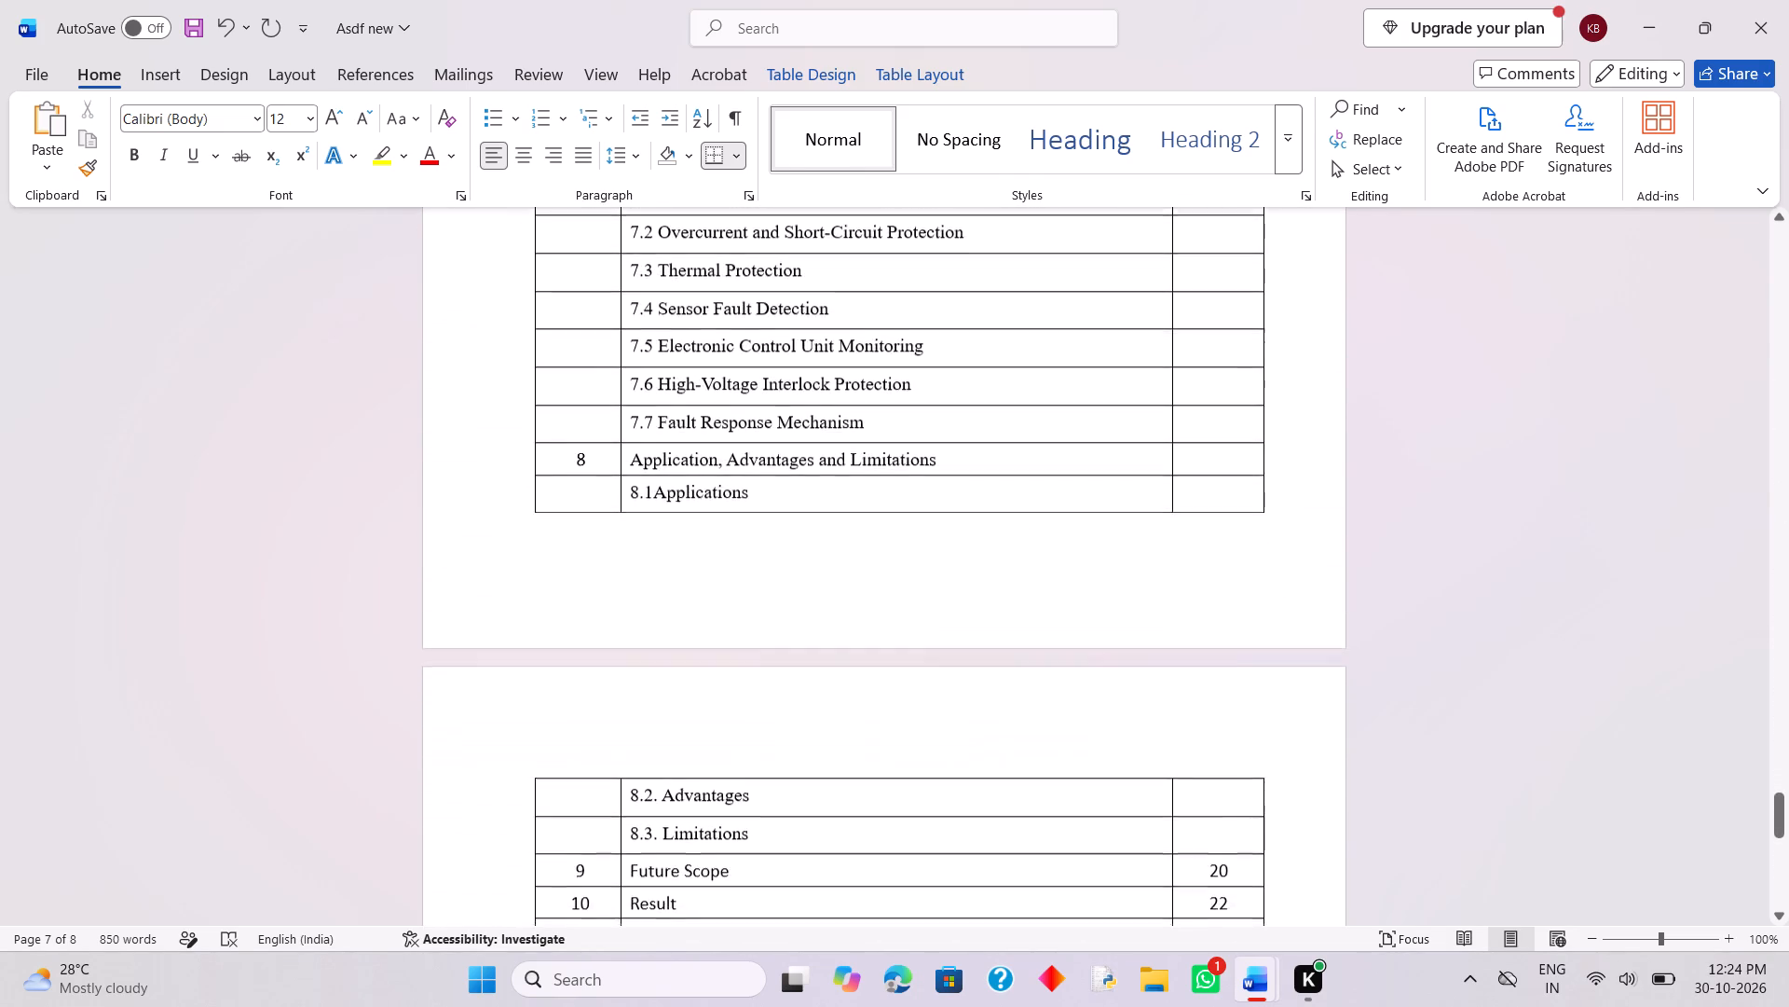
{"action": "scroll", "coordinate": [1070, 551], "scroll_direction": "right", "scroll_amount": 1}
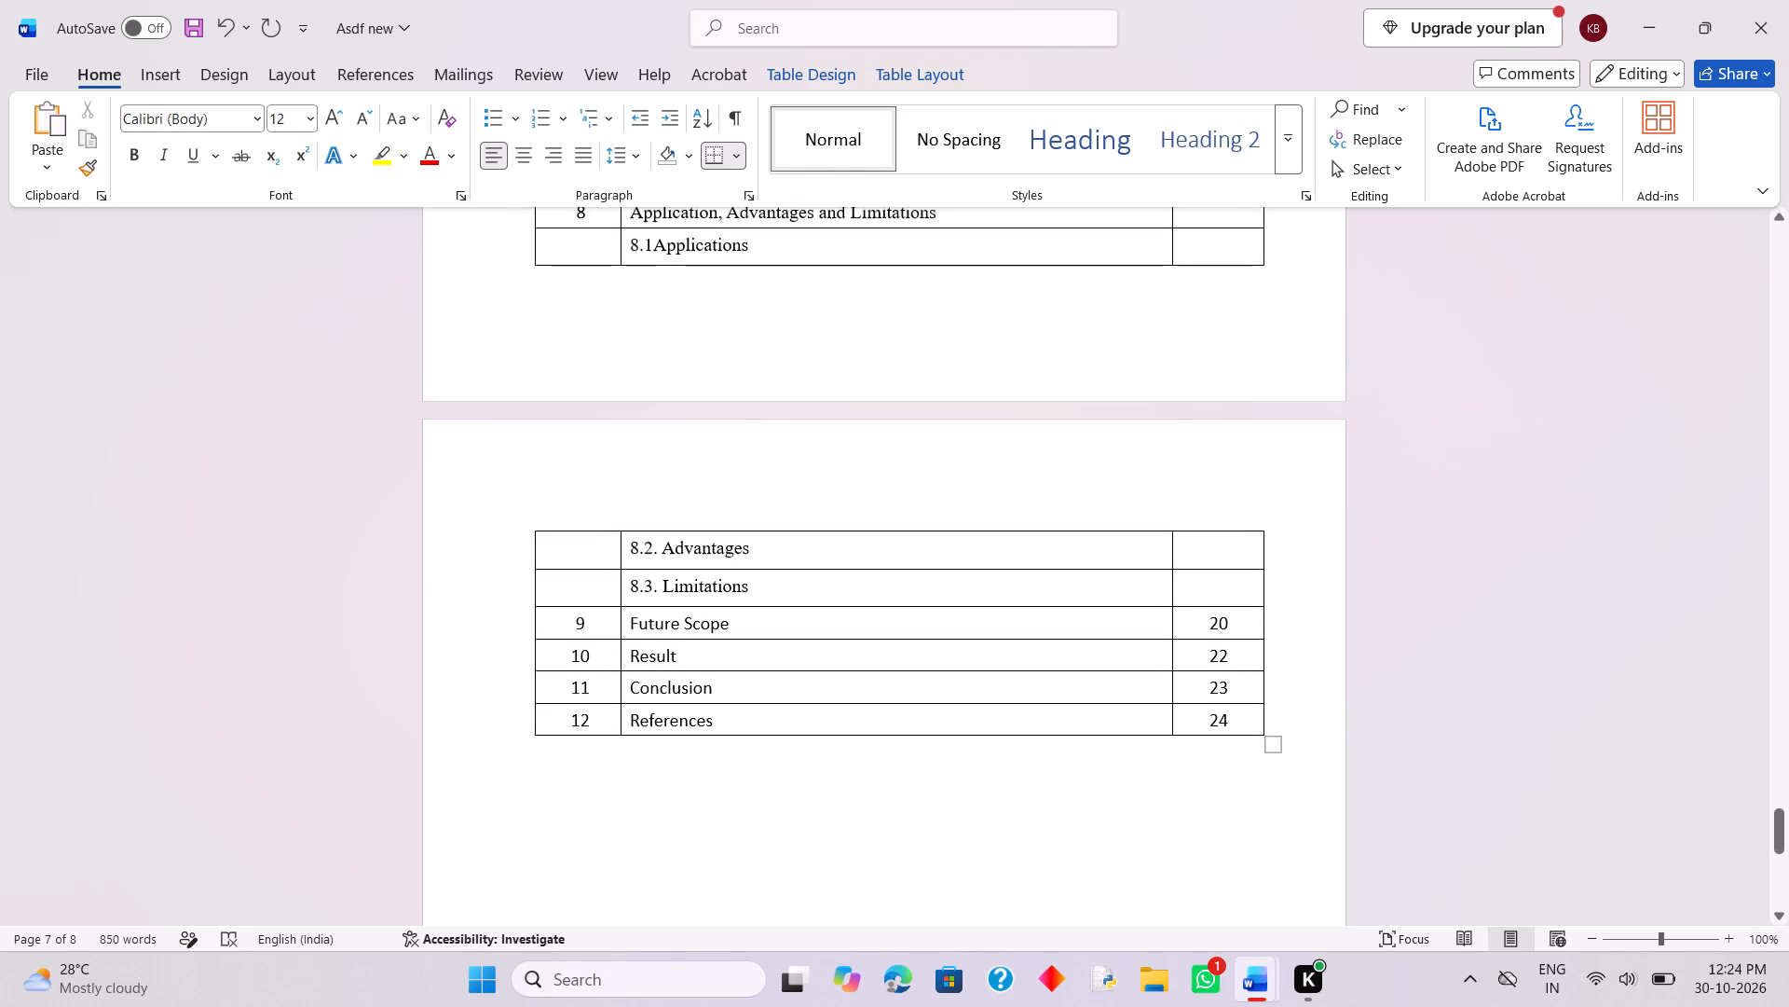
{"action": "left_click_drag", "start_coordinate": [1203, 621], "coordinate": [1221, 713]}
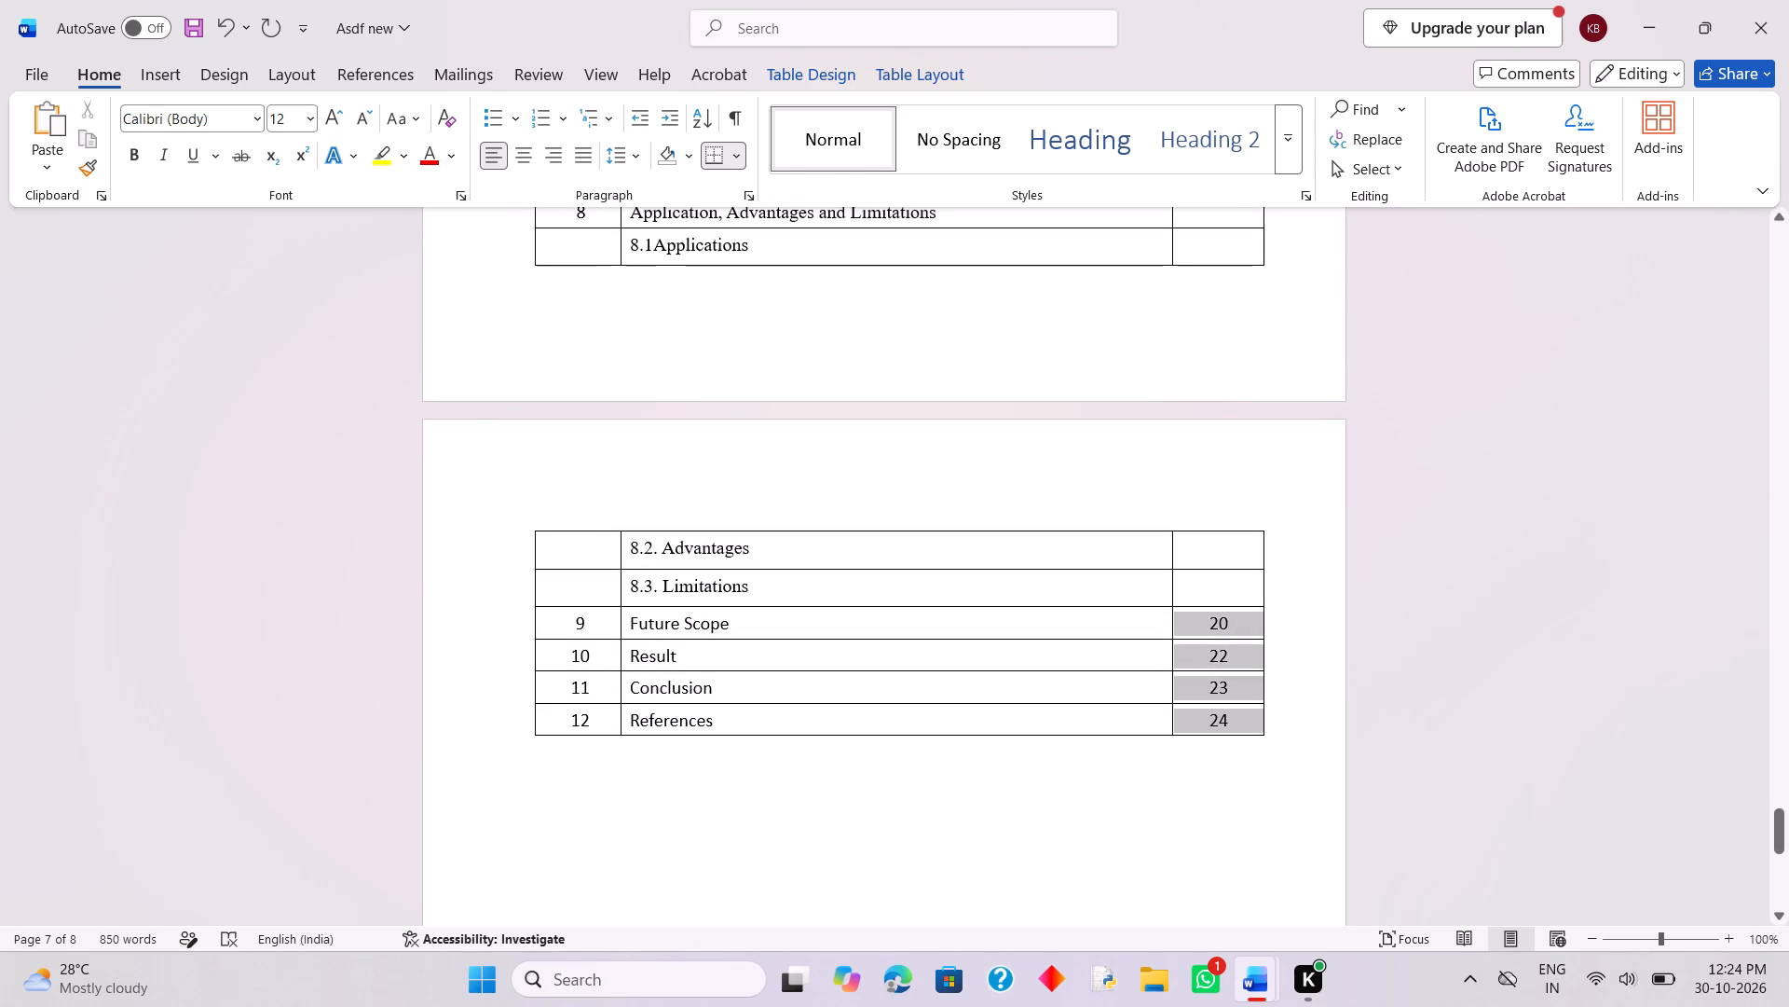
{"action": "left_click_drag", "start_coordinate": [1221, 713], "coordinate": [1222, 714]}
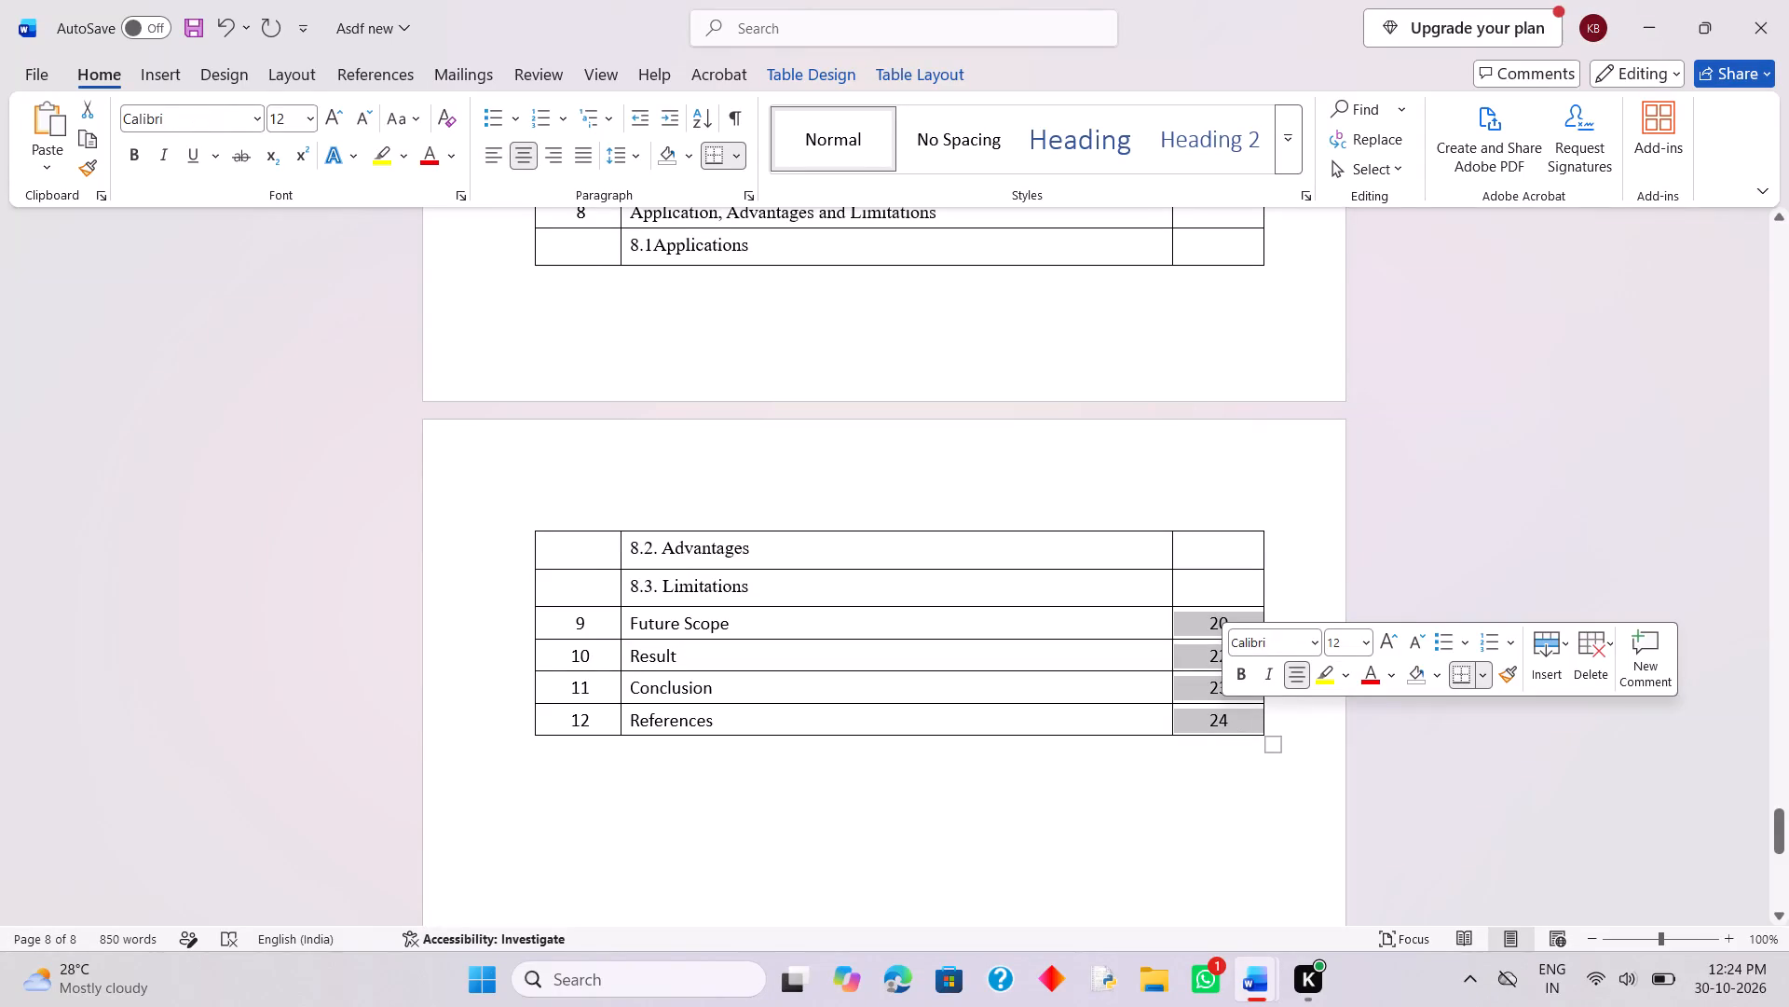
{"action": "key", "text": "ctrl+x"}
Check in k final report which pages the References, Conclusion, Results and Future Scope sections are on.
{"action": "scroll", "coordinate": [811, 240], "scroll_direction": "up", "scroll_amount": 1}
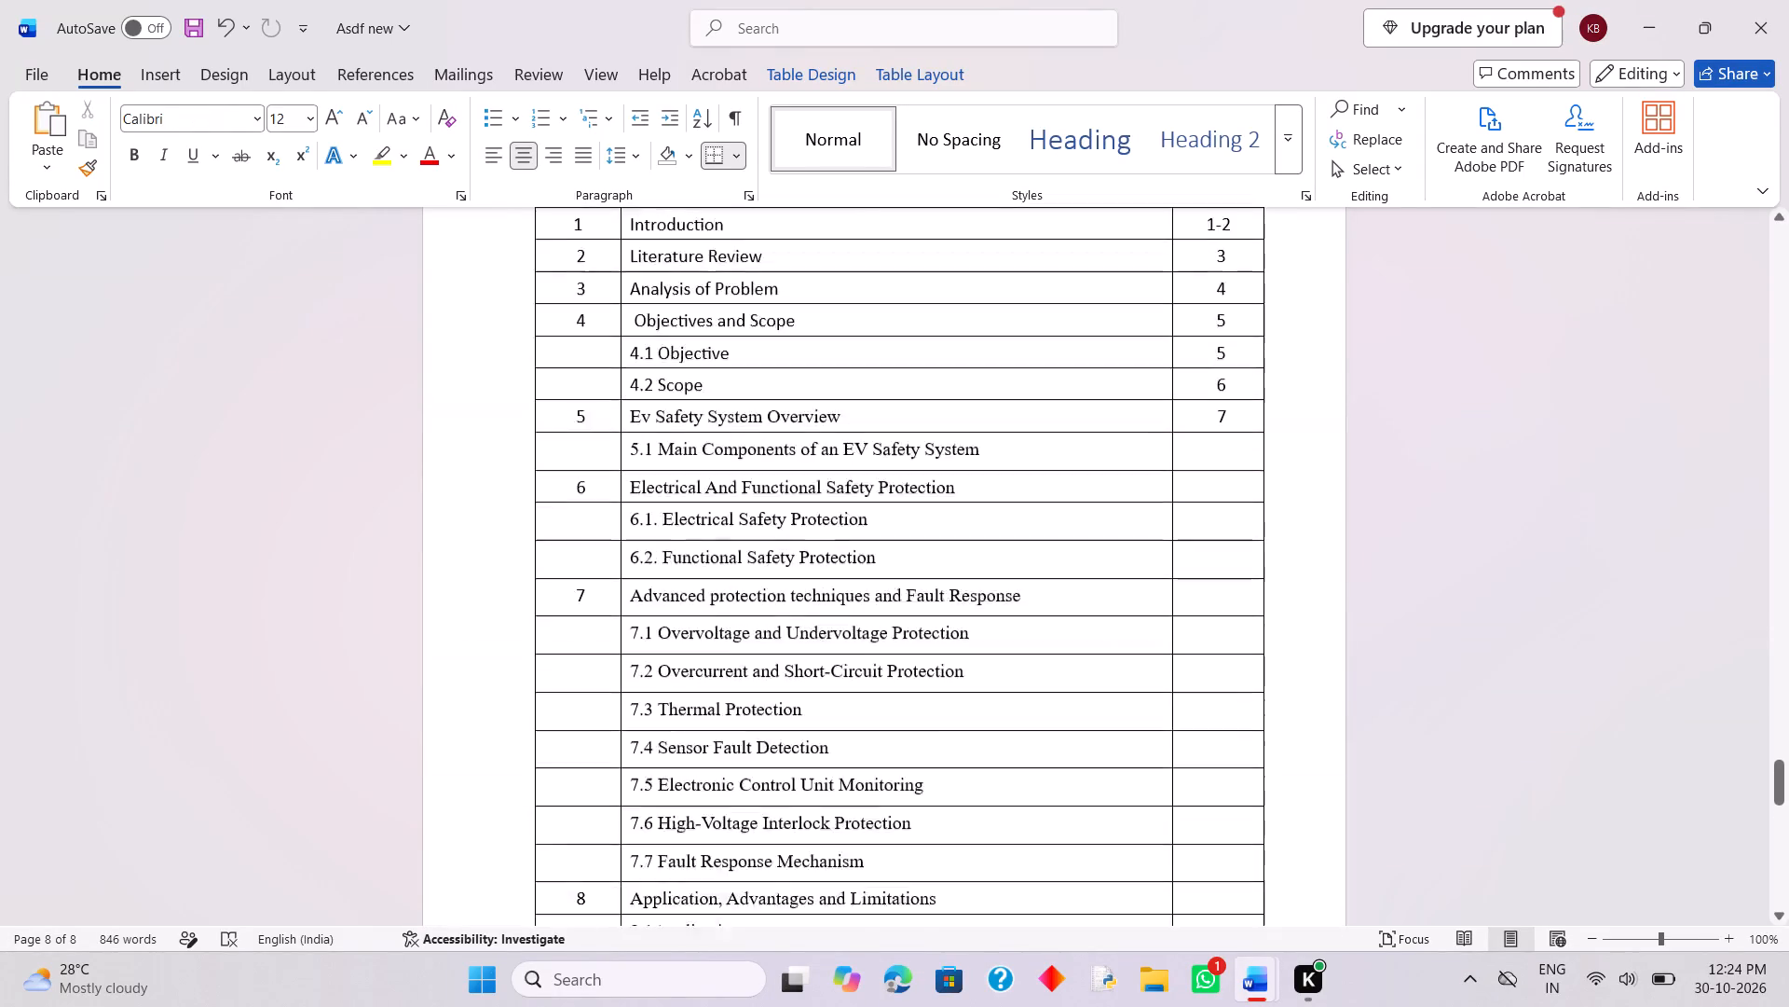
{"action": "scroll", "coordinate": [811, 240], "scroll_direction": "up", "scroll_amount": 1}
{"action": "left_click", "coordinate": [1232, 581]}
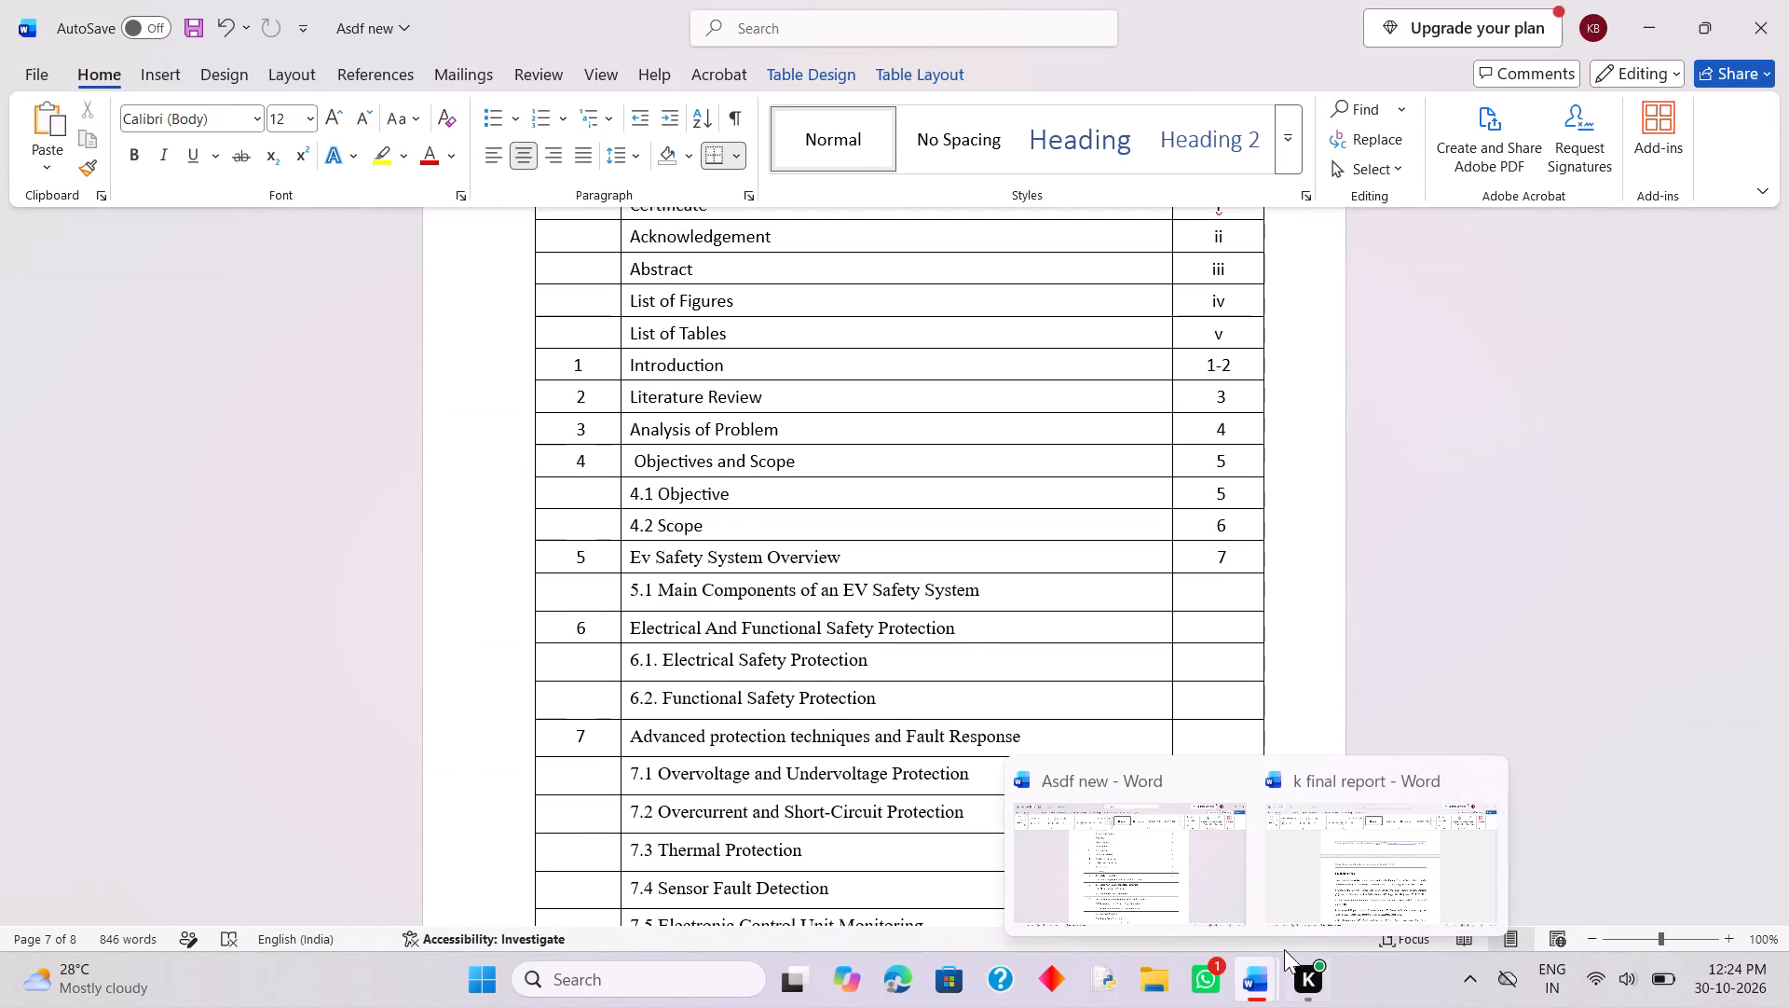
{"action": "left_click", "coordinate": [1318, 901]}
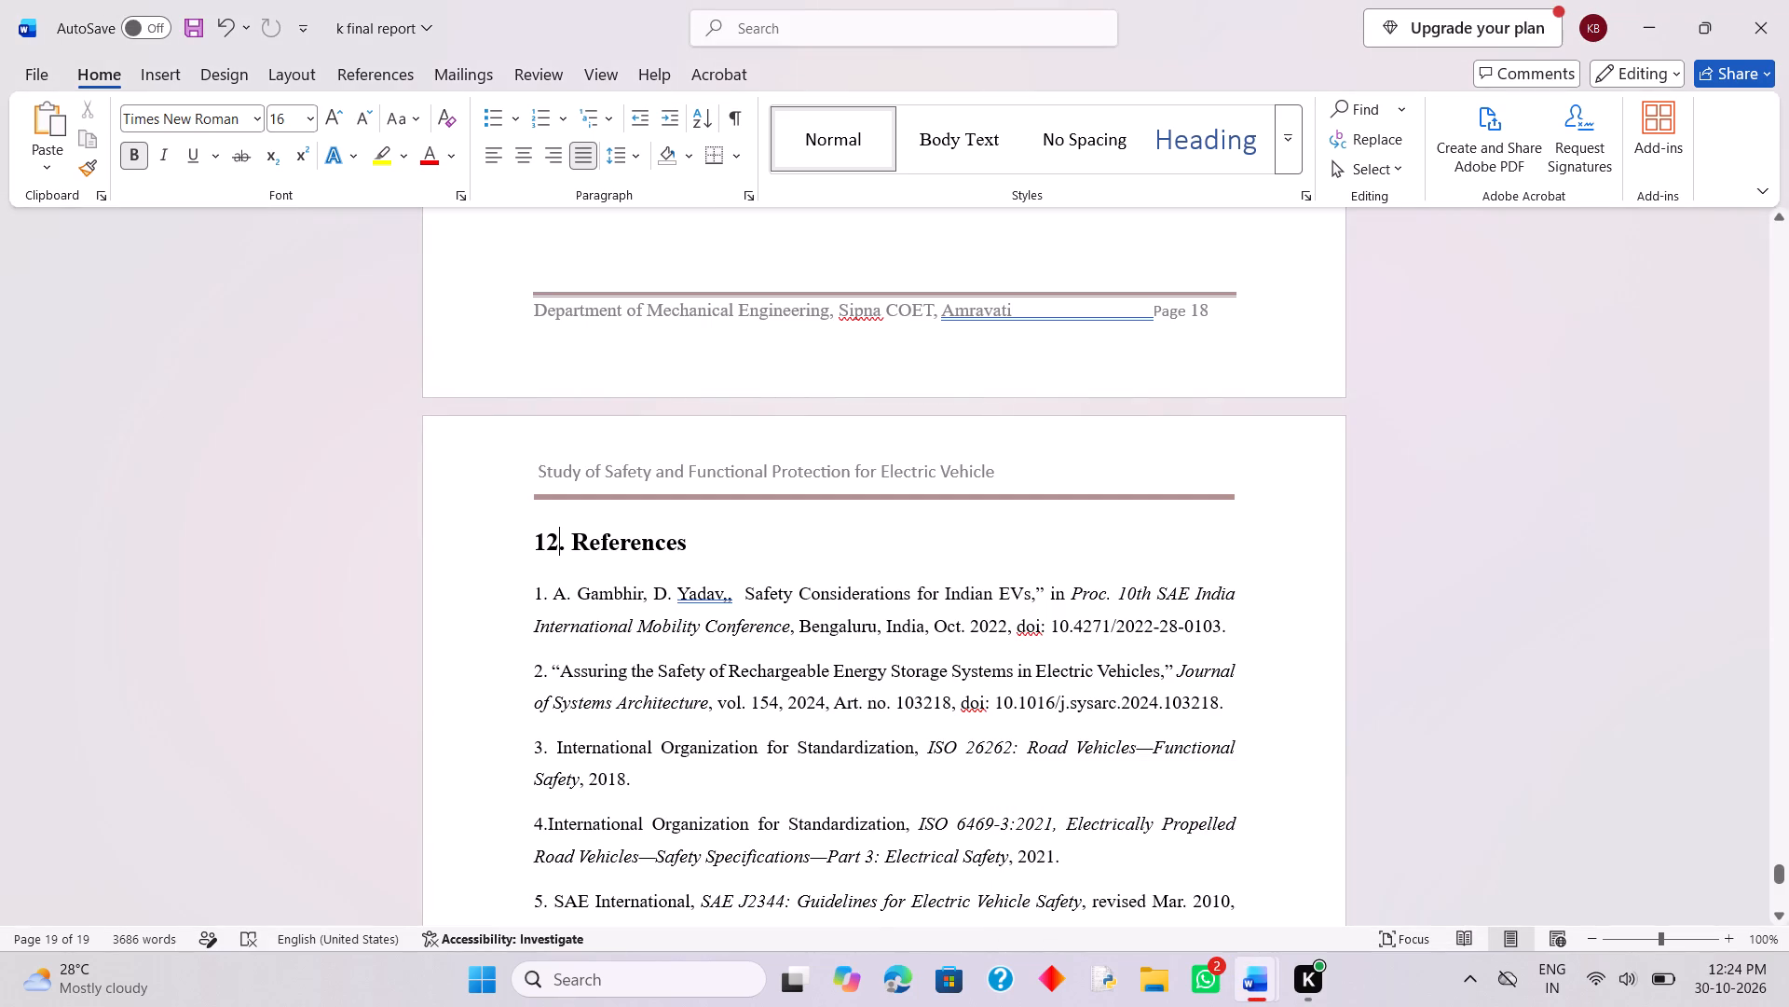
{"action": "scroll", "coordinate": [1181, 832], "scroll_direction": "down", "scroll_amount": 5}
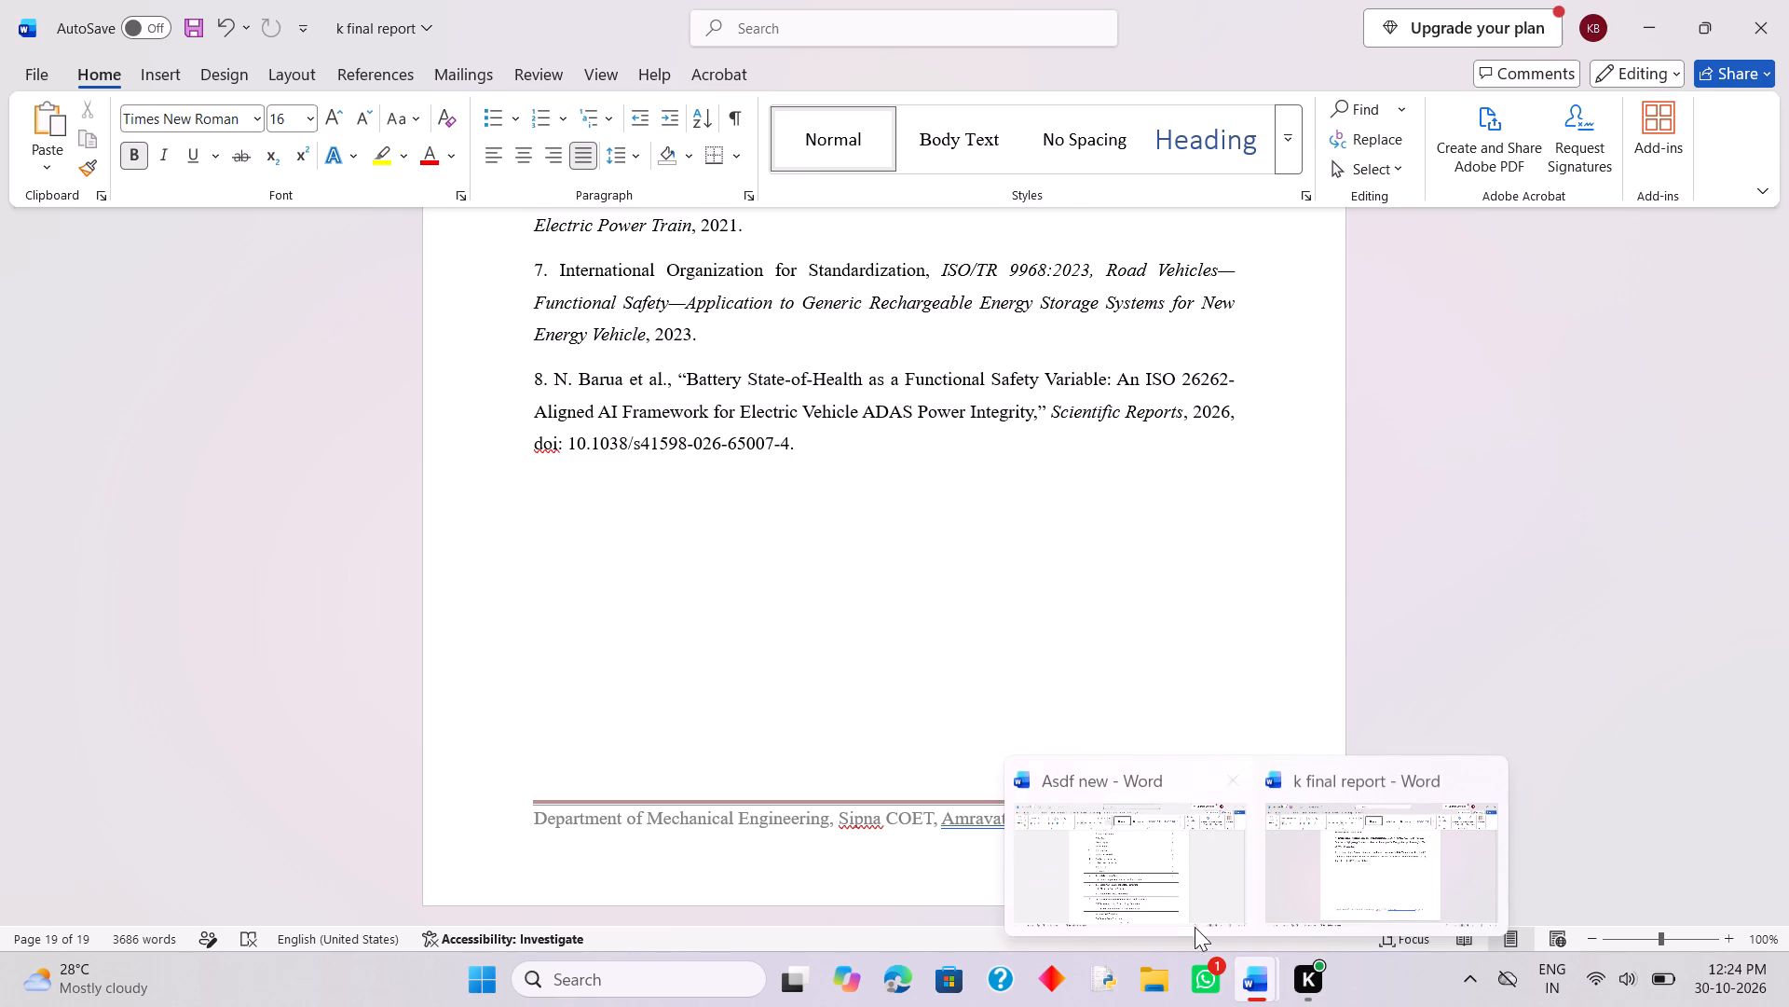
{"action": "left_click", "coordinate": [1172, 910]}
{"action": "scroll", "coordinate": [1131, 836], "scroll_direction": "down", "scroll_amount": 3}
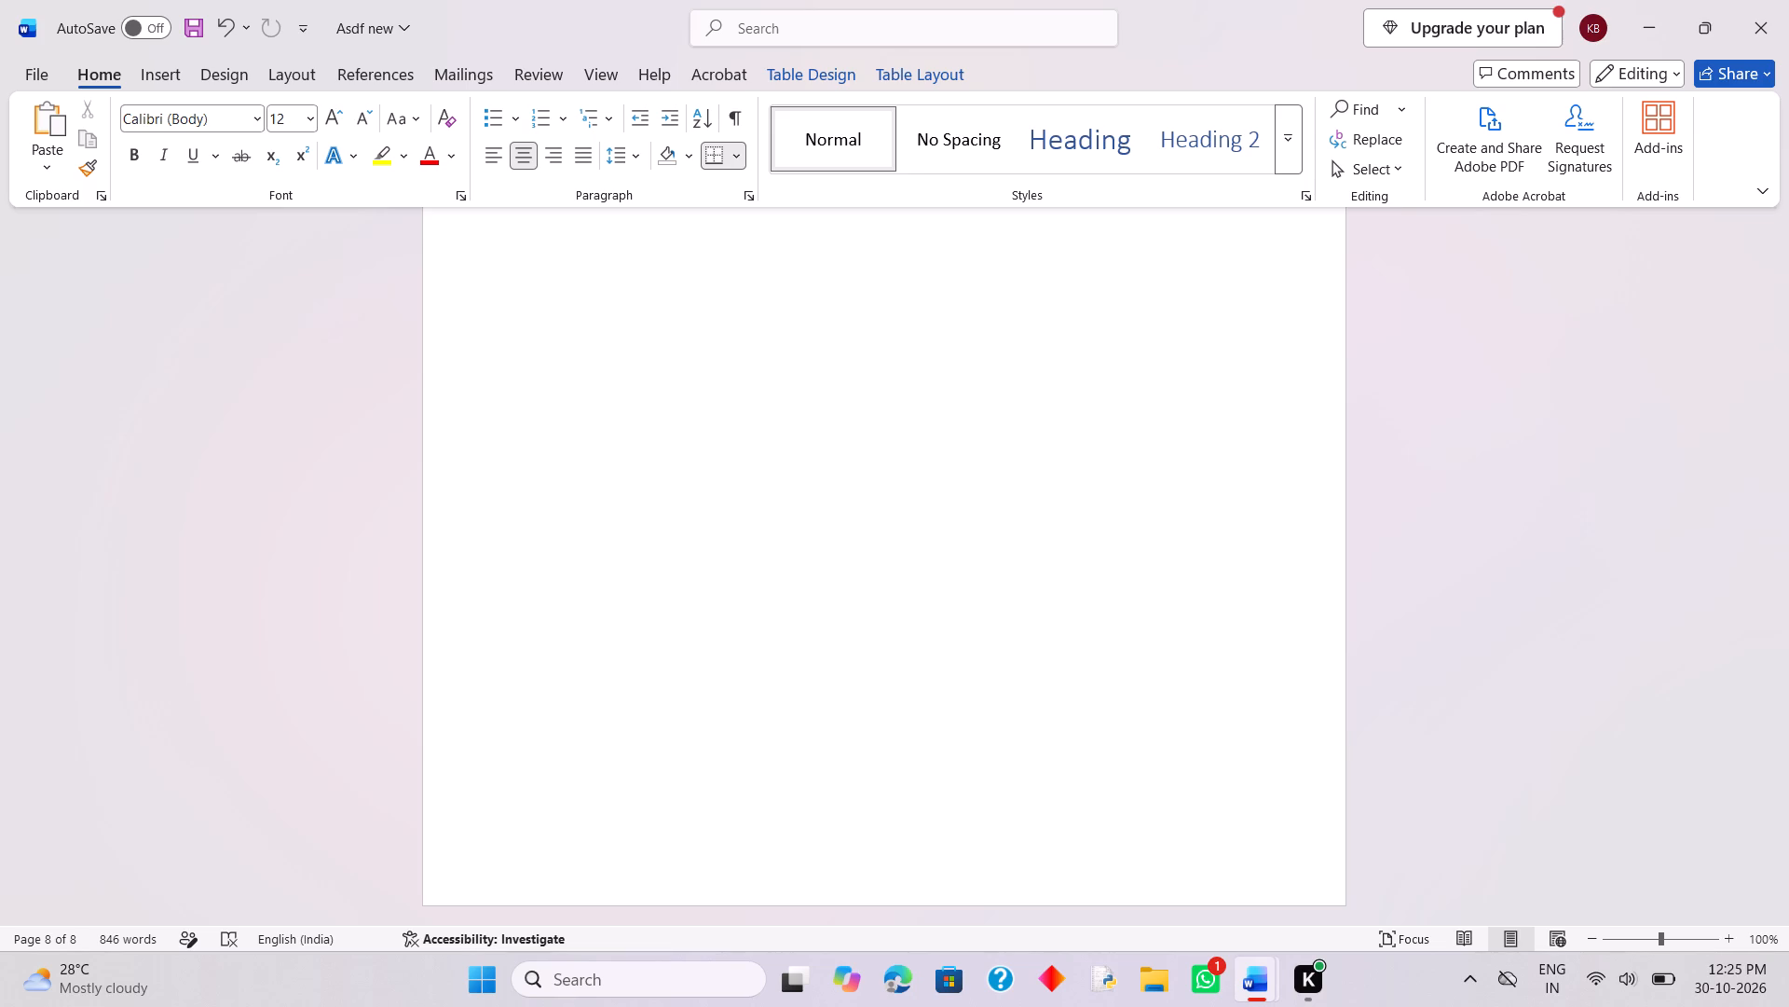
{"action": "scroll", "coordinate": [1131, 836], "scroll_direction": "down", "scroll_amount": 2}
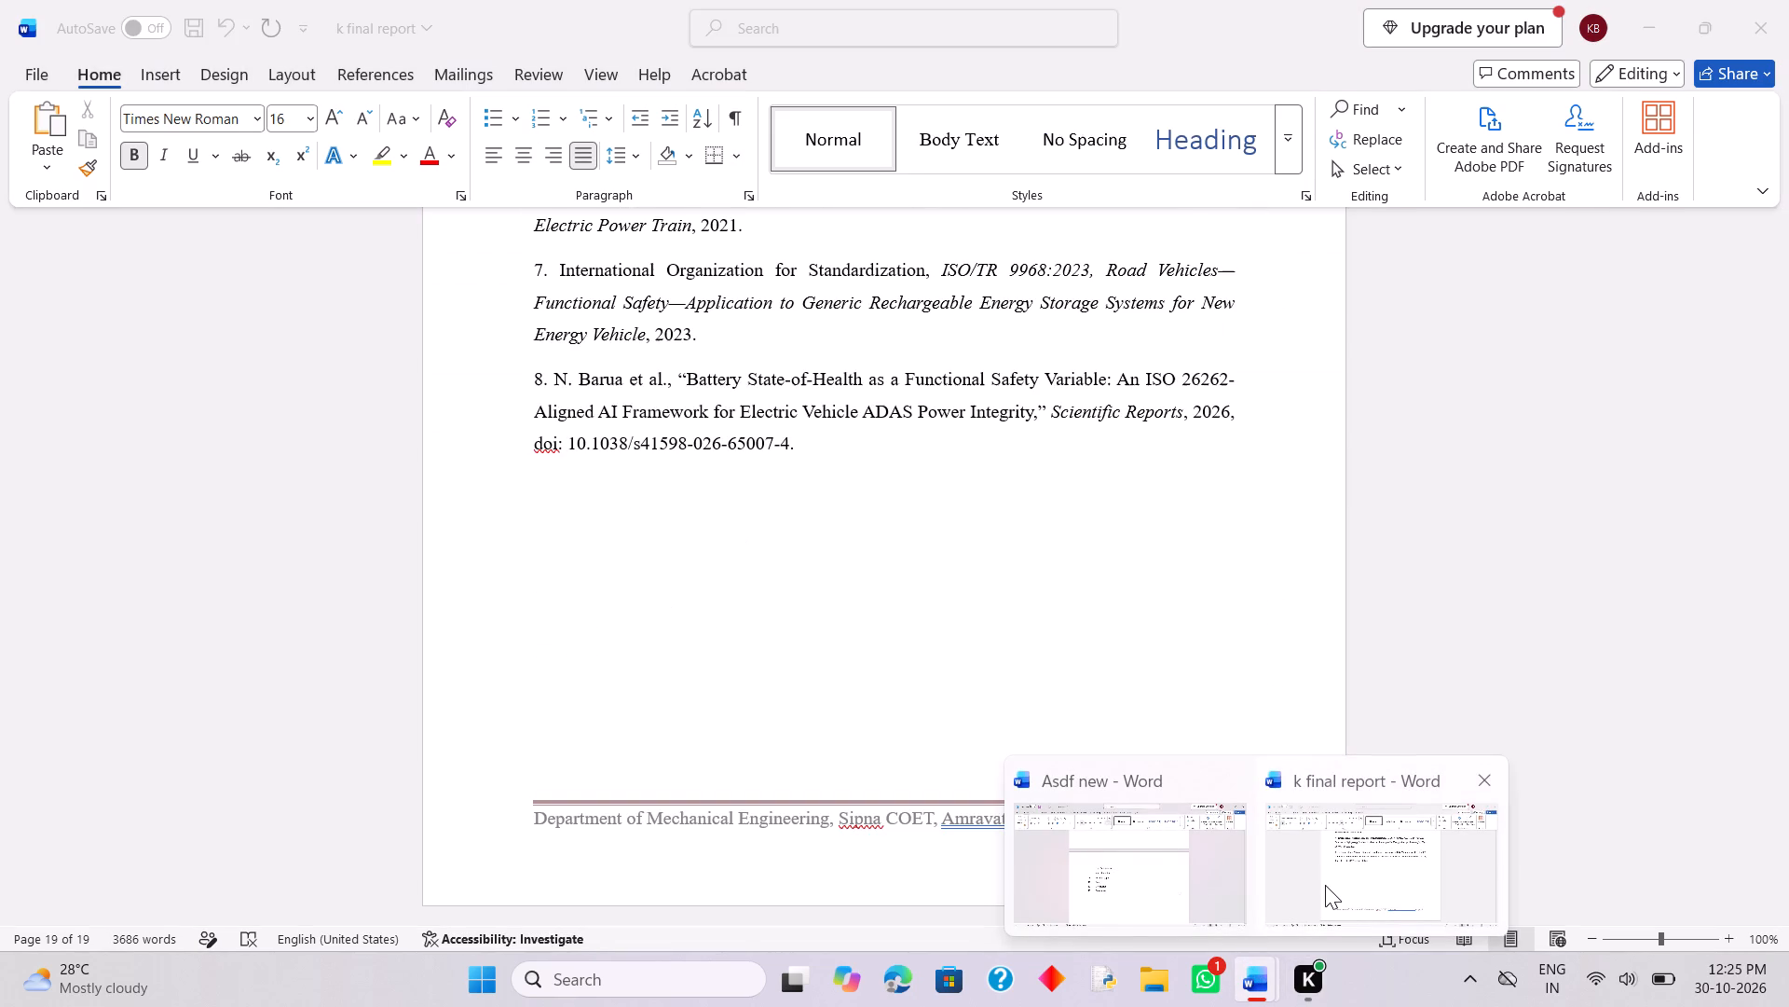
{"action": "left_click", "coordinate": [1325, 885]}
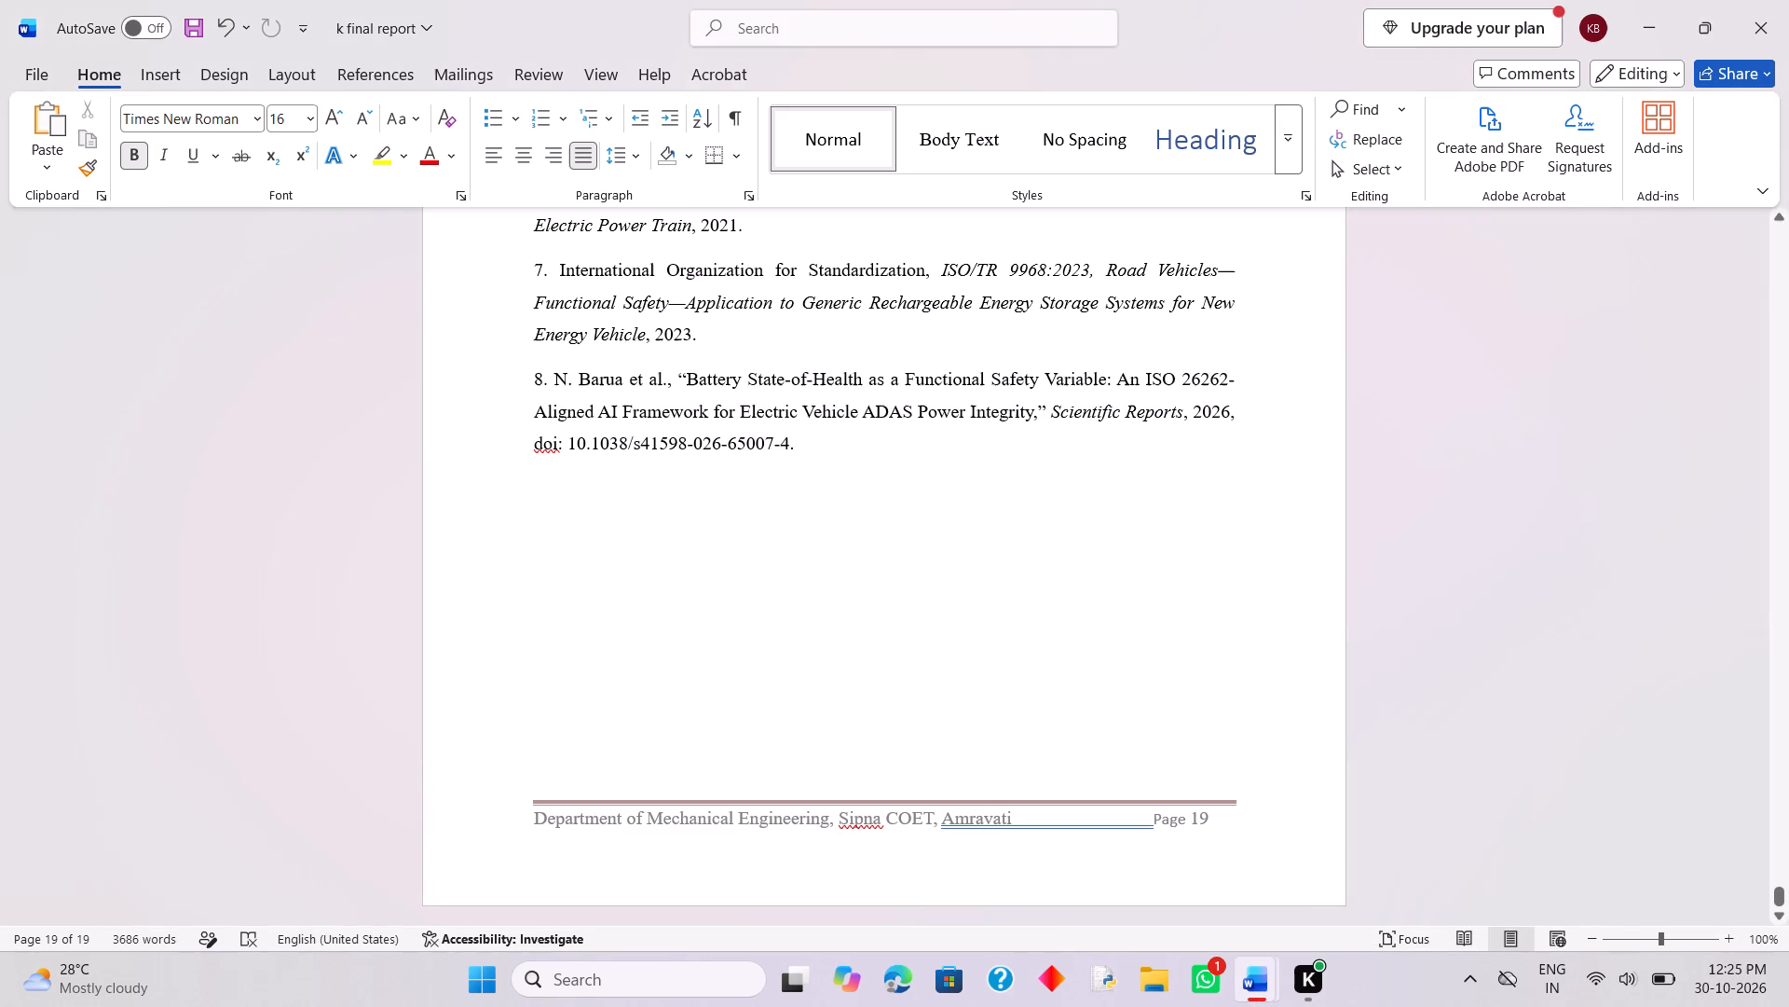
{"action": "scroll", "coordinate": [1228, 711], "scroll_direction": "up", "scroll_amount": 1}
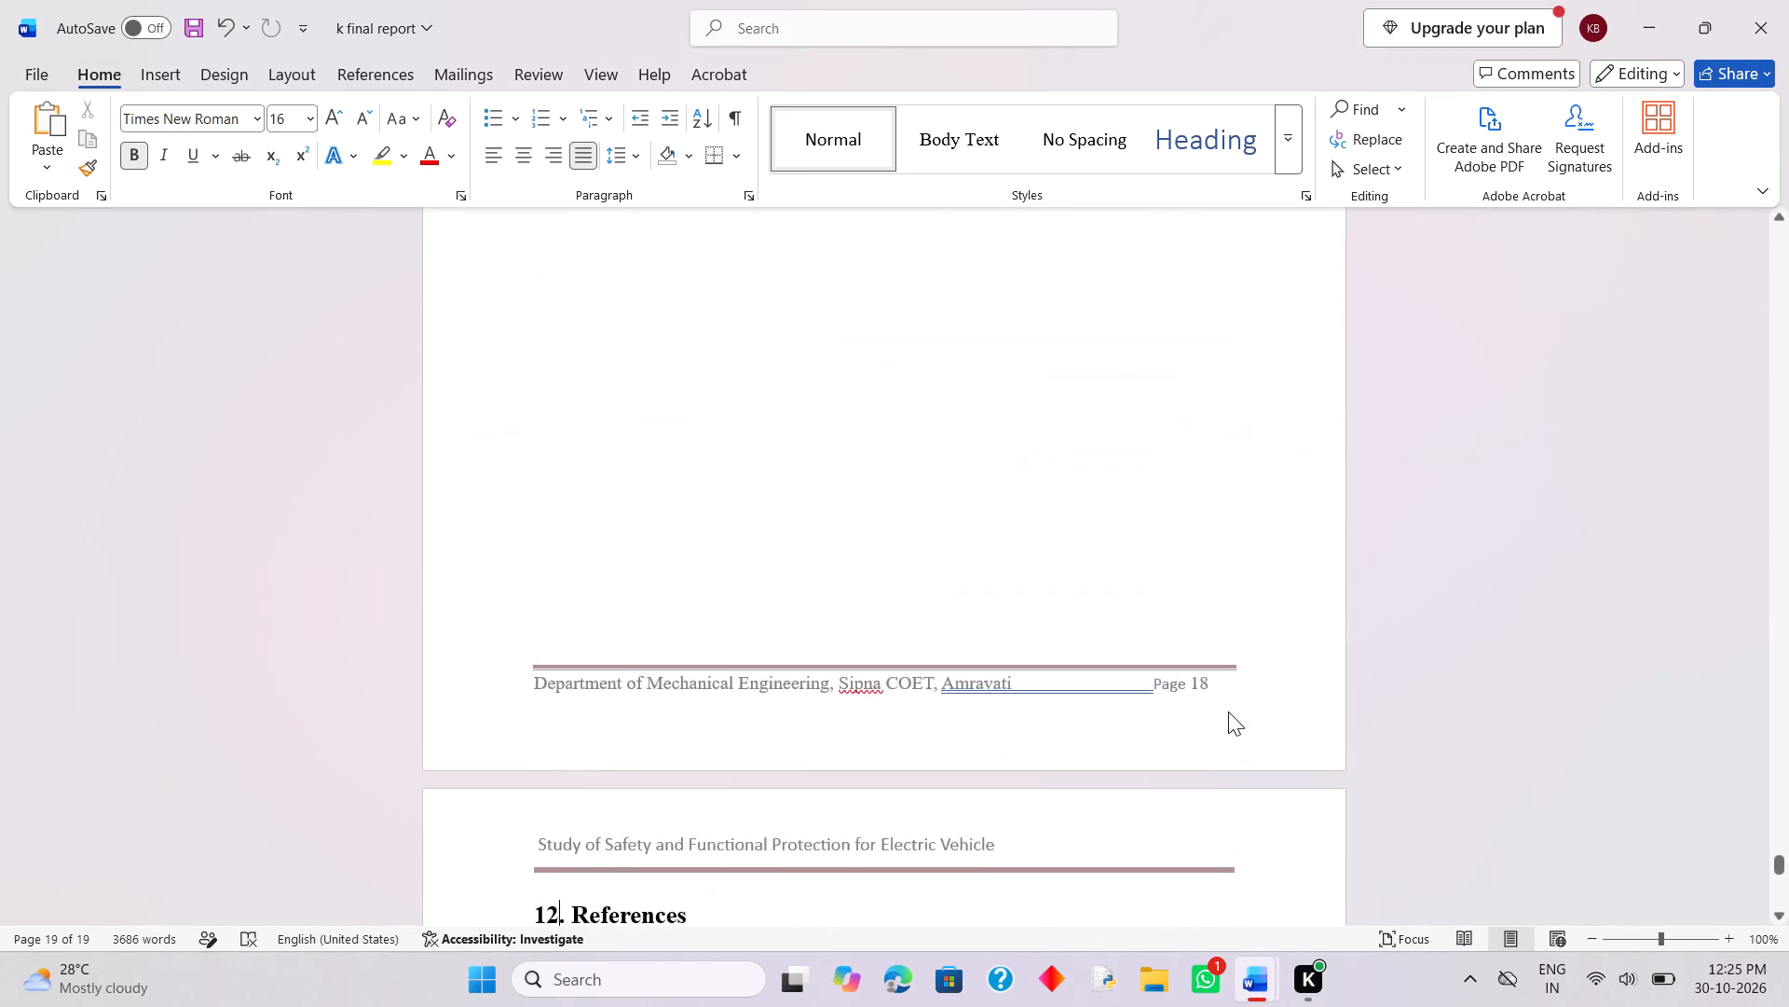
{"action": "scroll", "coordinate": [1228, 711], "scroll_direction": "up", "scroll_amount": 2}
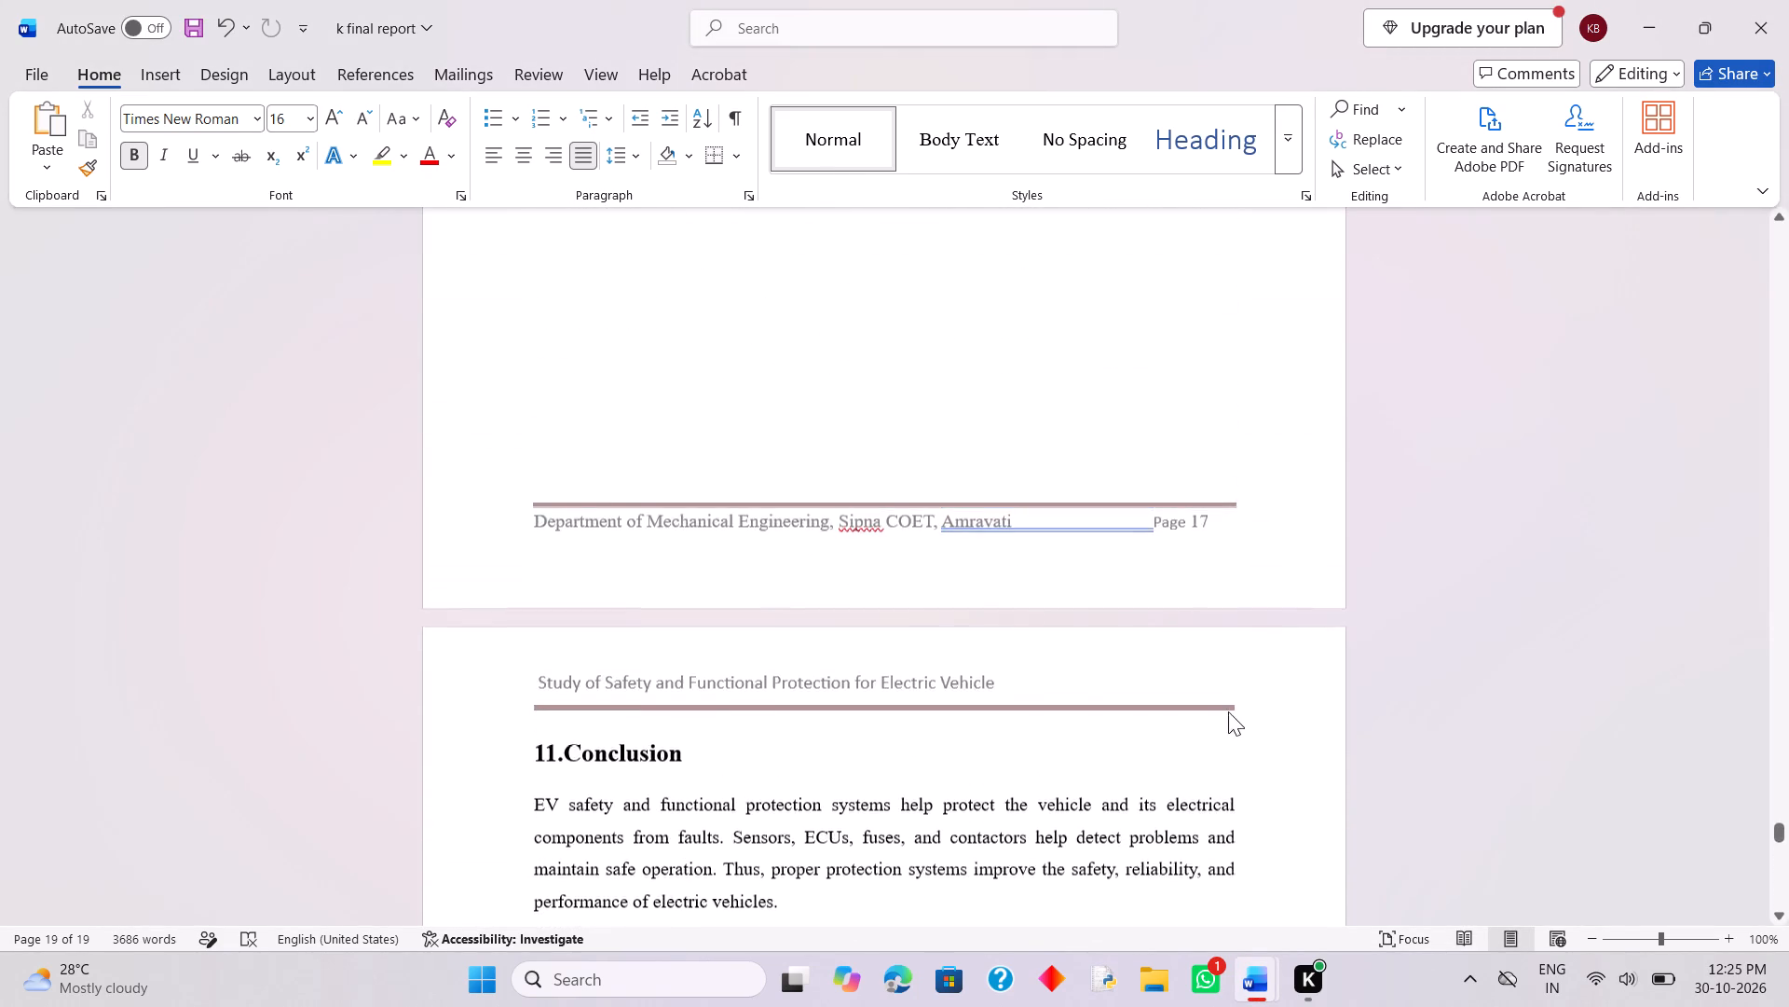
{"action": "scroll", "coordinate": [1228, 711], "scroll_direction": "up", "scroll_amount": 2}
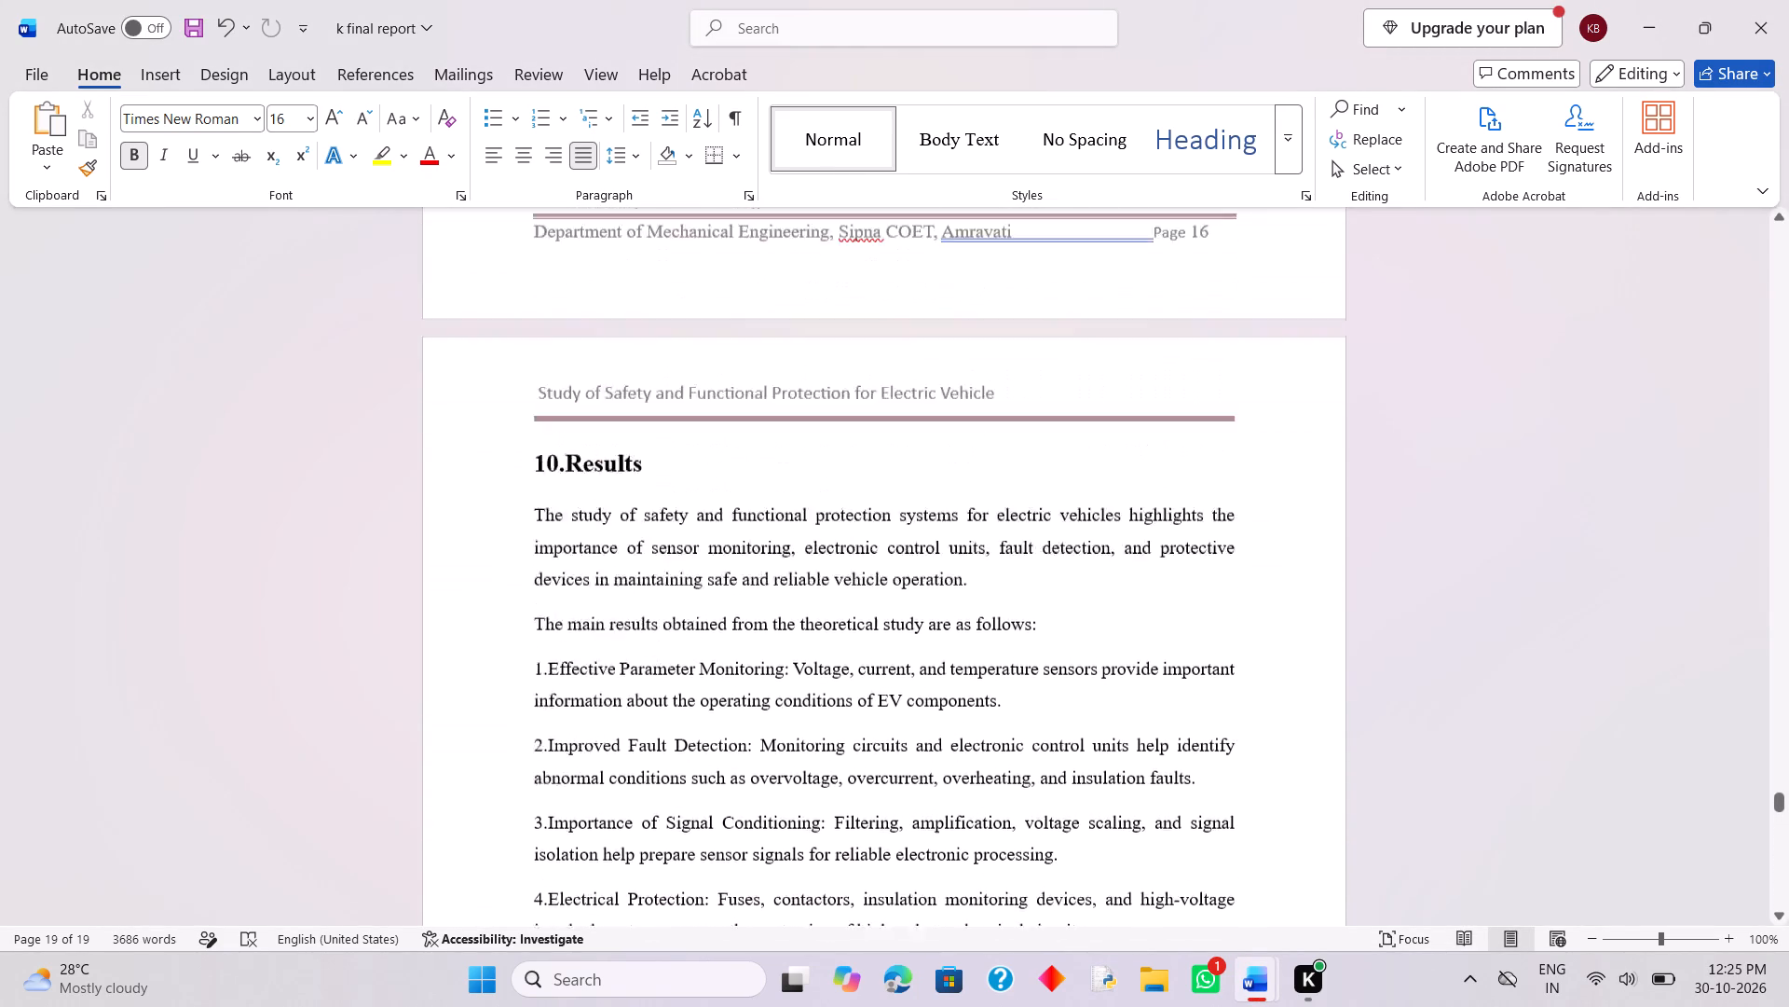
{"action": "scroll", "coordinate": [1228, 711], "scroll_direction": "up", "scroll_amount": 1}
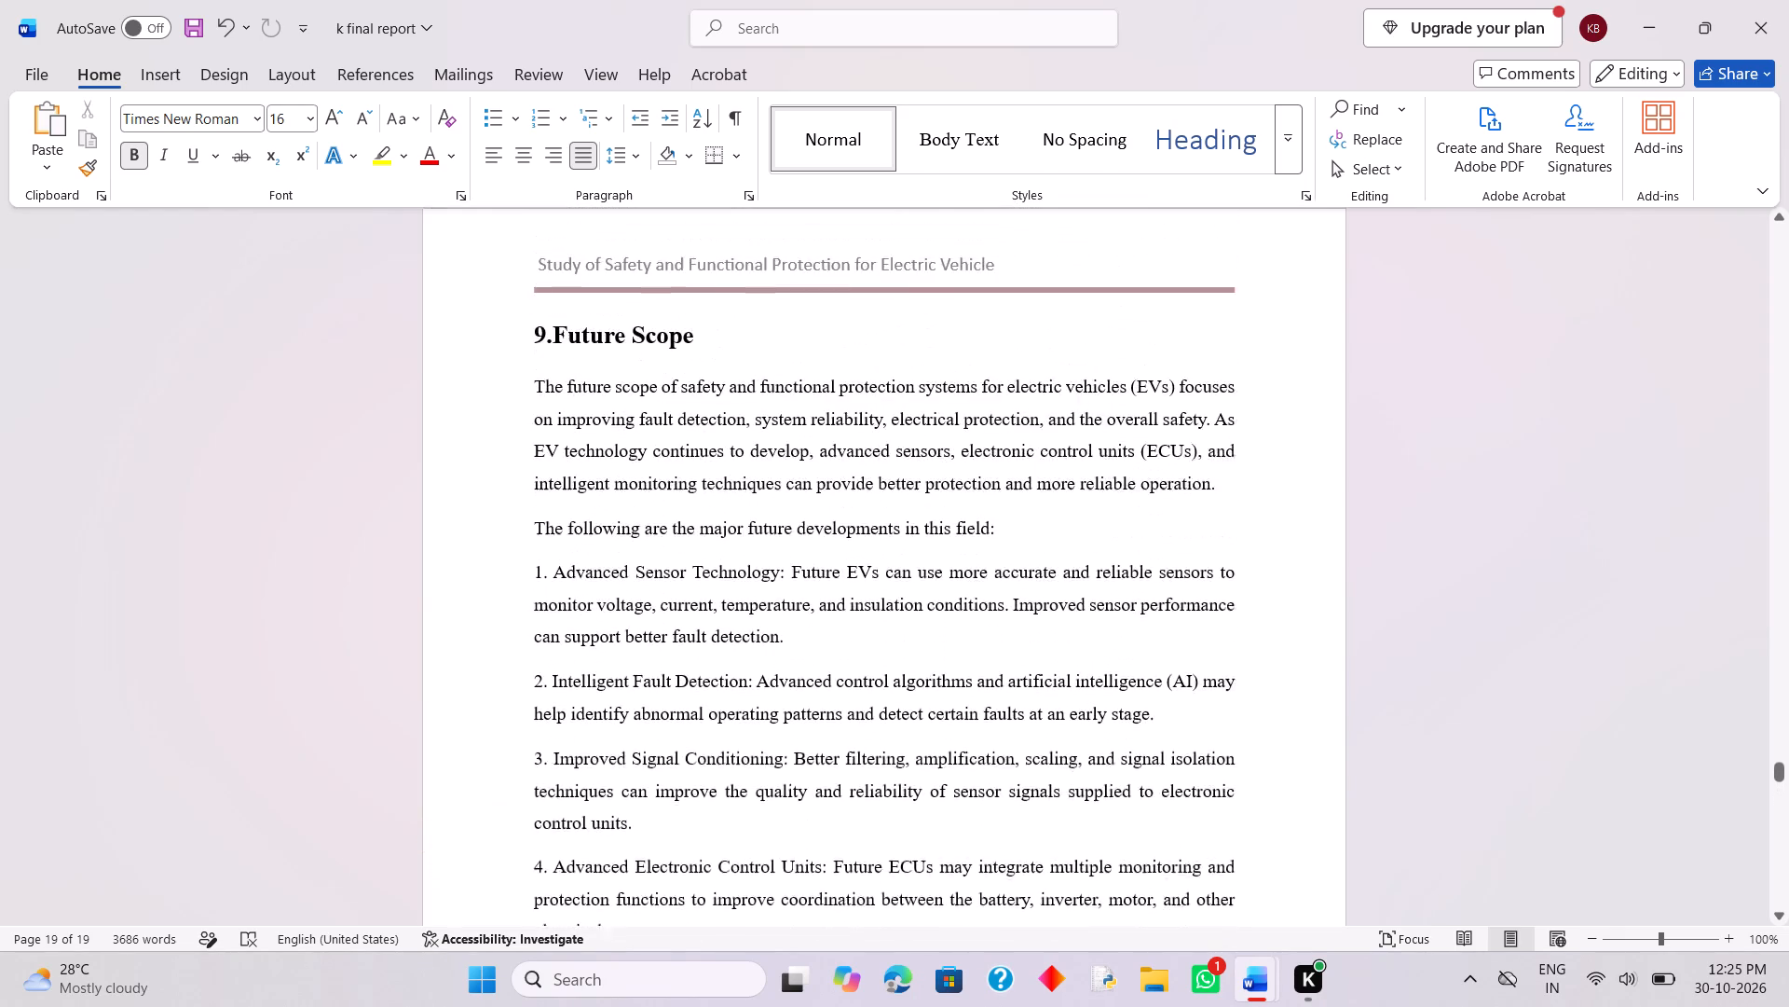
{"action": "scroll", "coordinate": [1228, 711], "scroll_direction": "up", "scroll_amount": 1}
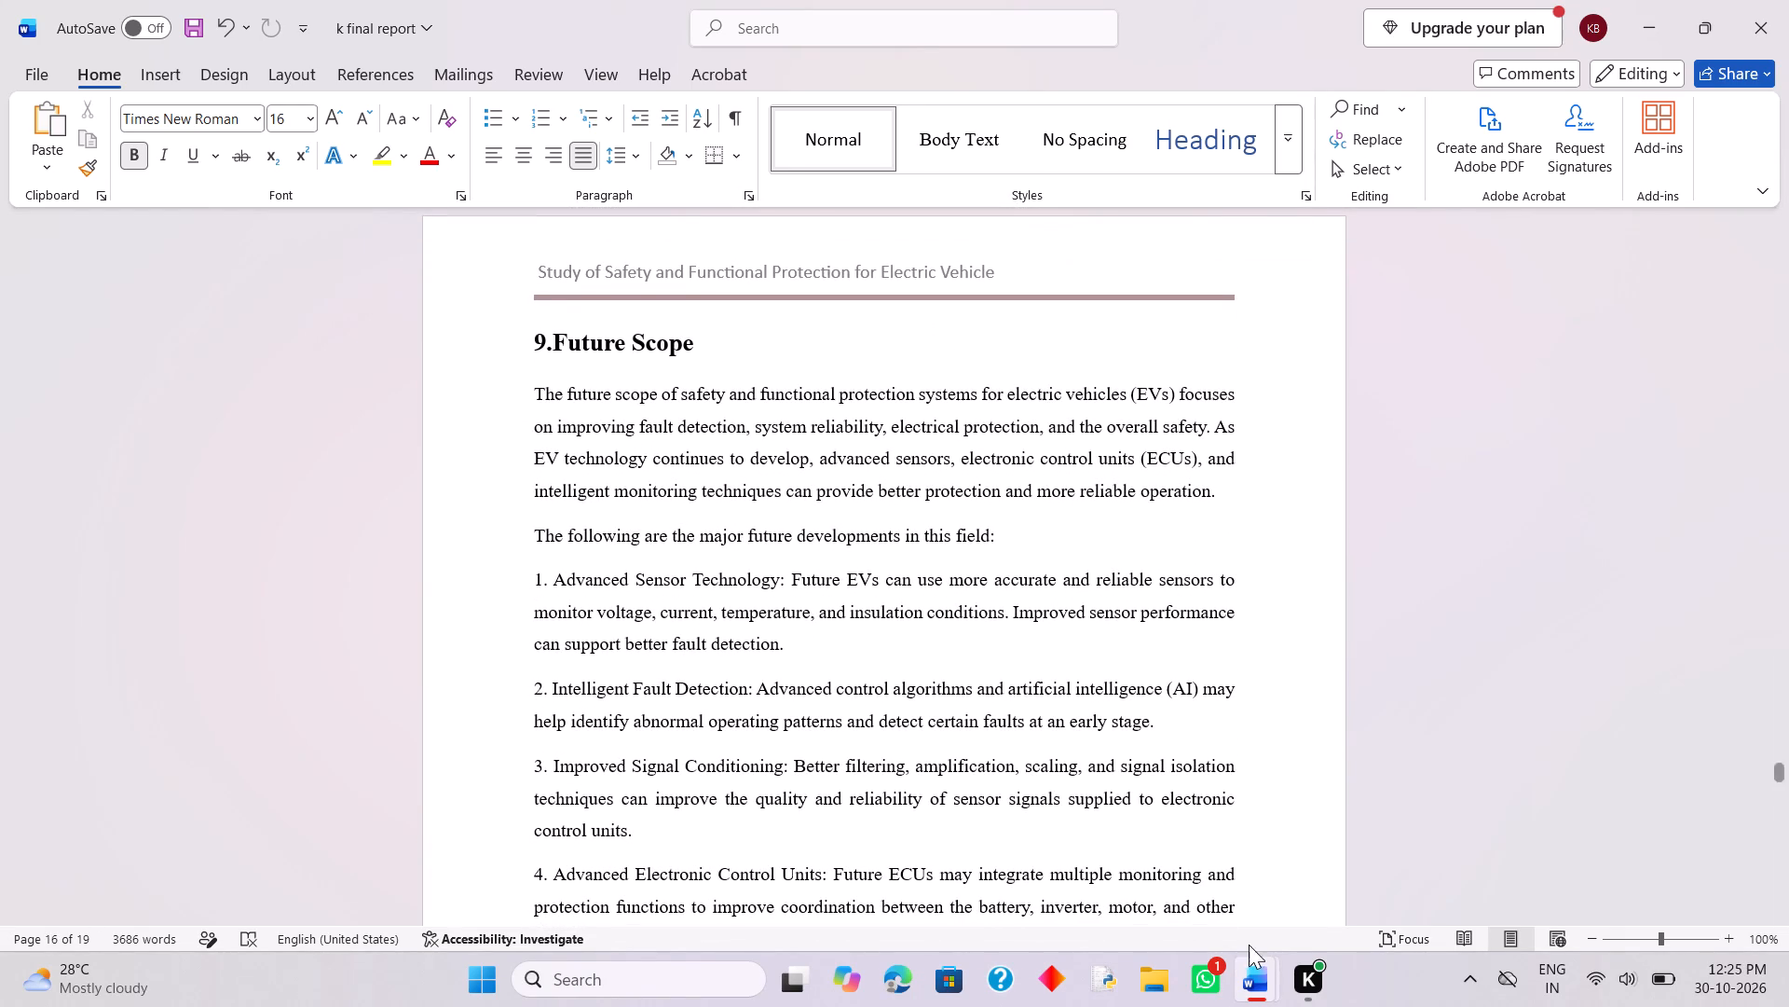
In the Contents table of Asdf new, enter page number 19 for References and 18 for Conclusion.
{"action": "left_click", "coordinate": [1157, 888]}
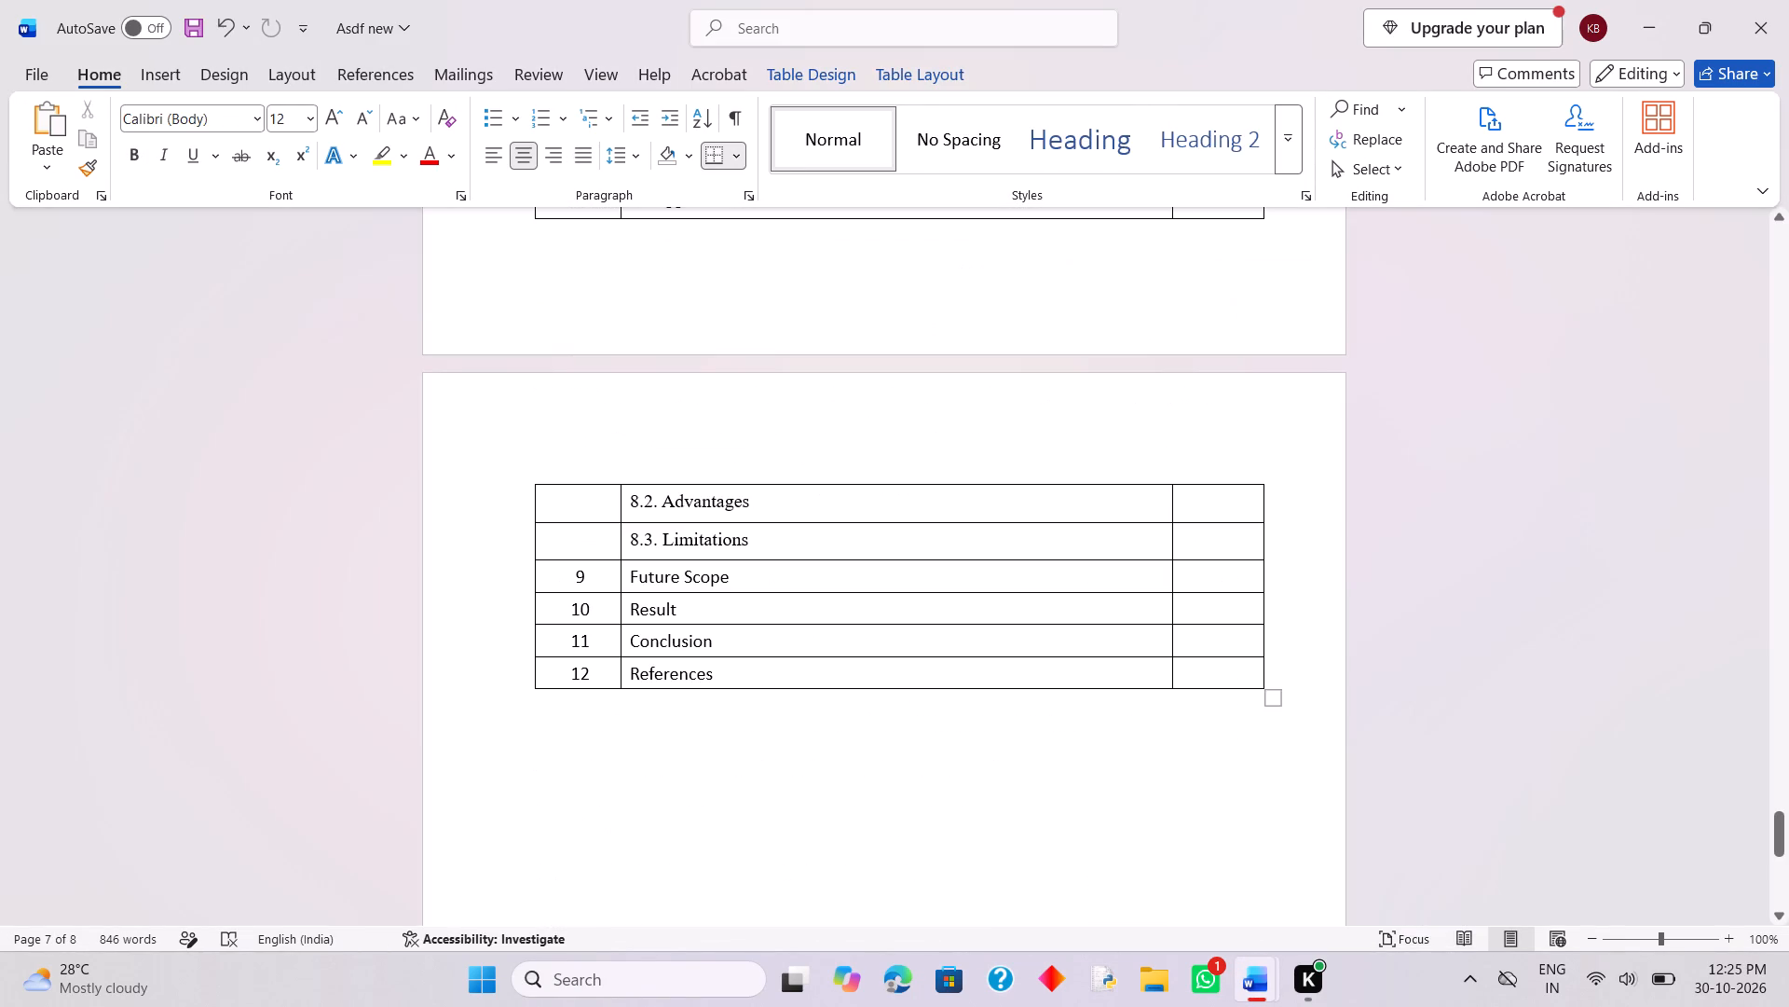
{"action": "left_click", "coordinate": [1181, 676]}
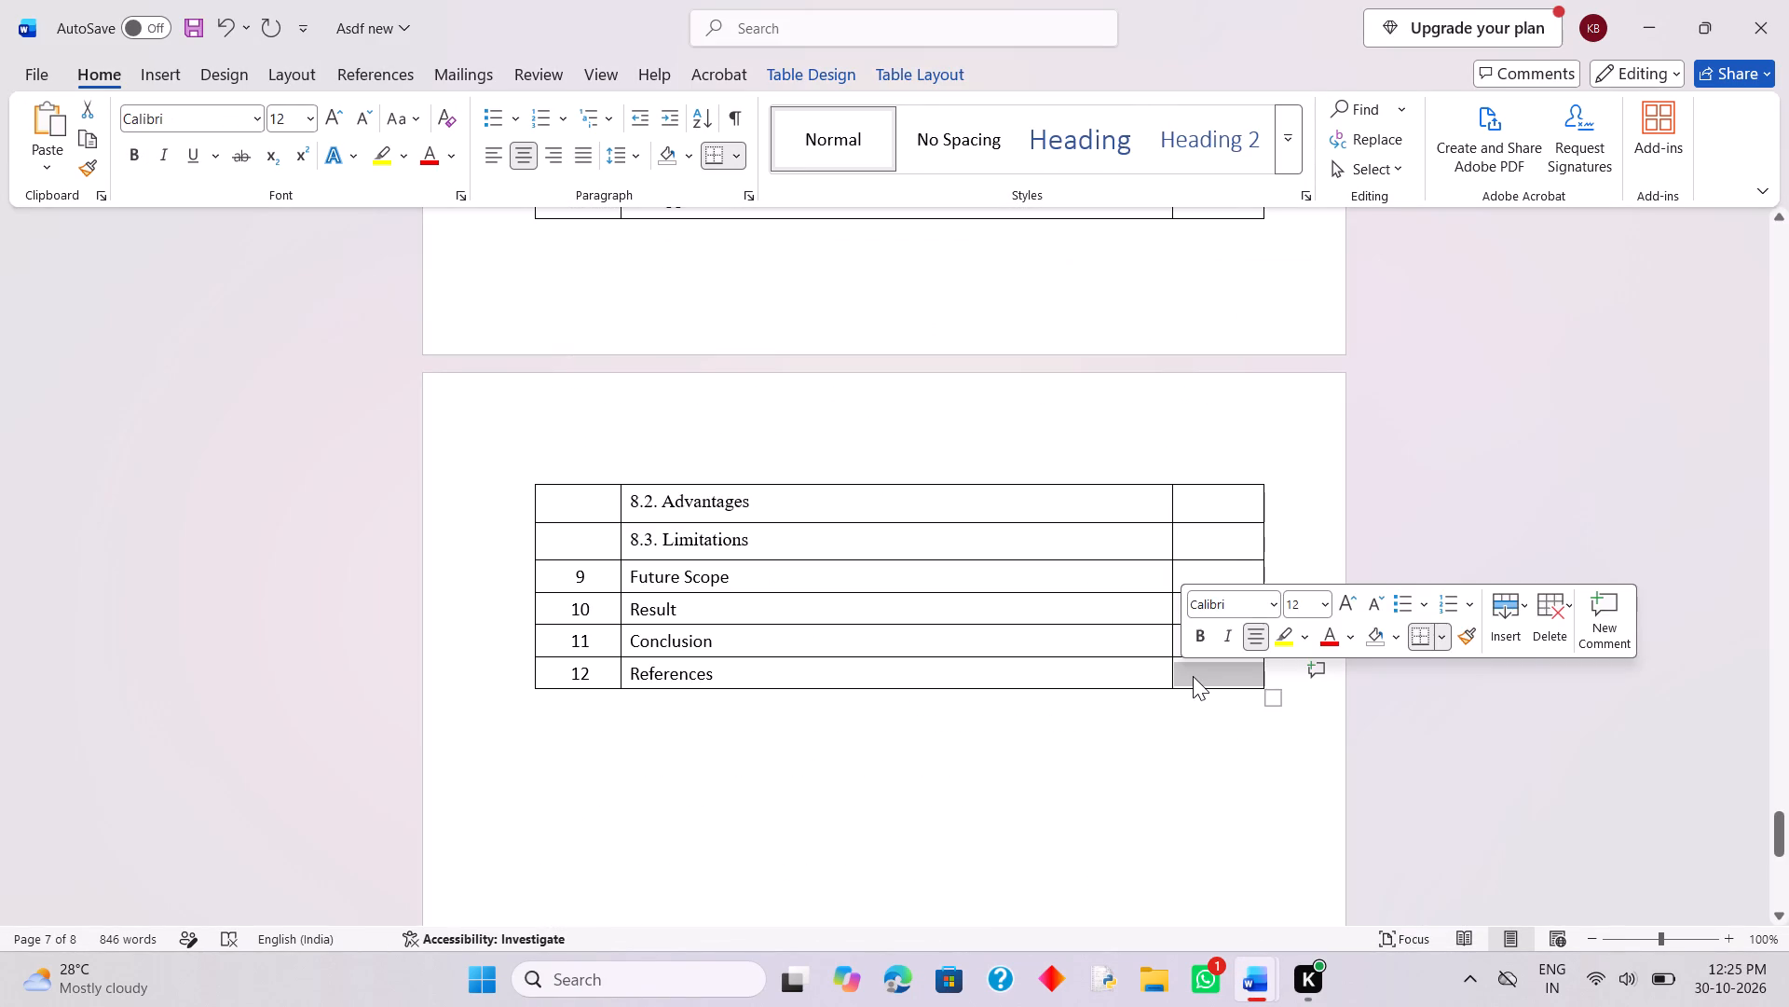
{"action": "left_click", "coordinate": [1193, 676]}
{"action": "key", "text": "BackSpace"}
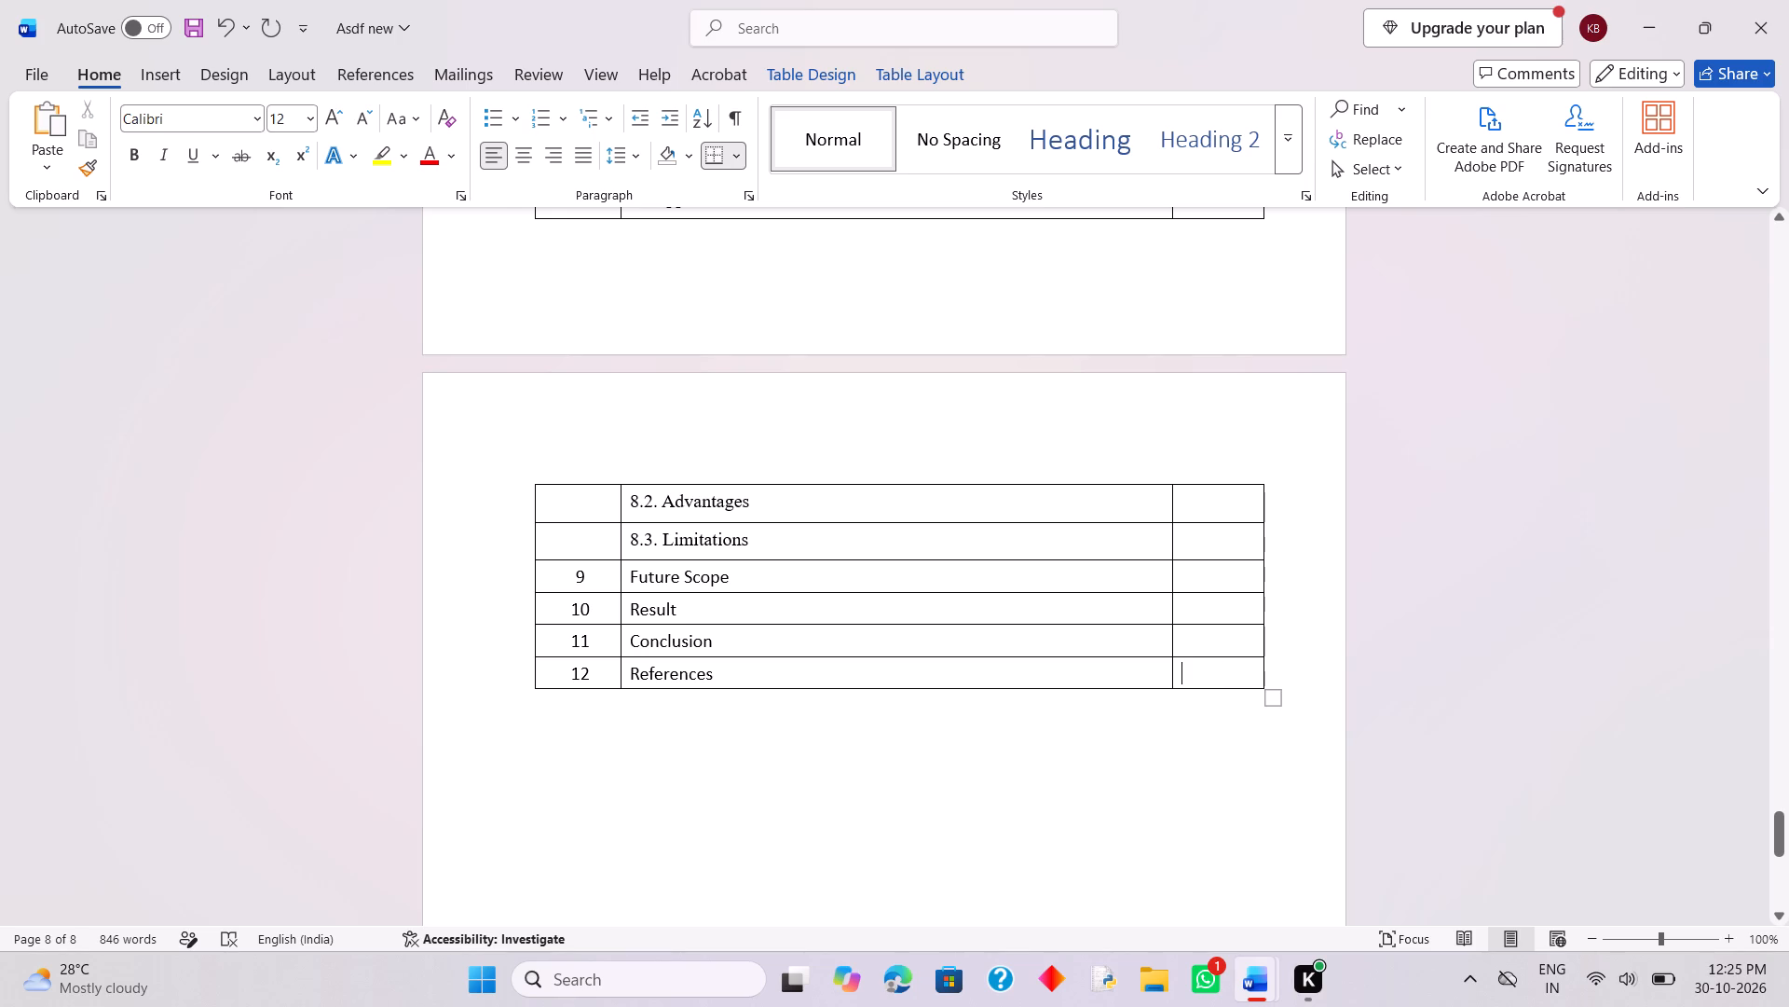
{"action": "type", "text": "19"}
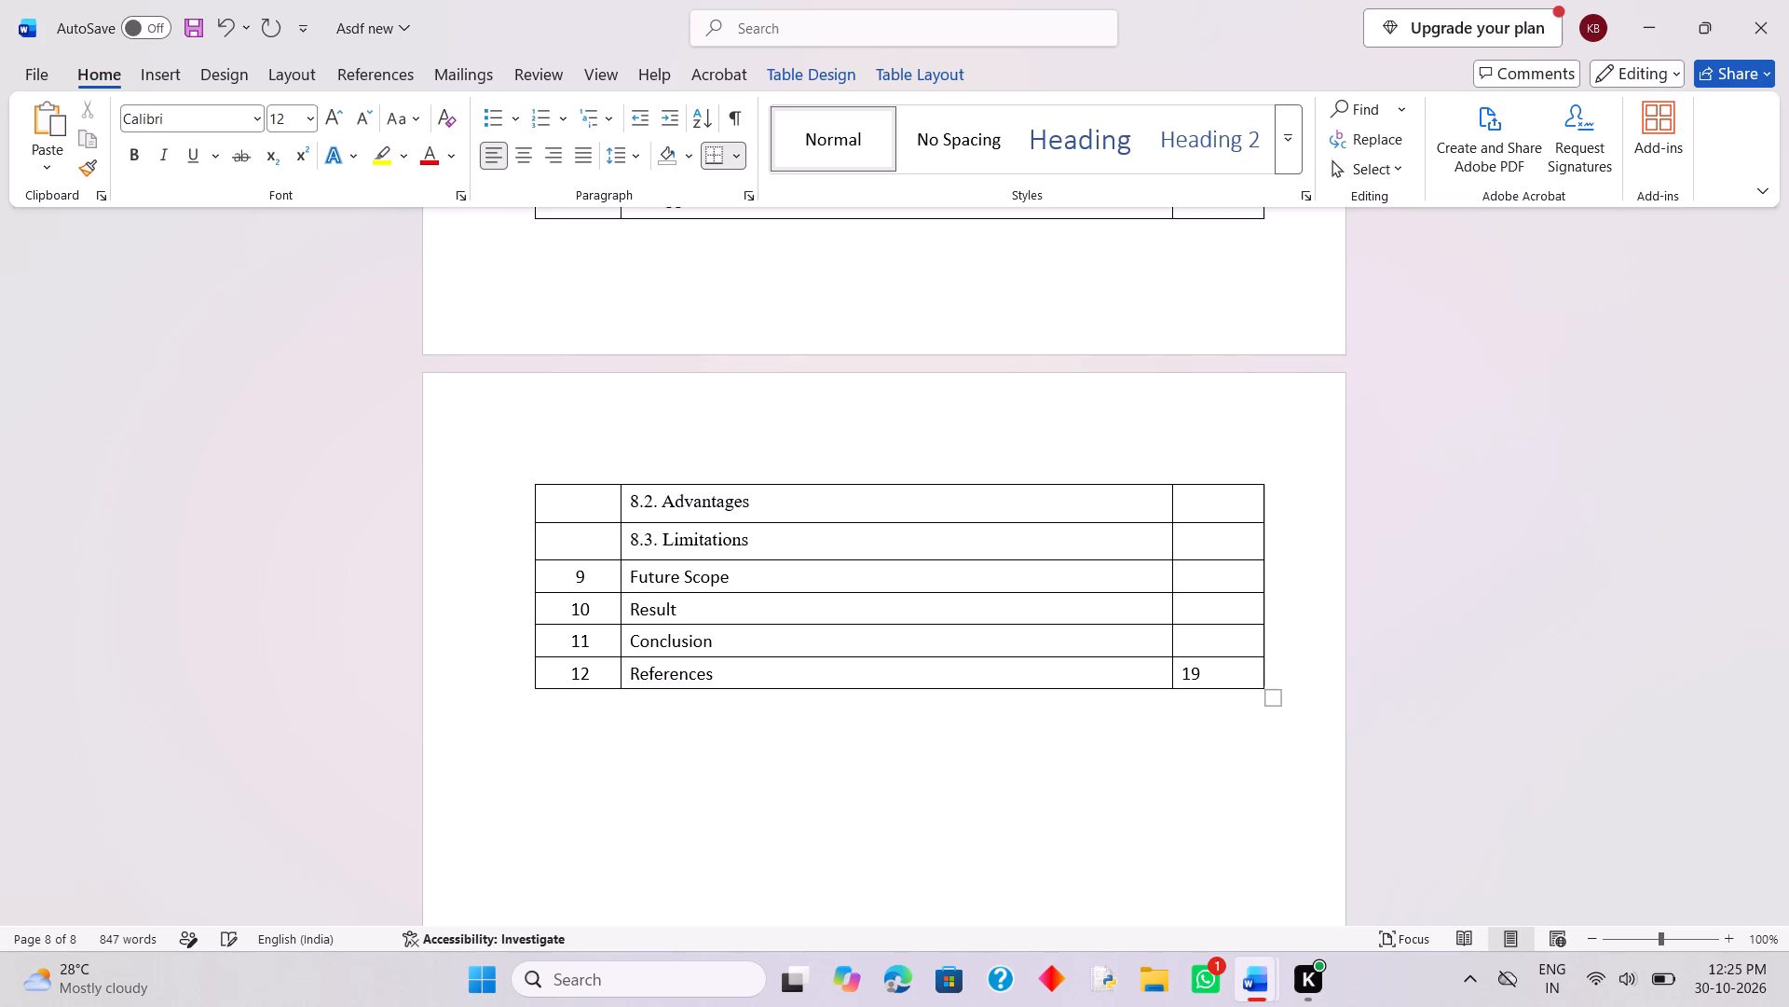
{"action": "key", "text": "Up"}
{"action": "key", "text": "BackSpace"}
{"action": "key", "text": "BackSpace"}
{"action": "type", "text": "18"}
Enter page number 17 for Result, 16 for Future Scope and 15 for 8.3. Limitations.
{"action": "key", "text": "Up"}
{"action": "key", "text": "BackSpace"}
{"action": "key", "text": "1"}
{"action": "key", "text": "7"}
{"action": "key", "text": "Up"}
{"action": "key", "text": "BackSpace"}
{"action": "type", "text": "16"}
{"action": "key", "text": "Up"}
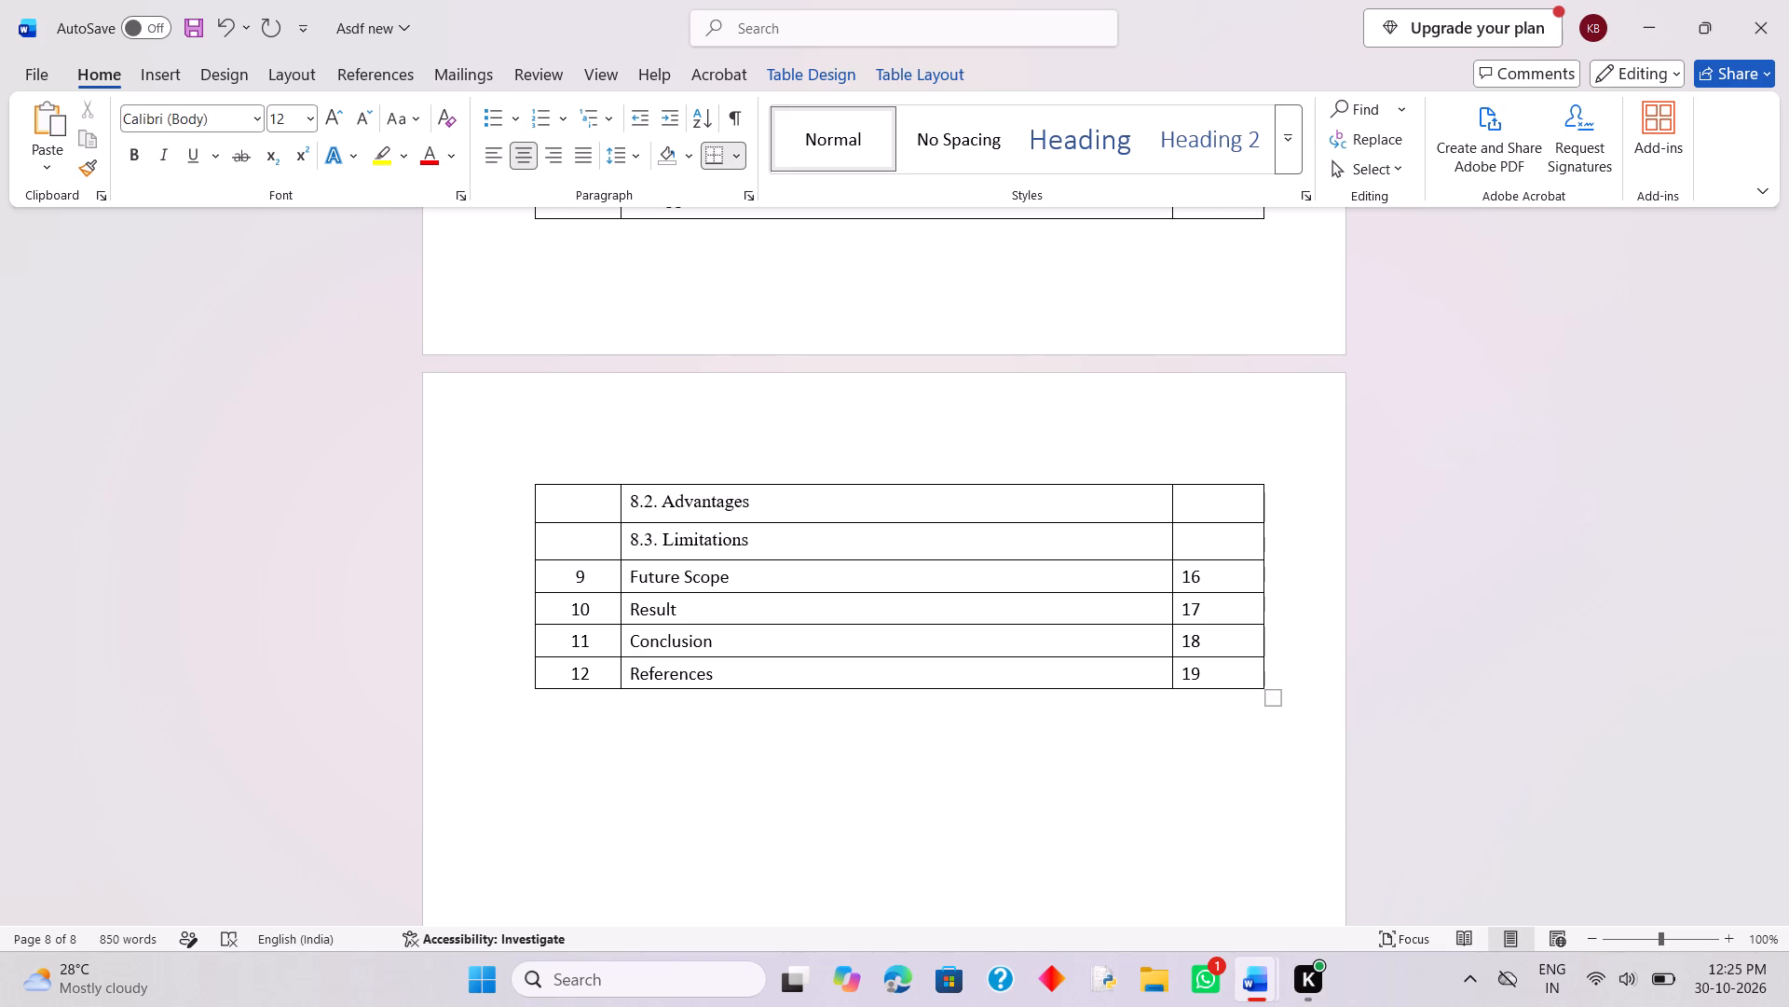
{"action": "key", "text": "BackSpace"}
{"action": "key", "text": "1"}
{"action": "key", "text": "5"}
Check in k final report which pages the Limitations, Advantages and Applications sections are on.
{"action": "key", "text": "Up"}
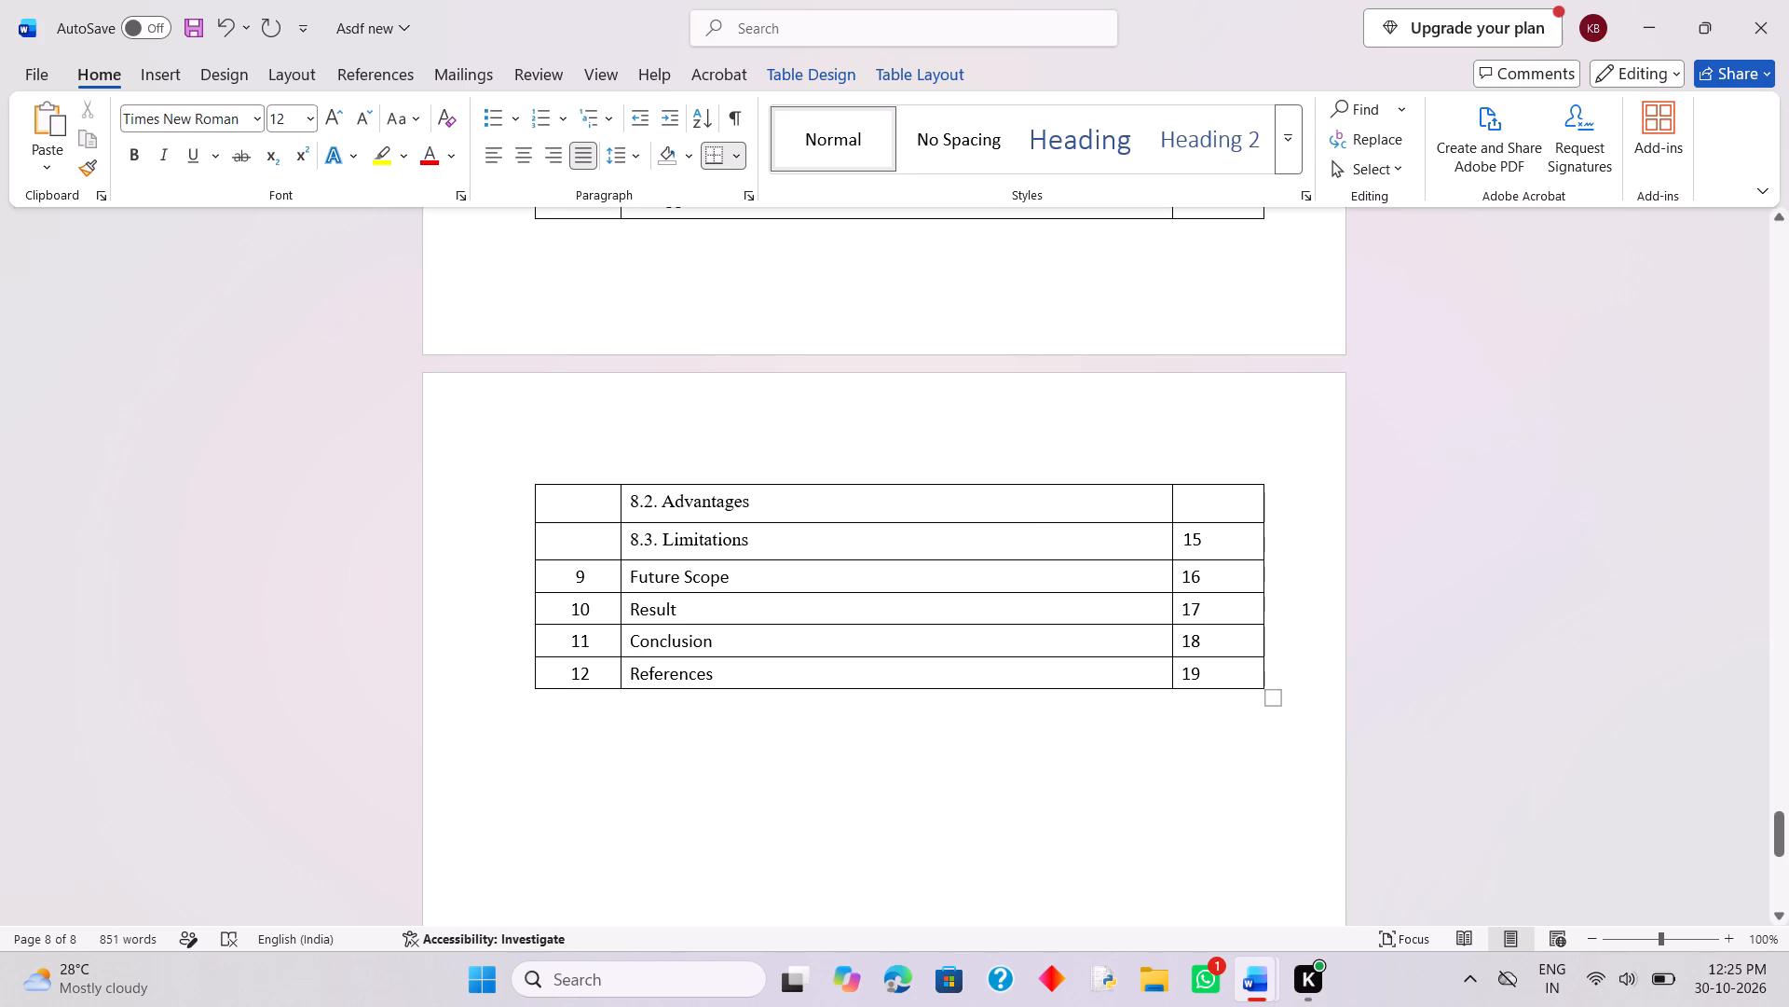
{"action": "left_click", "coordinate": [1195, 510]}
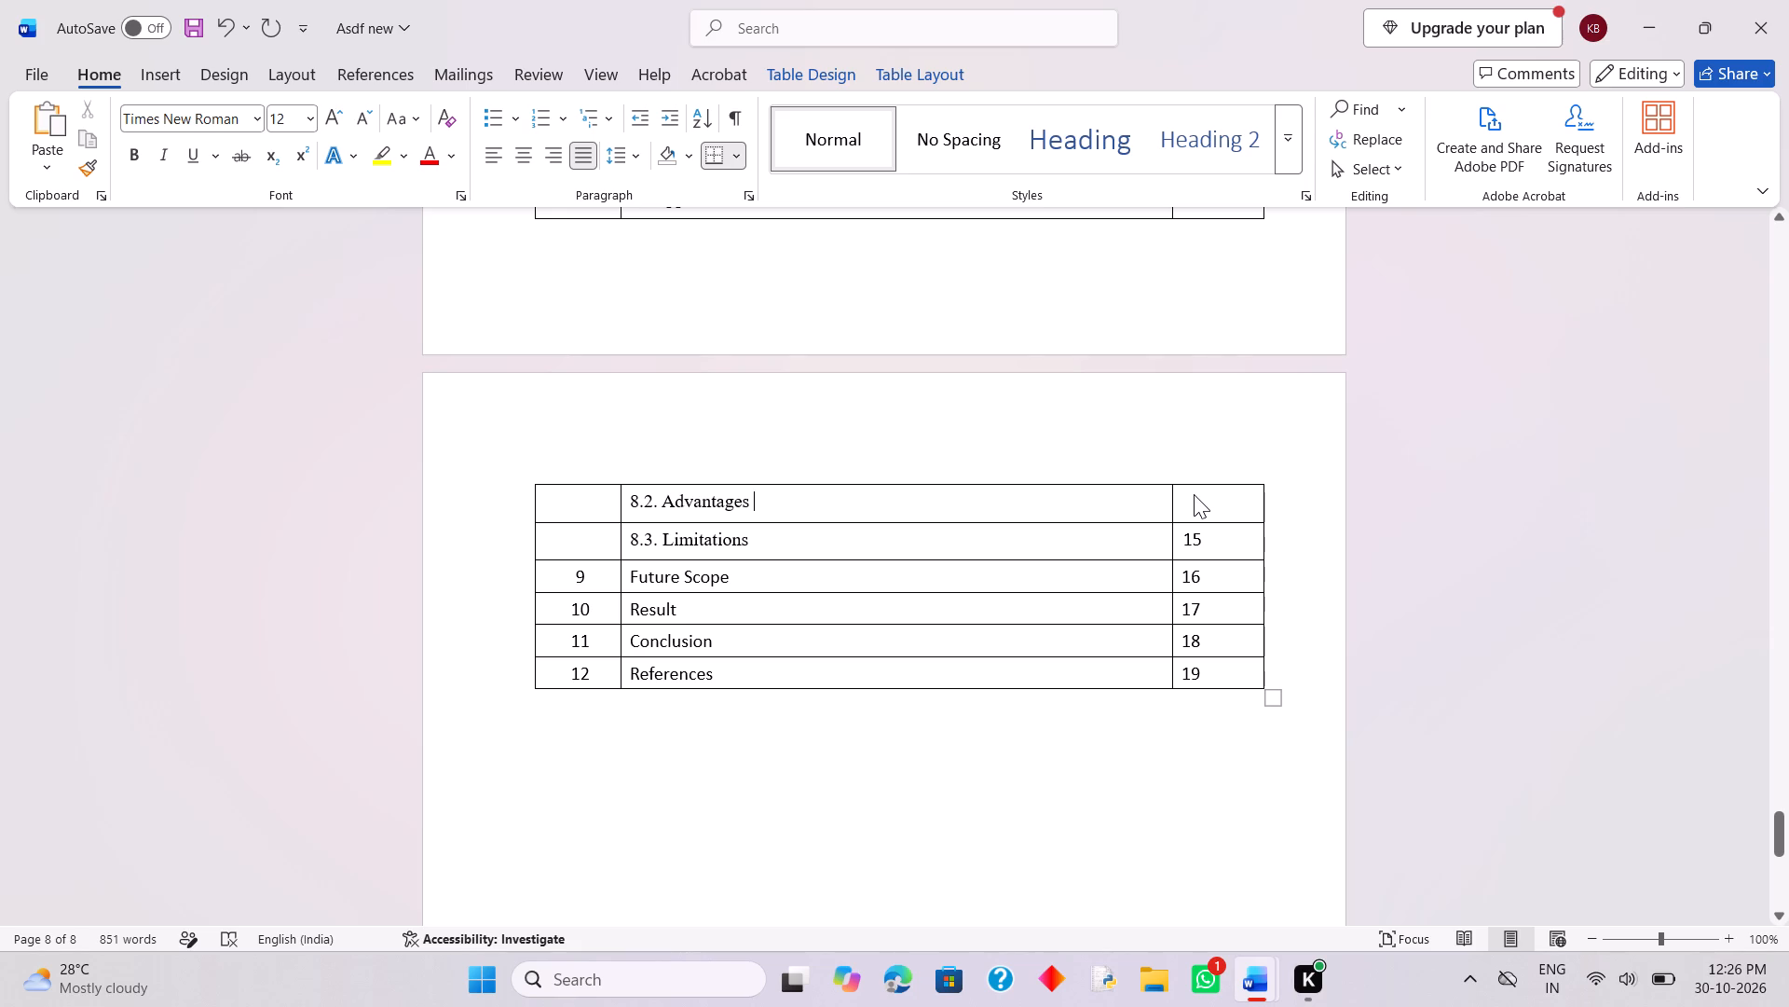
{"action": "left_click", "coordinate": [1194, 494]}
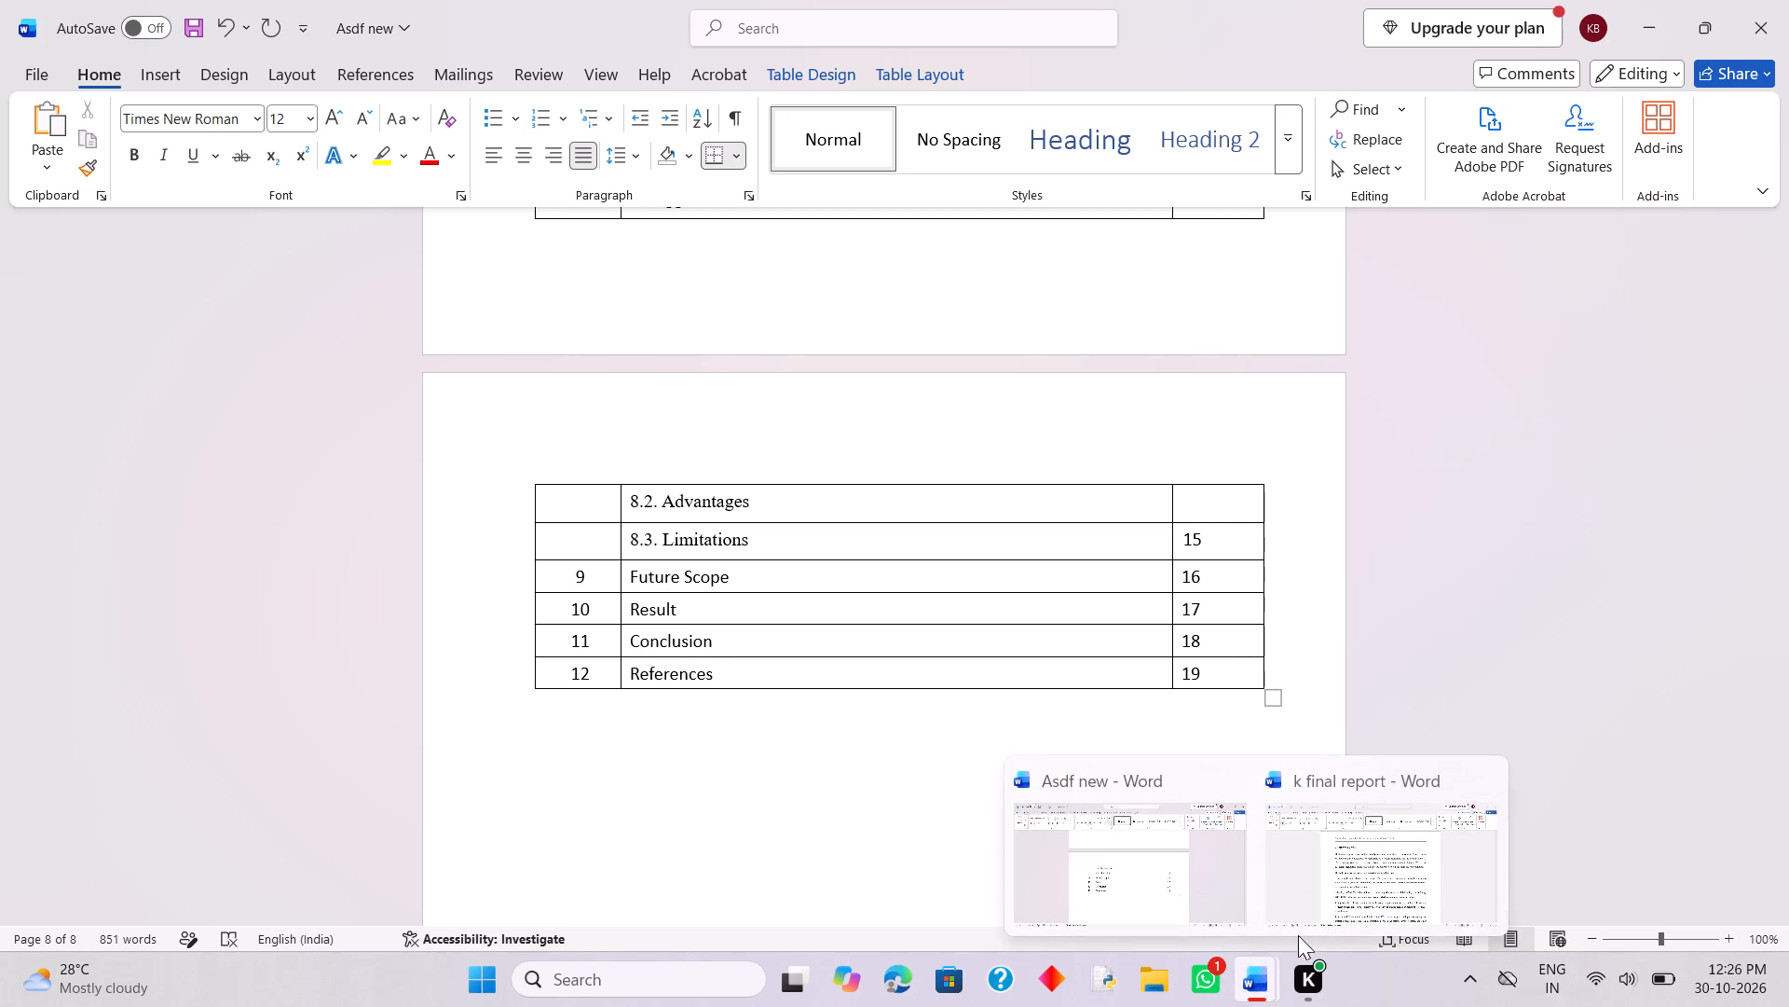
{"action": "left_click", "coordinate": [1344, 892]}
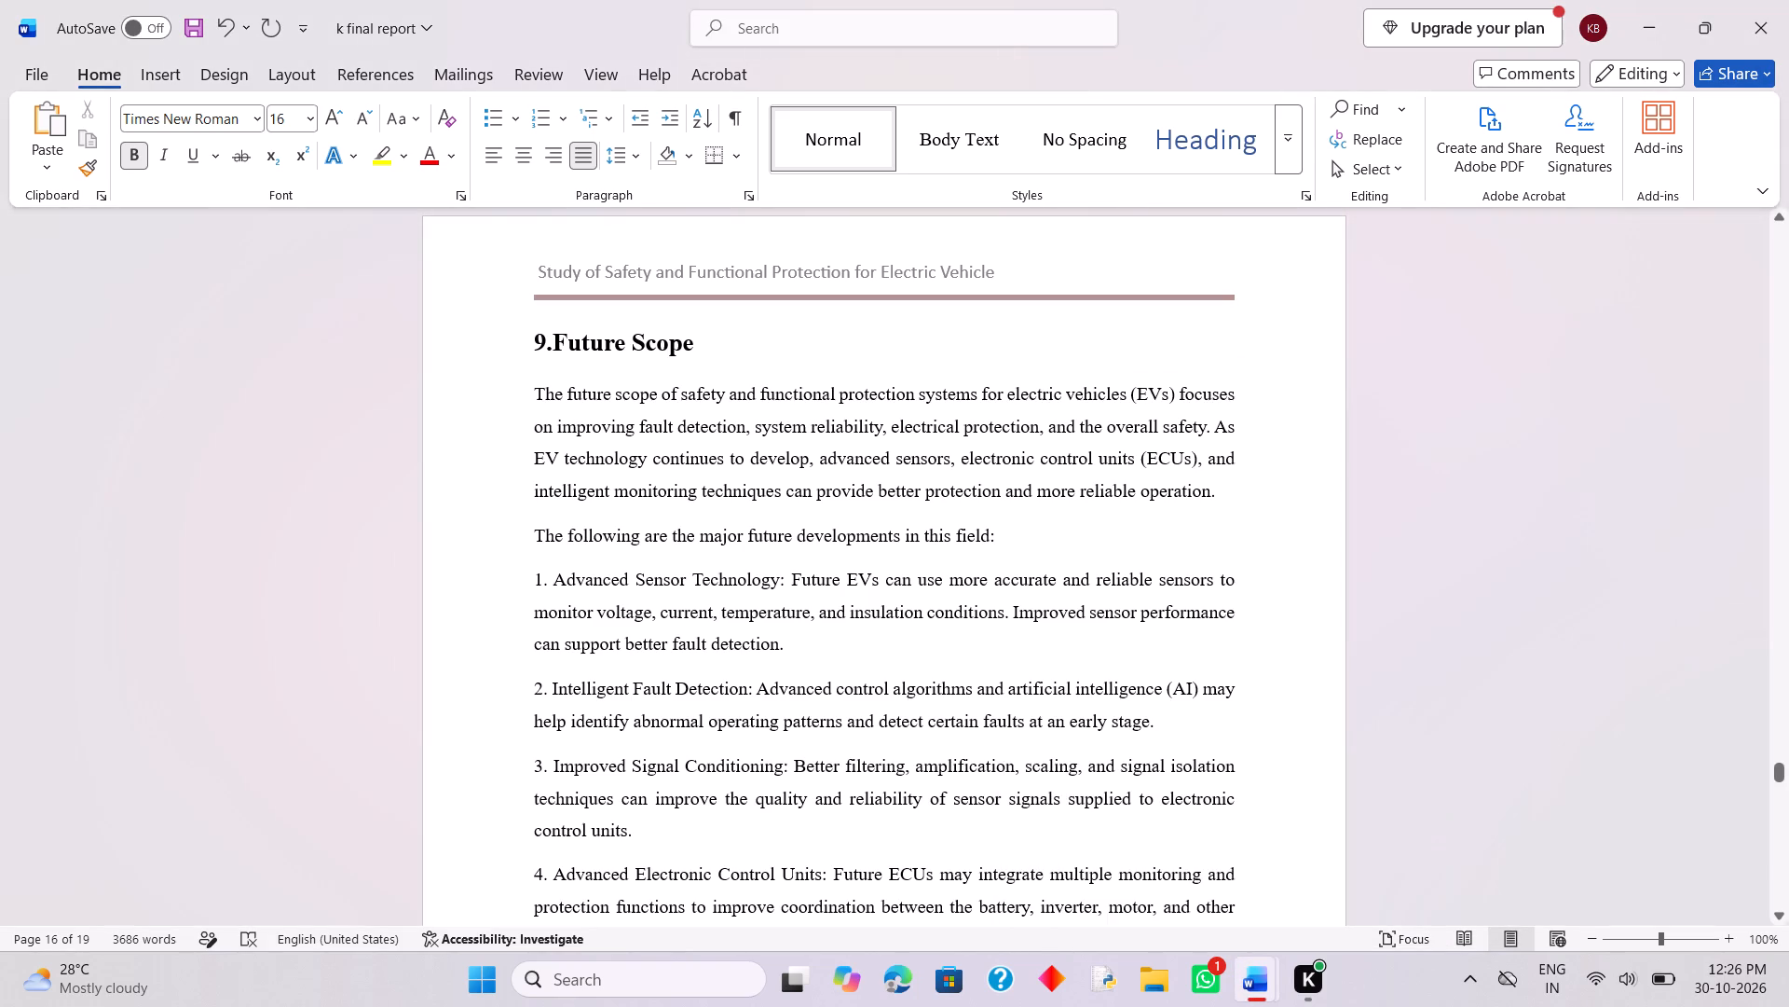
{"action": "scroll", "coordinate": [1263, 703], "scroll_direction": "up", "scroll_amount": 1}
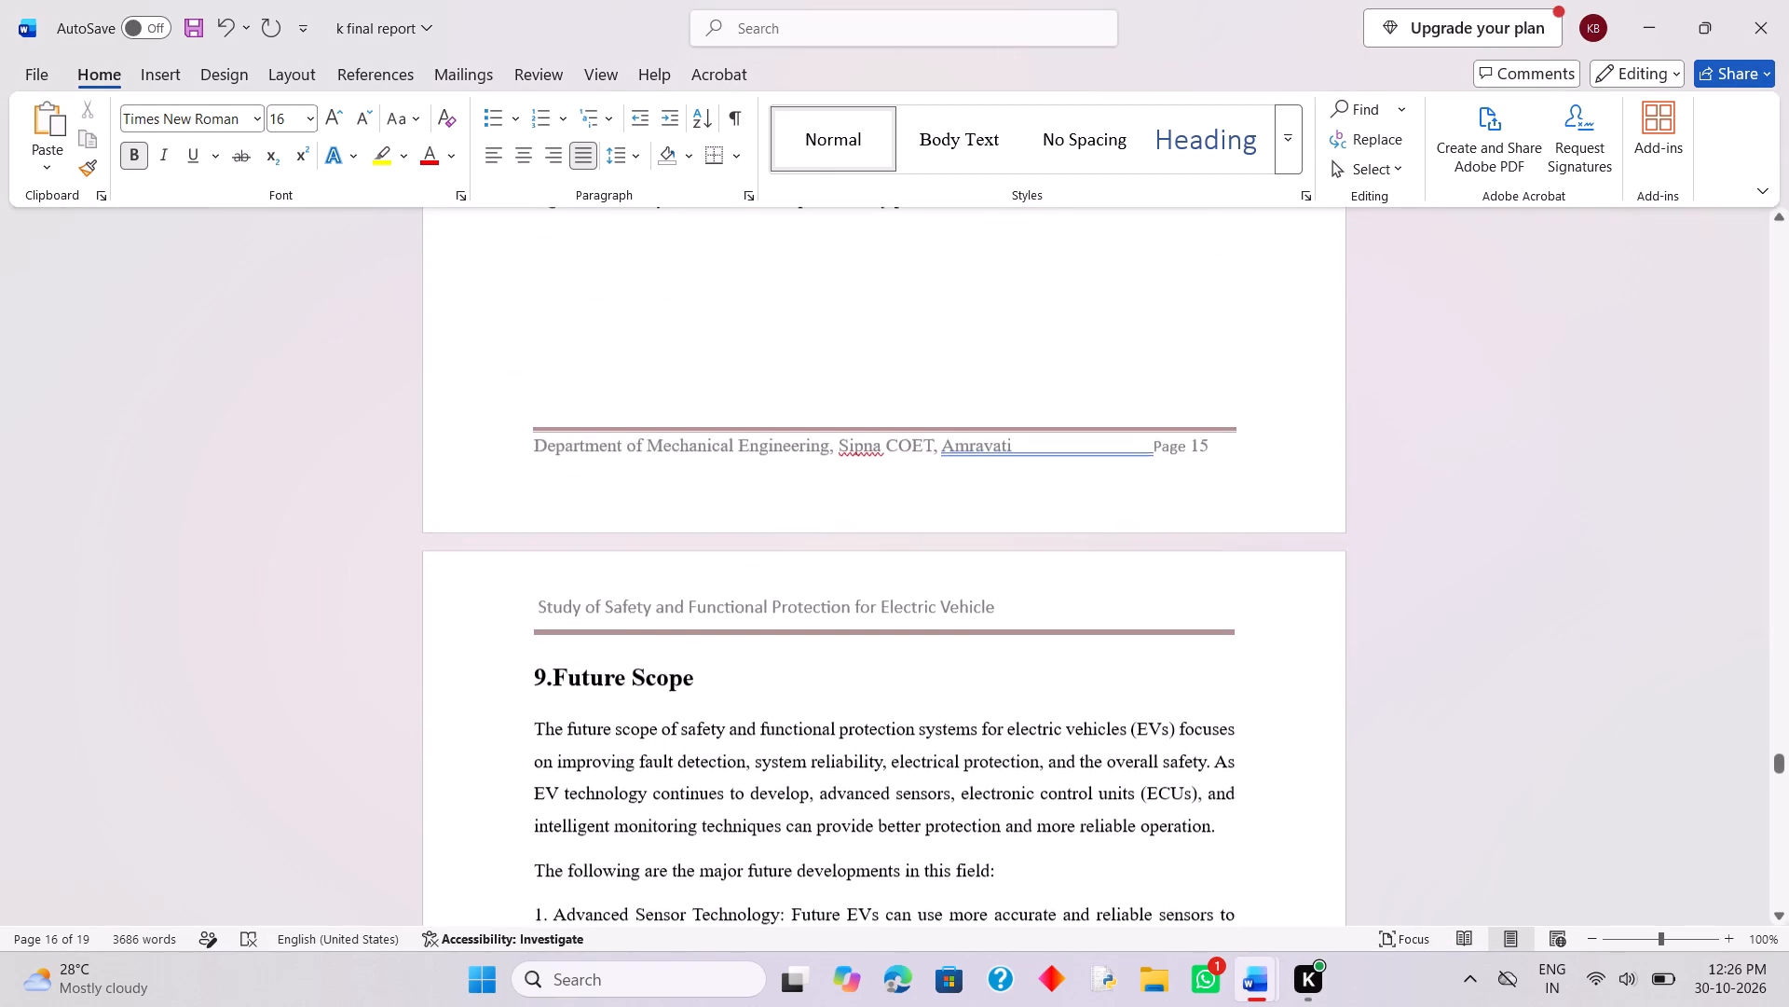
{"action": "scroll", "coordinate": [1263, 703], "scroll_direction": "up", "scroll_amount": 1}
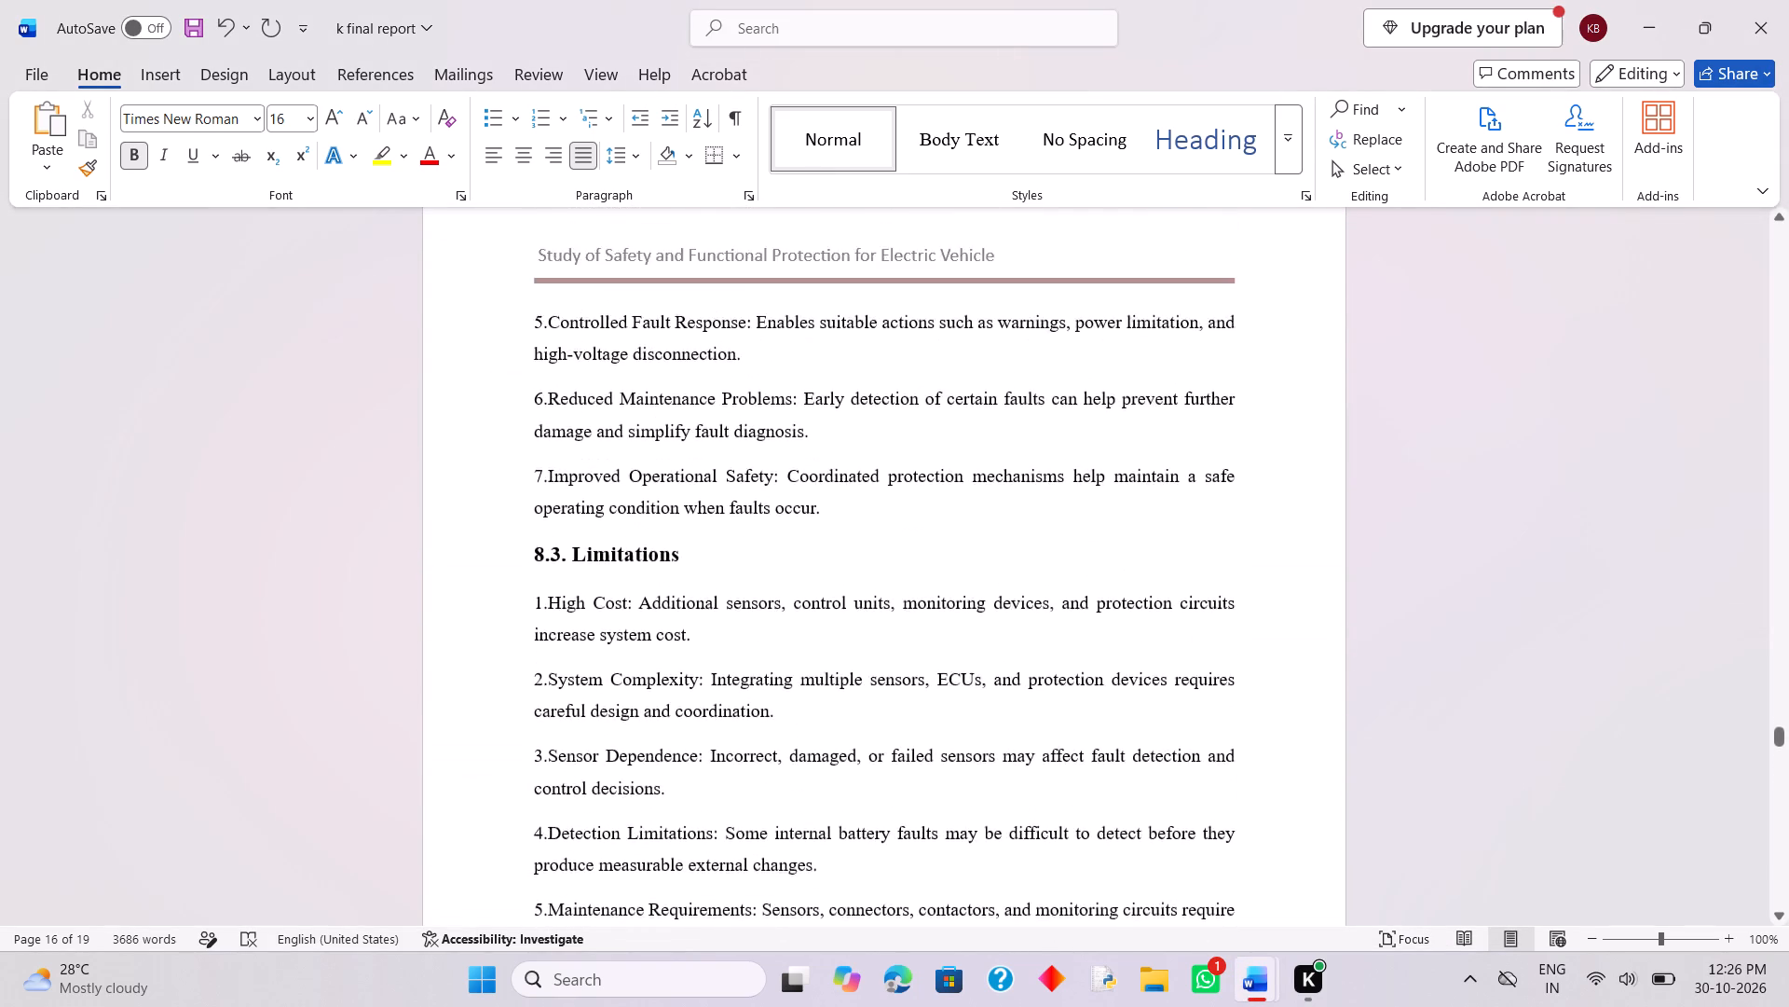
{"action": "scroll", "coordinate": [1263, 703], "scroll_direction": "up", "scroll_amount": 1}
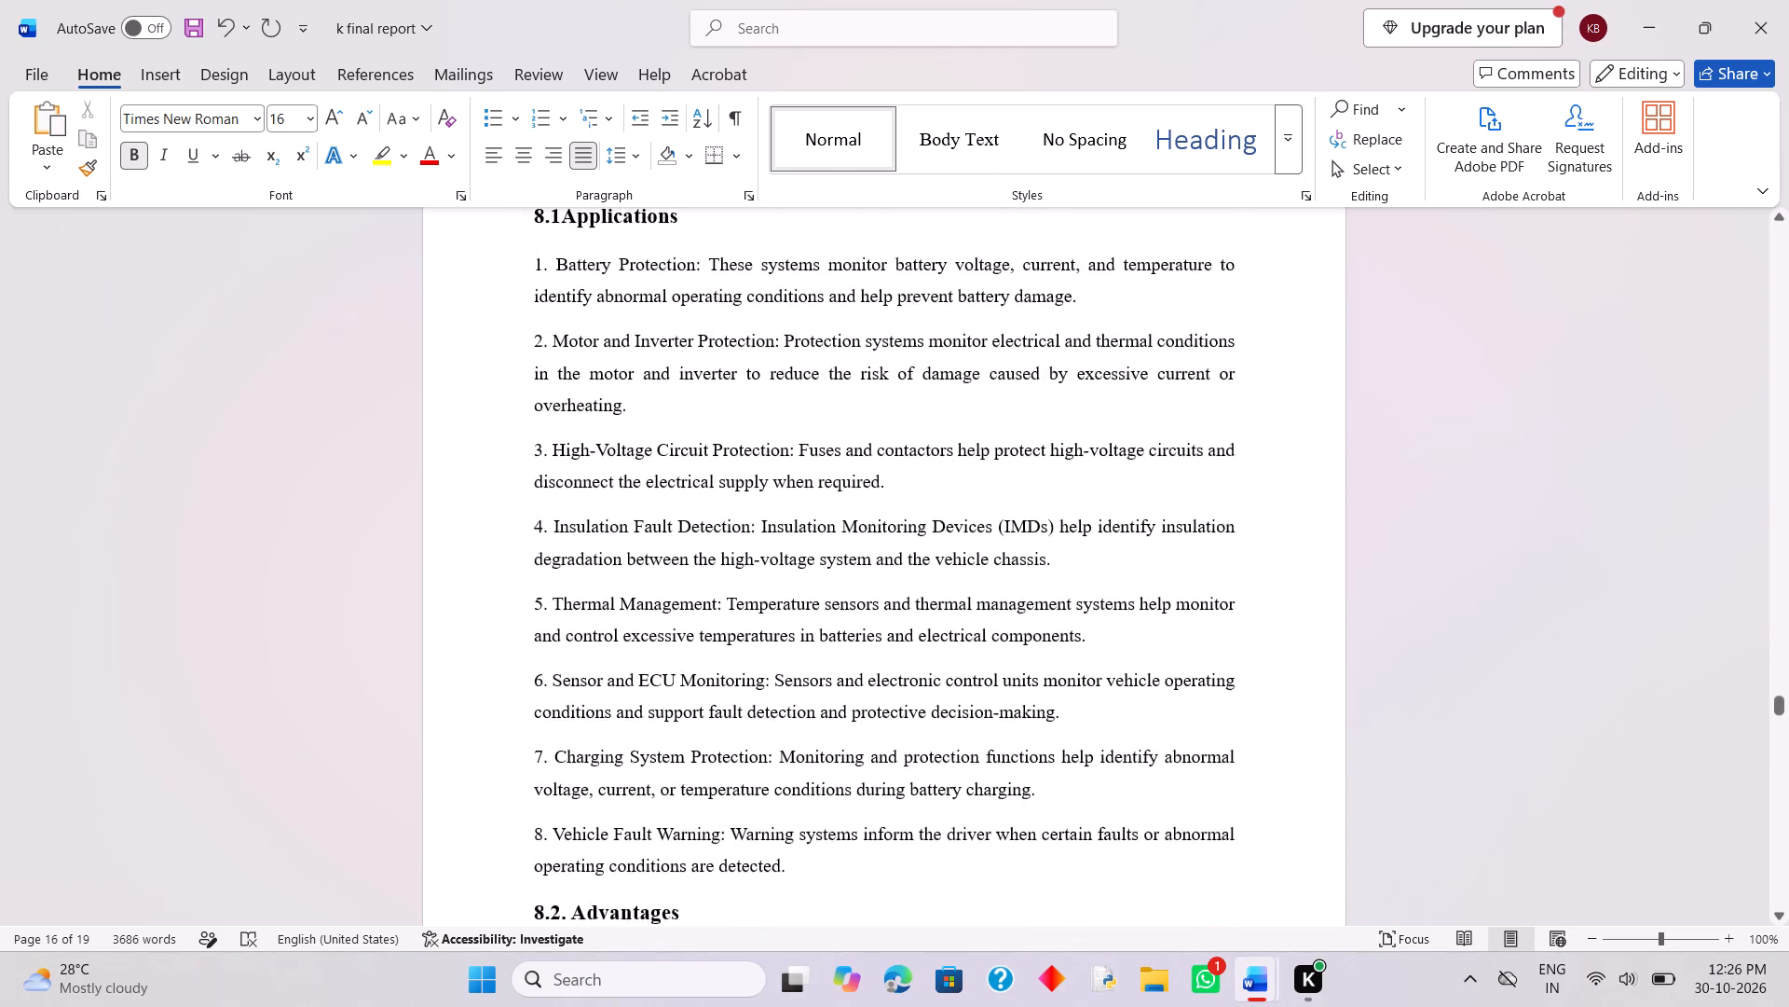
{"action": "scroll", "coordinate": [1263, 703], "scroll_direction": "up", "scroll_amount": 1}
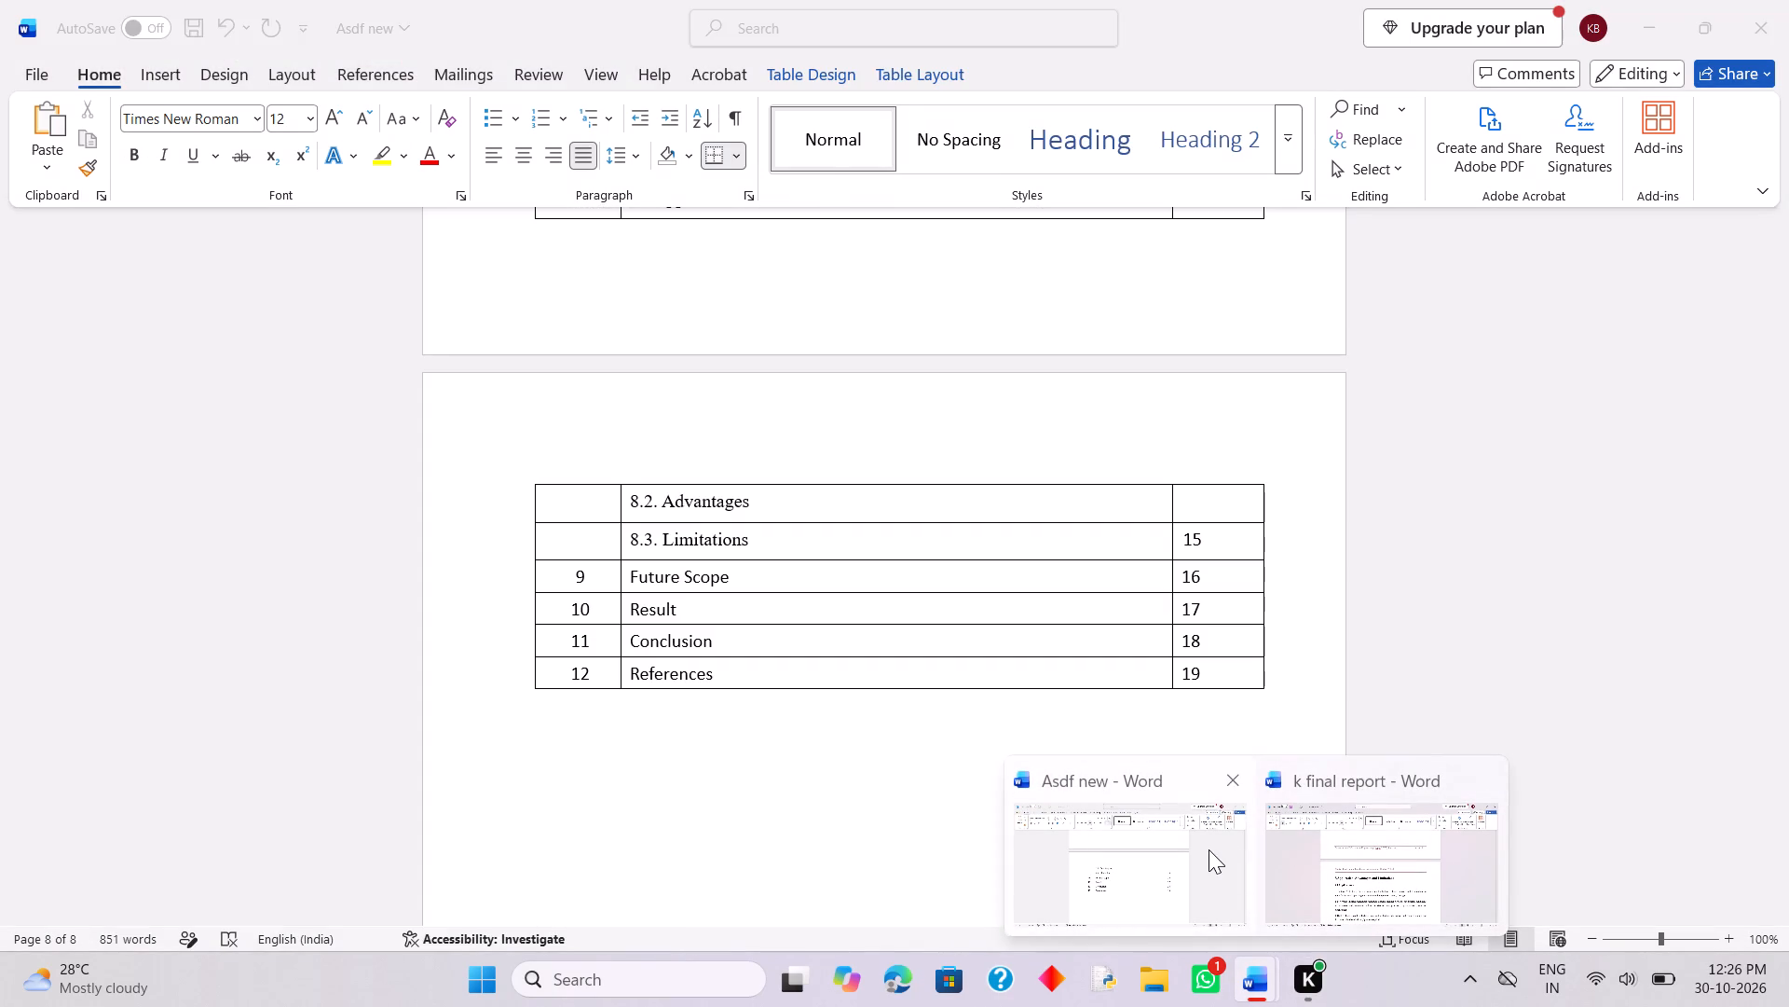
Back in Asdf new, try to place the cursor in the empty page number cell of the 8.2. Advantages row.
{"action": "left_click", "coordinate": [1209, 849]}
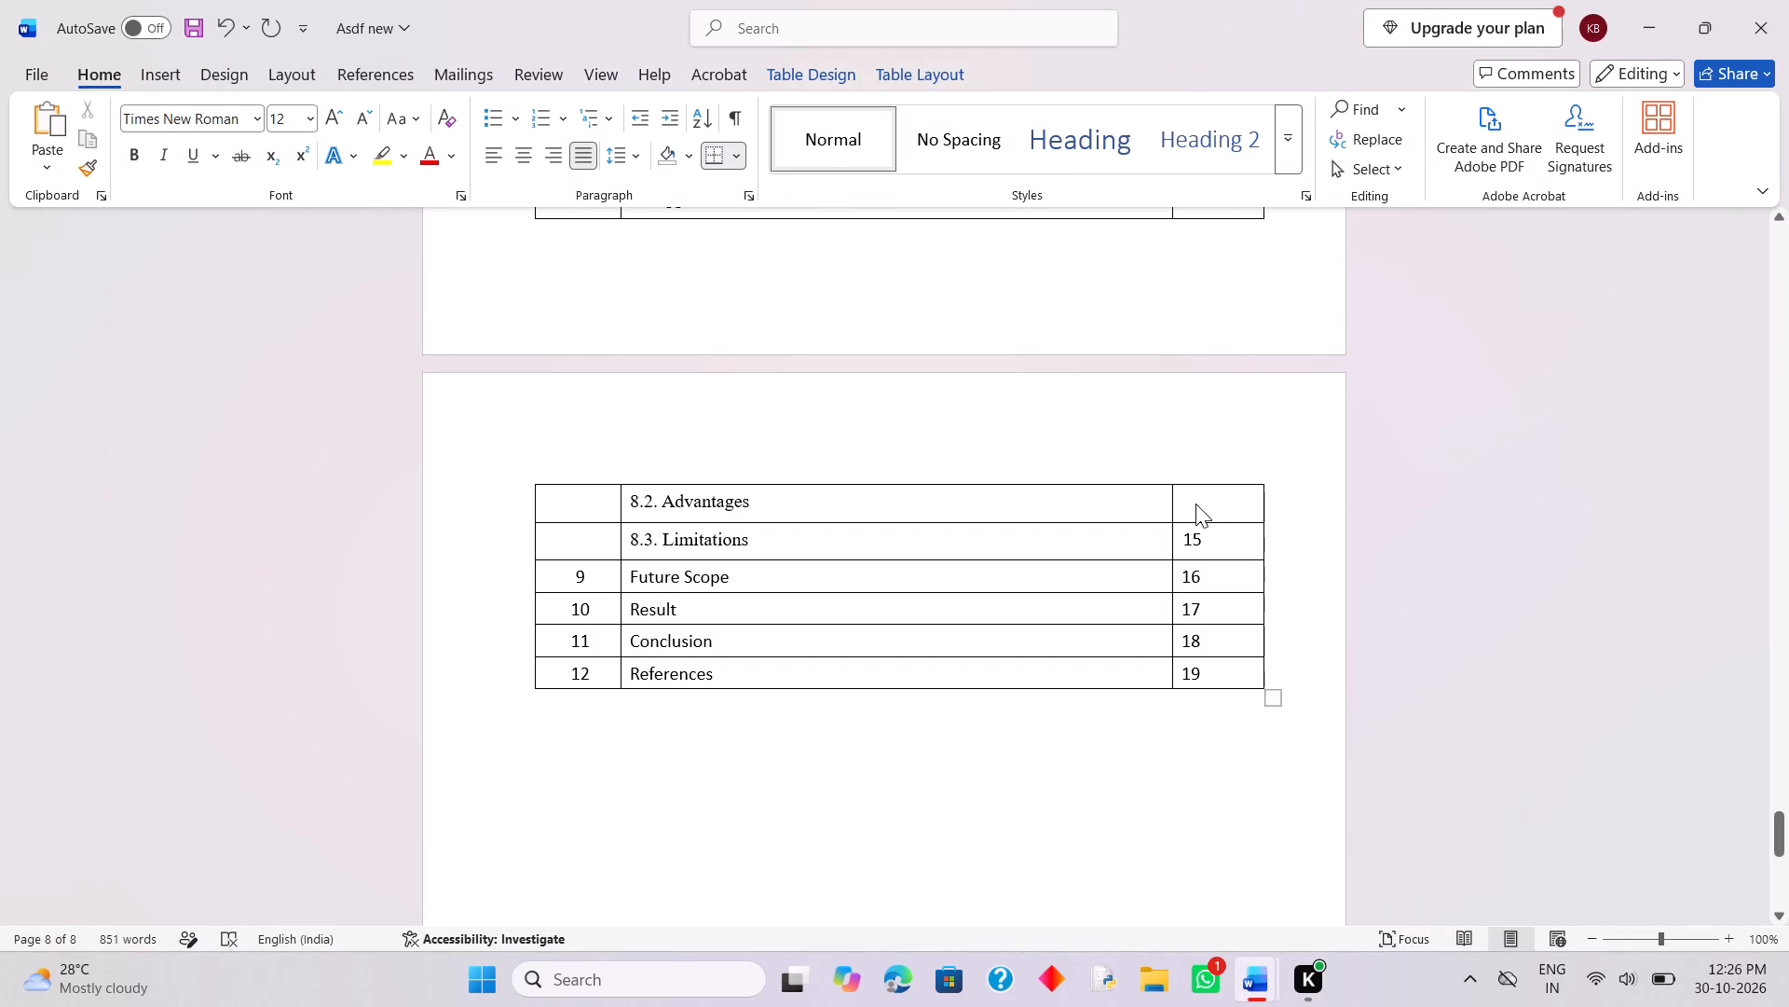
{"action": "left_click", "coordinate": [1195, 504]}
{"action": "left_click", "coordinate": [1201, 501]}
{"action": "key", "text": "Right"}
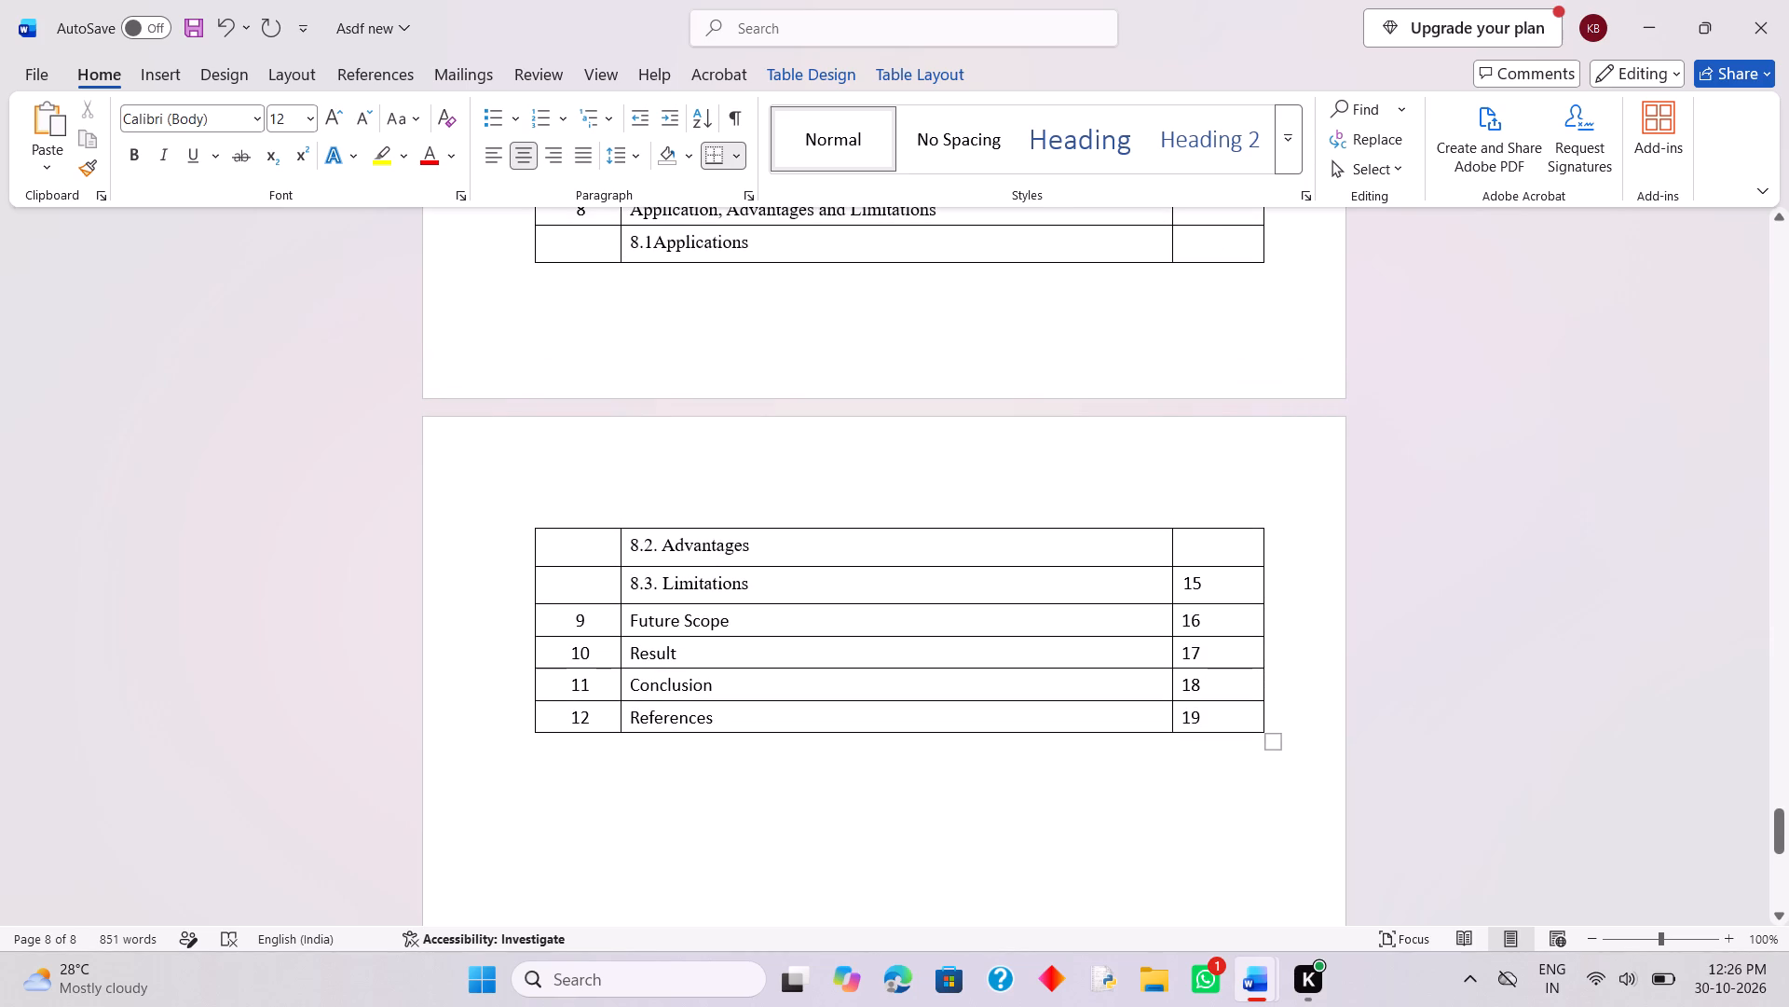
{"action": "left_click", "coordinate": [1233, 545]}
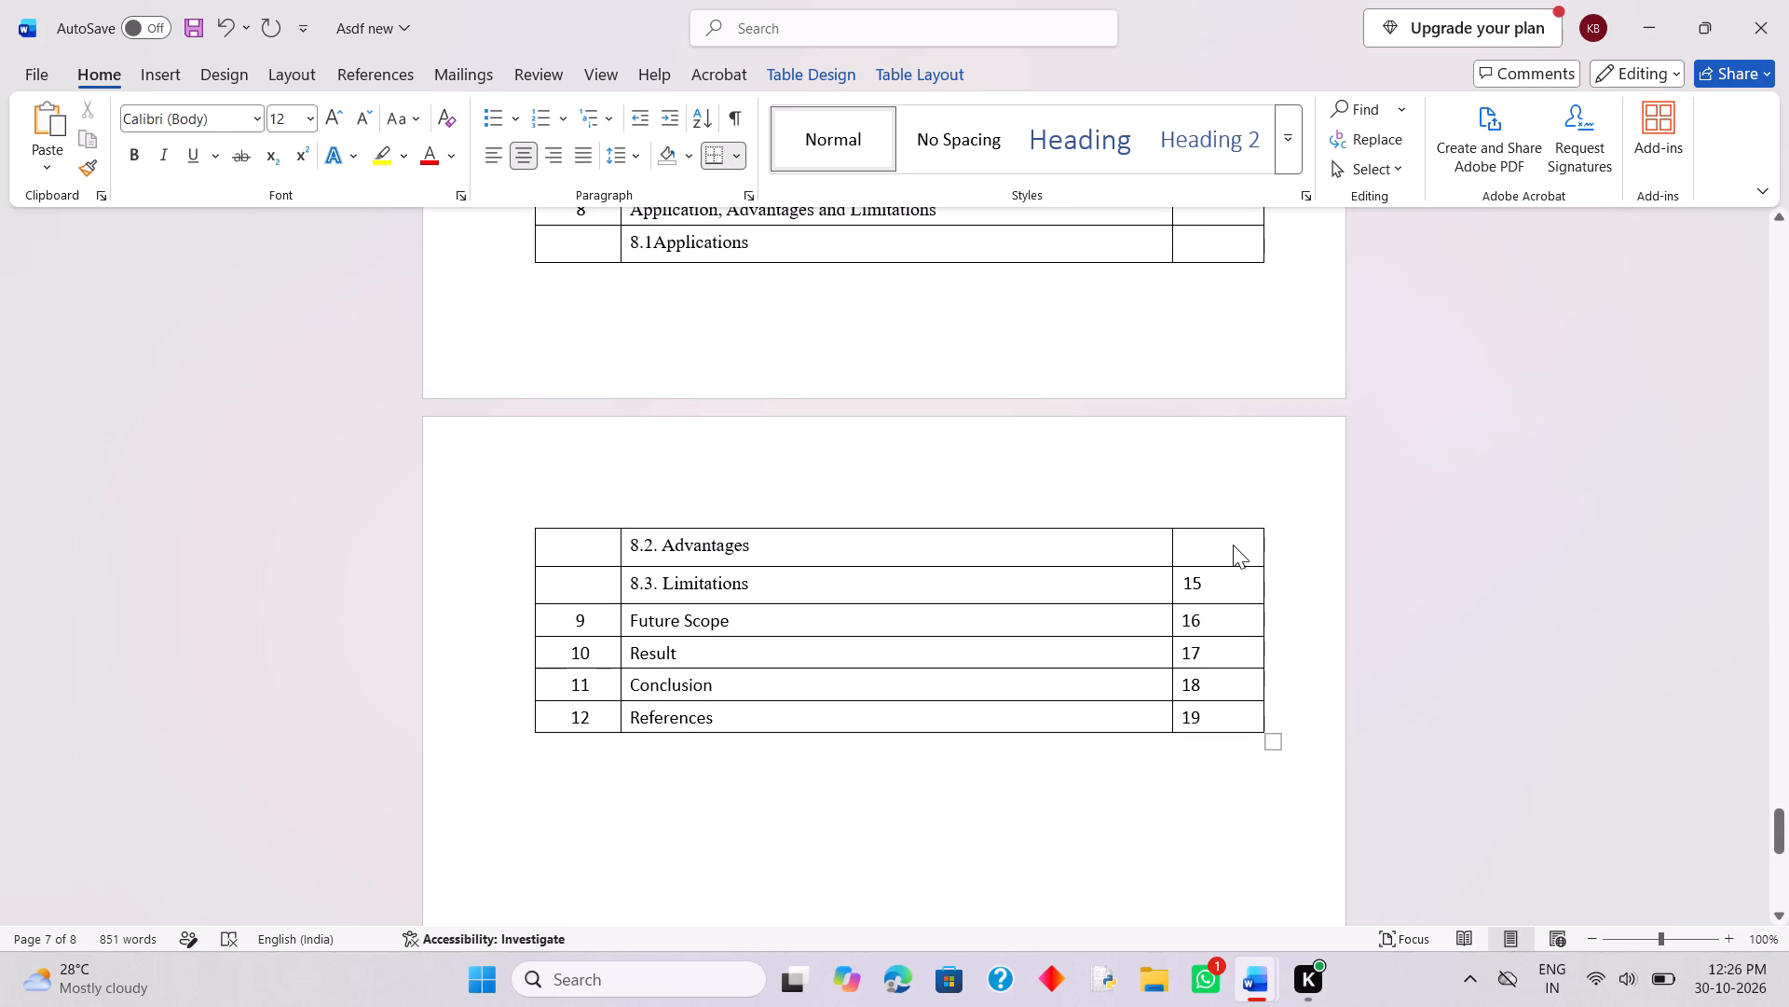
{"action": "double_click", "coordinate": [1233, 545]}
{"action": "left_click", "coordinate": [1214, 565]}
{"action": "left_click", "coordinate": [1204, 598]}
Enter page number 14 for 8.1 Applications in the Contents table and left-align it in its cell.
{"action": "key", "text": "Up"}
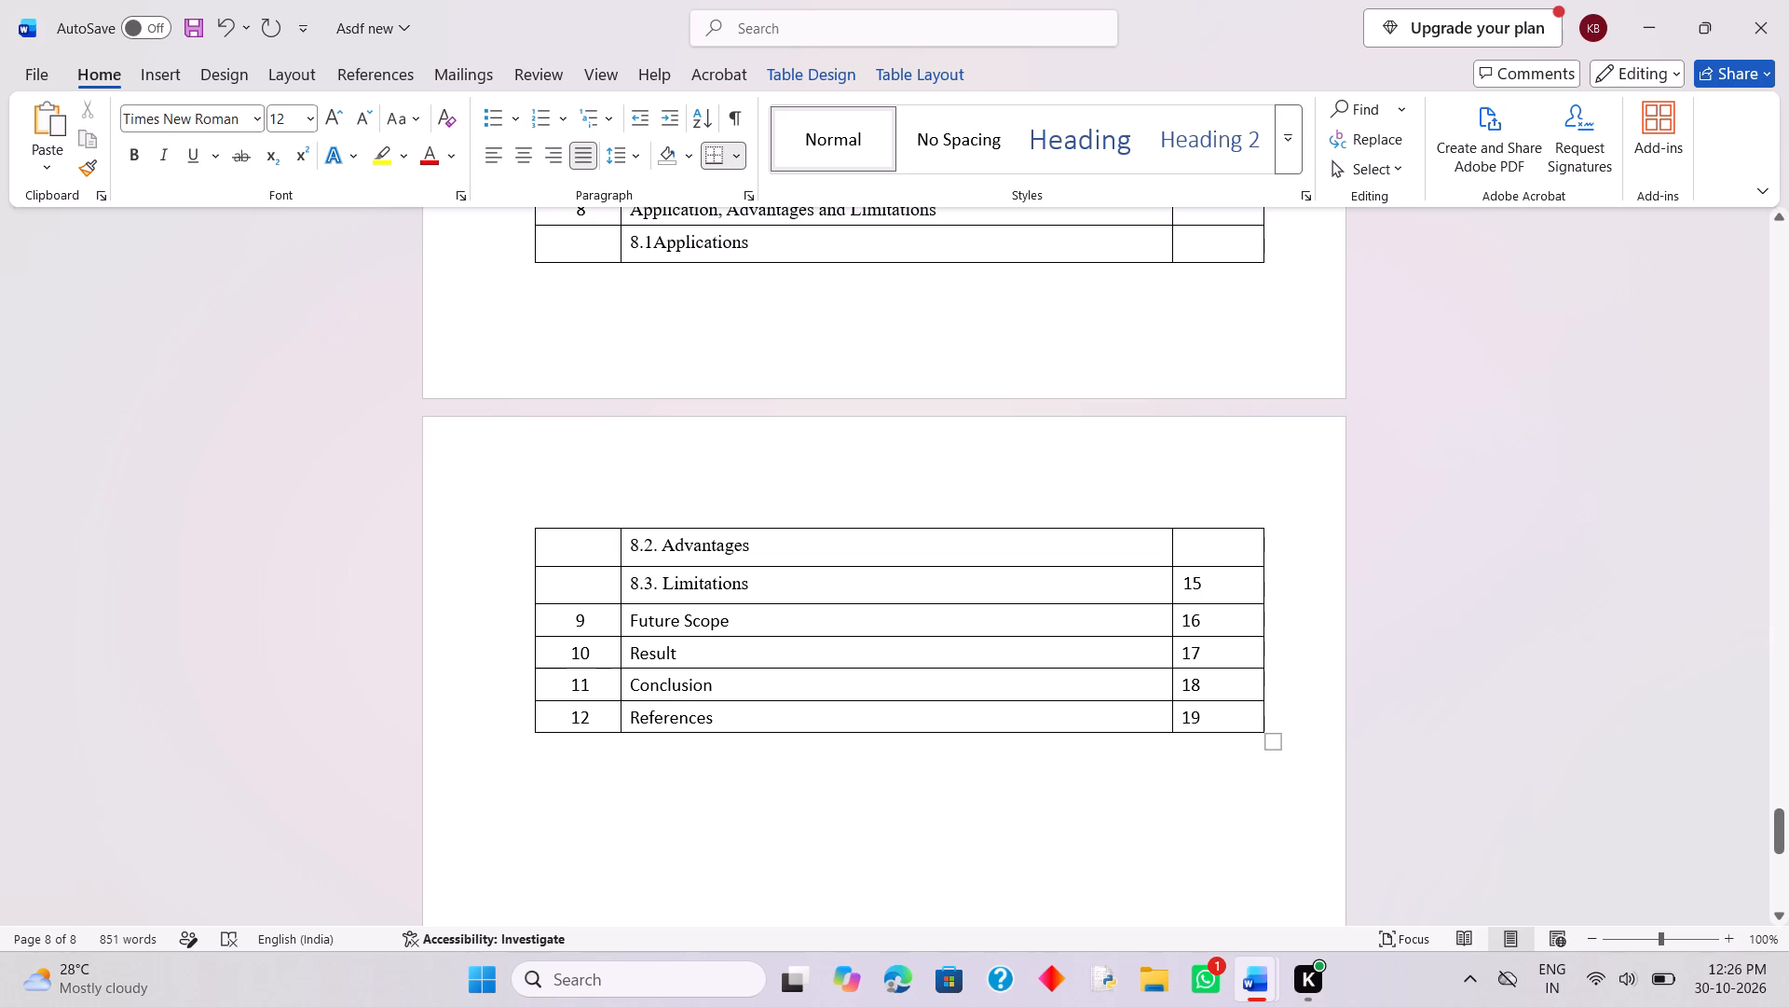
{"action": "key", "text": "Right"}
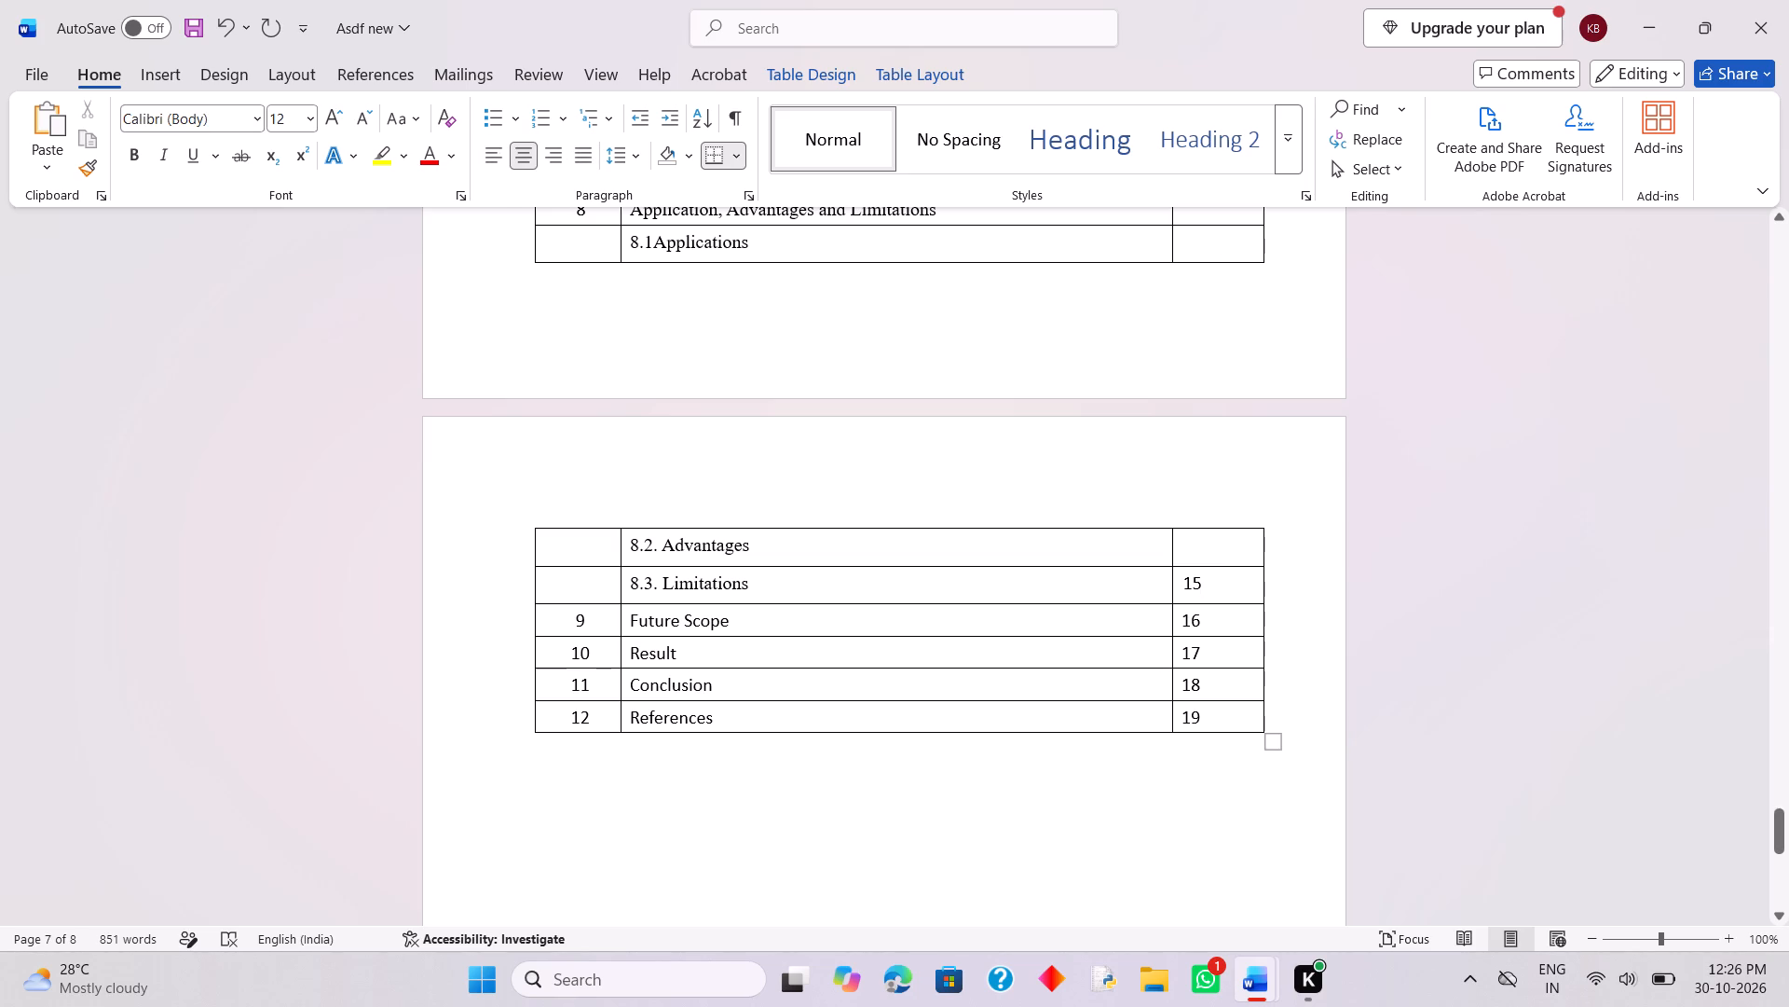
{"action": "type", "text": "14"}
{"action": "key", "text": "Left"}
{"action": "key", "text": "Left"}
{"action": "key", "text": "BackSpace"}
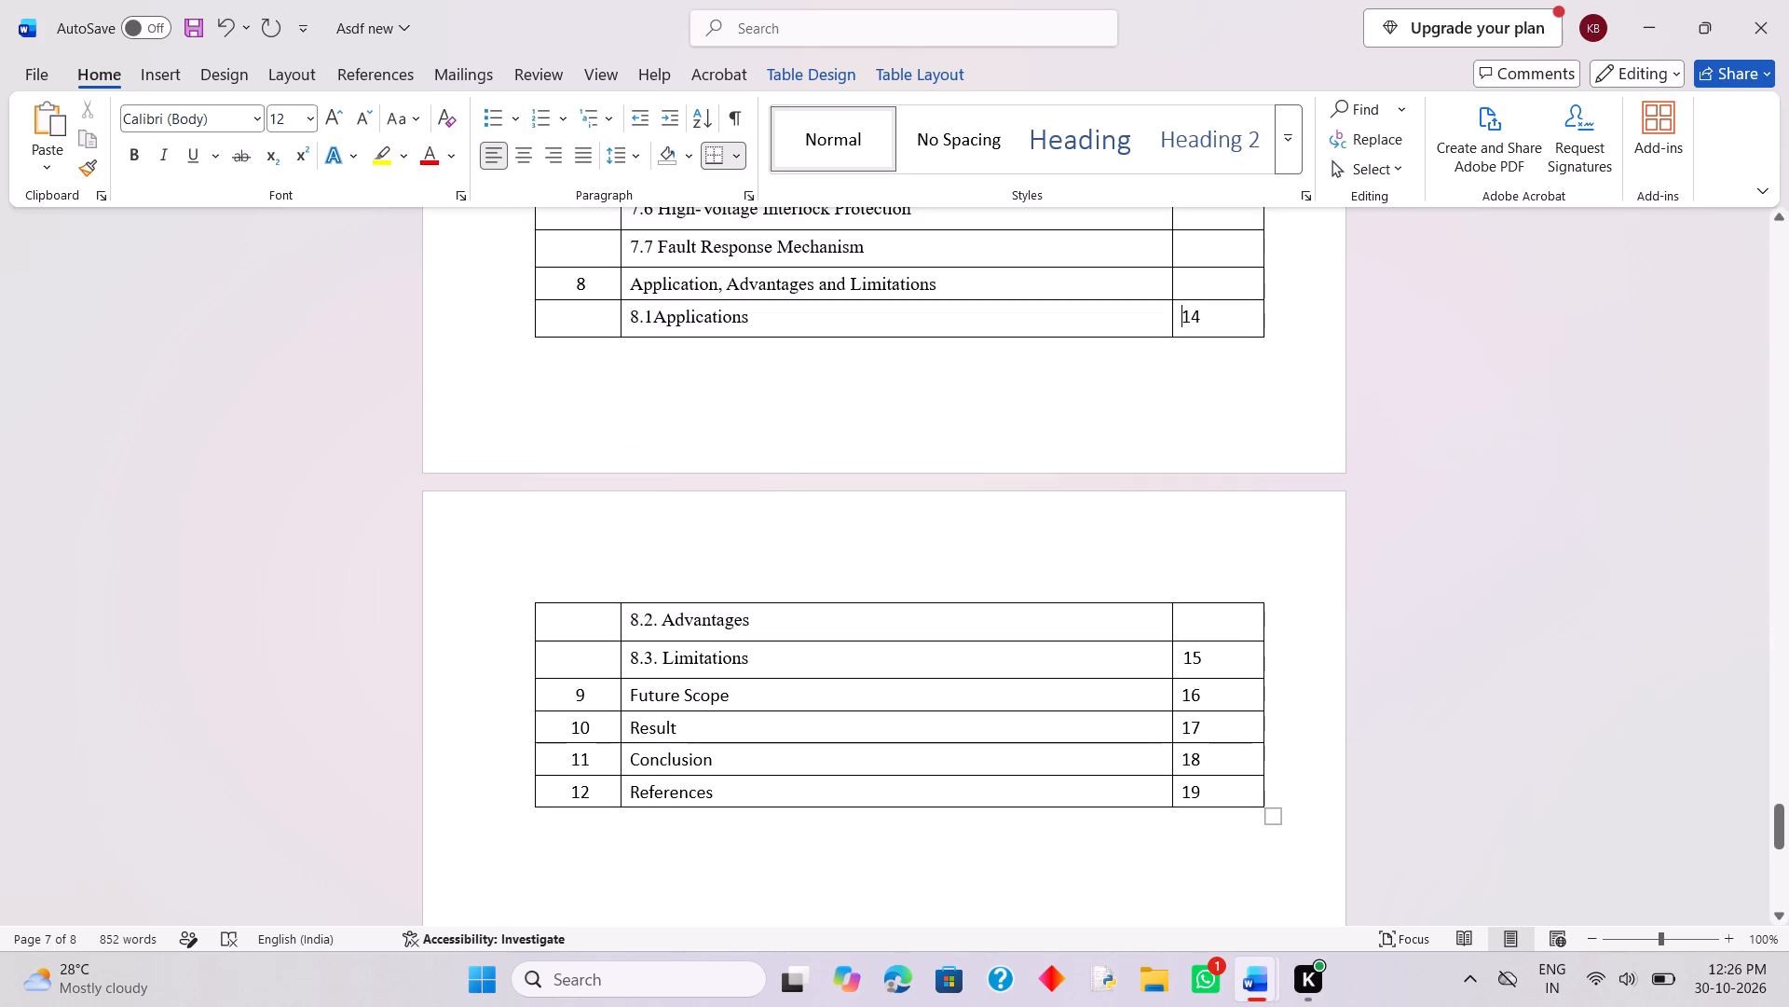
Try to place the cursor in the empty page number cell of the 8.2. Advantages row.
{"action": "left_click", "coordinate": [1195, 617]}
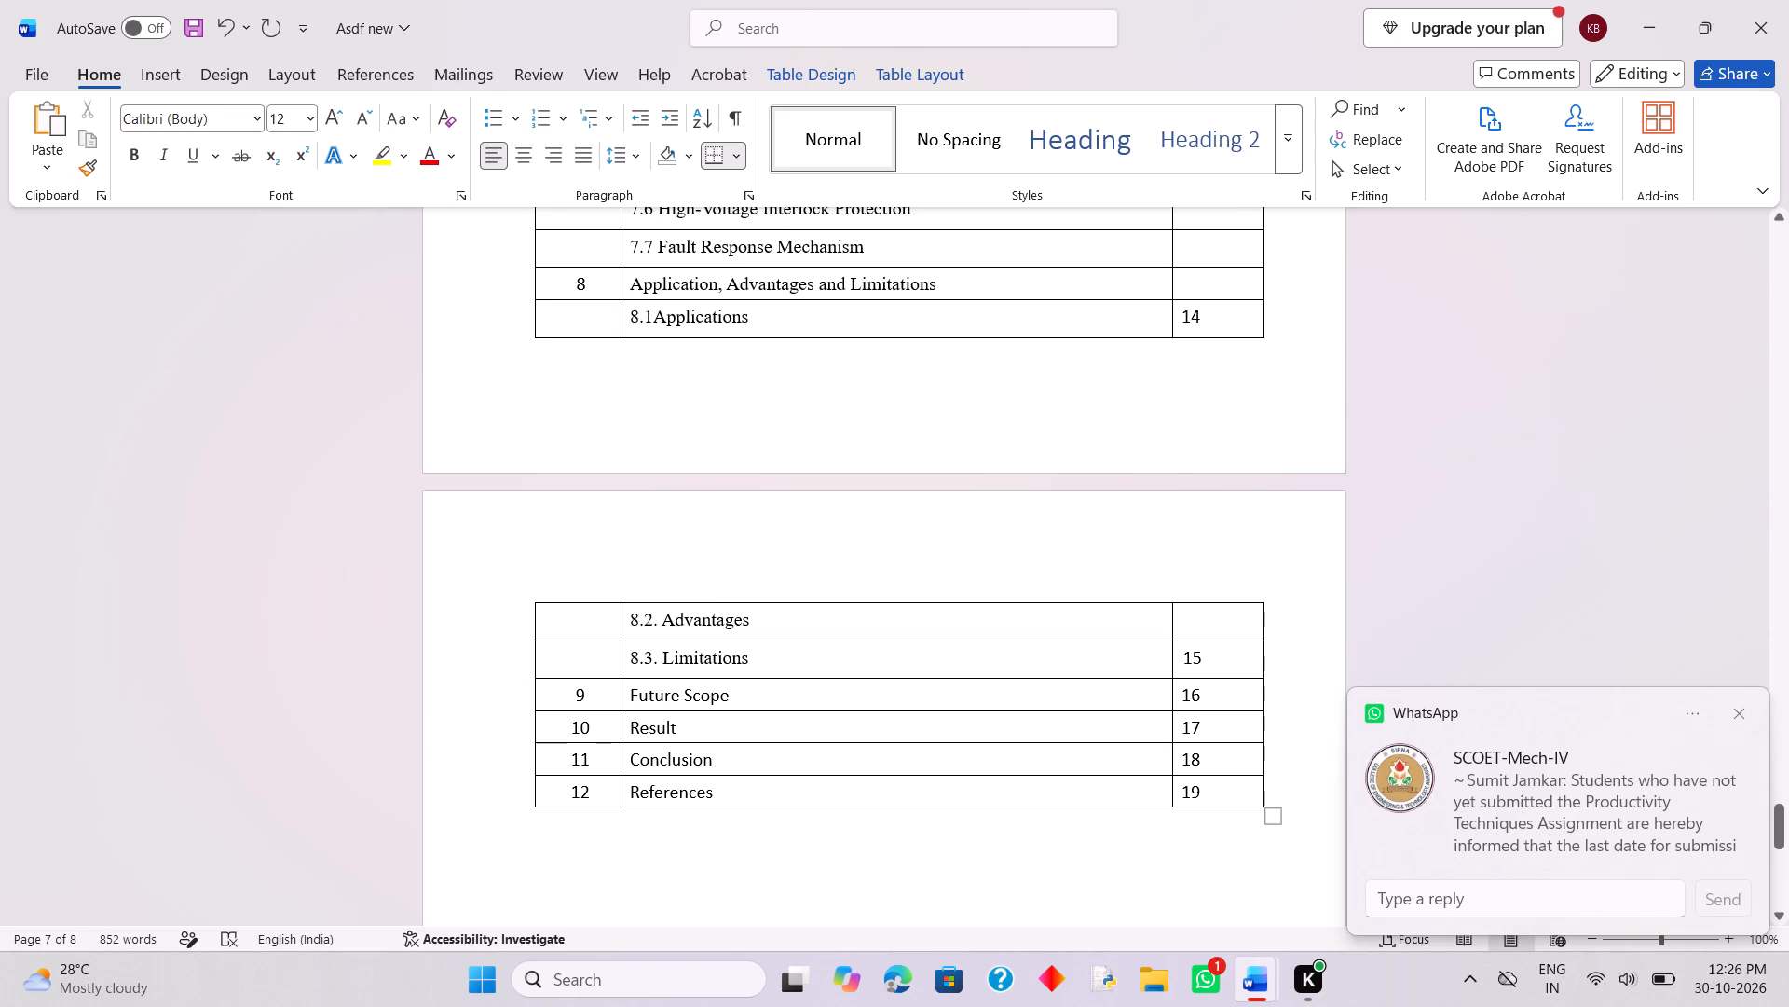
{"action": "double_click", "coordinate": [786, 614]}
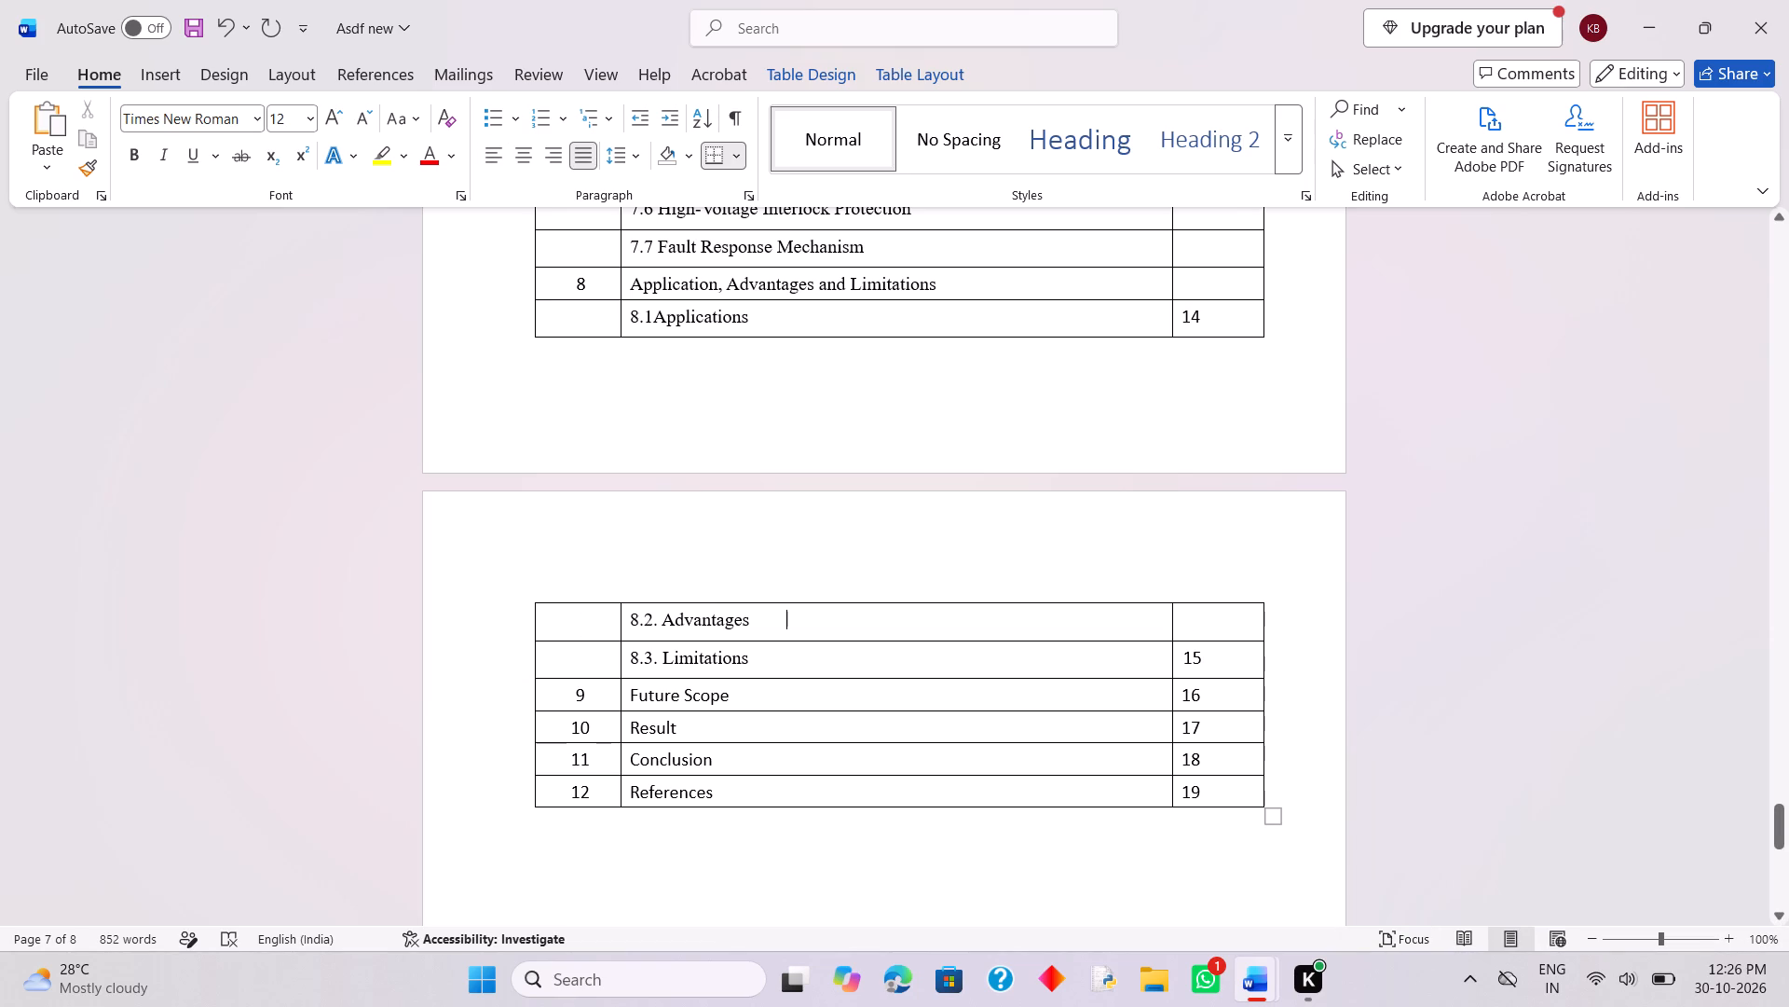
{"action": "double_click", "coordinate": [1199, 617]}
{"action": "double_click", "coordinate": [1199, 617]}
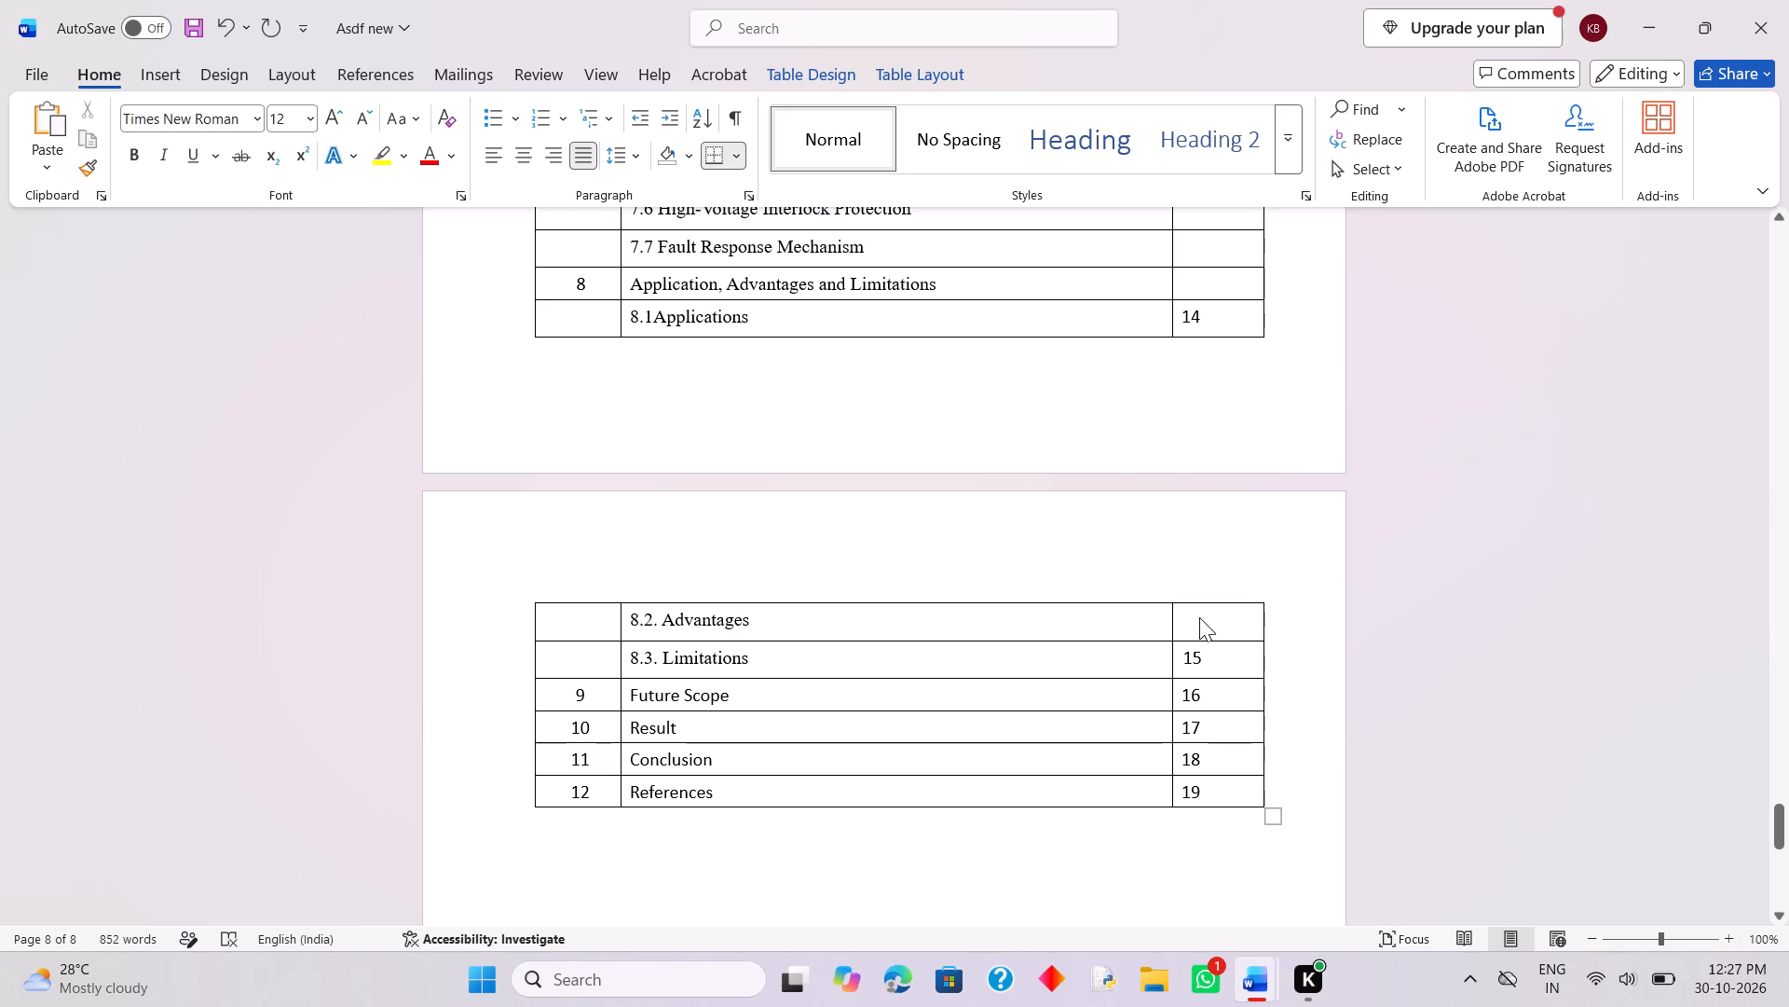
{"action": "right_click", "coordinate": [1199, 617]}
Enter page number 14, left-aligned, for section 8, Application, Advantages and Limitations.
{"action": "left_click", "coordinate": [1202, 277]}
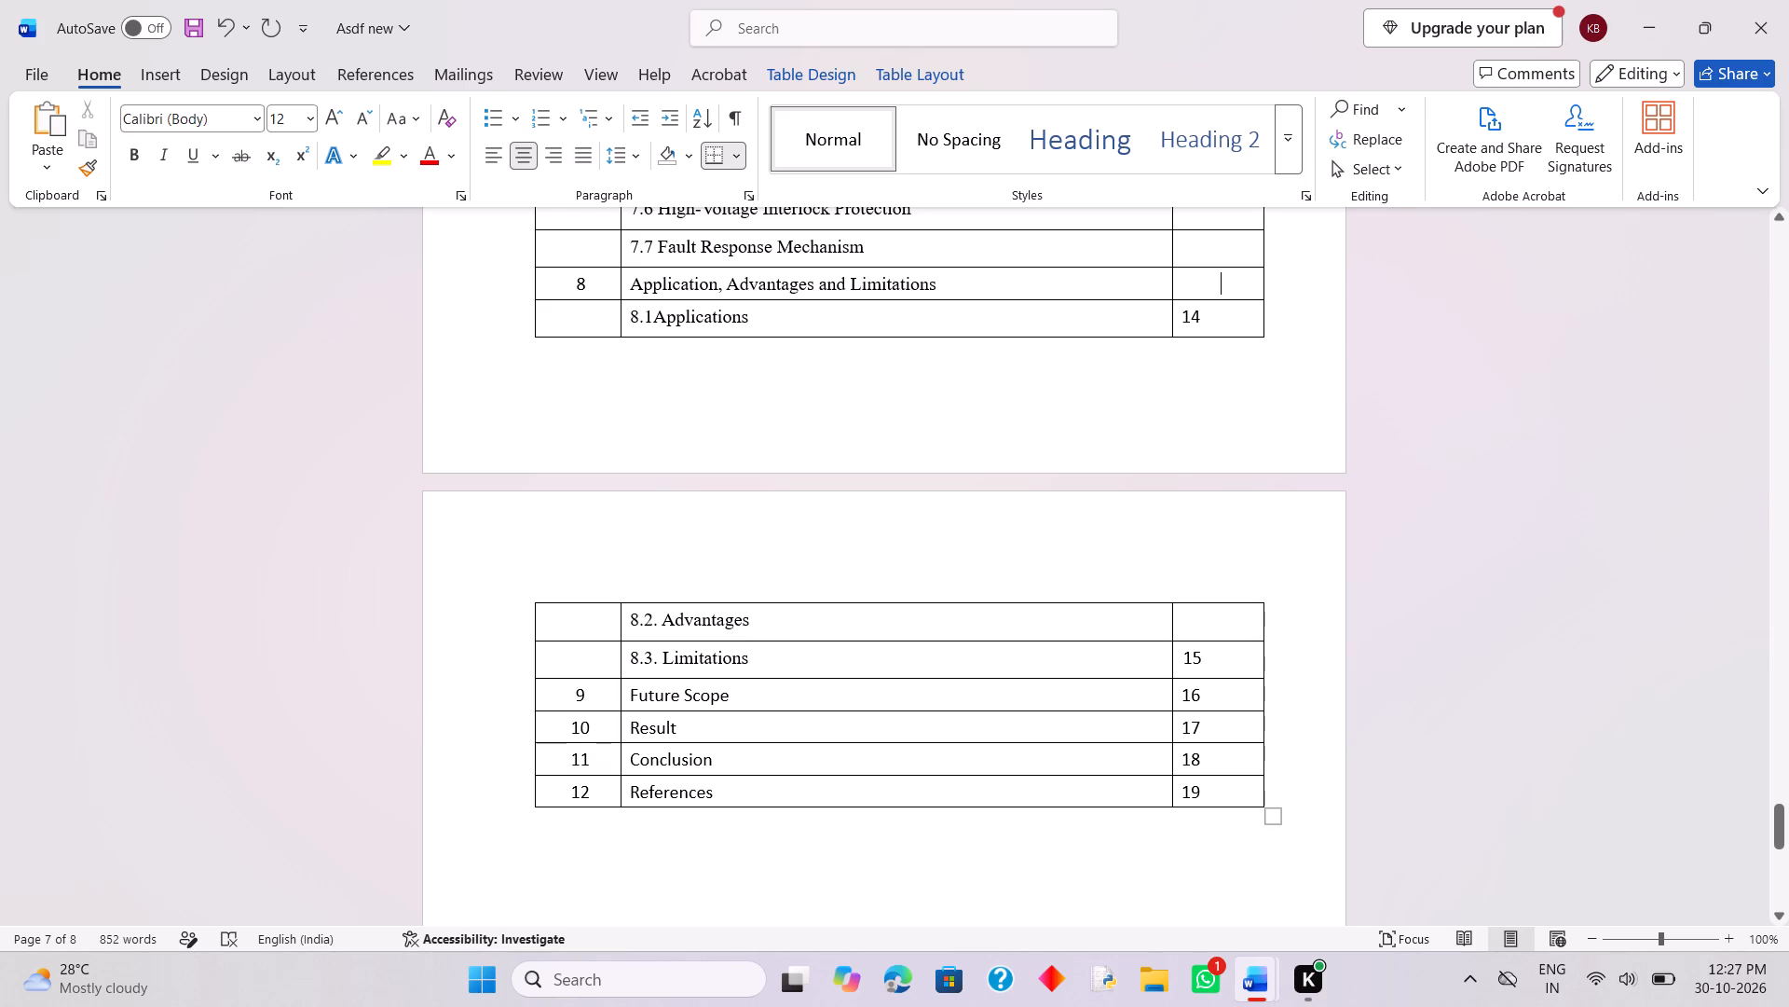
{"action": "key", "text": "BackSpace"}
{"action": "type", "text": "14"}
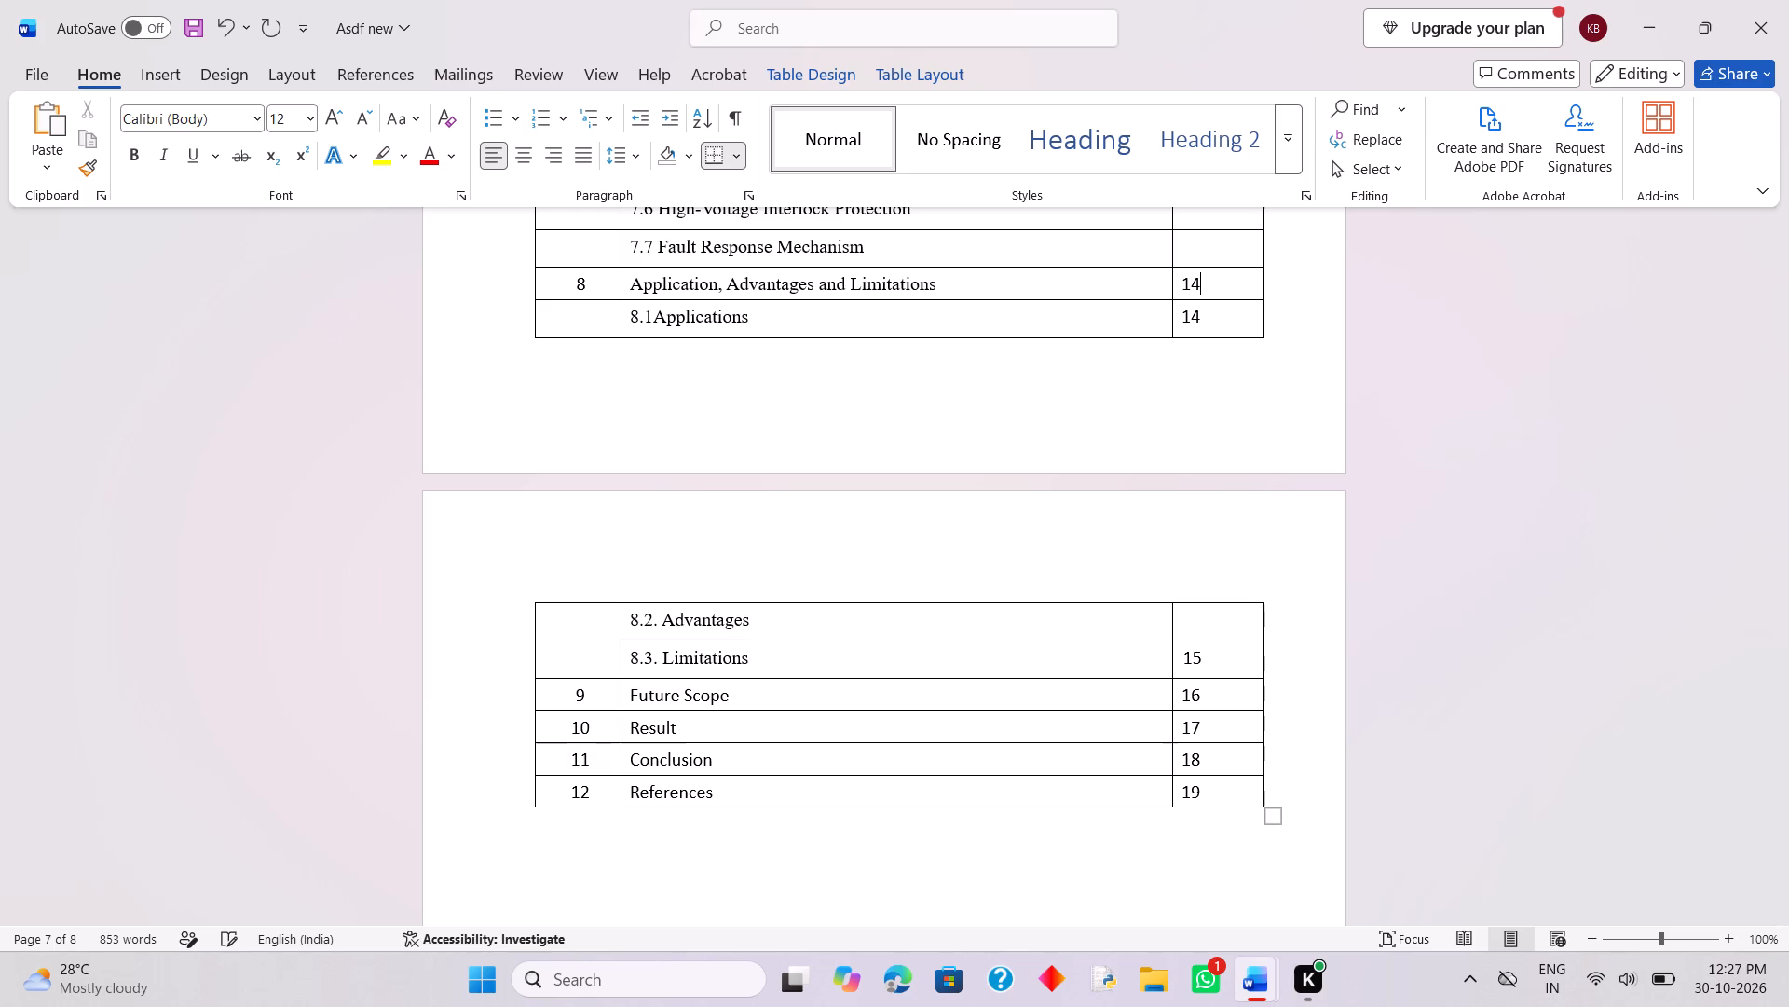
Enter page number 13 for 7.7 Fault Response Mechanism and 12 for both 7.6 High-Voltage Interlock Protection and 7.5 Electronic Control Unit Monitoring.
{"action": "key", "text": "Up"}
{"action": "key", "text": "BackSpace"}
{"action": "type", "text": "13"}
{"action": "key", "text": "Up"}
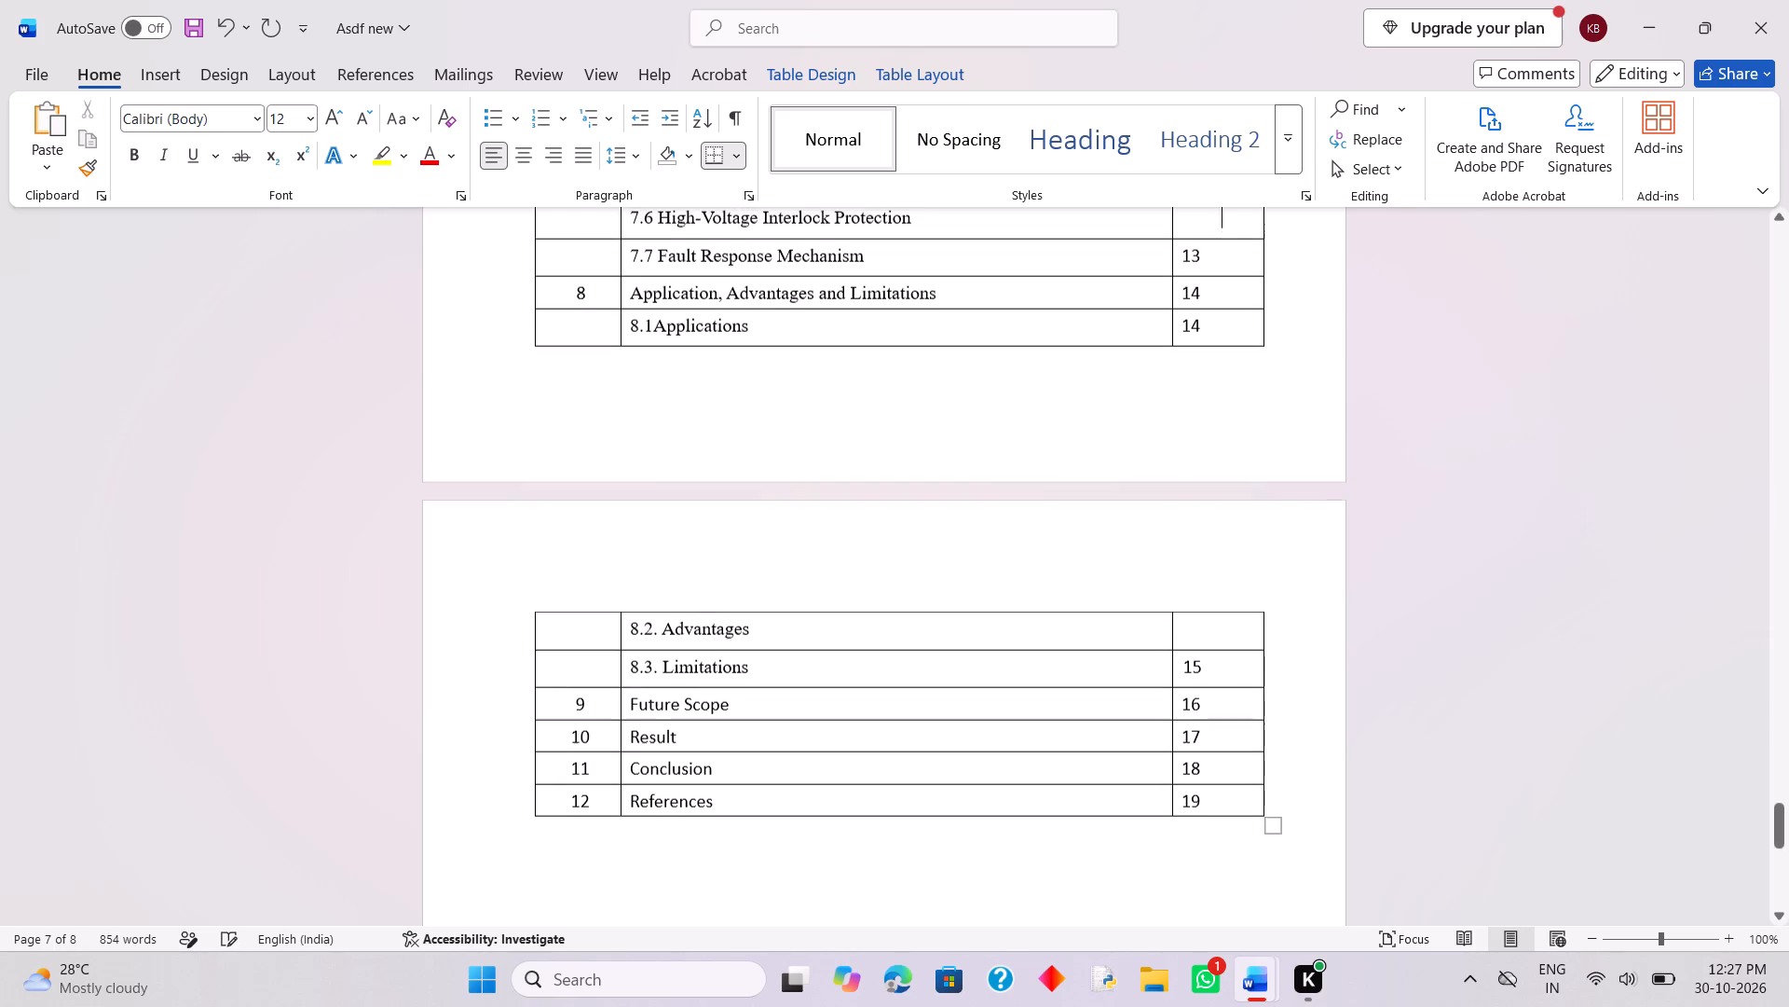
{"action": "key", "text": "BackSpace"}
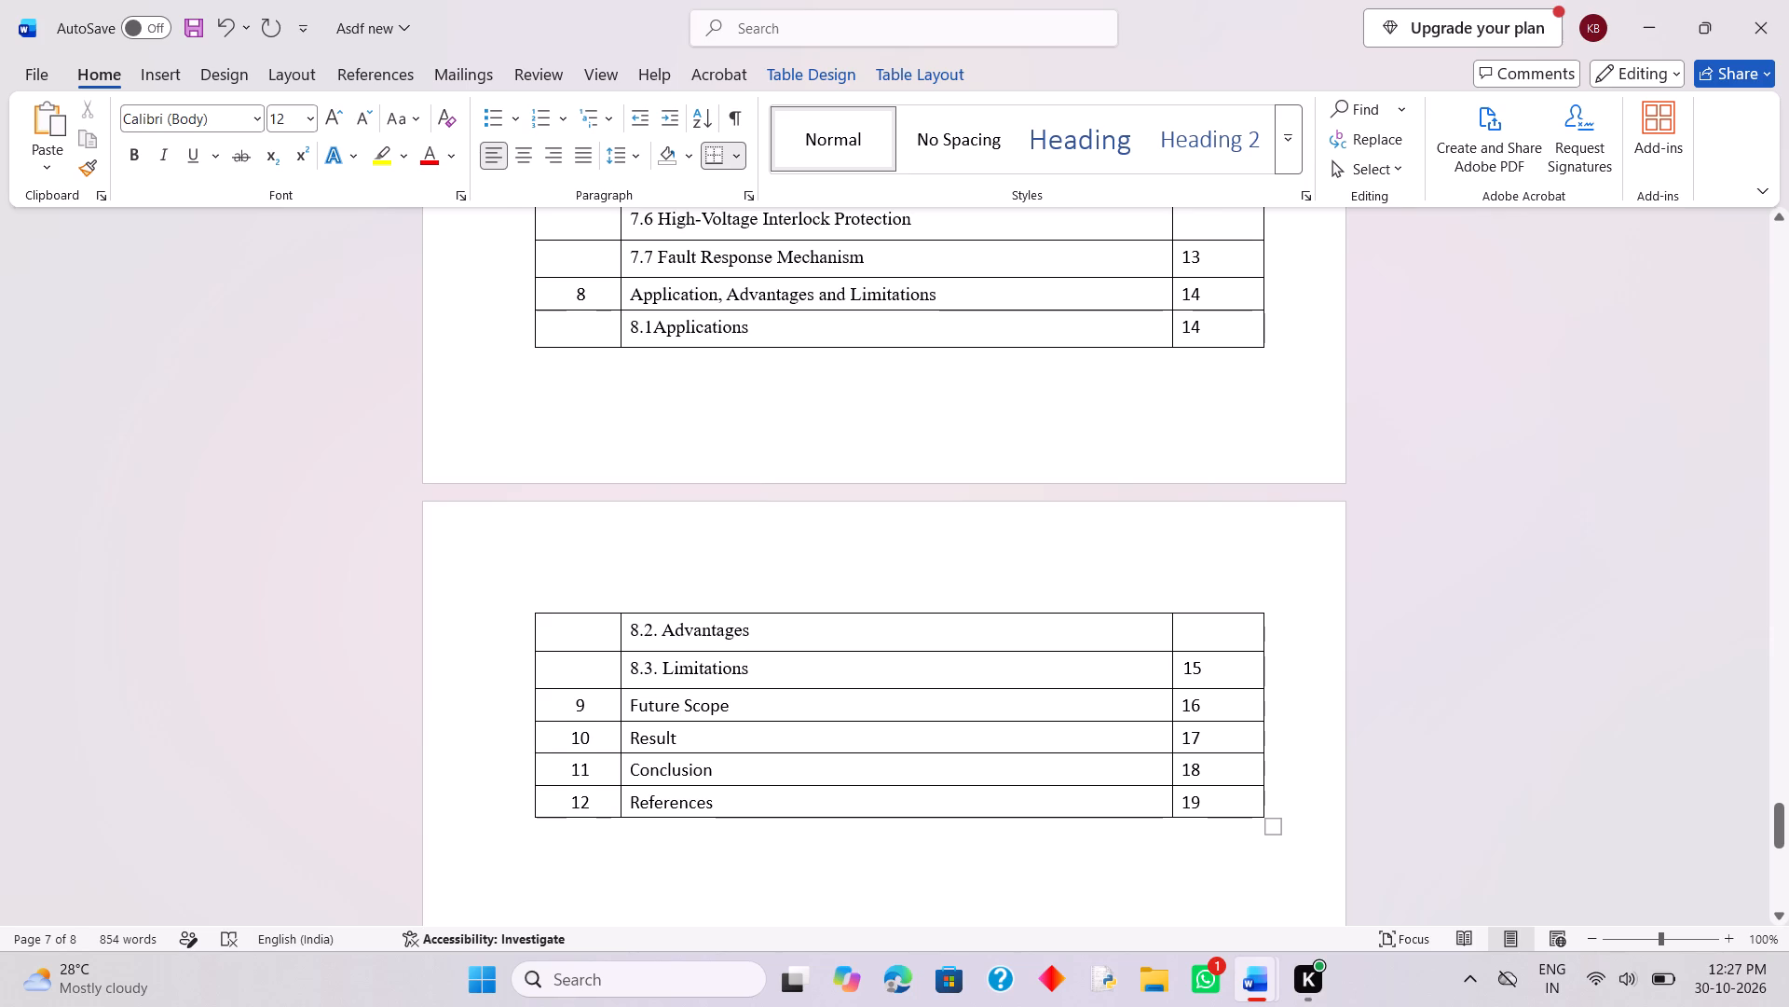
{"action": "scroll", "coordinate": [1202, 277], "scroll_direction": "up", "scroll_amount": 1}
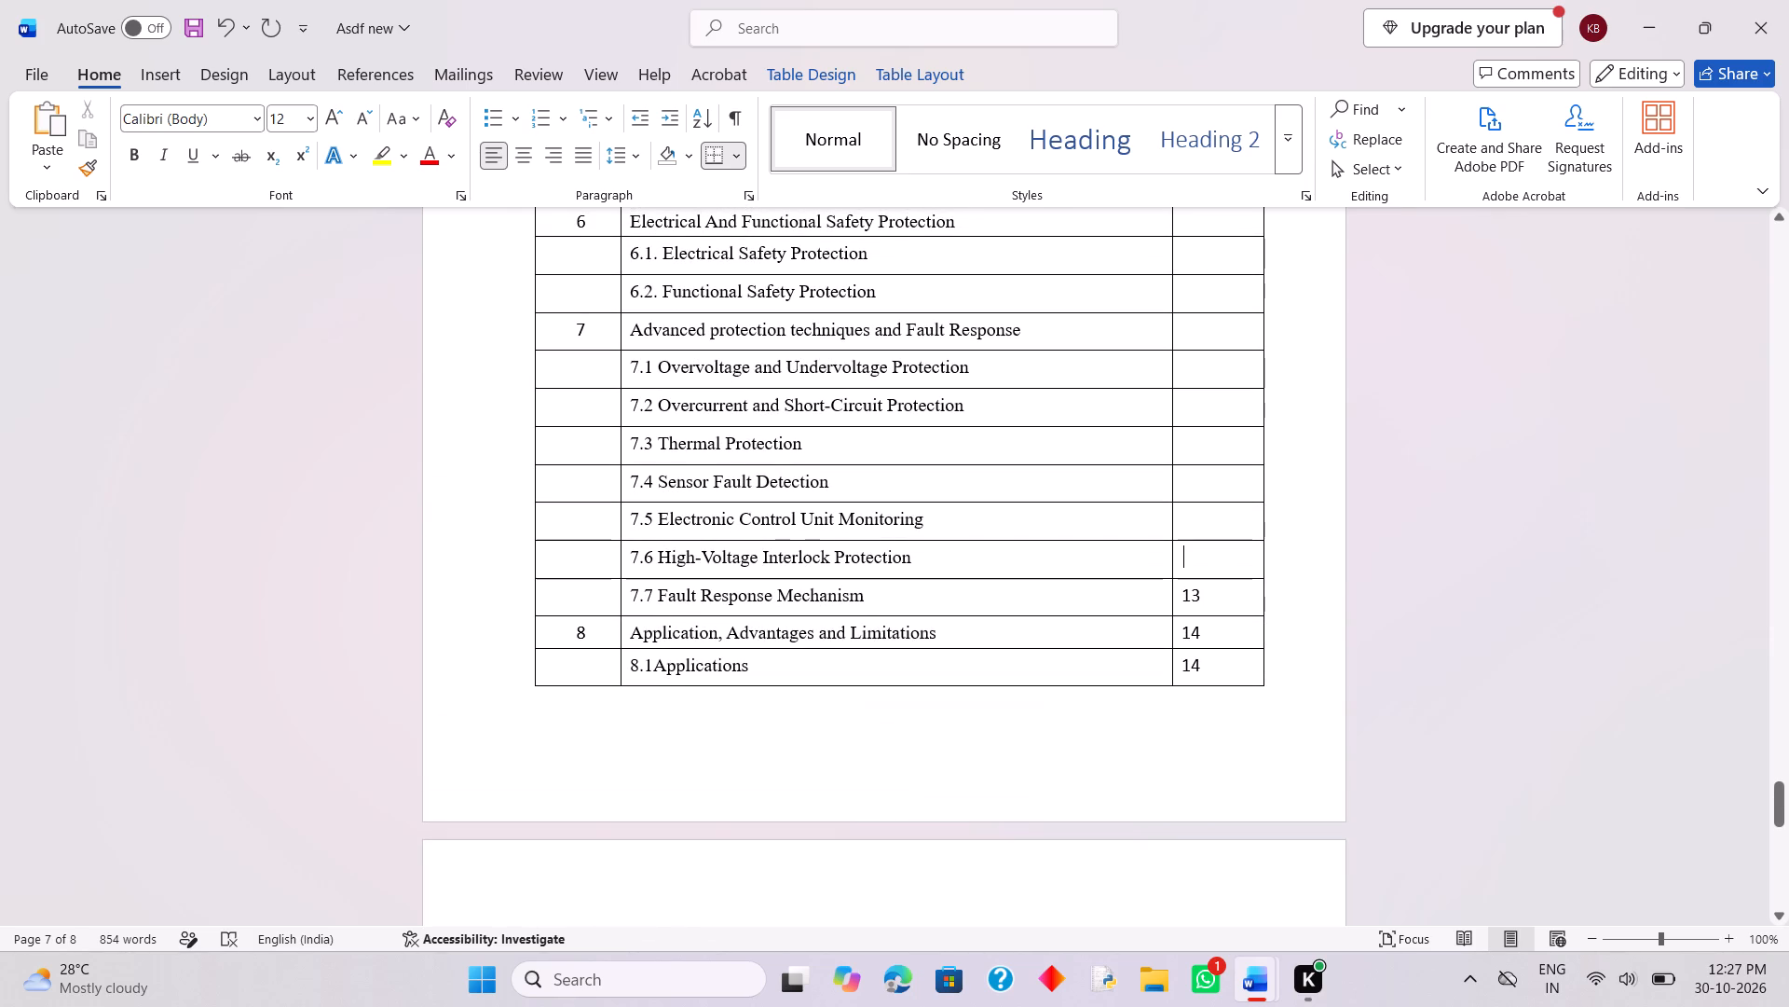
{"action": "type", "text": "12"}
{"action": "key", "text": "Up"}
{"action": "key", "text": "BackSpace"}
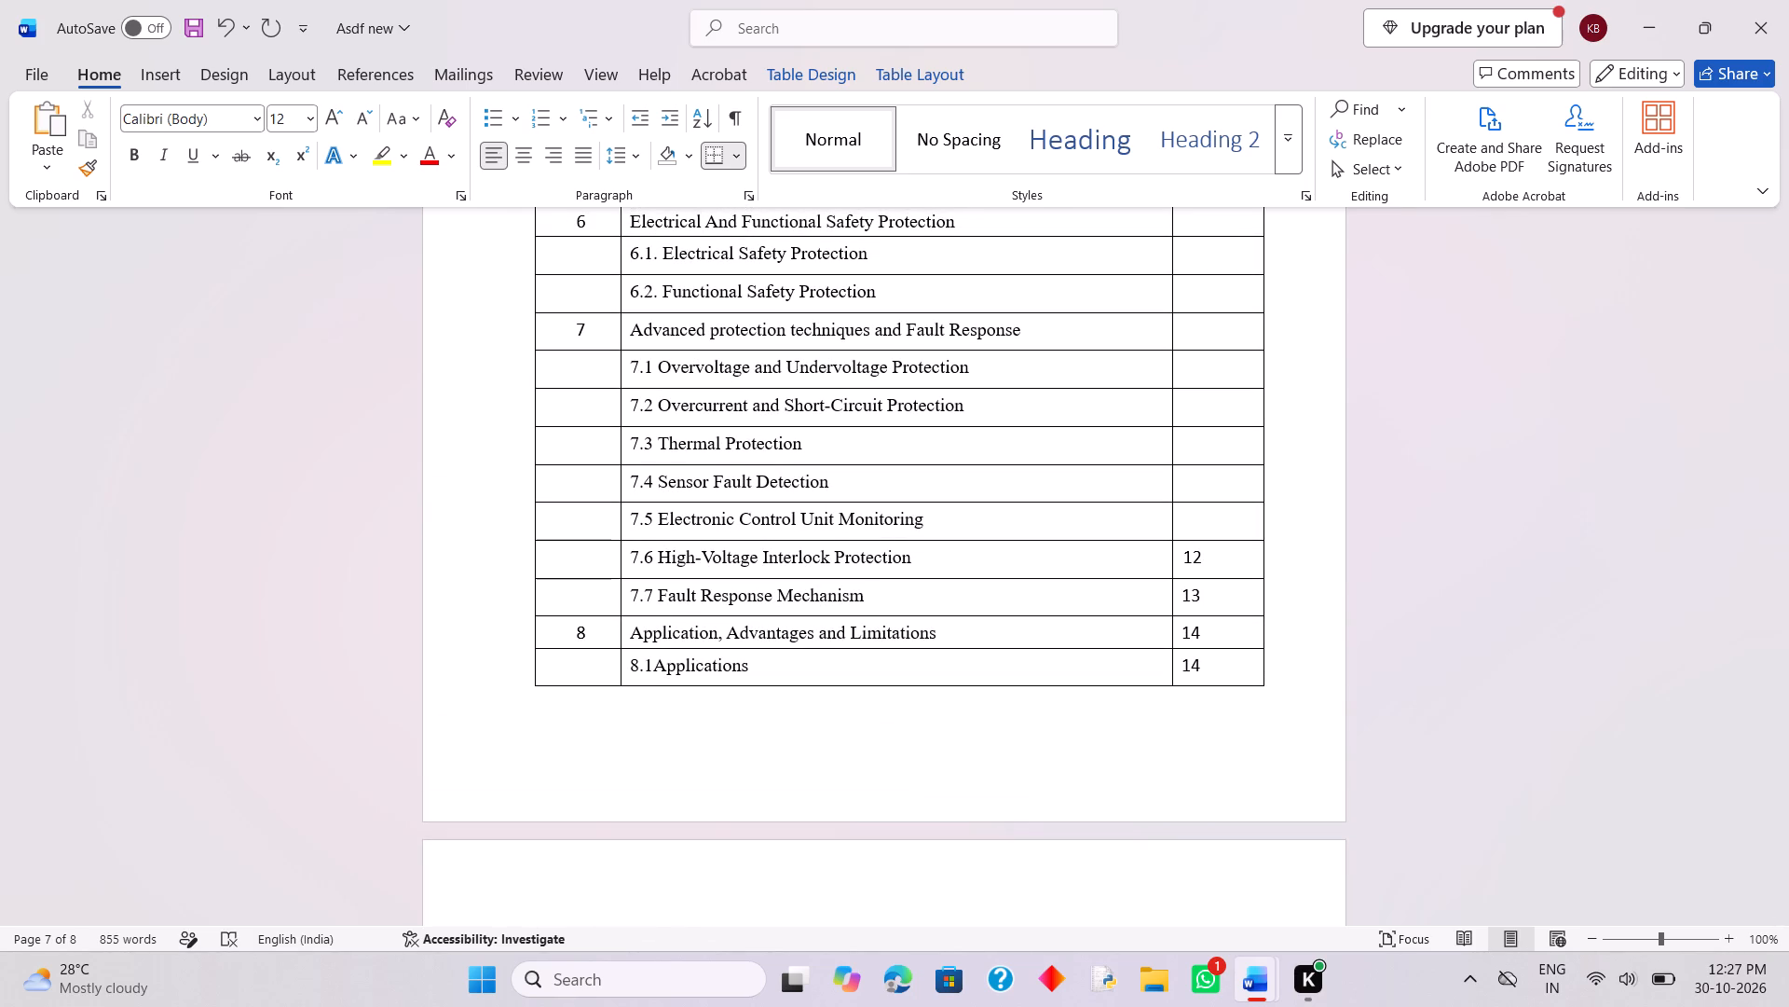
{"action": "type", "text": "12"}
Look up the section 7 pages in k final report and enter page number 12 for 7.4 Sensor Fault Detection in Asdf new.
{"action": "key", "text": "Up"}
{"action": "key", "text": "BackSpace"}
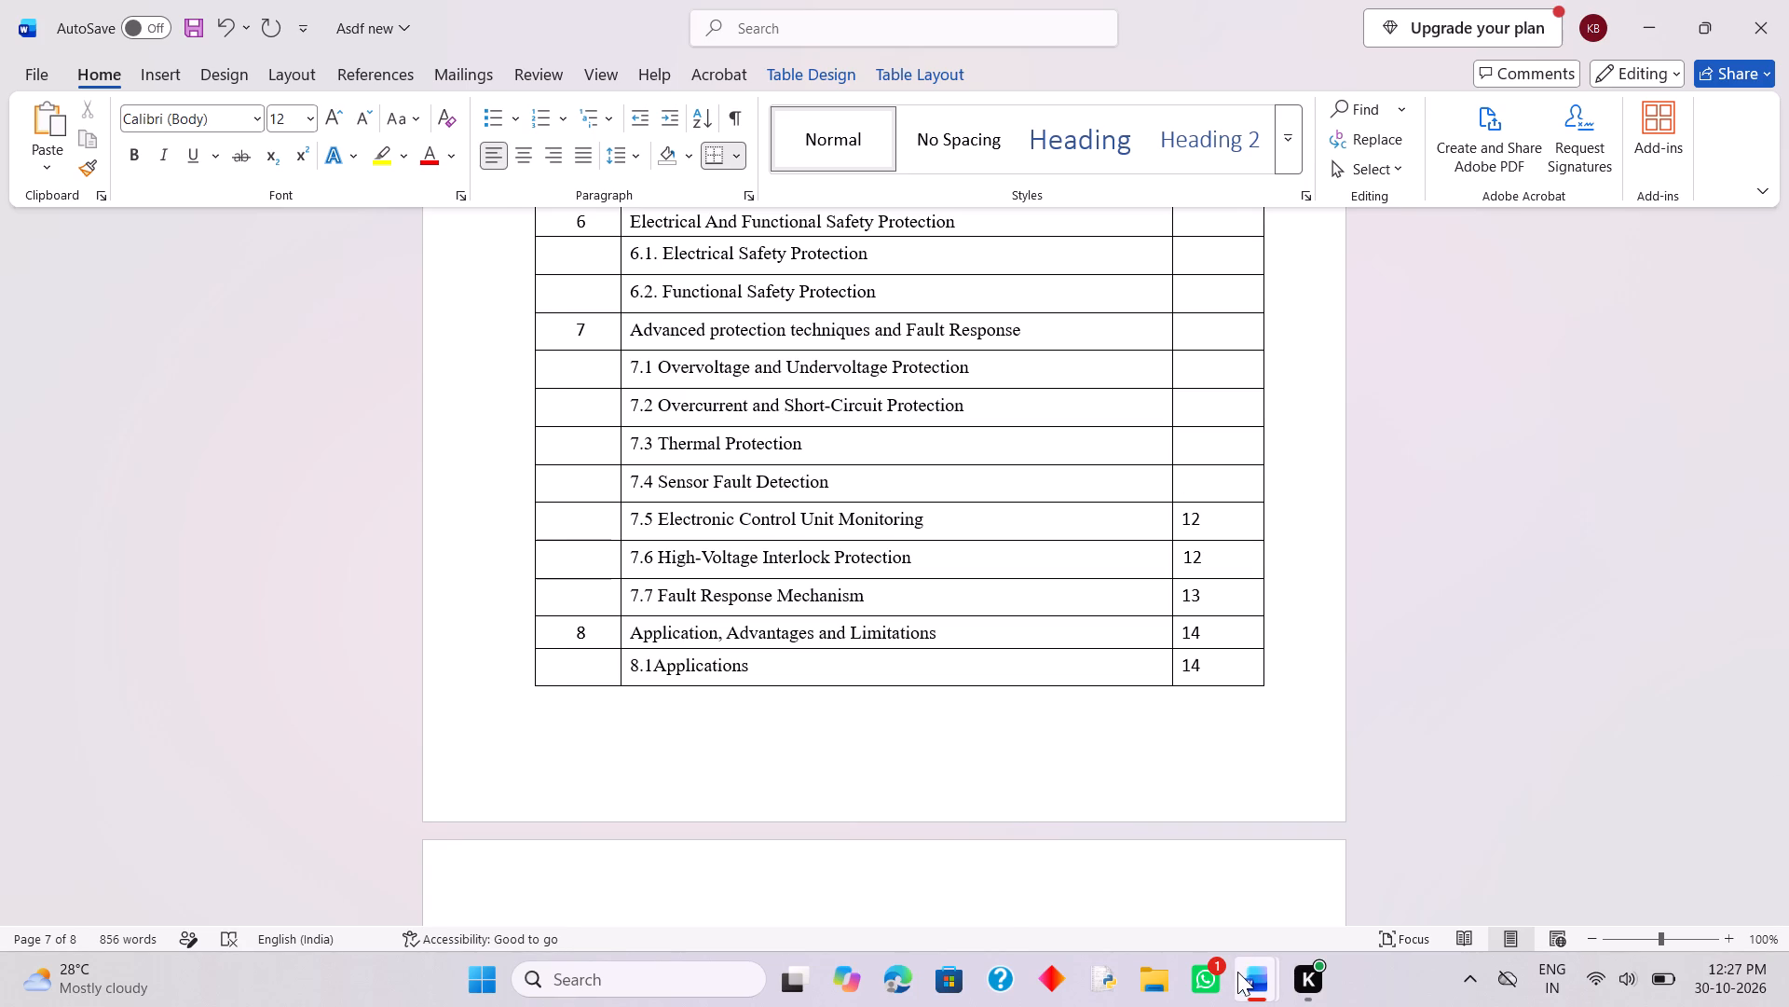
{"action": "left_click", "coordinate": [1339, 889]}
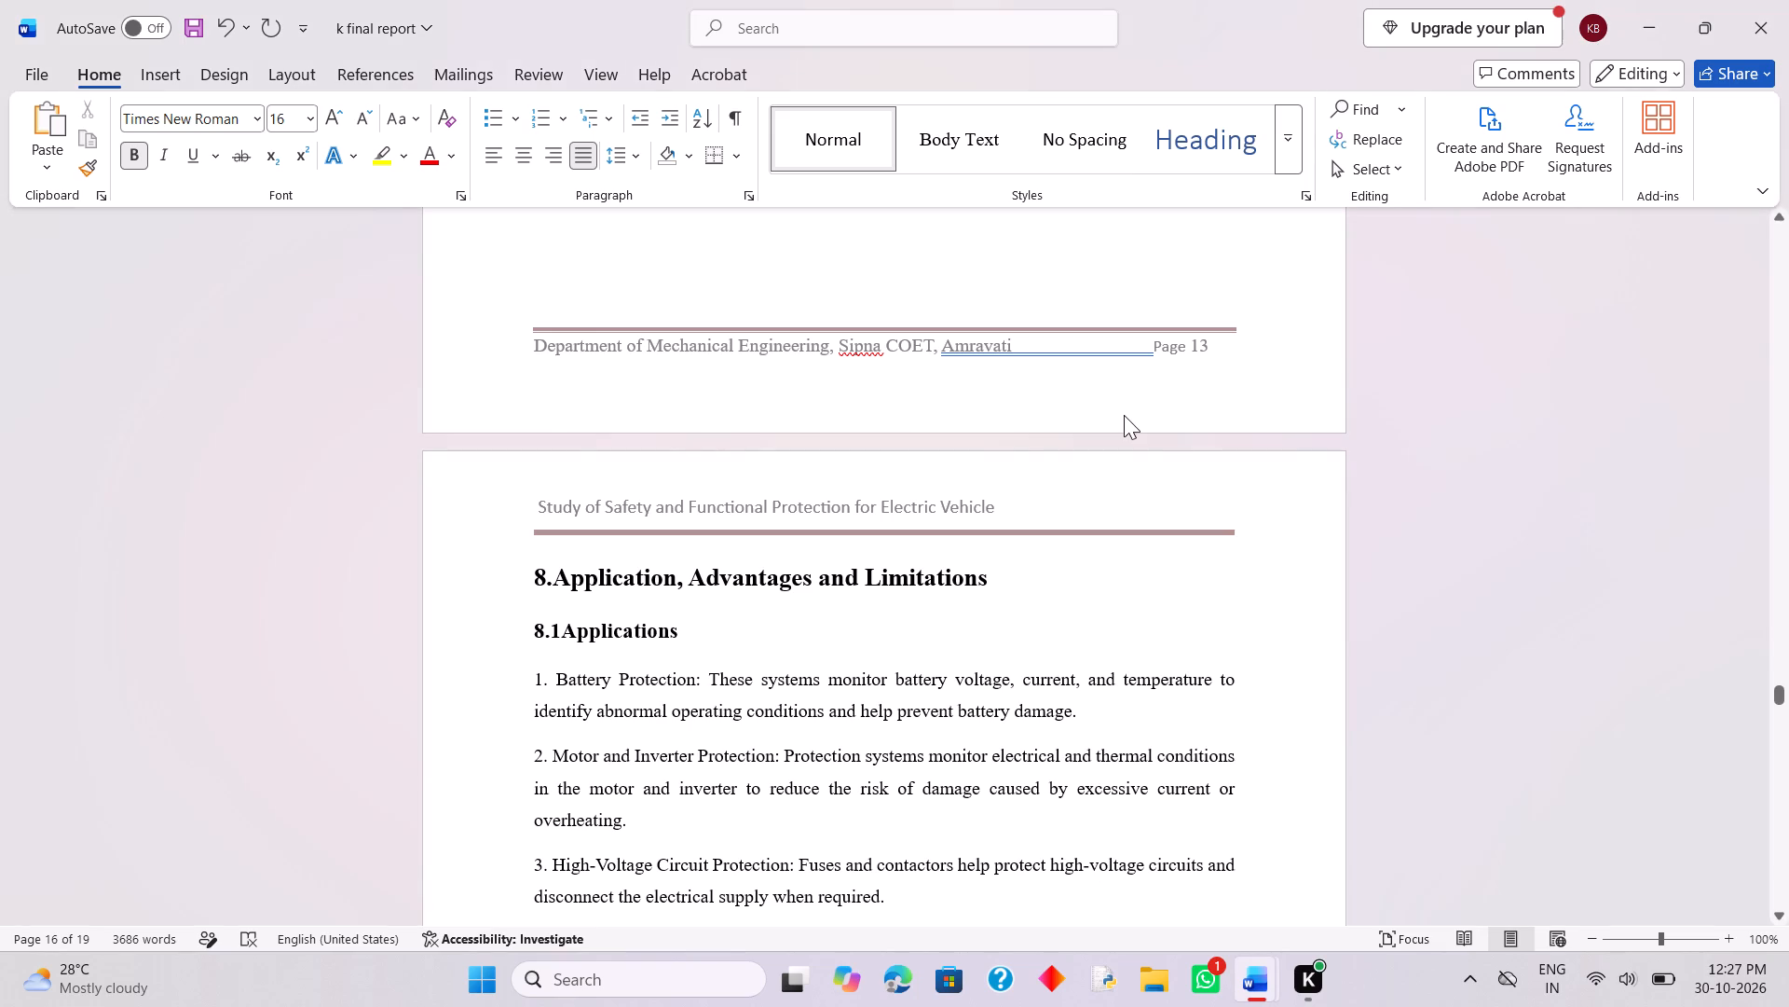
{"action": "scroll", "coordinate": [1124, 415], "scroll_direction": "up", "scroll_amount": 1}
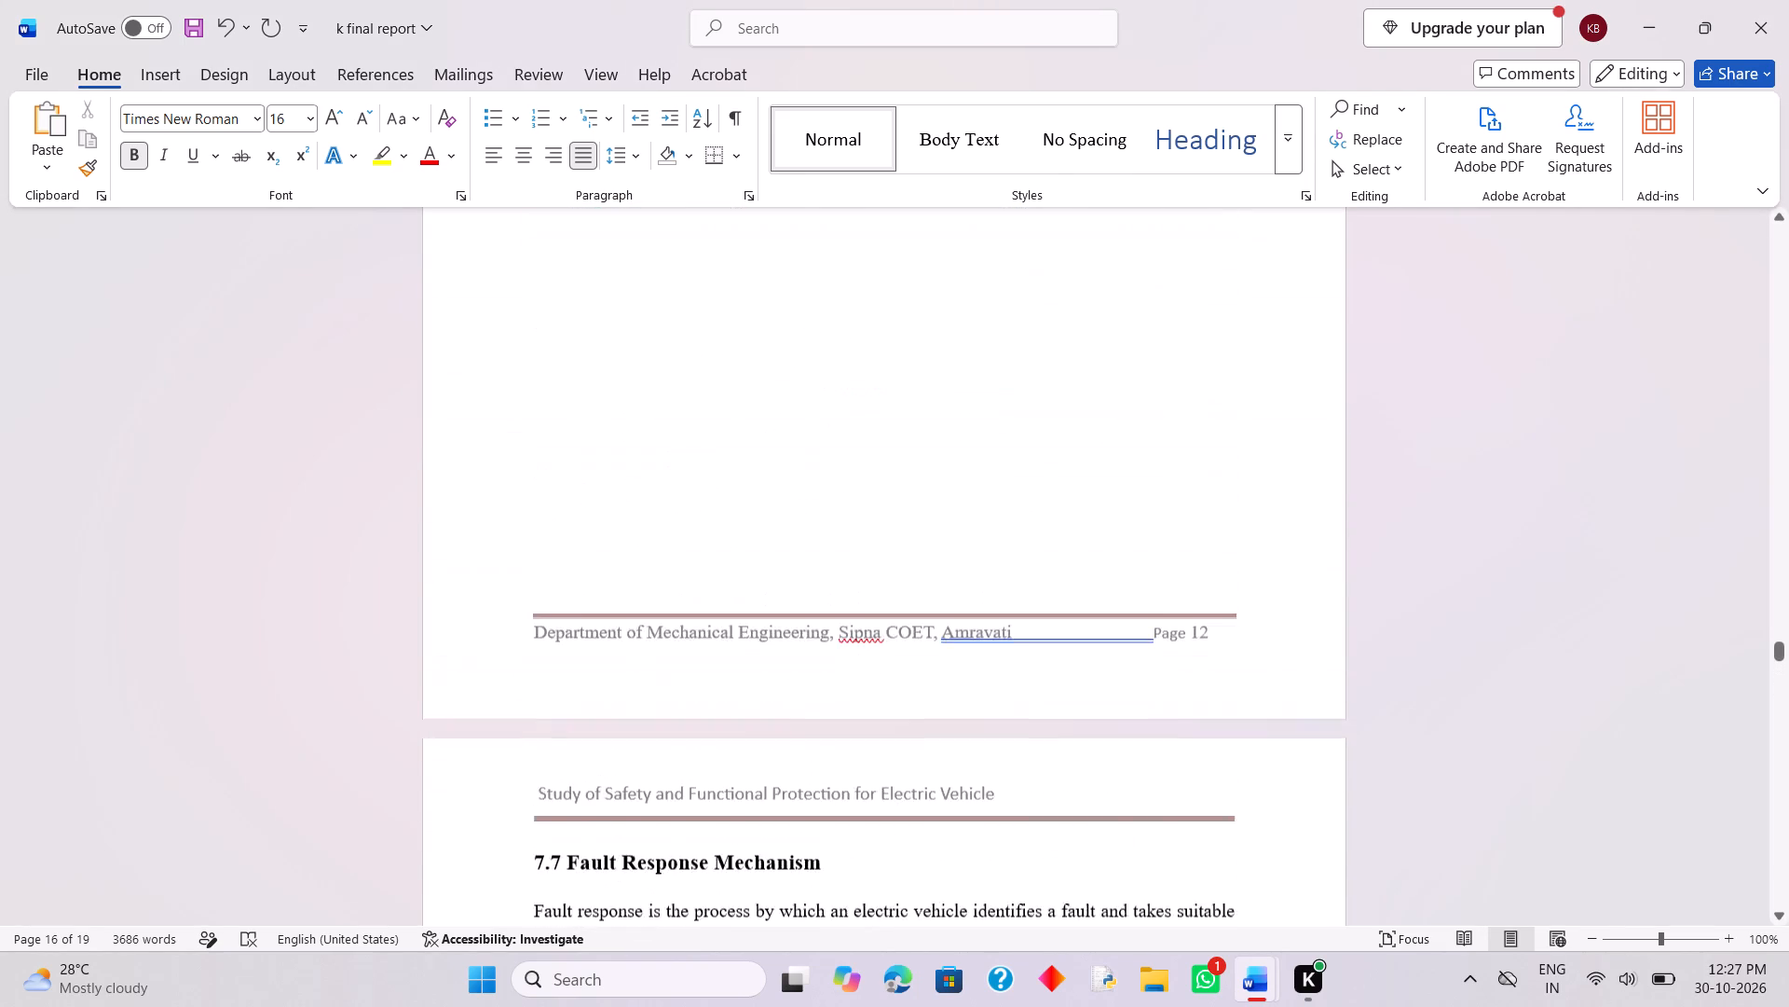
{"action": "scroll", "coordinate": [1124, 415], "scroll_direction": "up", "scroll_amount": 2}
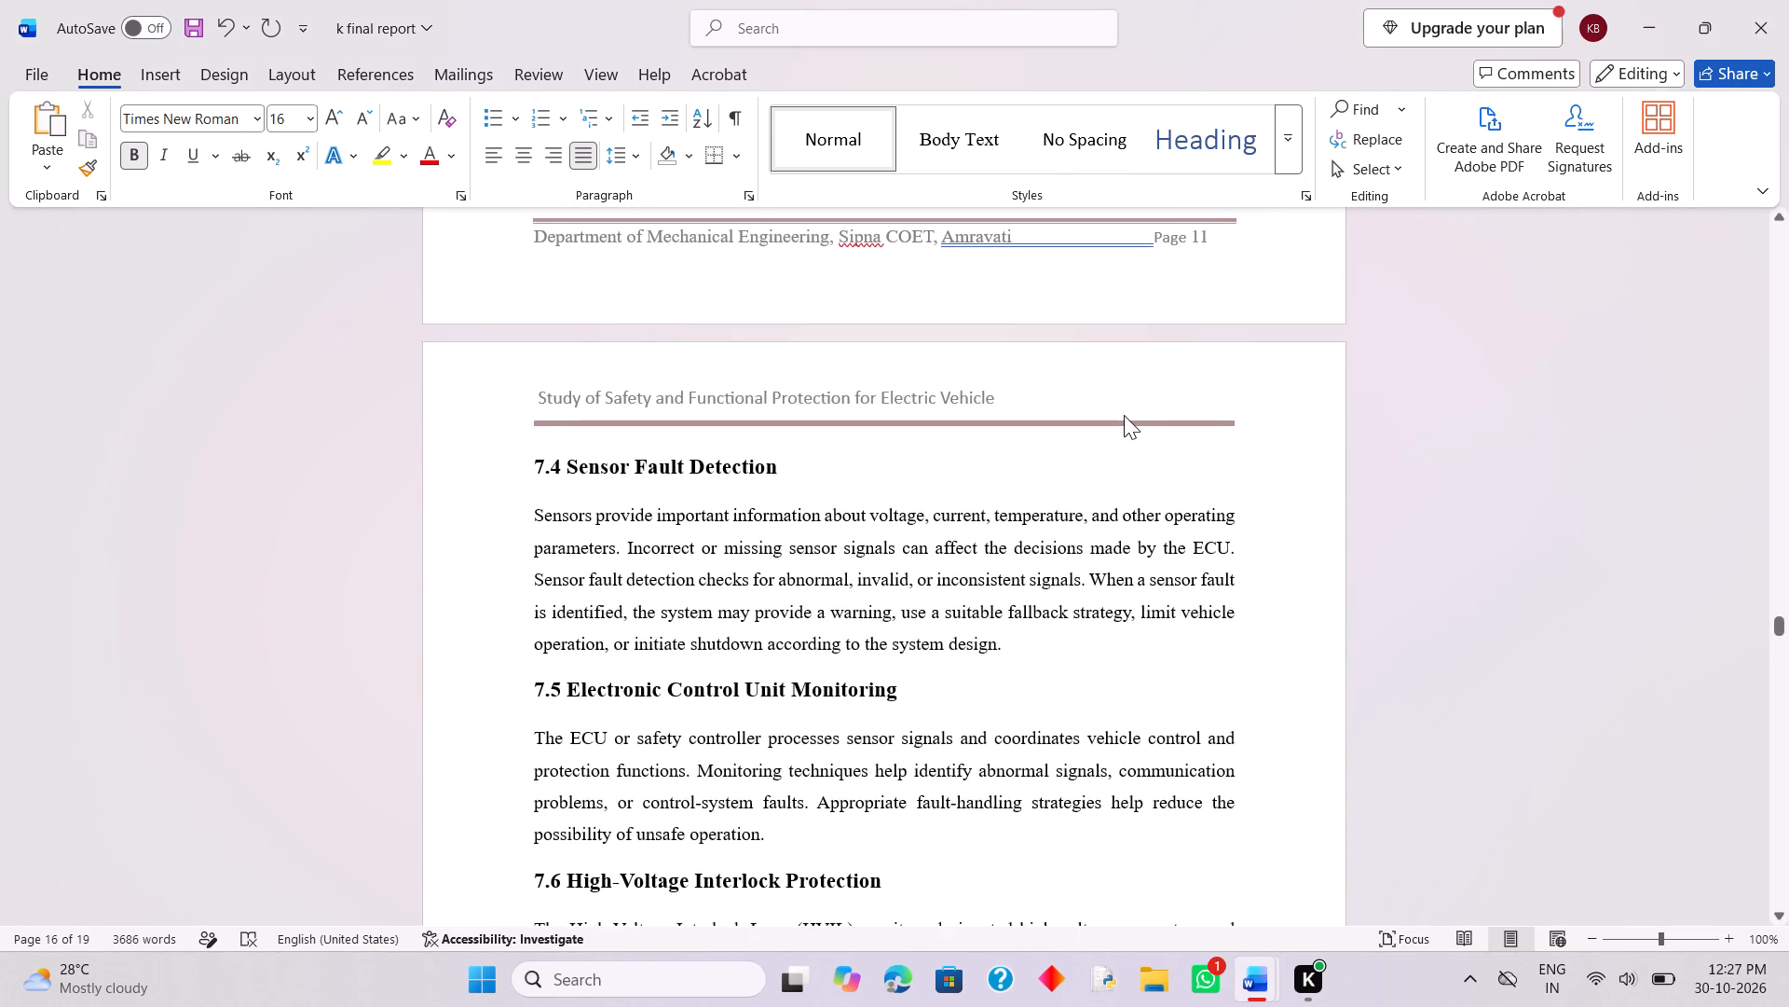
{"action": "scroll", "coordinate": [1124, 415], "scroll_direction": "up", "scroll_amount": 1}
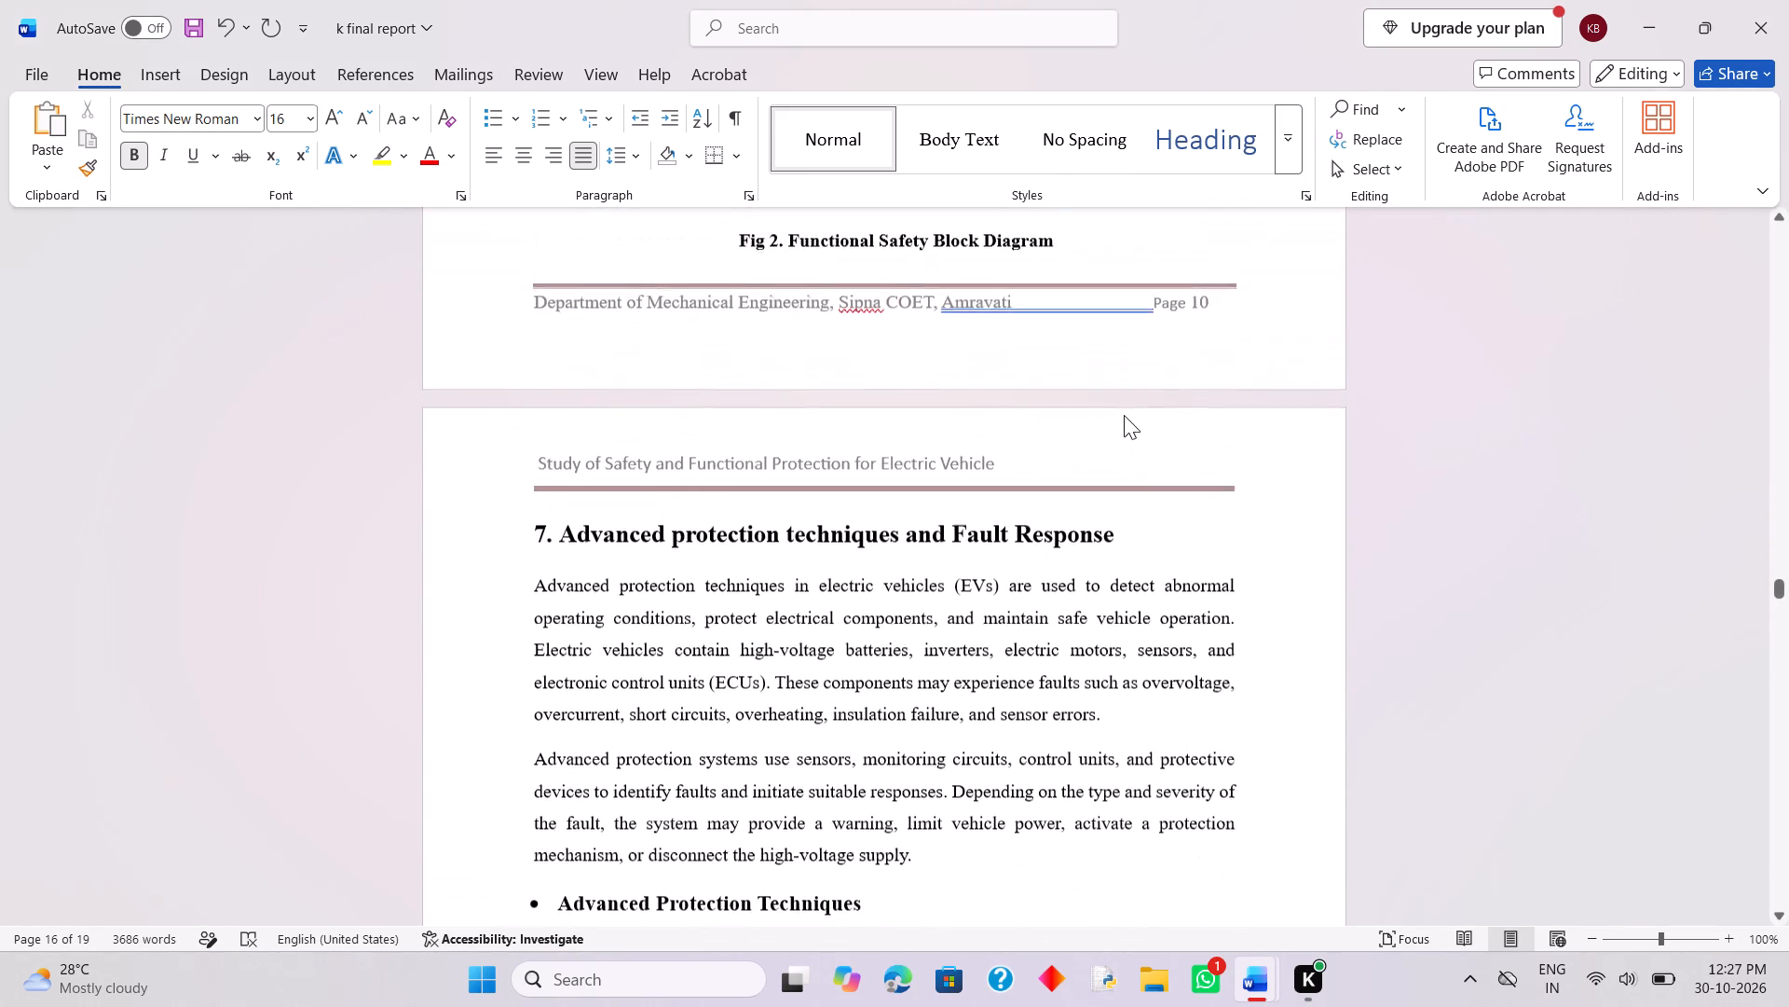
{"action": "scroll", "coordinate": [1124, 415], "scroll_direction": "up", "scroll_amount": 1}
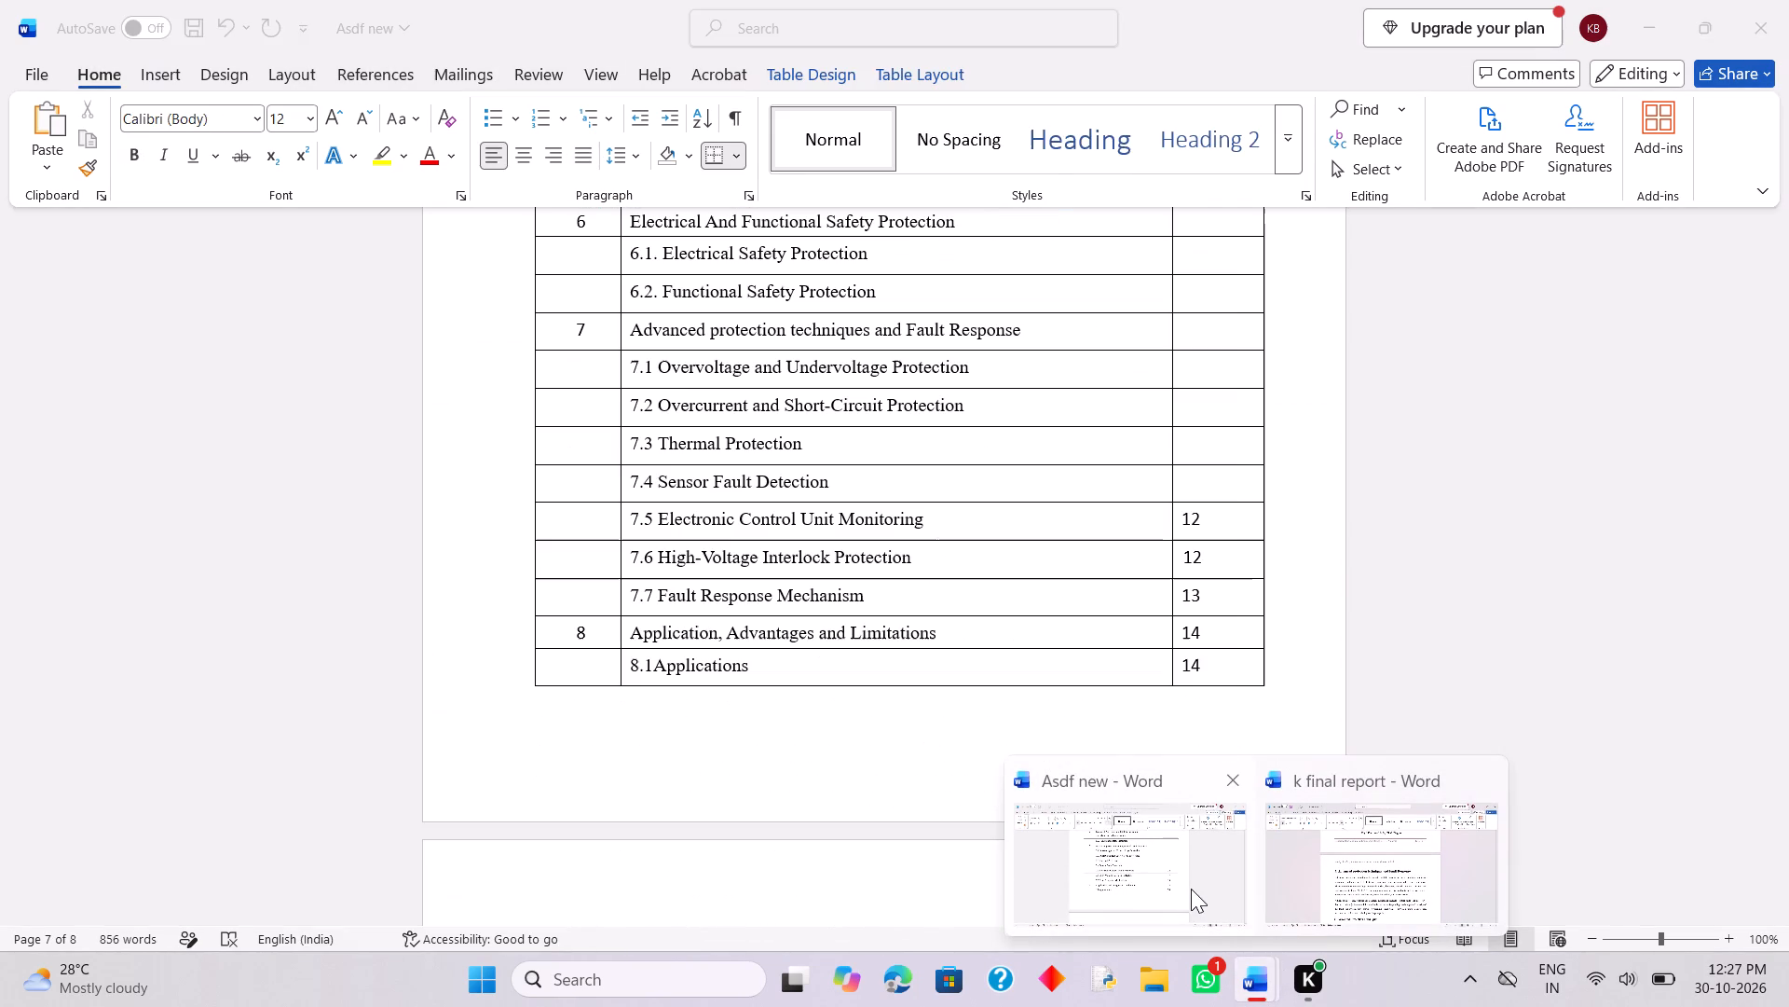
{"action": "left_click", "coordinate": [1191, 889]}
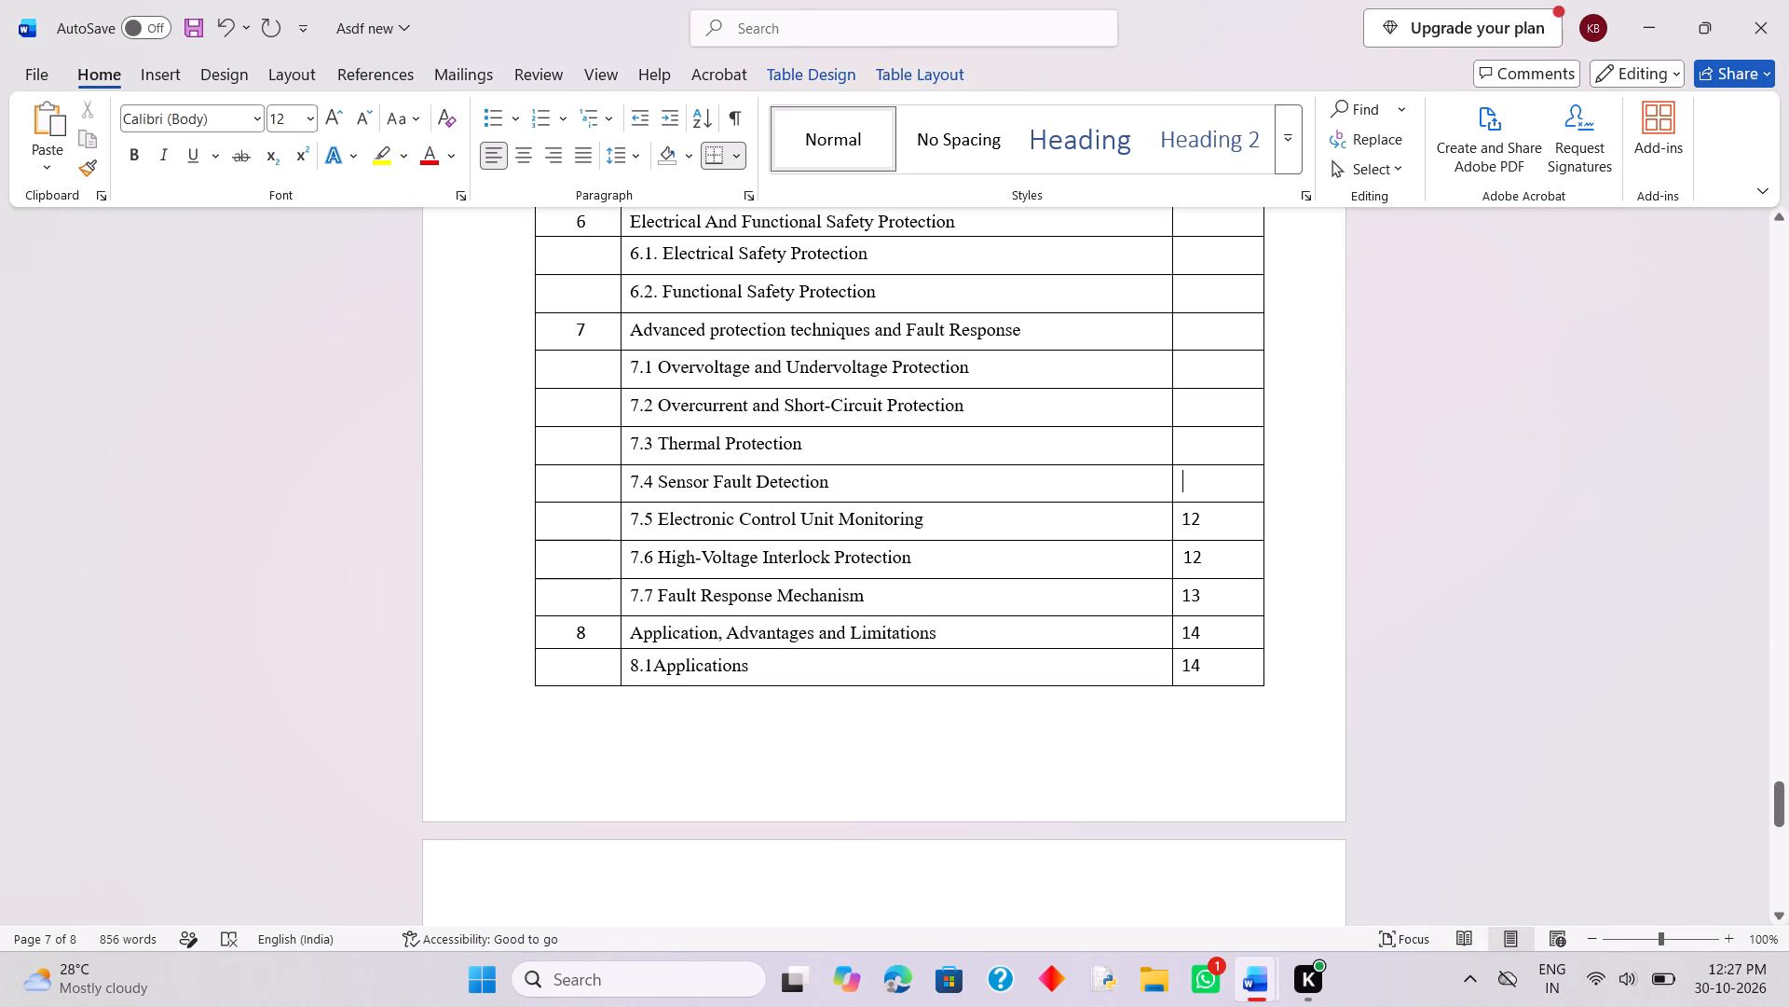
{"action": "type", "text": "12"}
Enter page number 11 for 7.3 Thermal Protection, 7.2, 7.1 and the section 7 Advanced protection techniques and Fault Response row.
{"action": "key", "text": "Up"}
{"action": "key", "text": "BackSpace"}
{"action": "type", "text": "11"}
{"action": "key", "text": "Up"}
{"action": "key", "text": "BackSpace"}
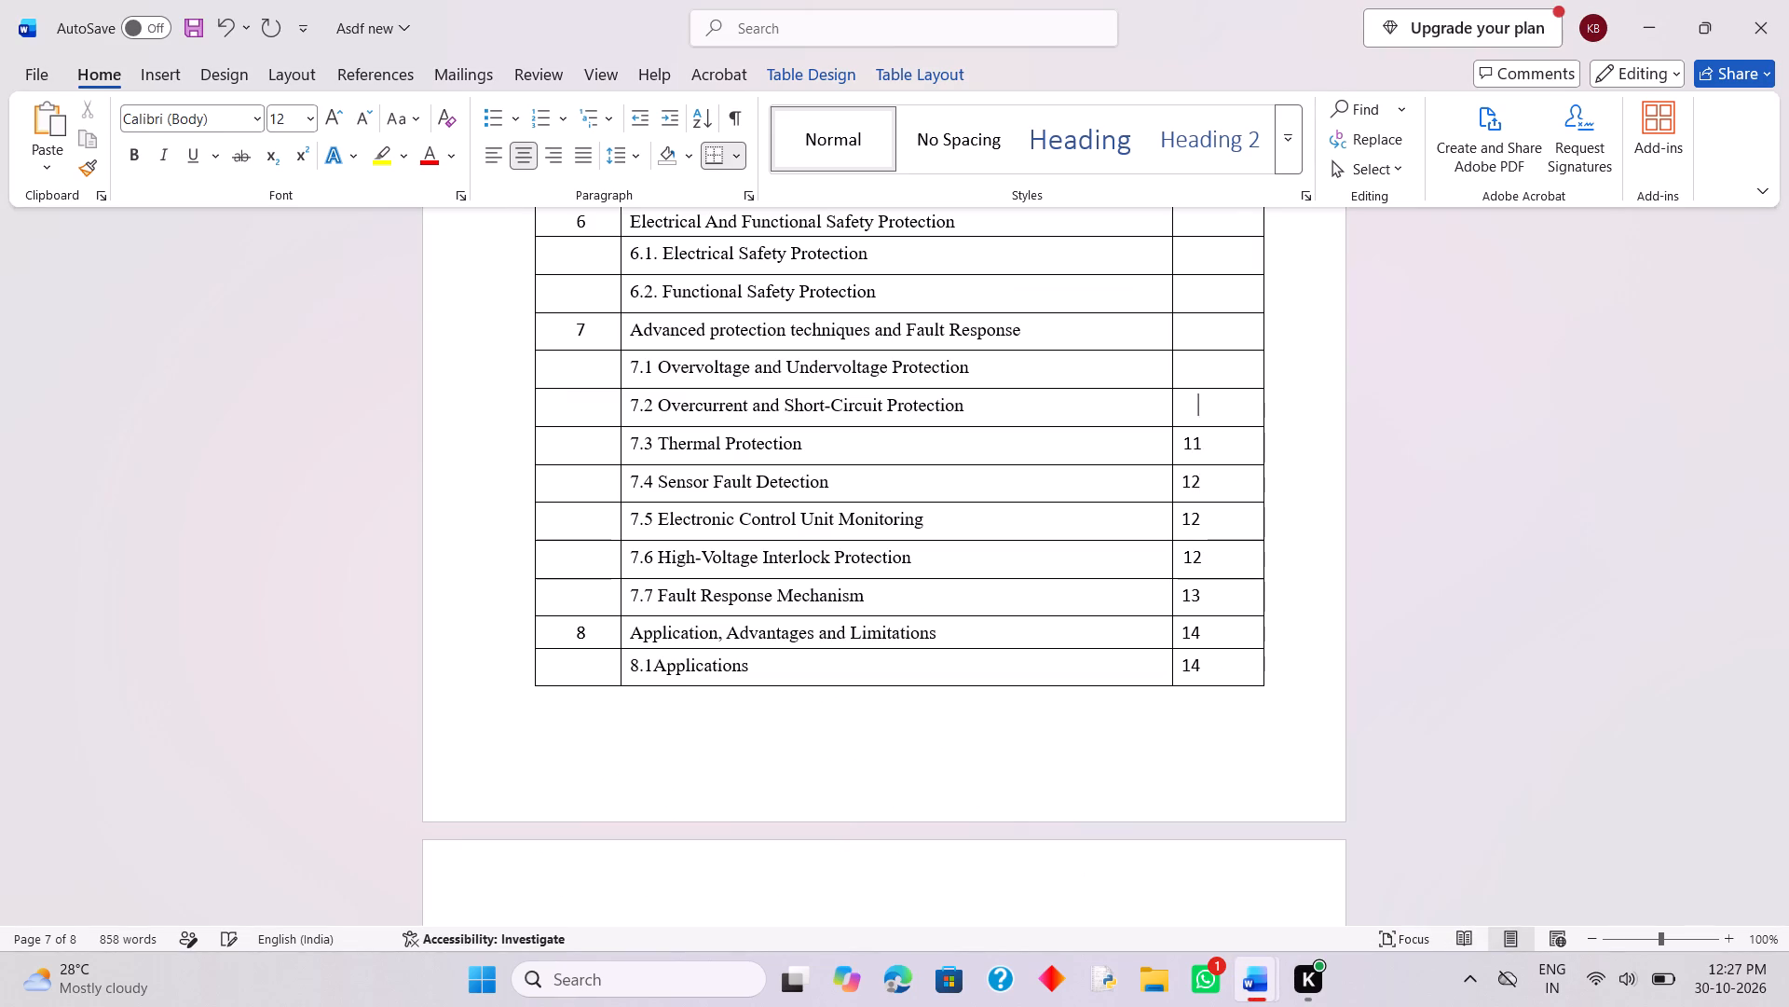
{"action": "type", "text": "11"}
{"action": "key", "text": "Up"}
{"action": "key", "text": "BackSpace"}
{"action": "type", "text": "11"}
{"action": "key", "text": "Up"}
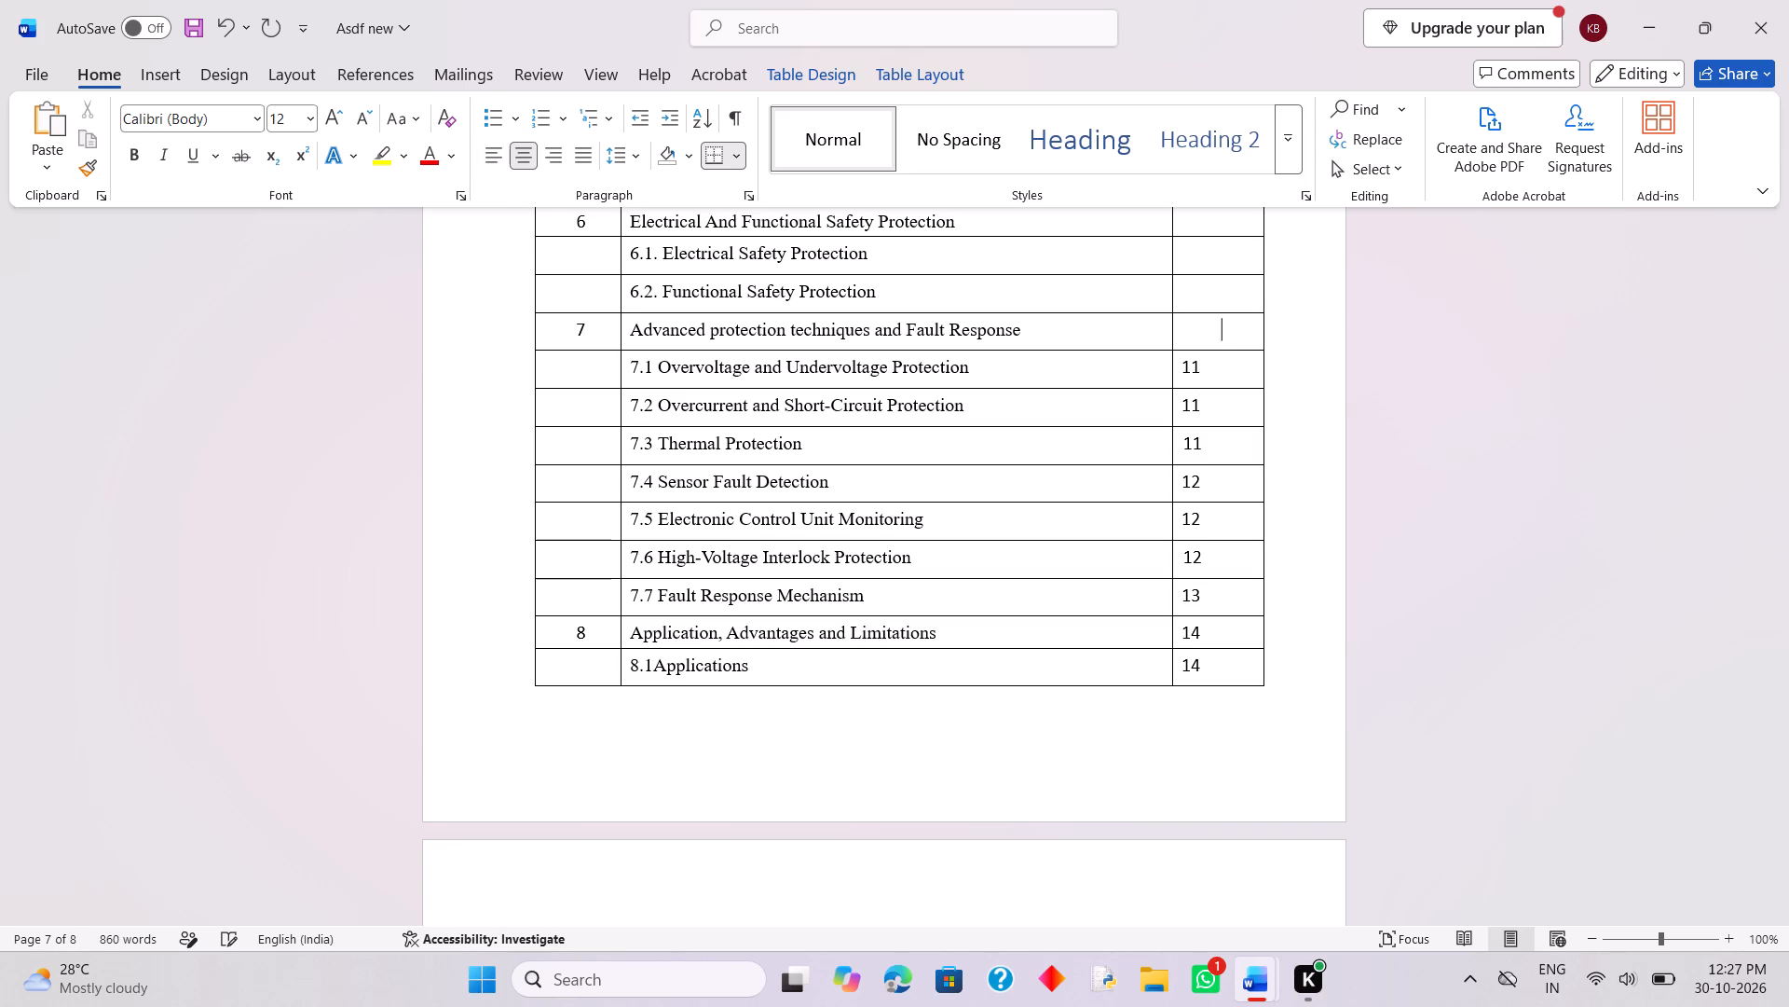
{"action": "key", "text": "BackSpace"}
{"action": "type", "text": "11"}
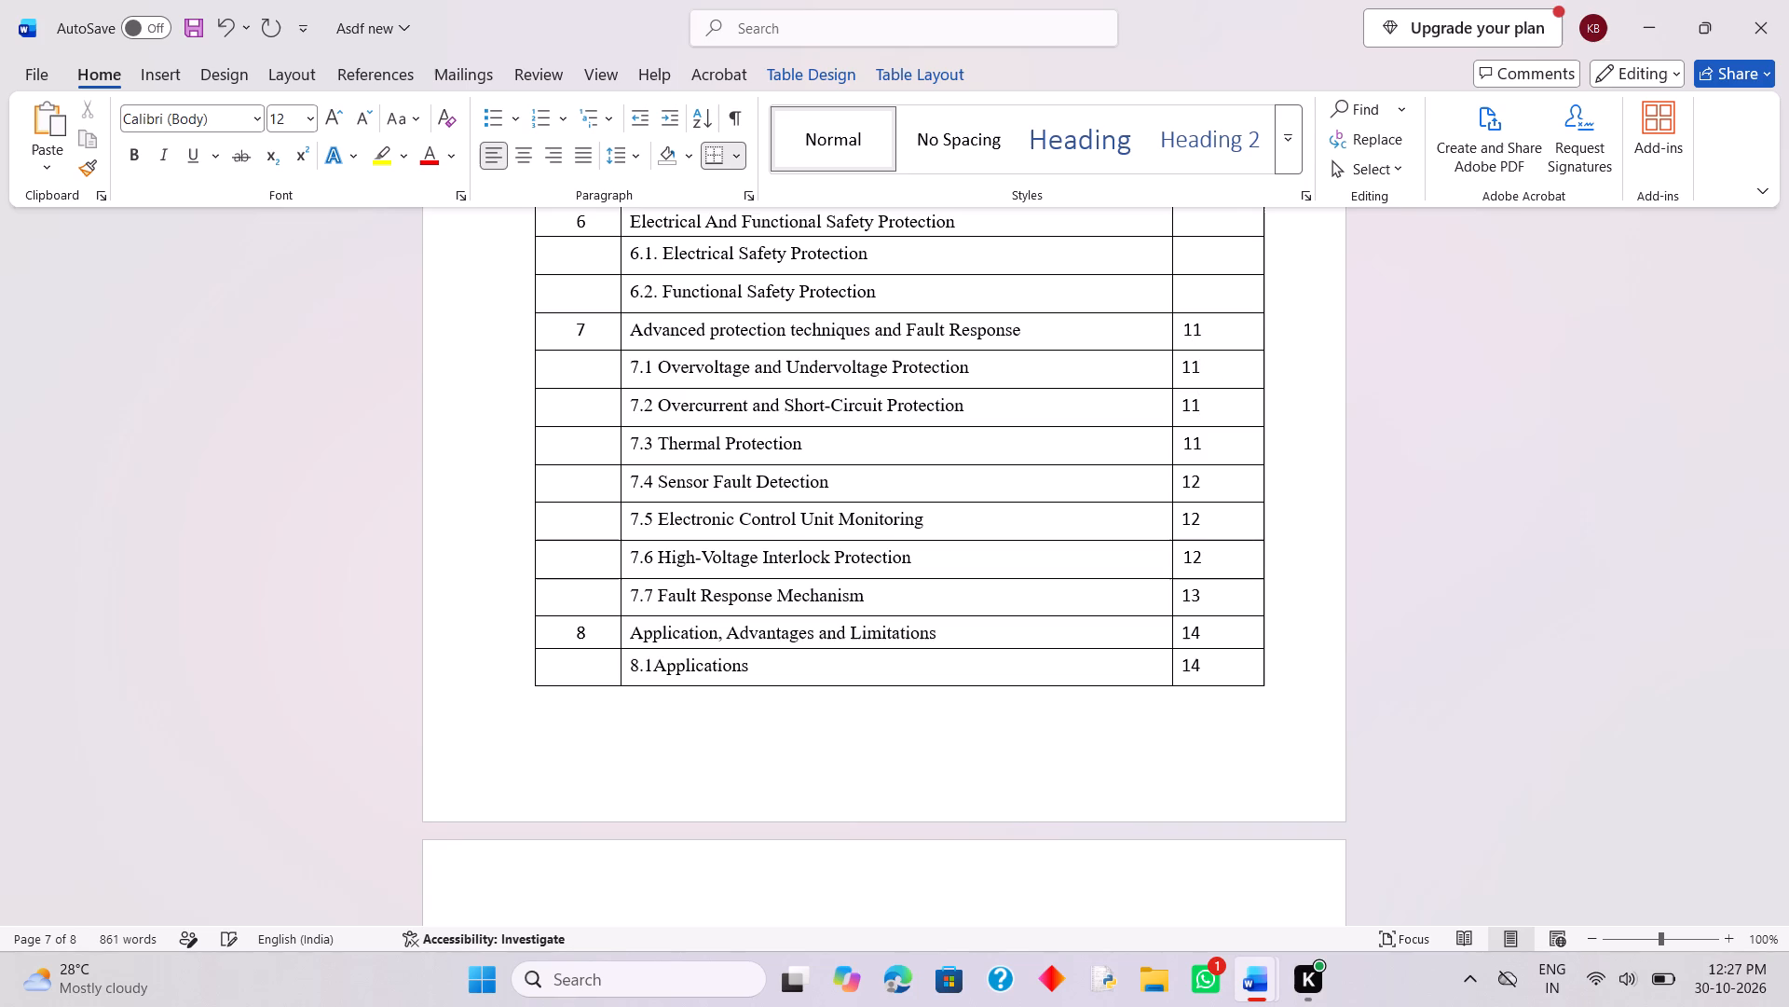
Enter page number 10 for 6.2. Functional Safety Protection.
{"action": "key", "text": "Up"}
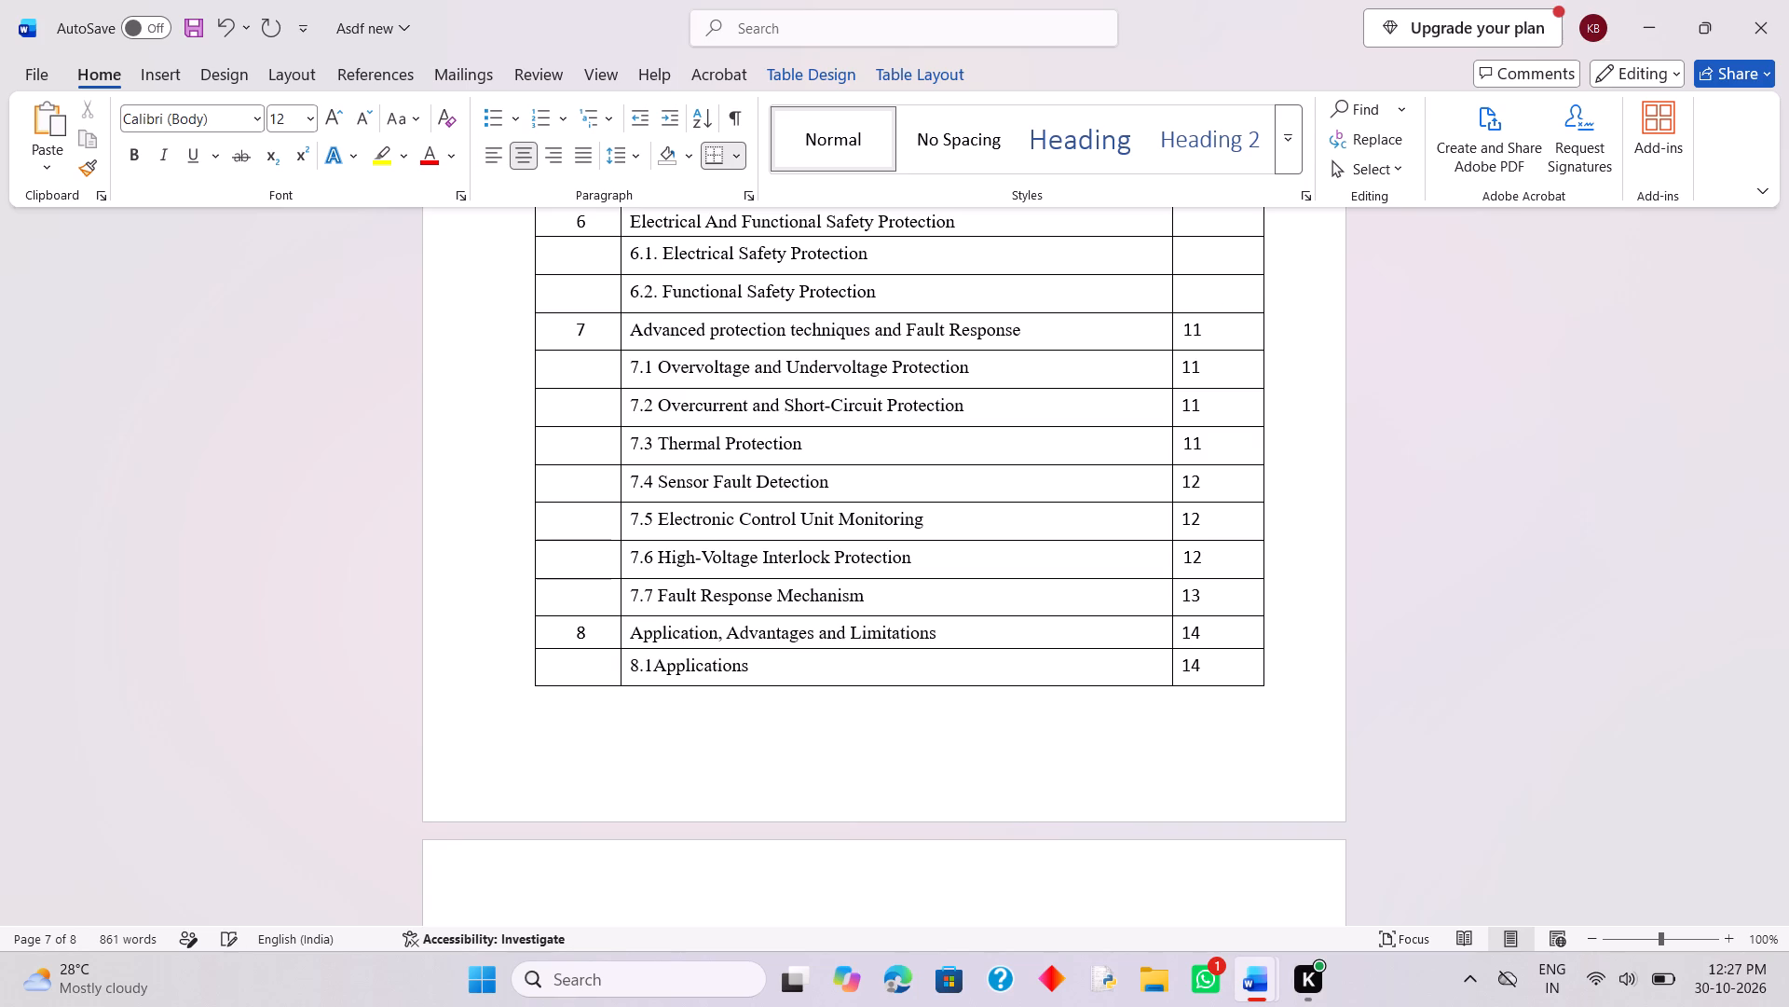
{"action": "key", "text": "BackSpace"}
{"action": "type", "text": "10"}
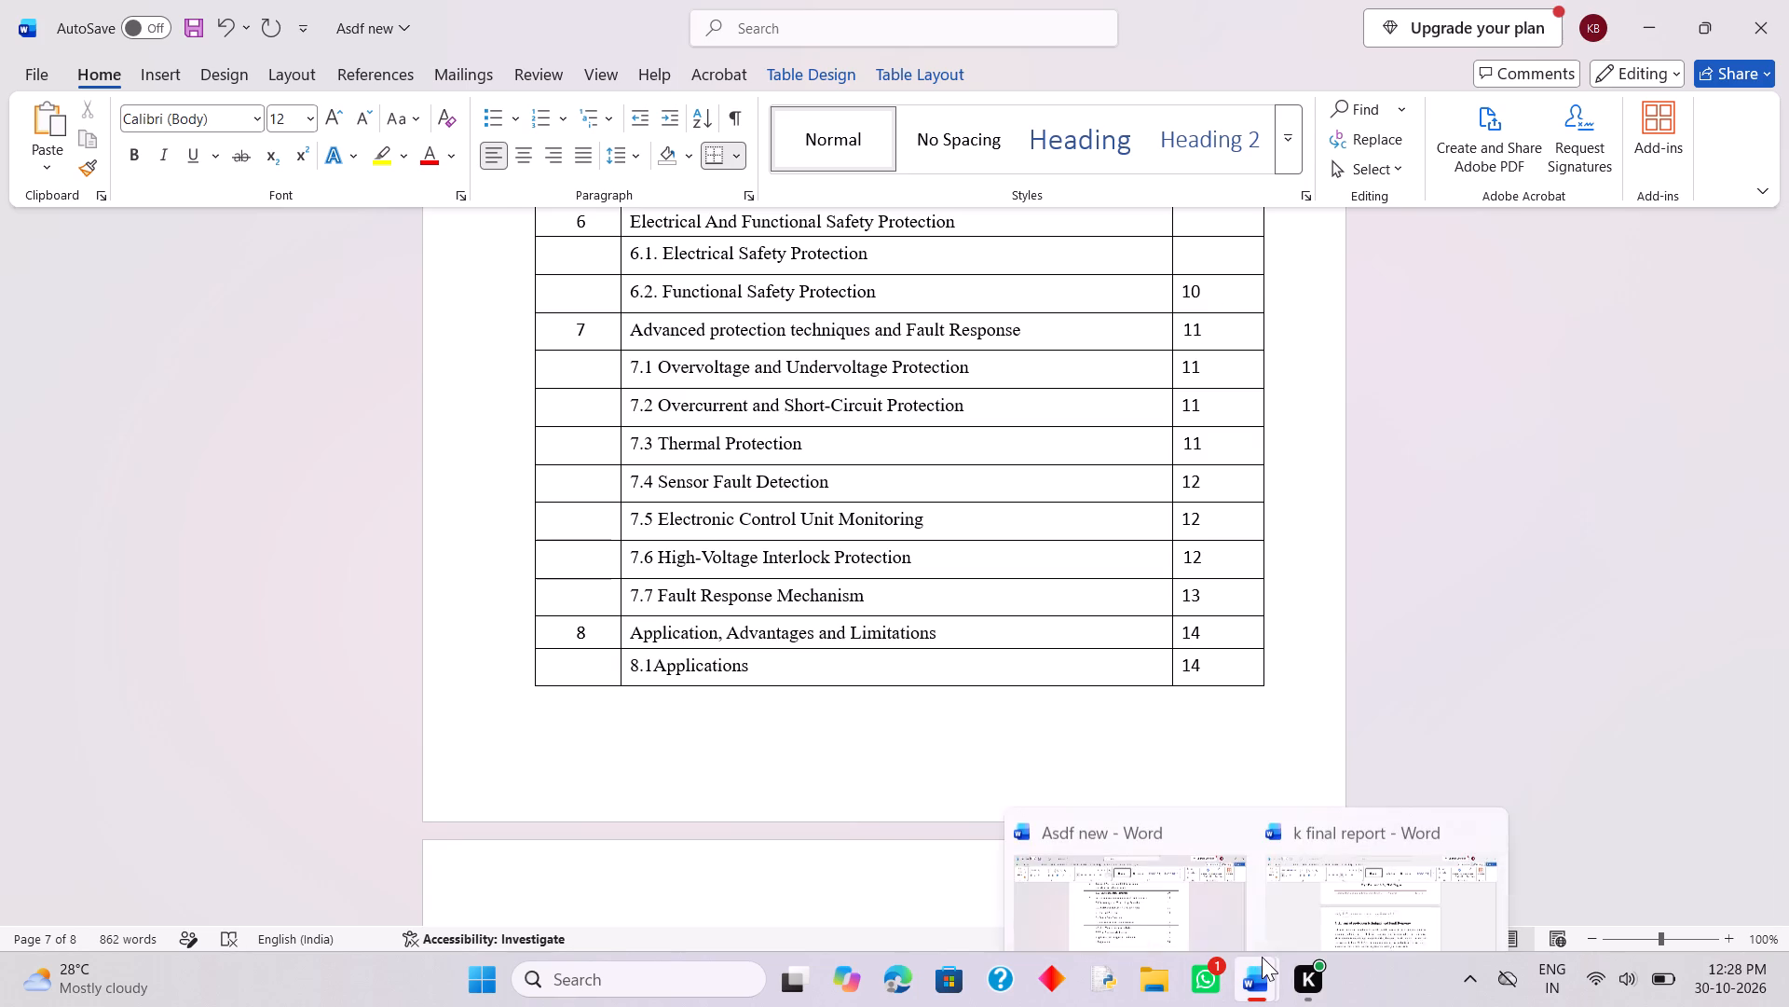
Check k final report for the remaining section 6 pages, then in Asdf new enter 9 for 6.1 and section 6, and 8 for 5.1.
{"action": "left_click", "coordinate": [1310, 849]}
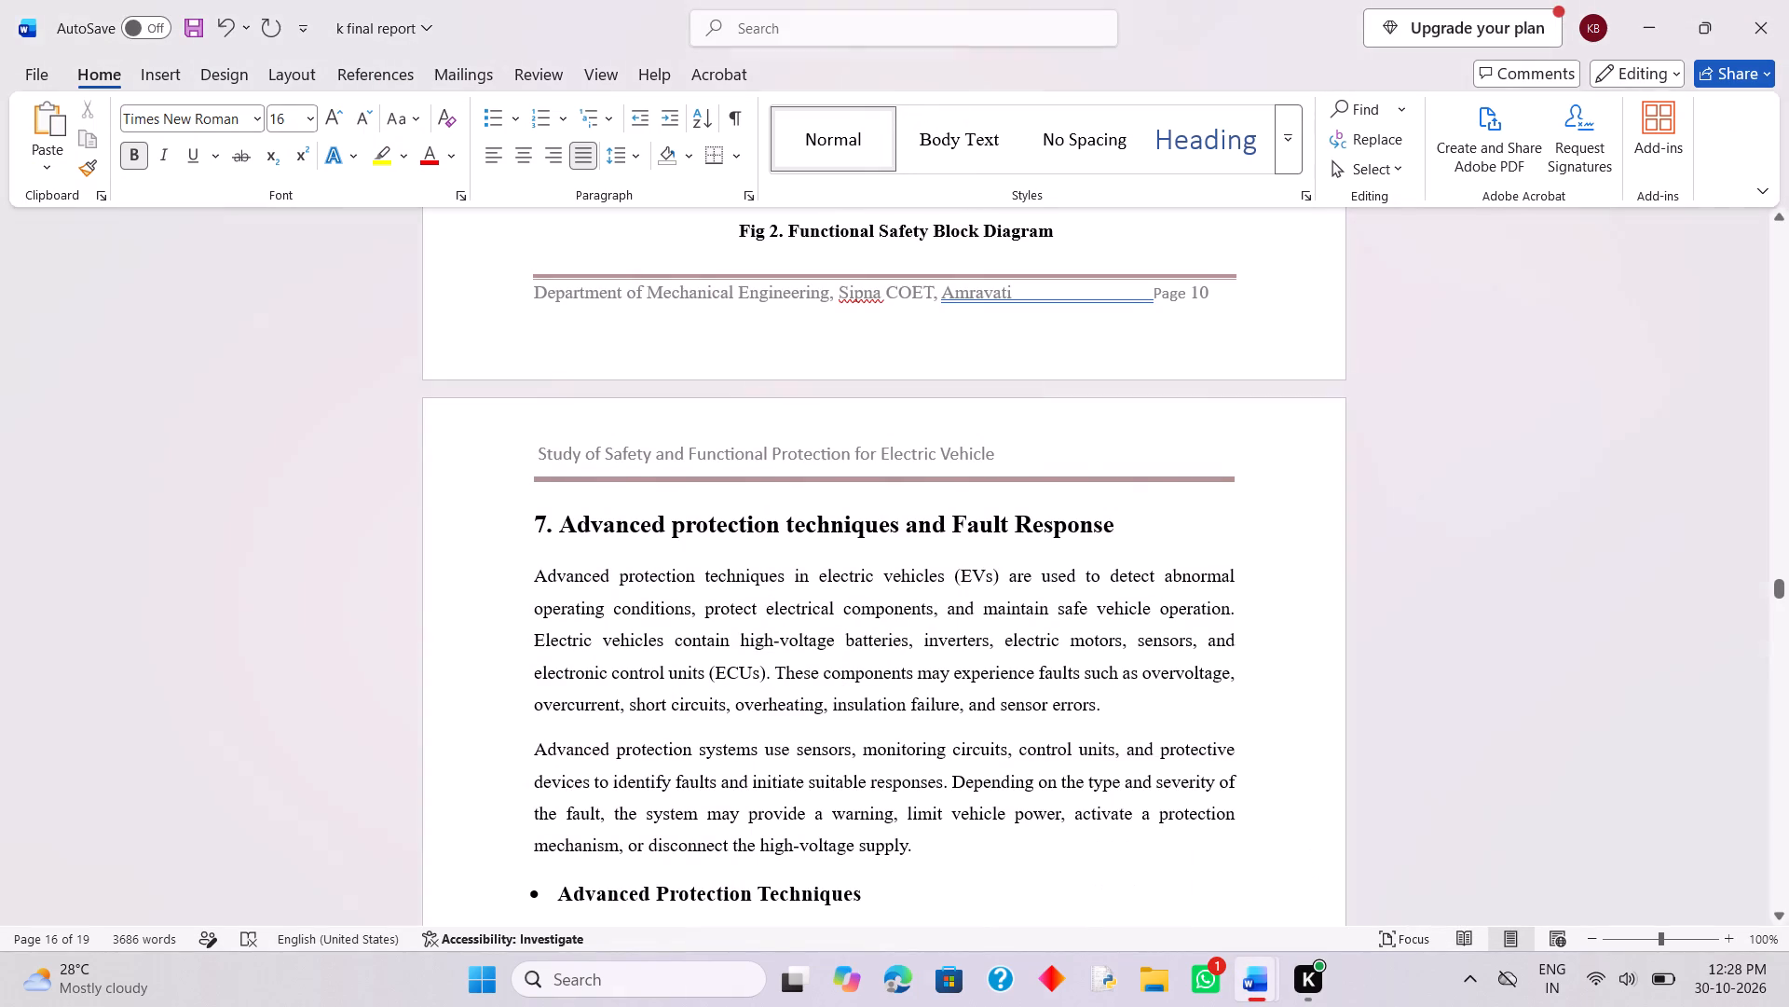
{"action": "scroll", "coordinate": [1207, 559], "scroll_direction": "up", "scroll_amount": 2}
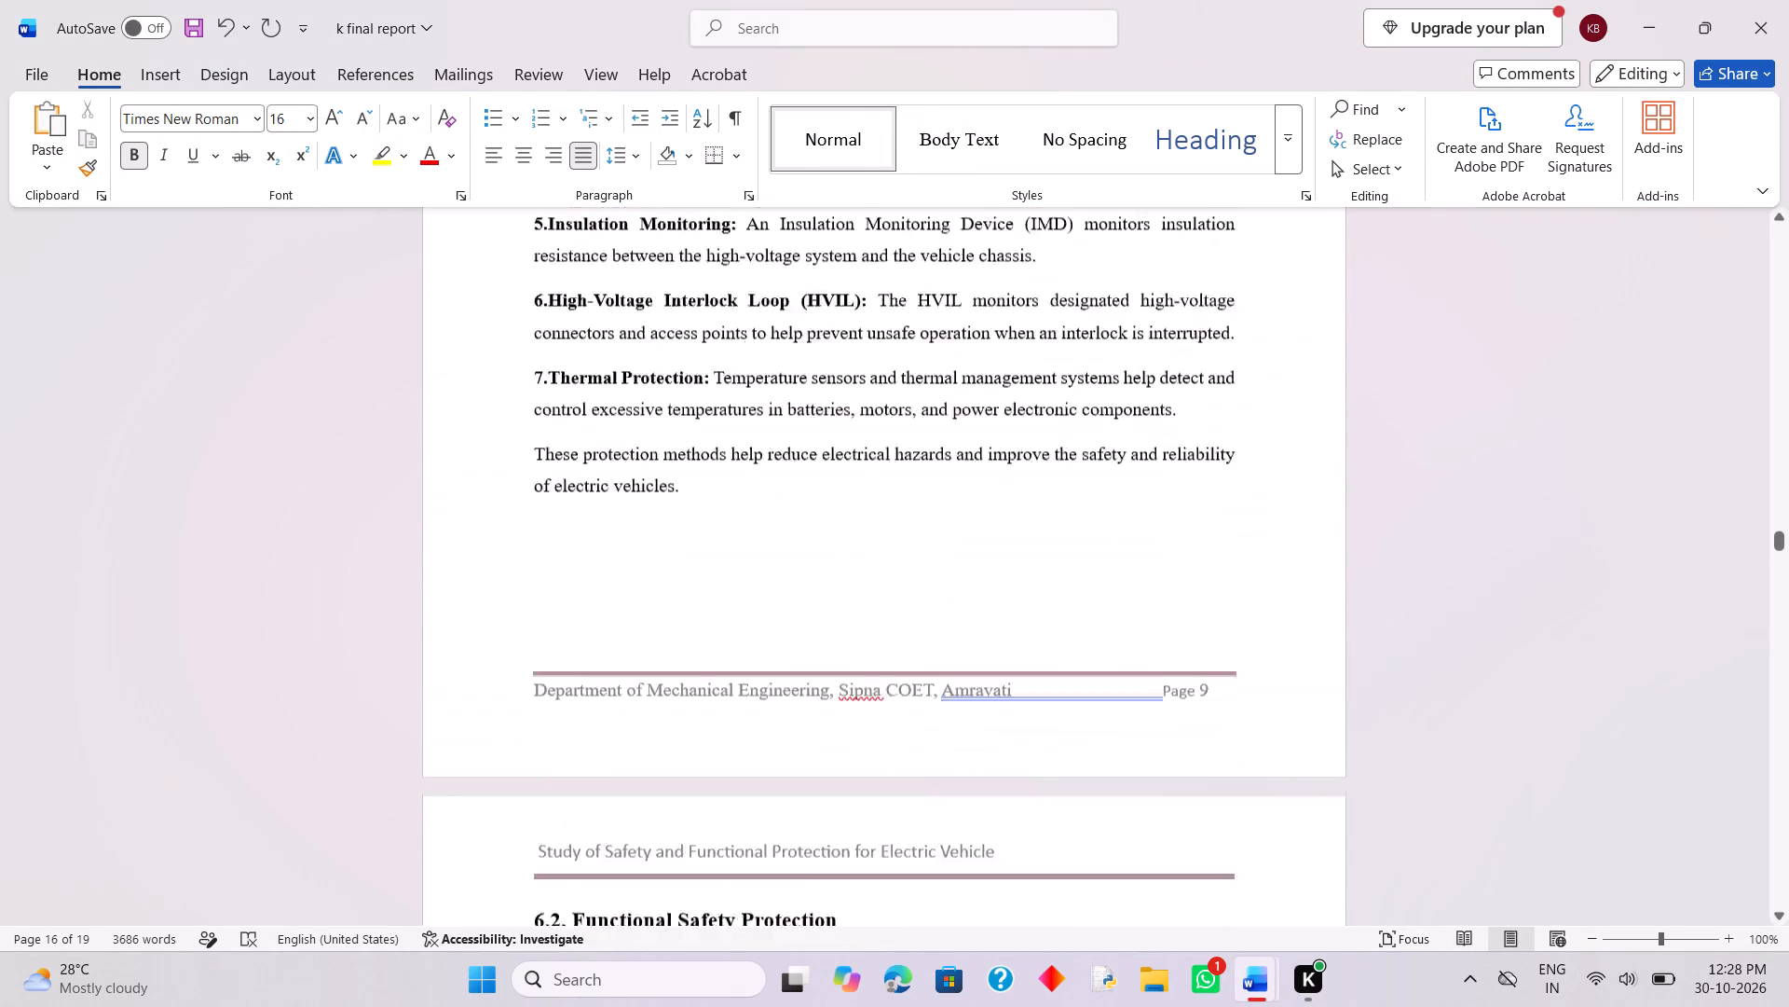
{"action": "scroll", "coordinate": [1207, 559], "scroll_direction": "up", "scroll_amount": 1}
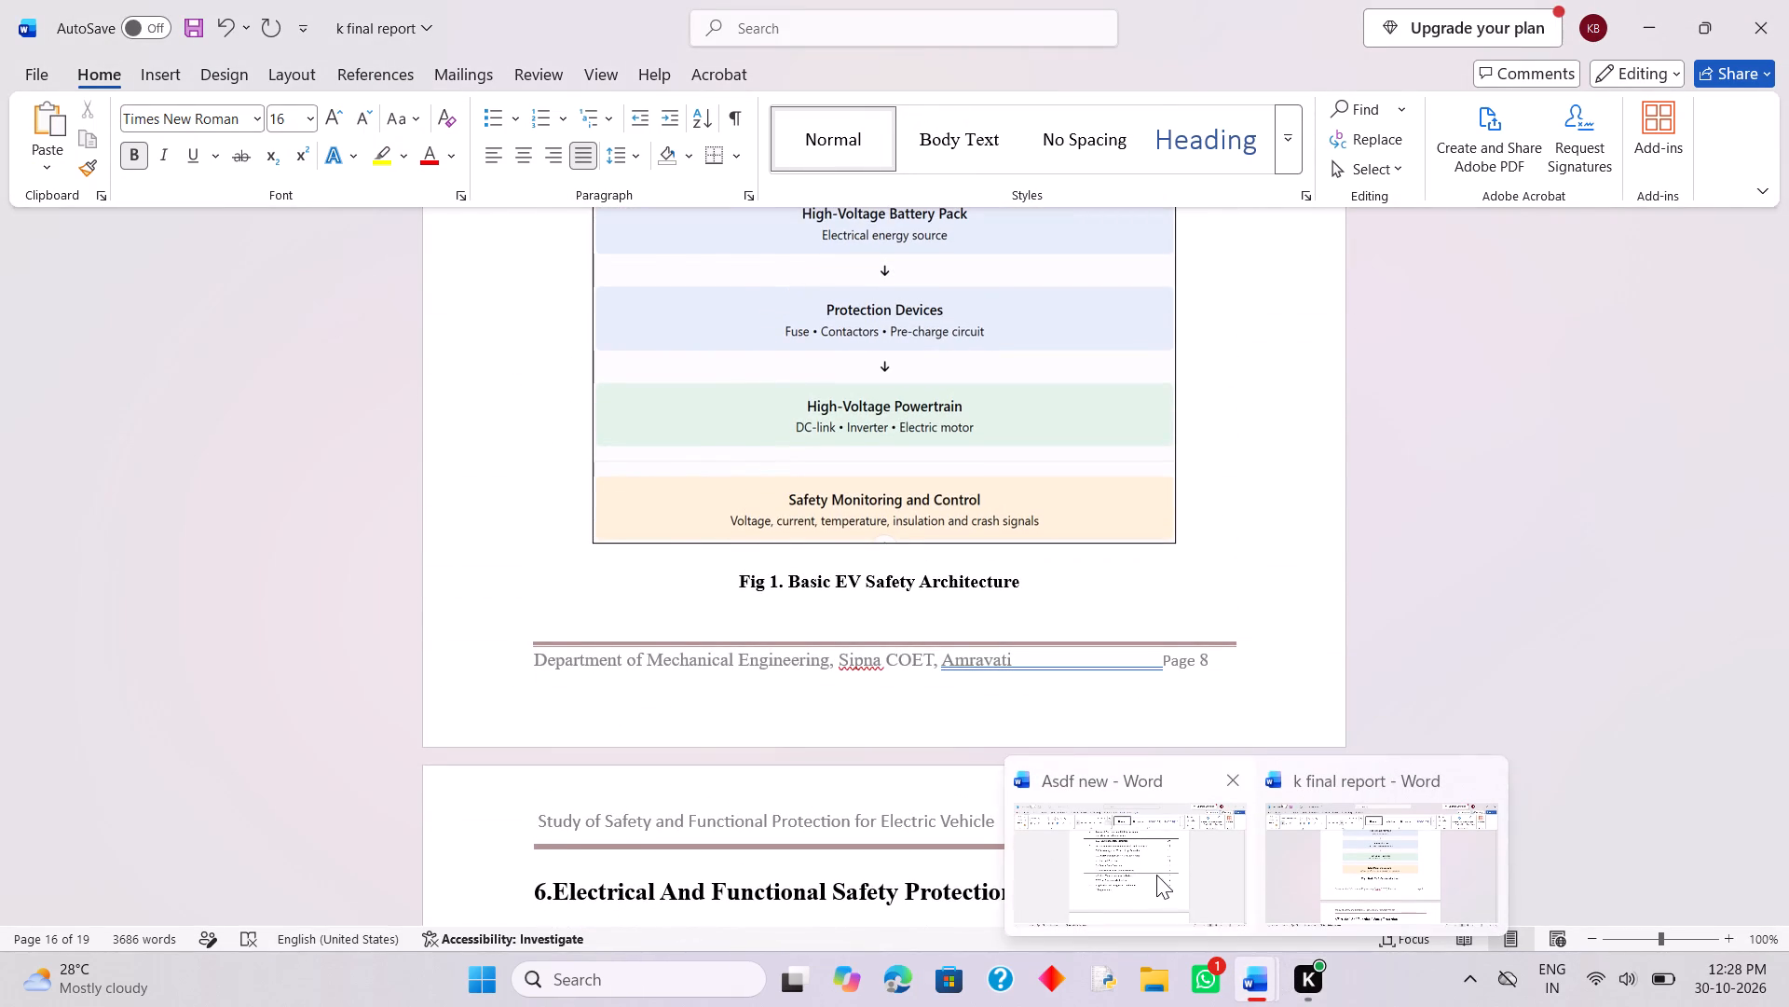
{"action": "left_click", "coordinate": [1154, 874]}
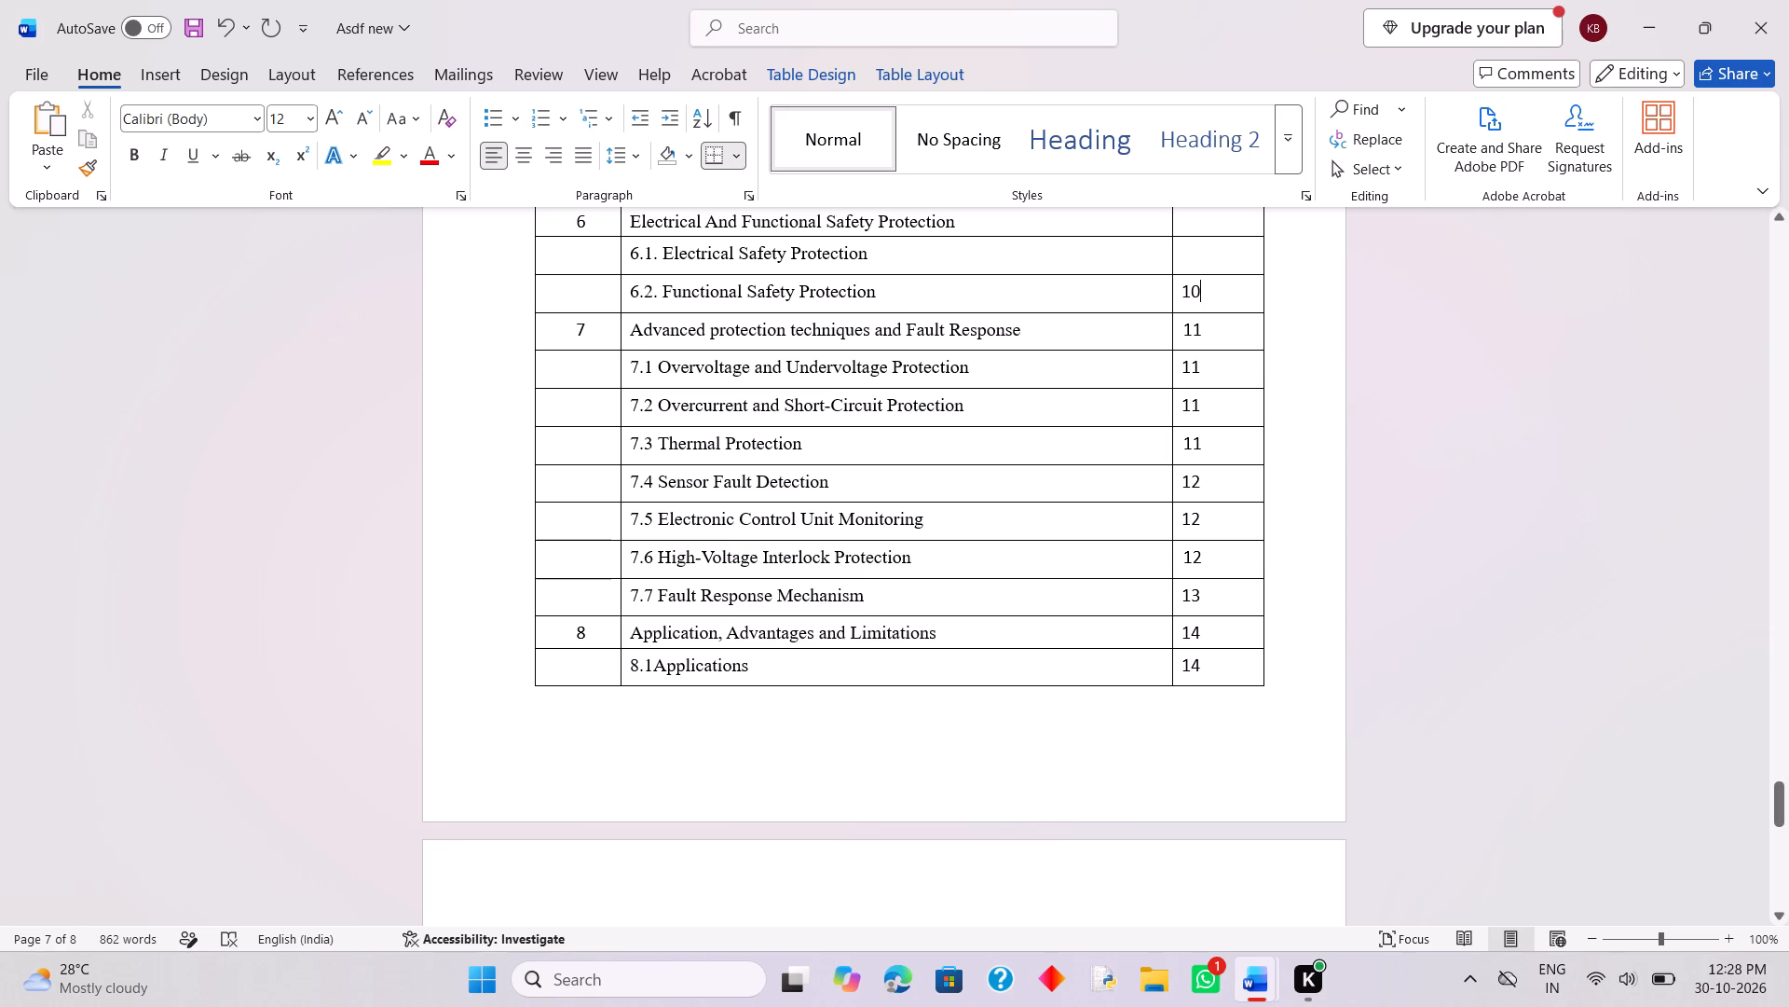
{"action": "left_click", "coordinate": [1195, 255]}
{"action": "key", "text": "BackSpace"}
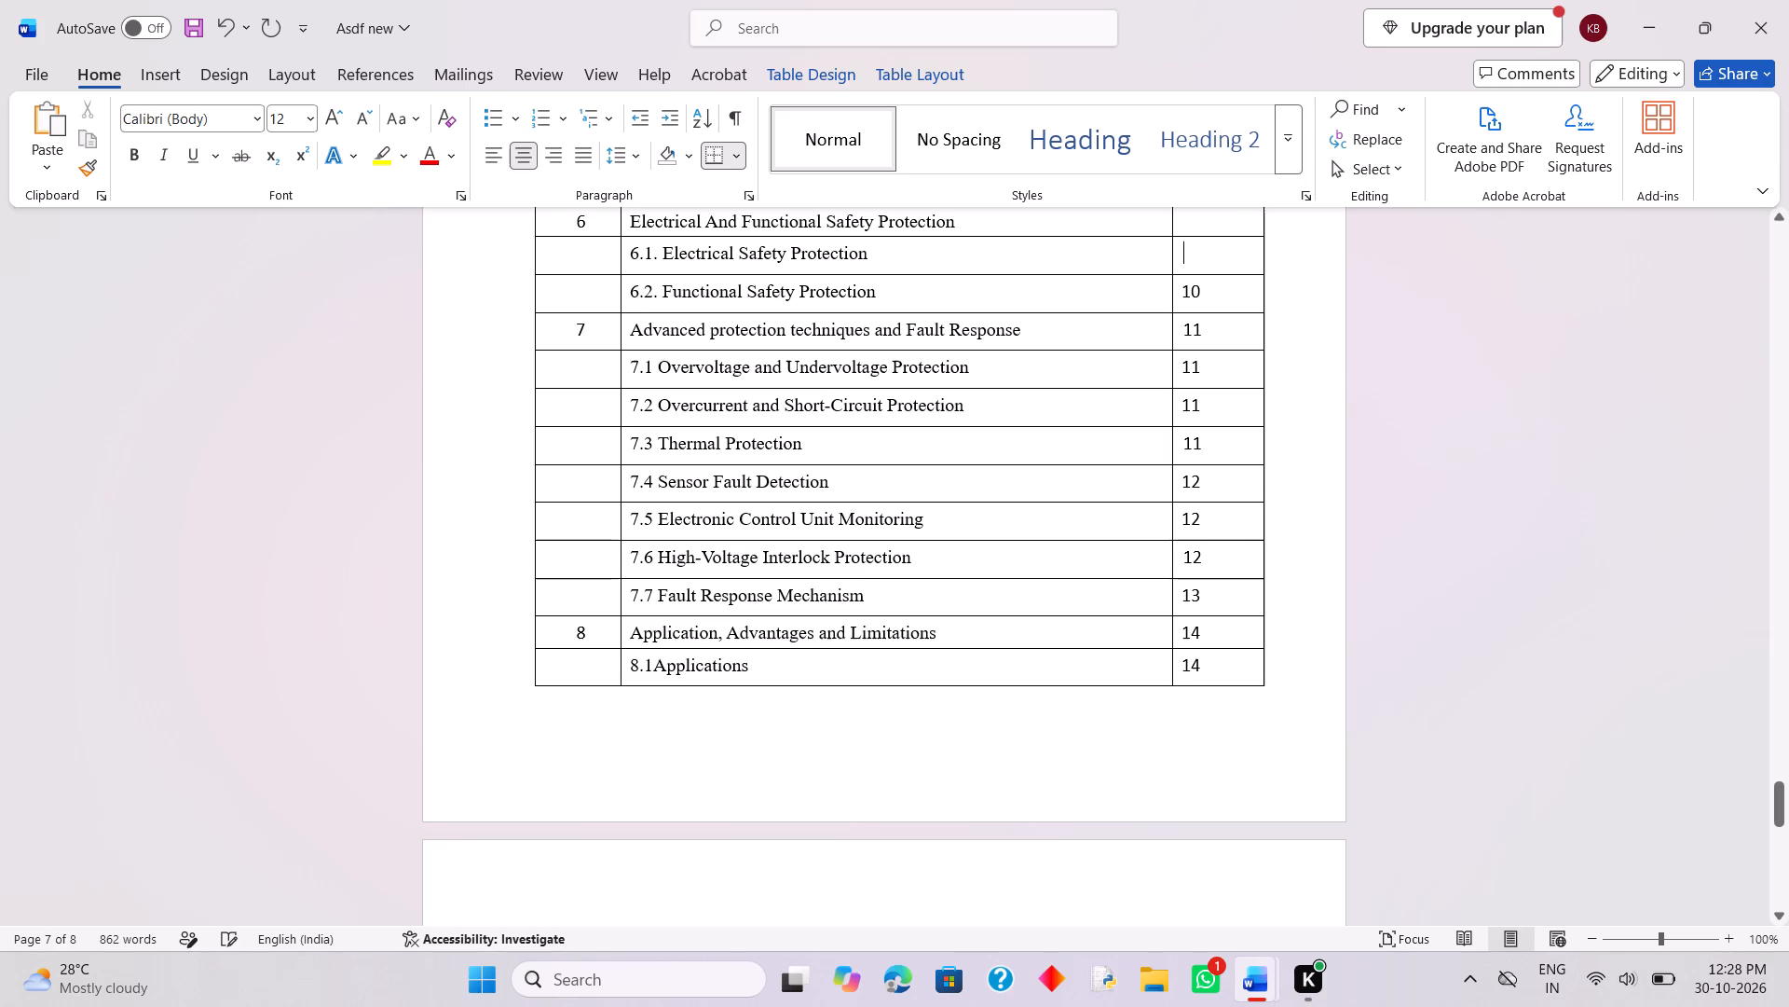
{"action": "key", "text": "BackSpace"}
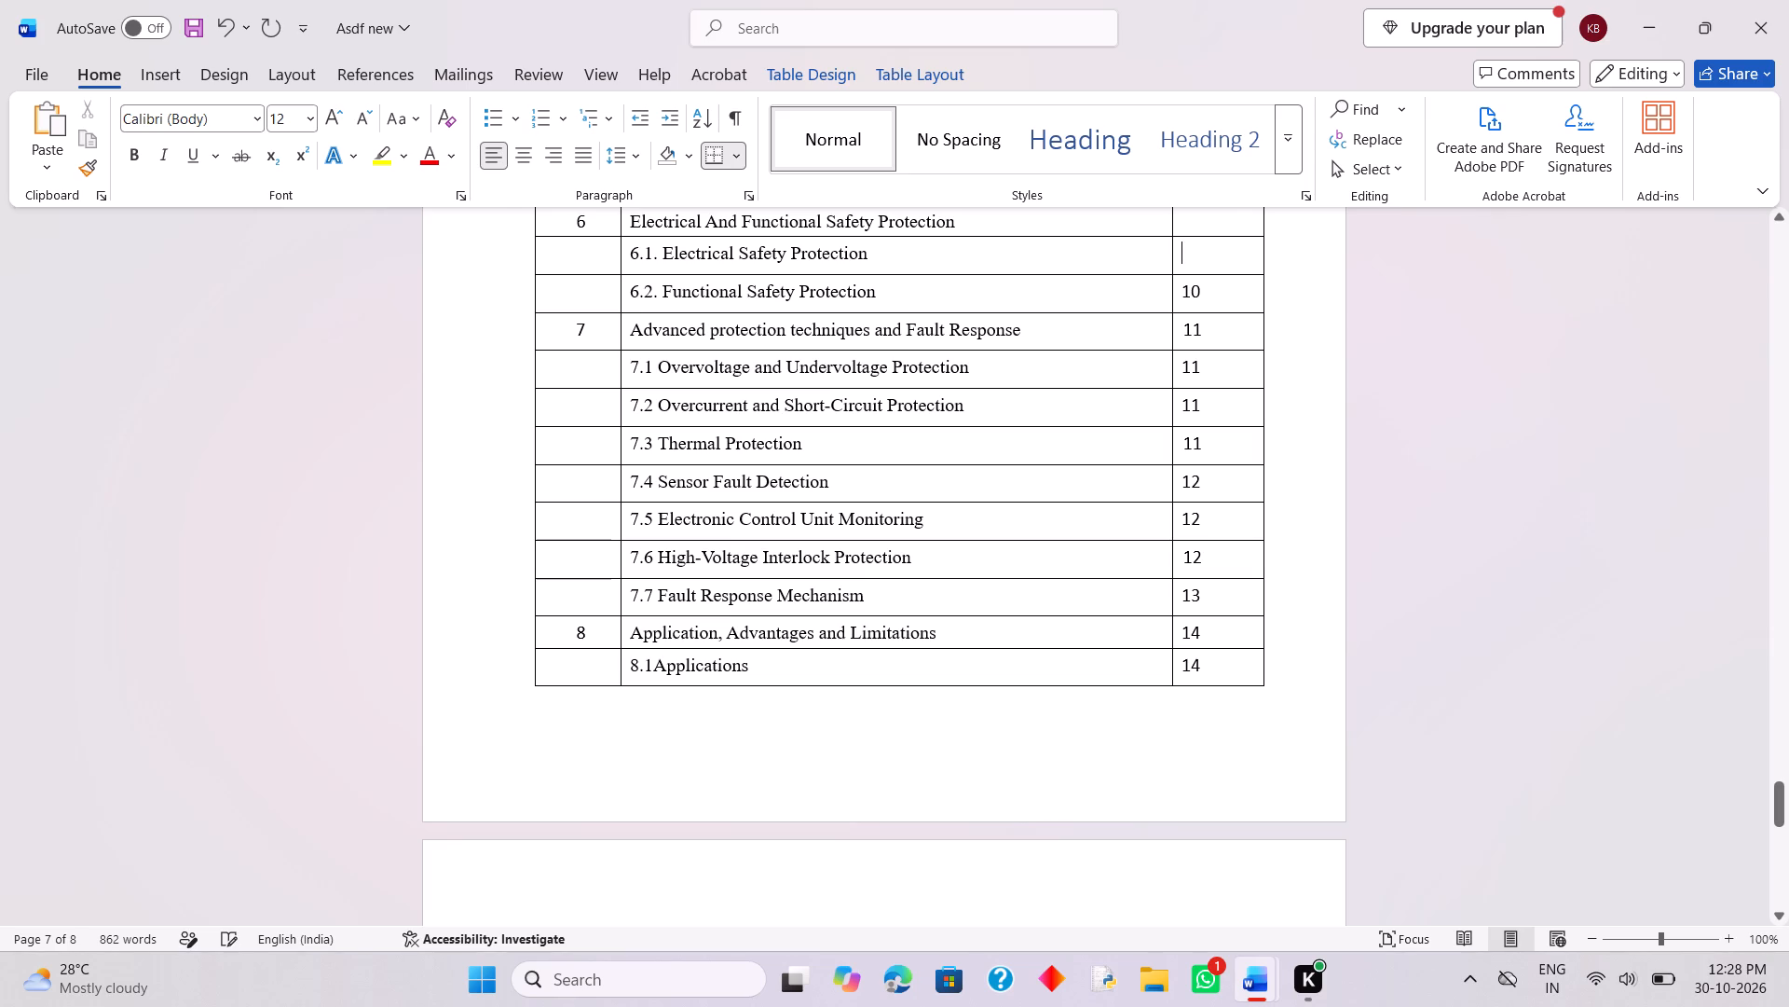
{"action": "key", "text": "9"}
{"action": "key", "text": "Up"}
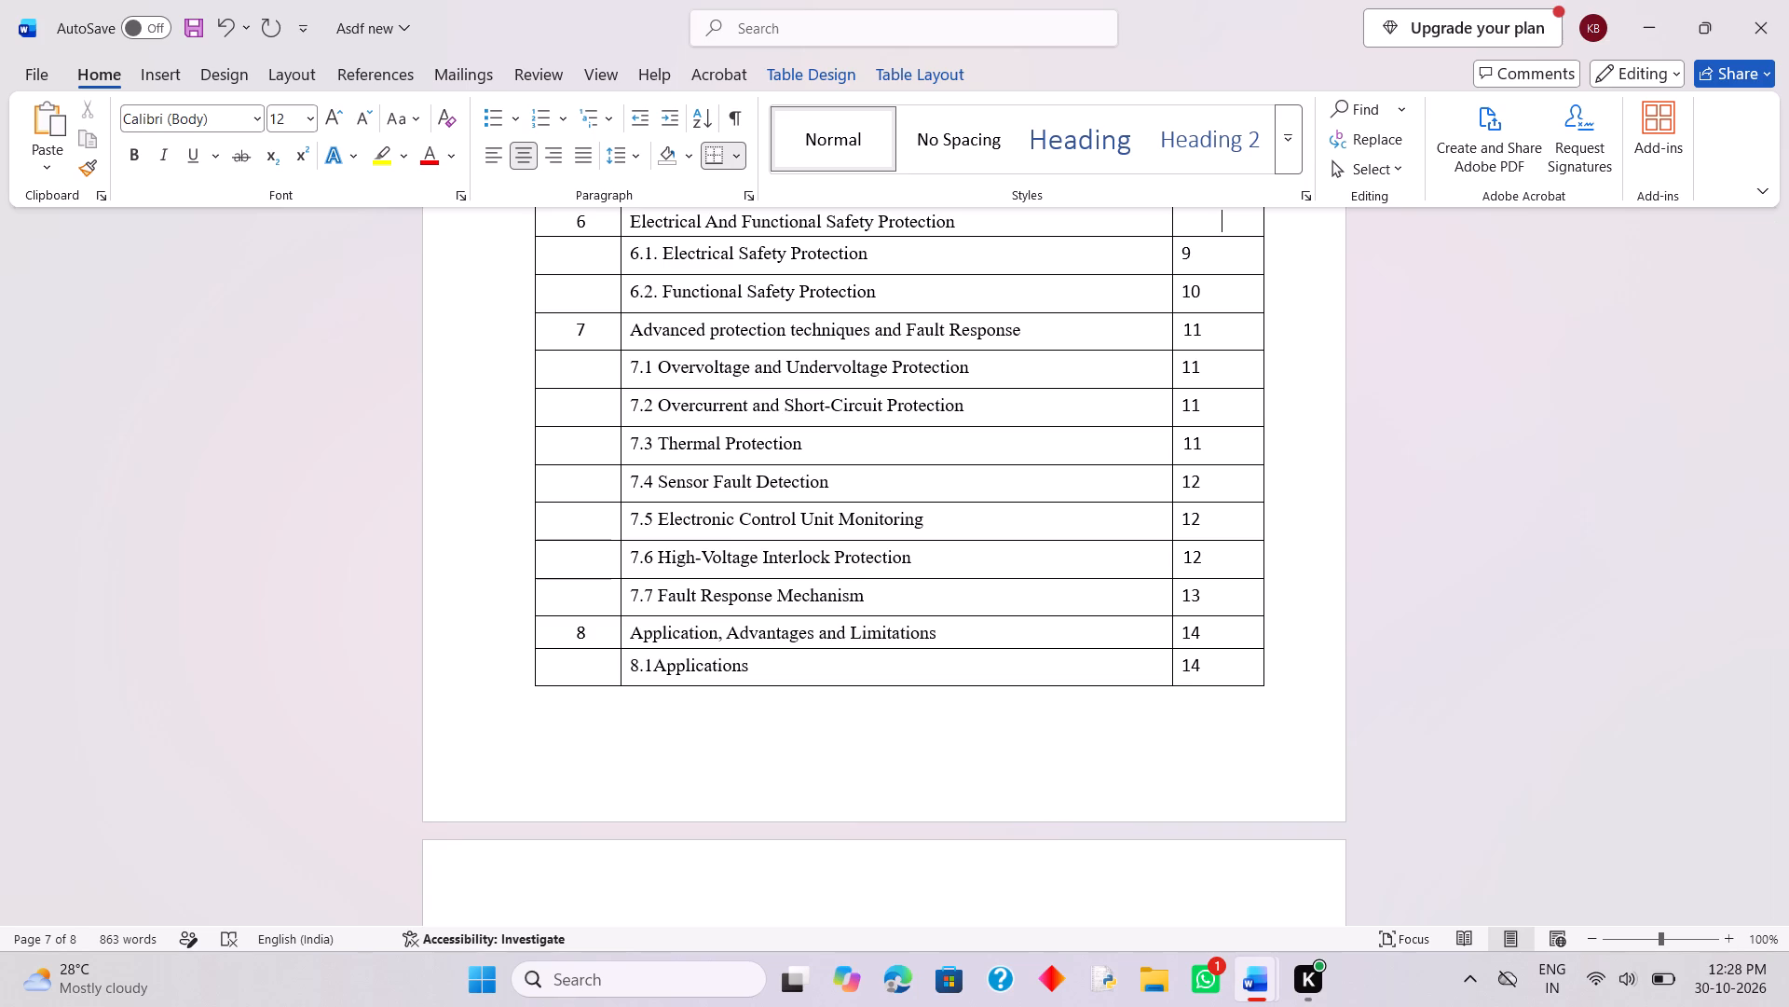
{"action": "key", "text": "BackSpace"}
{"action": "key", "text": "9"}
{"action": "key", "text": "Up"}
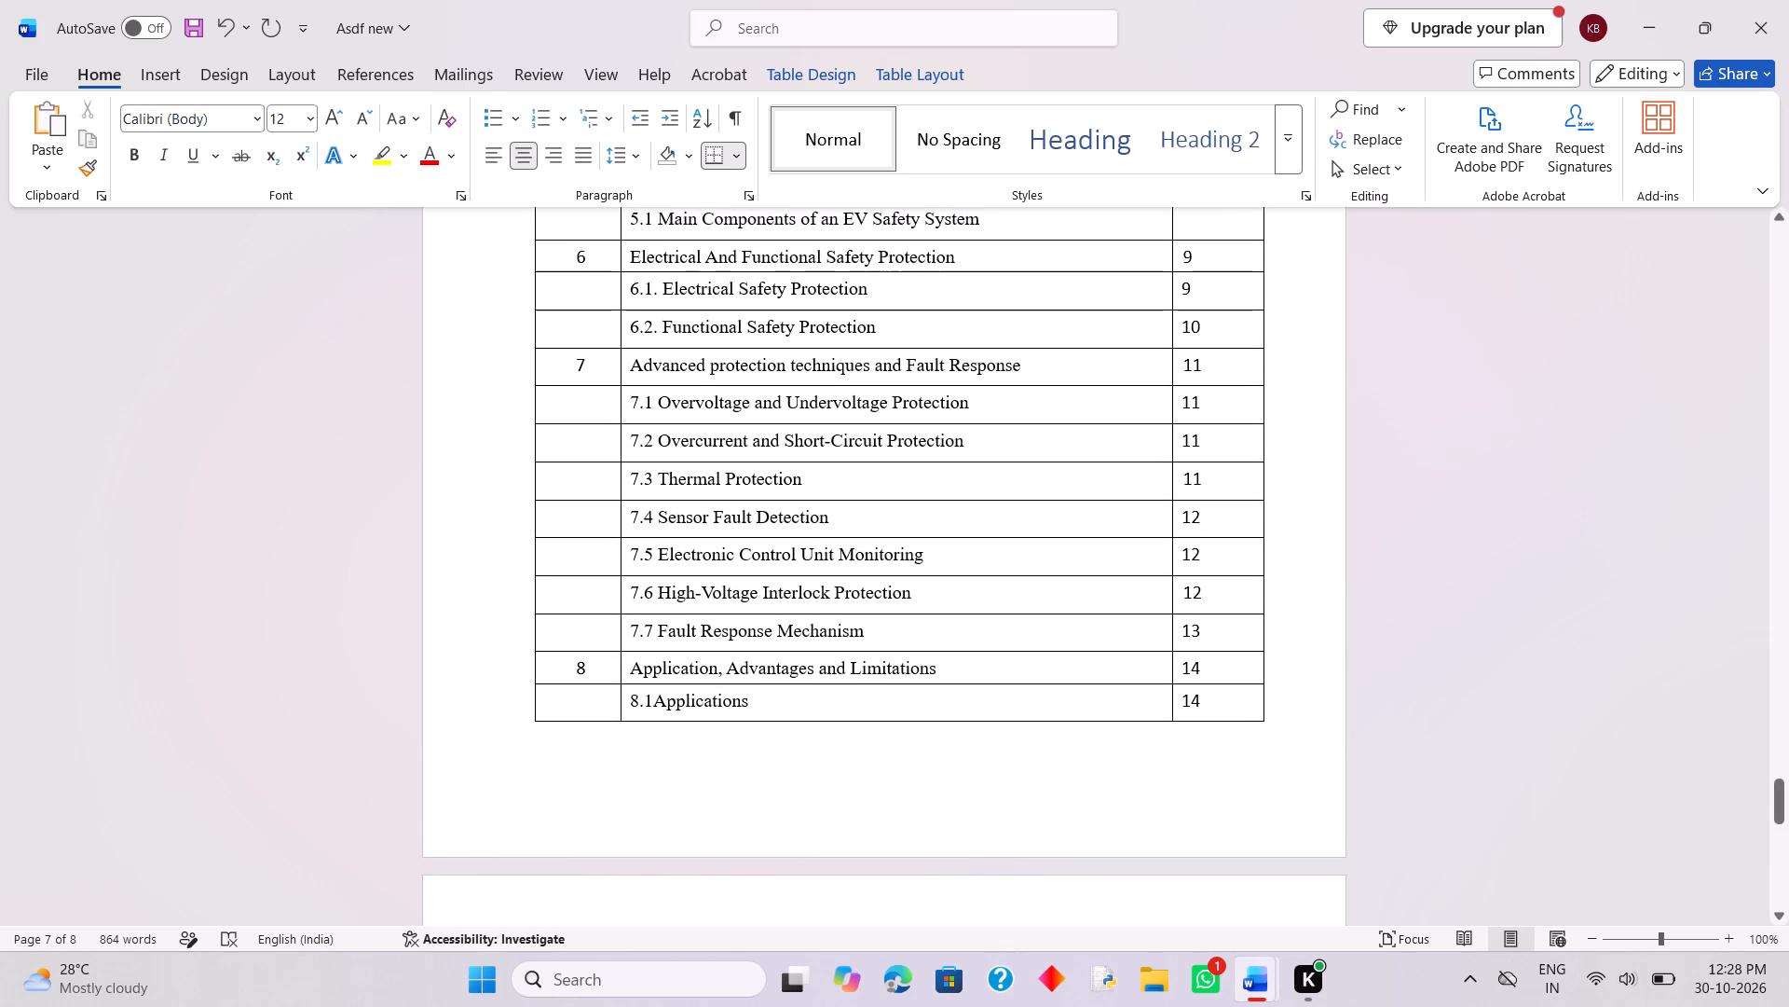
{"action": "key", "text": "BackSpace"}
{"action": "key", "text": "8"}
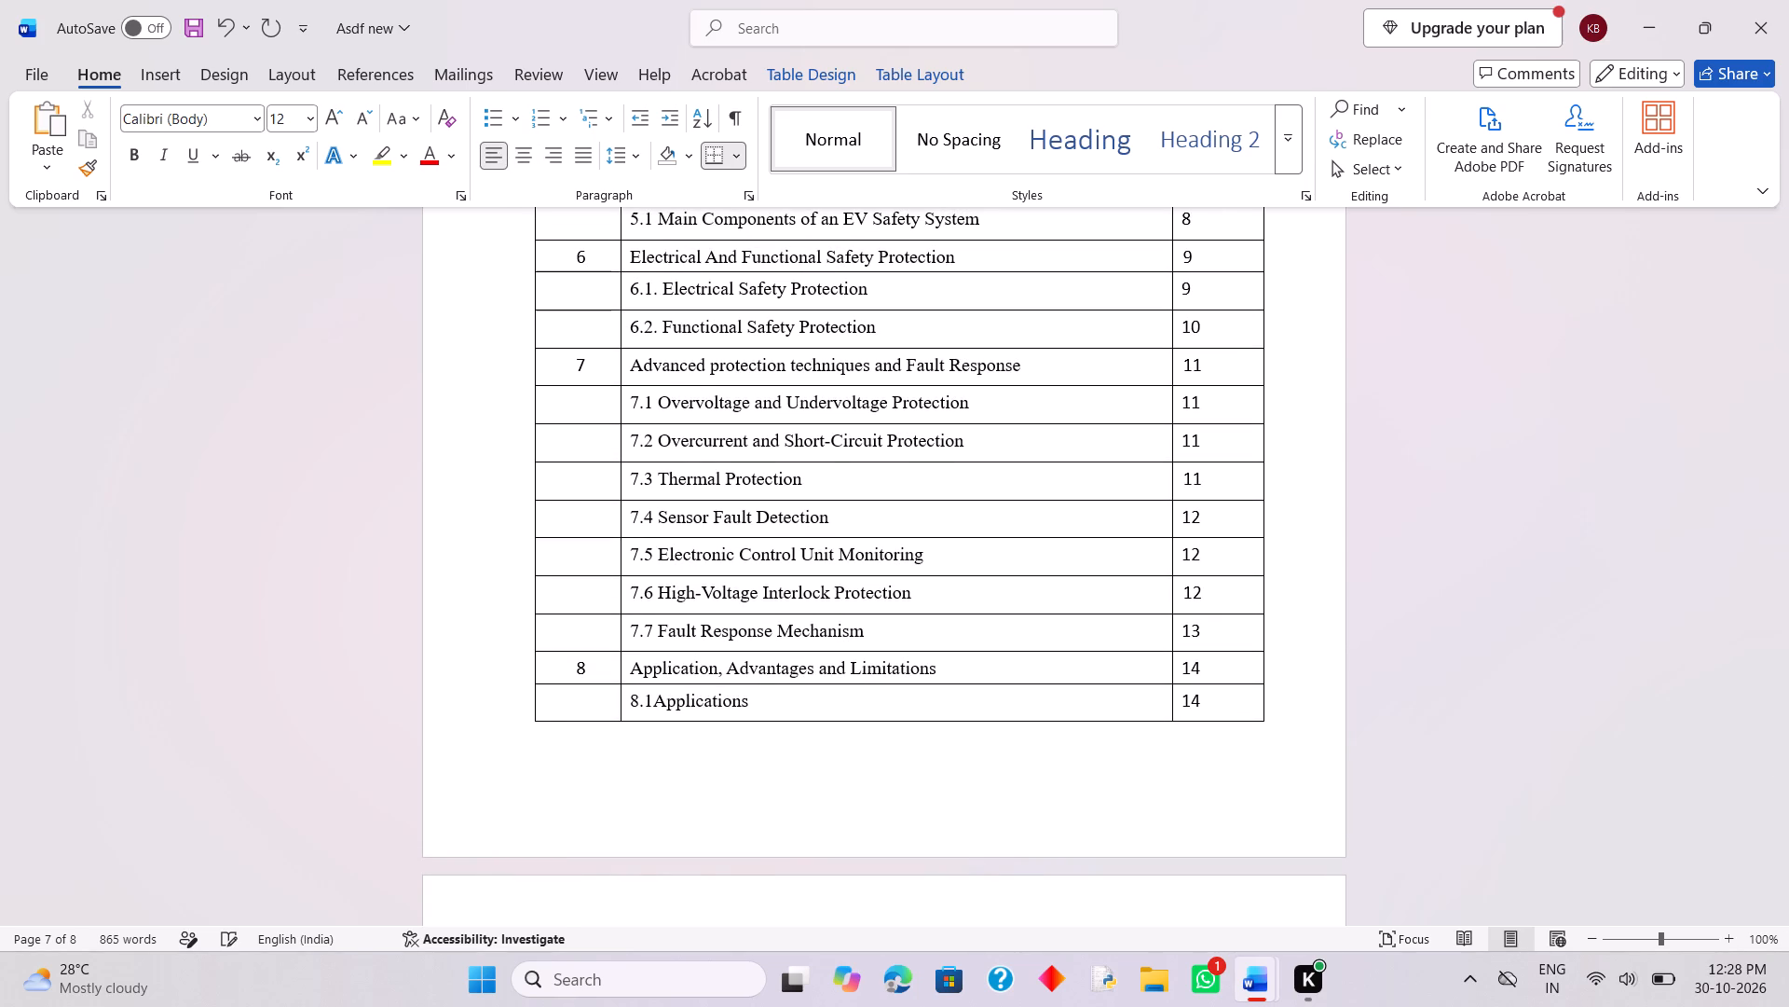
Examine the page numbers of sections 4 and 5 in k final report for comparison with the Contents table in Asdf new.
{"action": "scroll", "coordinate": [1195, 255], "scroll_direction": "up", "scroll_amount": 1}
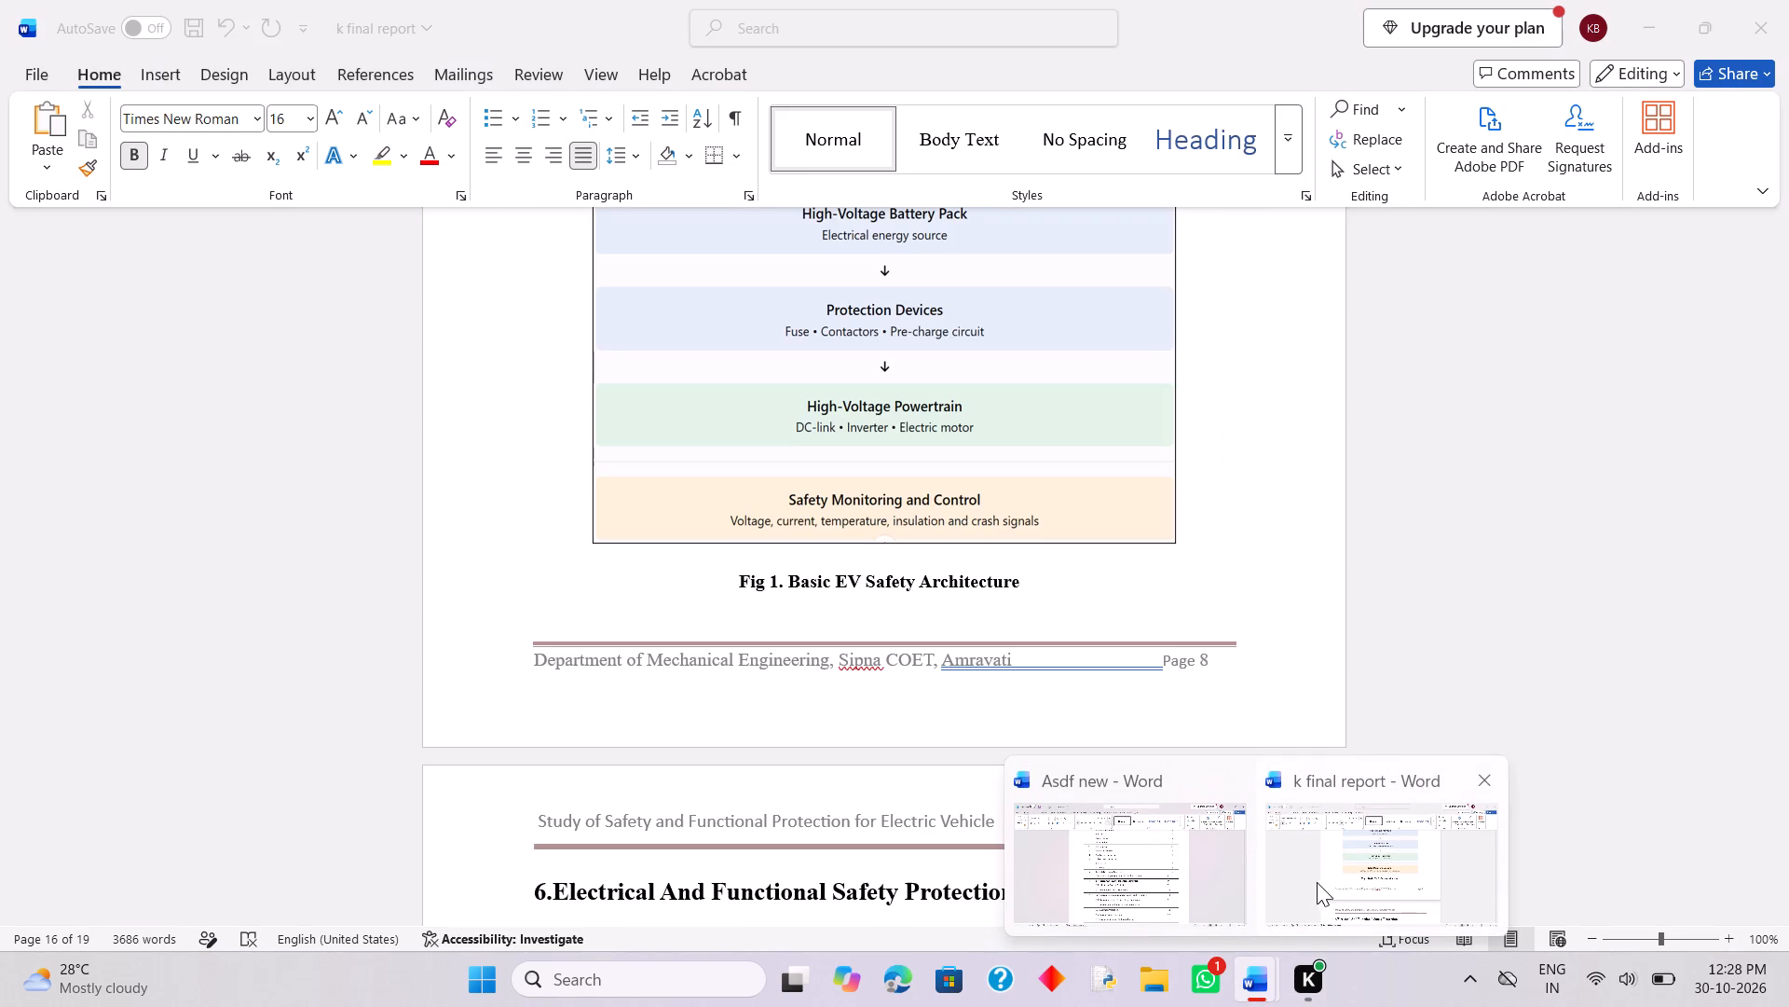
{"action": "left_click", "coordinate": [1319, 877]}
{"action": "scroll", "coordinate": [1286, 507], "scroll_direction": "up", "scroll_amount": 1}
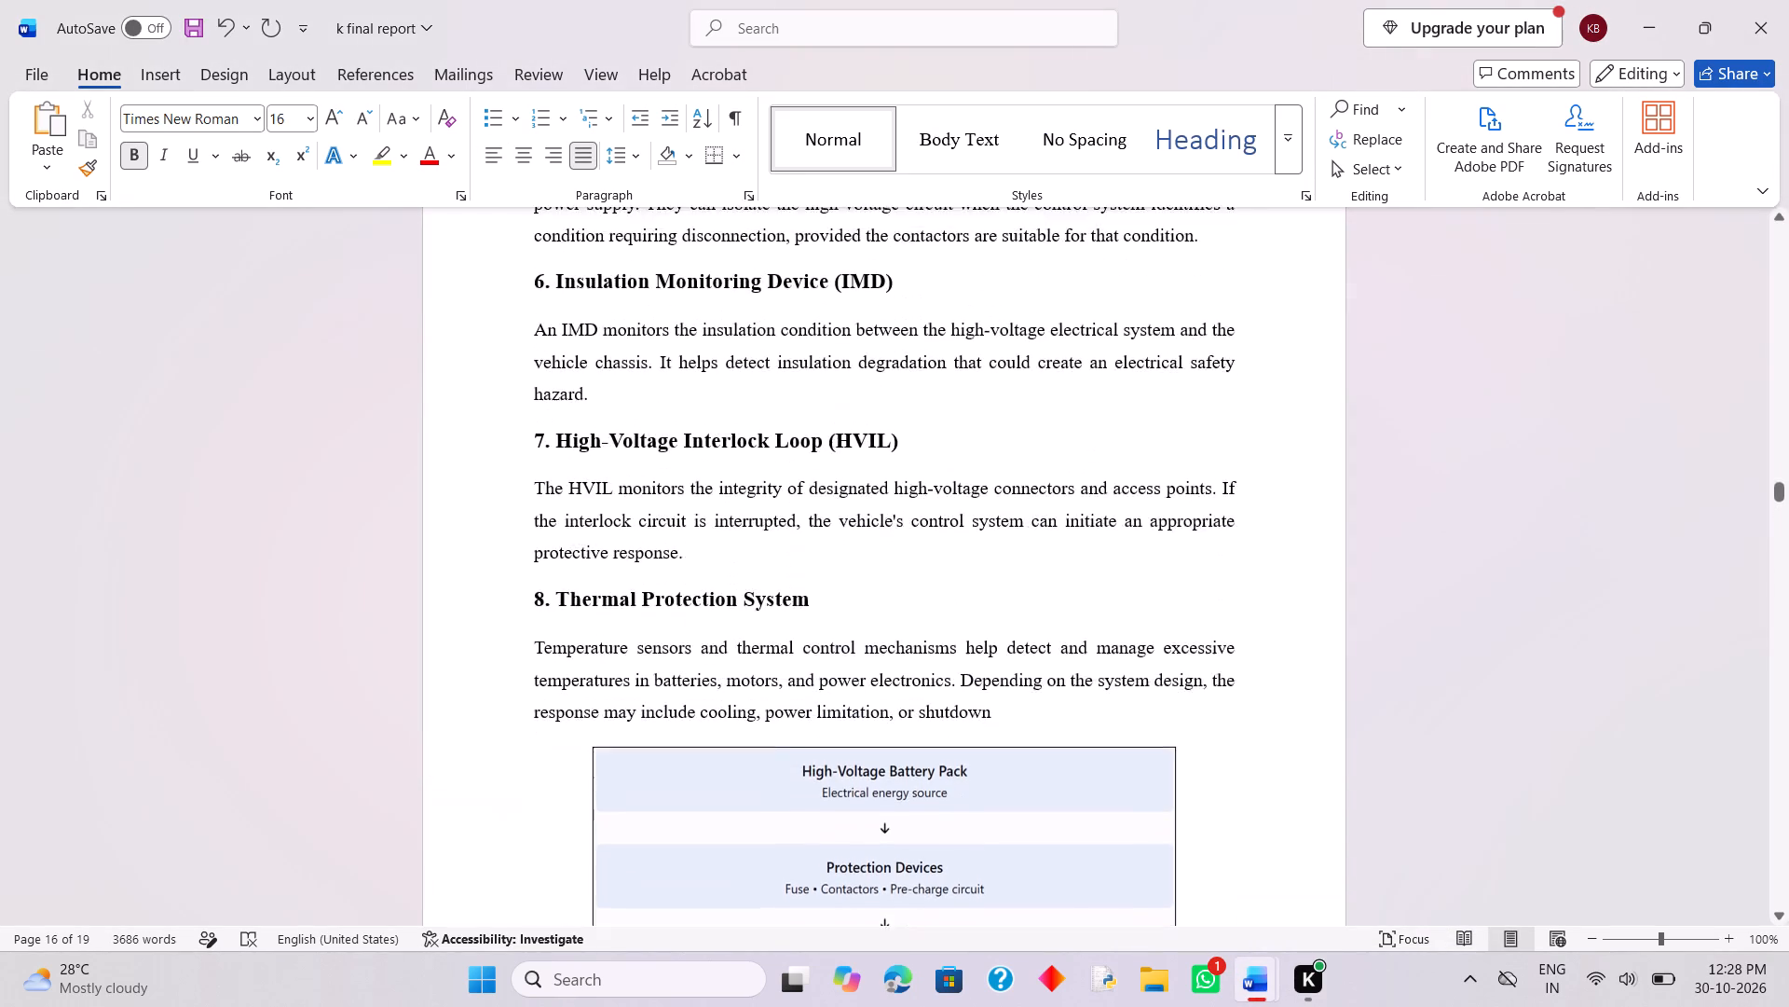
{"action": "scroll", "coordinate": [1286, 507], "scroll_direction": "up", "scroll_amount": 1}
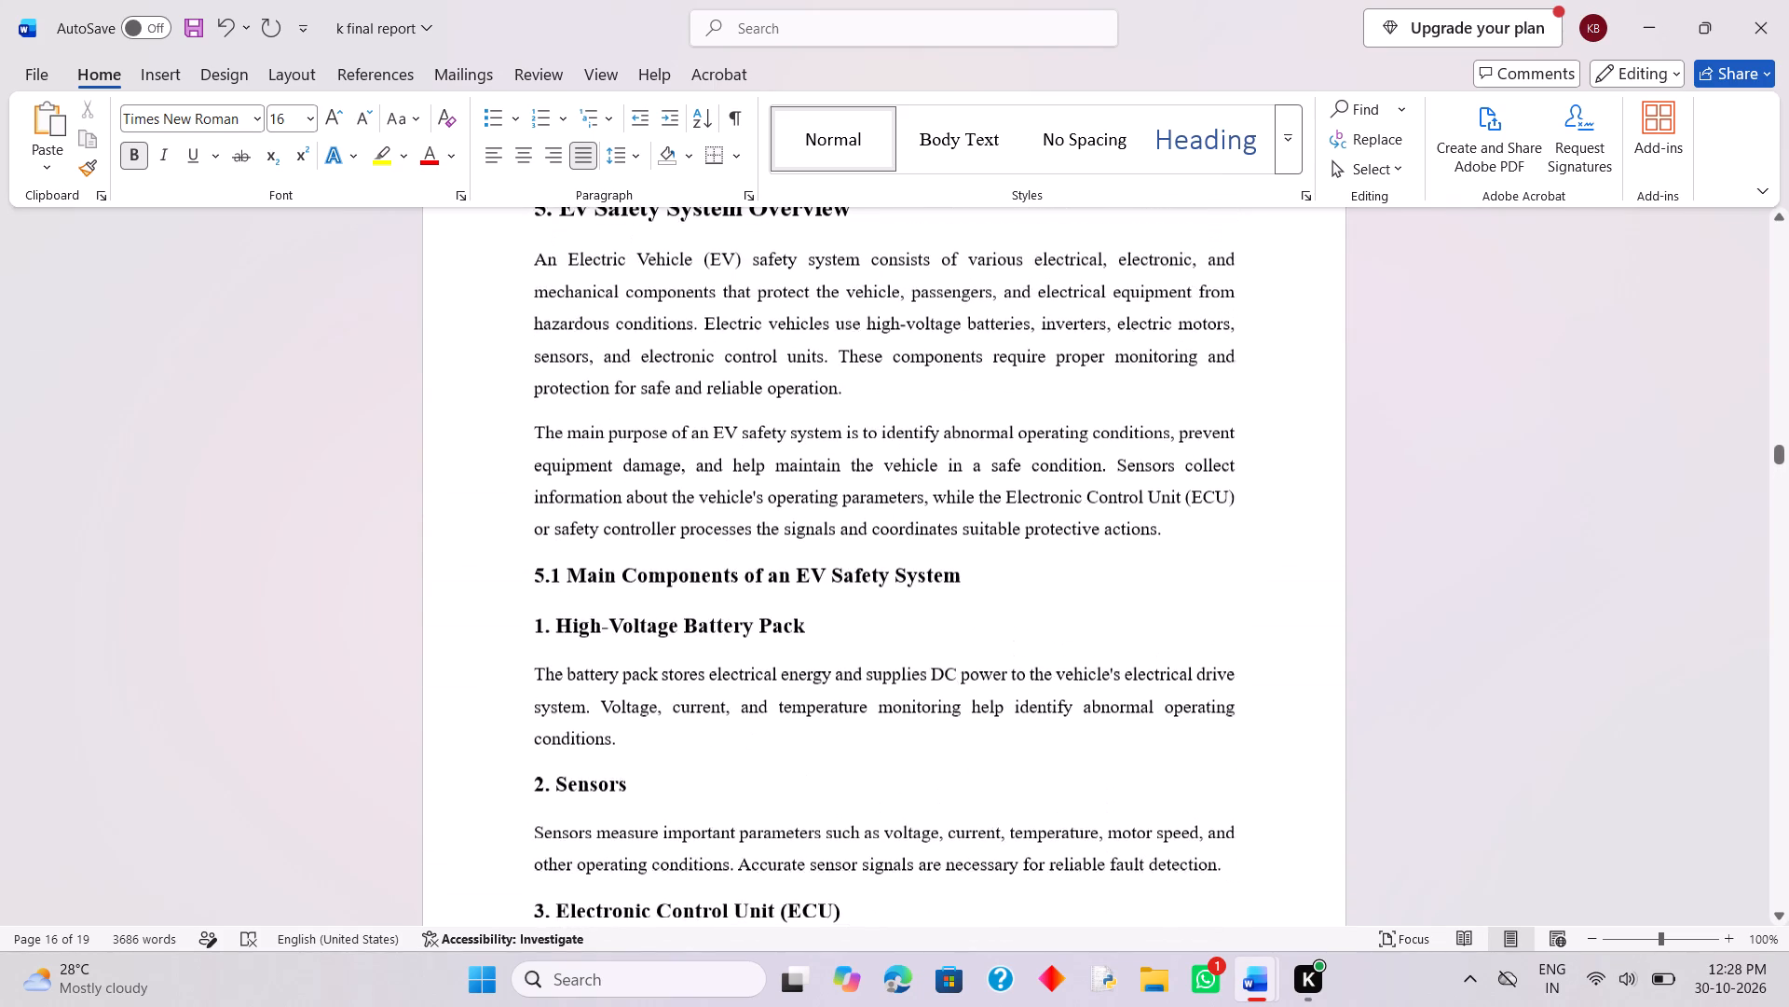
{"action": "scroll", "coordinate": [1286, 507], "scroll_direction": "up", "scroll_amount": 1}
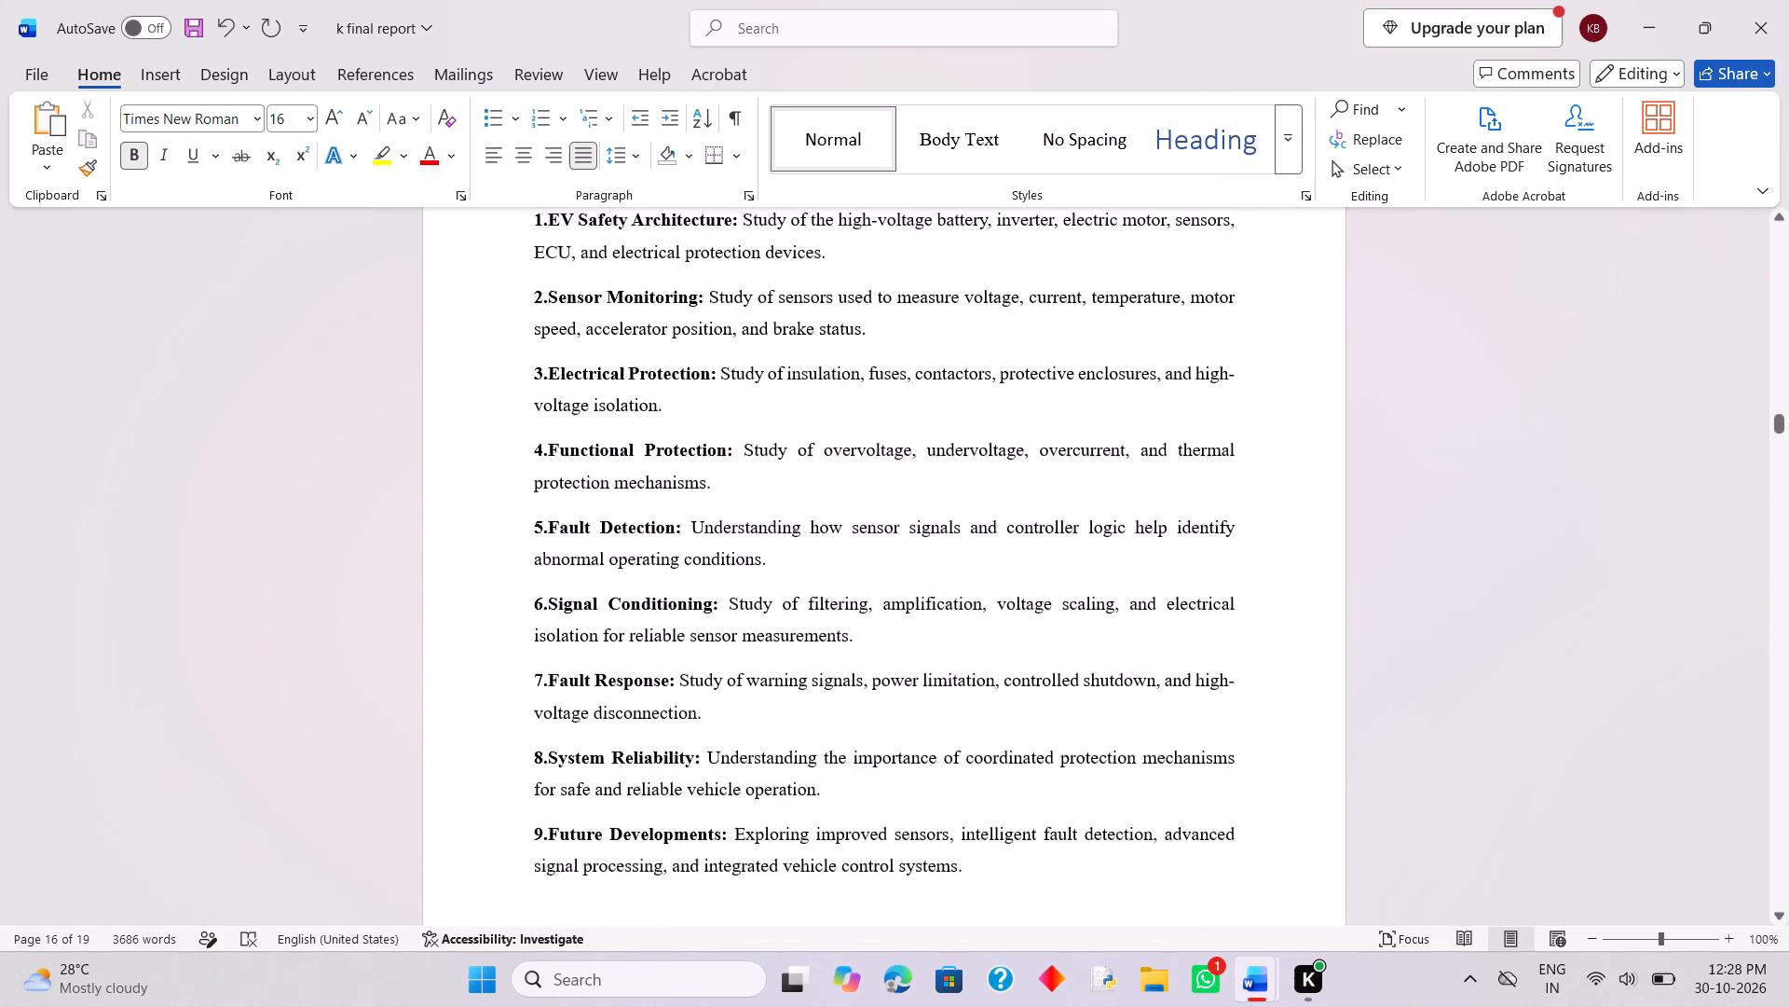
{"action": "scroll", "coordinate": [1286, 507], "scroll_direction": "up", "scroll_amount": 1}
{"action": "scroll", "coordinate": [1286, 507], "scroll_direction": "right", "scroll_amount": 1}
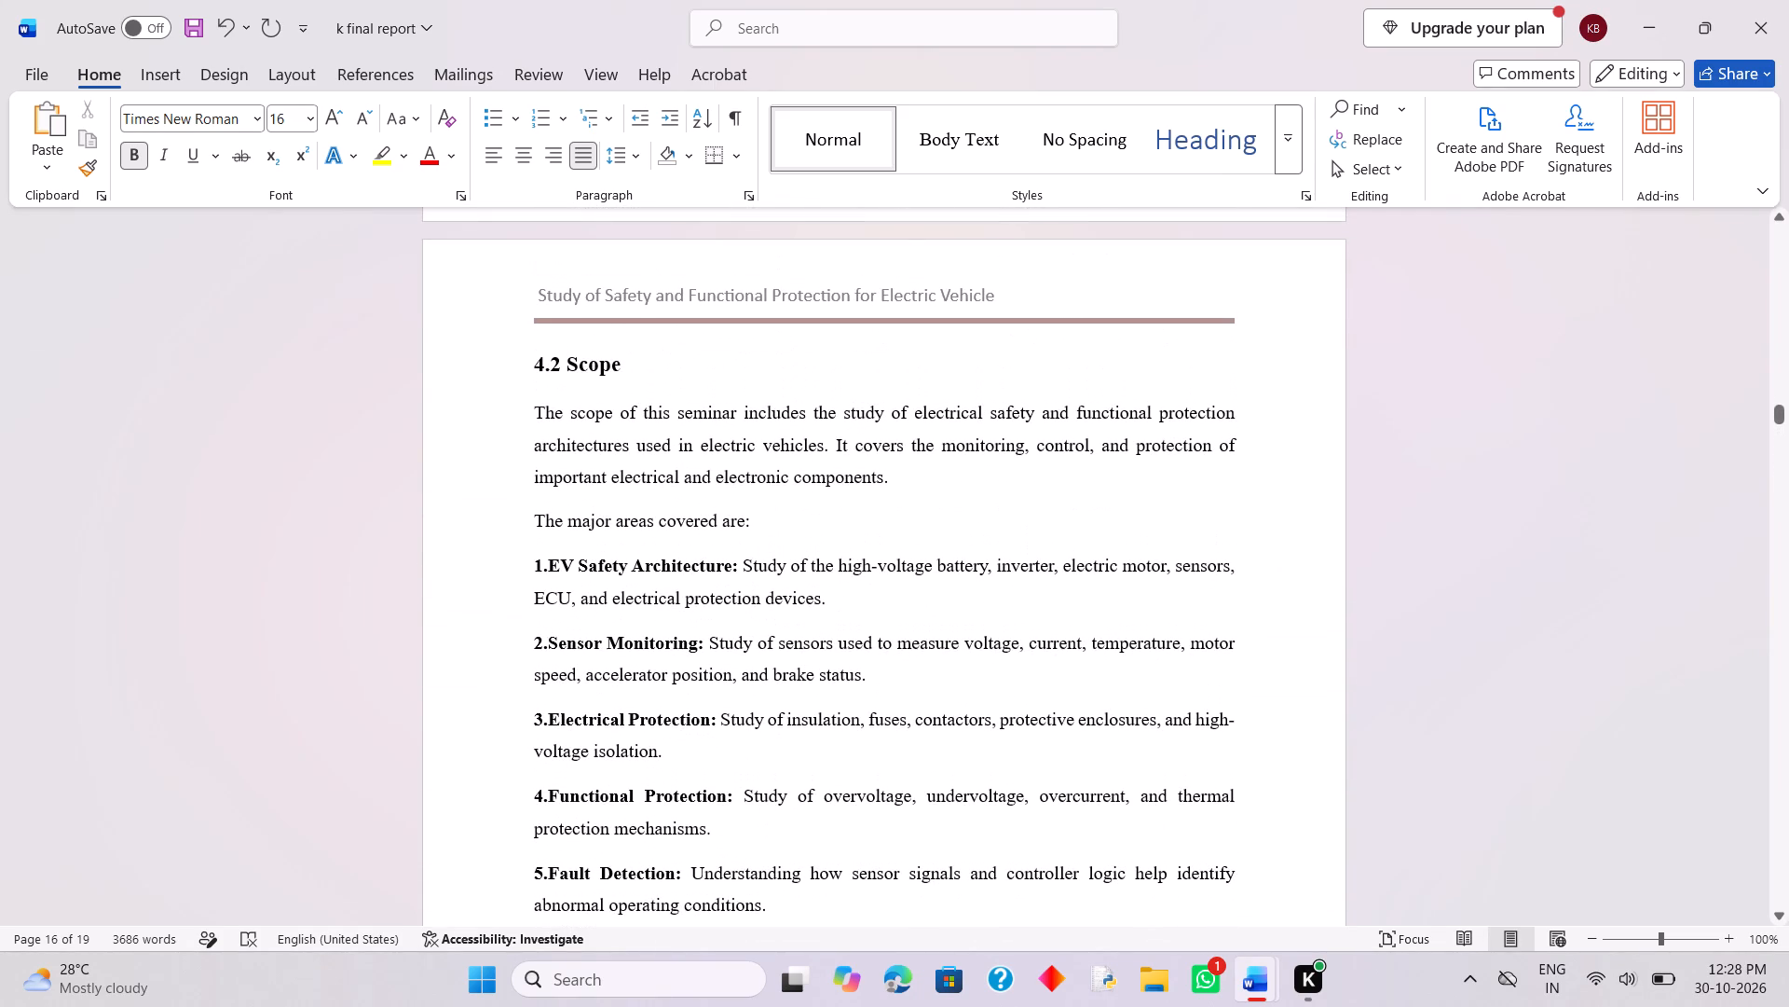
{"action": "scroll", "coordinate": [1286, 507], "scroll_direction": "right", "scroll_amount": 2}
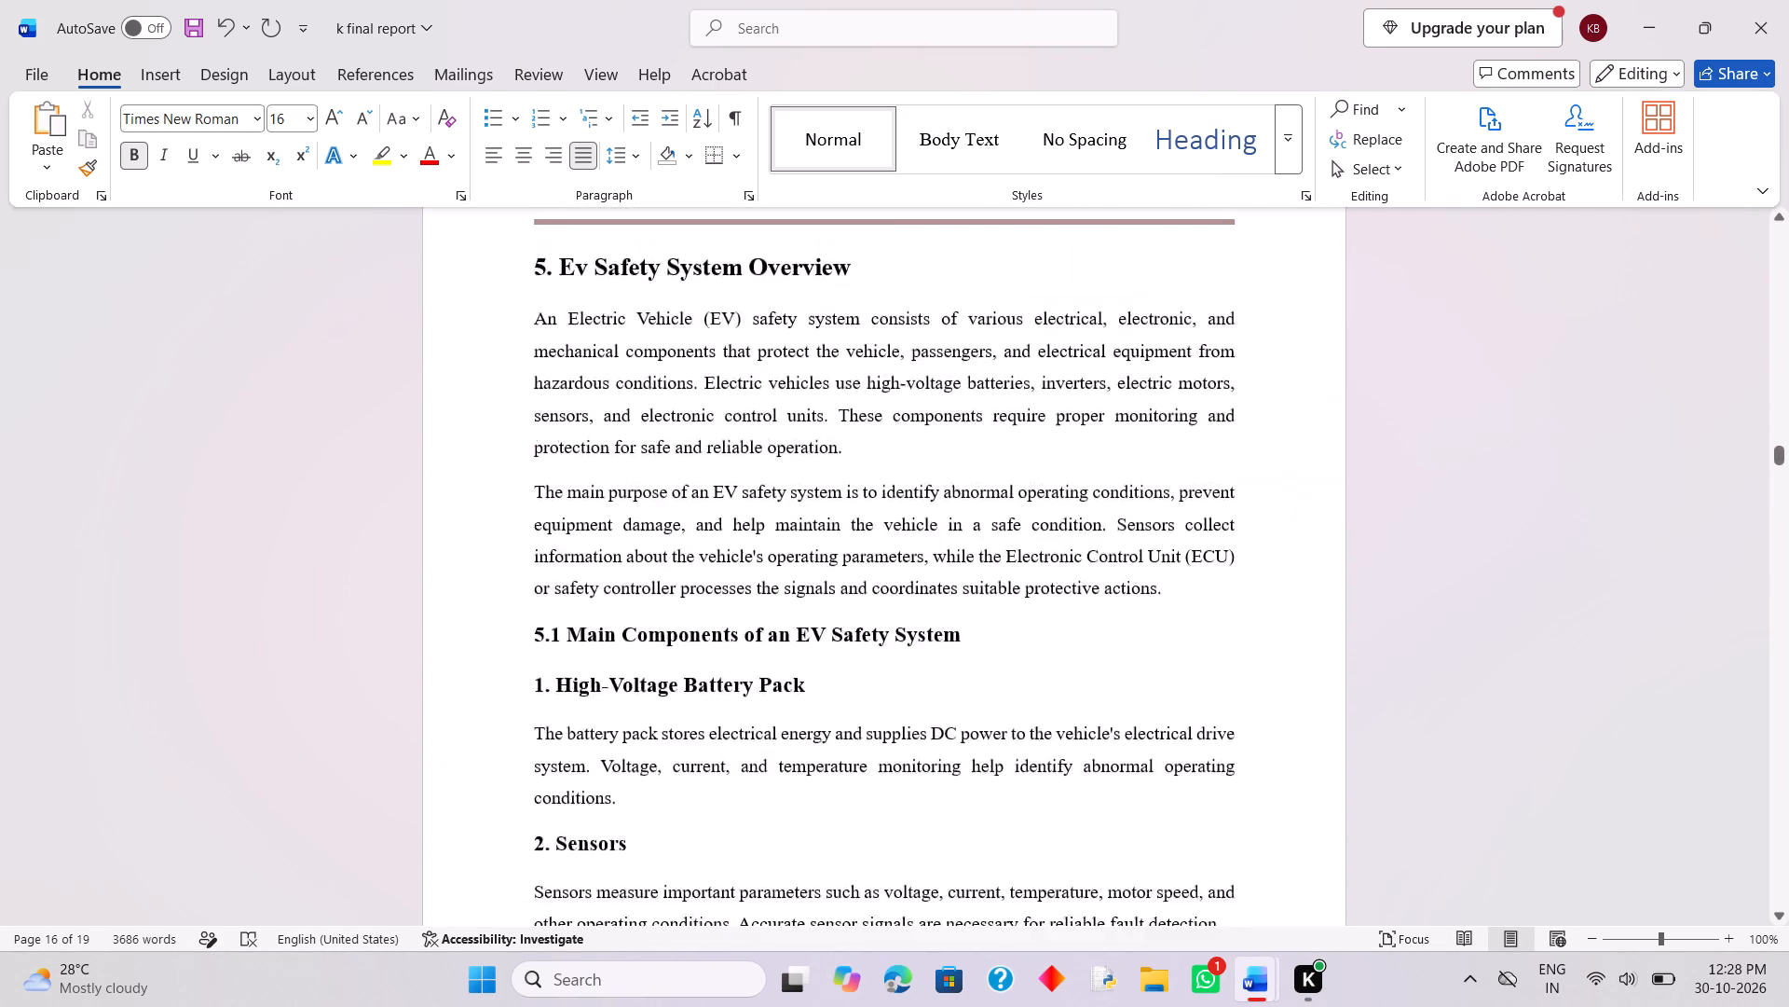
{"action": "scroll", "coordinate": [1286, 507], "scroll_direction": "right", "scroll_amount": 1}
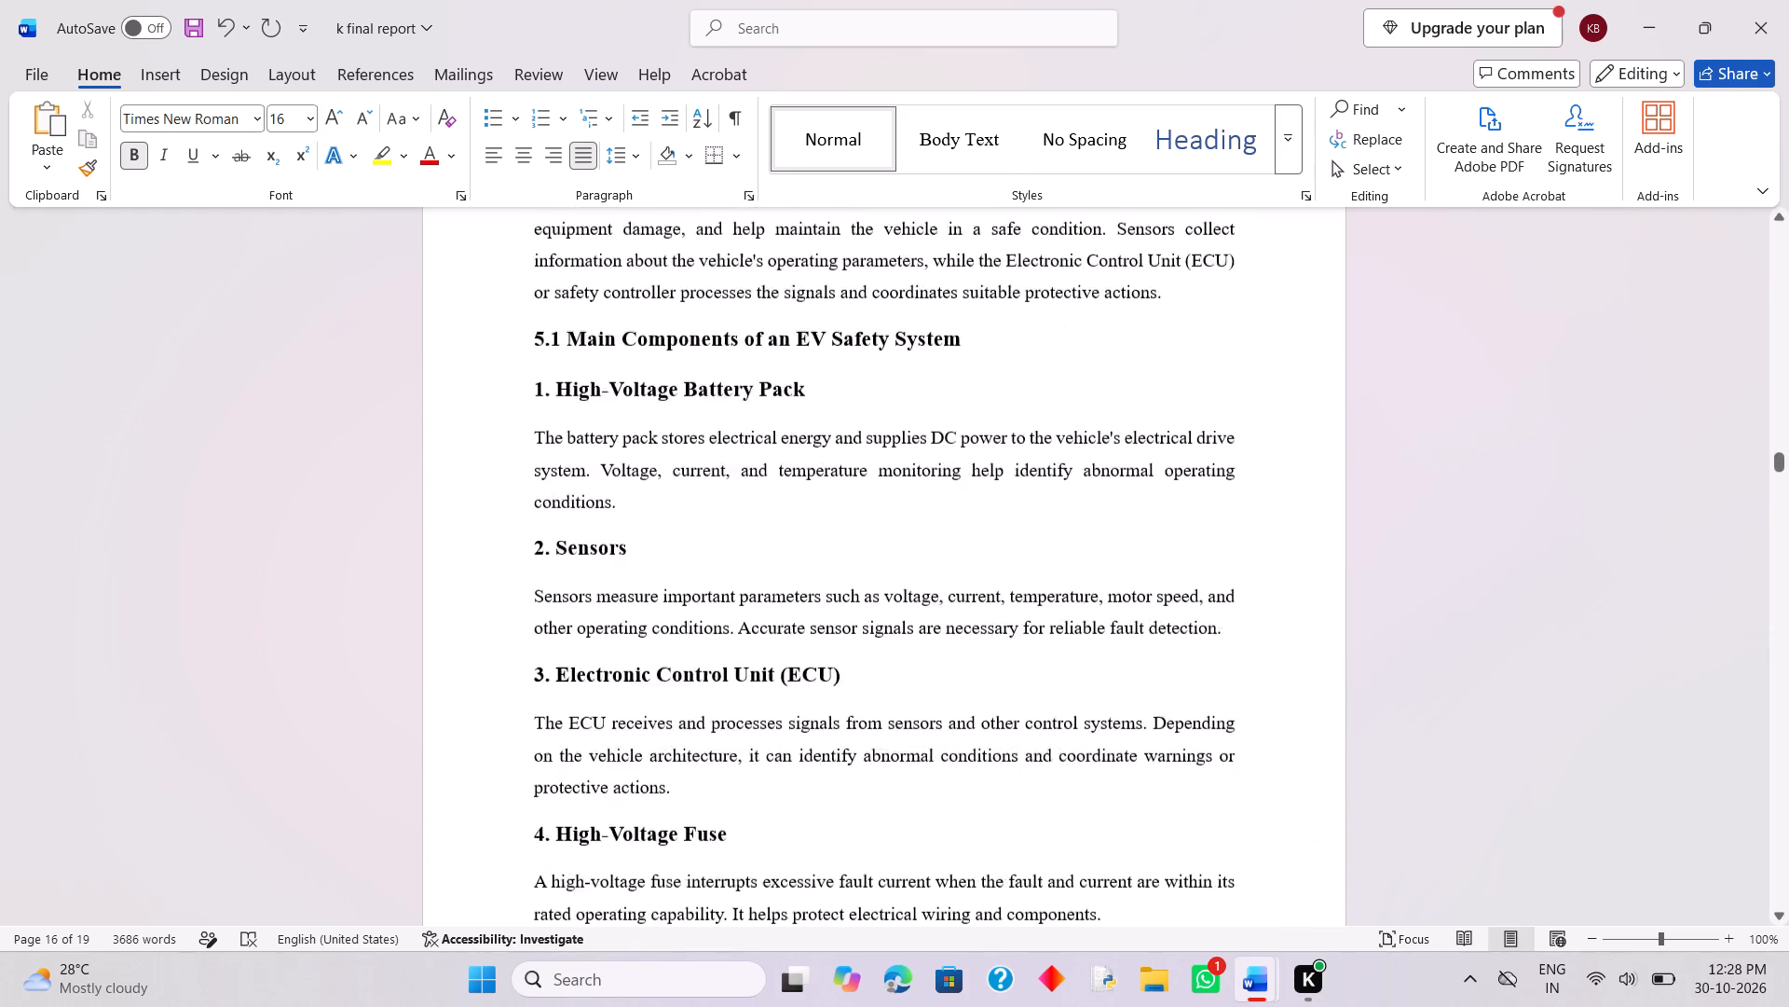
{"action": "scroll", "coordinate": [1286, 507], "scroll_direction": "right", "scroll_amount": 1}
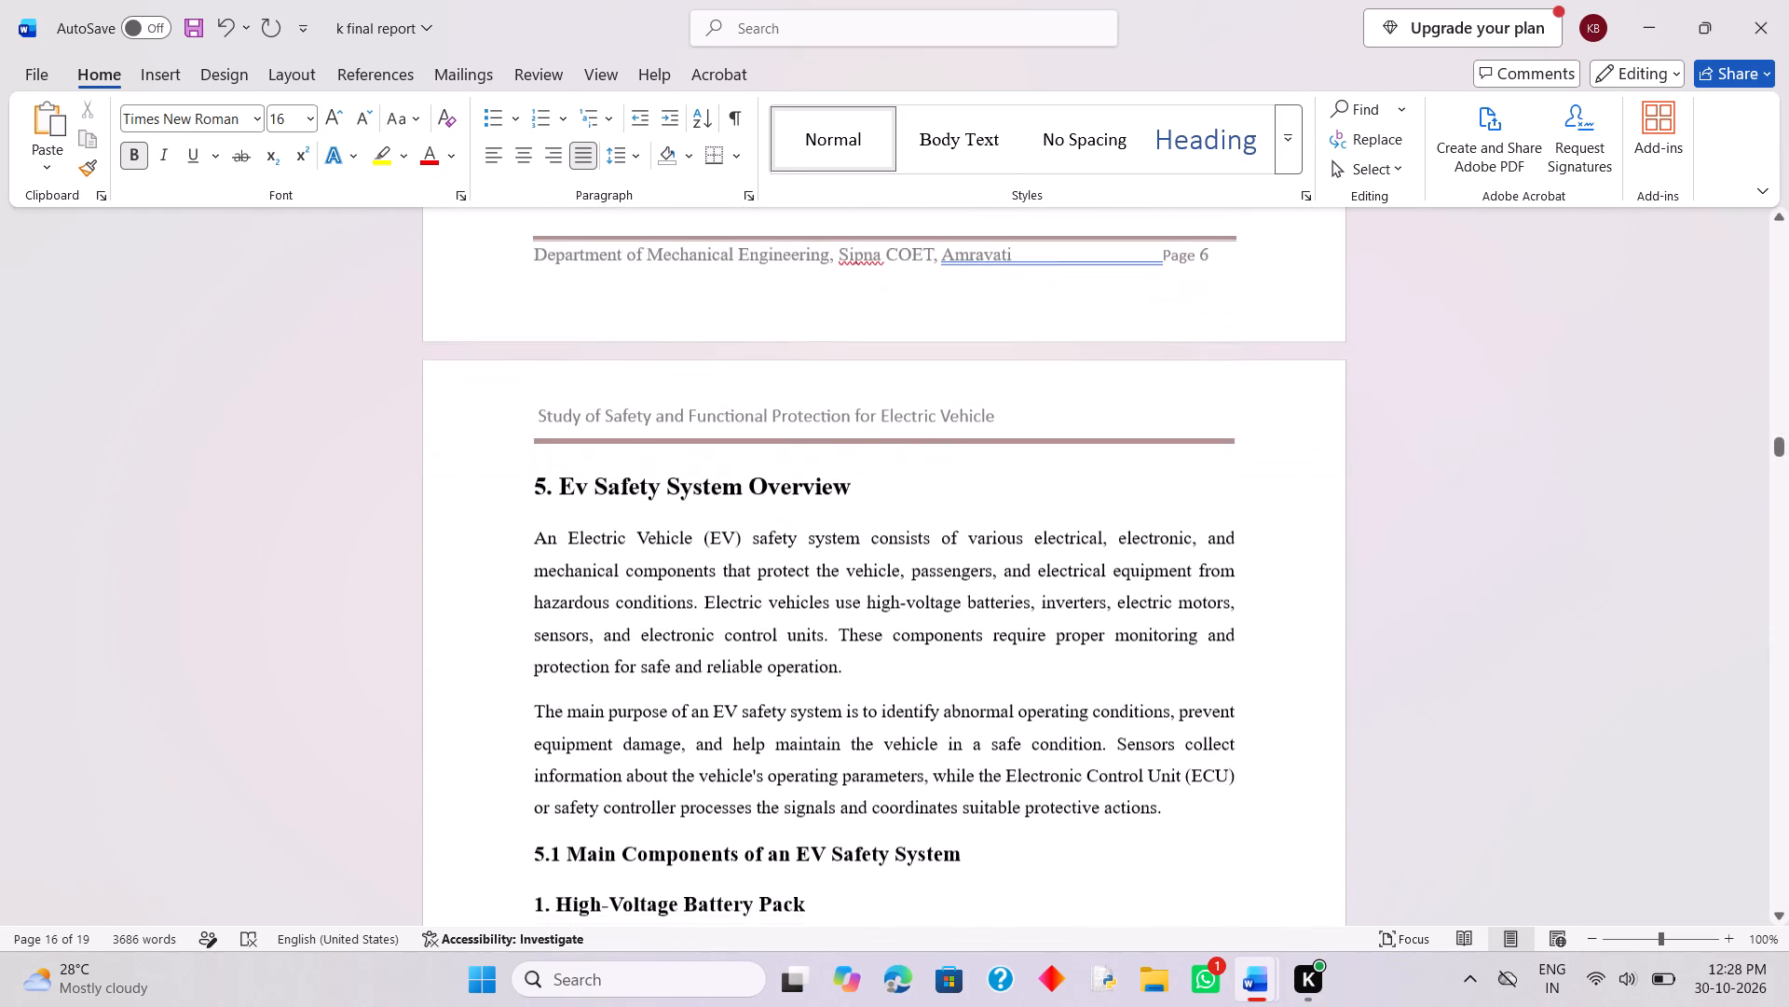
{"action": "scroll", "coordinate": [1286, 507], "scroll_direction": "right", "scroll_amount": 1}
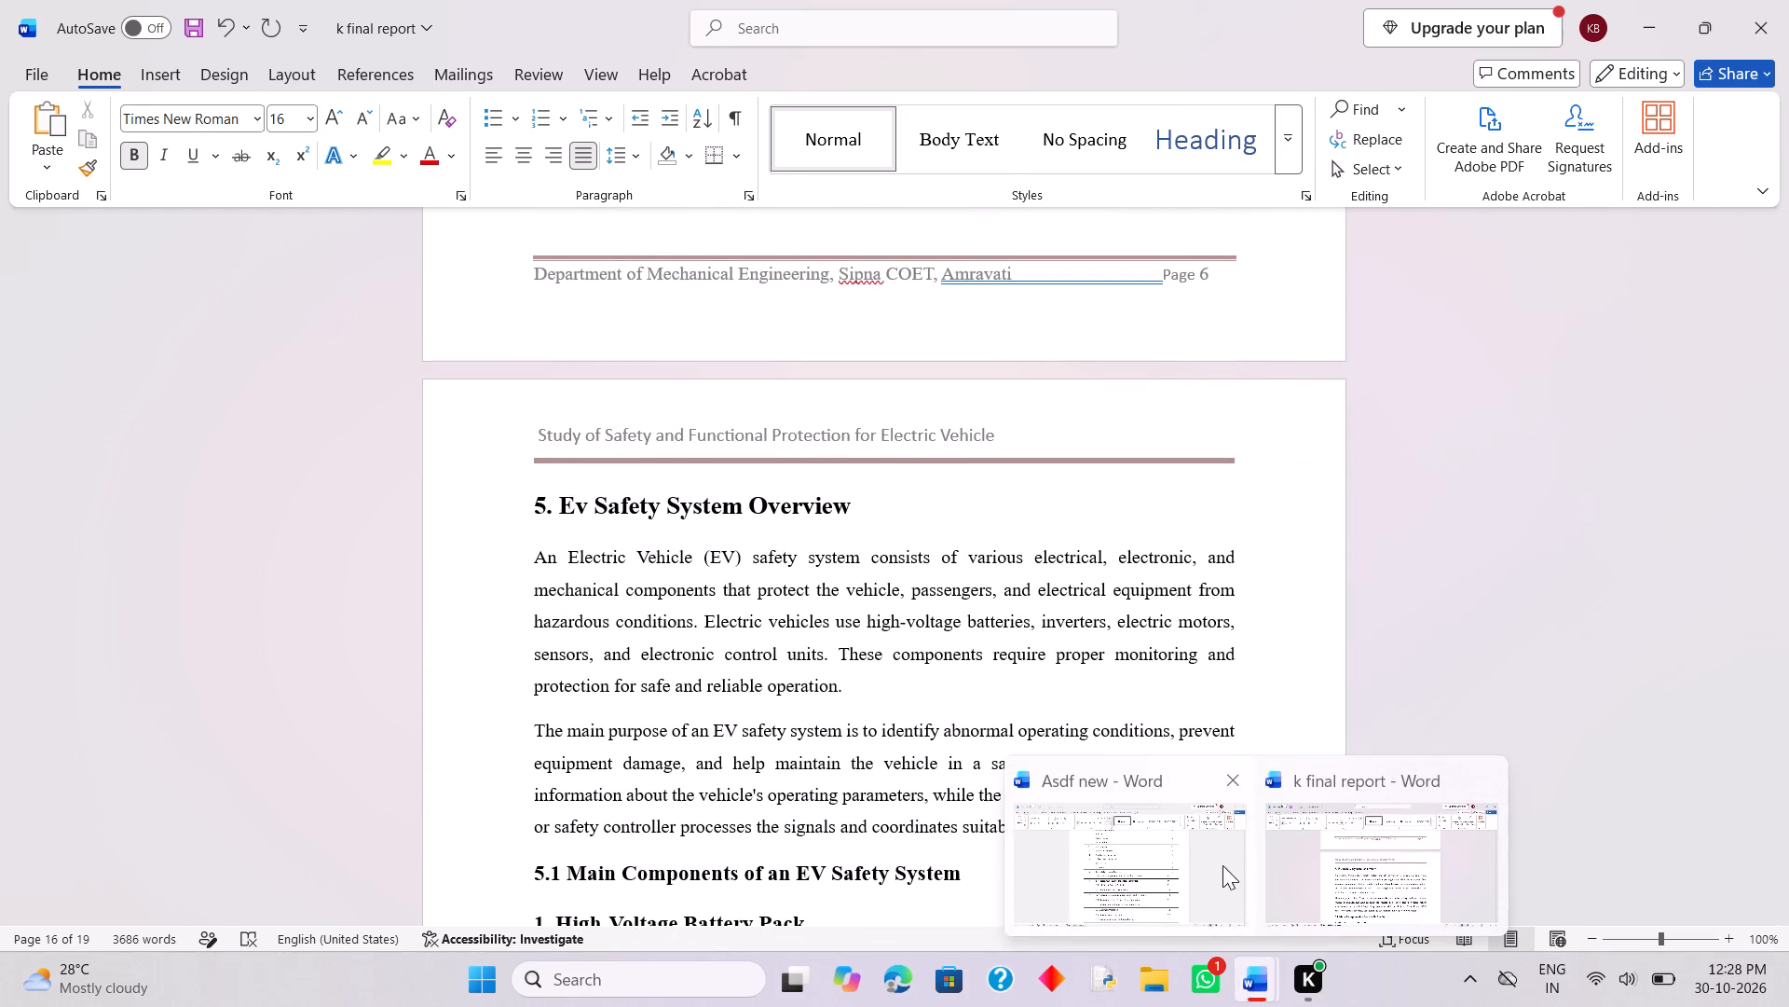
{"action": "left_click", "coordinate": [1184, 849]}
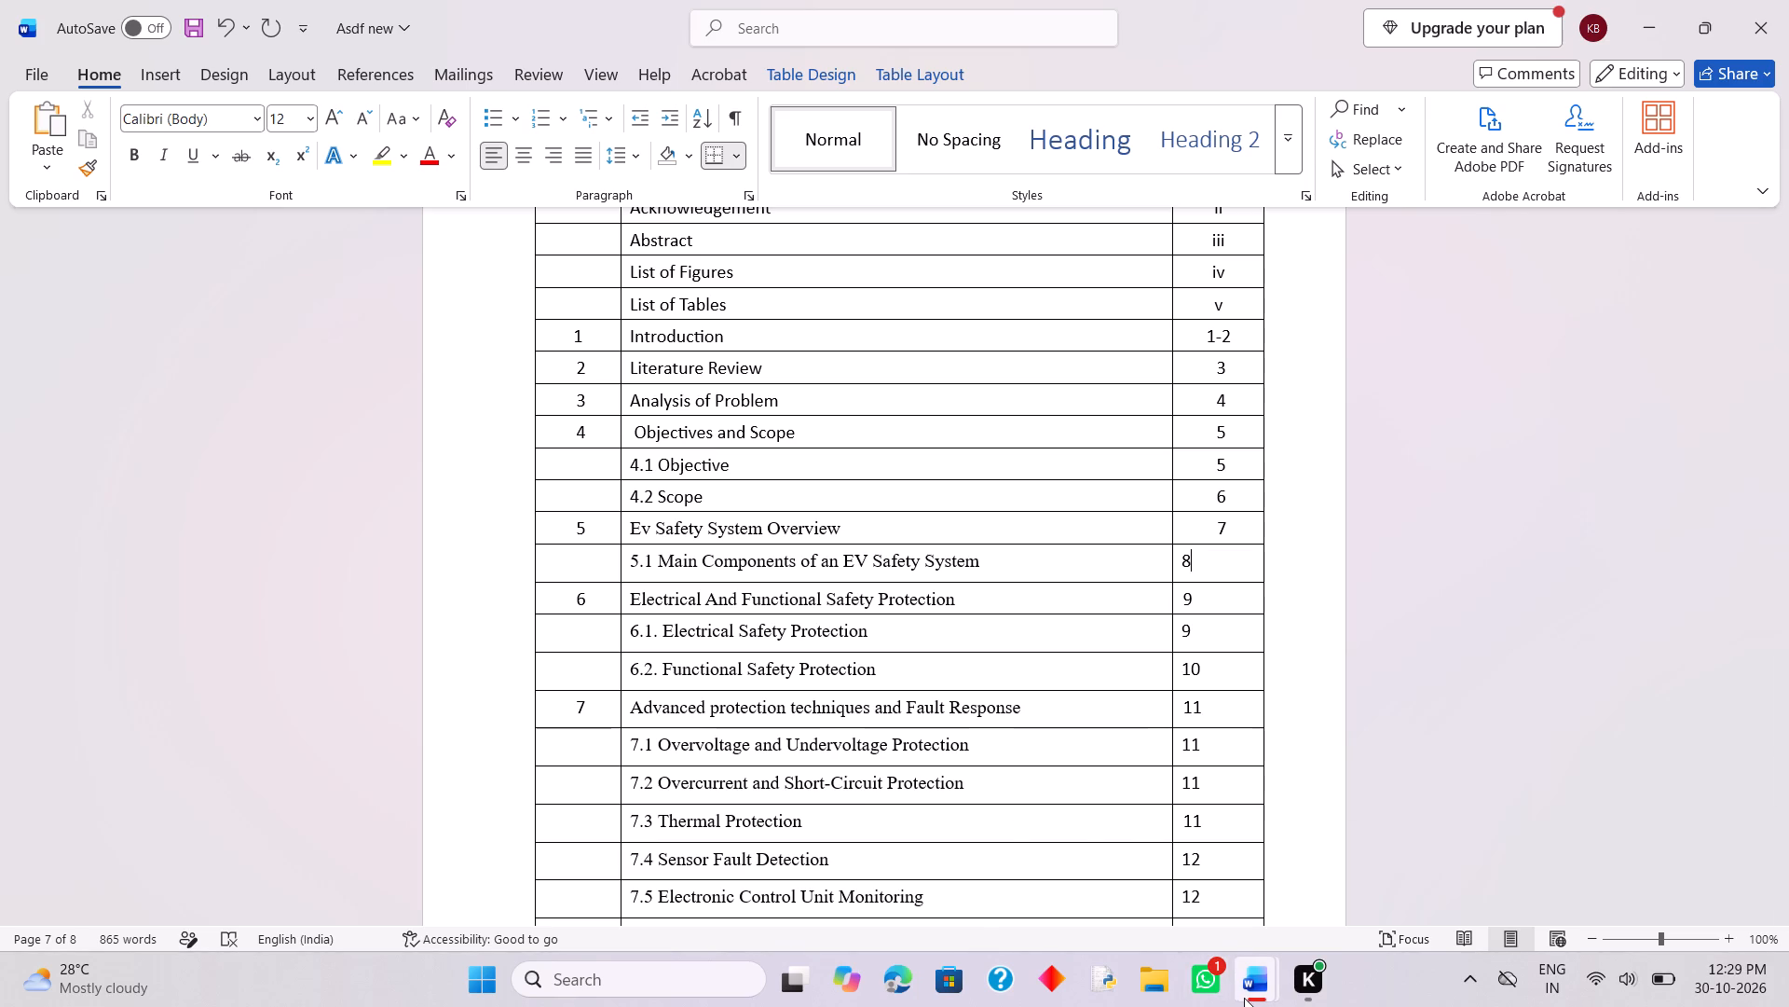
Recheck where 5.1 Main Components of an EV Safety System falls in k final report and set its Contents page number to 7 in Asdf new.
{"action": "left_click", "coordinate": [1308, 866]}
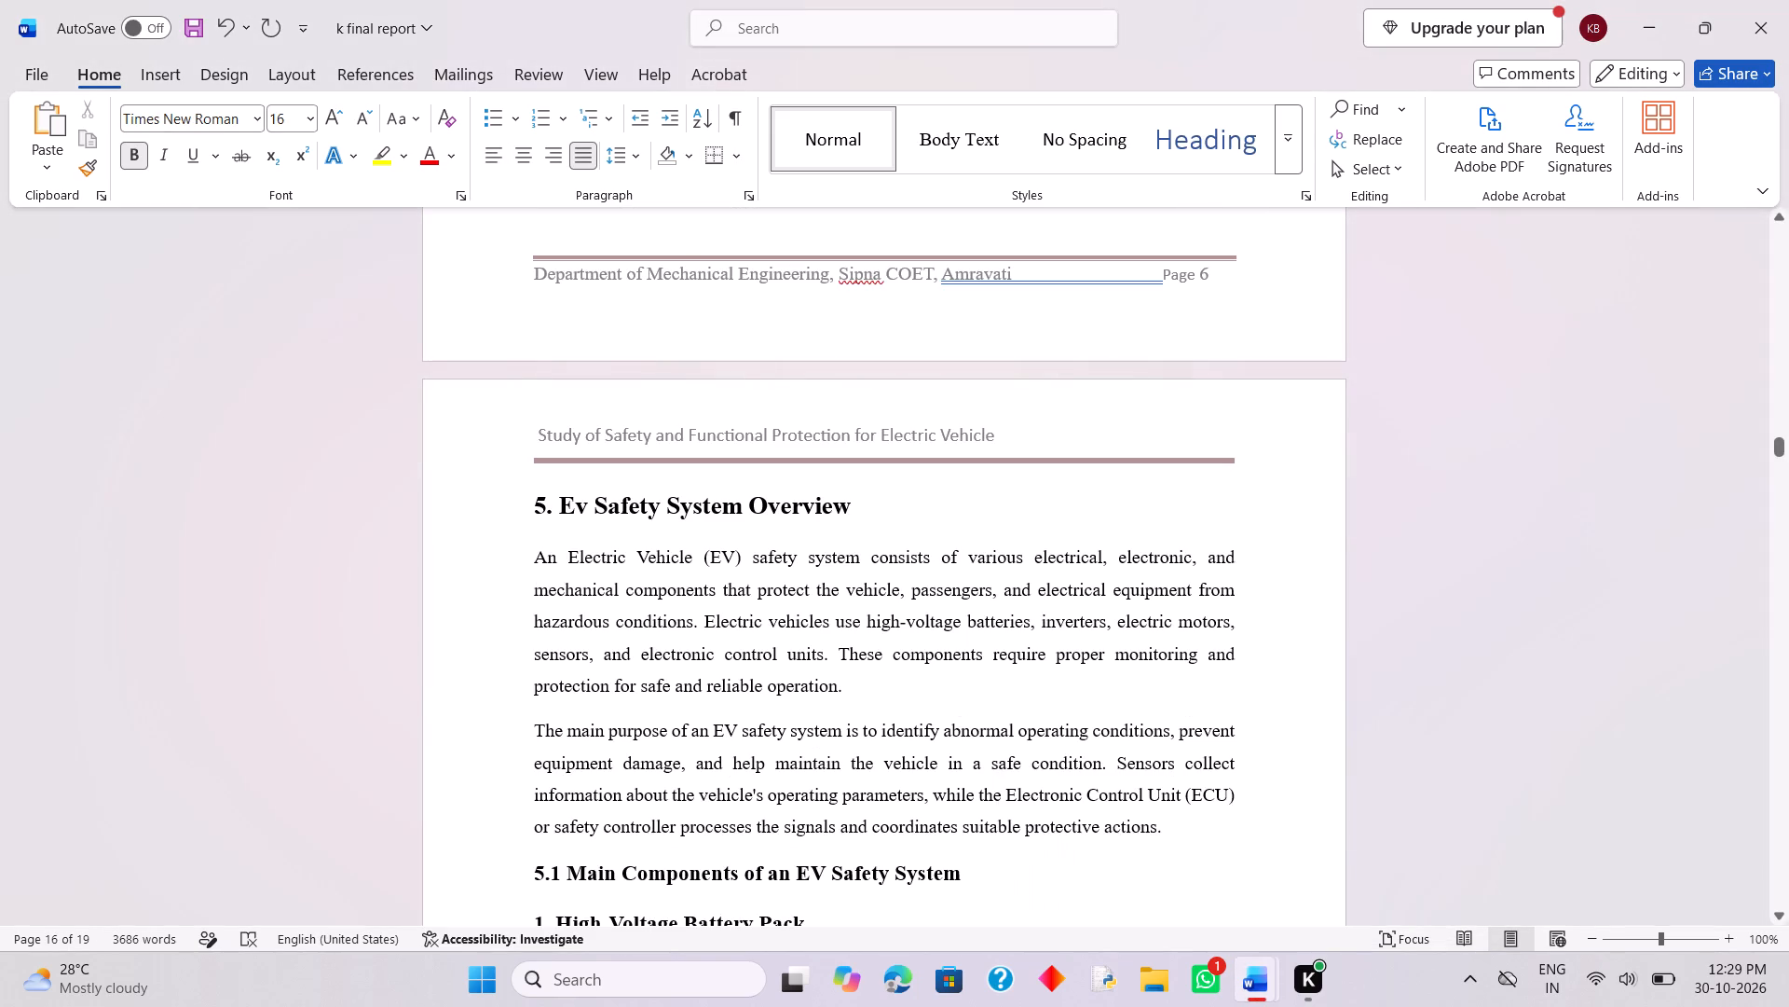
{"action": "scroll", "coordinate": [1266, 680], "scroll_direction": "up", "scroll_amount": 1}
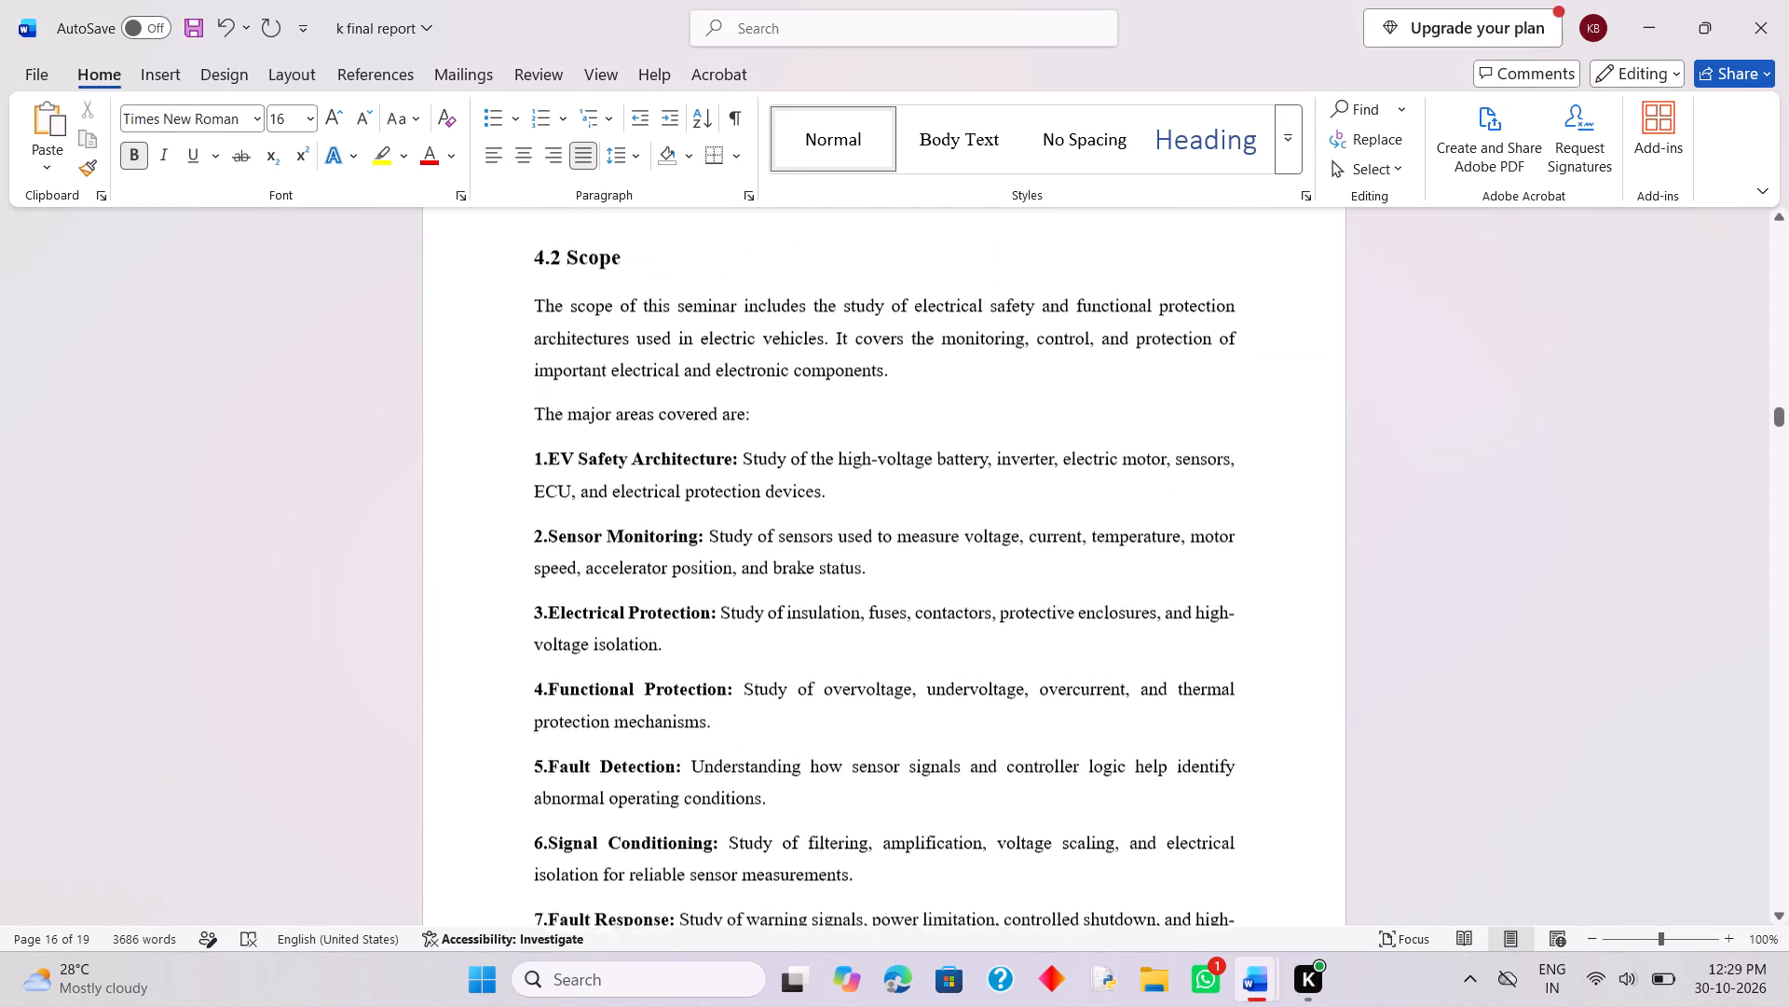
{"action": "scroll", "coordinate": [1266, 680], "scroll_direction": "up", "scroll_amount": 1}
{"action": "scroll", "coordinate": [1266, 680], "scroll_direction": "down", "scroll_amount": 1}
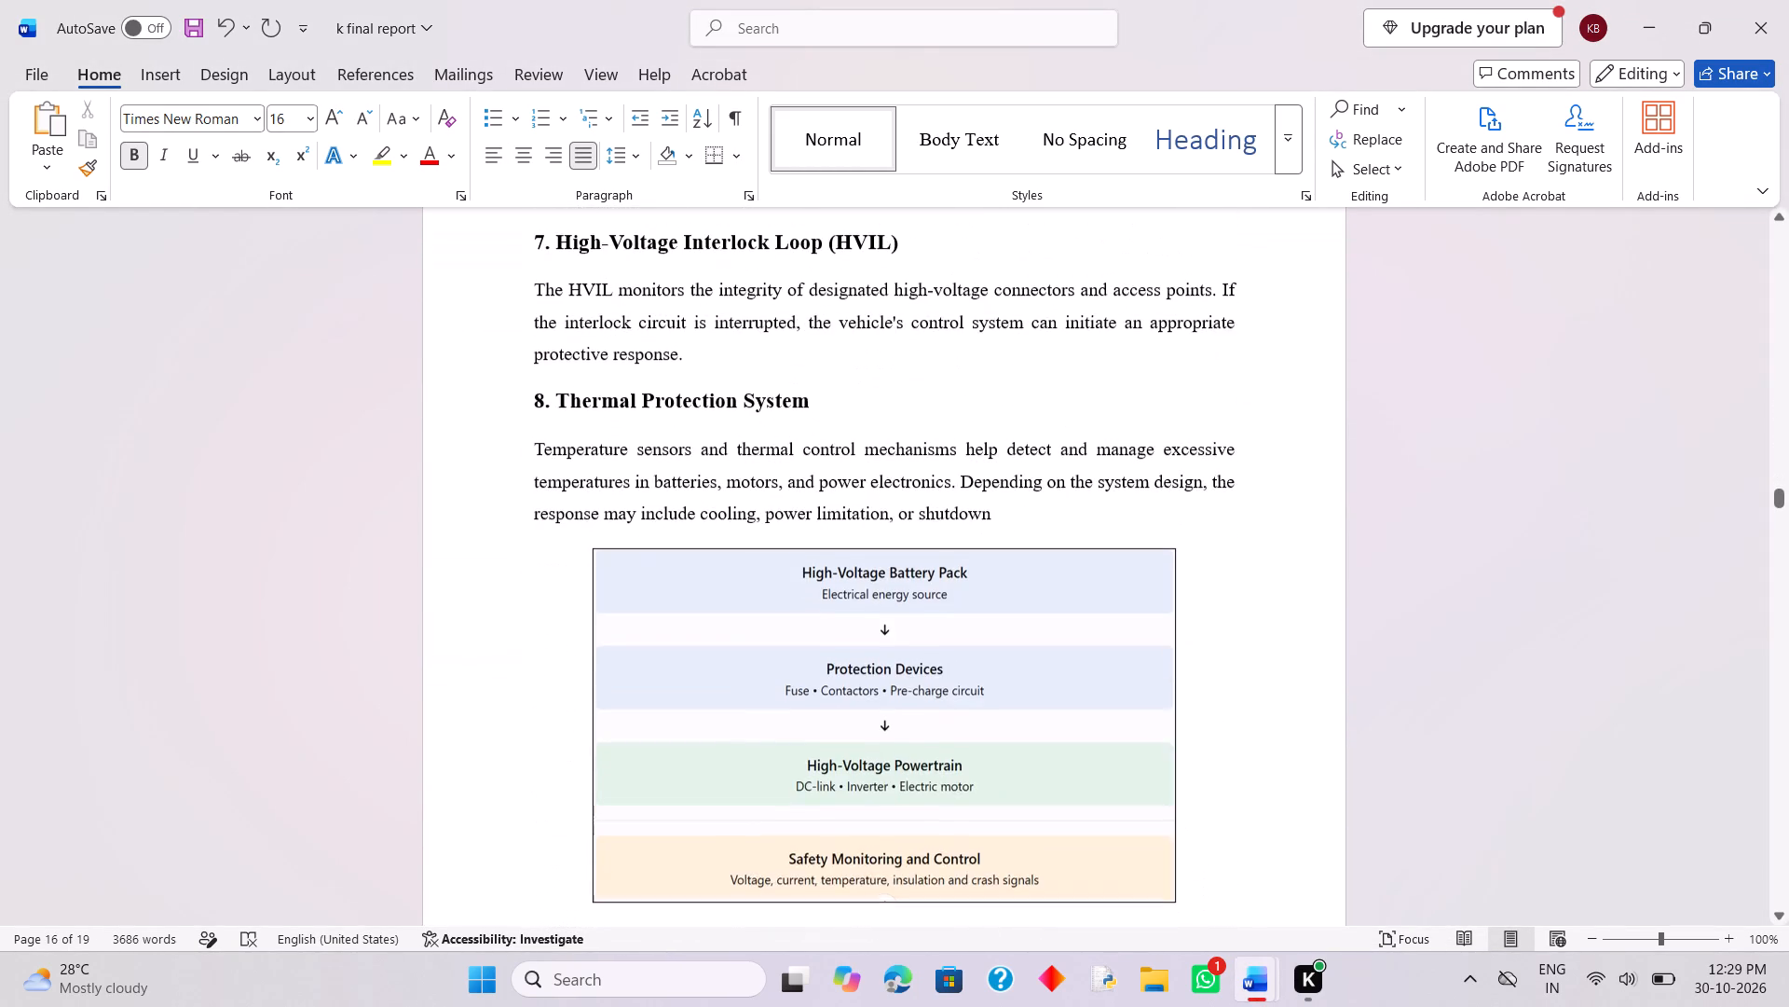
{"action": "scroll", "coordinate": [1266, 680], "scroll_direction": "down", "scroll_amount": 1}
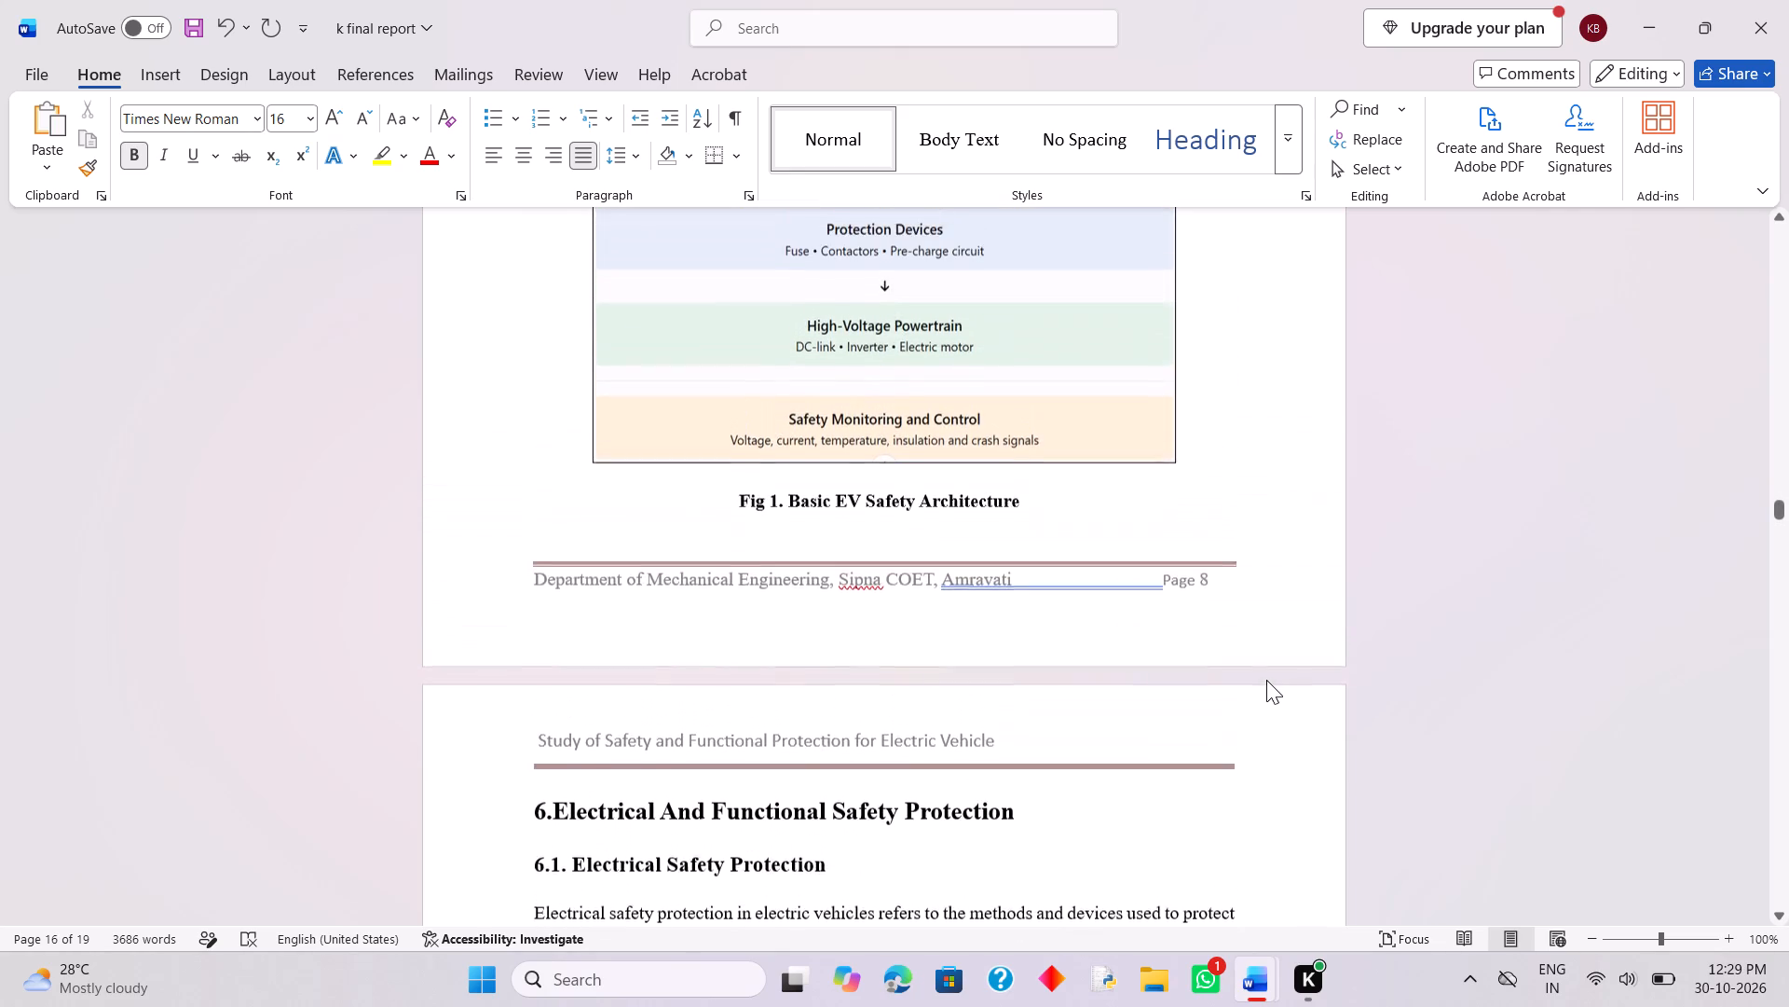
{"action": "scroll", "coordinate": [1266, 680], "scroll_direction": "down", "scroll_amount": 1}
{"action": "scroll", "coordinate": [1266, 680], "scroll_direction": "up", "scroll_amount": 1}
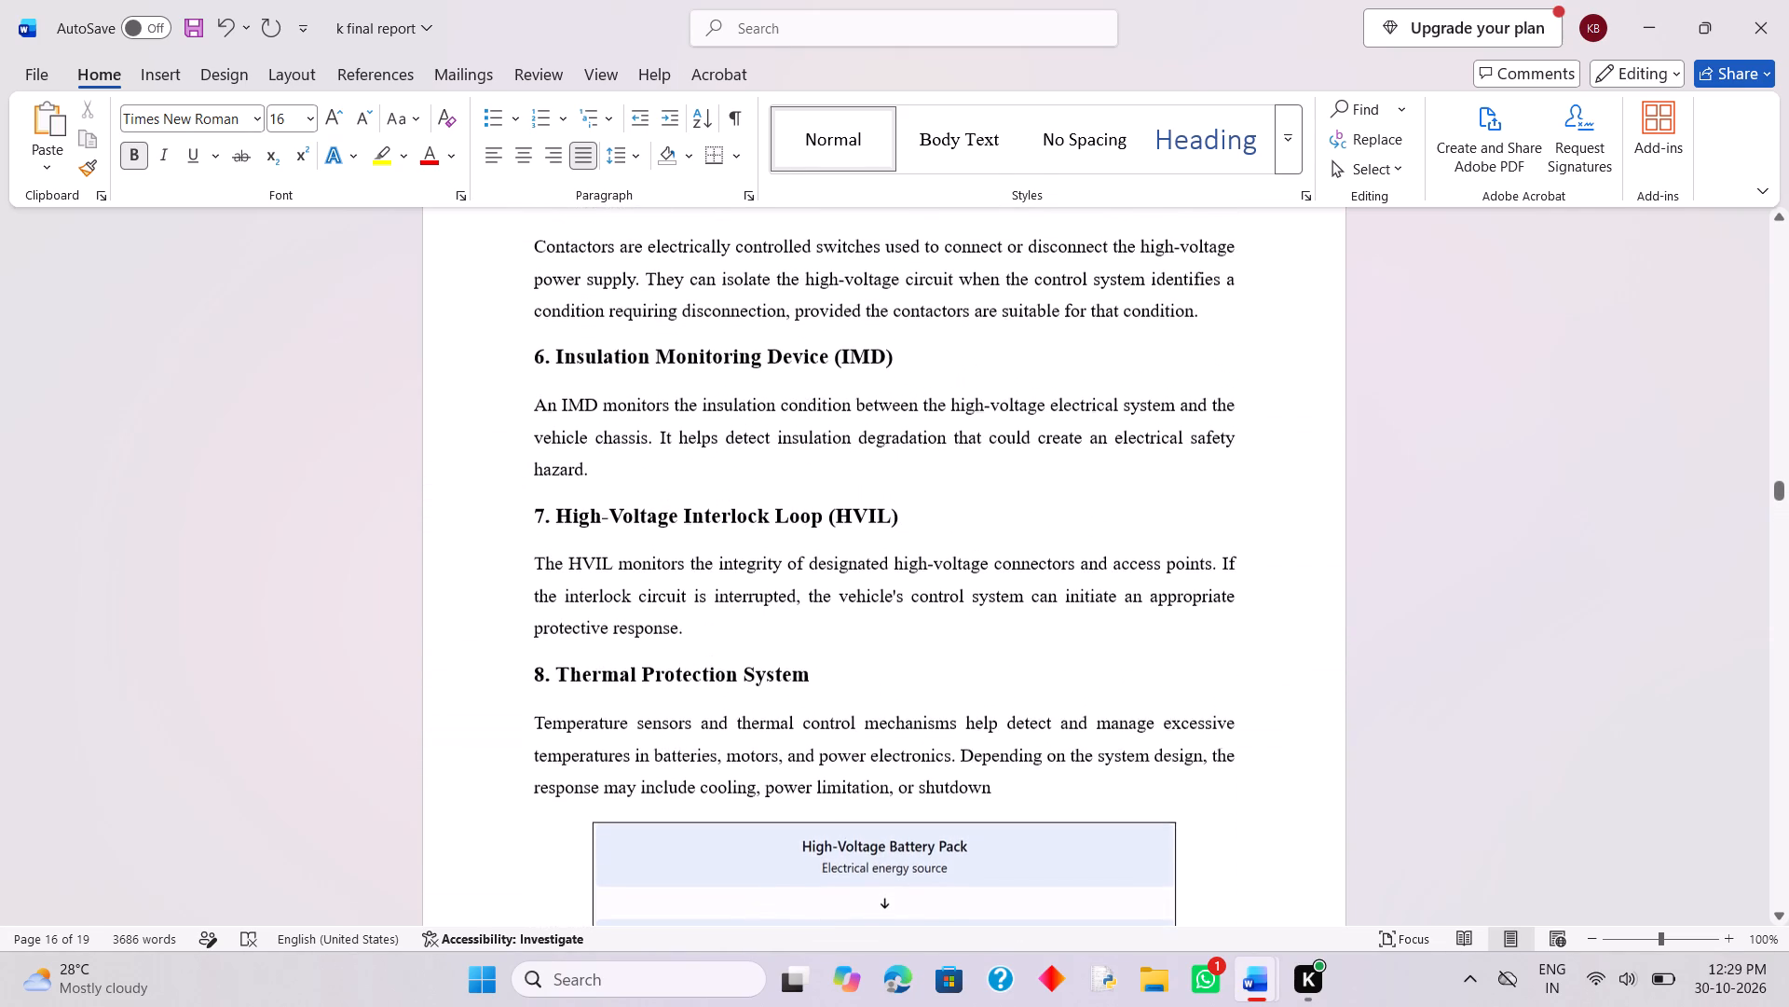
{"action": "scroll", "coordinate": [1266, 680], "scroll_direction": "up", "scroll_amount": 1}
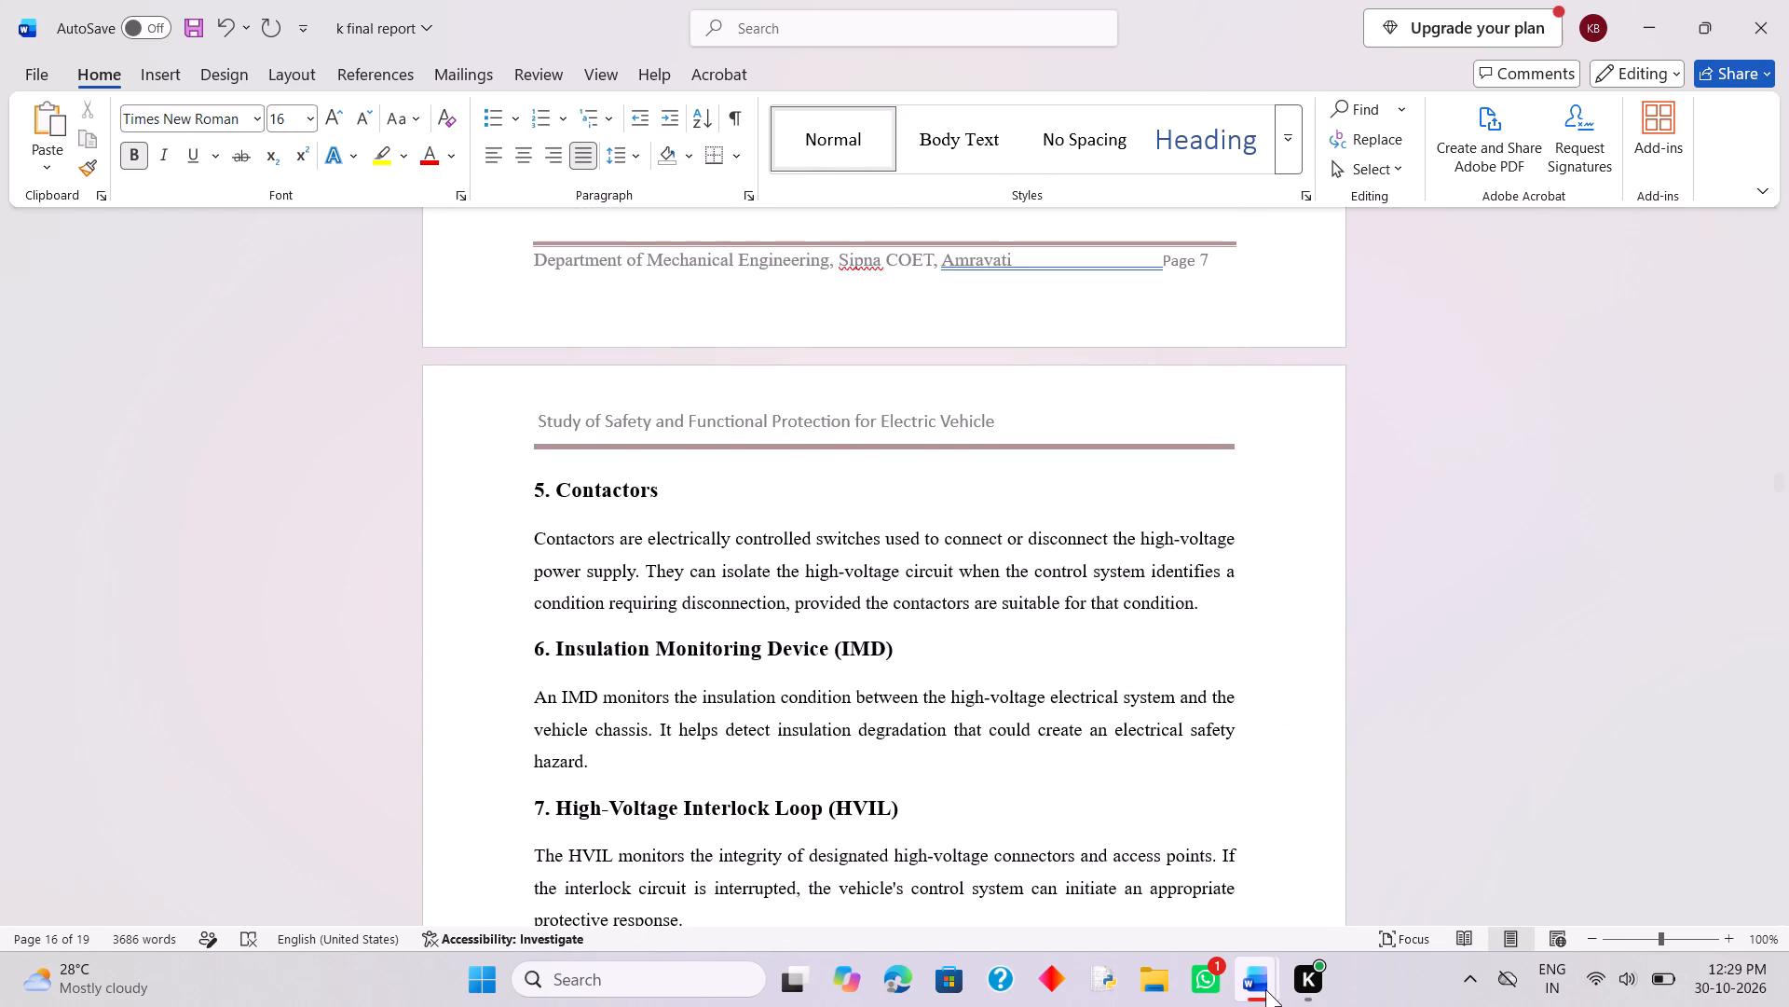
{"action": "left_click", "coordinate": [1140, 881]}
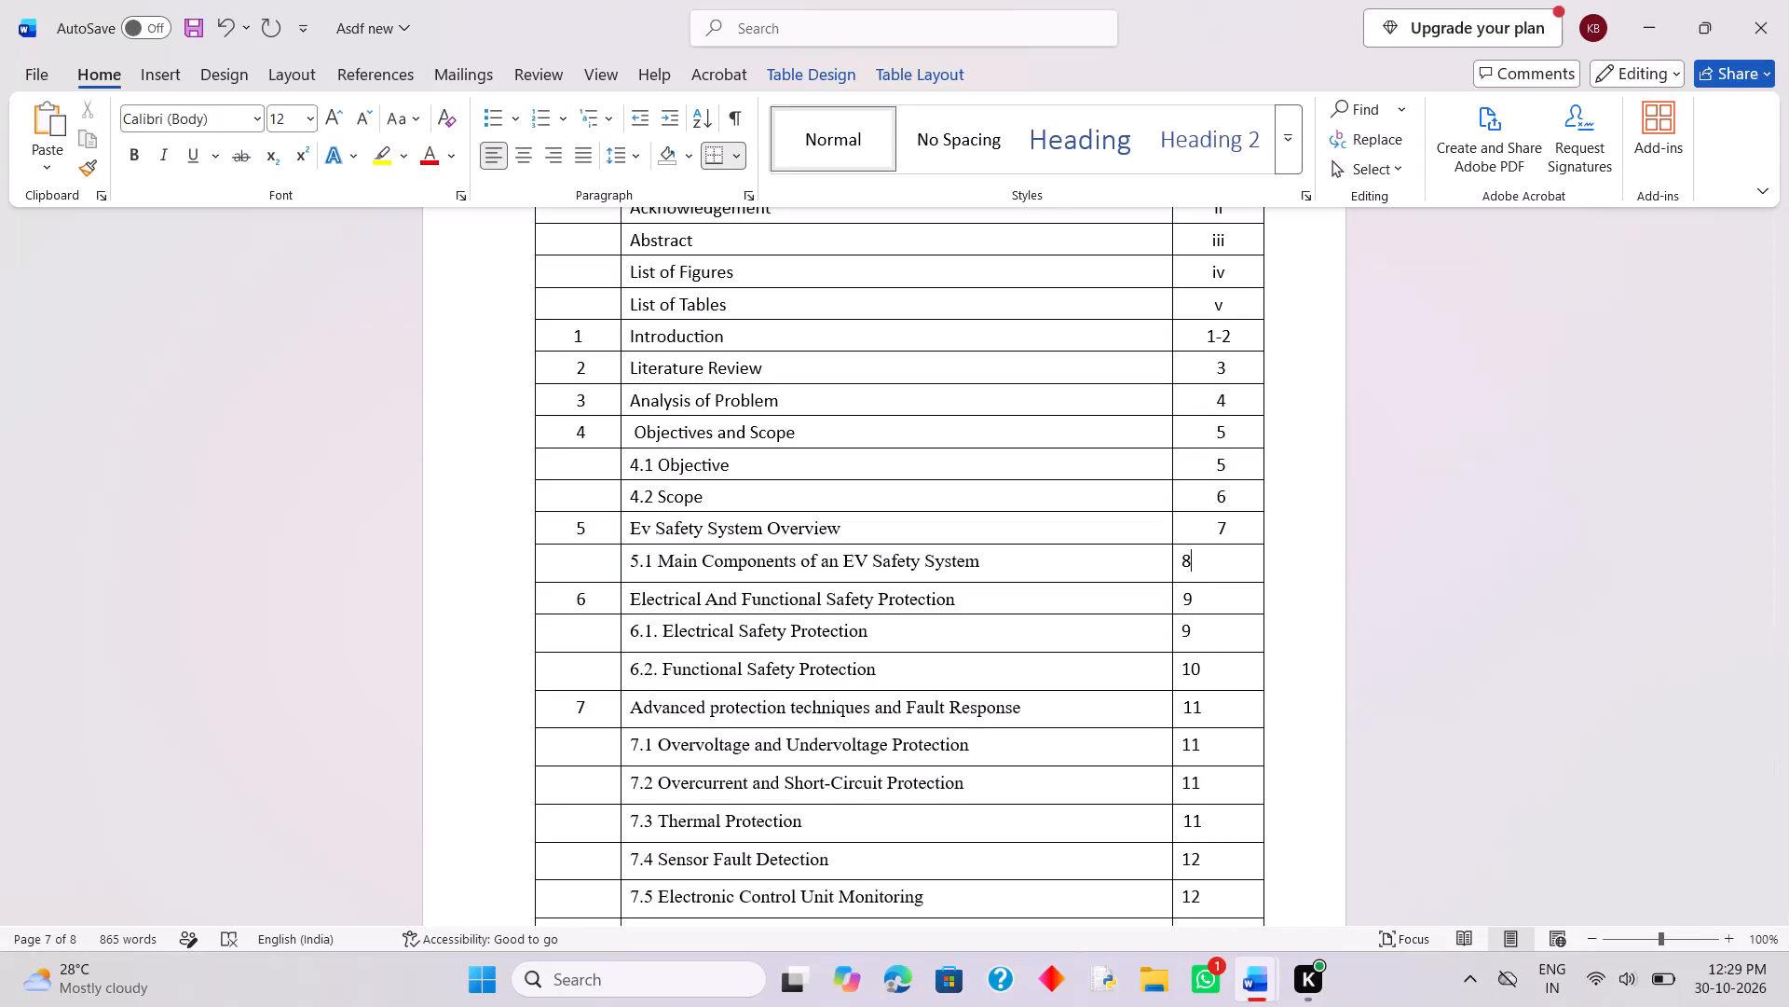
{"action": "key", "text": "BackSpace"}
{"action": "key", "text": "7"}
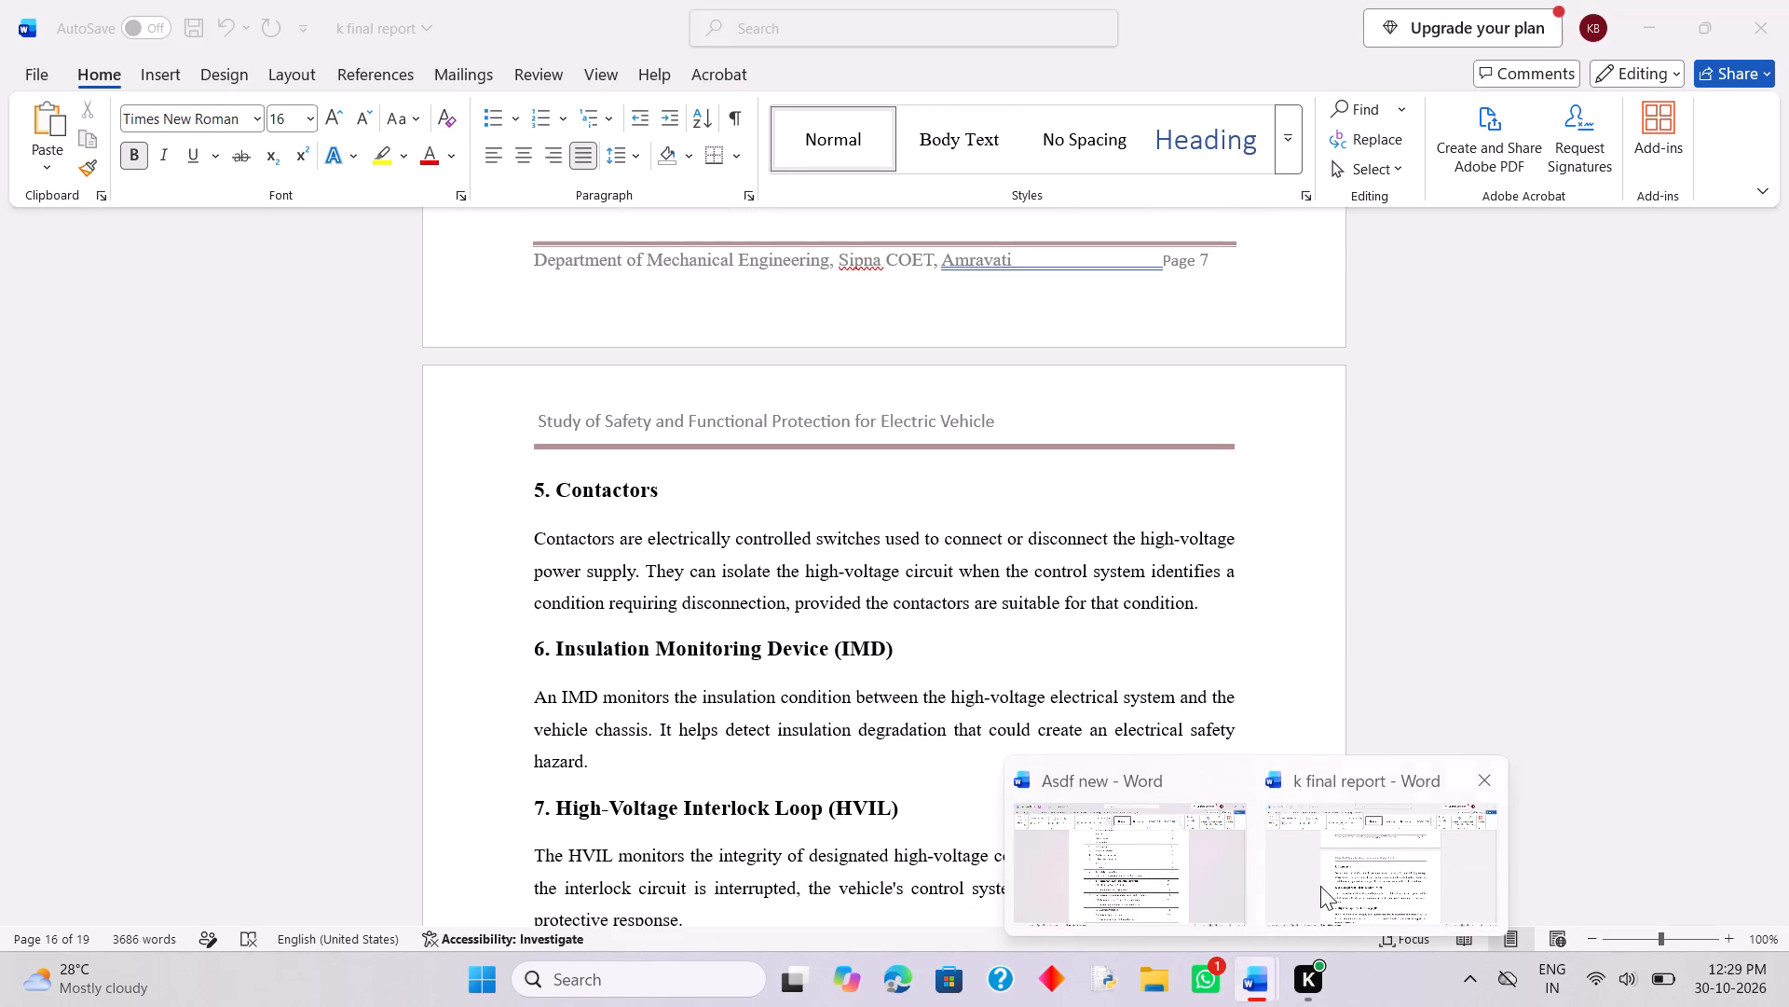
Review the pages from 5.1 back to 4.2 Scope in k final report once more.
{"action": "left_click", "coordinate": [1320, 886]}
{"action": "scroll", "coordinate": [1252, 742], "scroll_direction": "right", "scroll_amount": 1}
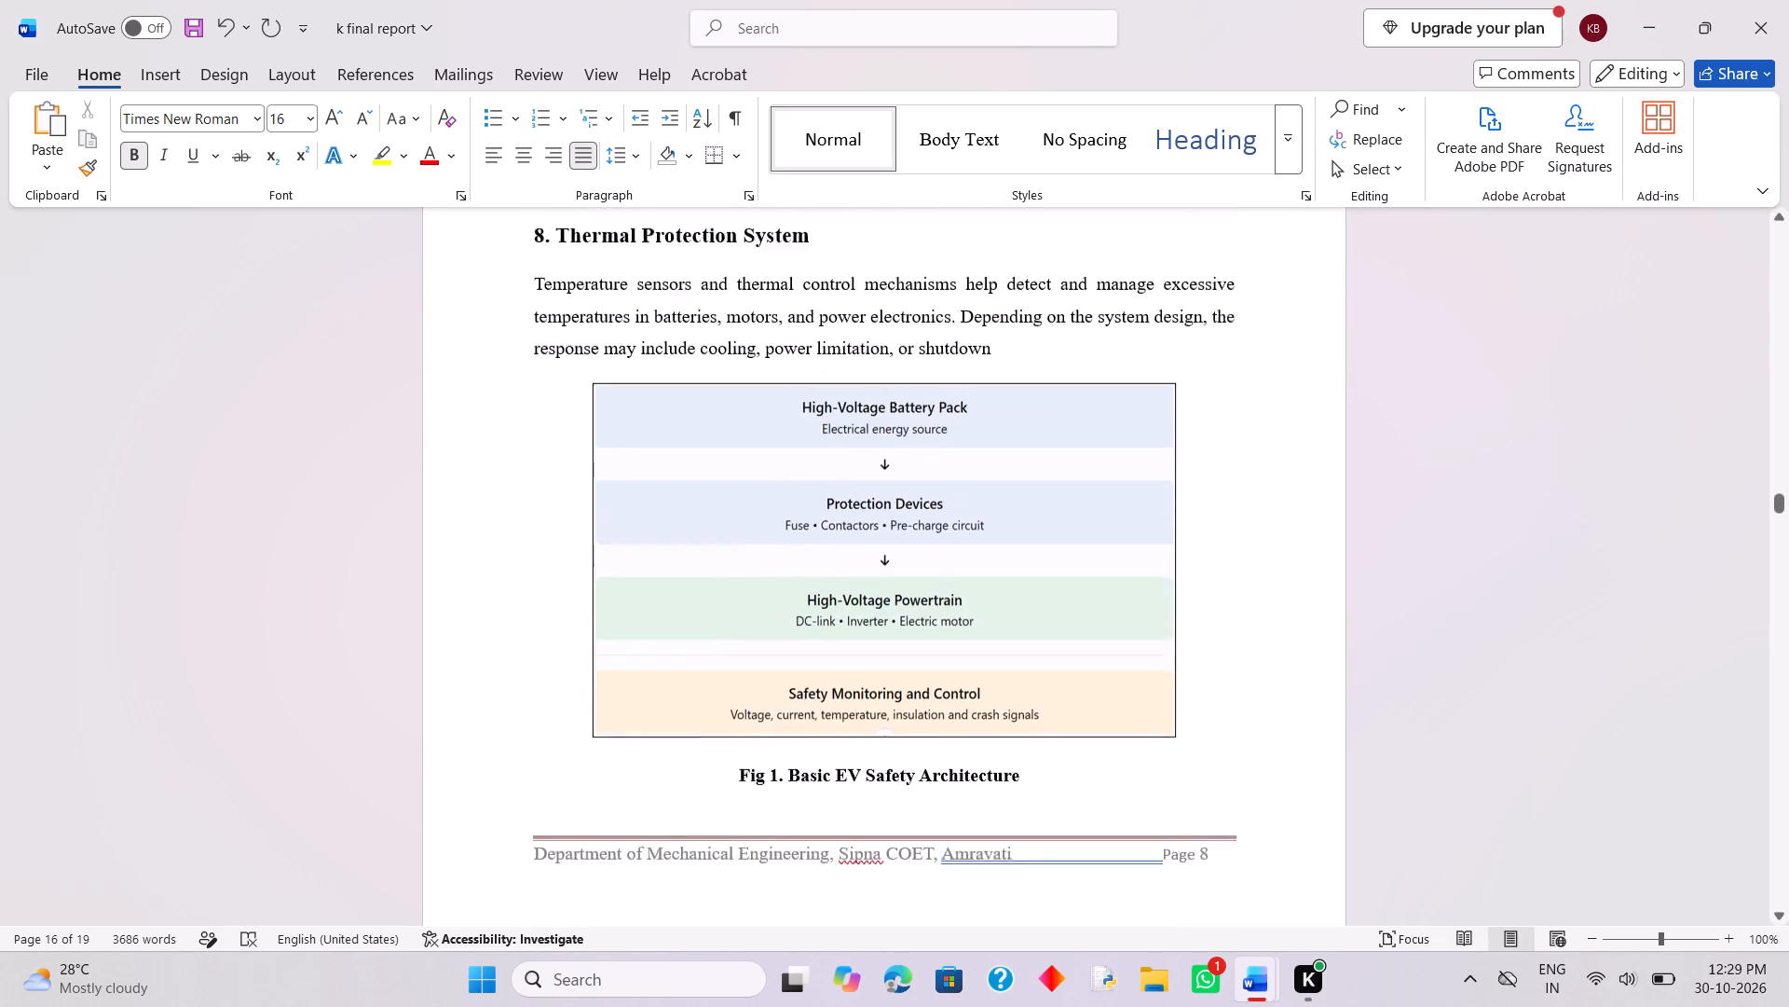
{"action": "scroll", "coordinate": [1252, 742], "scroll_direction": "right", "scroll_amount": 1}
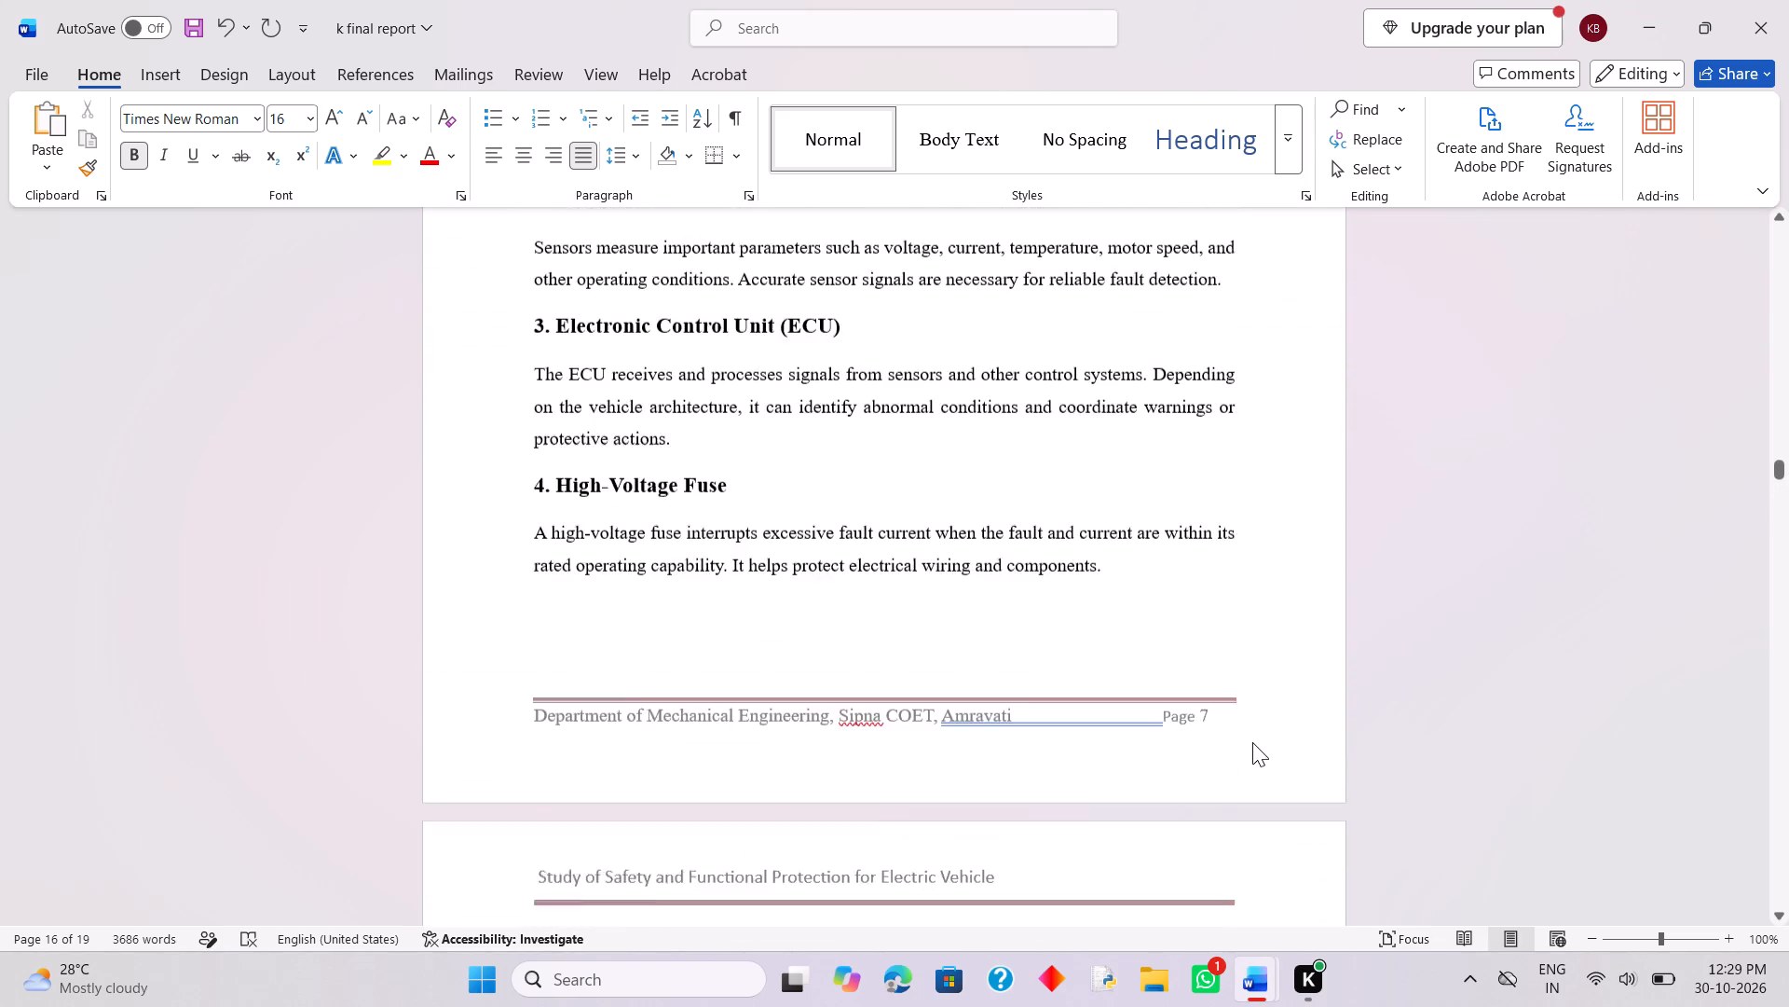
{"action": "scroll", "coordinate": [1252, 742], "scroll_direction": "right", "scroll_amount": 1}
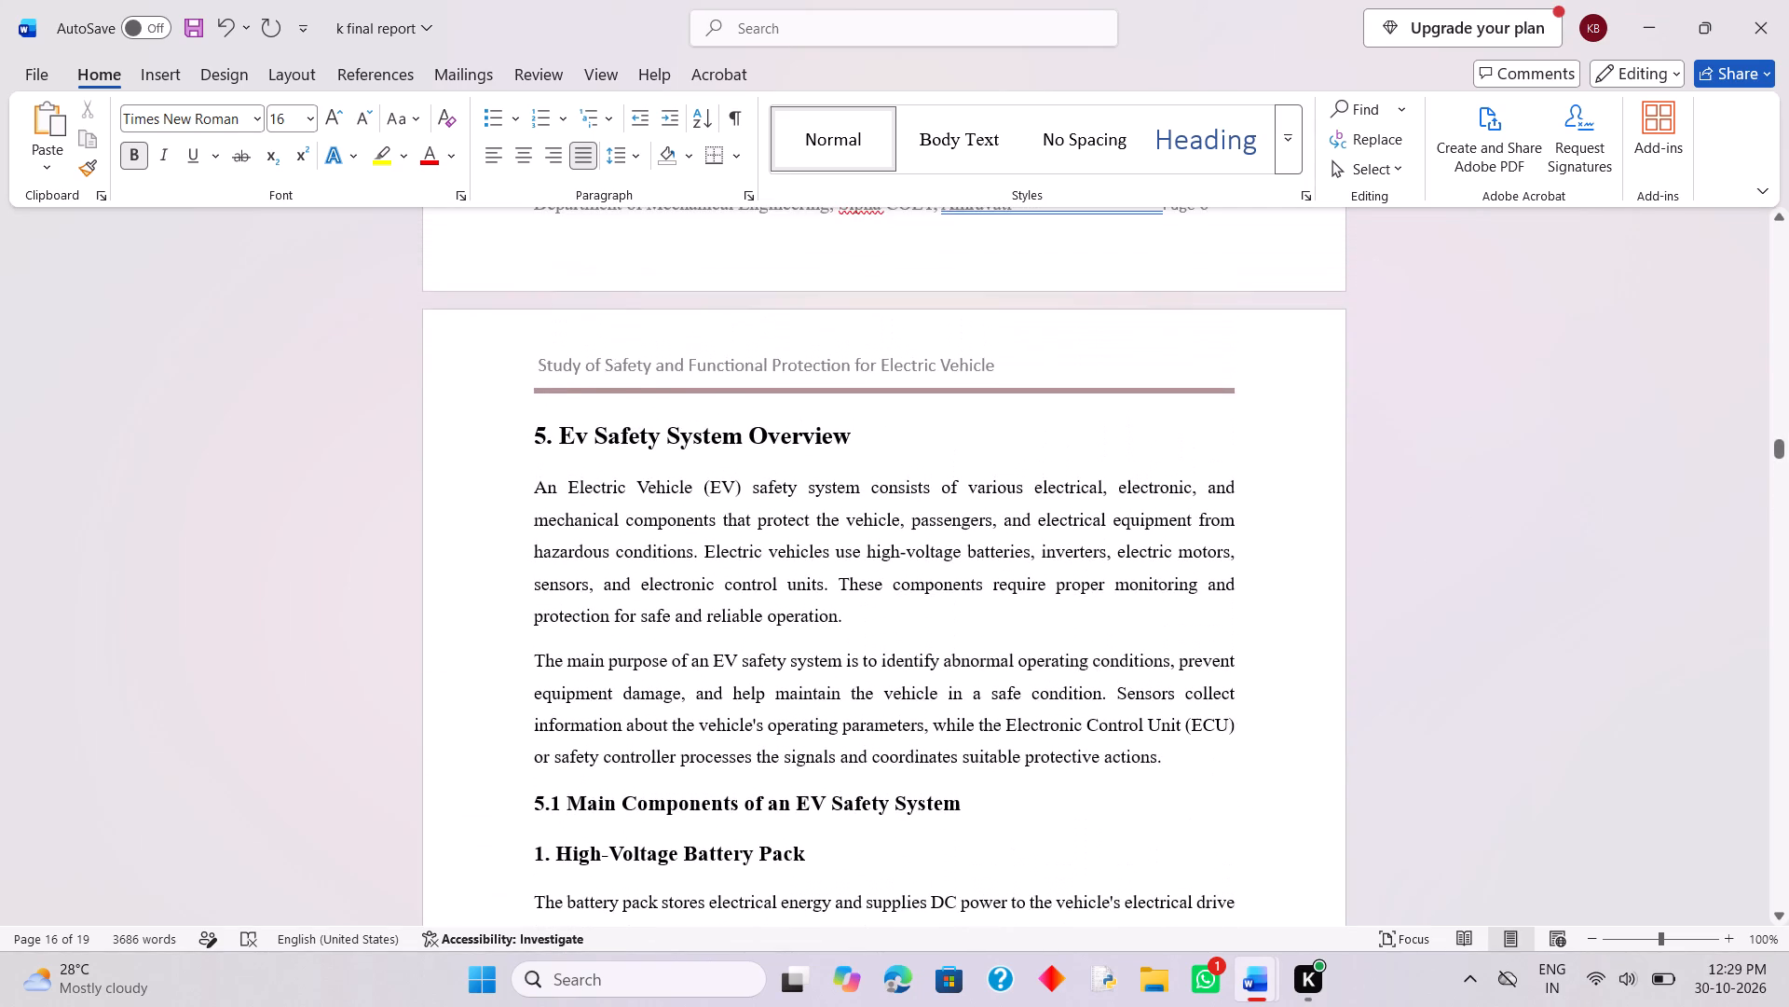
{"action": "scroll", "coordinate": [1252, 742], "scroll_direction": "up", "scroll_amount": 1}
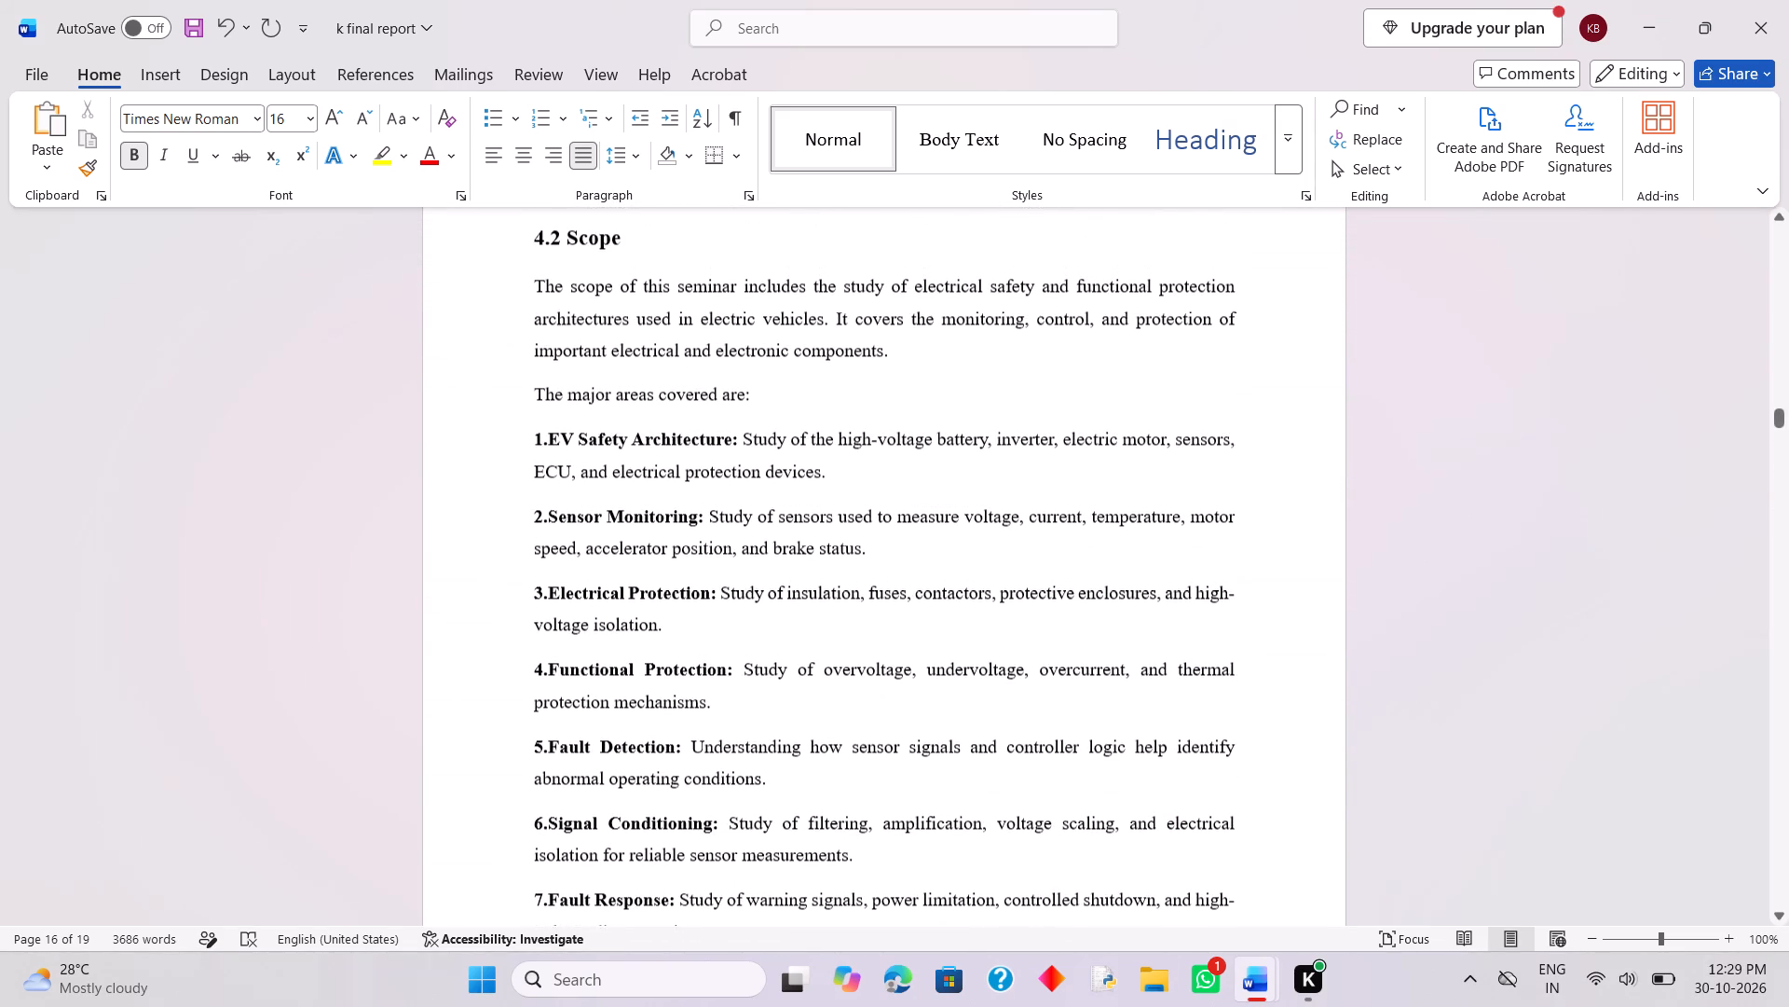
In Asdf new, centre the Contents table's page numbers from row 5.1 through row 8.1 and save the document.
{"action": "left_click", "coordinate": [1159, 870]}
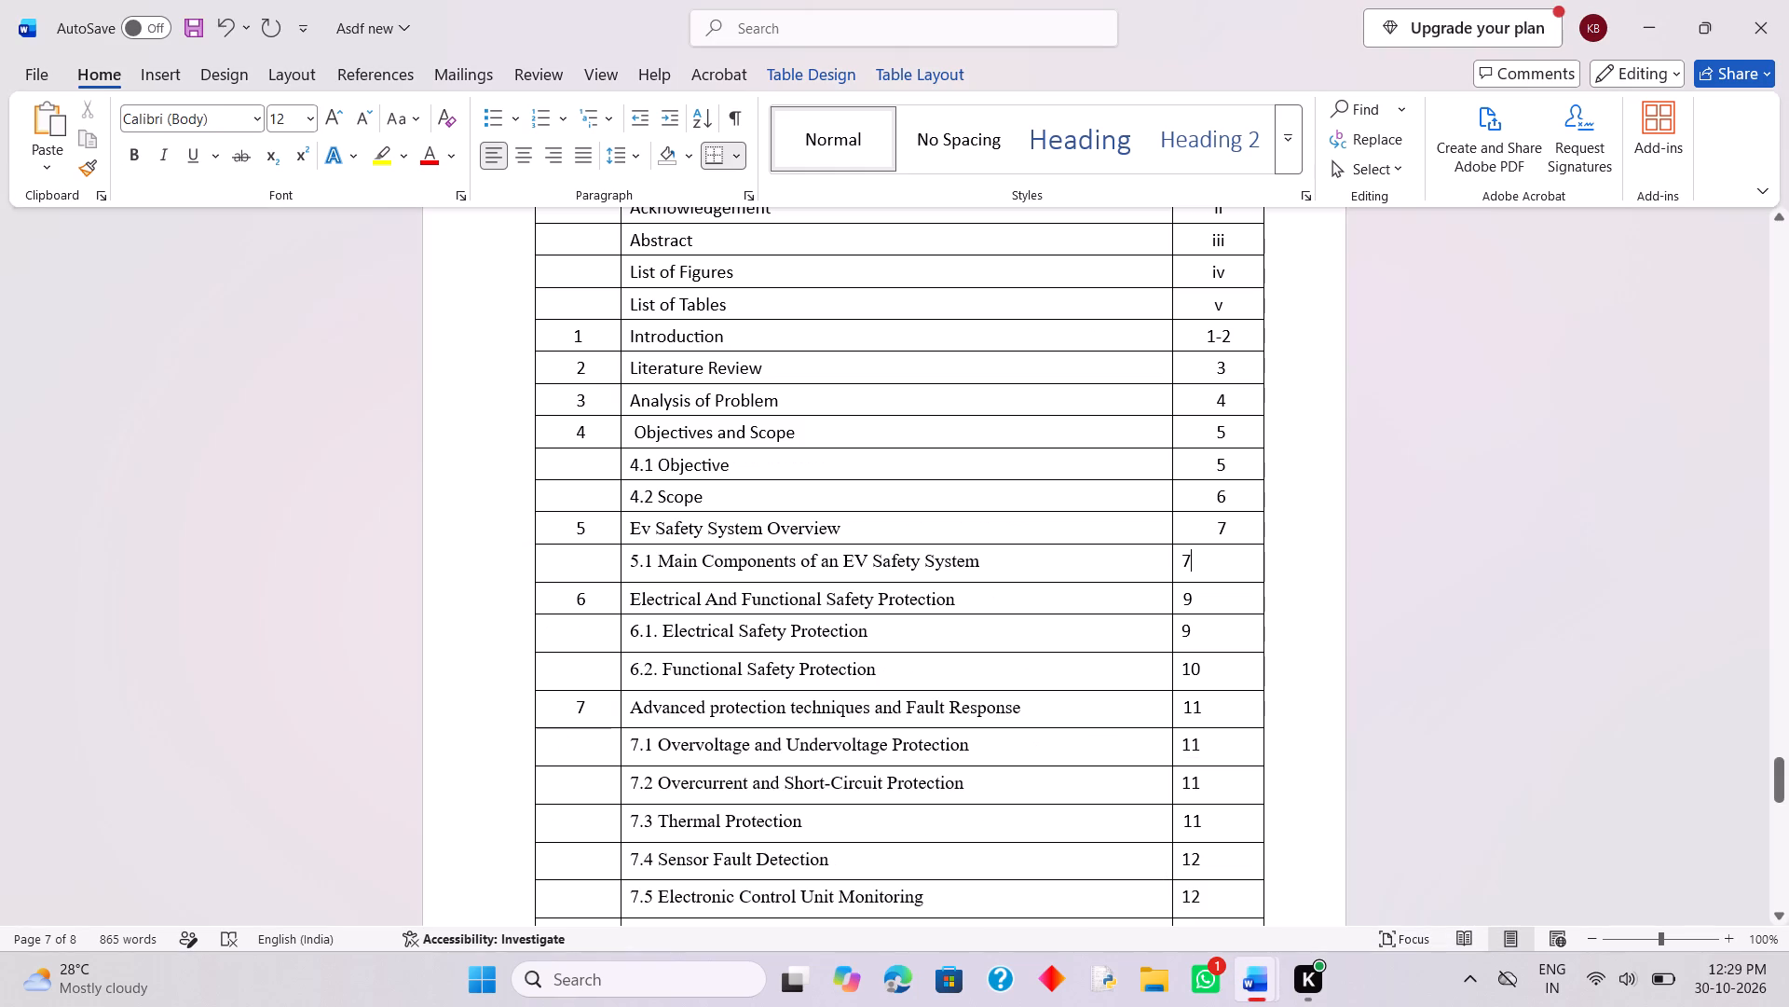
{"action": "left_click_drag", "start_coordinate": [1231, 573], "coordinate": [1237, 1006]}
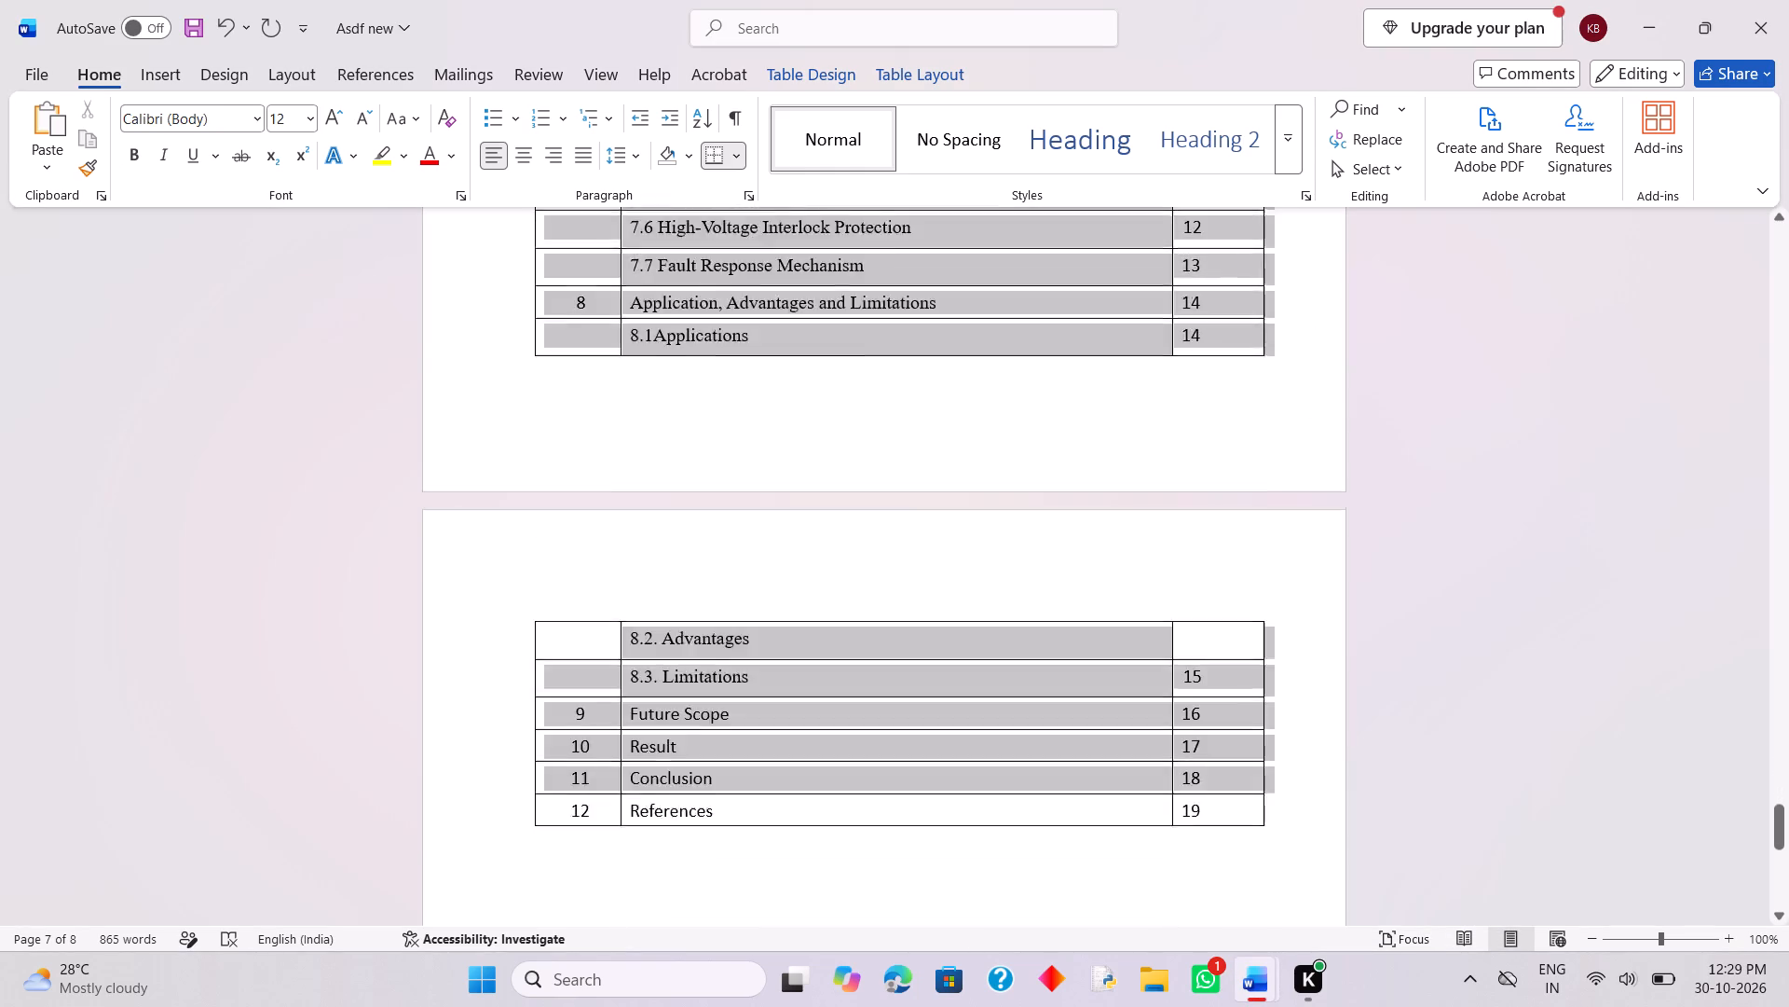
{"action": "left_click_drag", "start_coordinate": [1237, 1006], "coordinate": [1212, 246]}
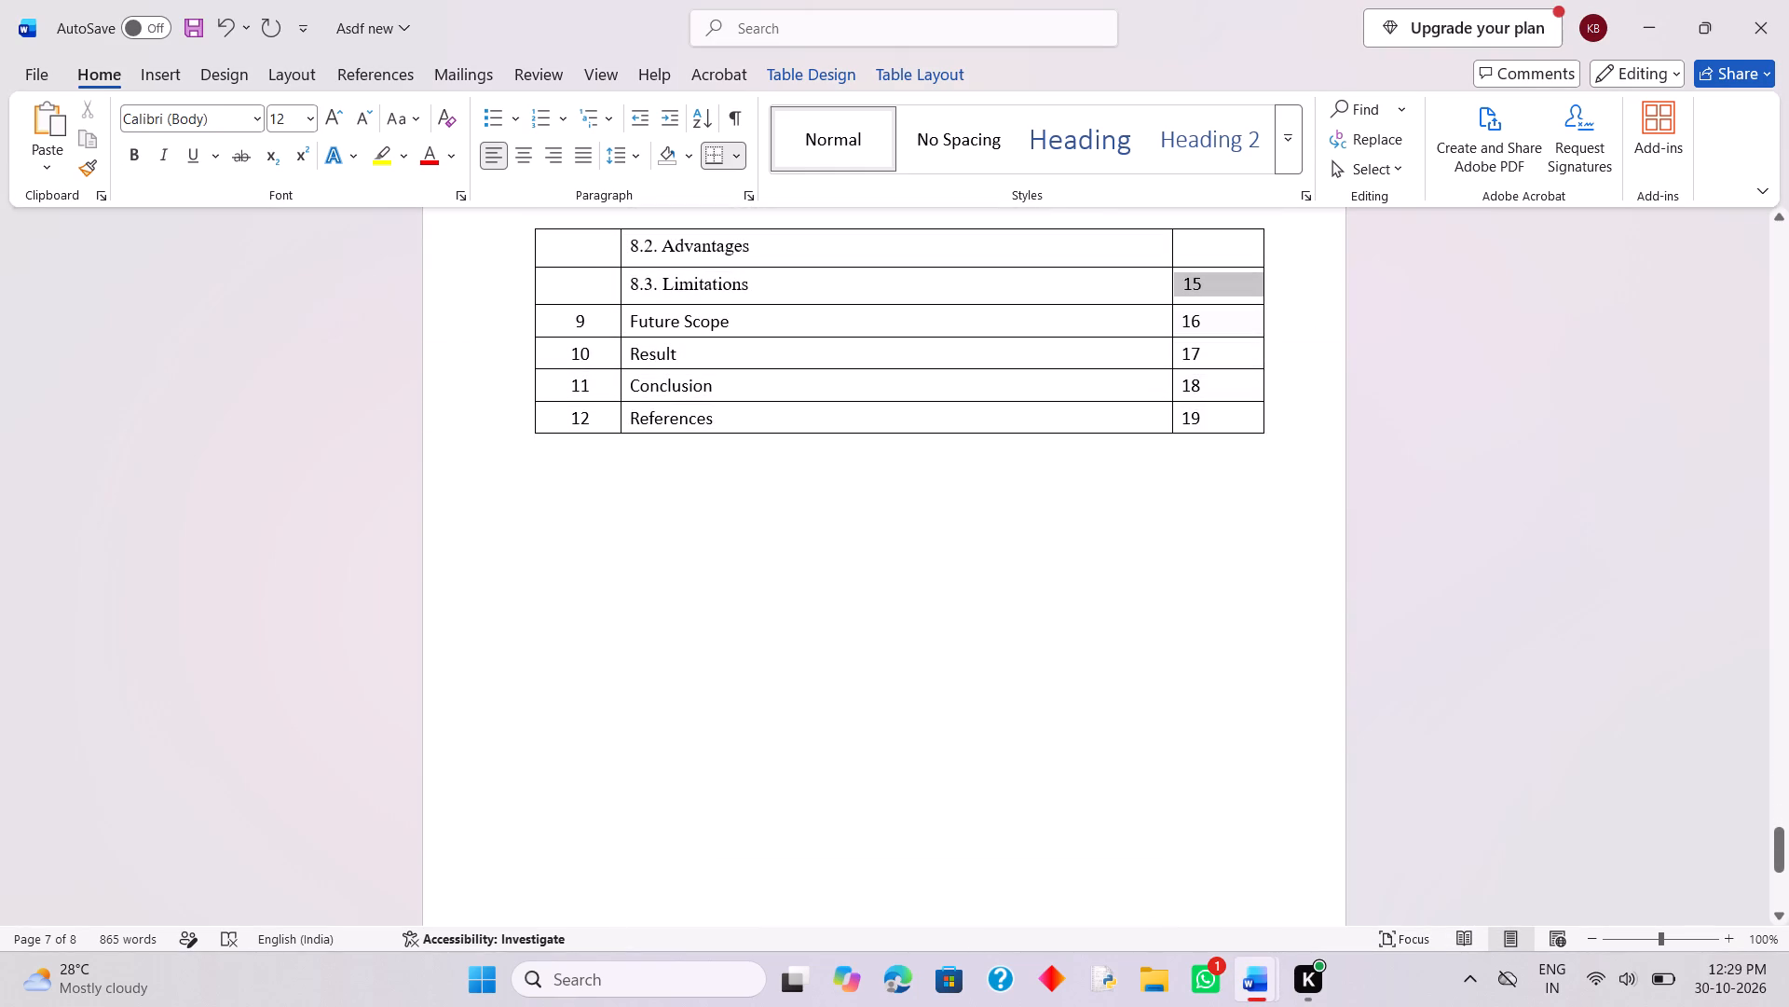
{"action": "left_click_drag", "start_coordinate": [1212, 246], "coordinate": [1251, 820]}
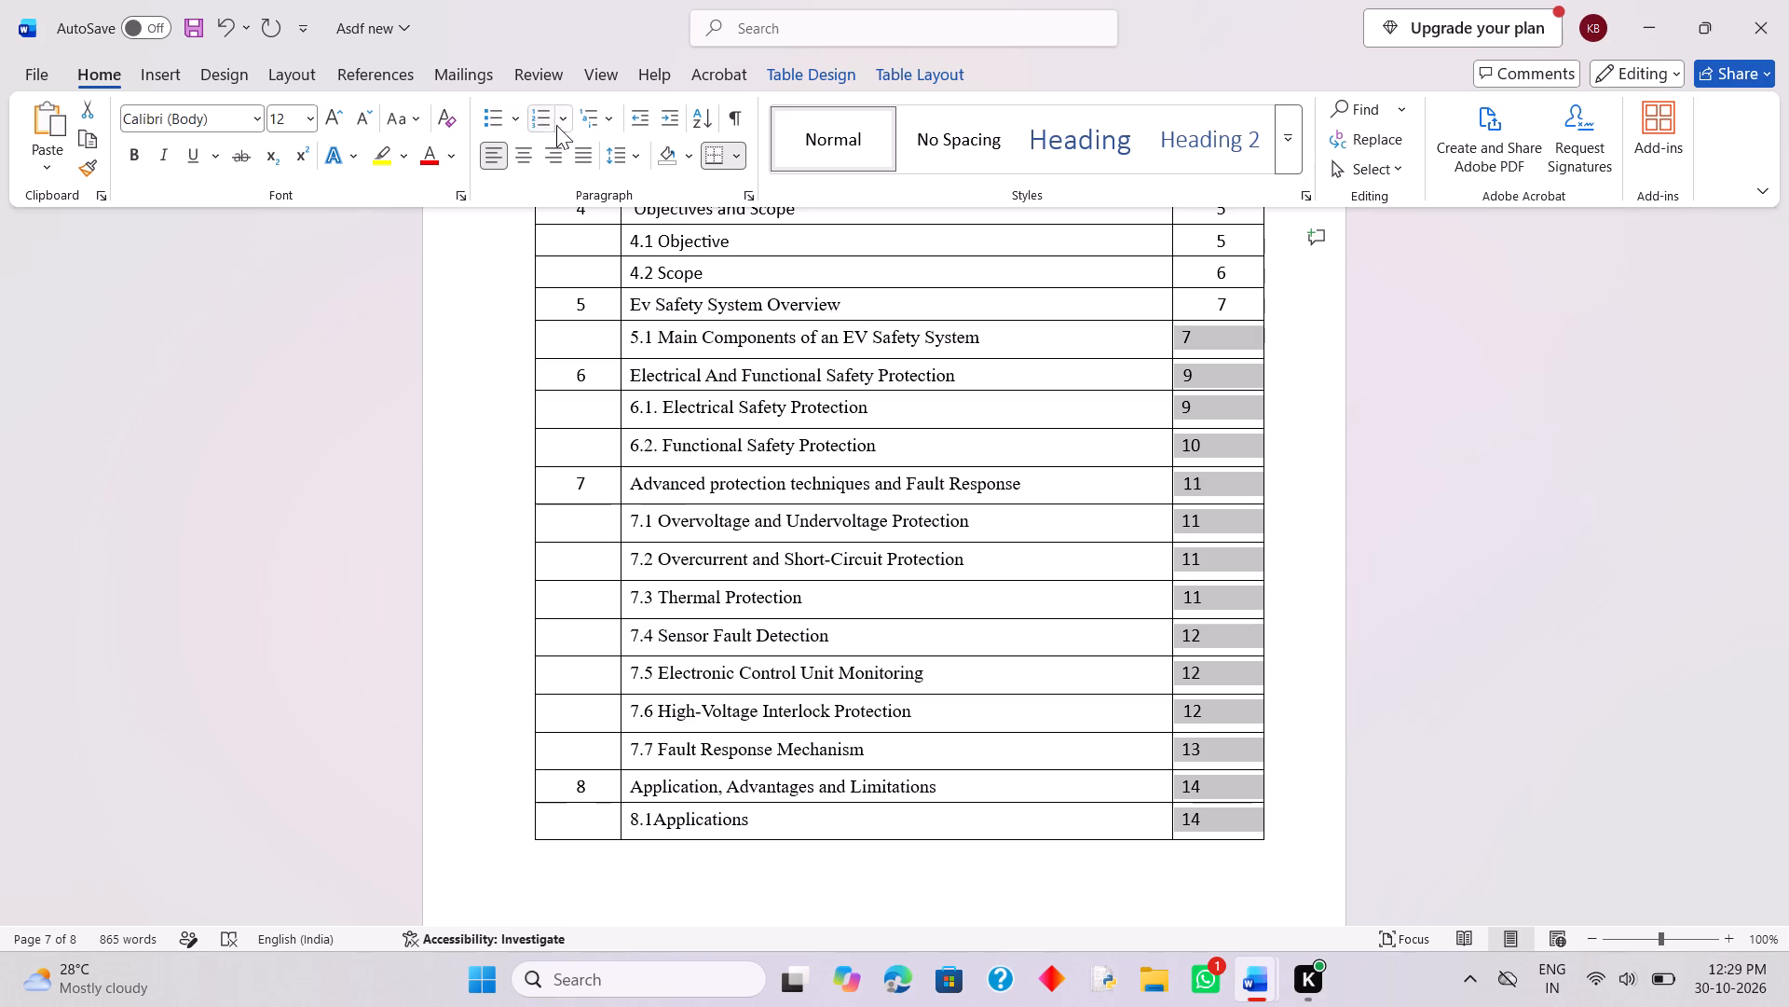
{"action": "left_click", "coordinate": [515, 152]}
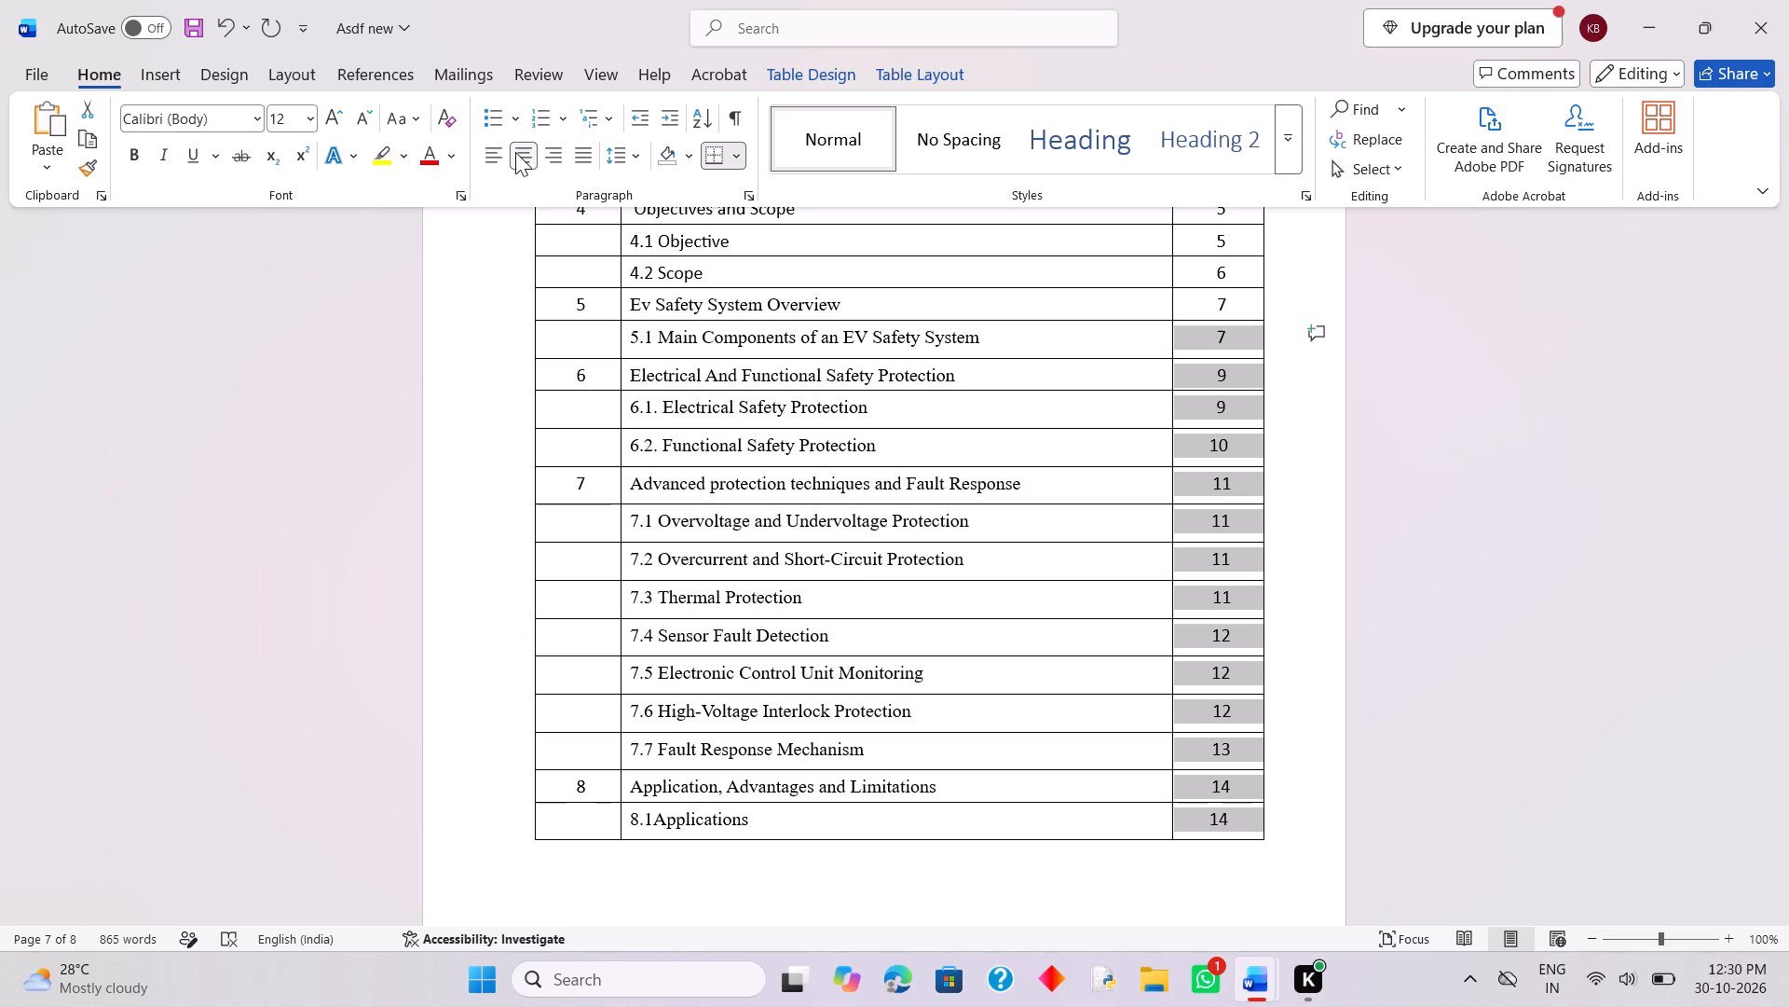
{"action": "key", "text": "ctrl+s"}
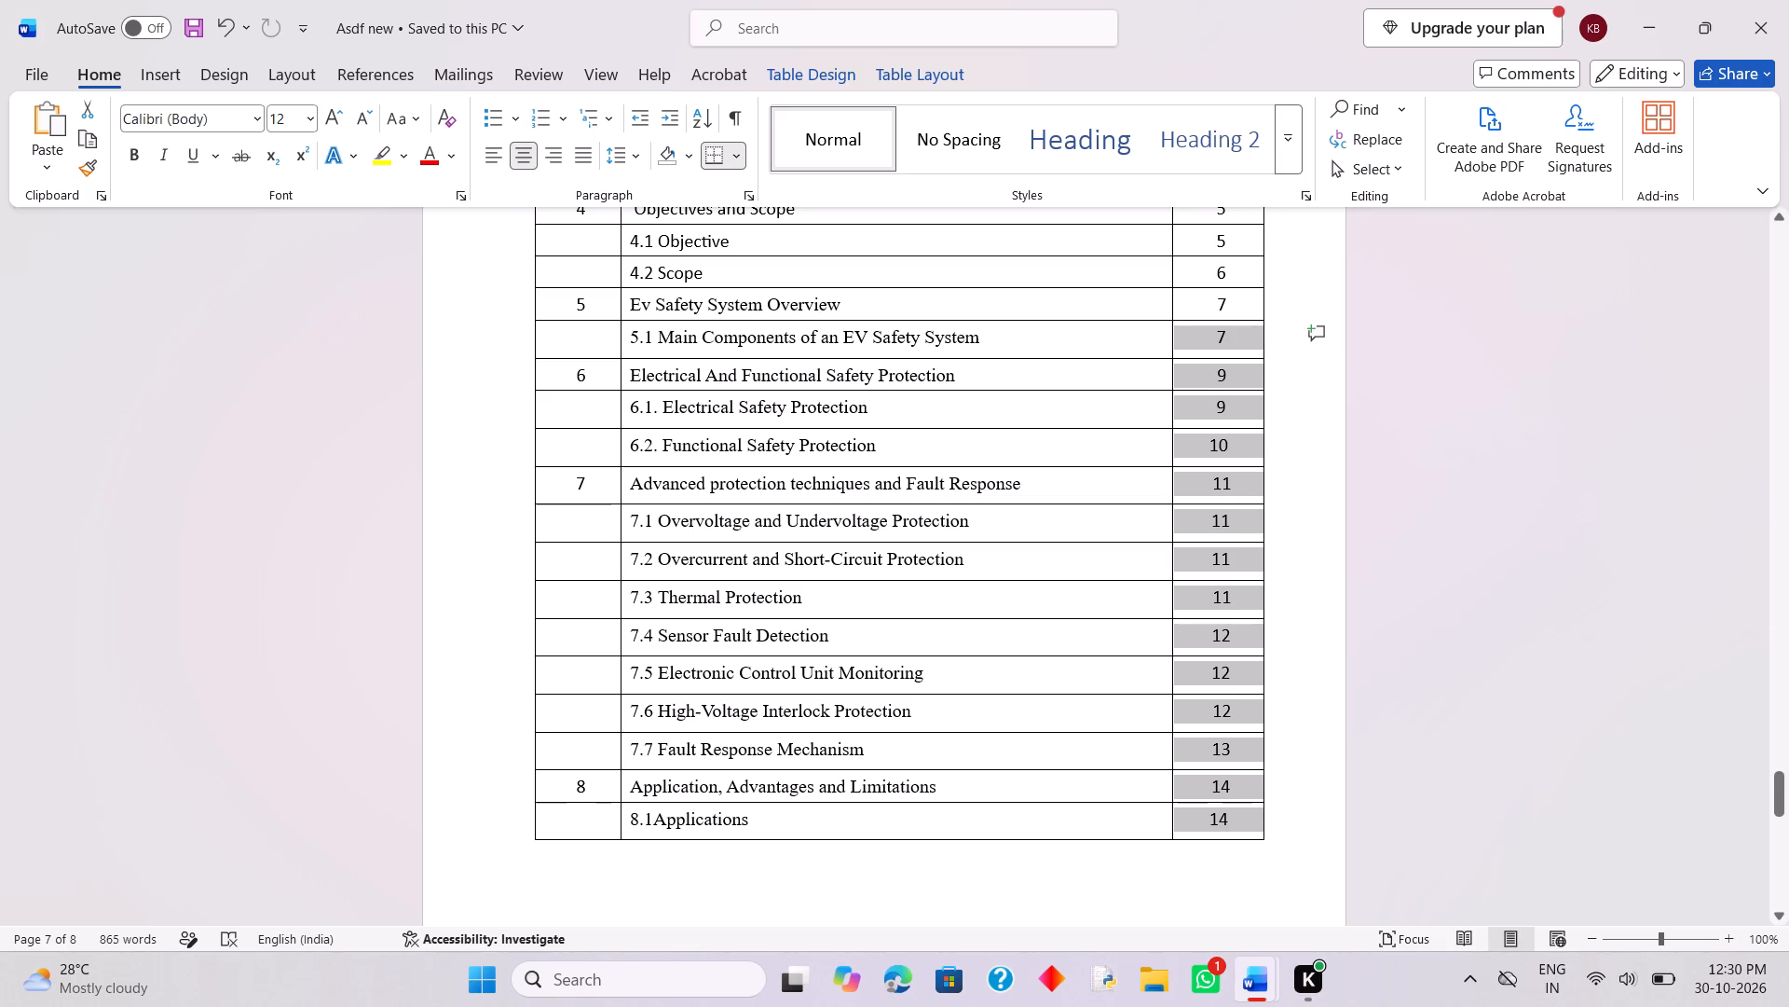
{"action": "left_click", "coordinate": [1012, 319]}
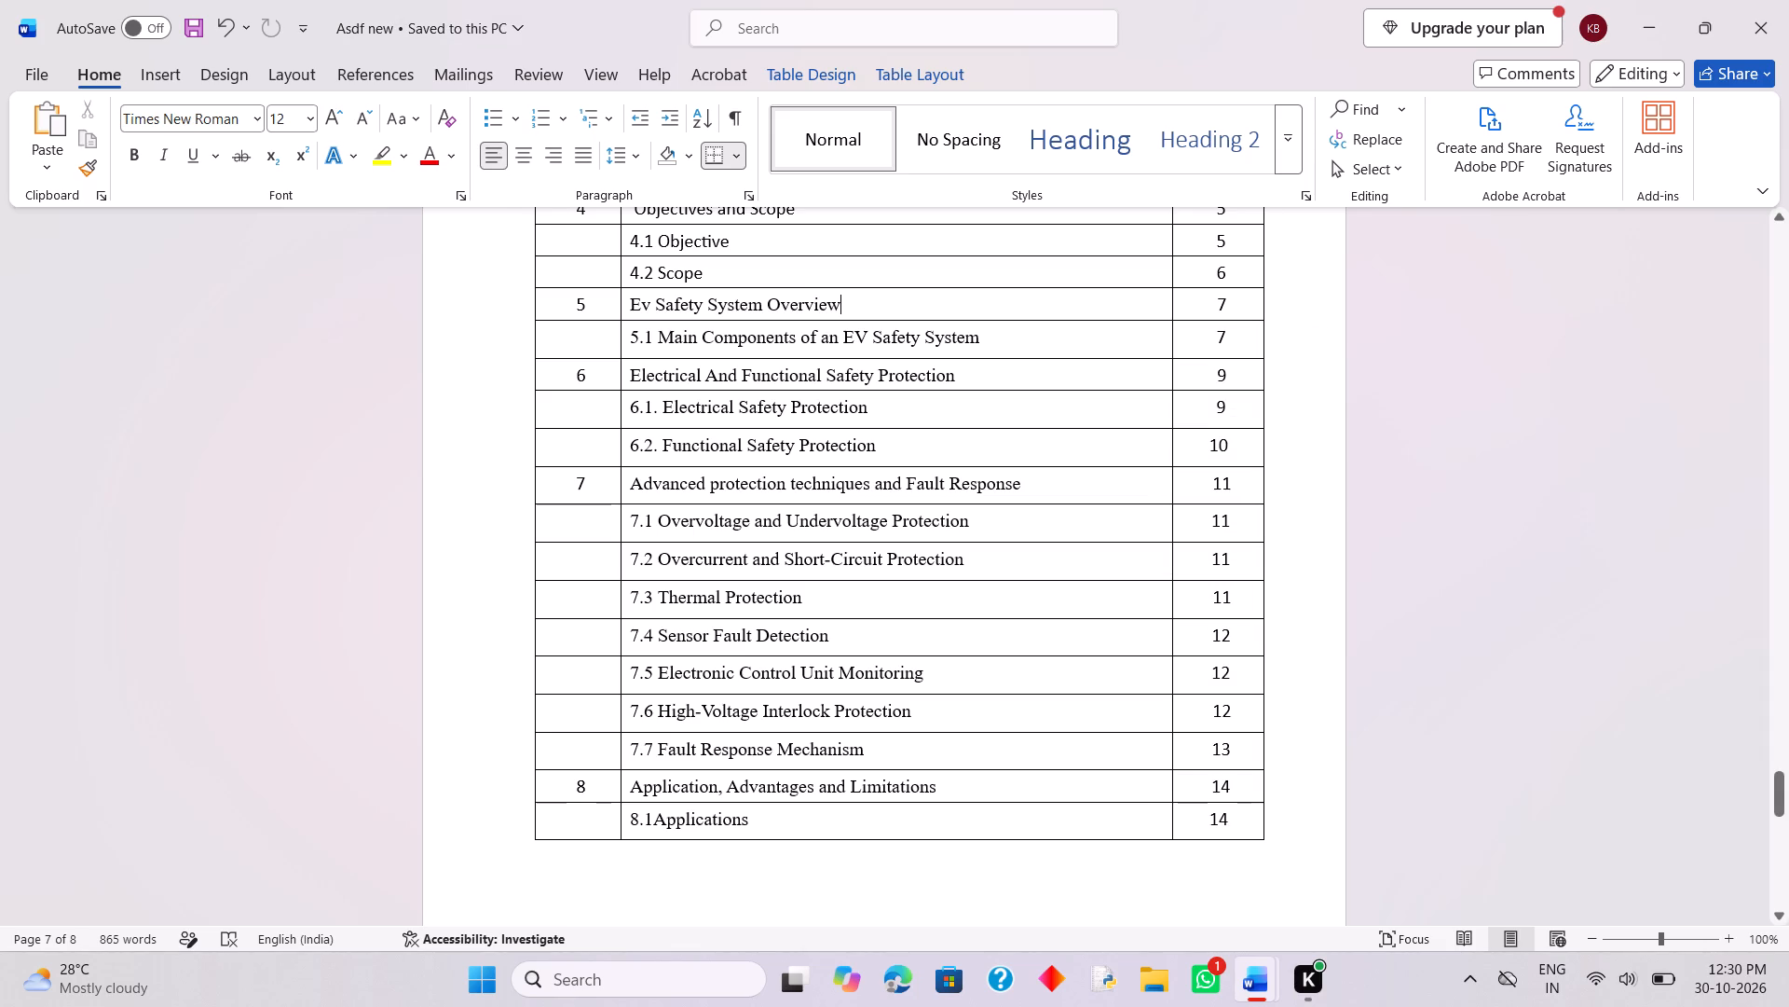
{"action": "key", "text": "ctrl+s"}
{"action": "key", "text": "ctrl+s"}
Save a copy of the document in the Downloads folder as Asdf new2.
{"action": "left_click", "coordinate": [48, 72]}
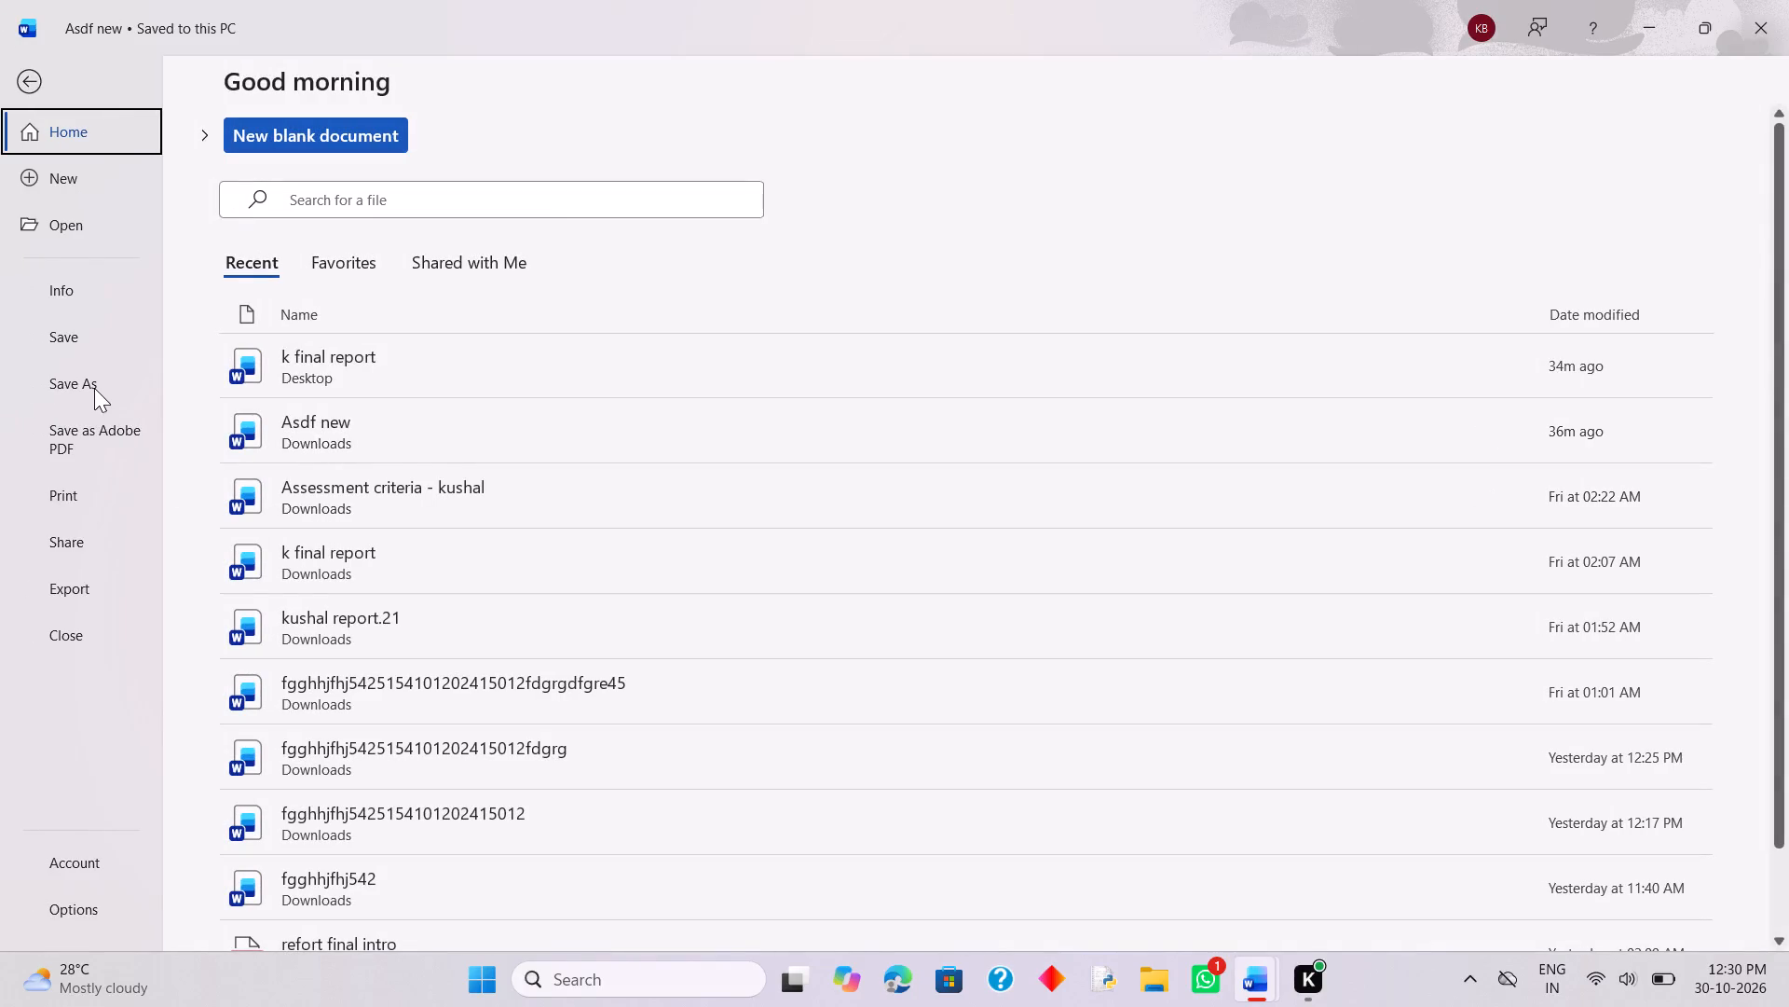
{"action": "left_click", "coordinate": [94, 388]}
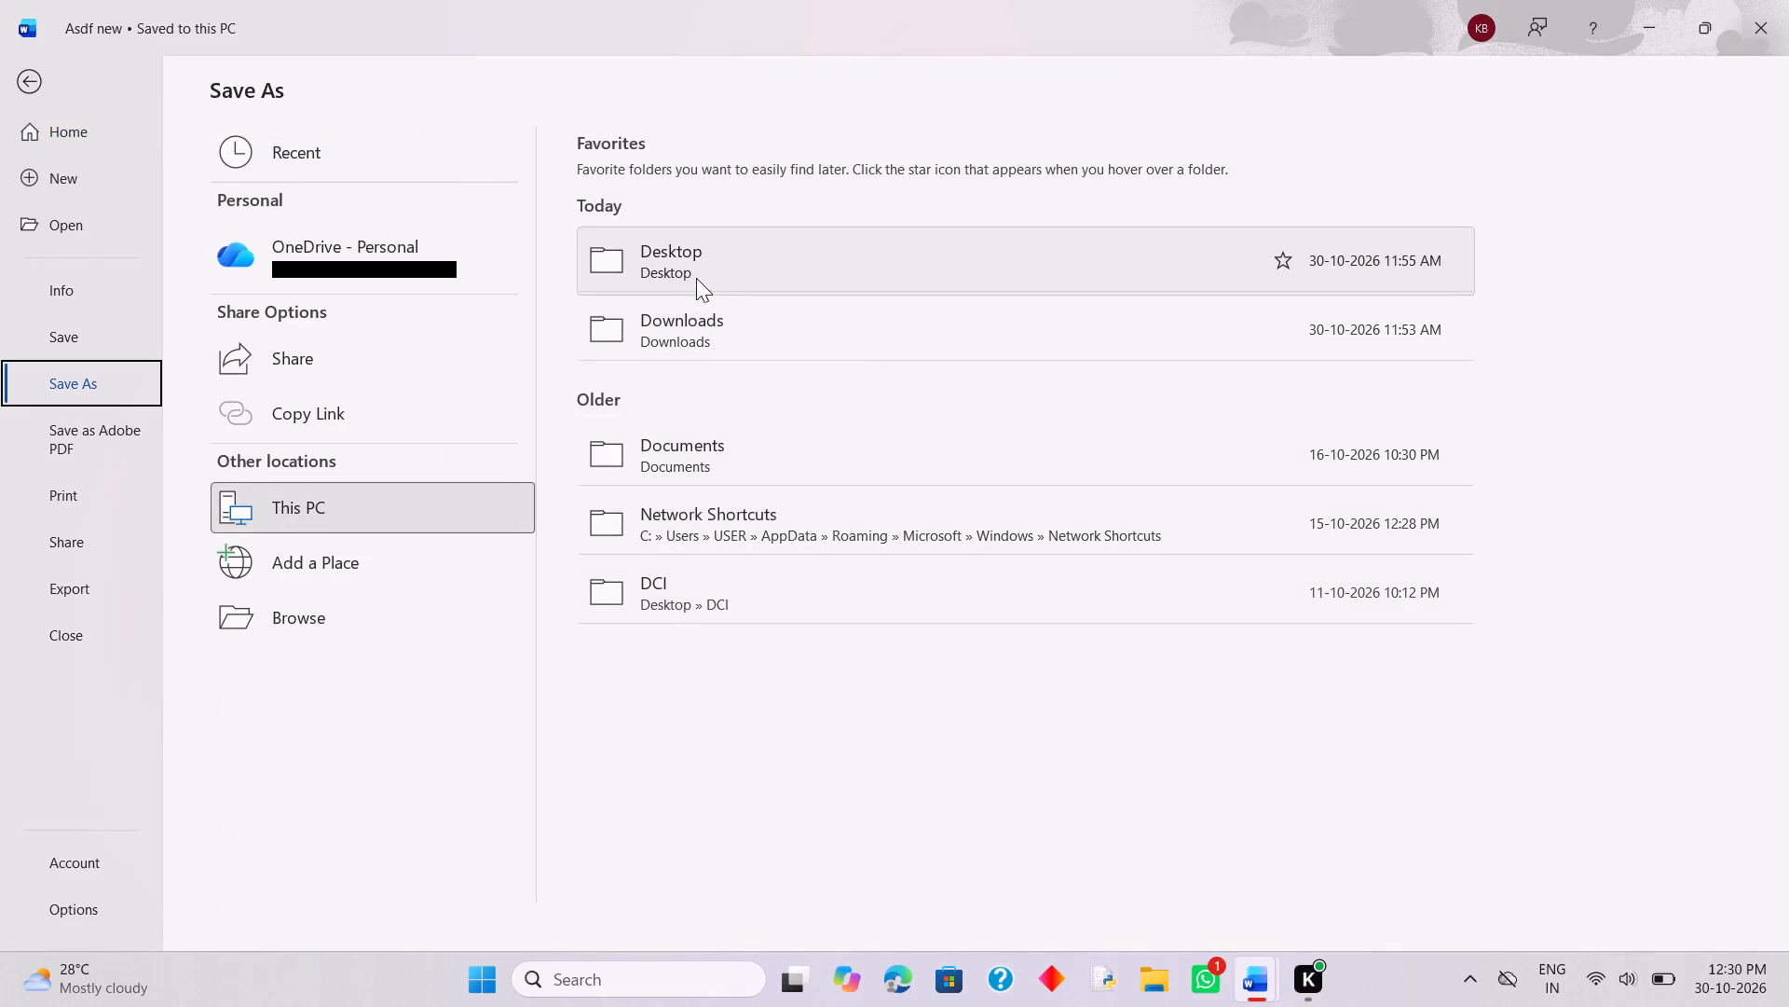
{"action": "left_click", "coordinate": [695, 331]}
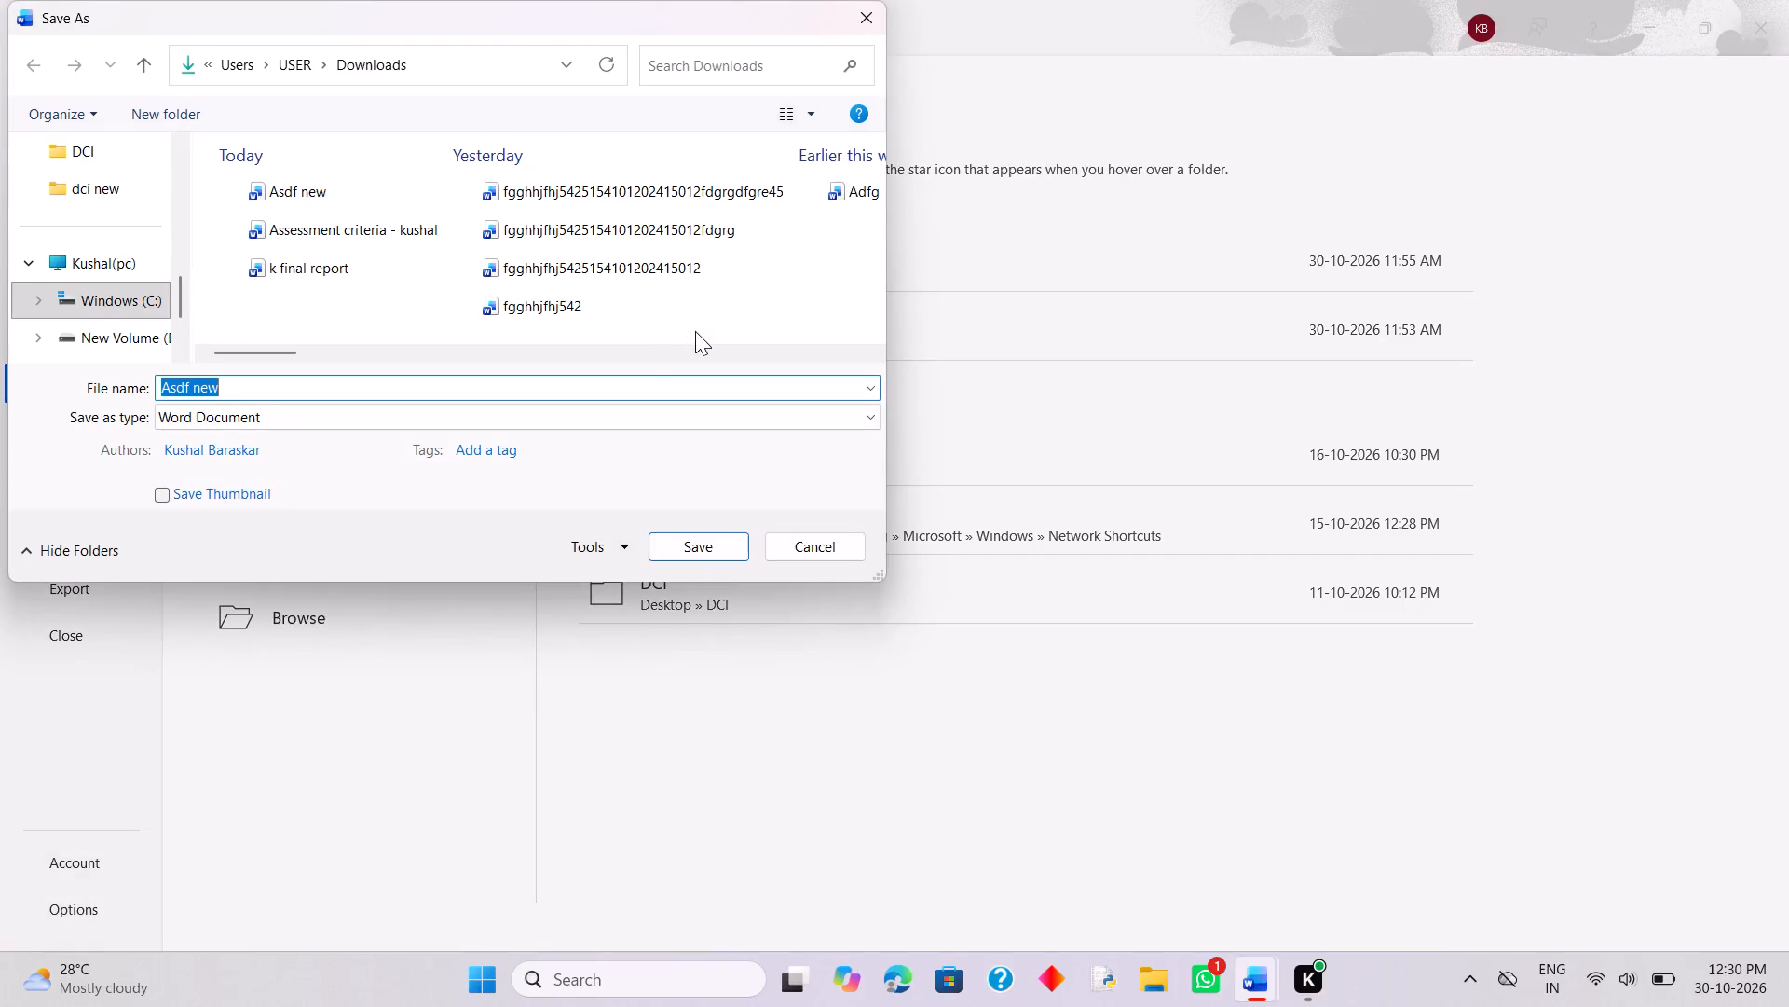
{"action": "left_click", "coordinate": [613, 388]}
{"action": "key", "text": "2"}
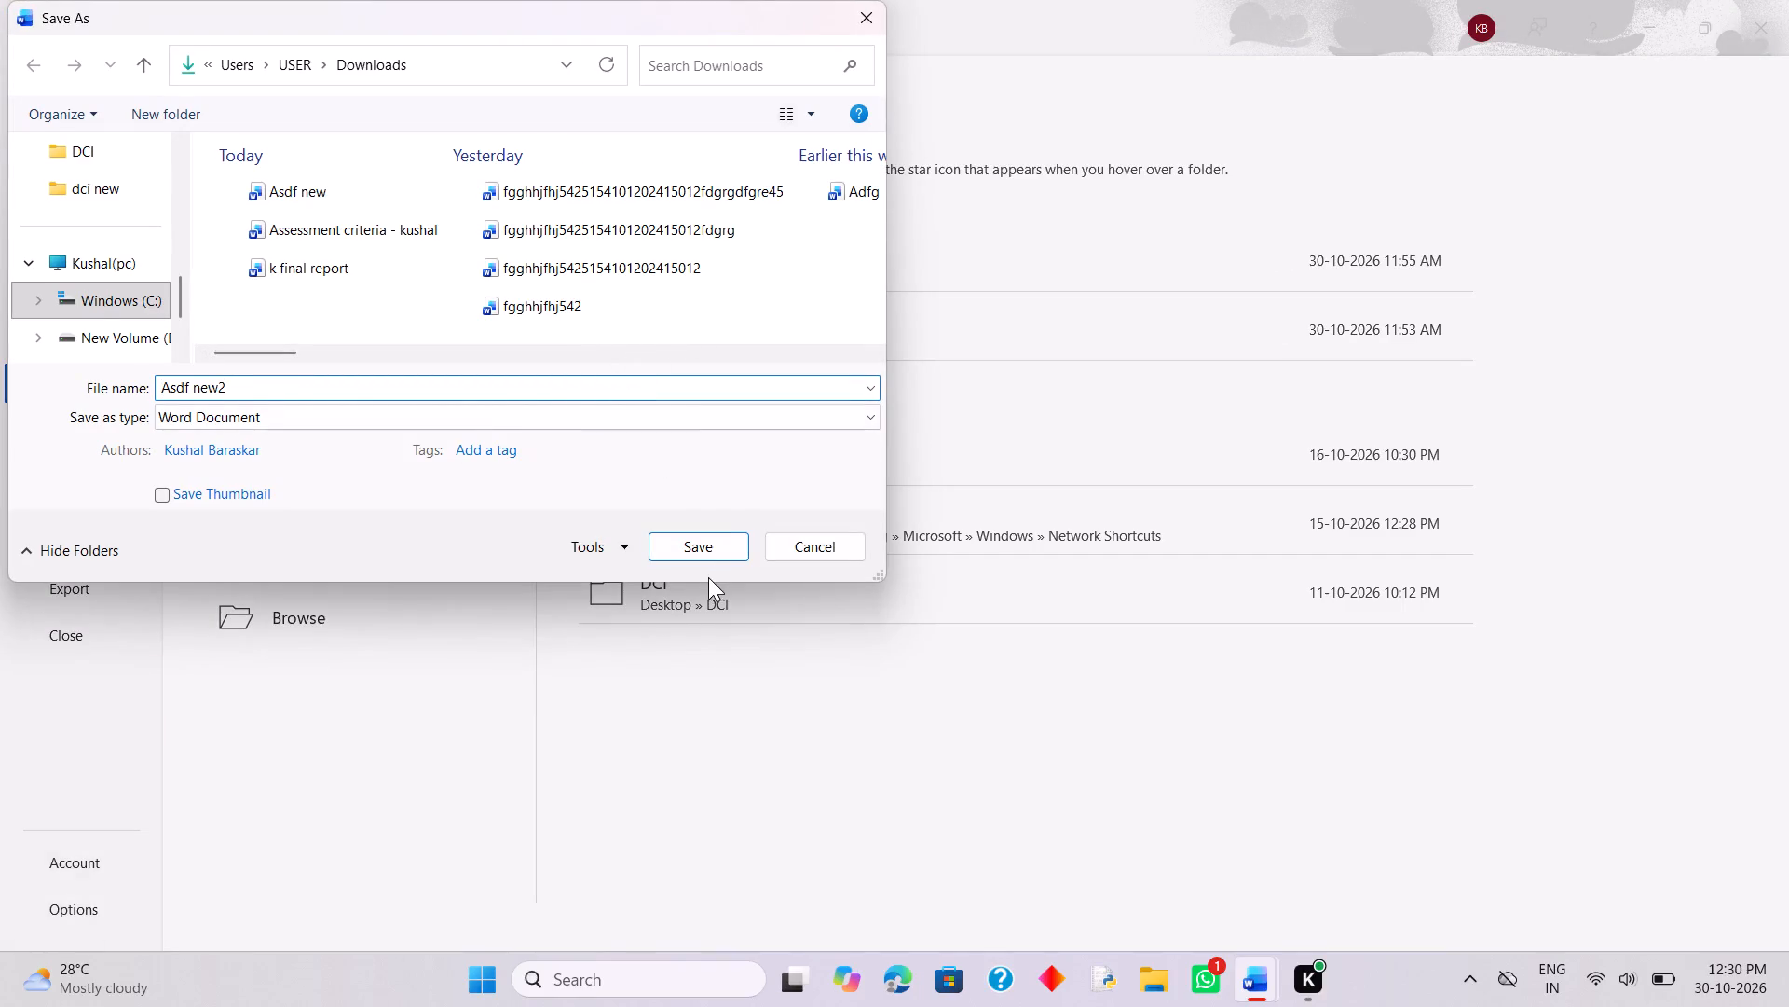
{"action": "left_click", "coordinate": [703, 544]}
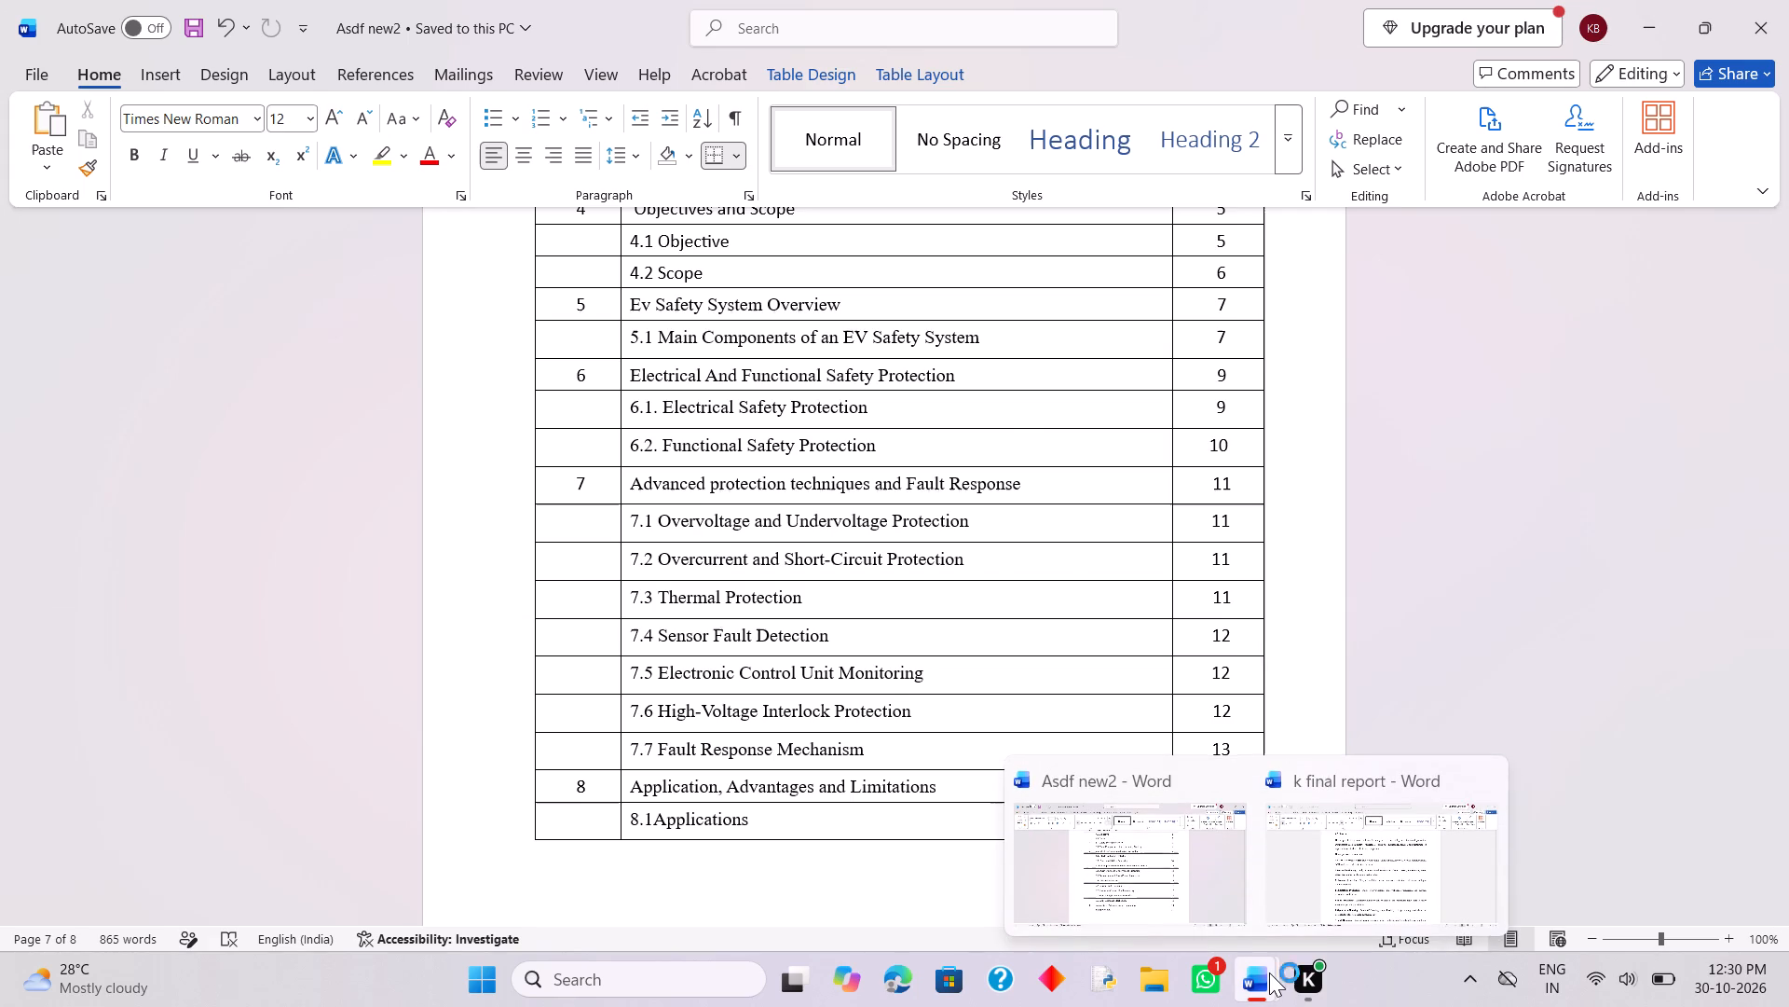
Switch to k final report and save it.
{"action": "left_click", "coordinate": [1352, 877]}
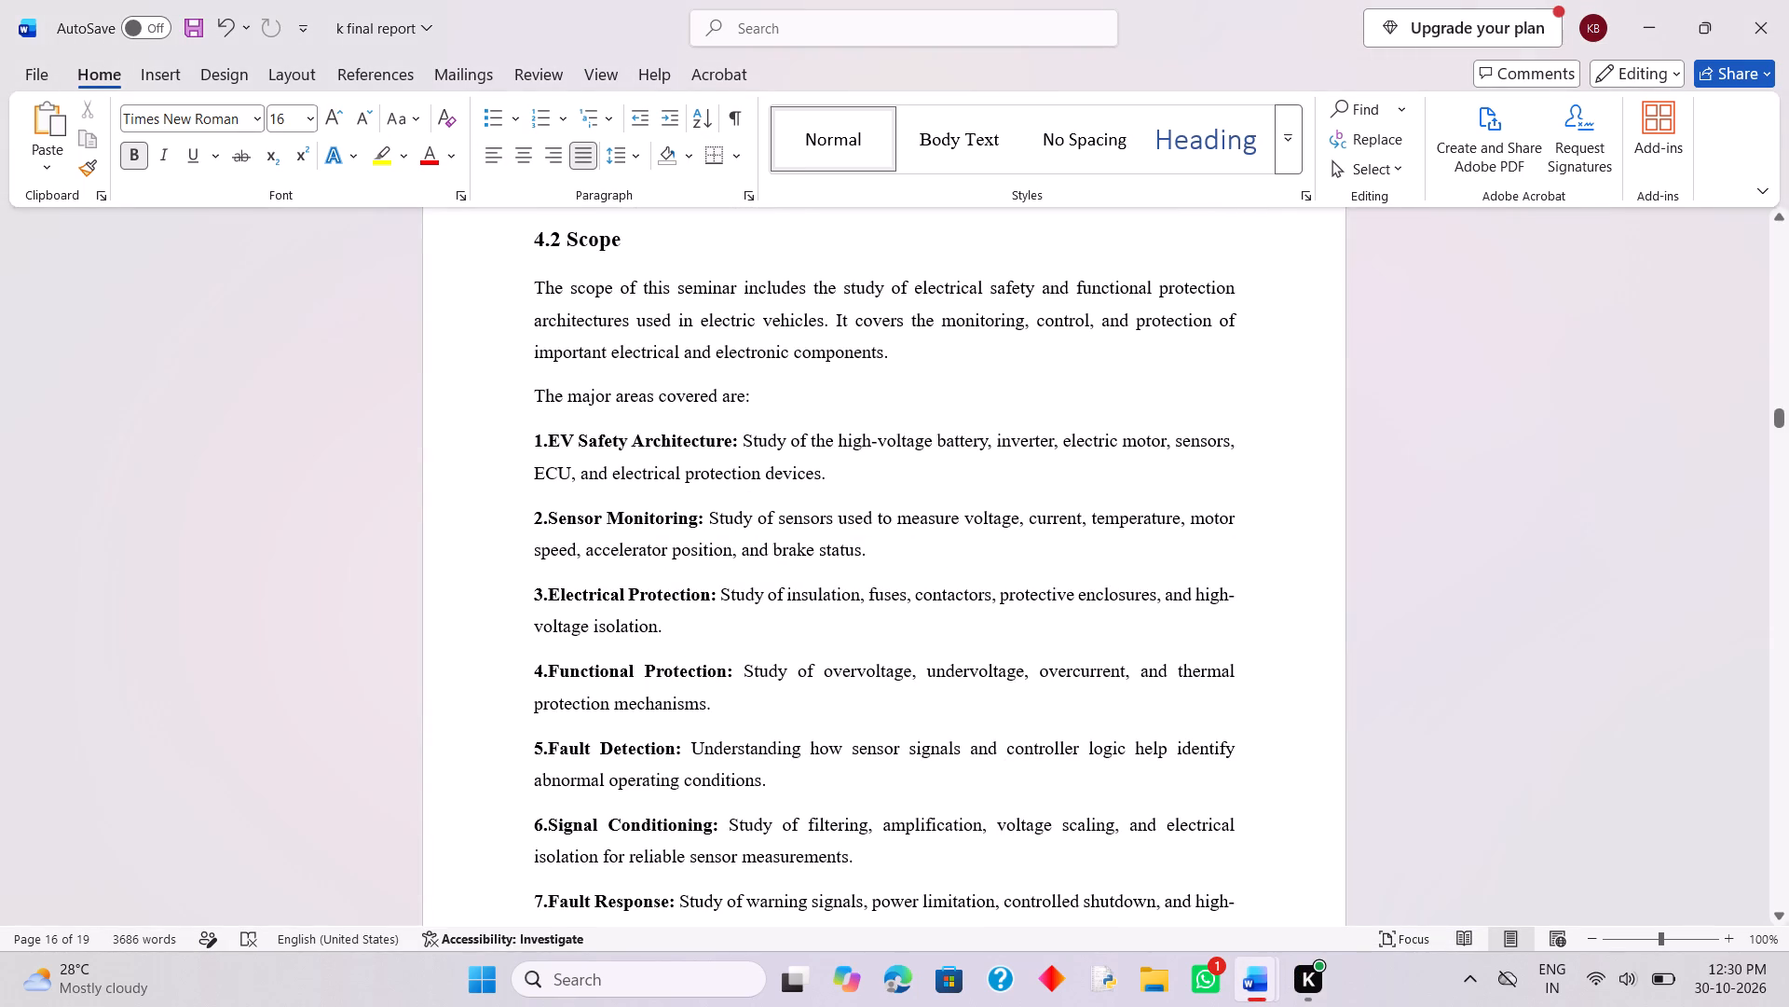
{"action": "key", "text": "ctrl+s"}
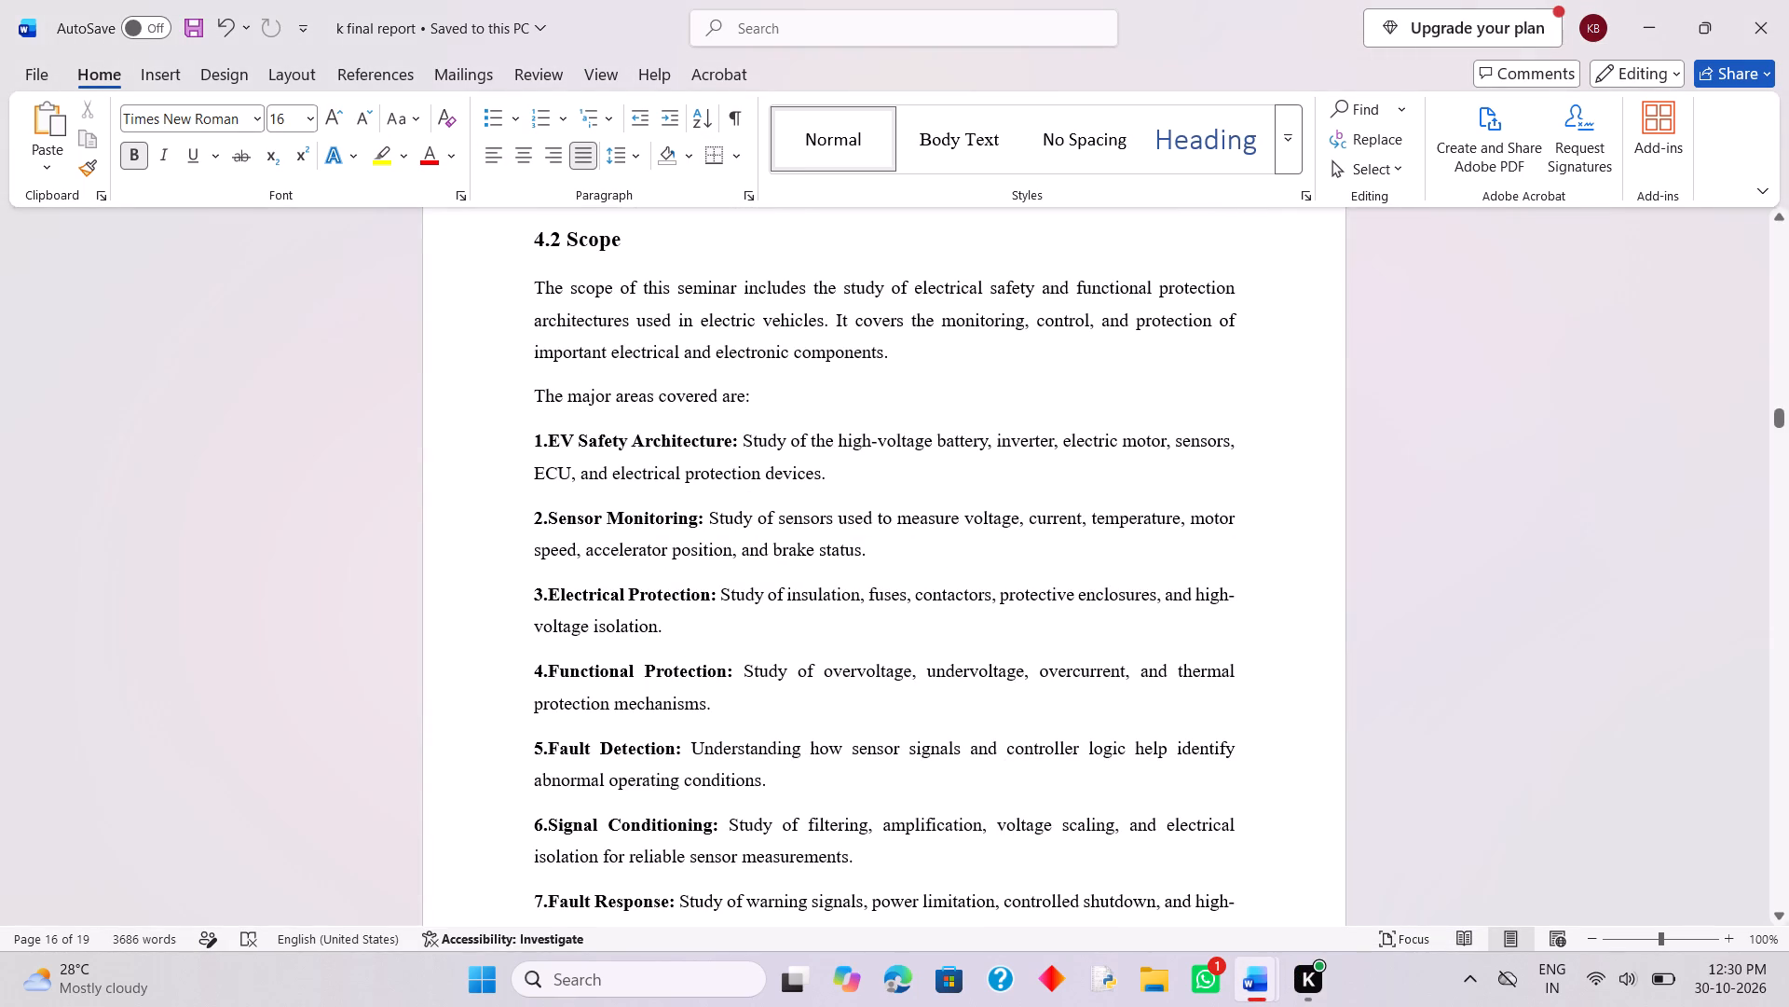